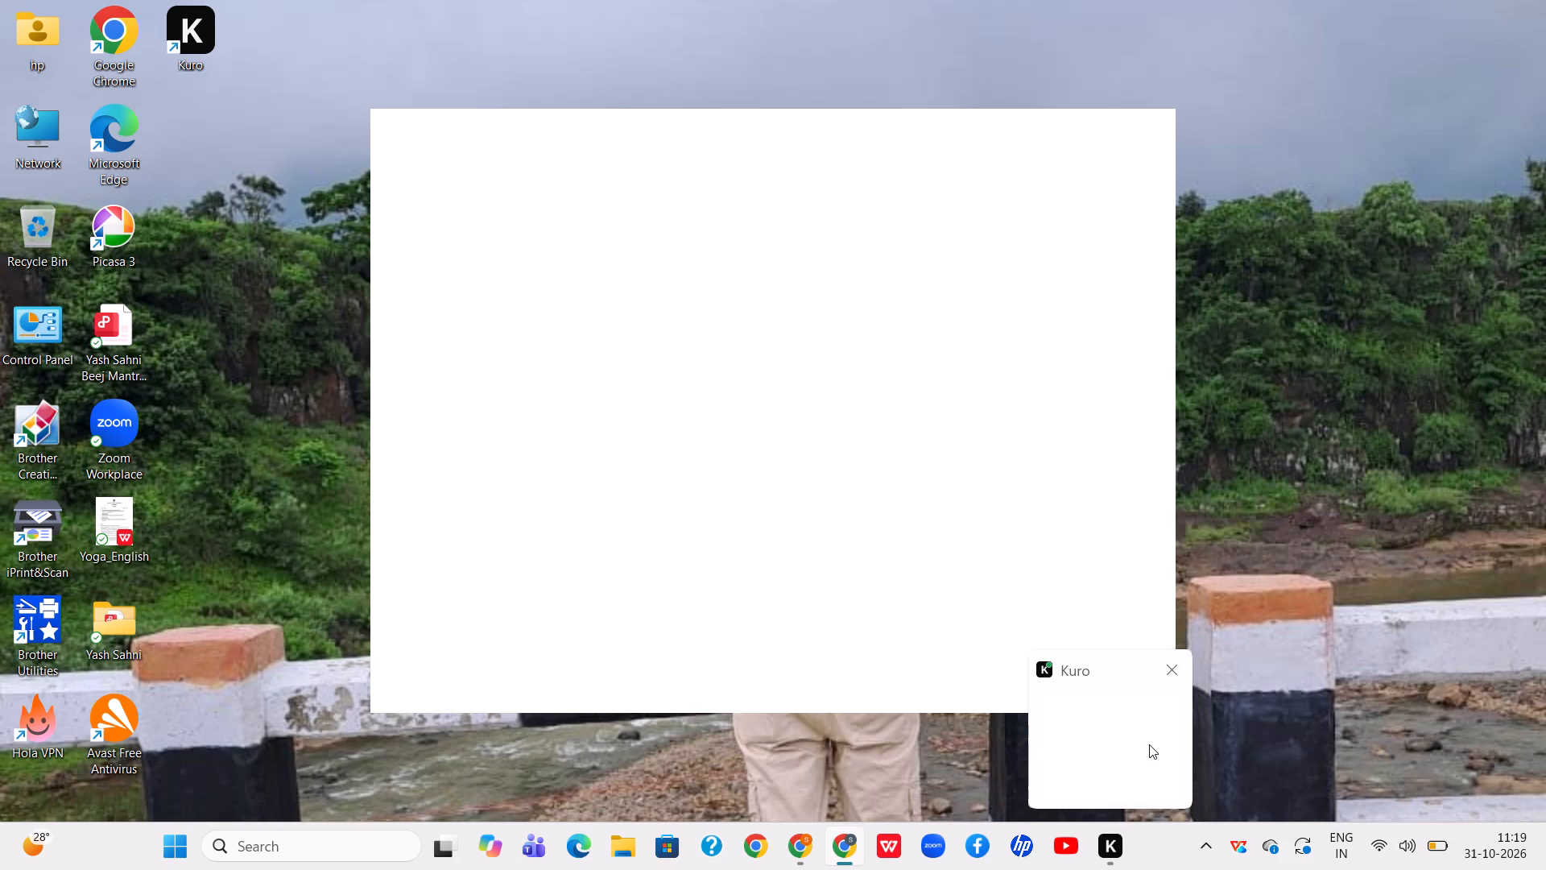
Look through the ArticleCity home page, from its content sections to the footer links, for a way to sign up or submit articles.
scroll(872, 556, "down", 7)
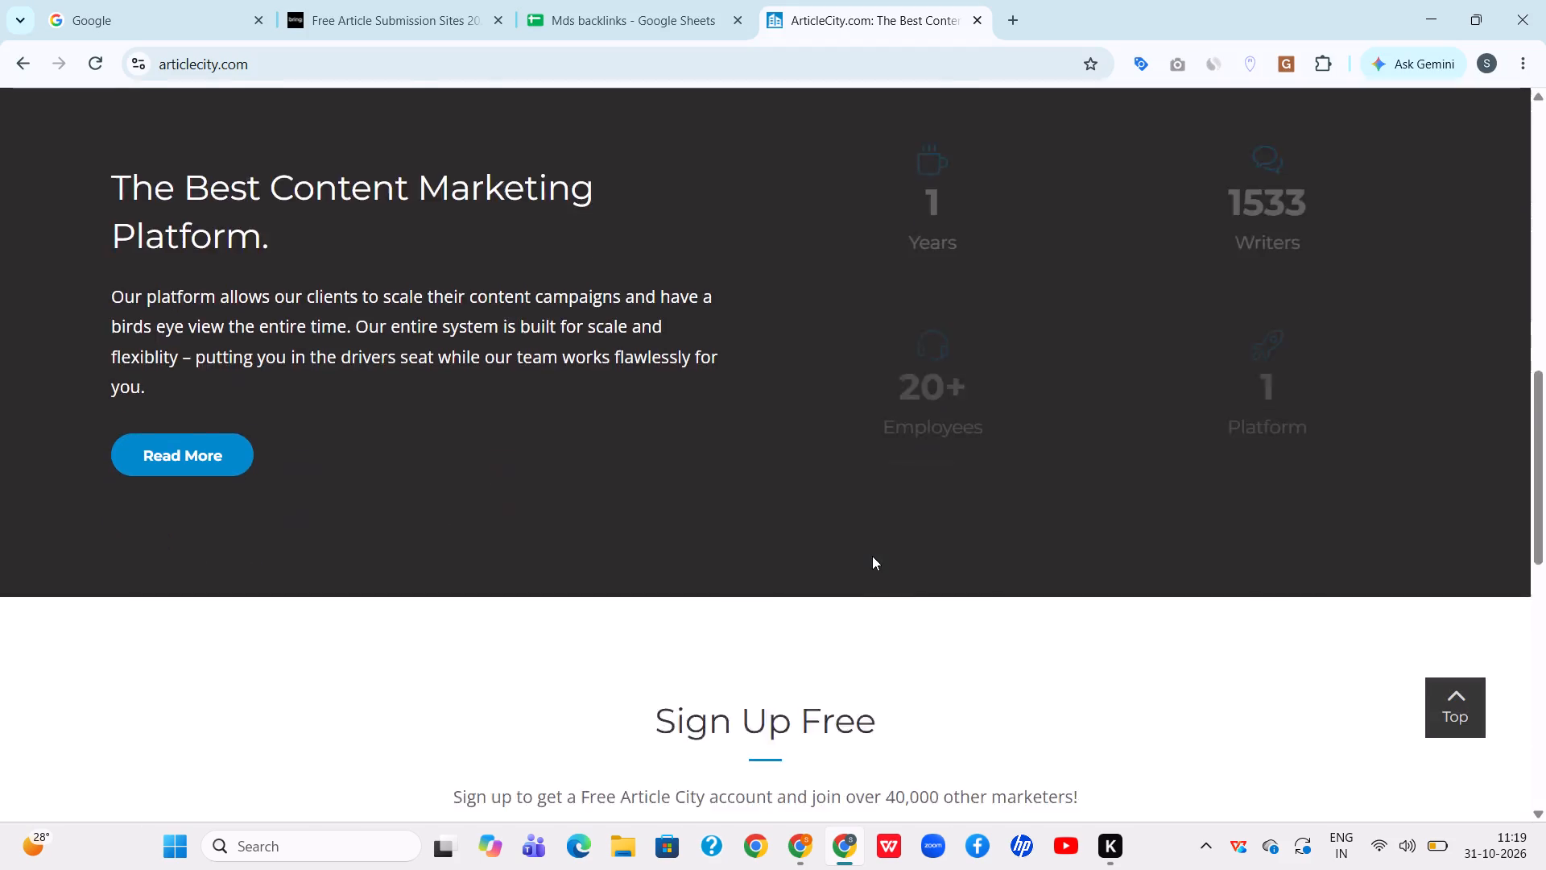
scroll(872, 556, "down", 8)
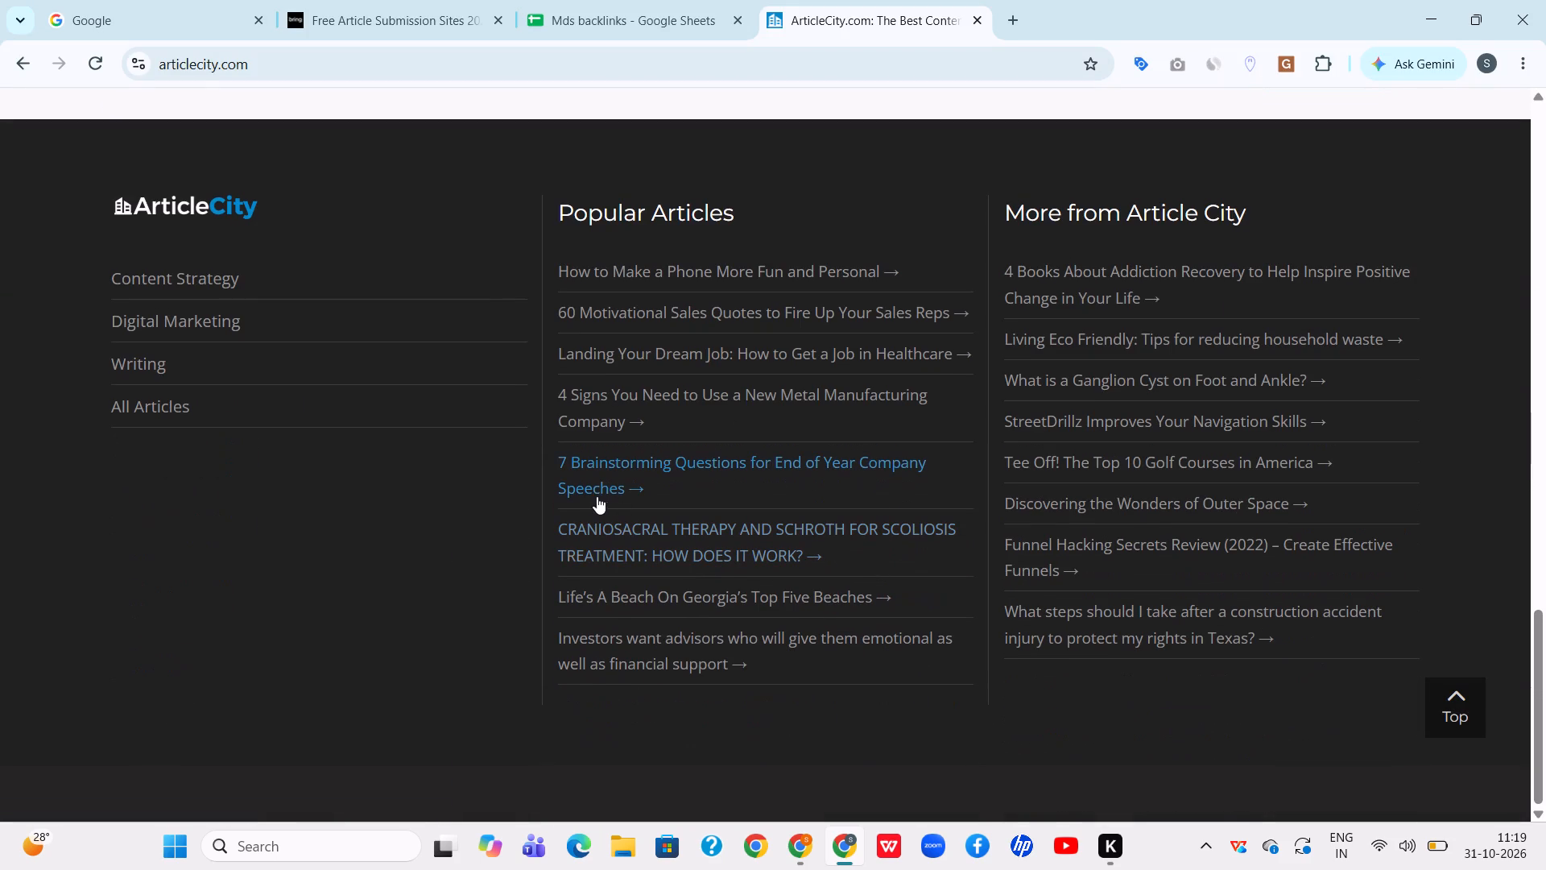
scroll(422, 530, "up", 9)
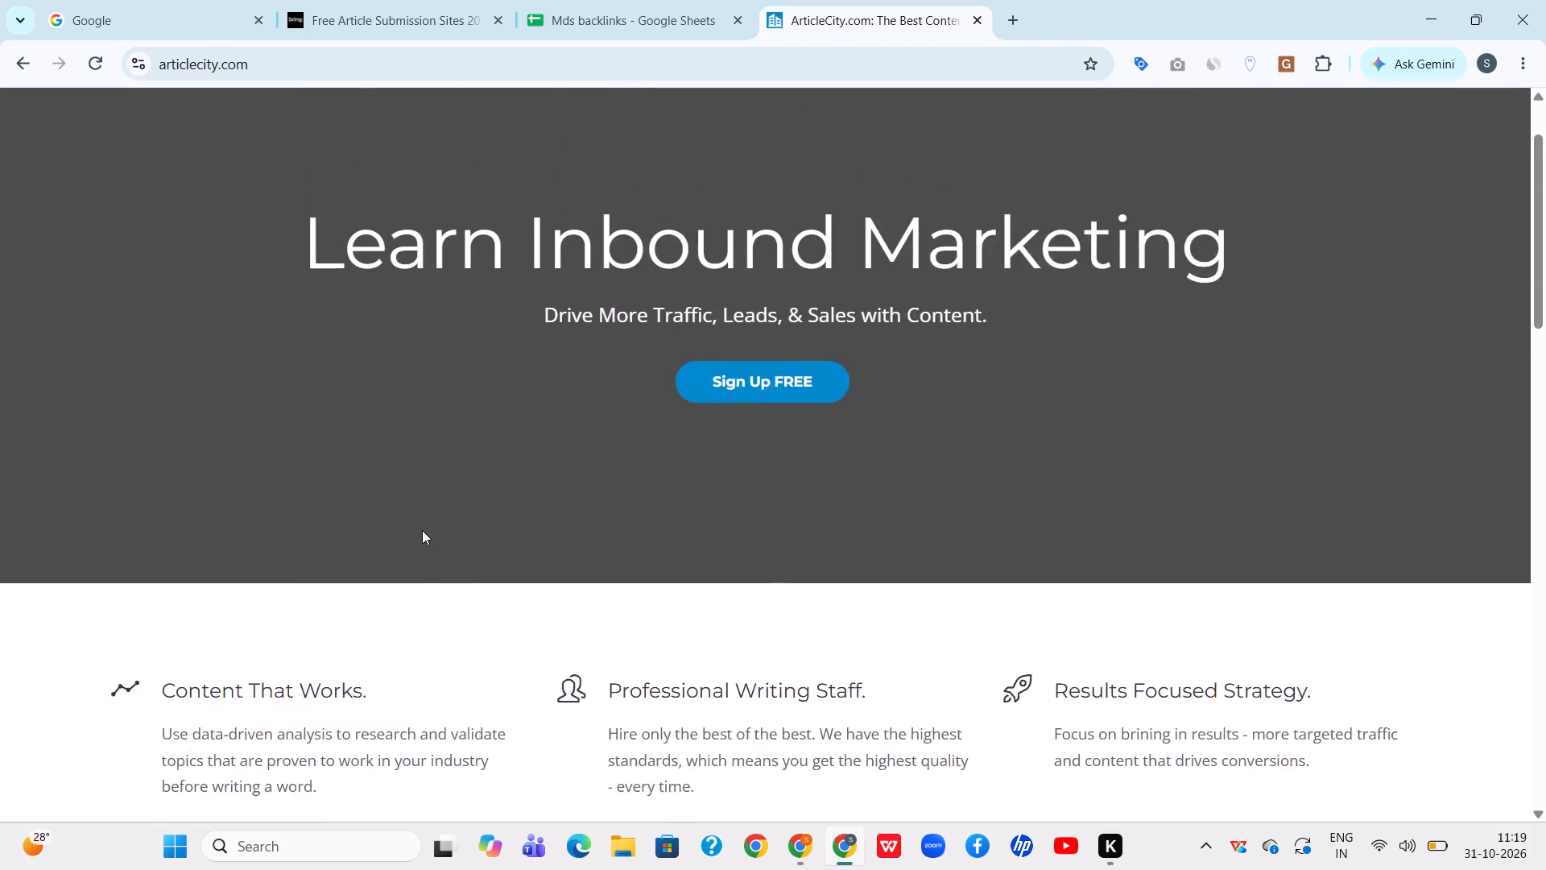
scroll(422, 530, "down", 8)
scroll(422, 530, "up", 4)
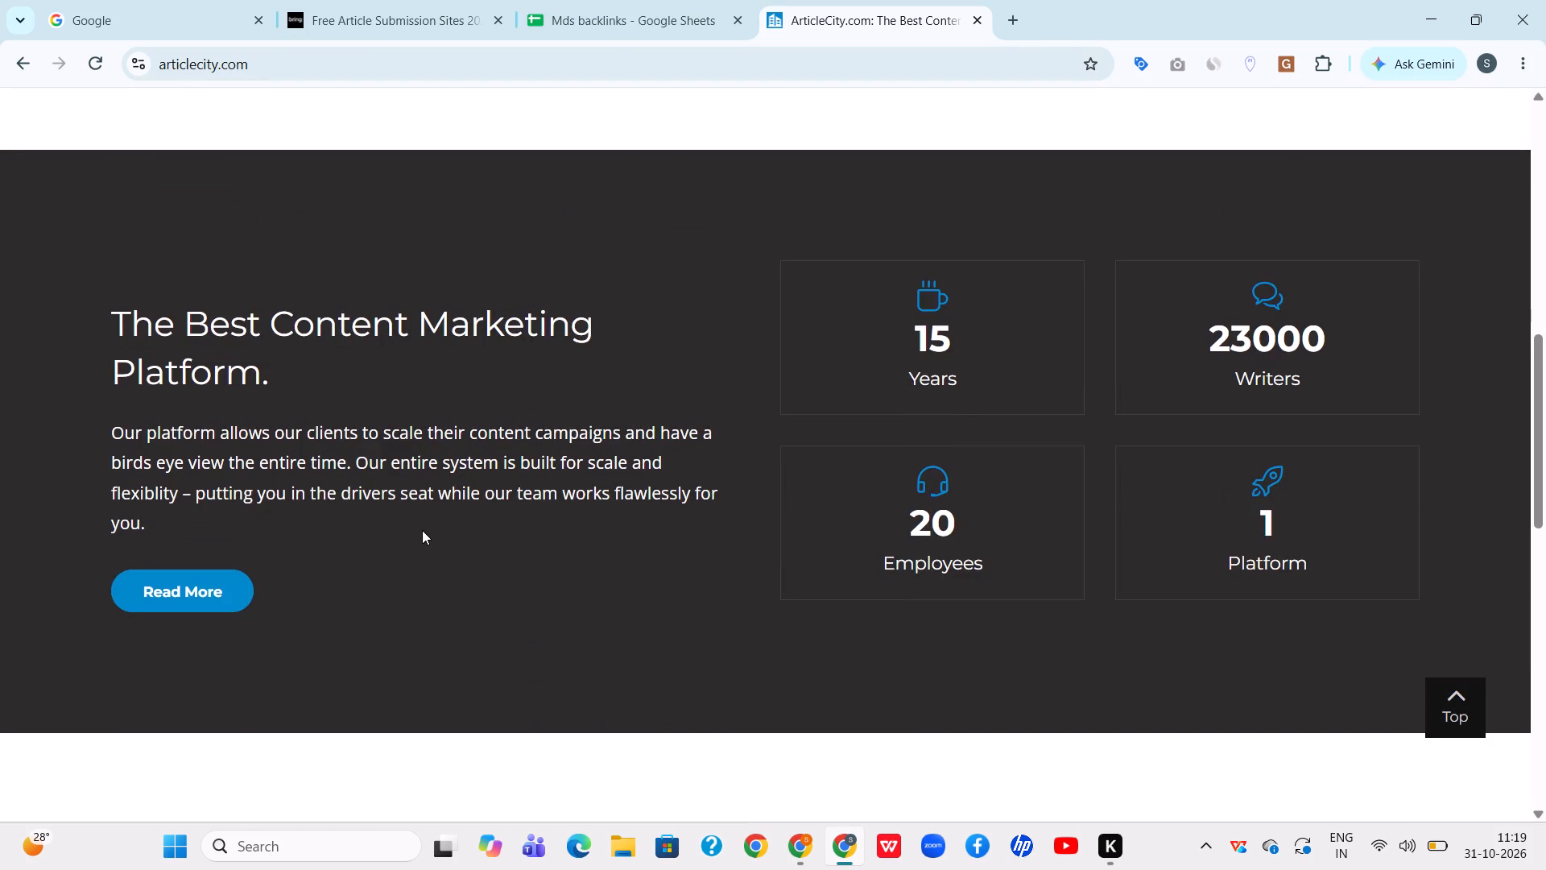
scroll(422, 530, "up", 5)
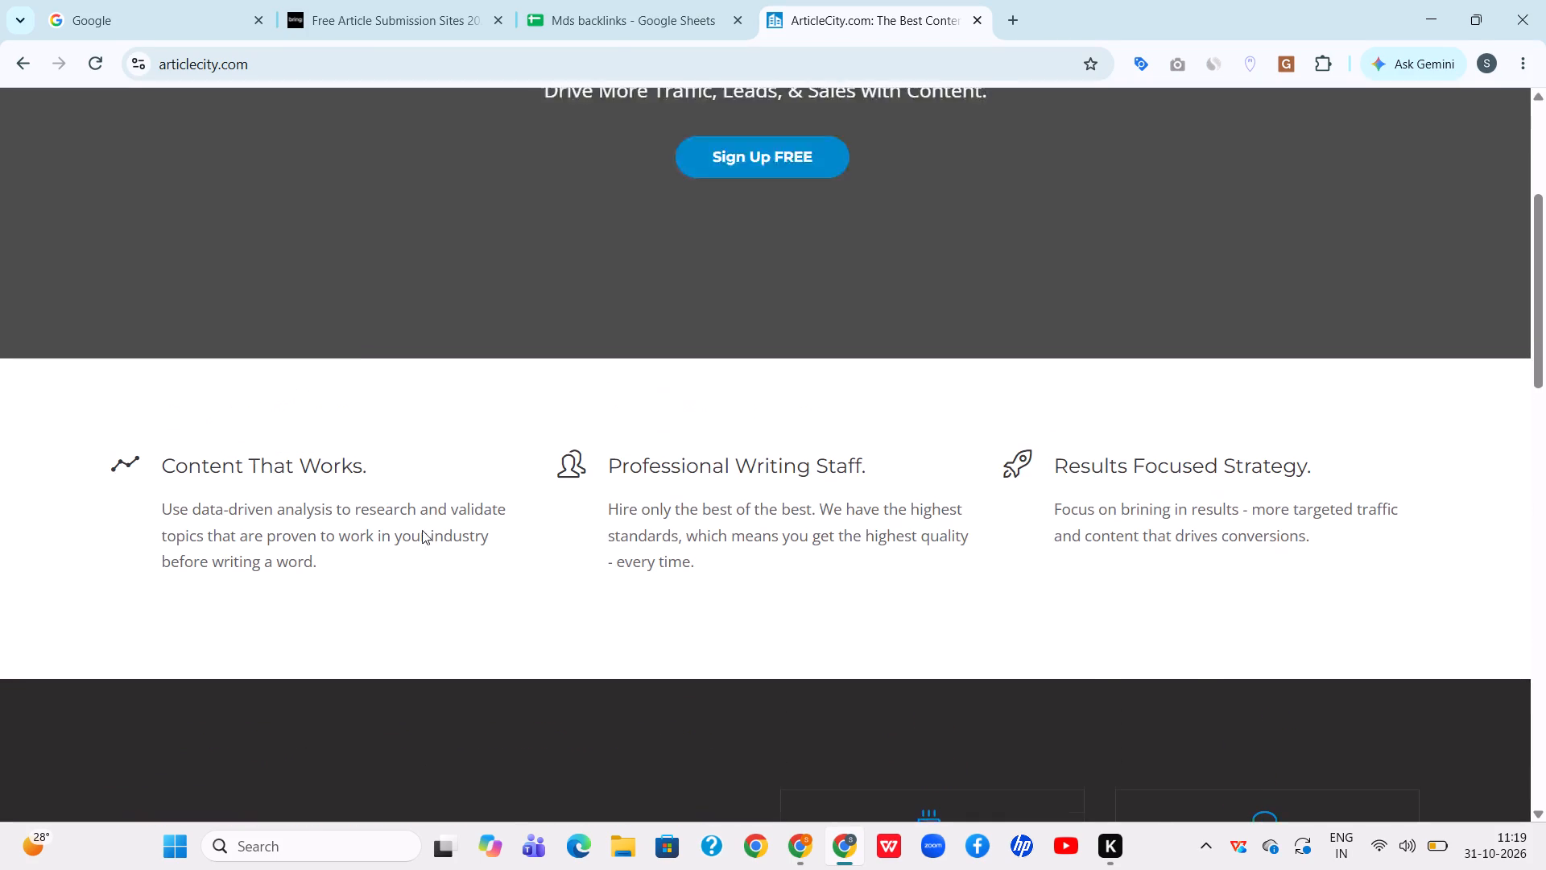
scroll(422, 530, "up", 7)
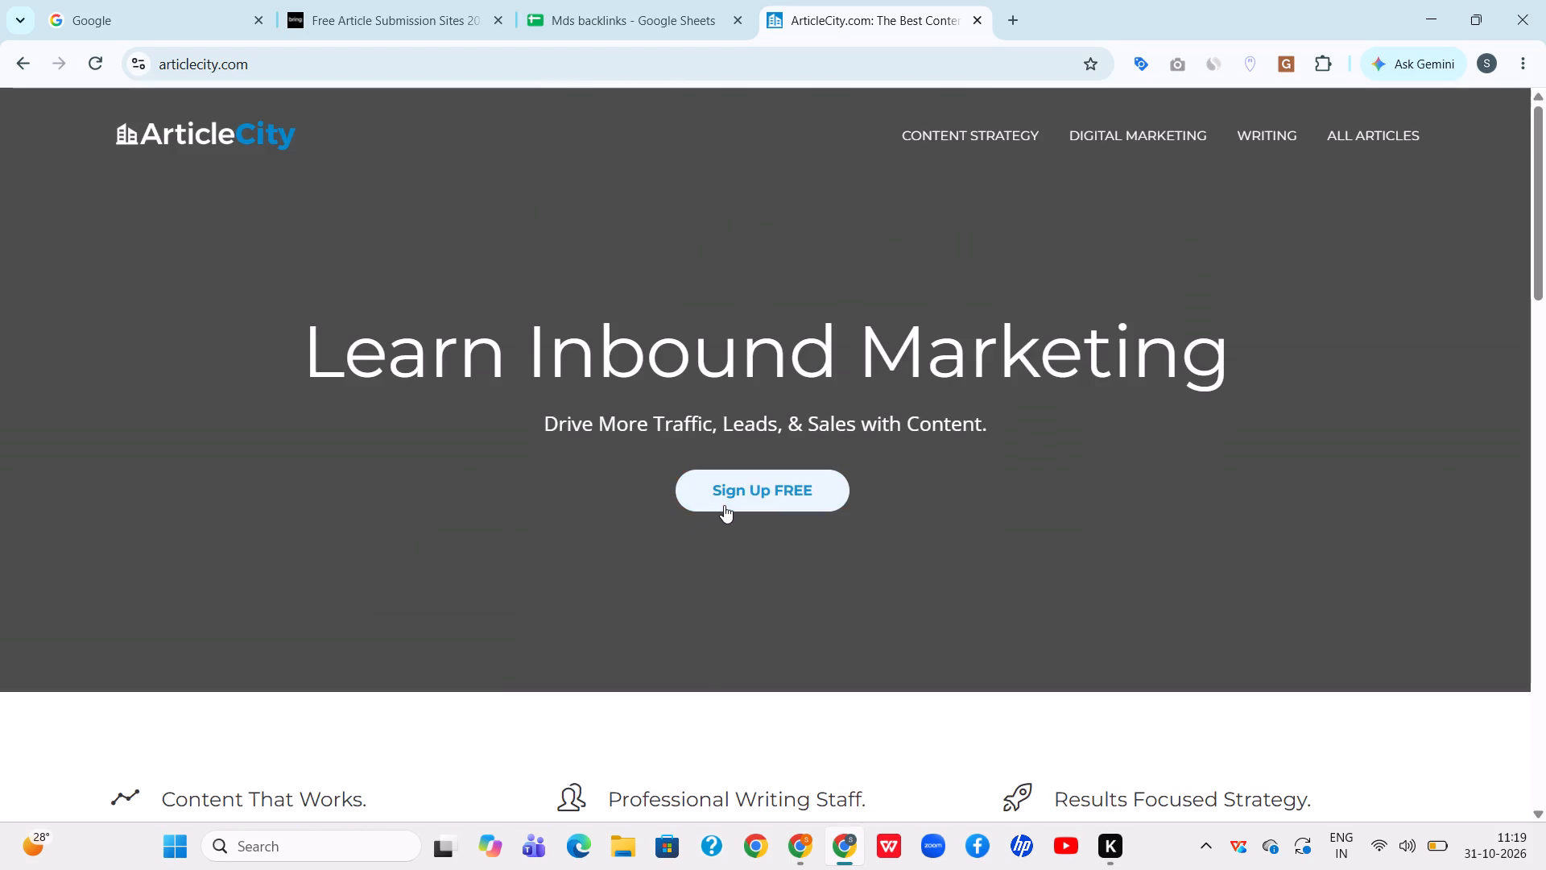
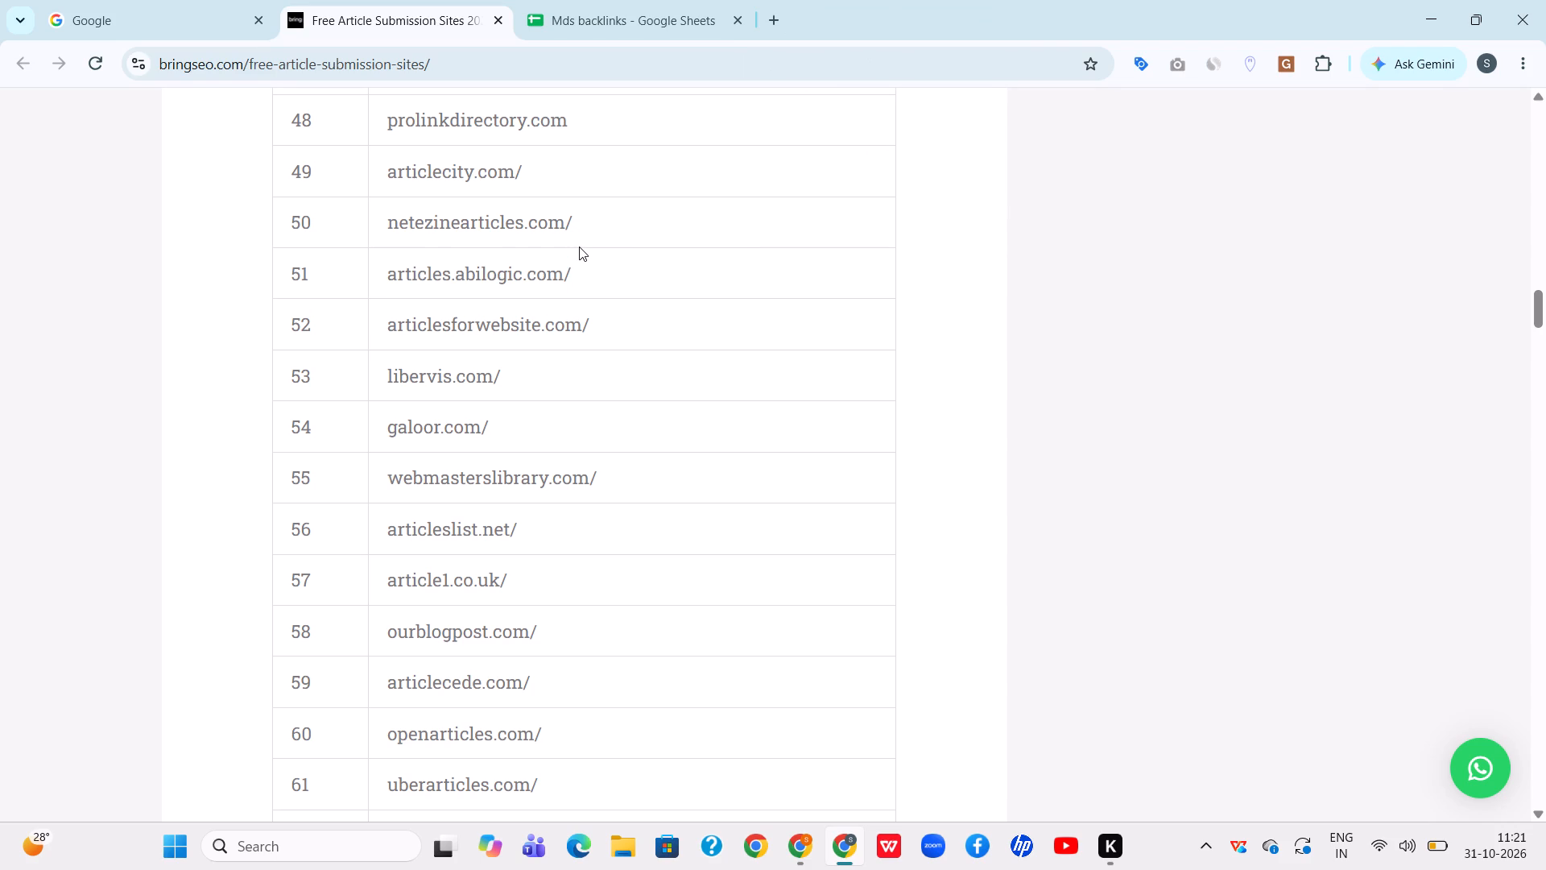
Copy the netezinearticles.com address from entry 50 of the article submission list and open it in a new tab.
left_click(579, 246)
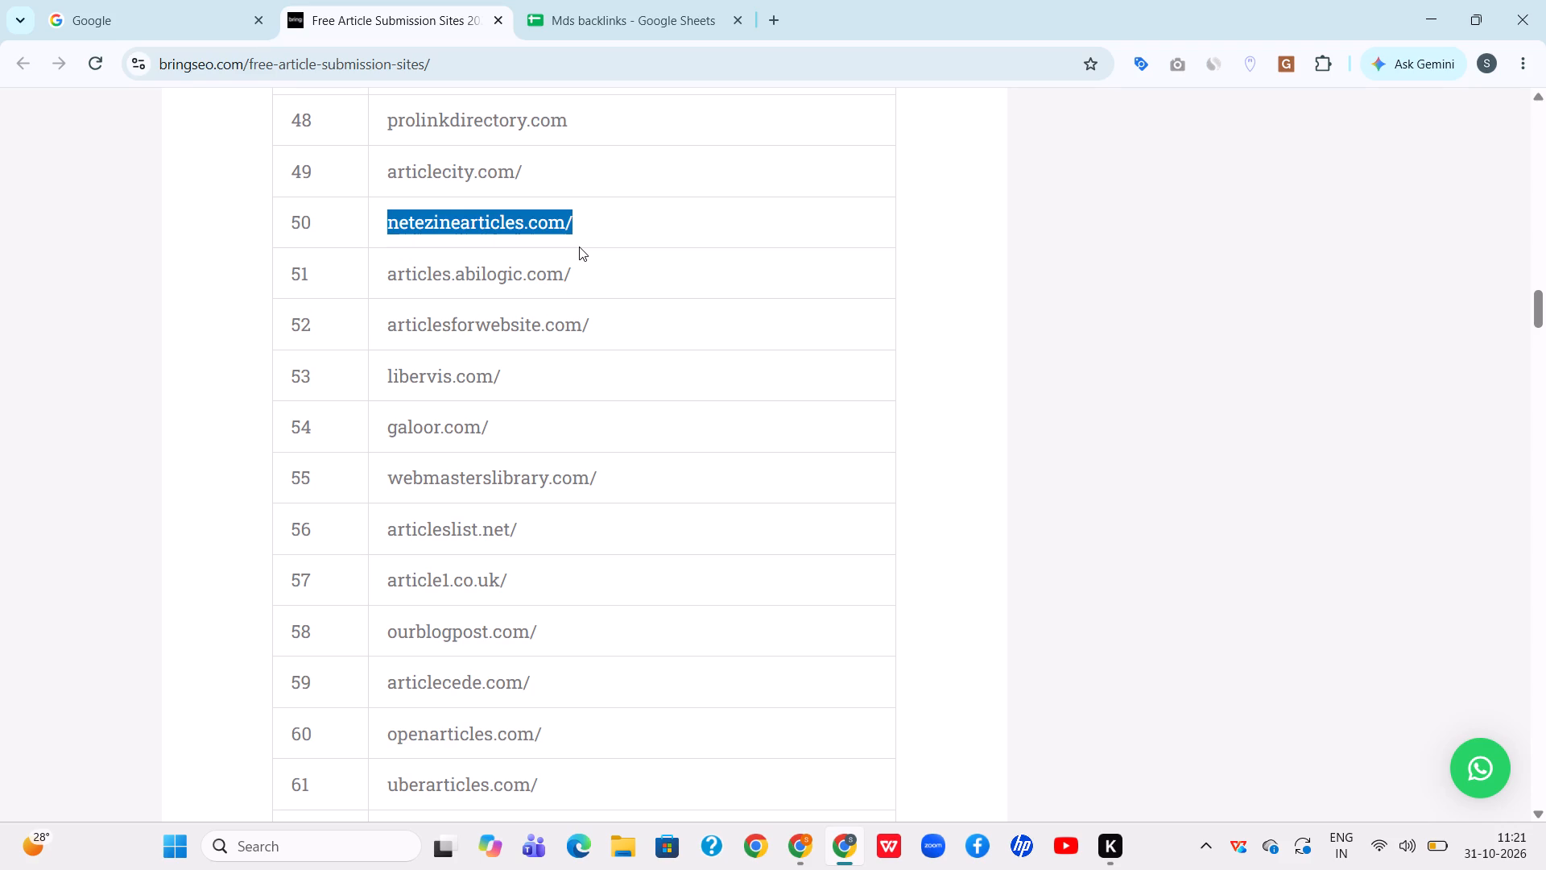
key("ctrl+c")
left_click(579, 246)
scroll(579, 246, "down", 1)
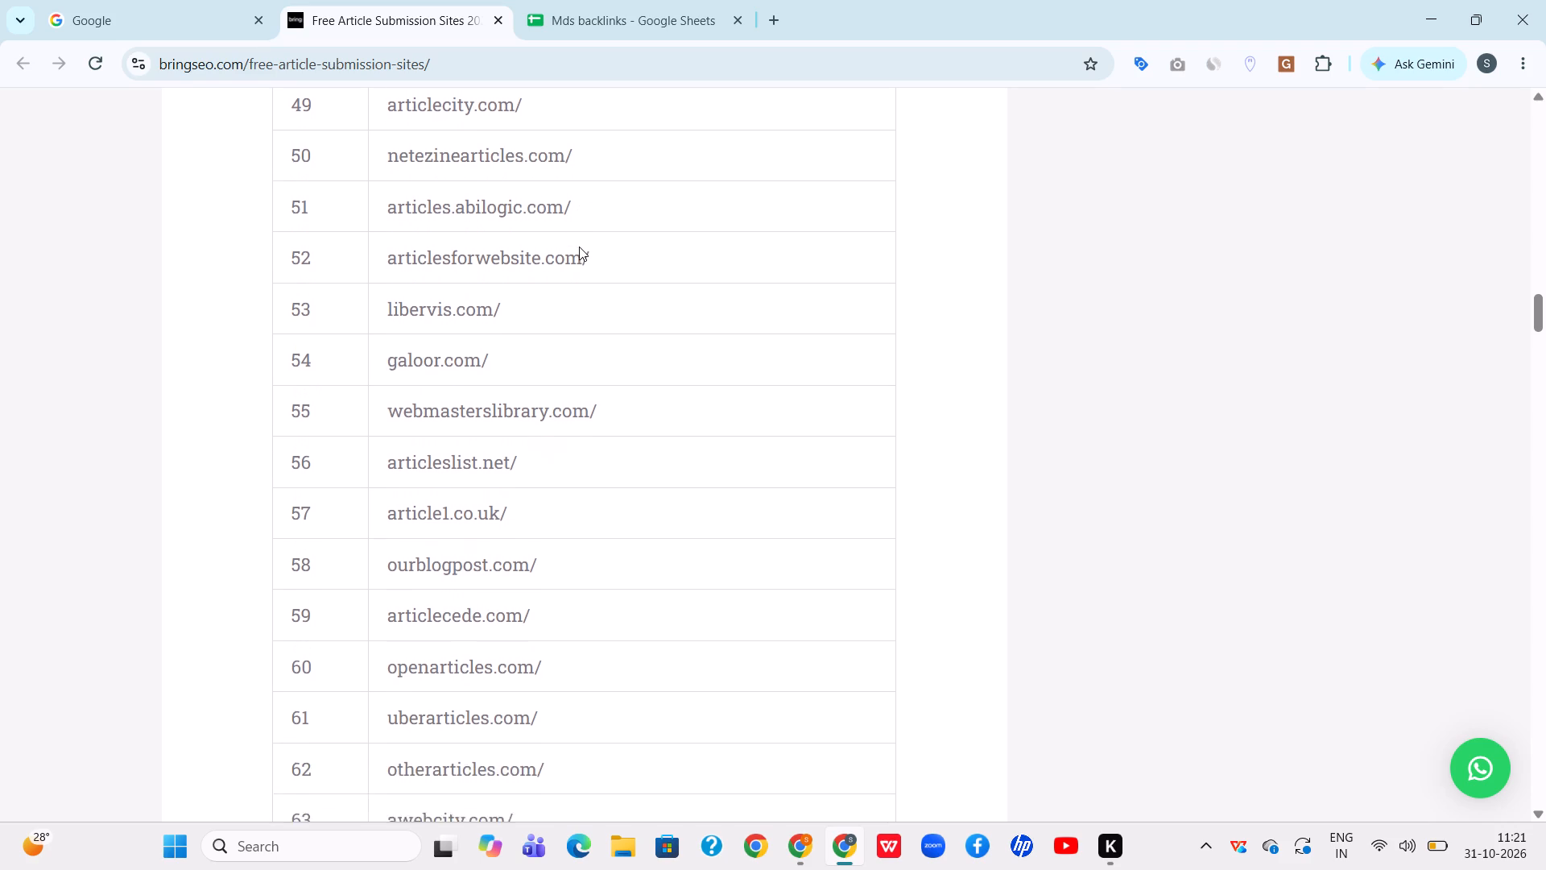
scroll(579, 246, "down", 1)
left_click(776, 2)
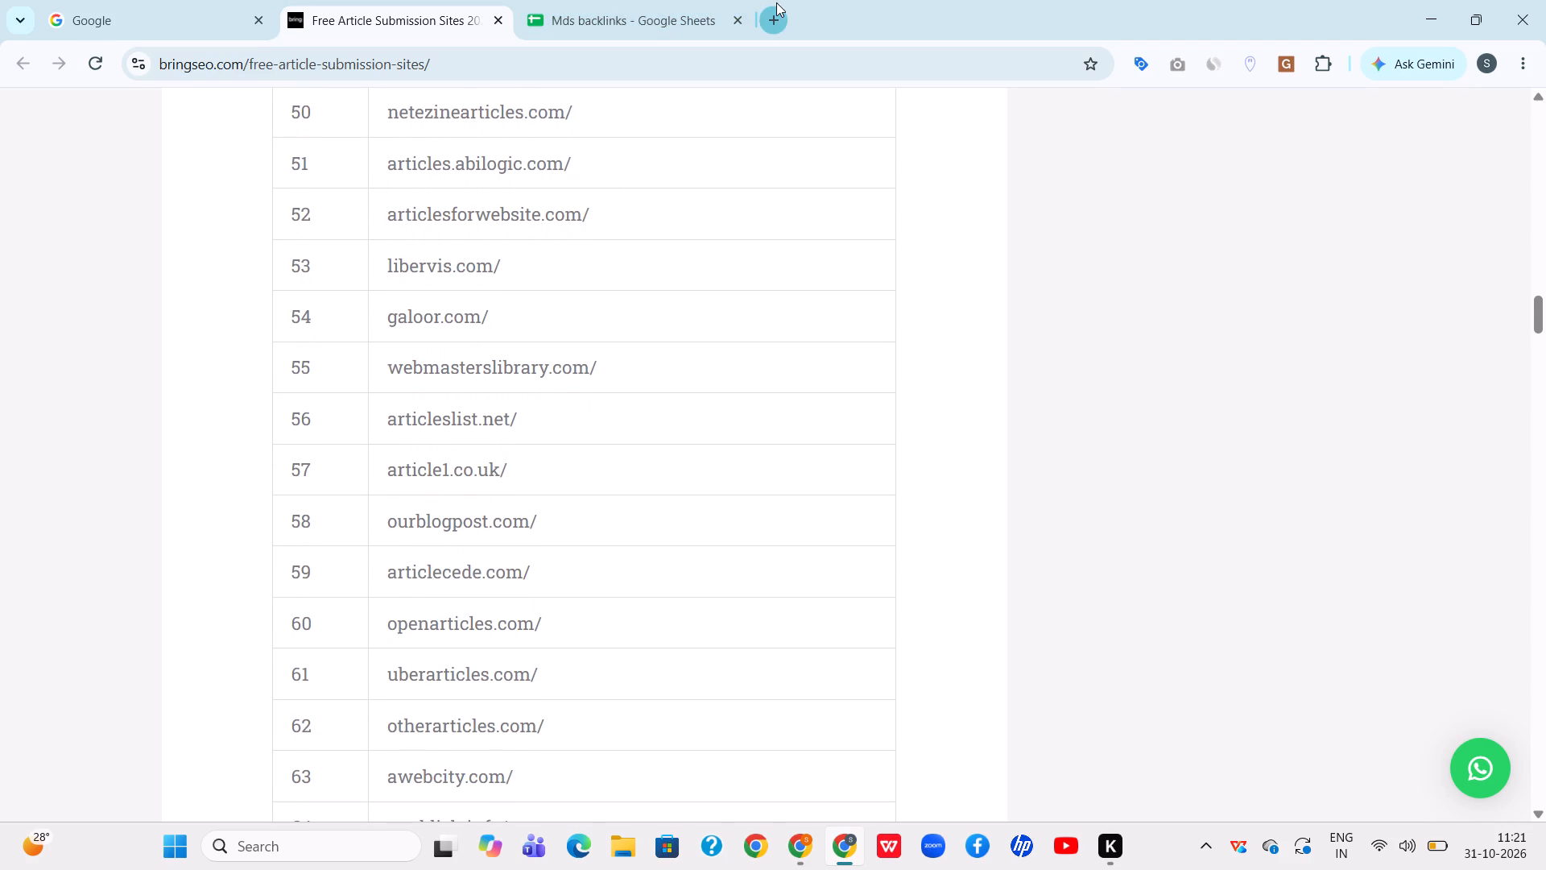
key("ctrl+v")
key("Return")
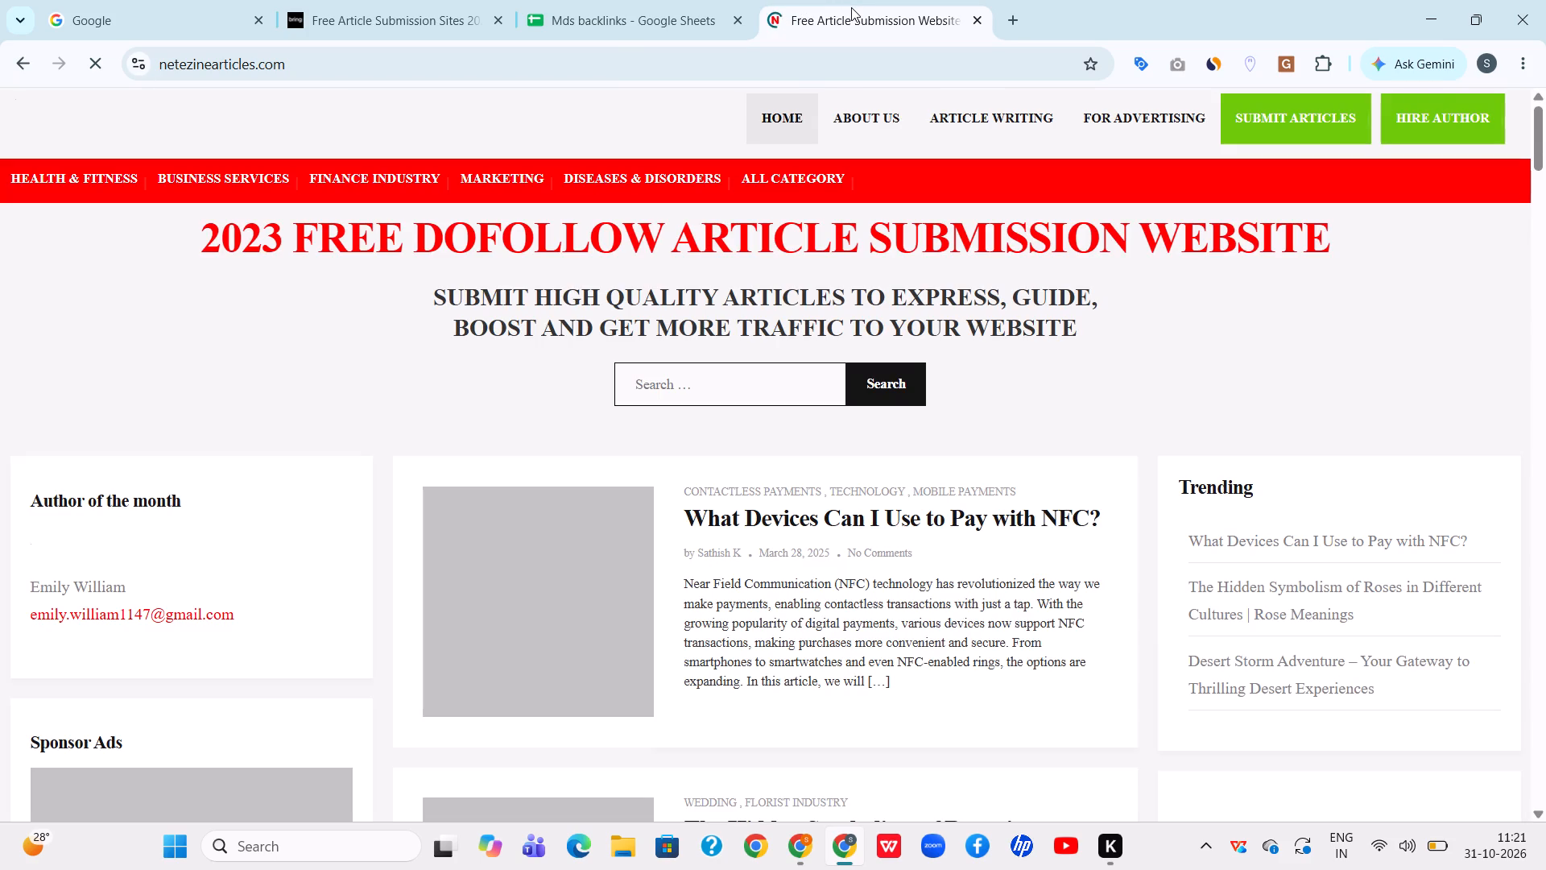
Open NeteZine's Submit Articles page, collapse the ad banner, and look through the whole page for a way to submit articles.
left_click(1264, 116)
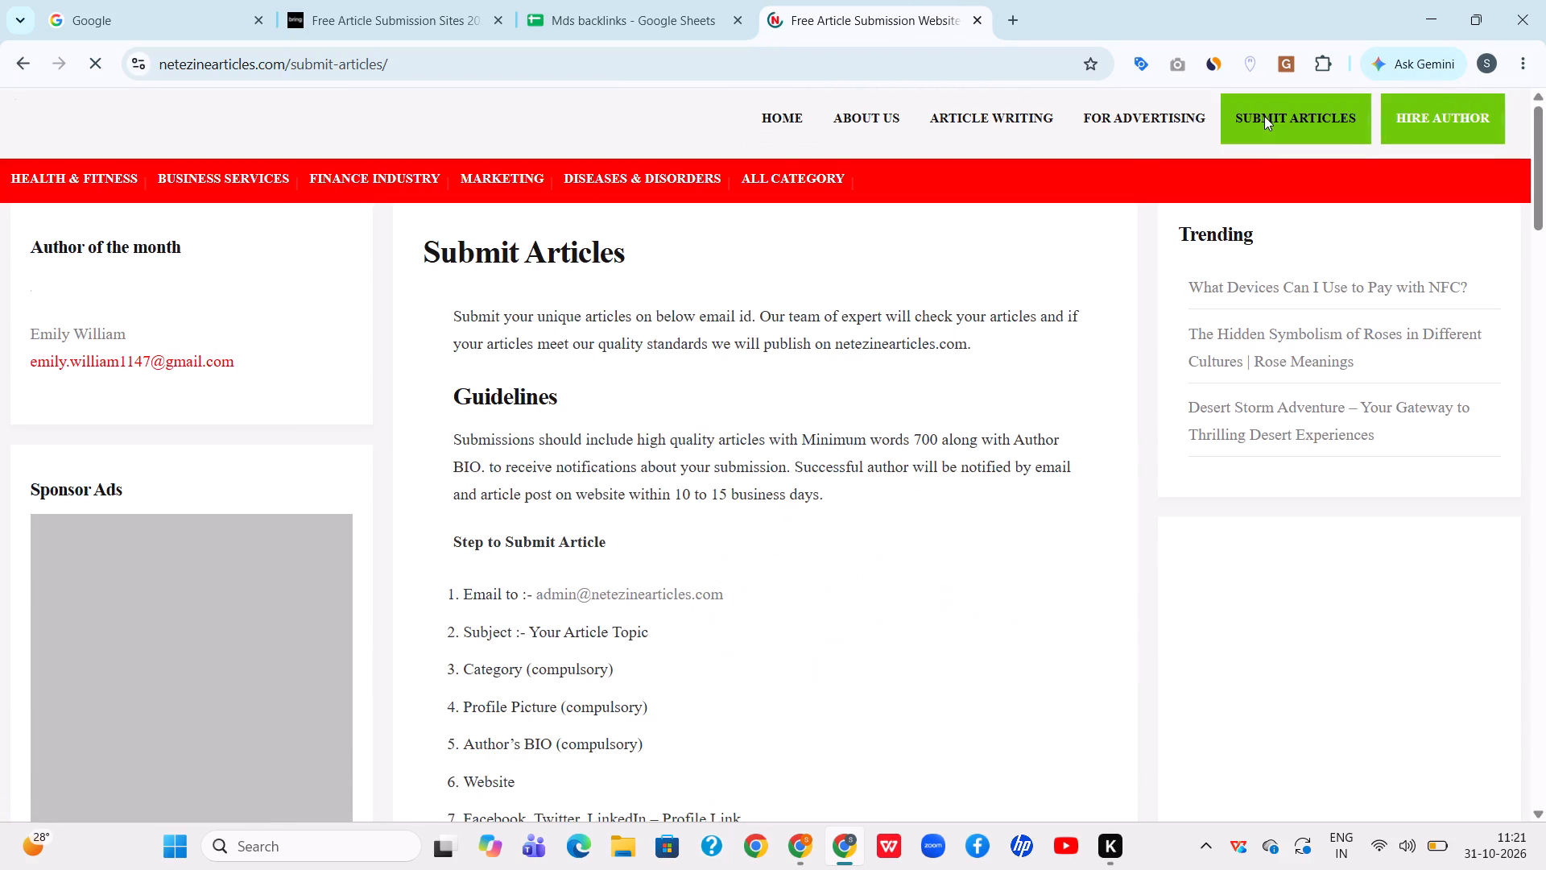
scroll(1264, 116, "down", 8)
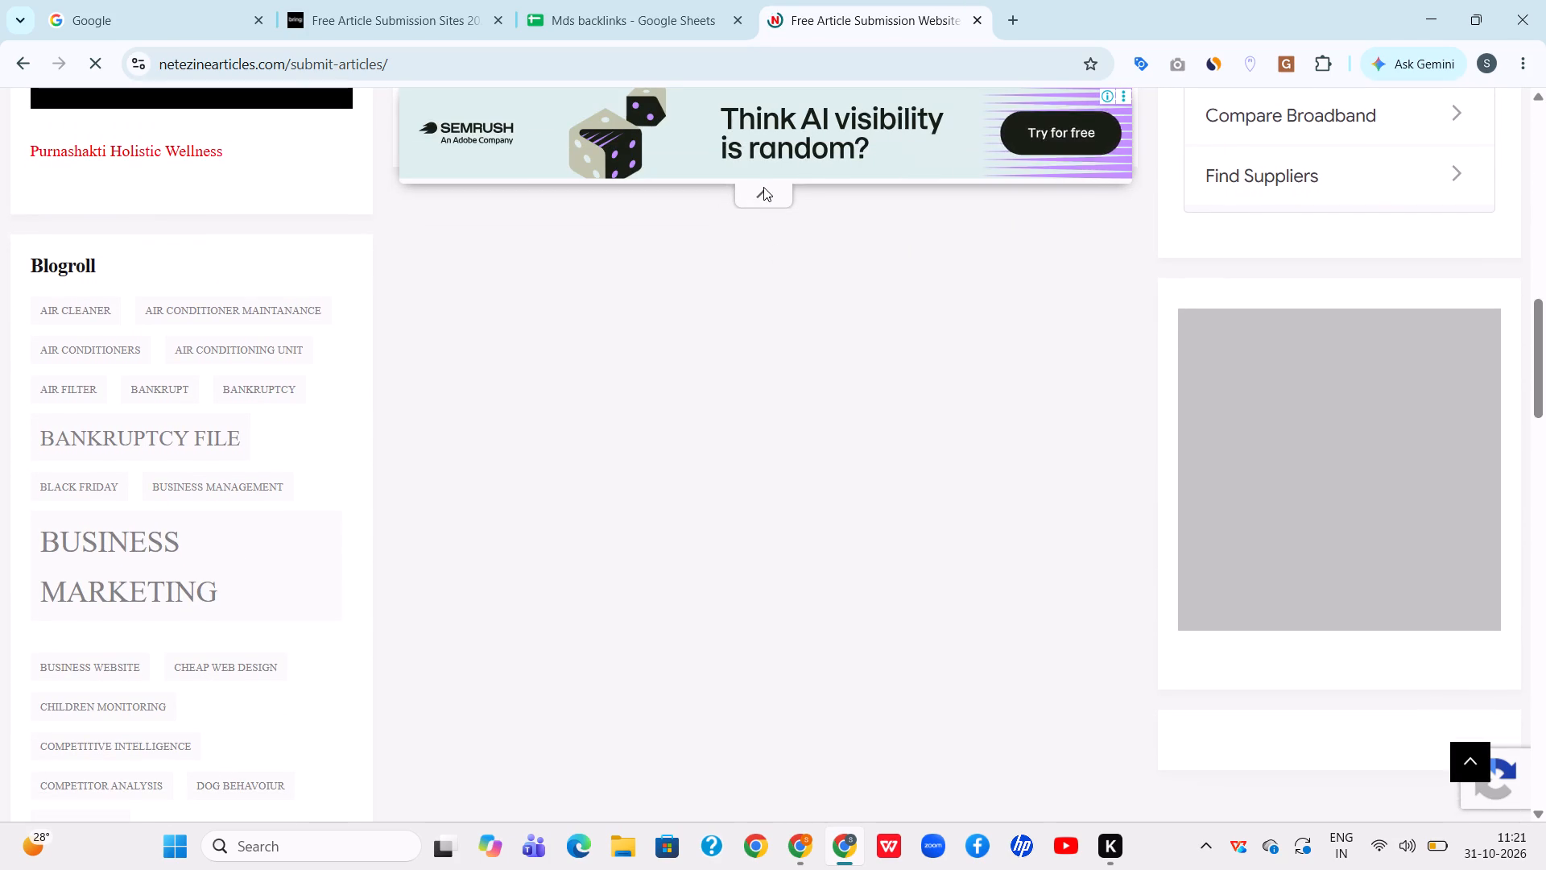
left_click(763, 187)
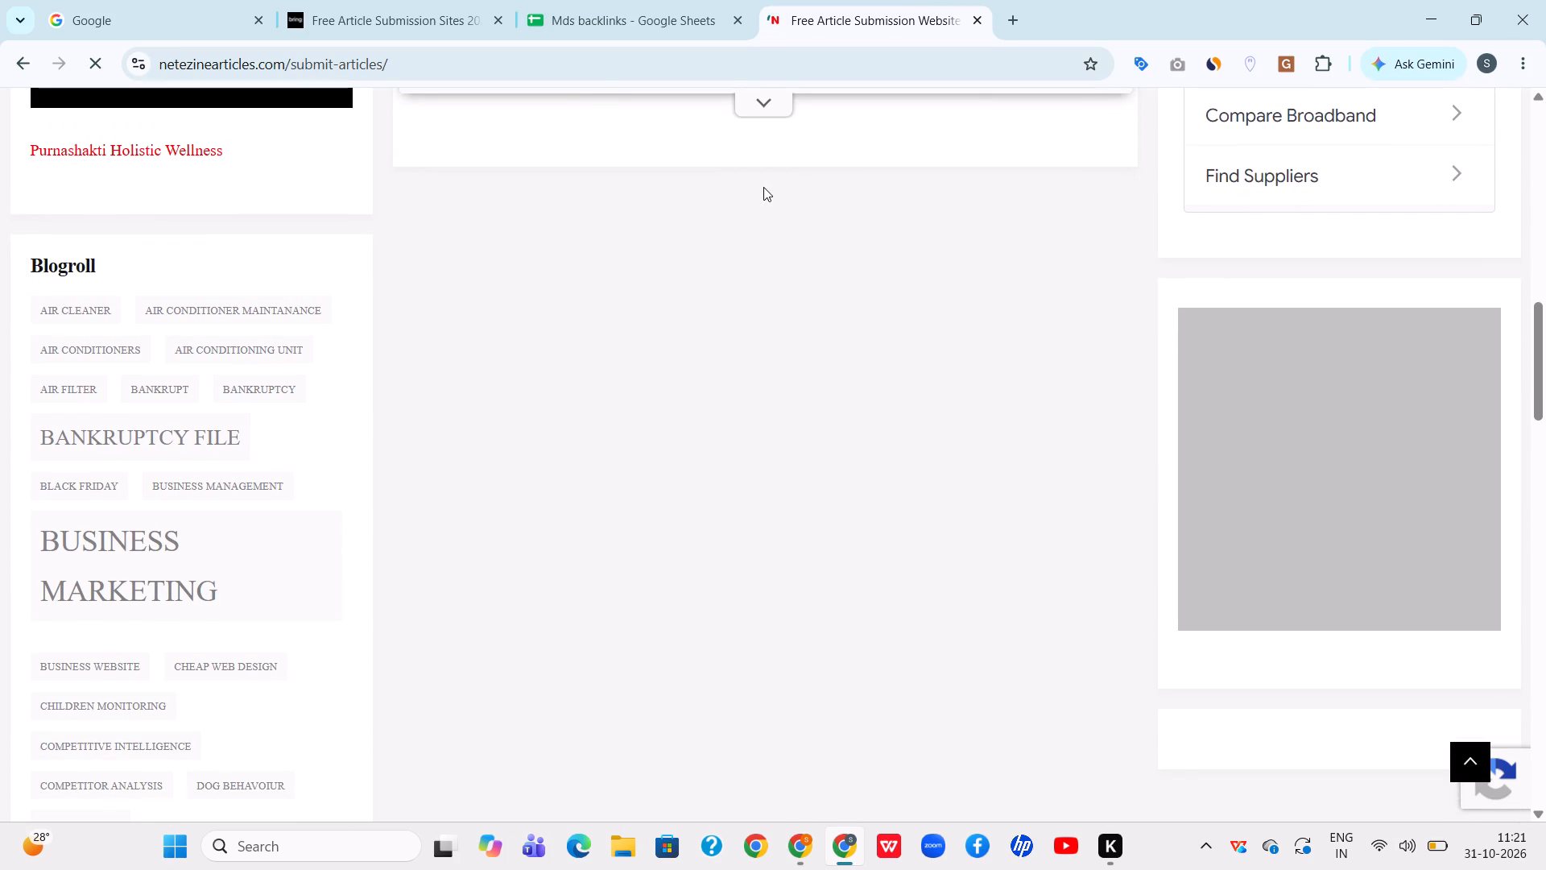
key("Page_Down")
key("Page_Down")
key("Page_Down")
key("Page_Down")
key("Page_Down")
key("Page_Down")
key("Page_Down")
key("Page_Down")
key("Page_Down")
key("Page_Down")
key("Page_Down")
key("Page_Down")
key("Page_Down")
key("Page_Down")
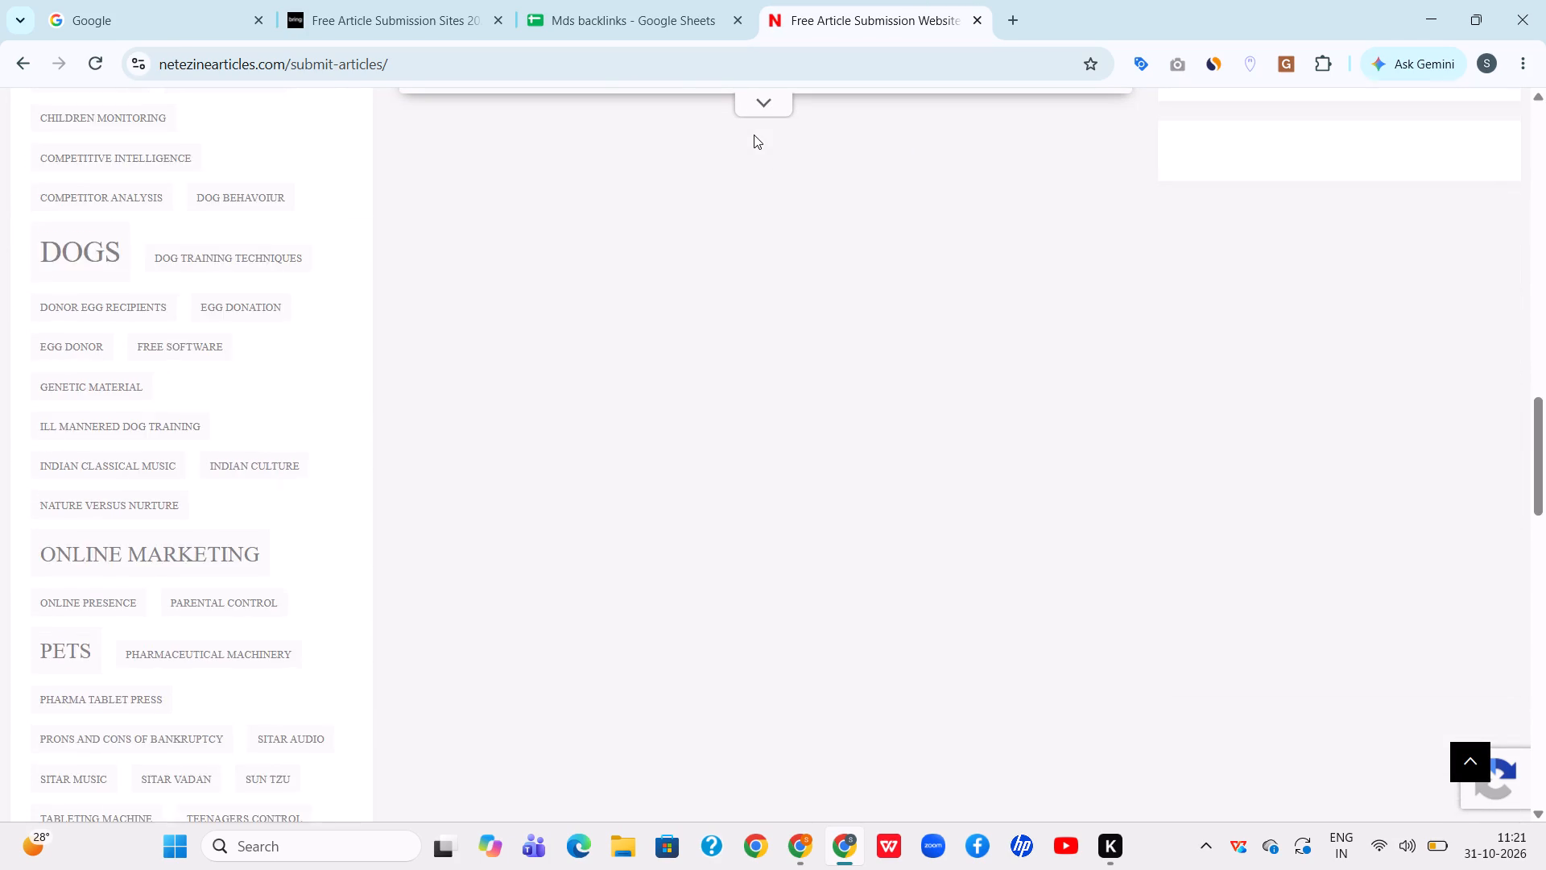
key("Page_Up")
key("Page_Up")
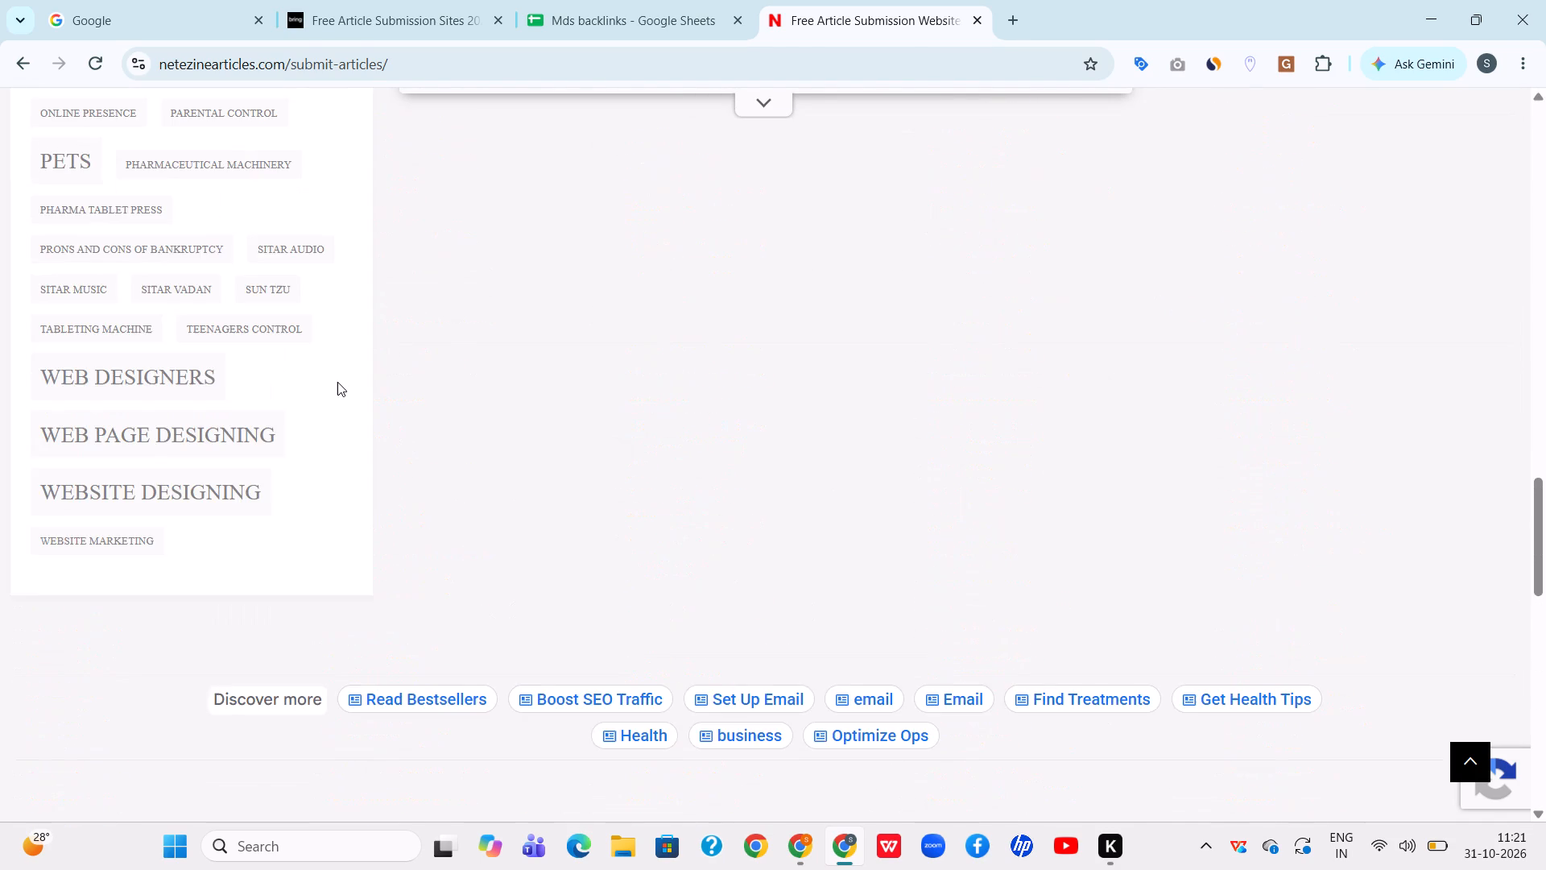
key("Page_Up")
key("Page_Up")
scroll(337, 382, "up", 2)
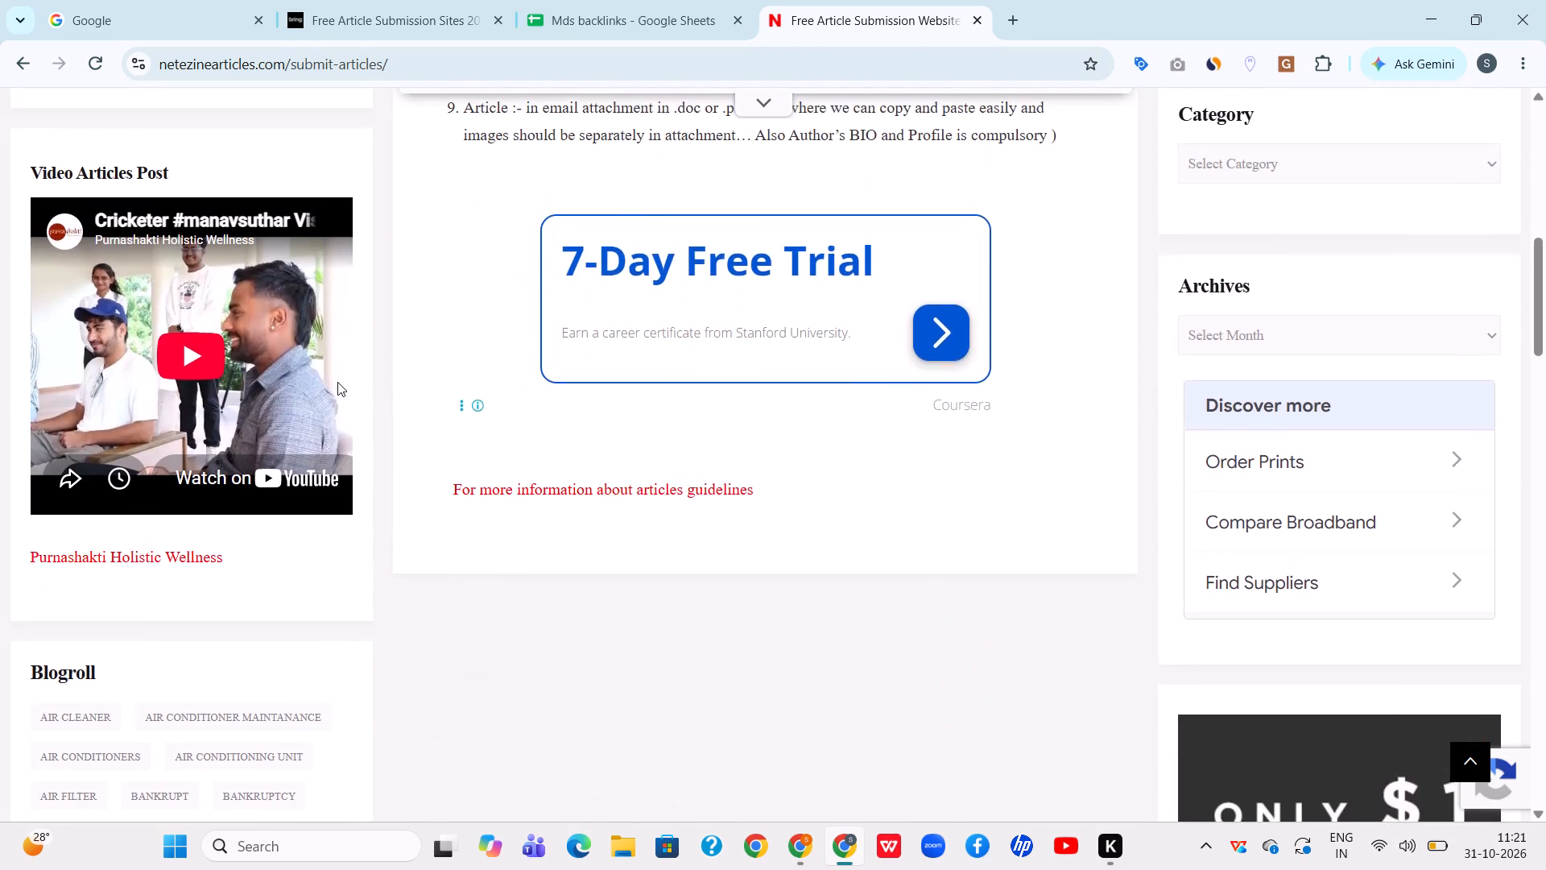
key("Page_Up")
key("Page_Up")
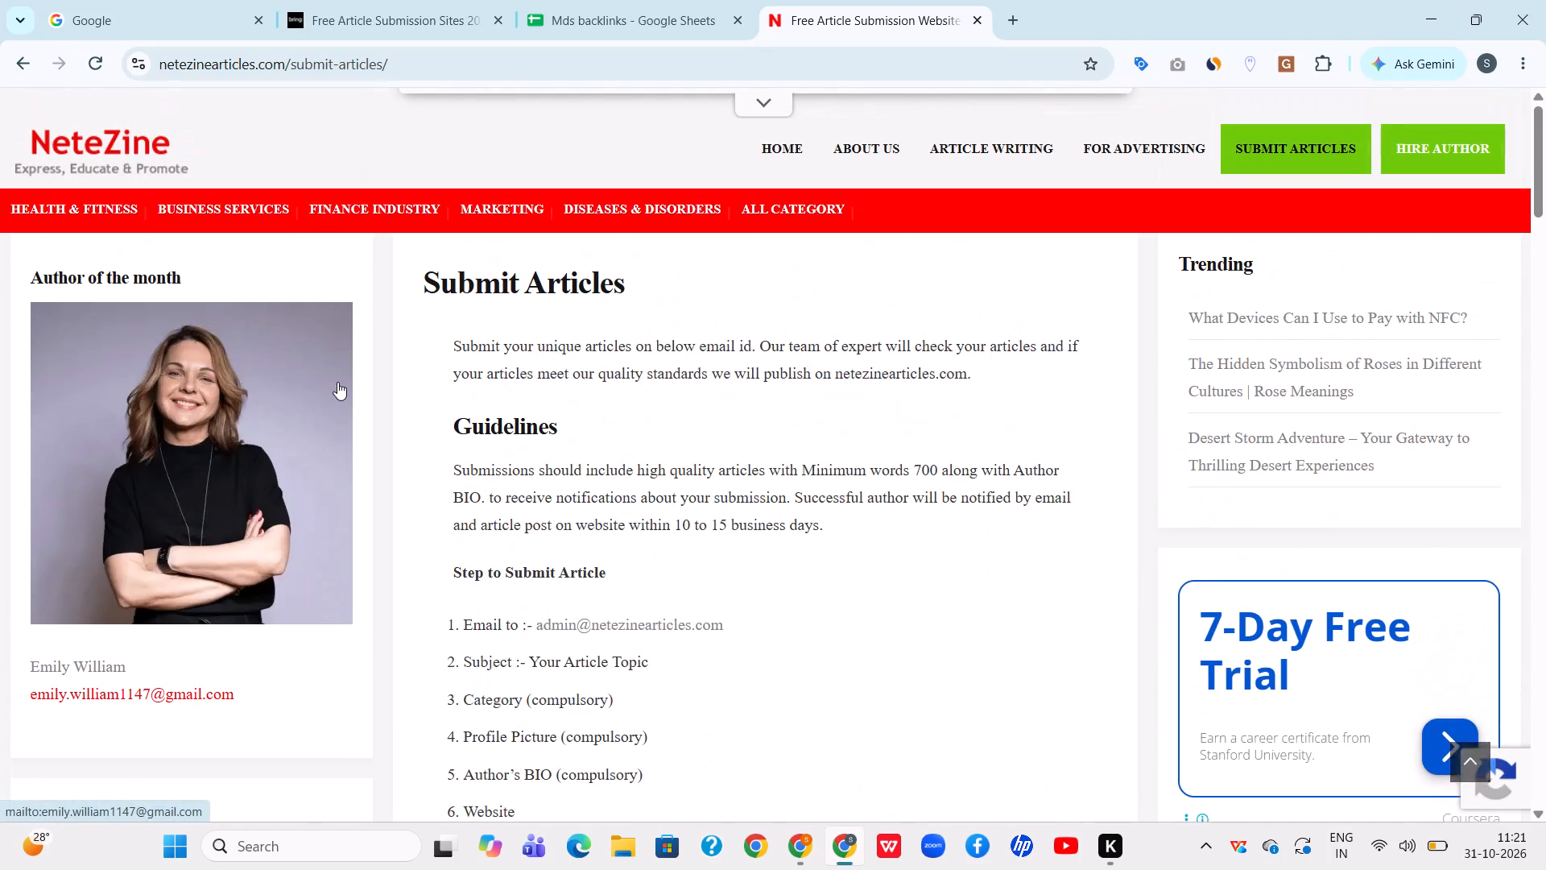
Reopen the Submit Articles page, dismiss the ads covering it, examine the guidelines and submission steps, and close the NeteZine tab.
left_click(845, 333)
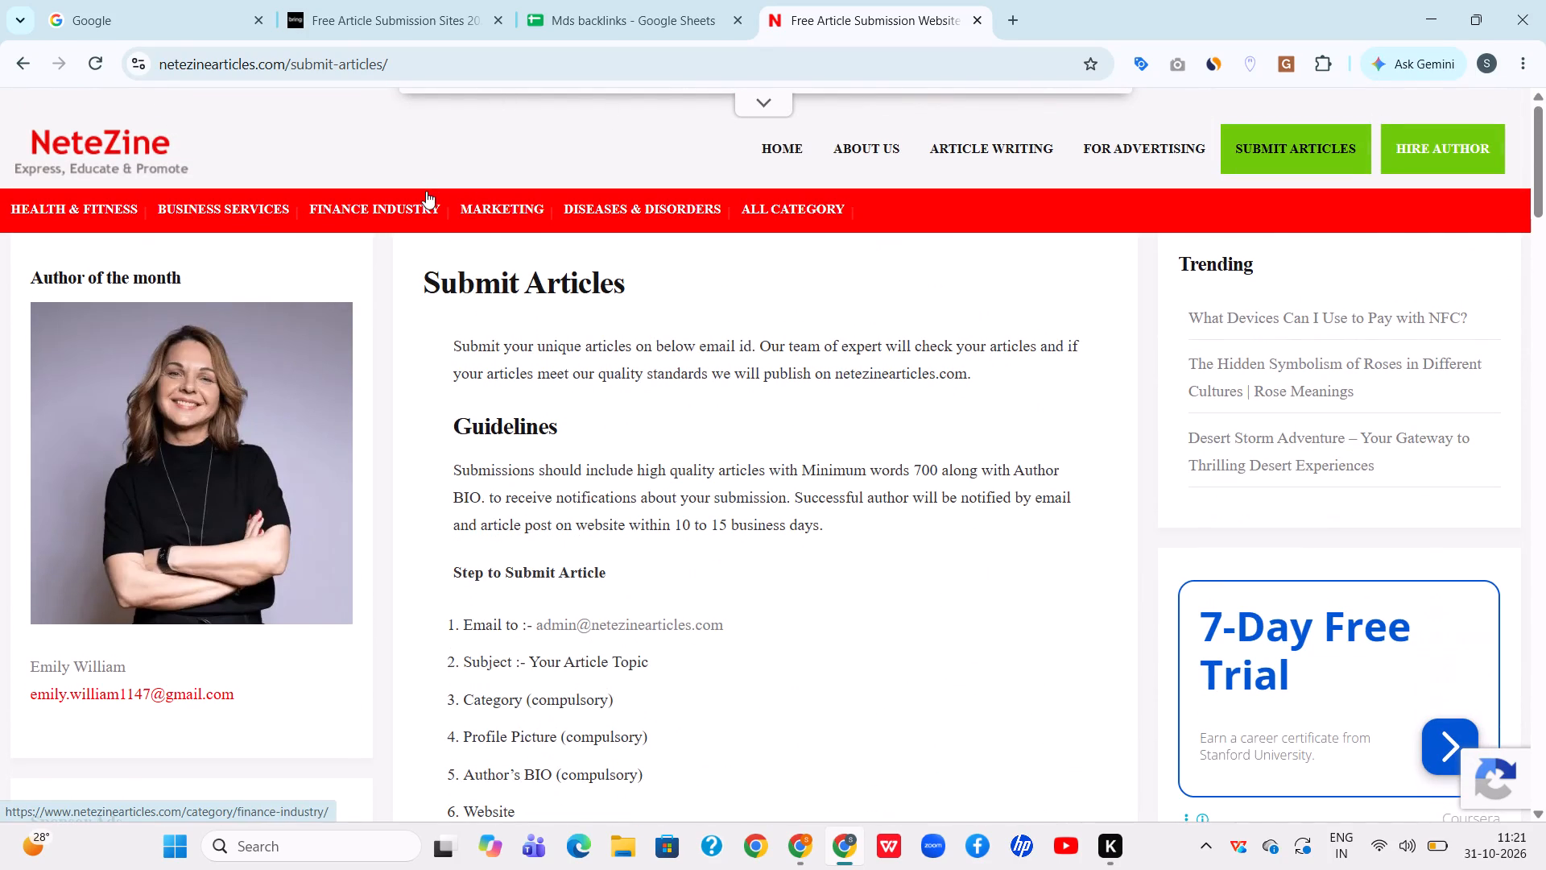
left_click(1290, 147)
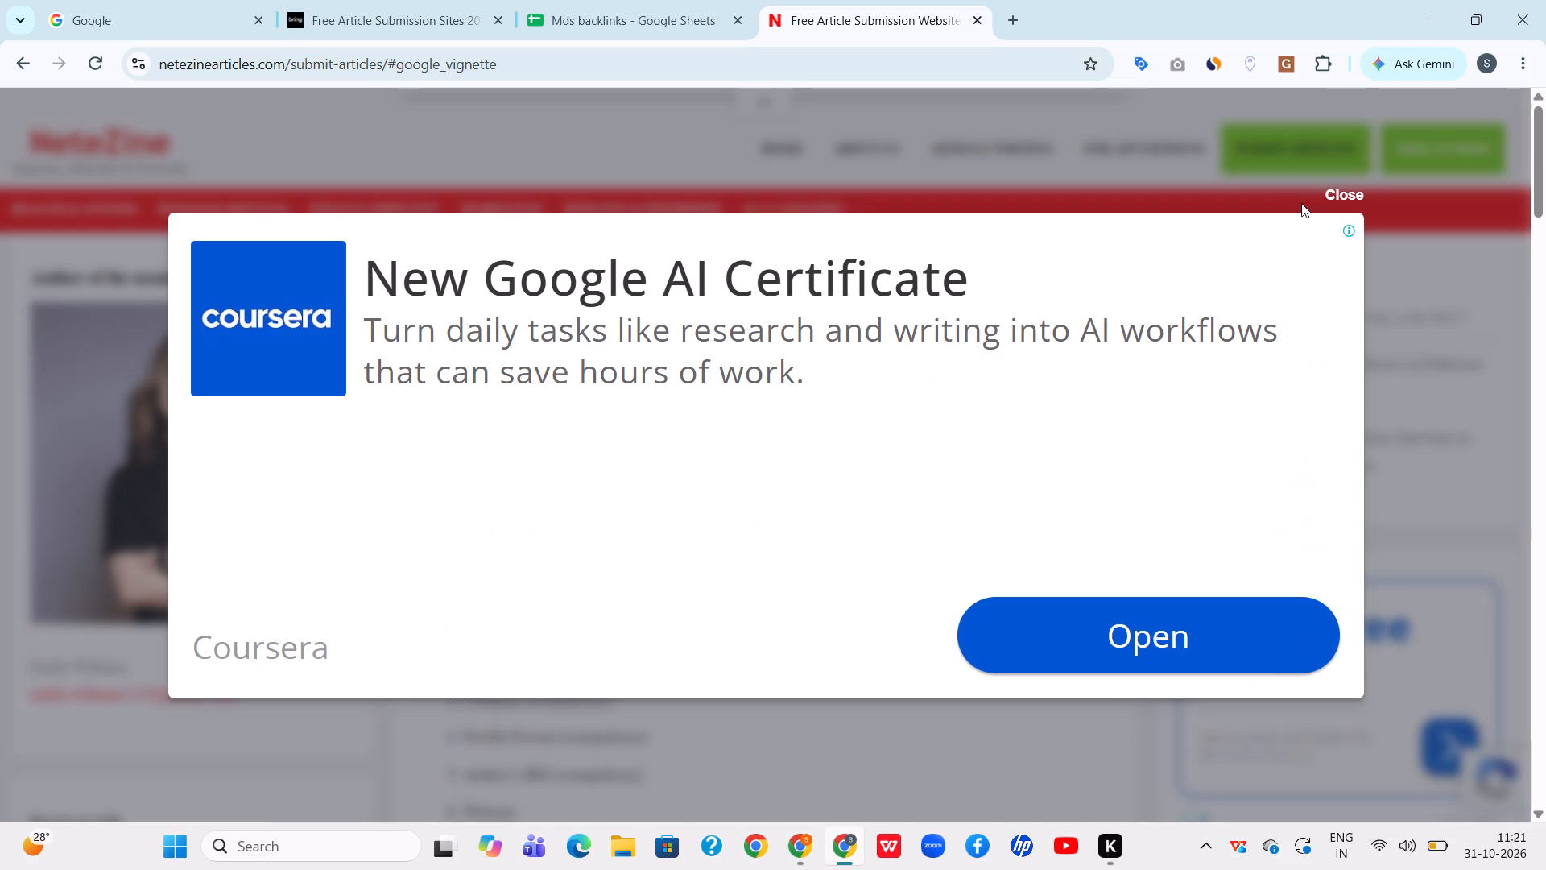
left_click(1354, 193)
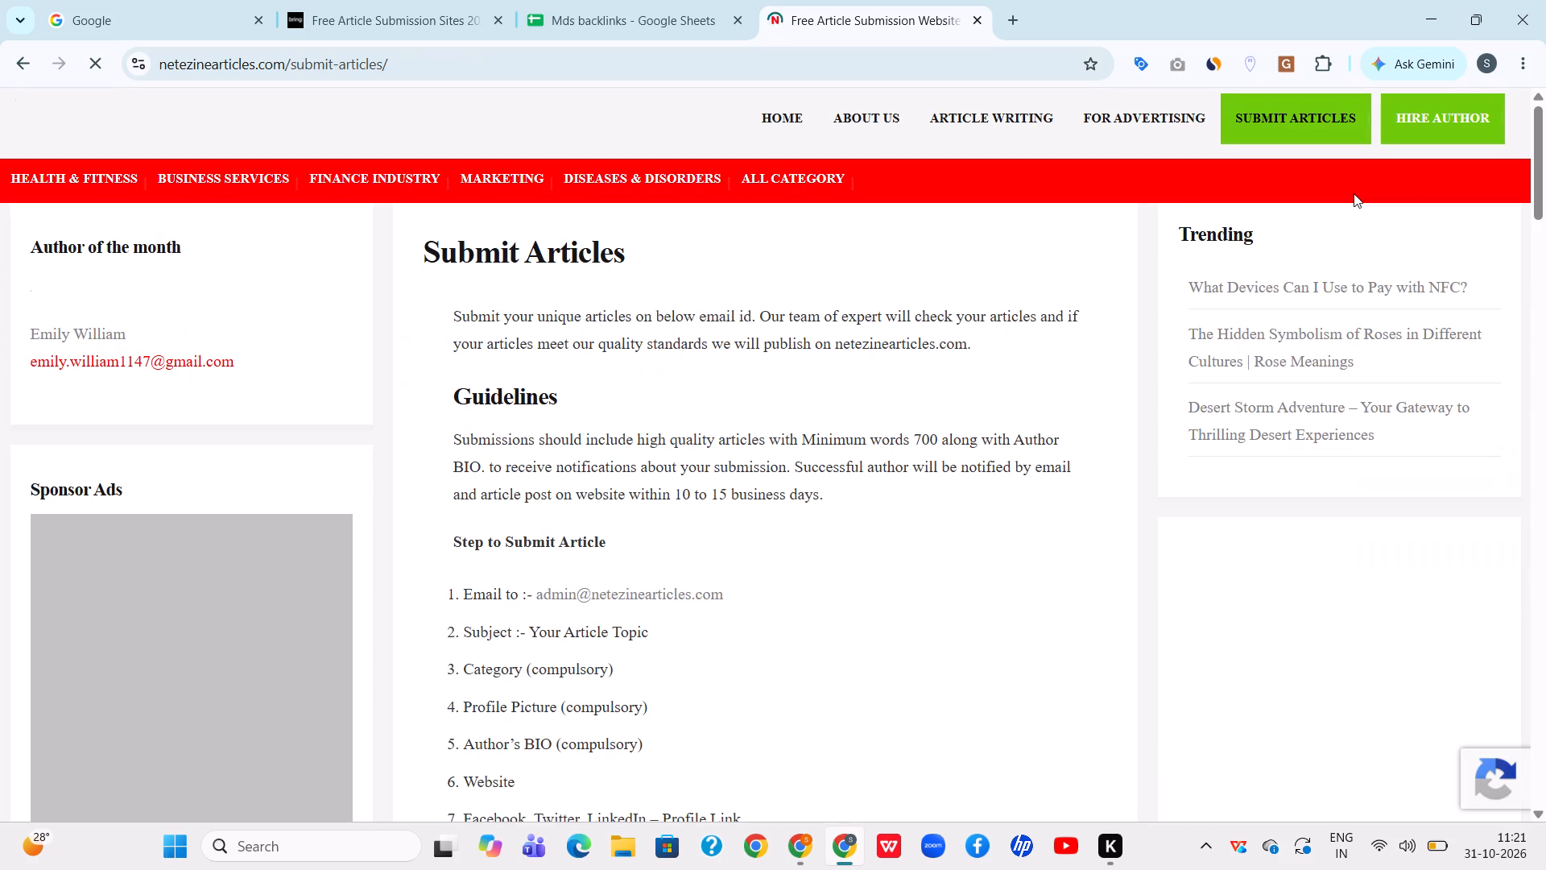
scroll(531, 519, "down", 1)
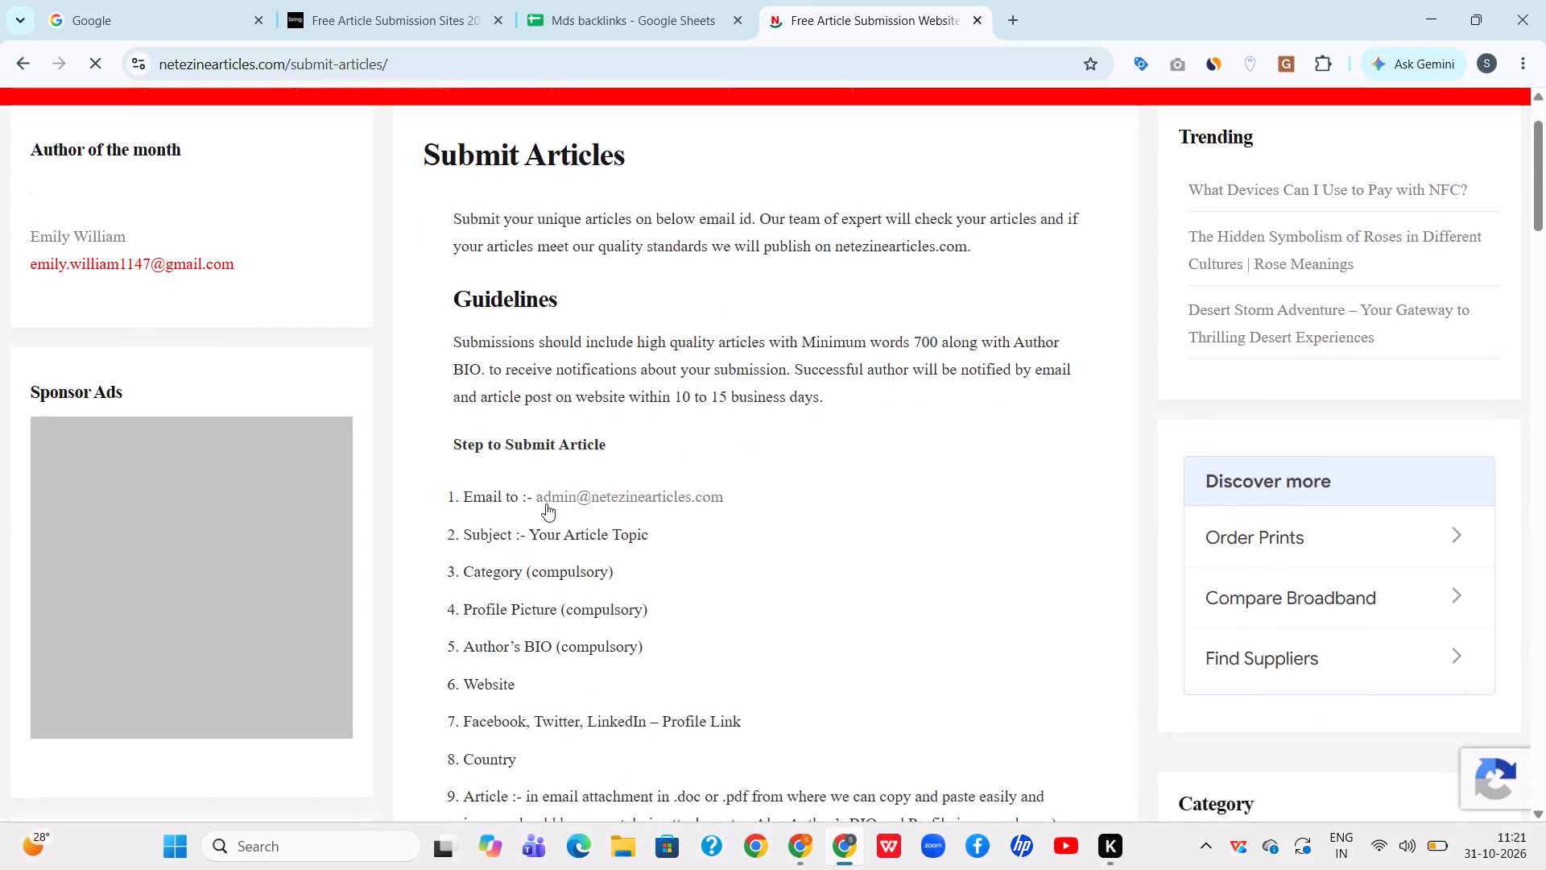
scroll(550, 586, "down", 1)
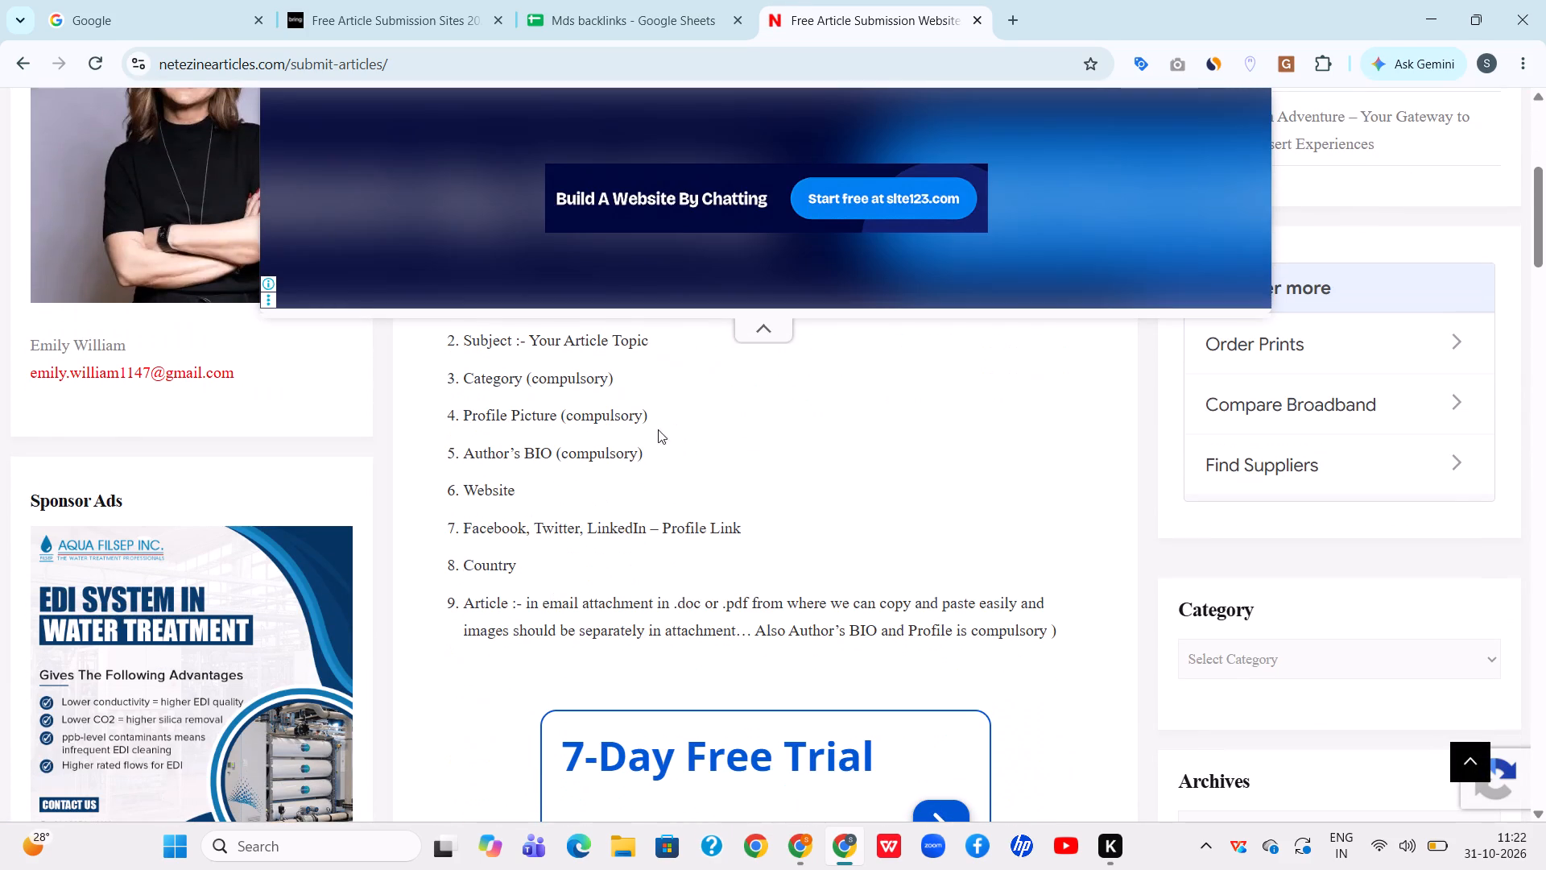
left_click(773, 329)
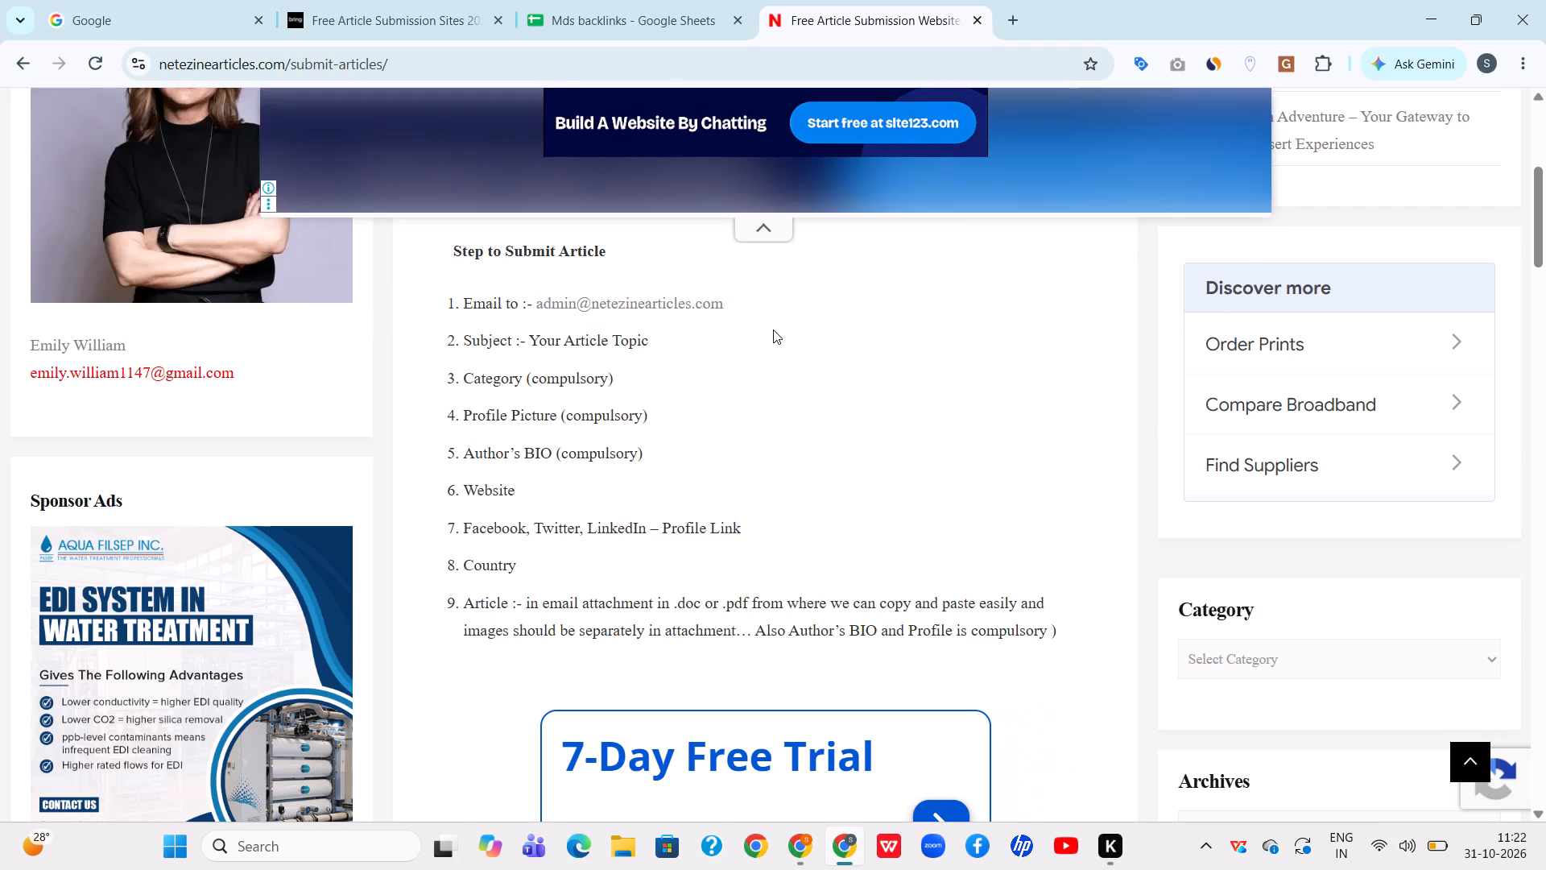
left_click(761, 224)
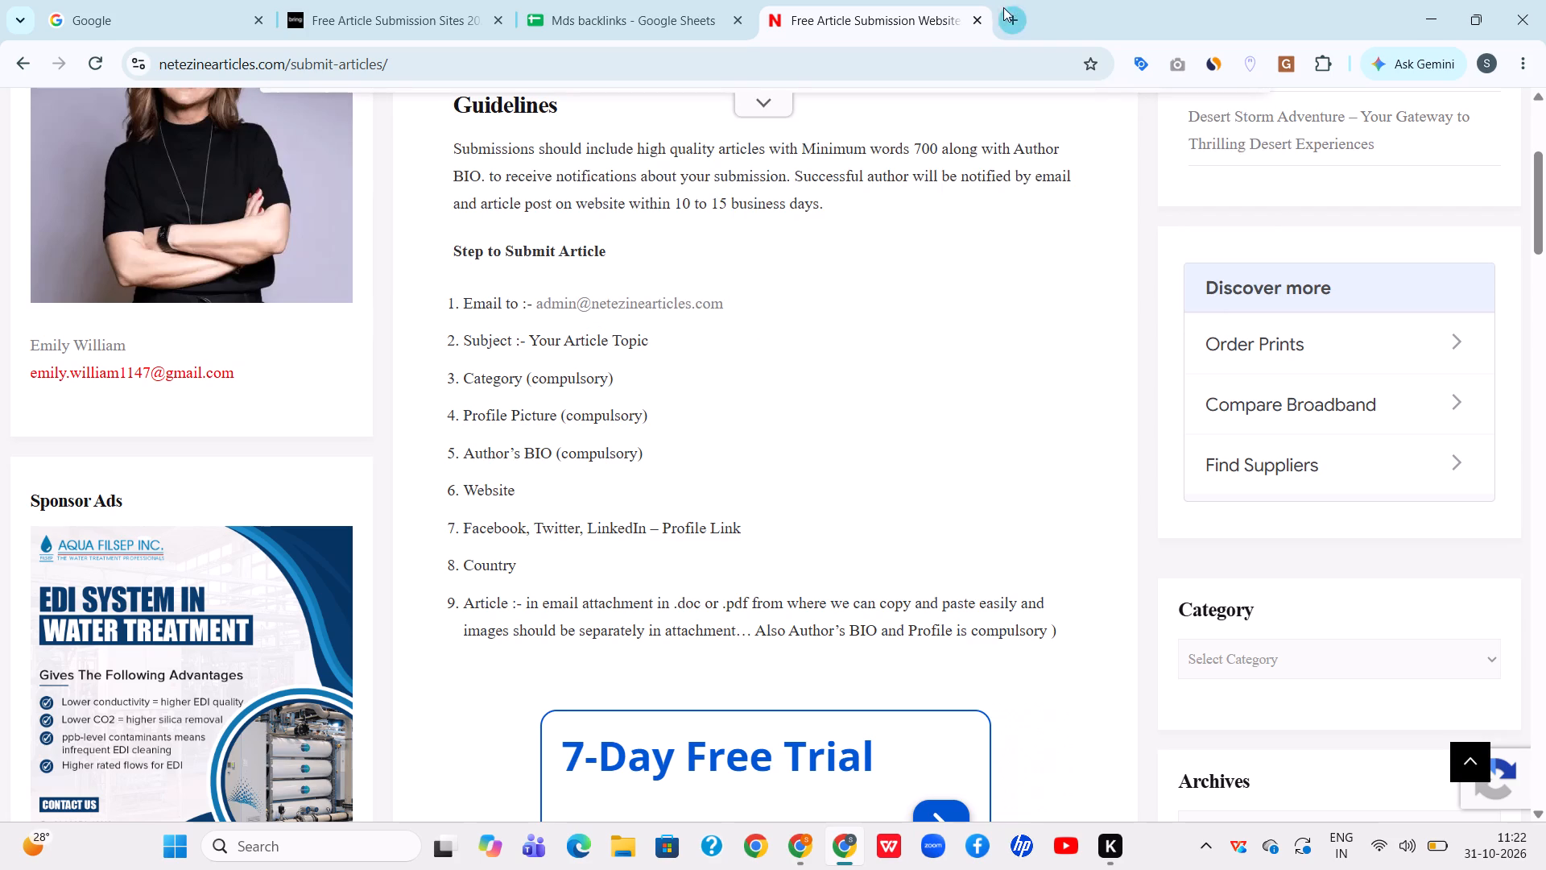
left_click(975, 23)
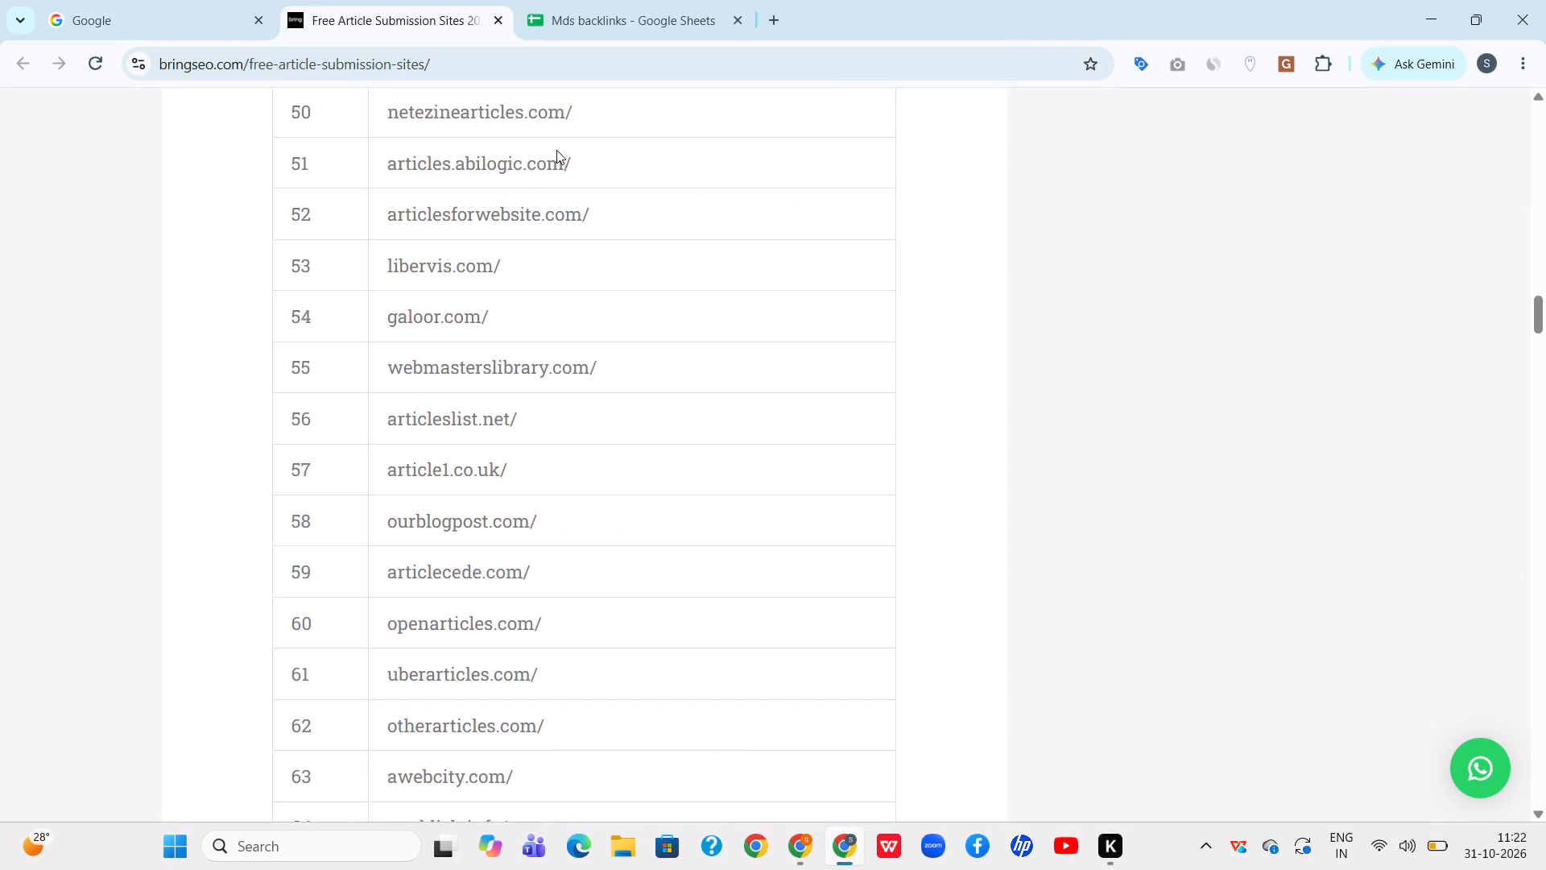
Check articlesforwebsite.com, entry 52 in the list, in a separate page, continuing past the connection warning, and close it.
triple_click(515, 214)
double_click(515, 214)
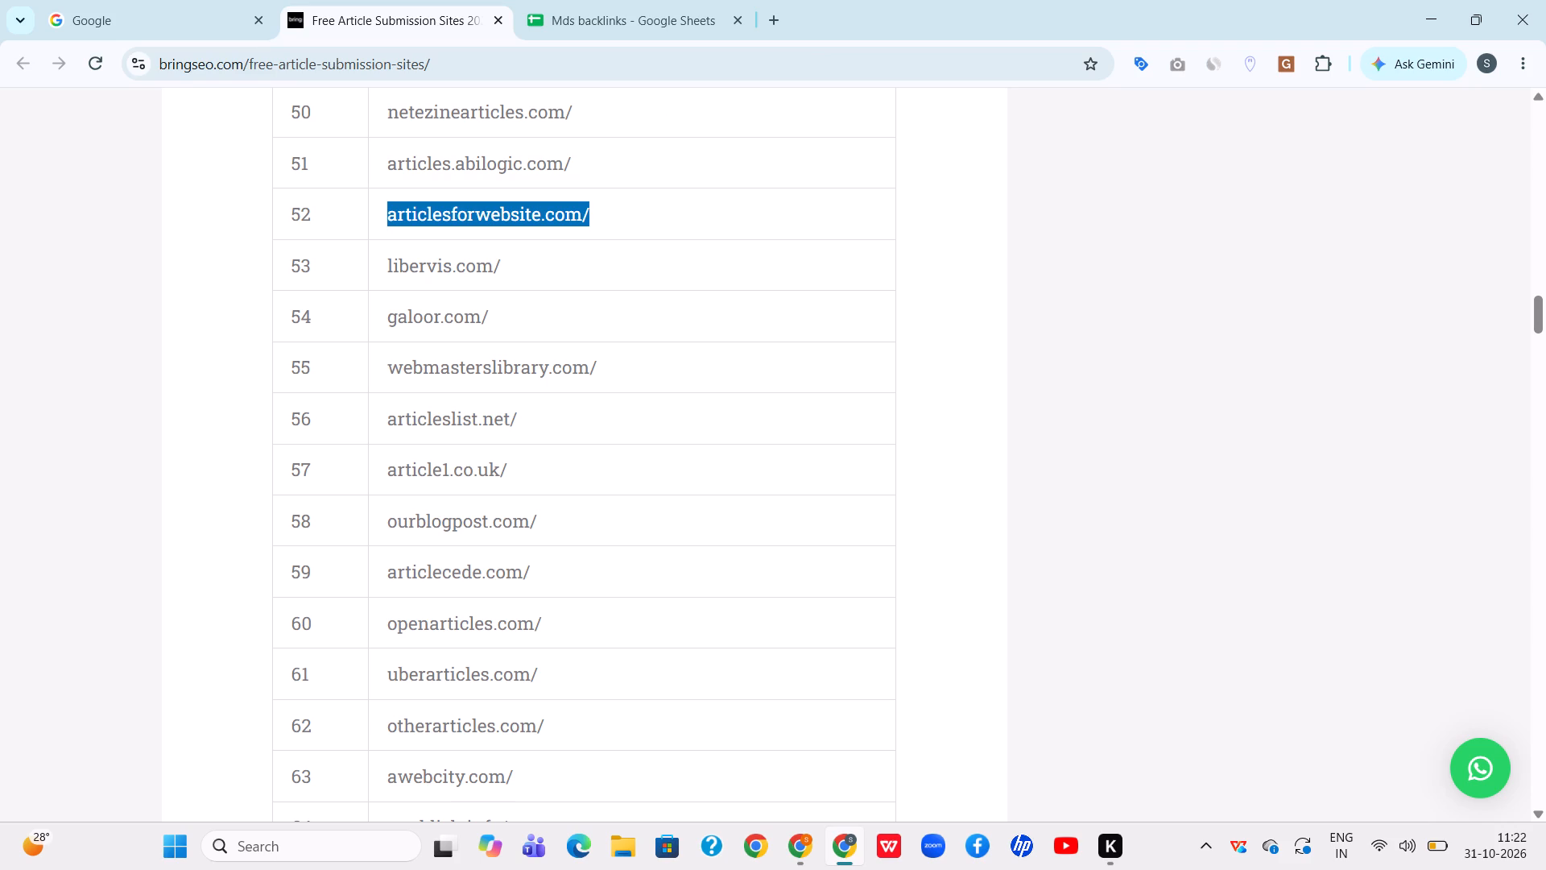
key("ctrl+c")
left_click(515, 214)
scroll(515, 214, "down", 1)
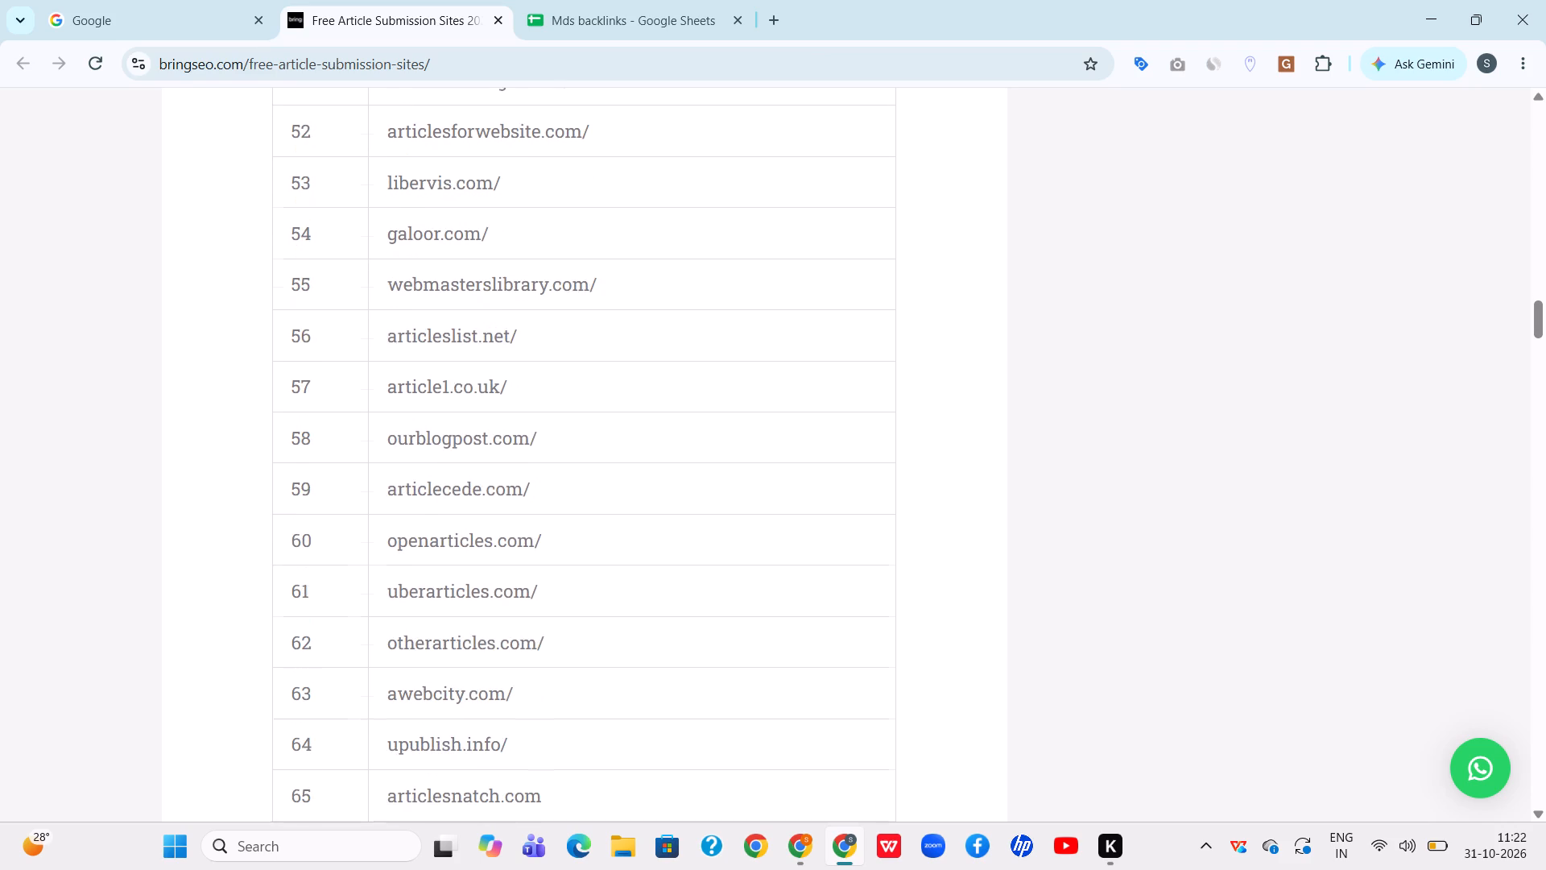
scroll(515, 214, "down", 1)
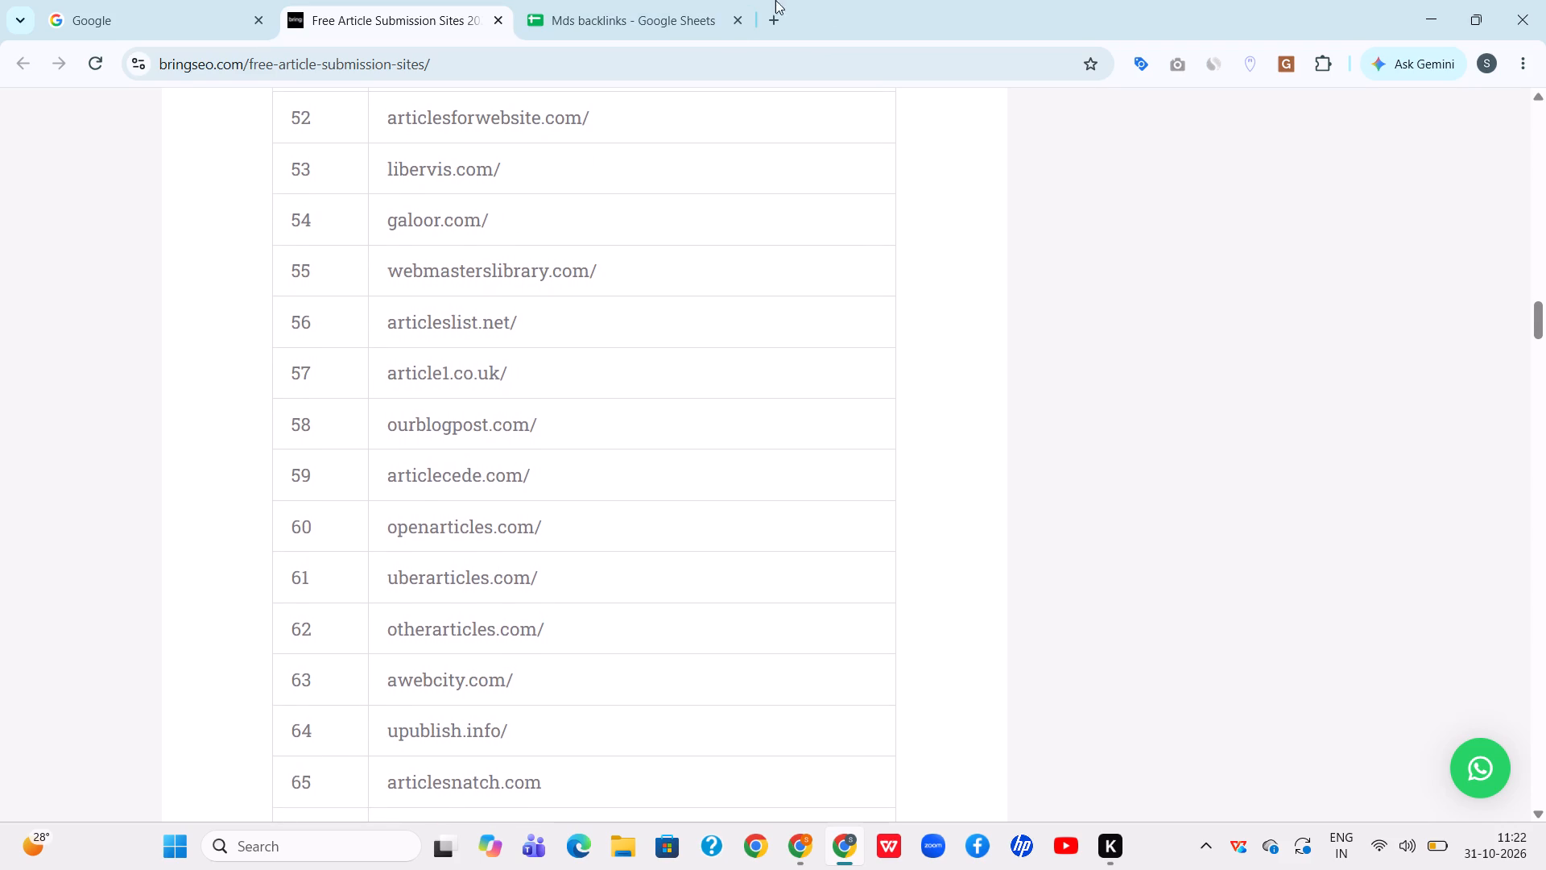
left_click(777, 14)
key("ctrl+v")
key("Return")
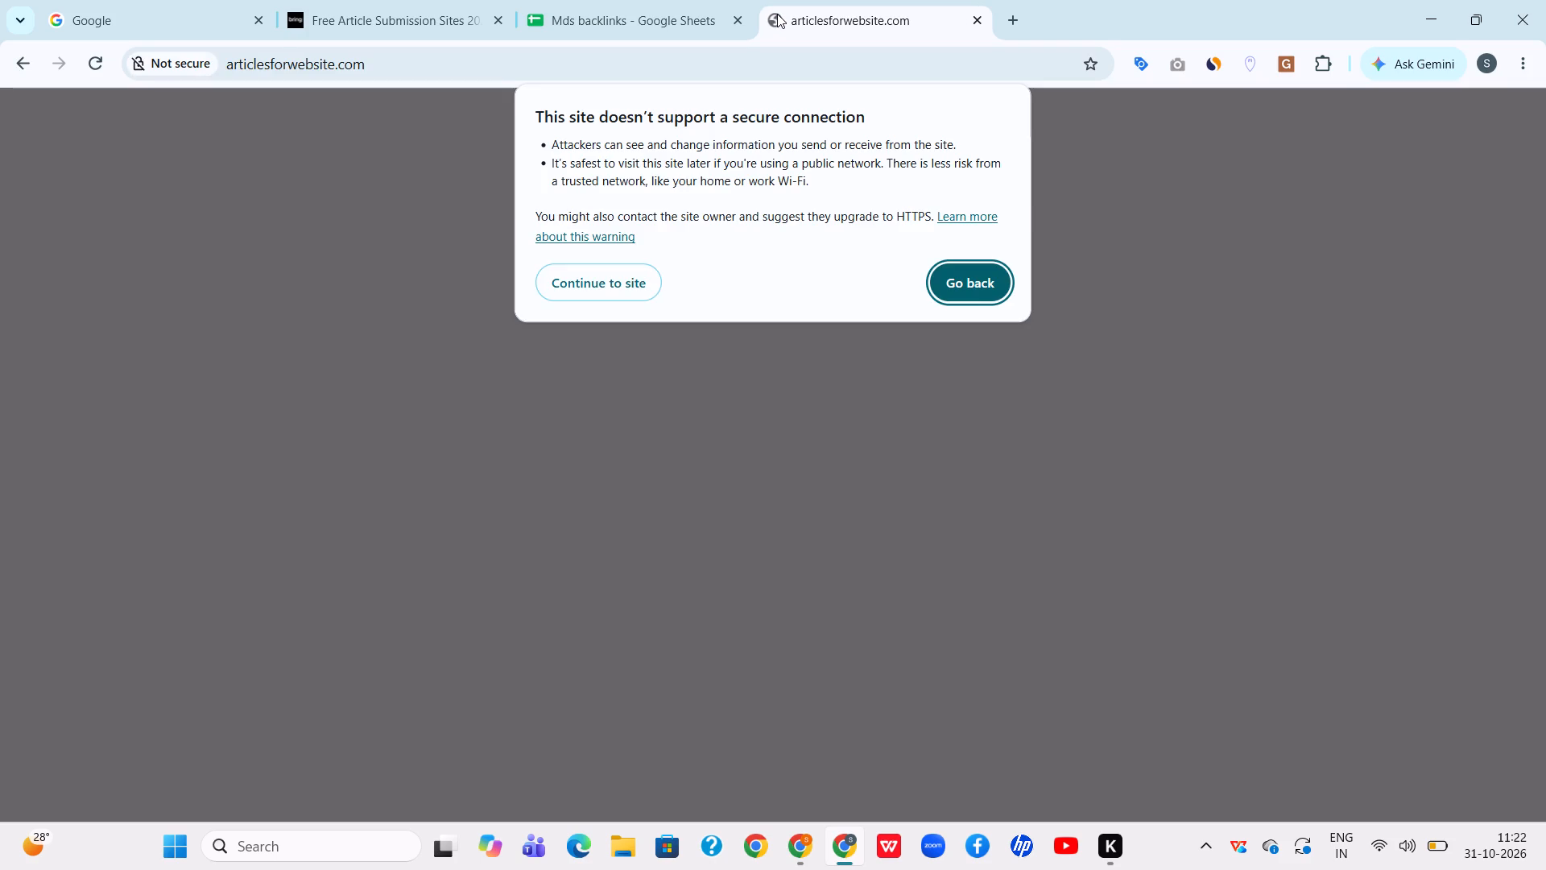
left_click(623, 276)
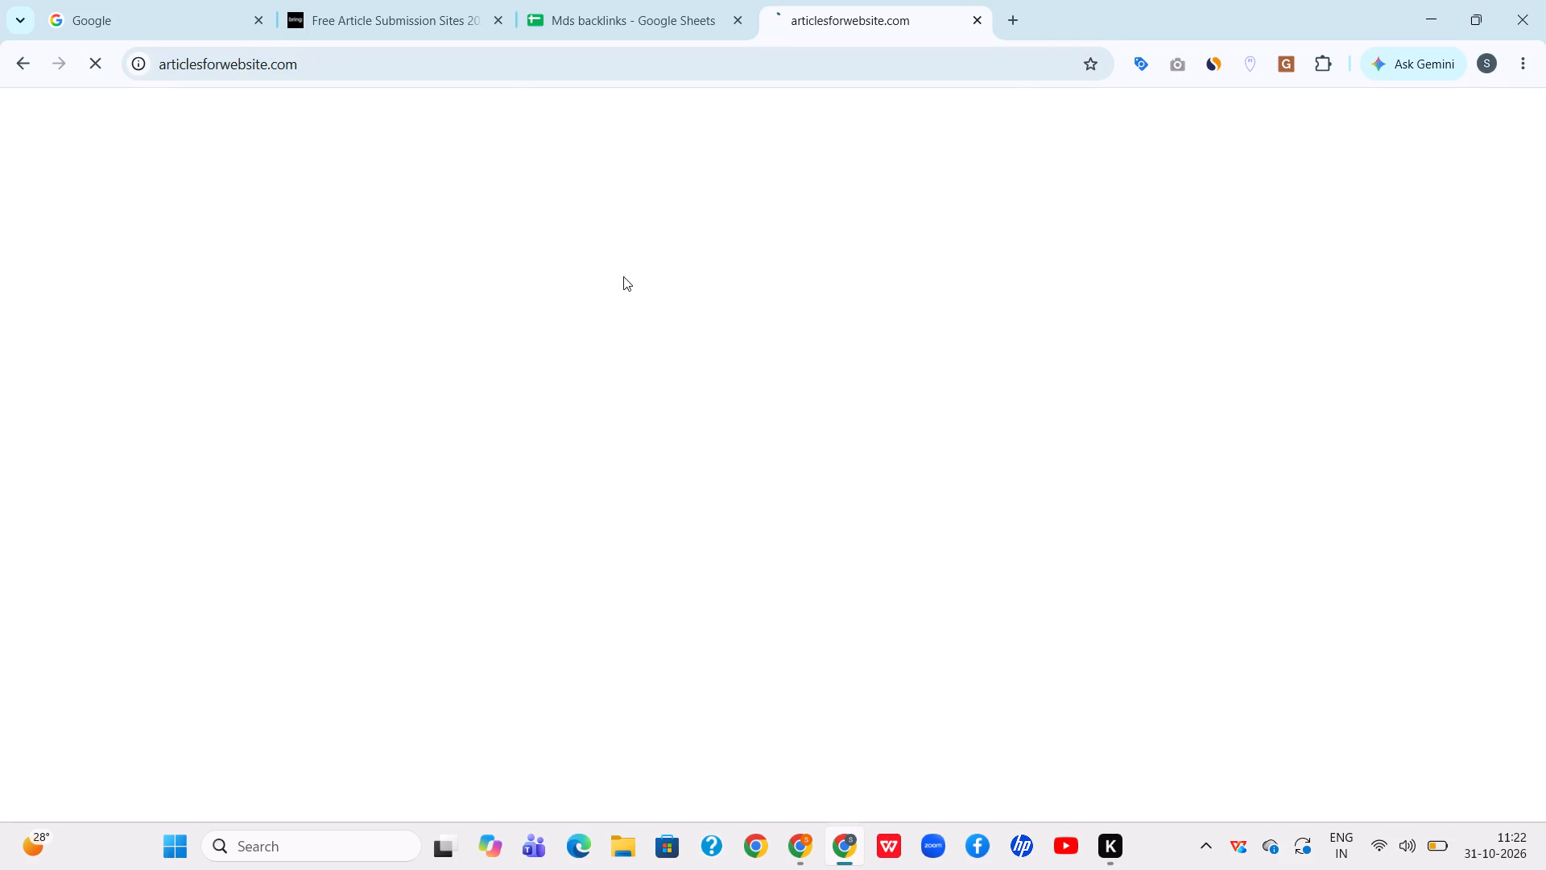
left_click(977, 22)
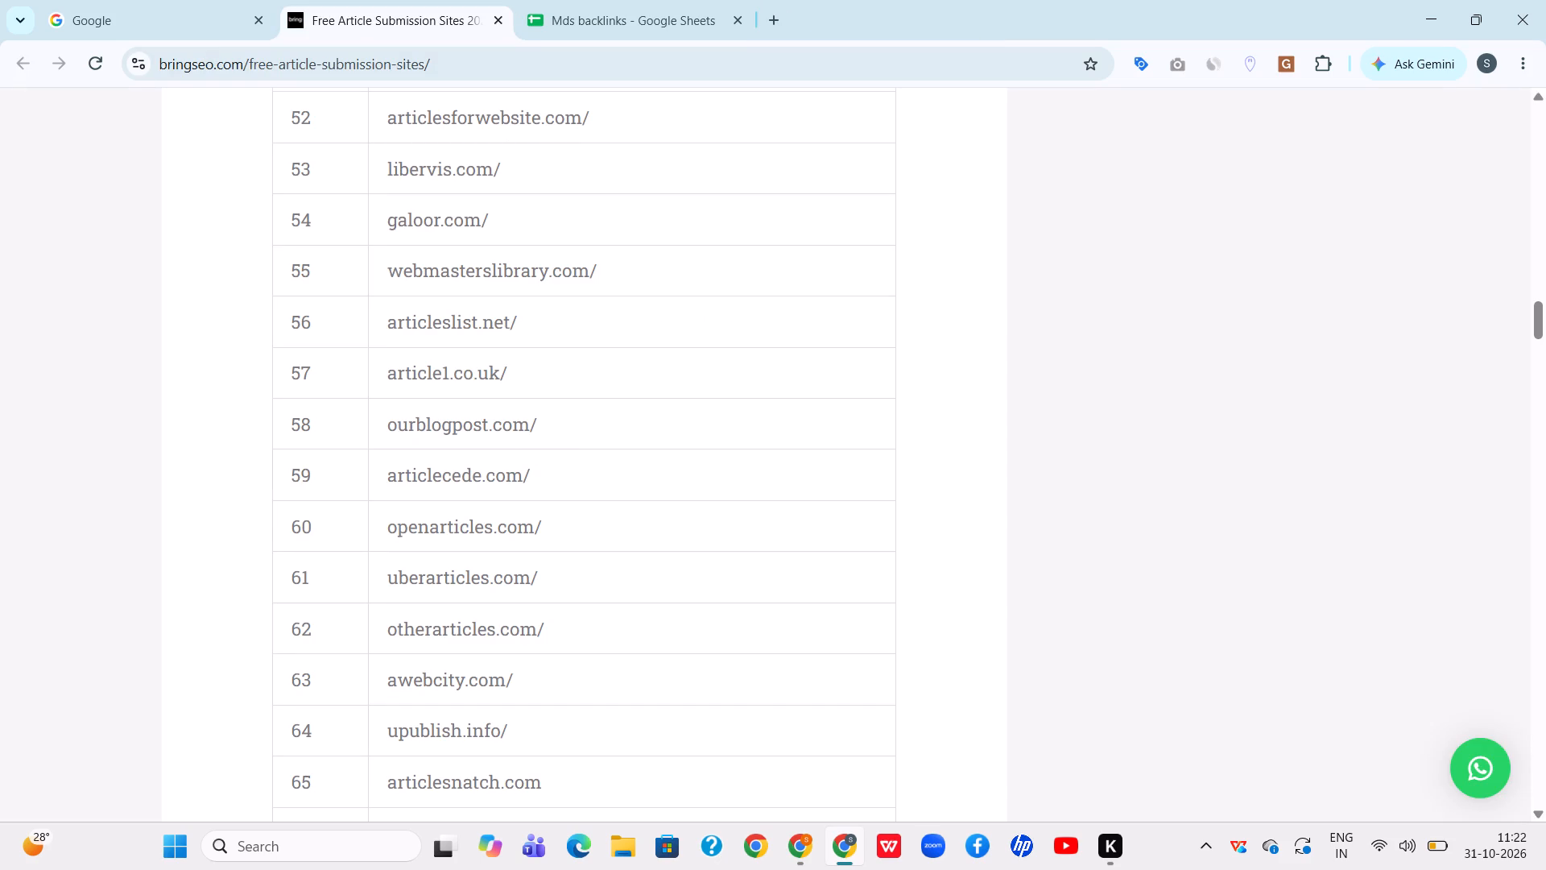
Check libervis.com, entry 53 in the list, as a submission site in a separate page and close it.
triple_click(427, 160)
double_click(427, 160)
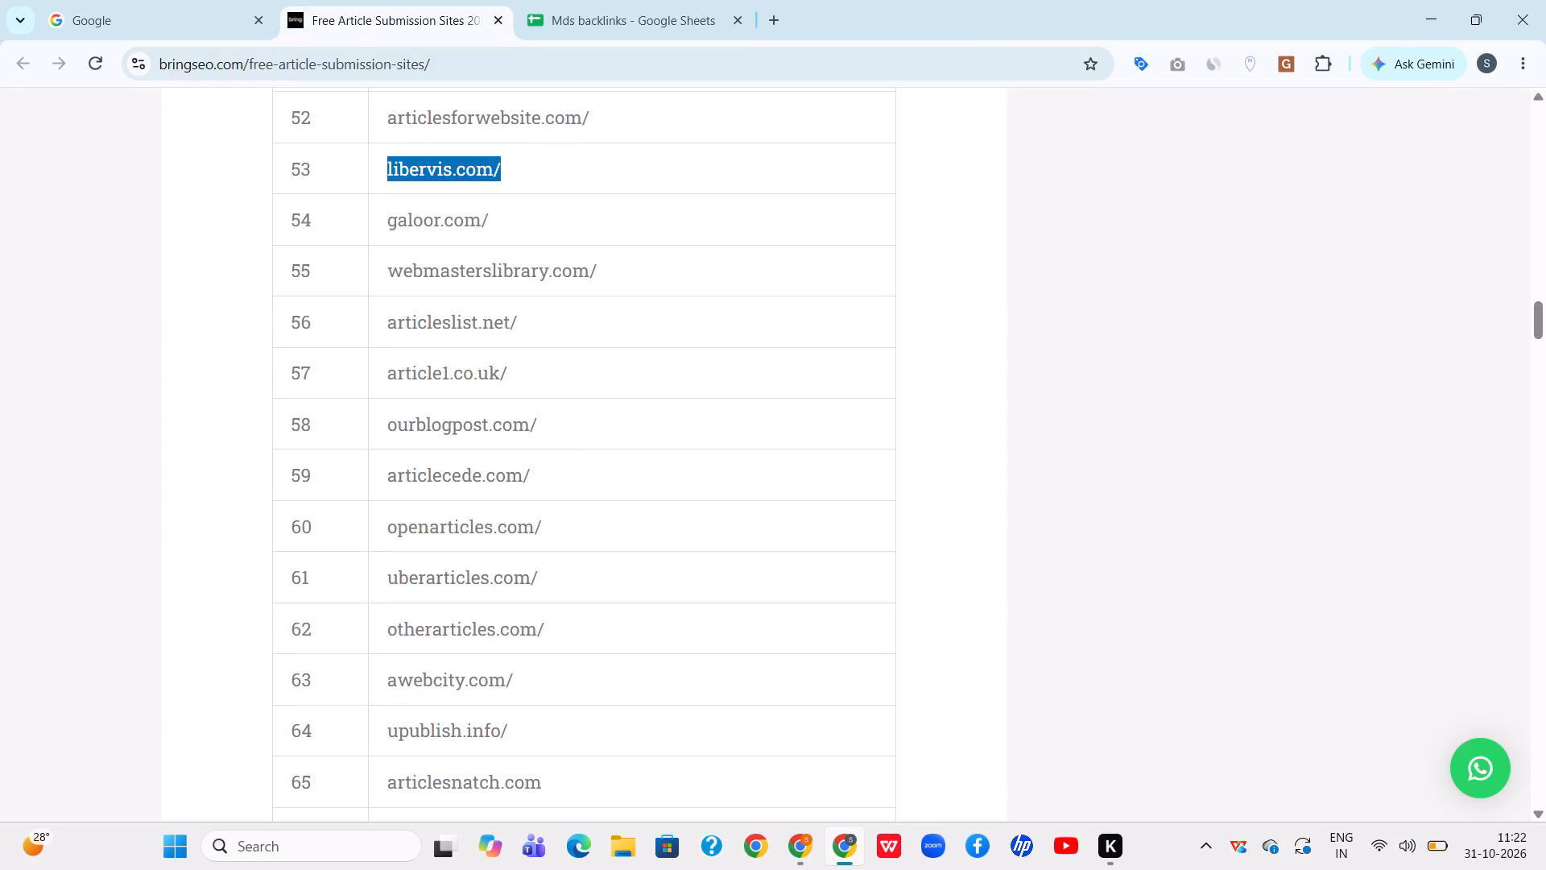
key("ctrl+c")
left_click(427, 160)
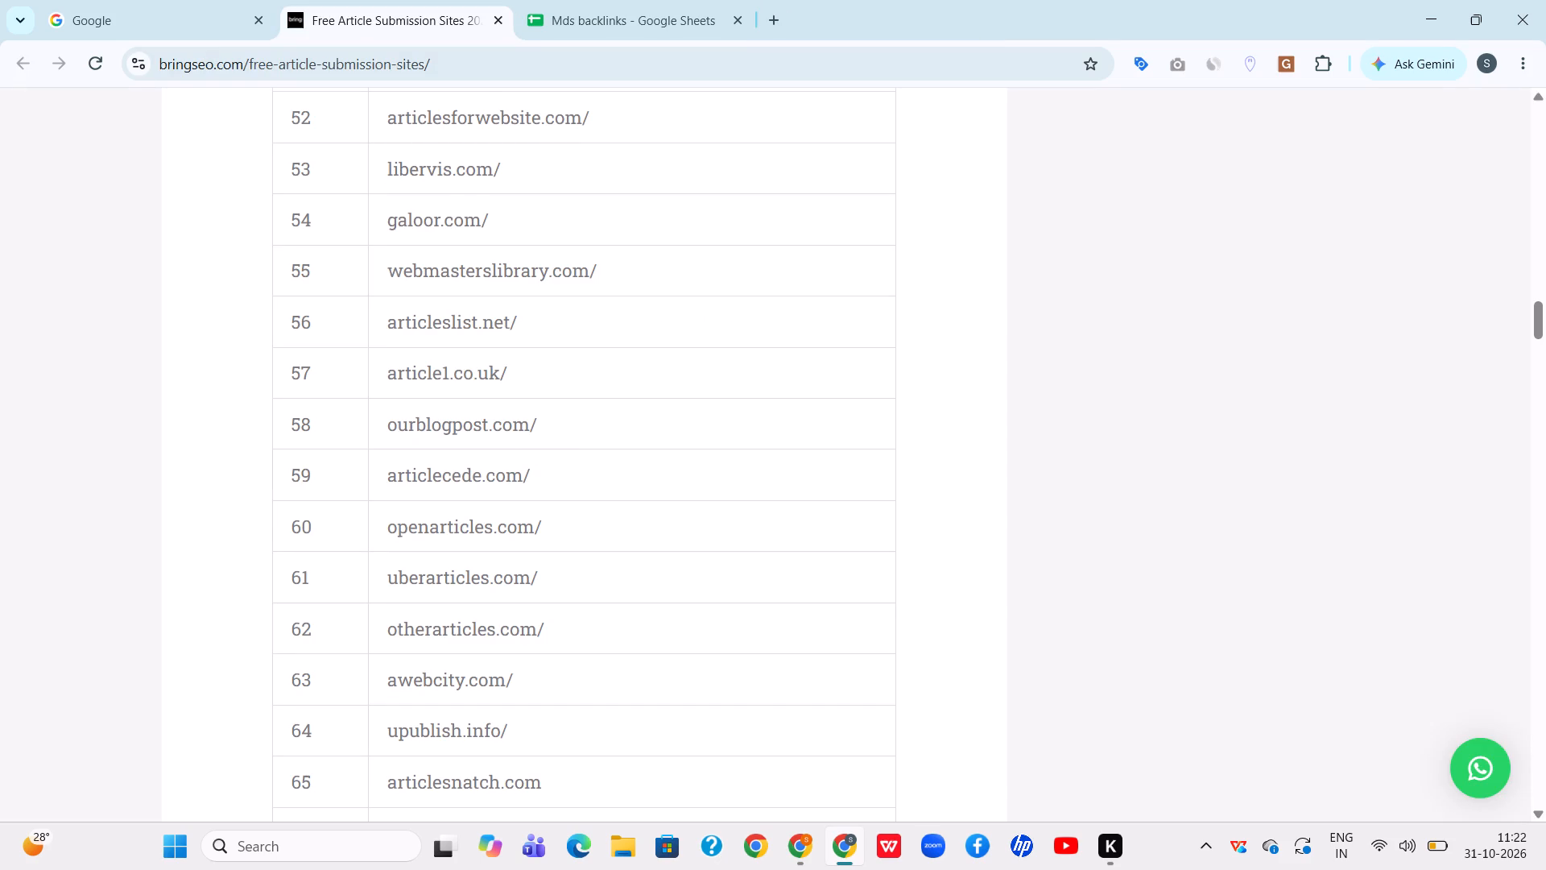
left_click(775, 1)
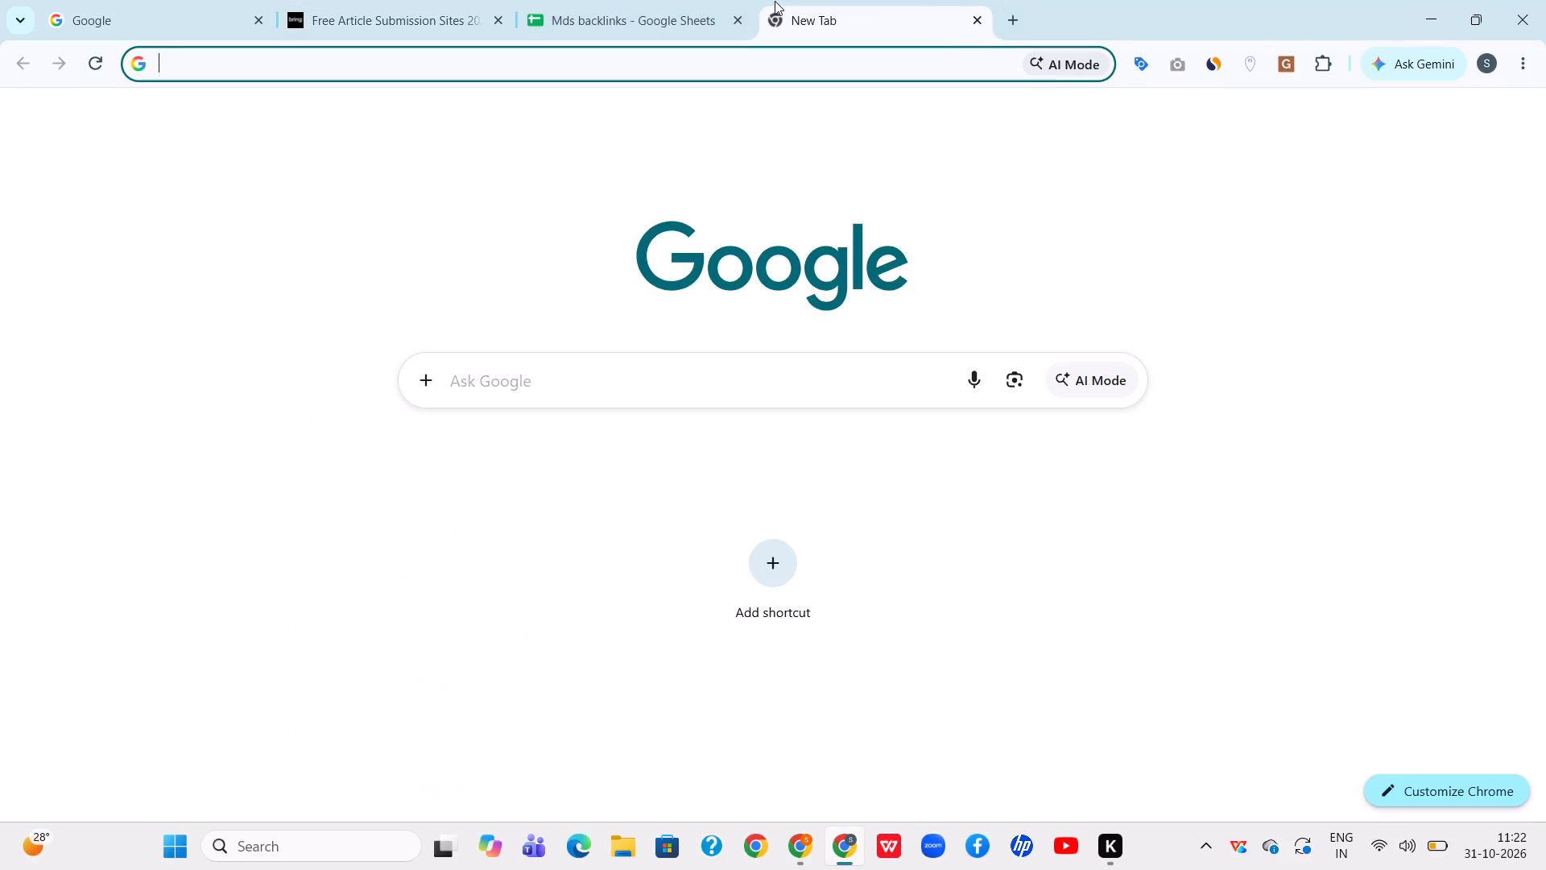
key("ctrl+v")
key("Return")
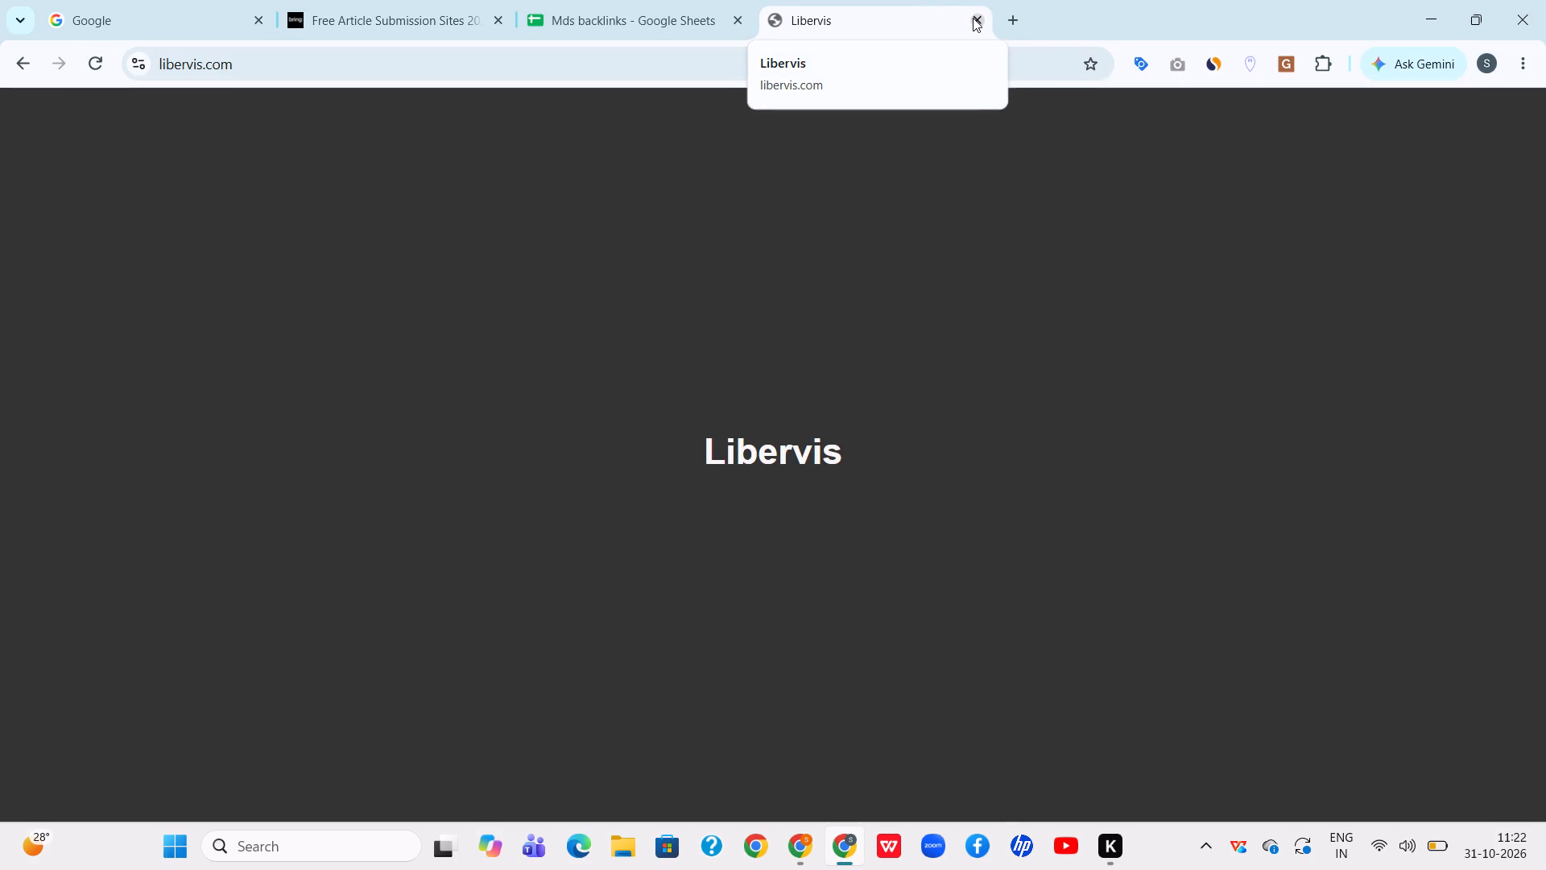
left_click(973, 18)
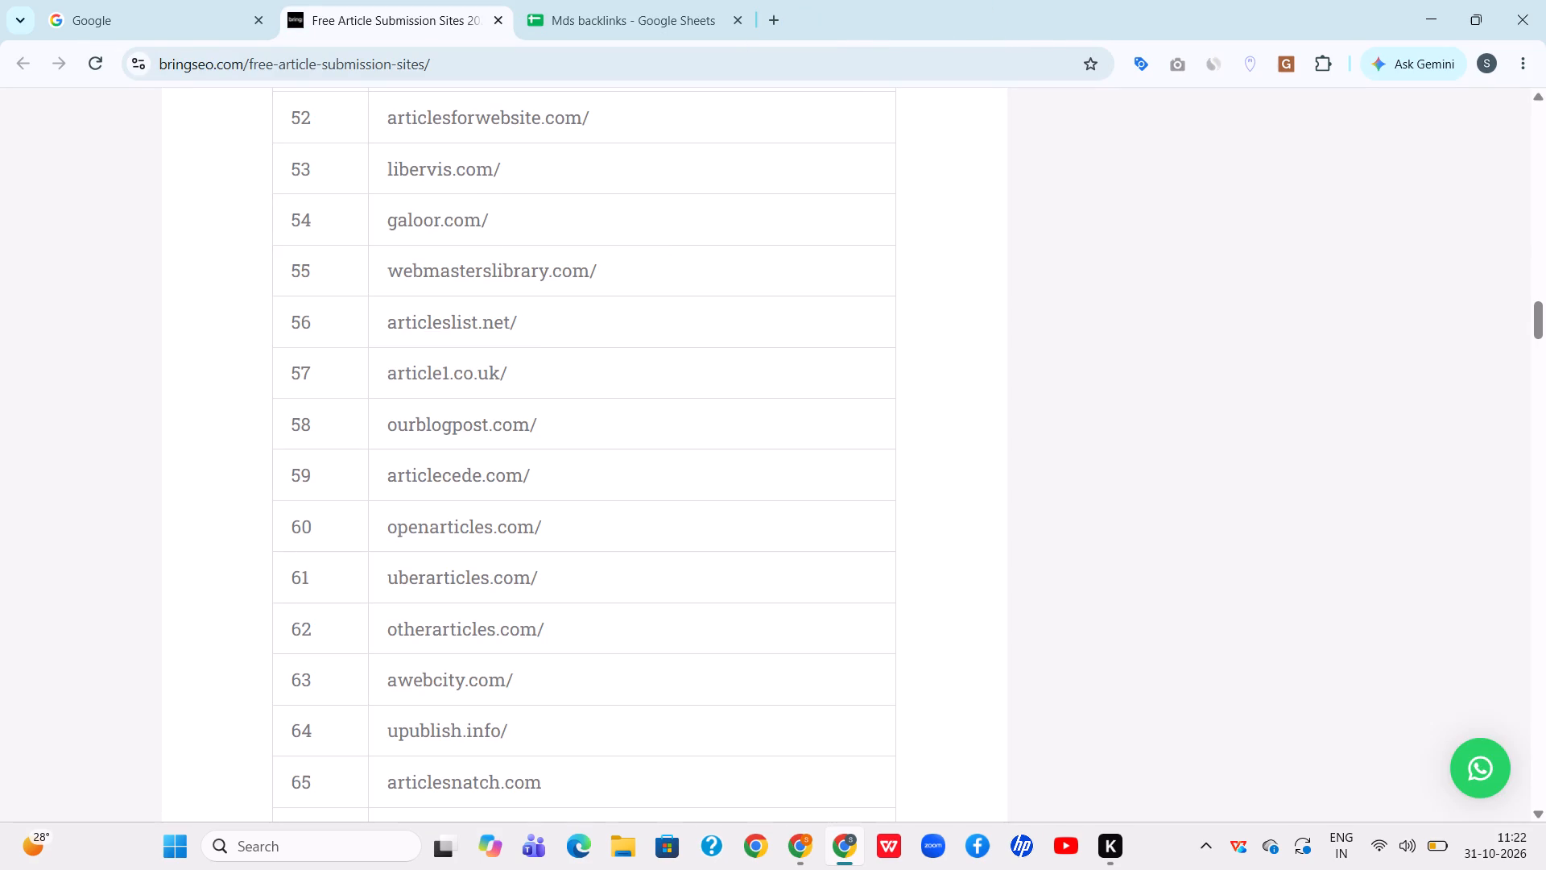
Check galoor.com, entry 54 in the list, as a submission site in a separate page and close it.
left_click(472, 207)
triple_click(472, 207)
key("ctrl+c")
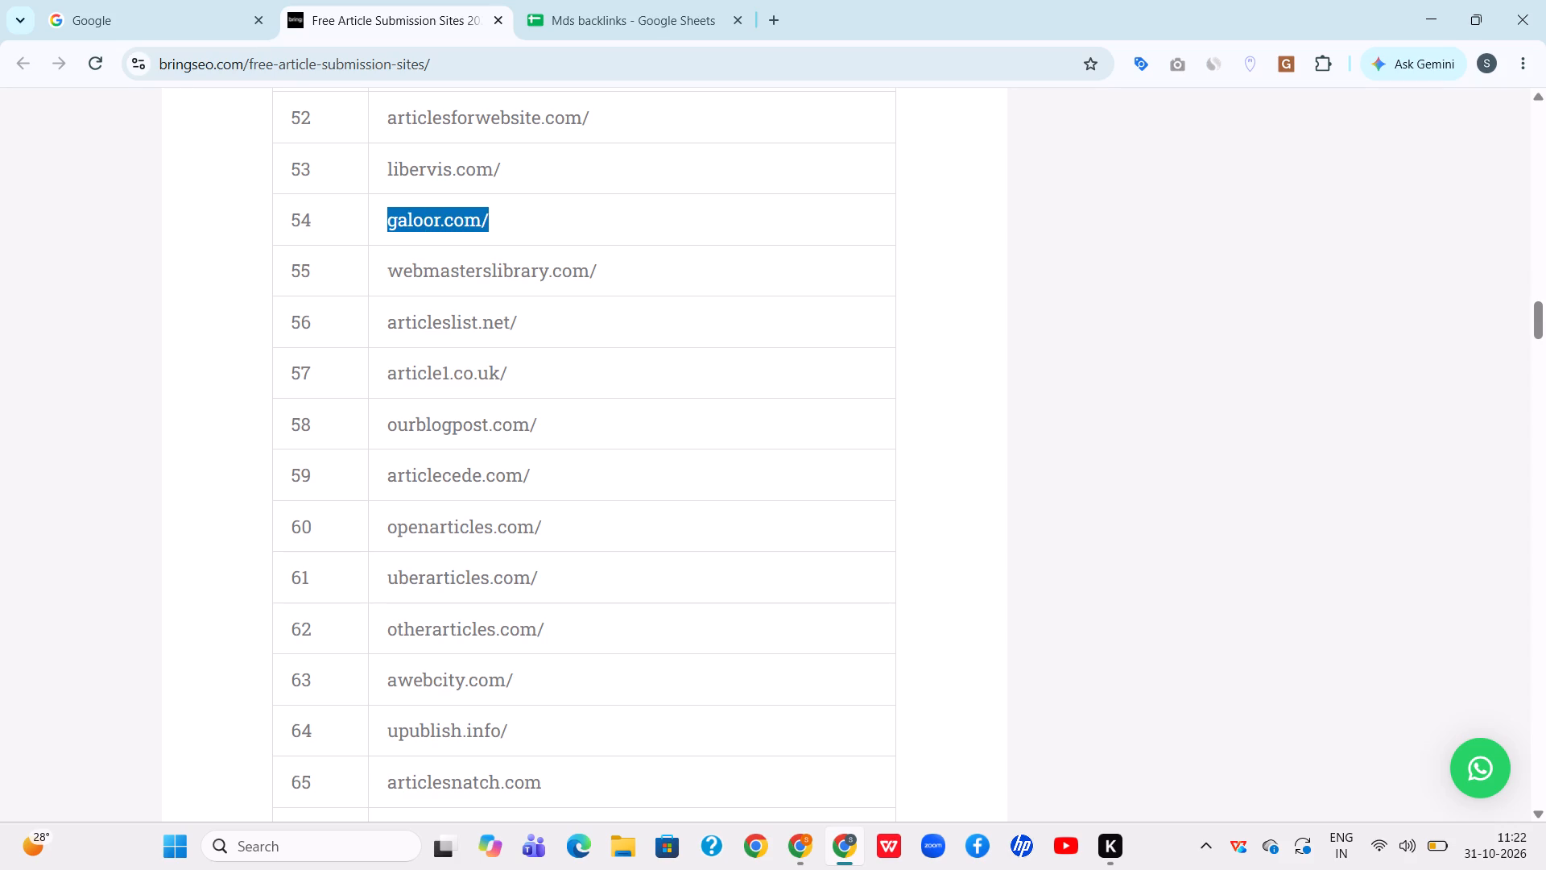
left_click(472, 207)
scroll(523, 373, "down", 1)
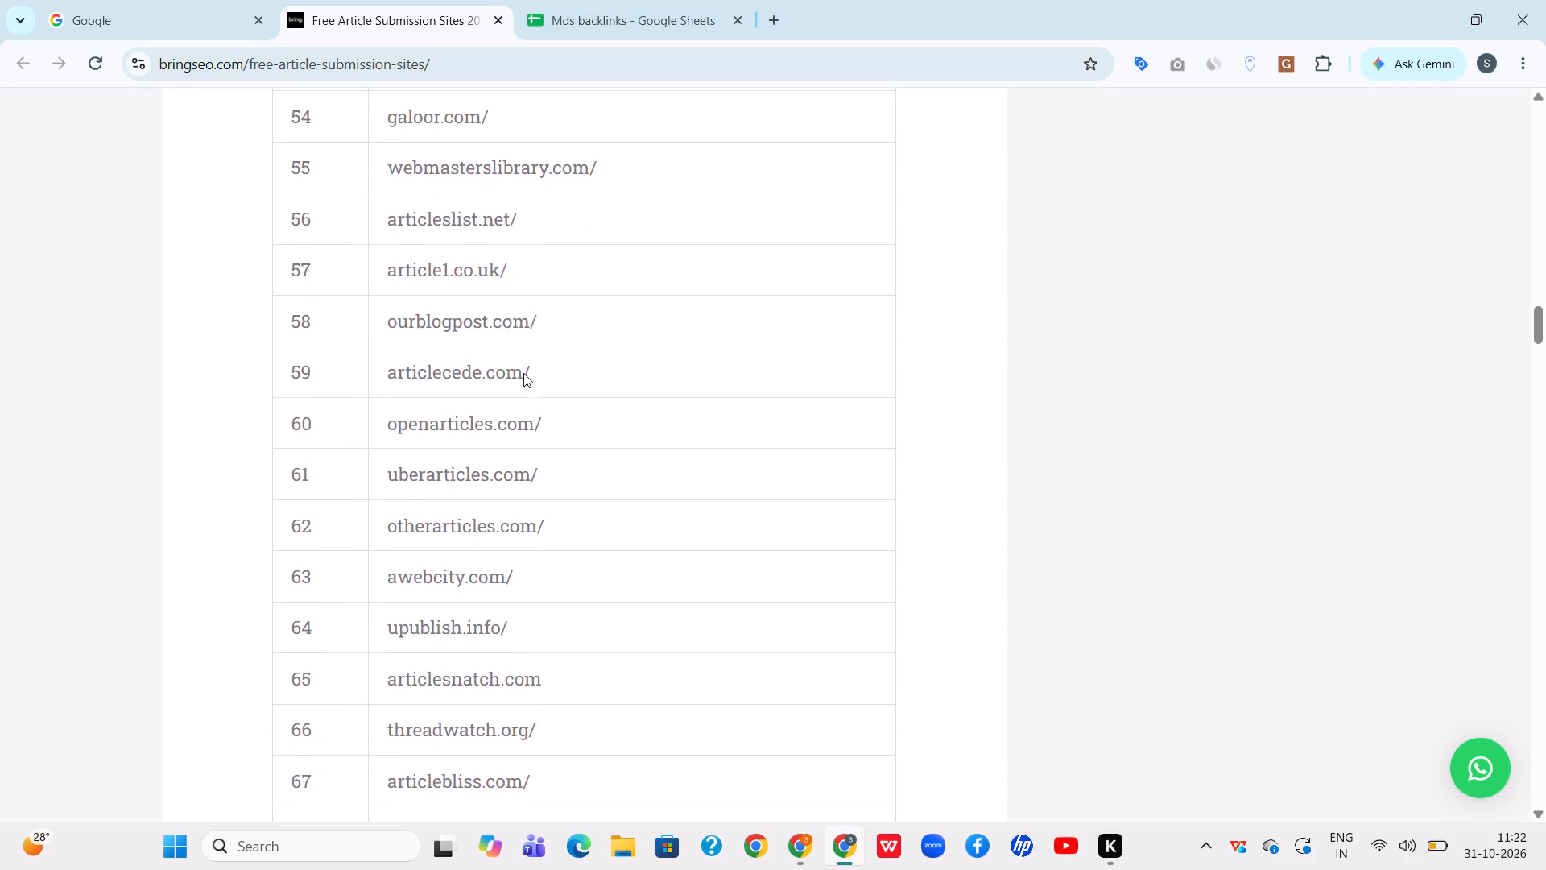
scroll(523, 373, "down", 1)
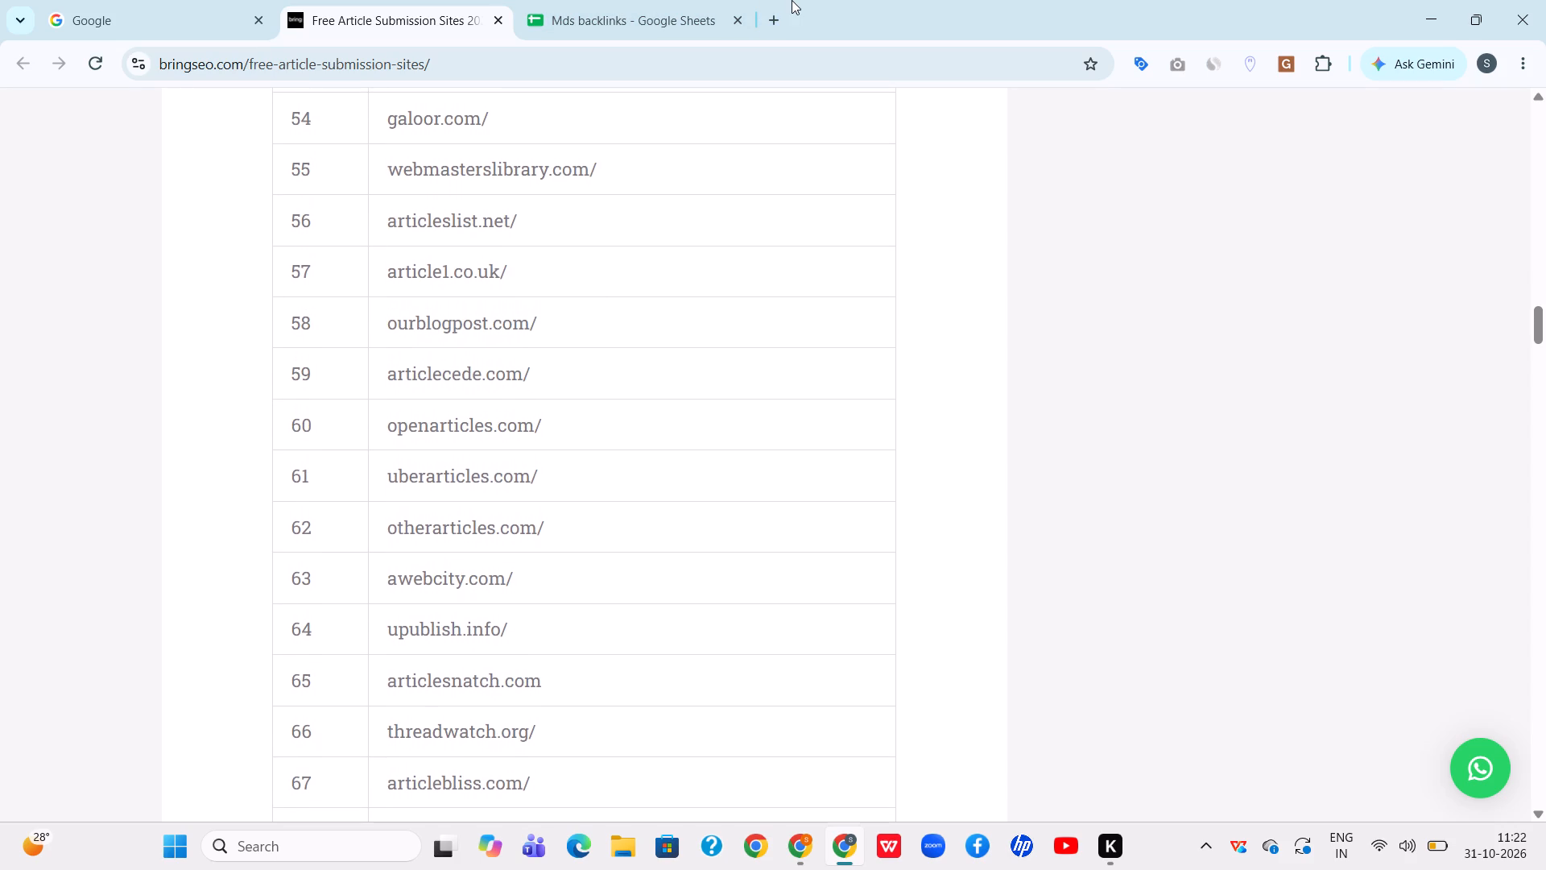
left_click(774, 0)
key("ctrl+v")
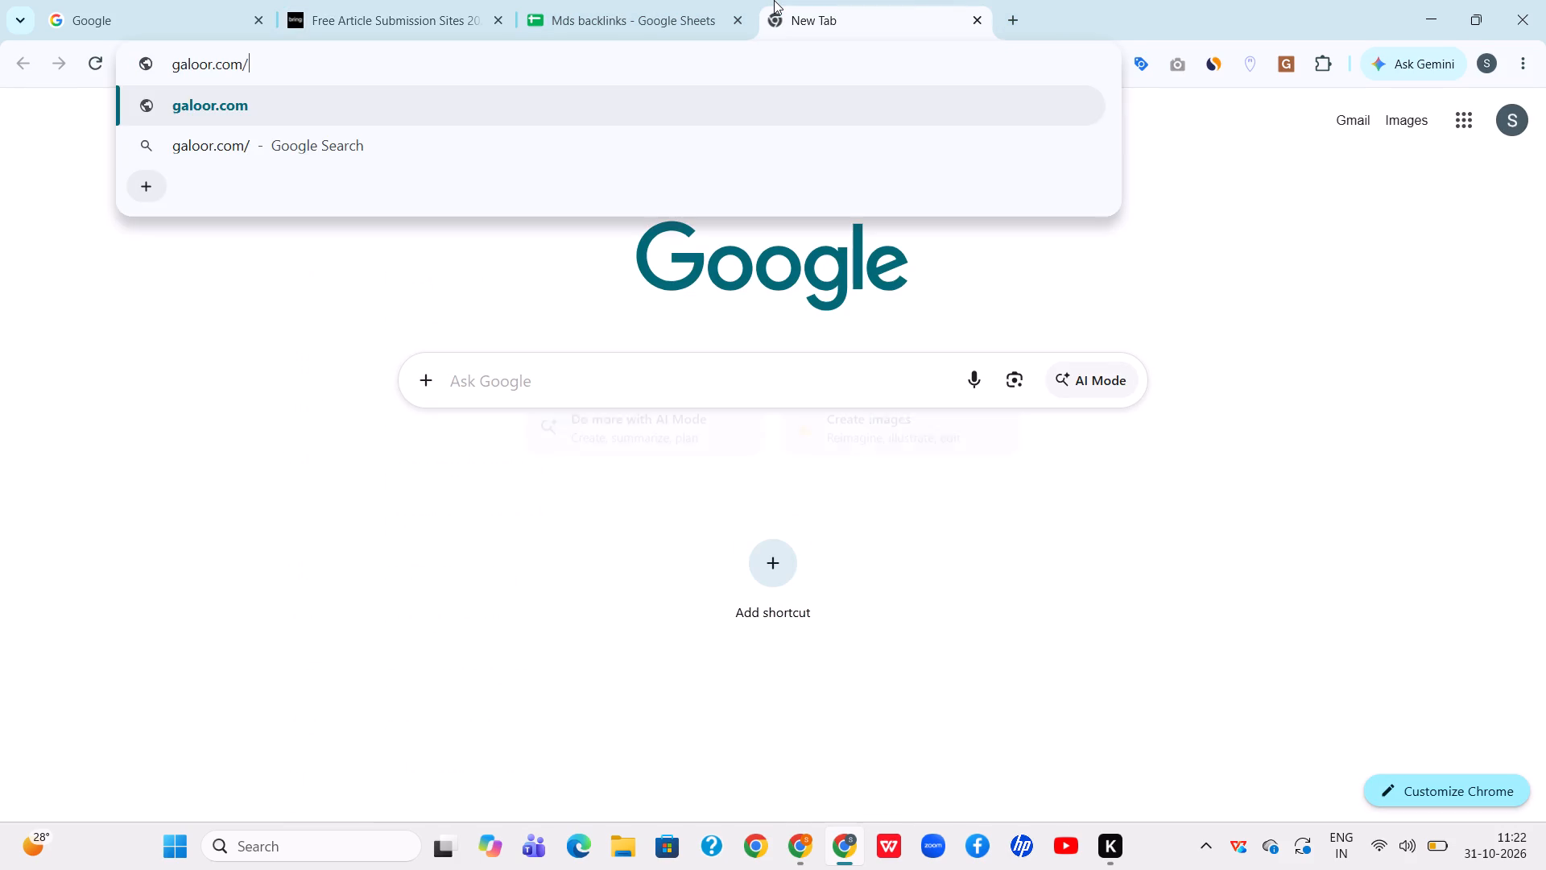
key("Return")
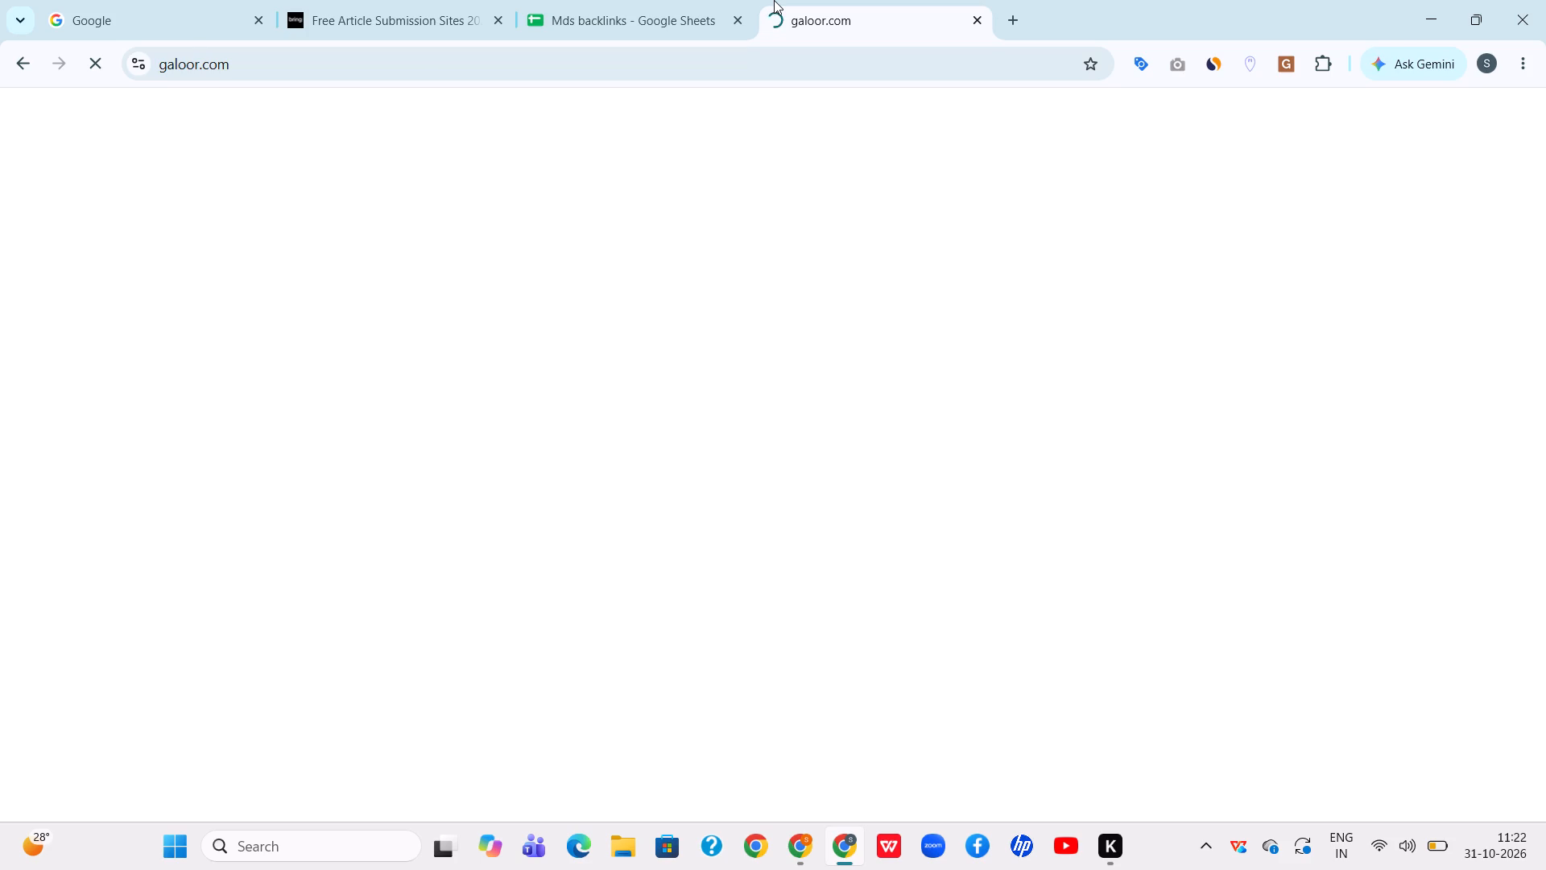
left_click(982, 21)
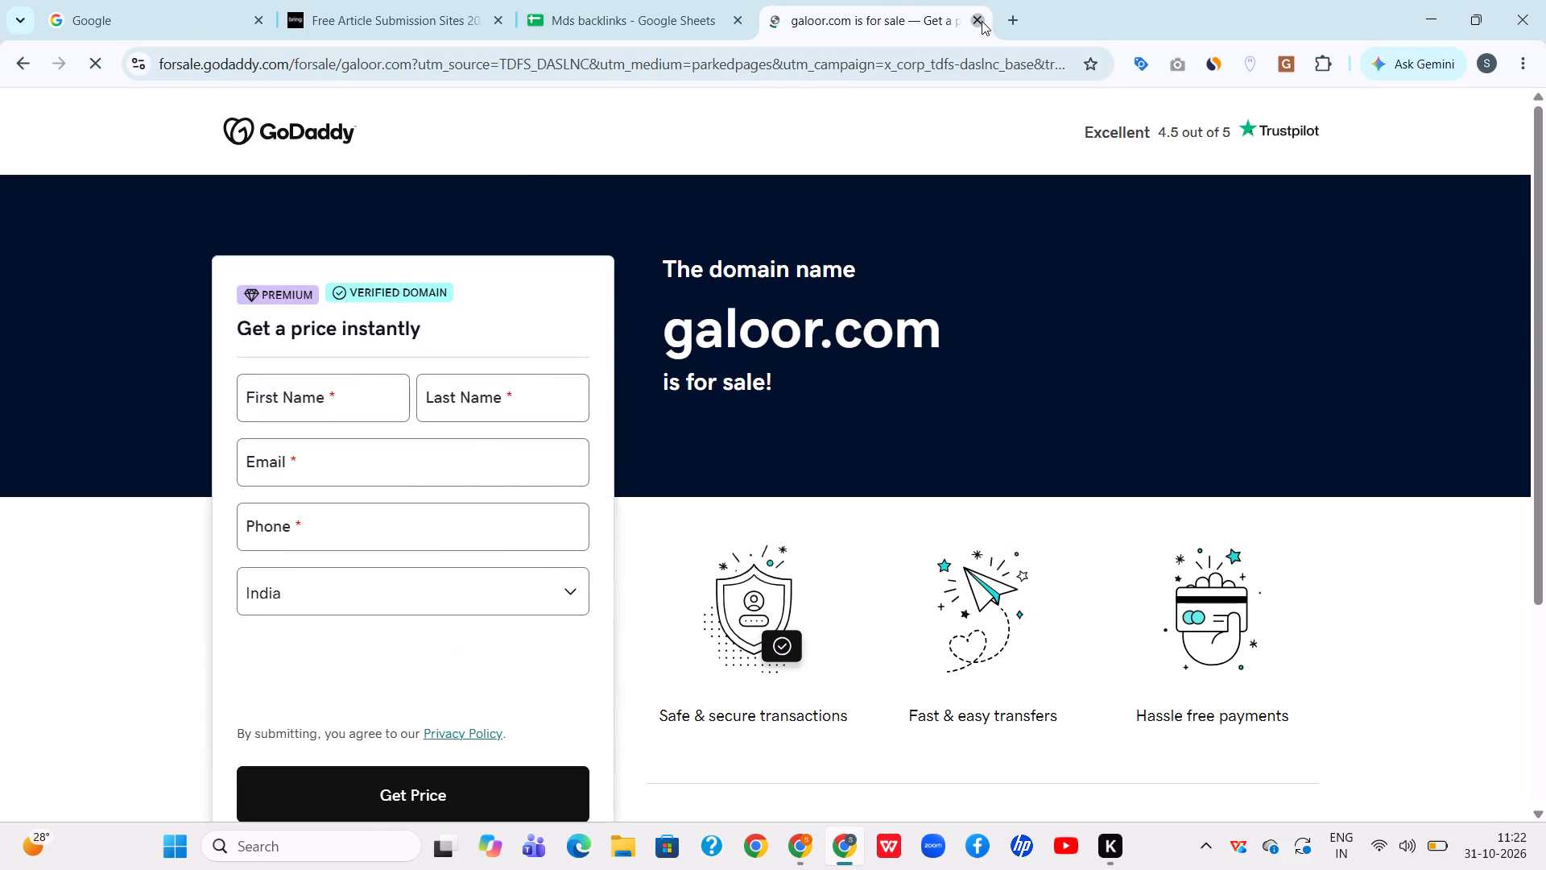
Open articleslist.net, entry 56 in the list, in a separate page to check it as a submission site.
triple_click(398, 241)
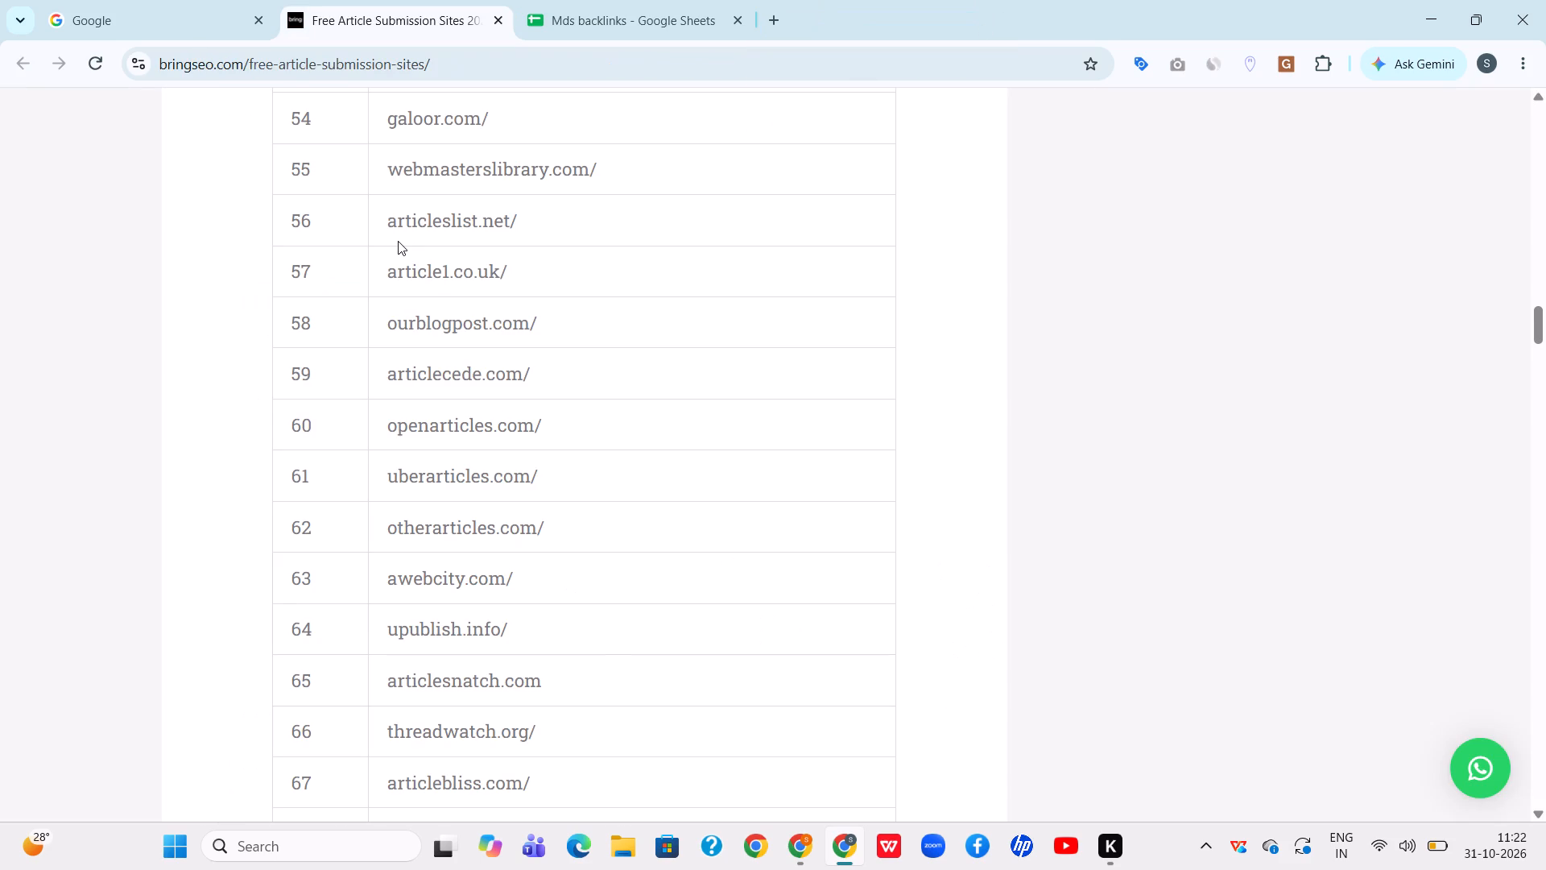
double_click(398, 241)
key("ctrl+c")
left_click(398, 241)
key("Down")
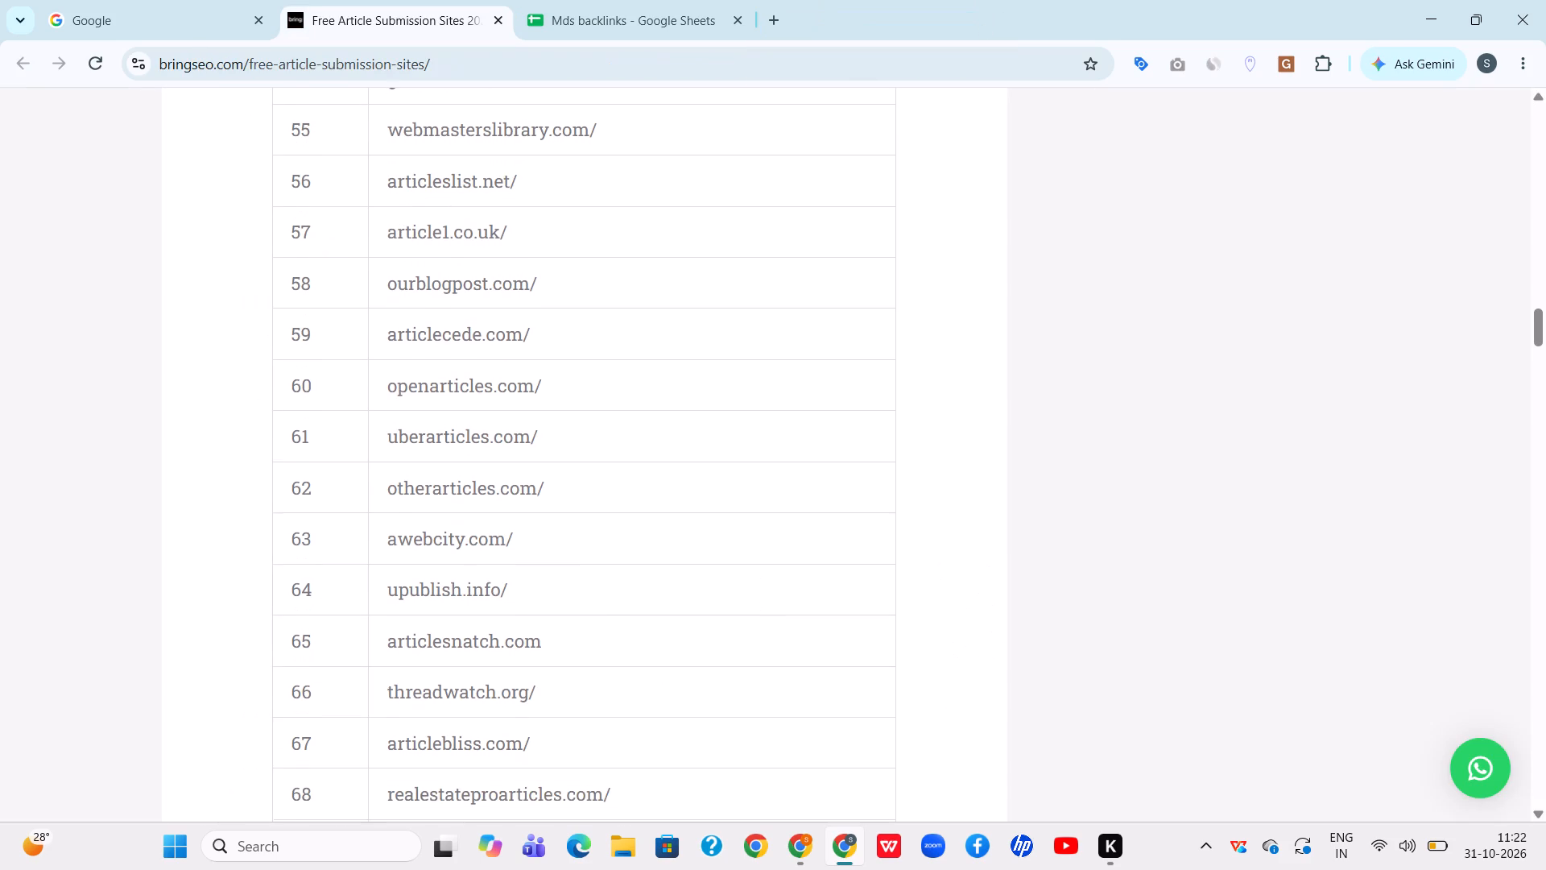
key("Down")
key("Down")
scroll(585, 263, "left", 1)
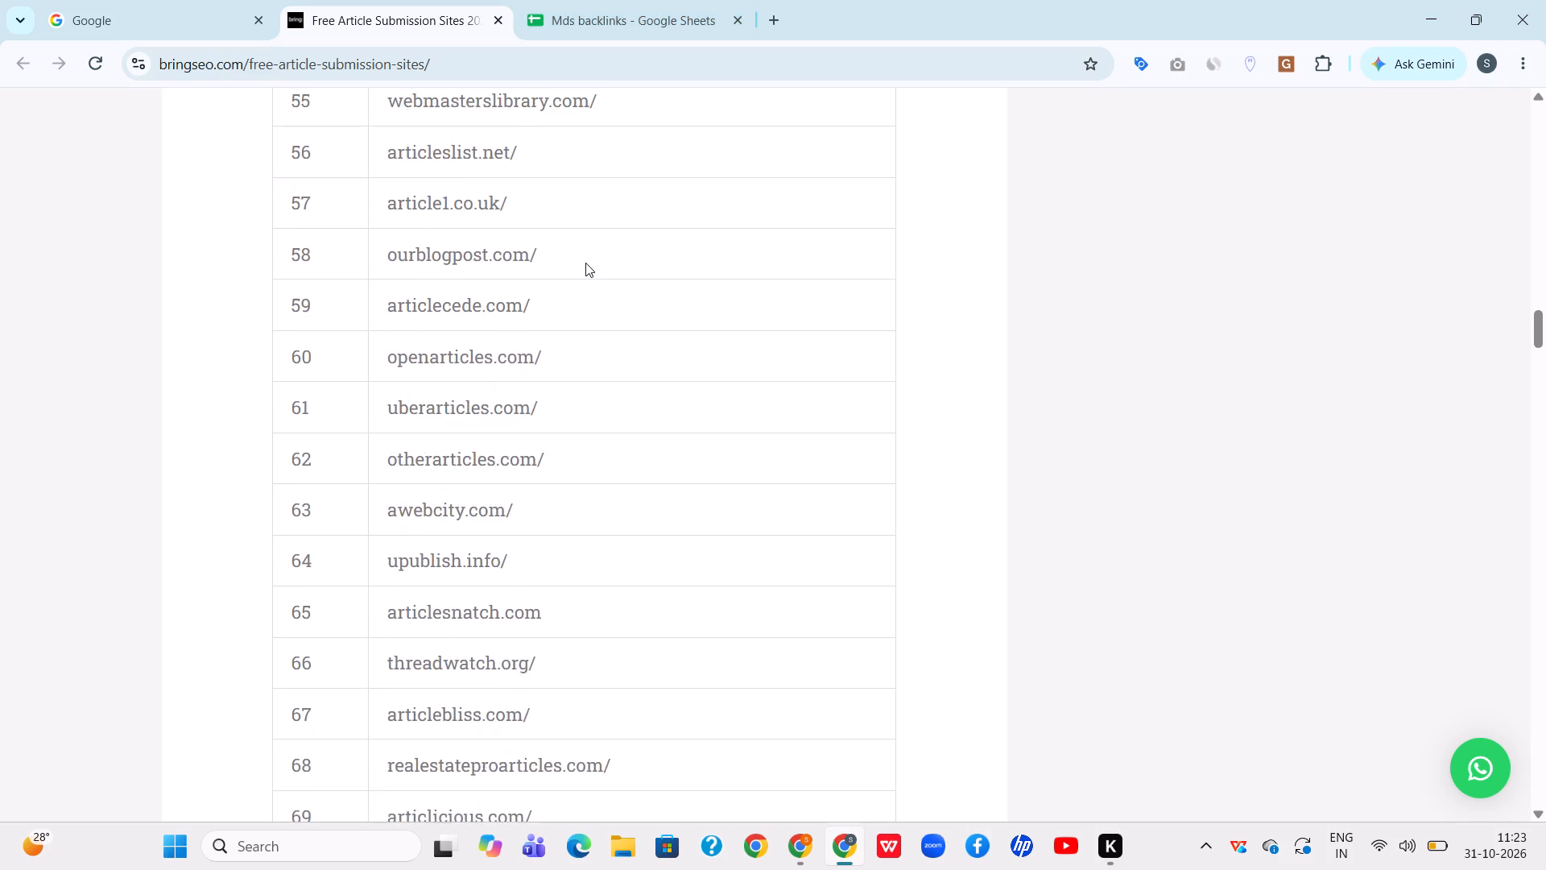
scroll(585, 263, "left", 1)
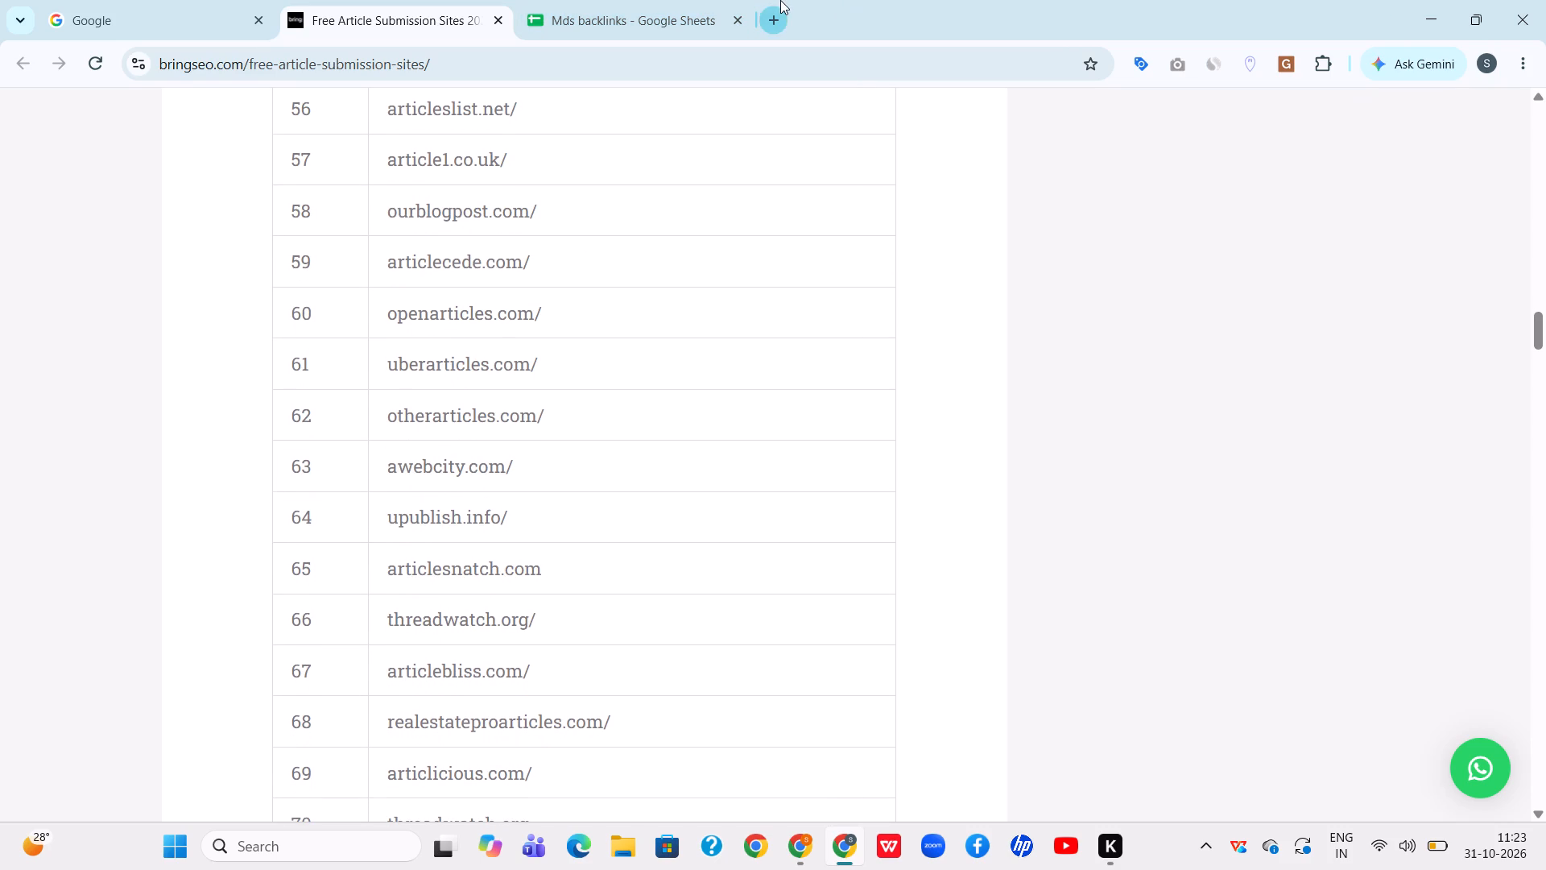
left_click(780, 0)
key("ctrl+v")
key("Return")
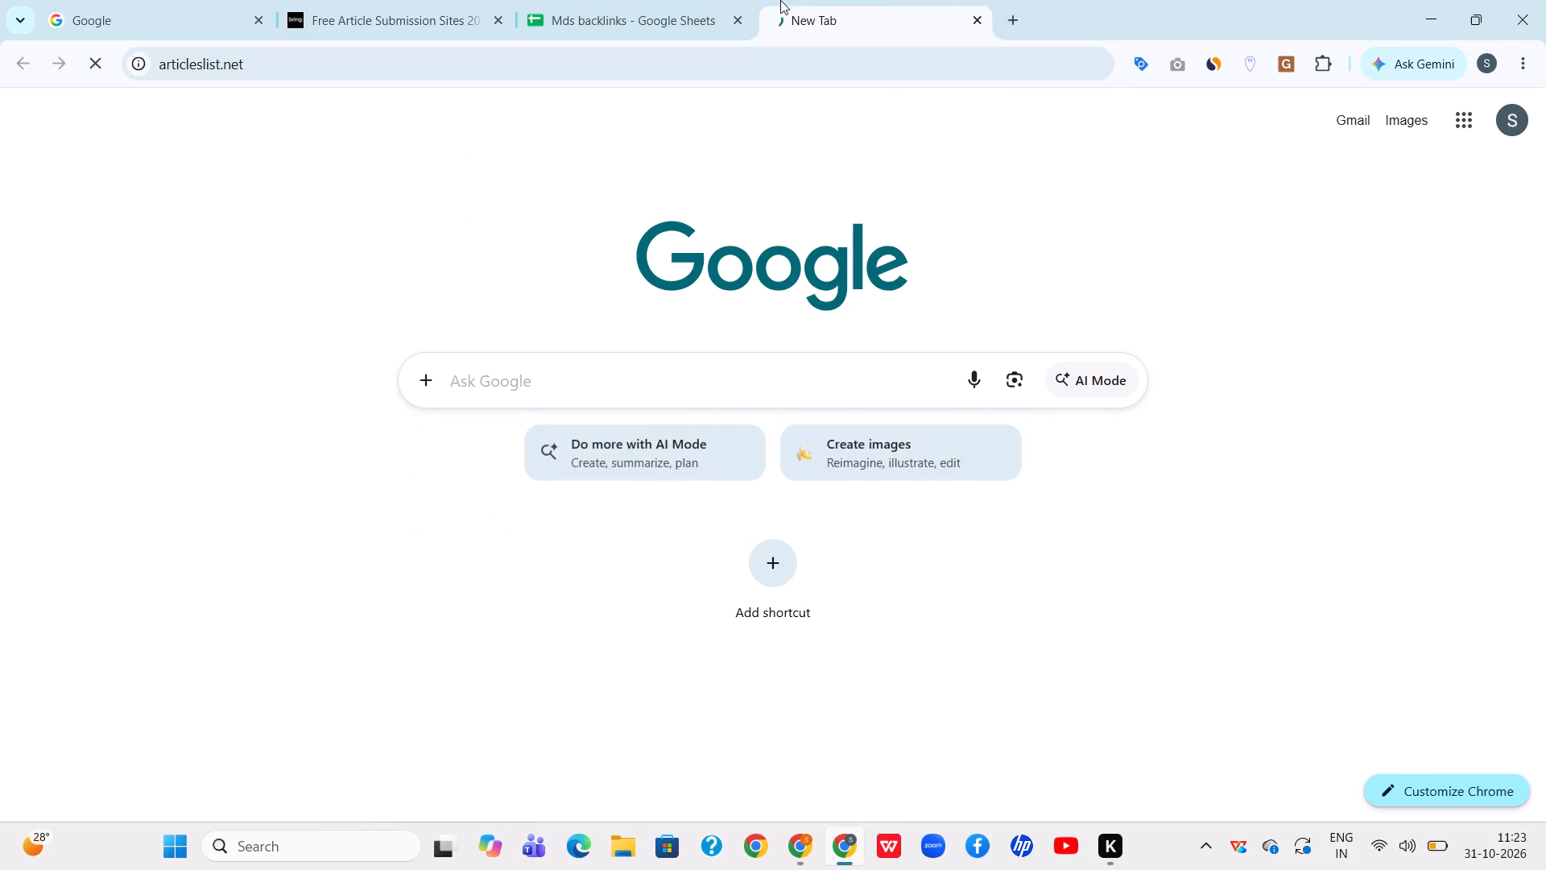
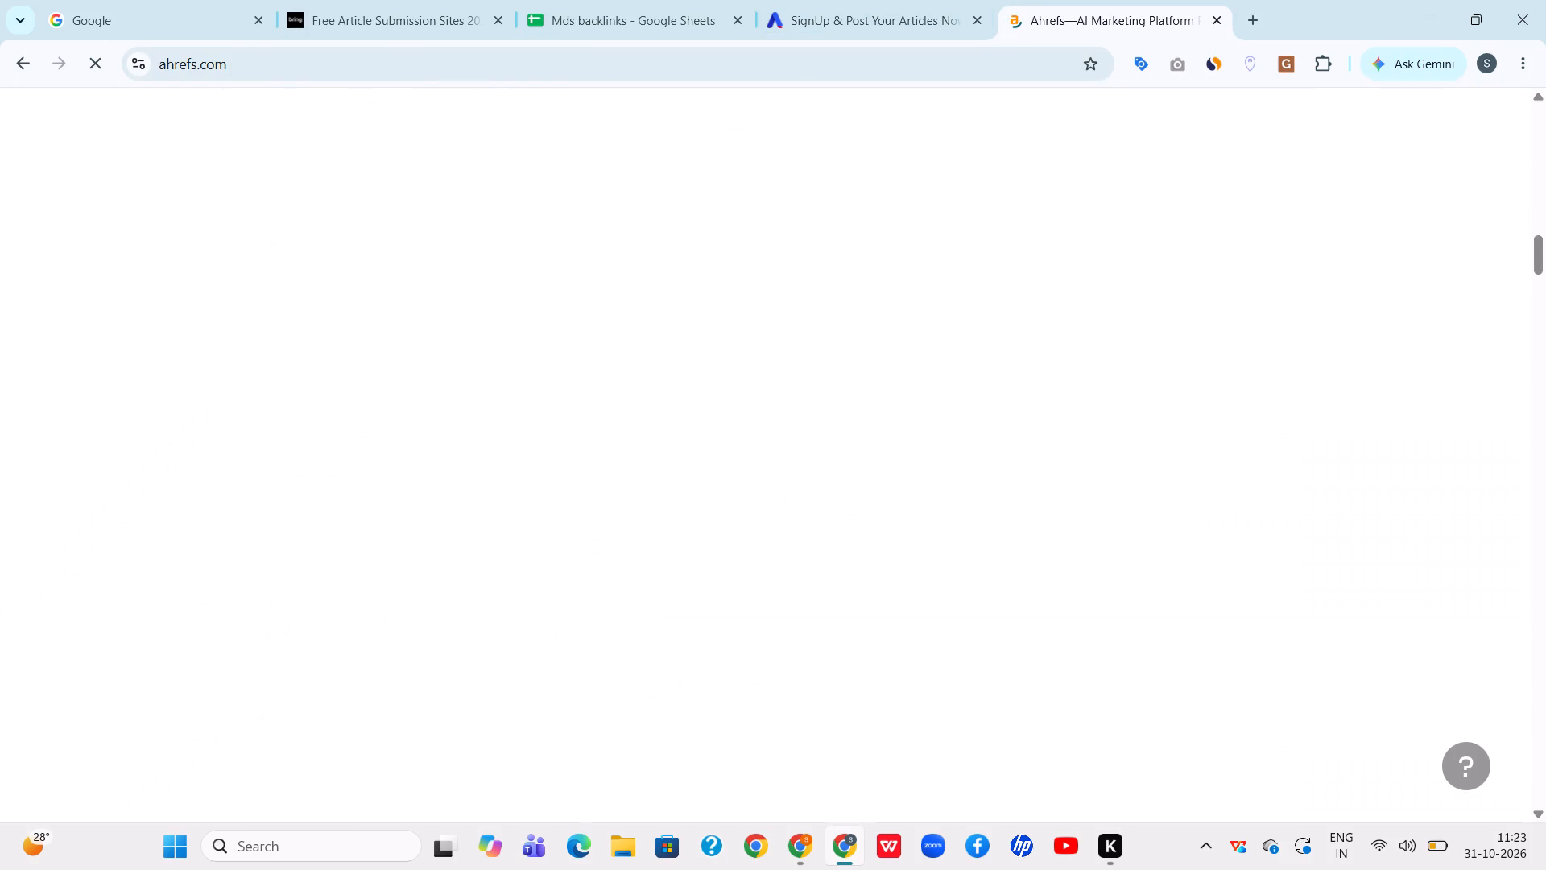
Check the domain authority of articleslist.net/ with the free Ahrefs Website Authority Checker.
scroll(842, 396, "down", 18)
scroll(842, 396, "down", 9)
scroll(842, 396, "up", 3)
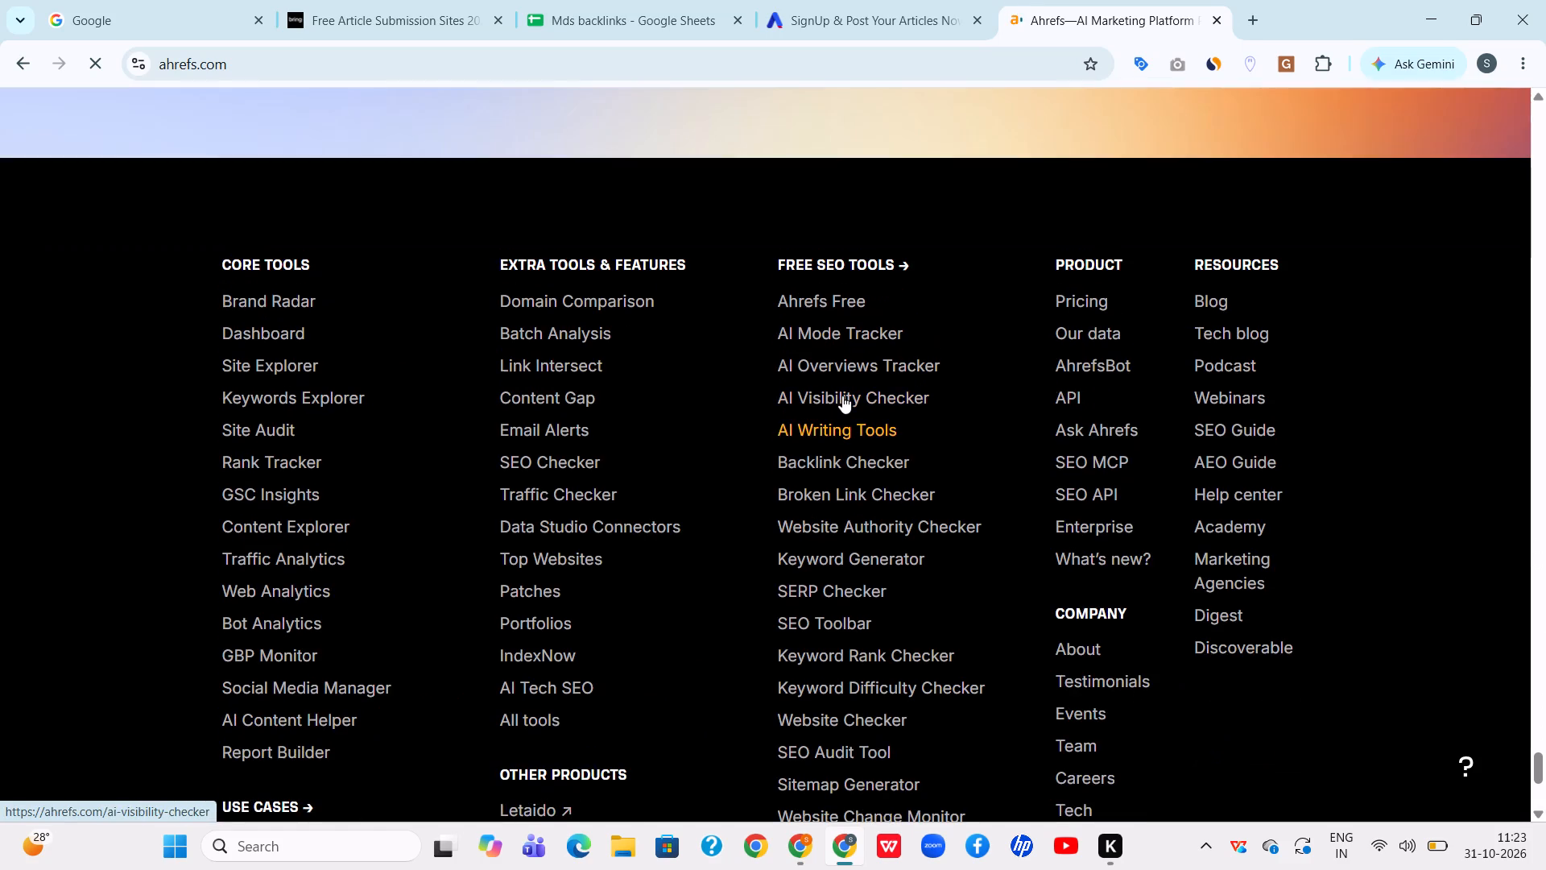
left_click(831, 524)
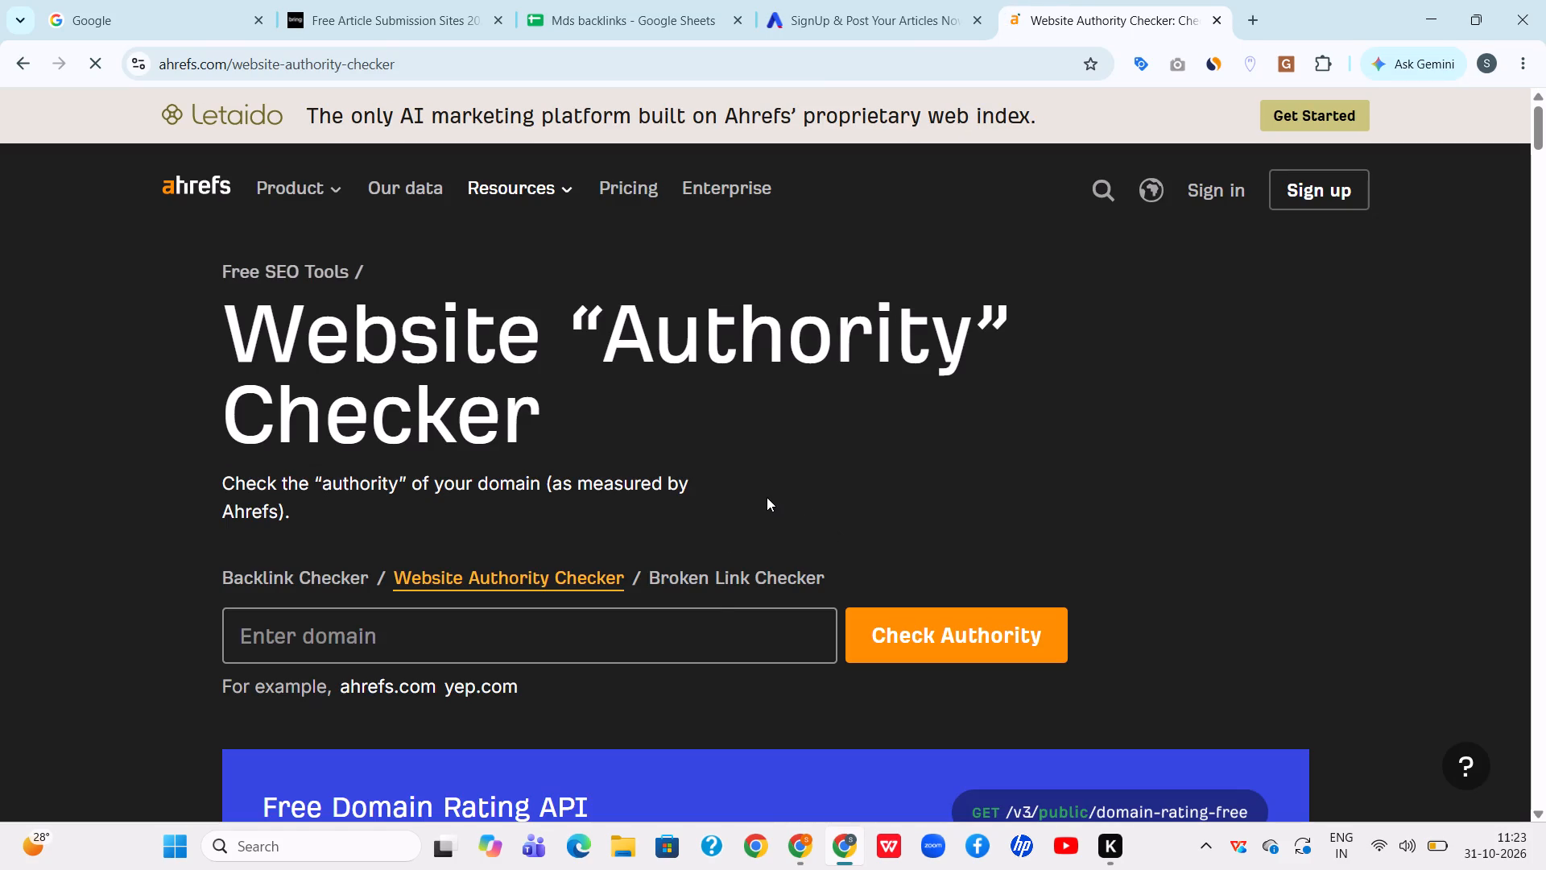
left_click(692, 628)
key("ctrl+v")
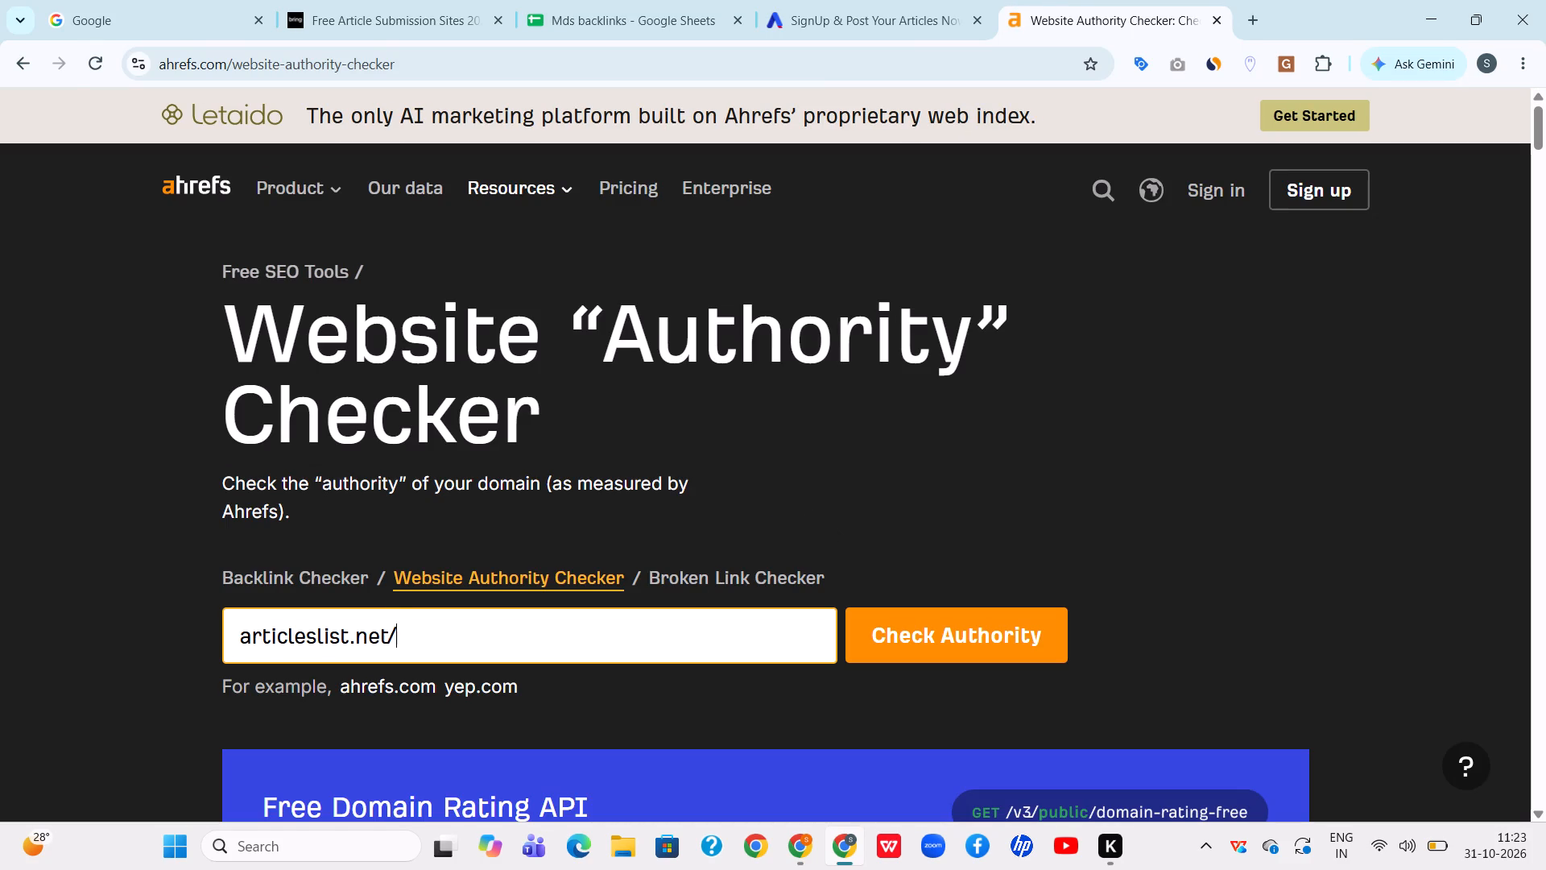
left_click(1027, 627)
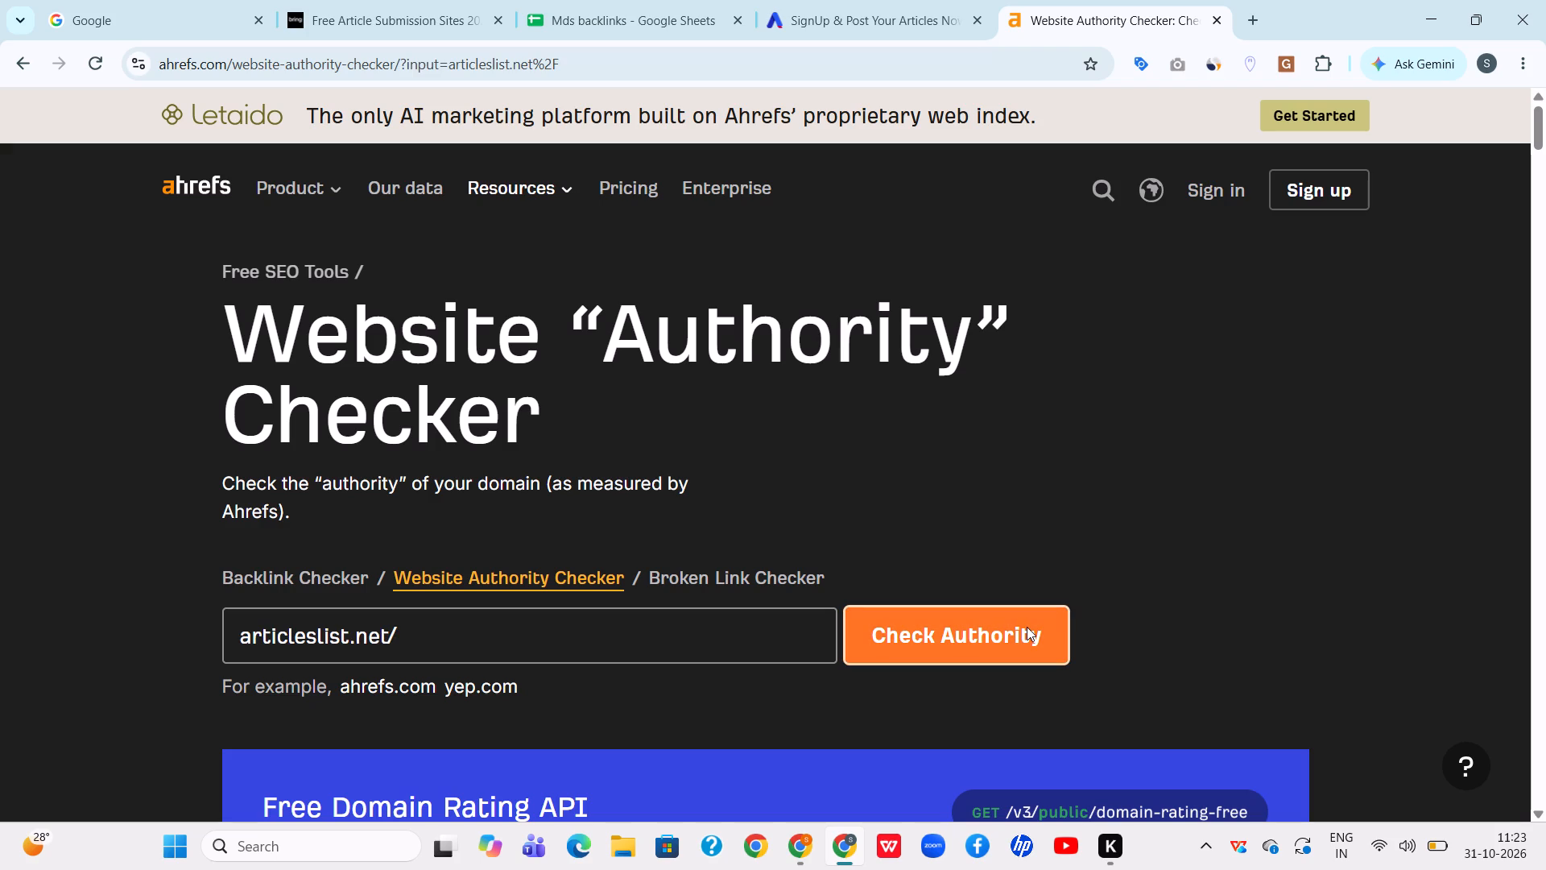
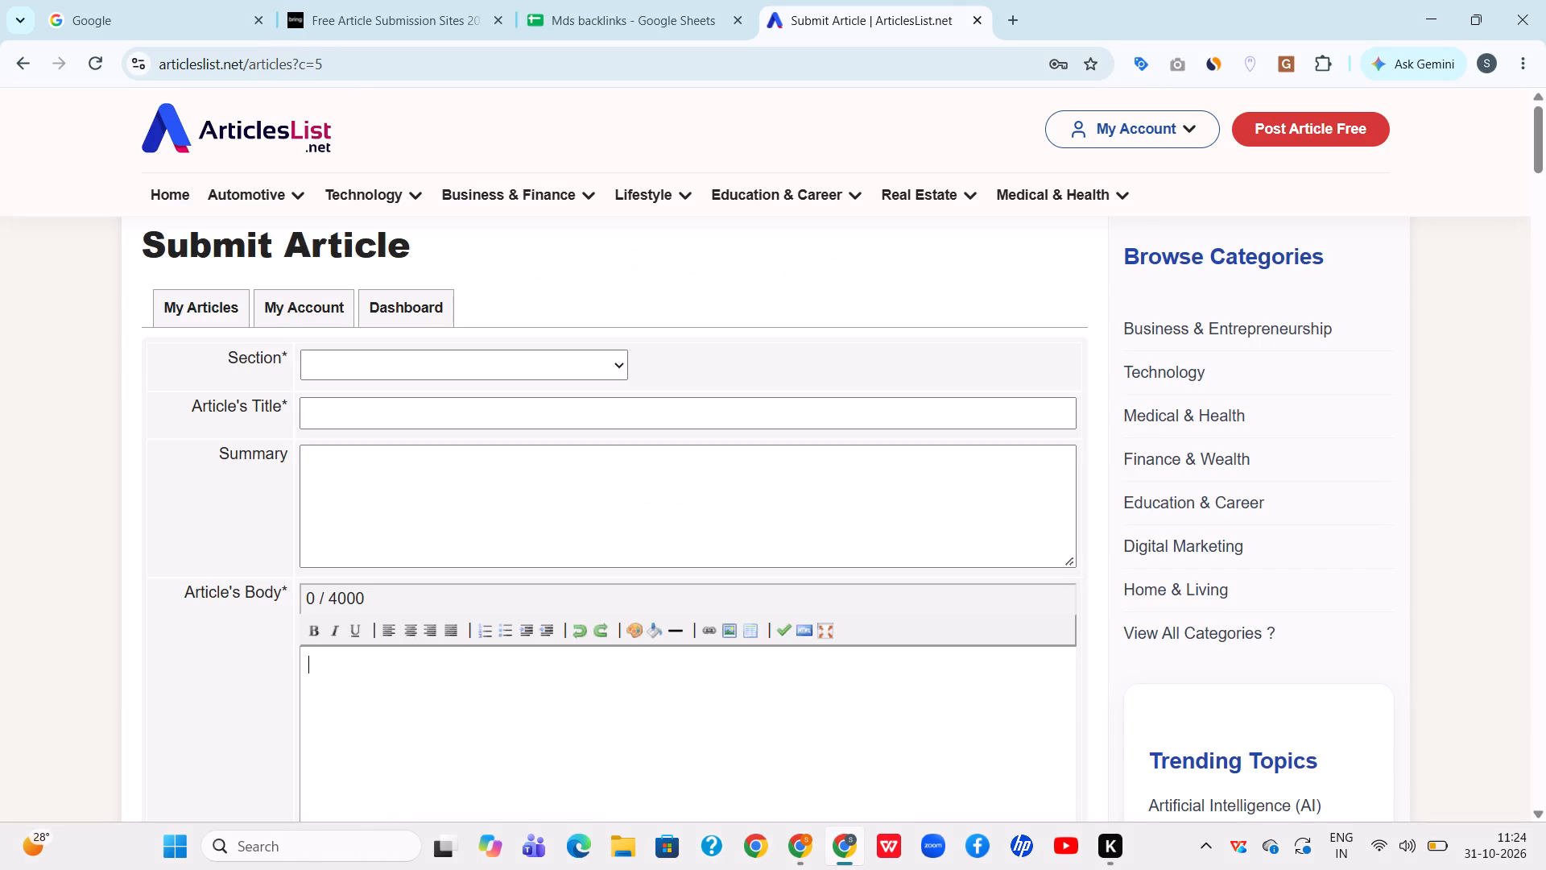
Set the article's section to General Knowledge under Education & Career.
left_click(378, 358)
key("e")
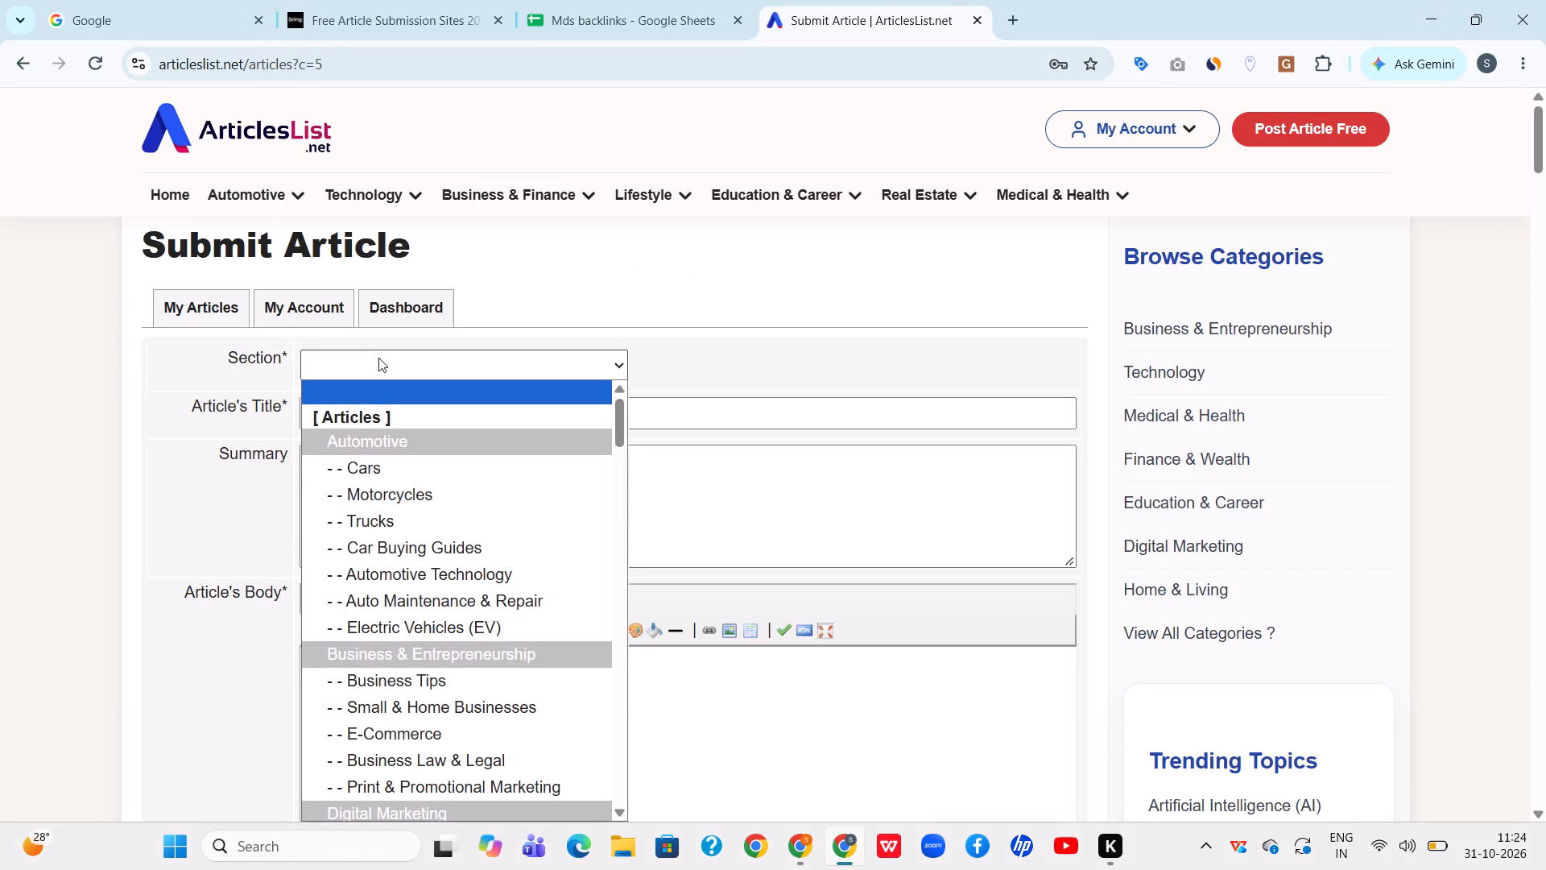
type("eeee")
scroll(465, 665, "down", 1)
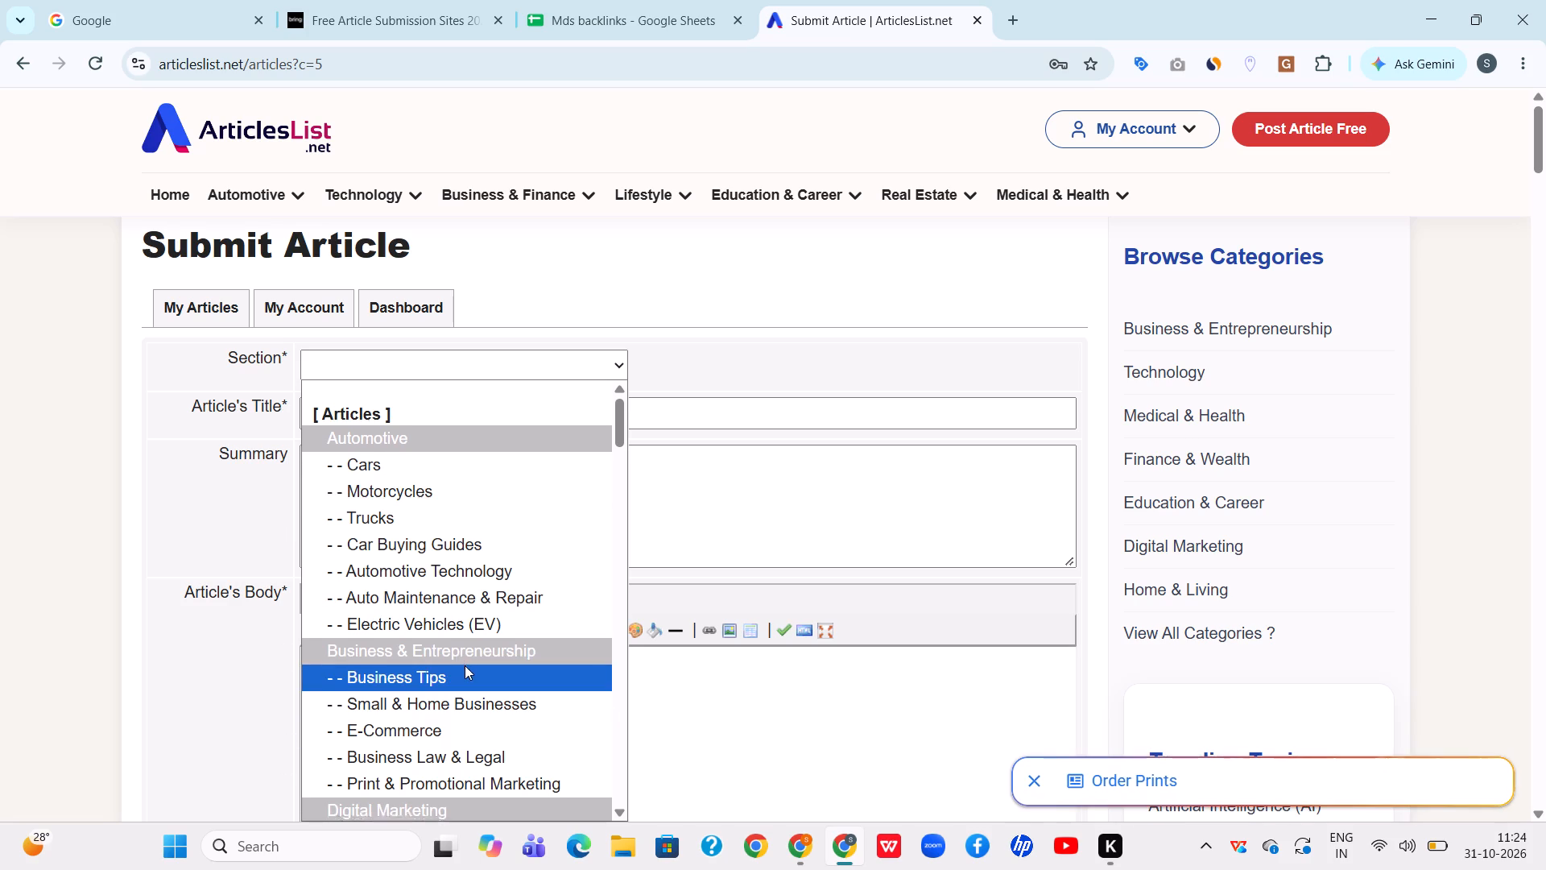
scroll(465, 665, "down", 4)
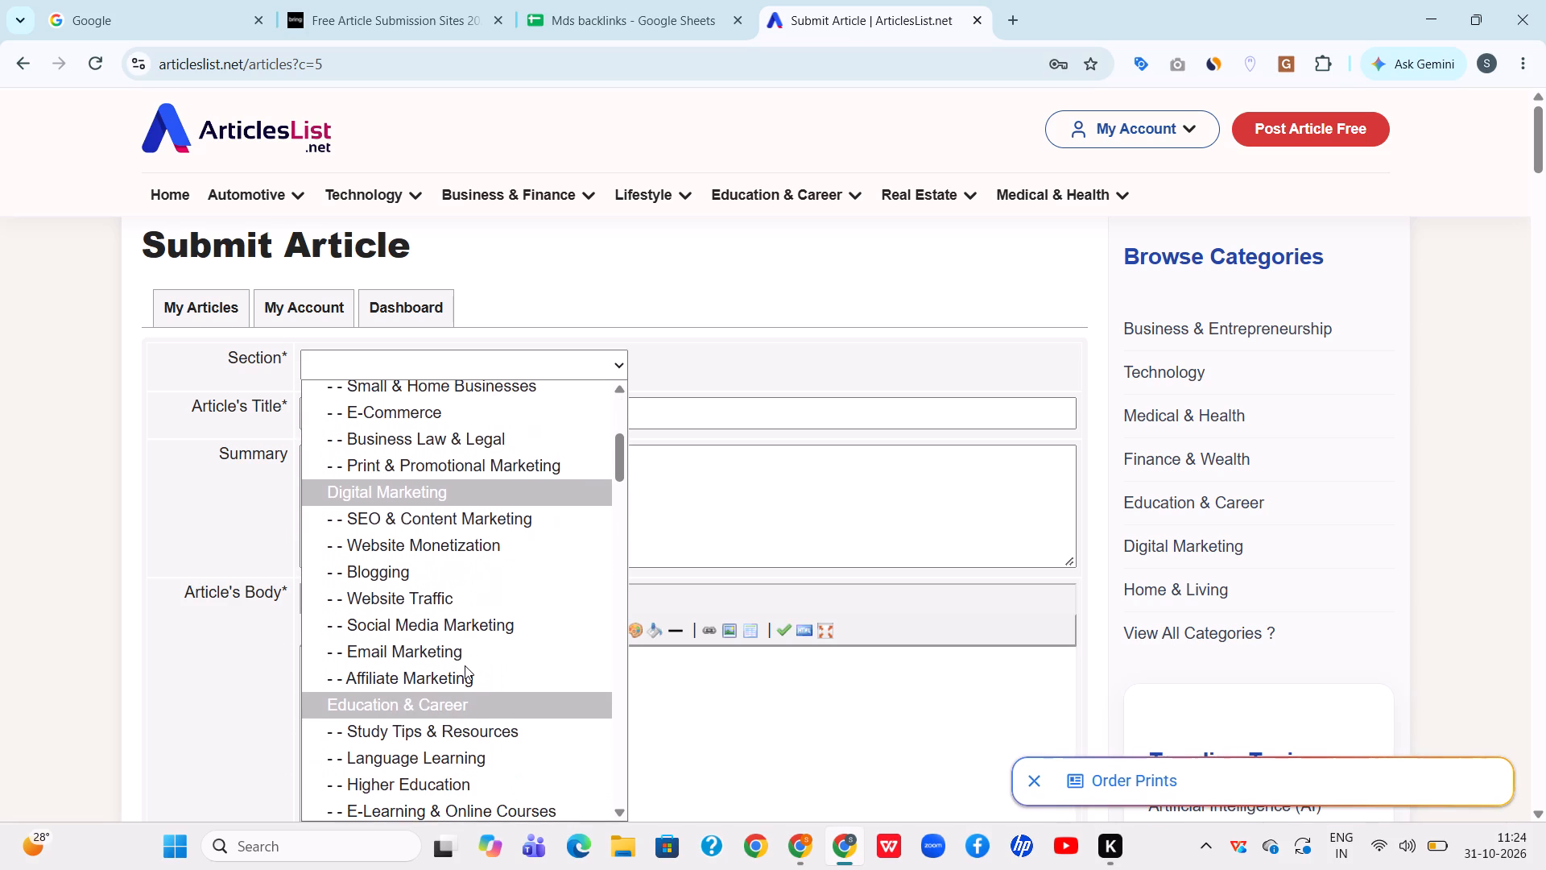
scroll(465, 665, "down", 1)
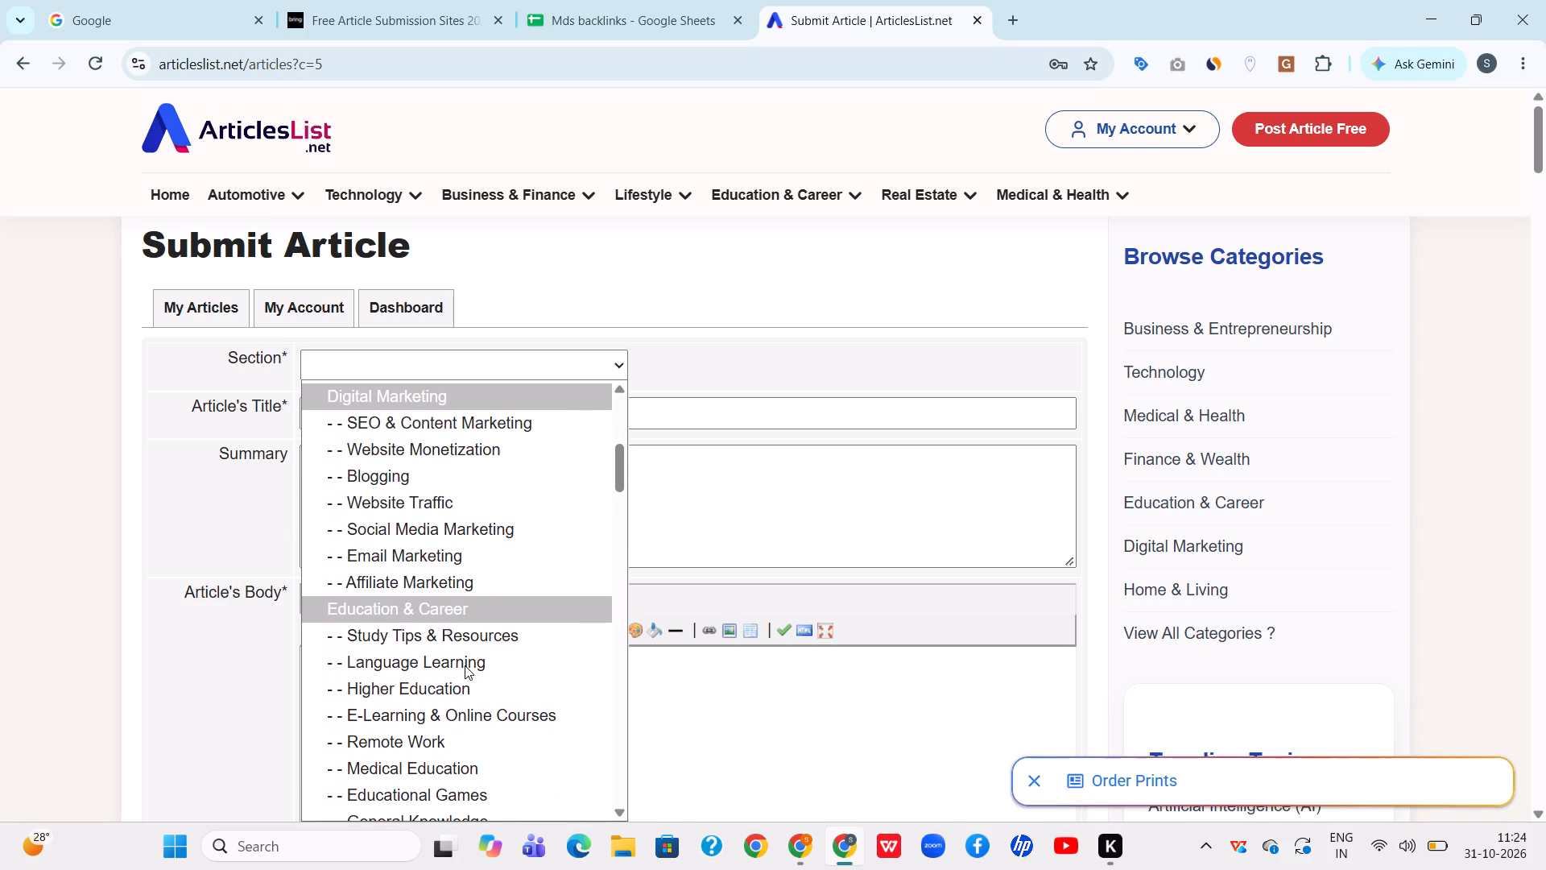
scroll(465, 665, "down", 1)
scroll(465, 665, "up", 1)
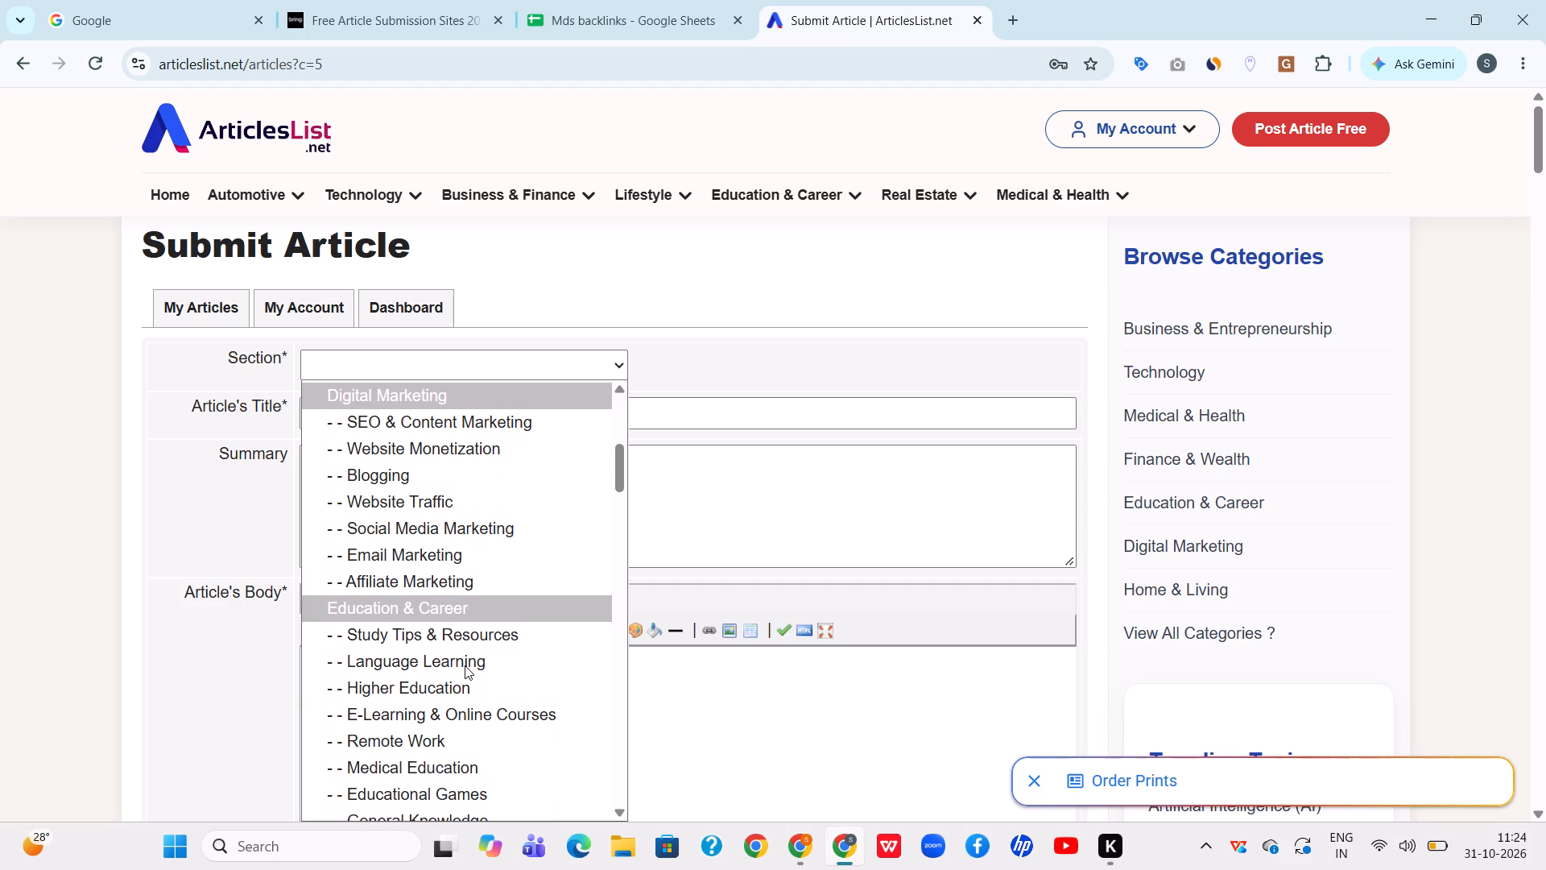
scroll(465, 665, "down", 2)
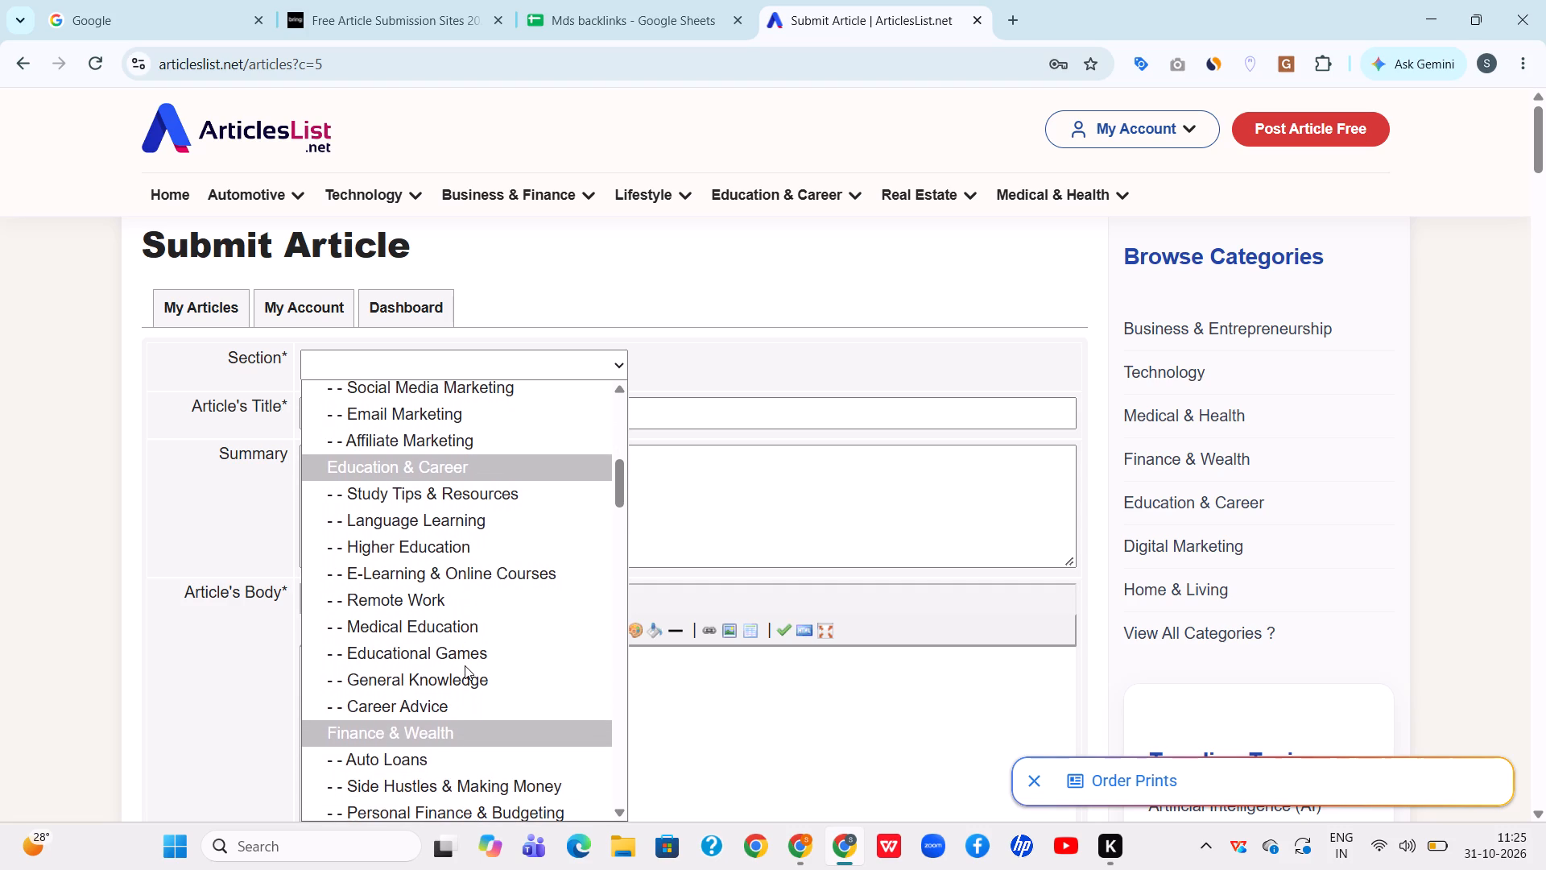
scroll(465, 665, "down", 1)
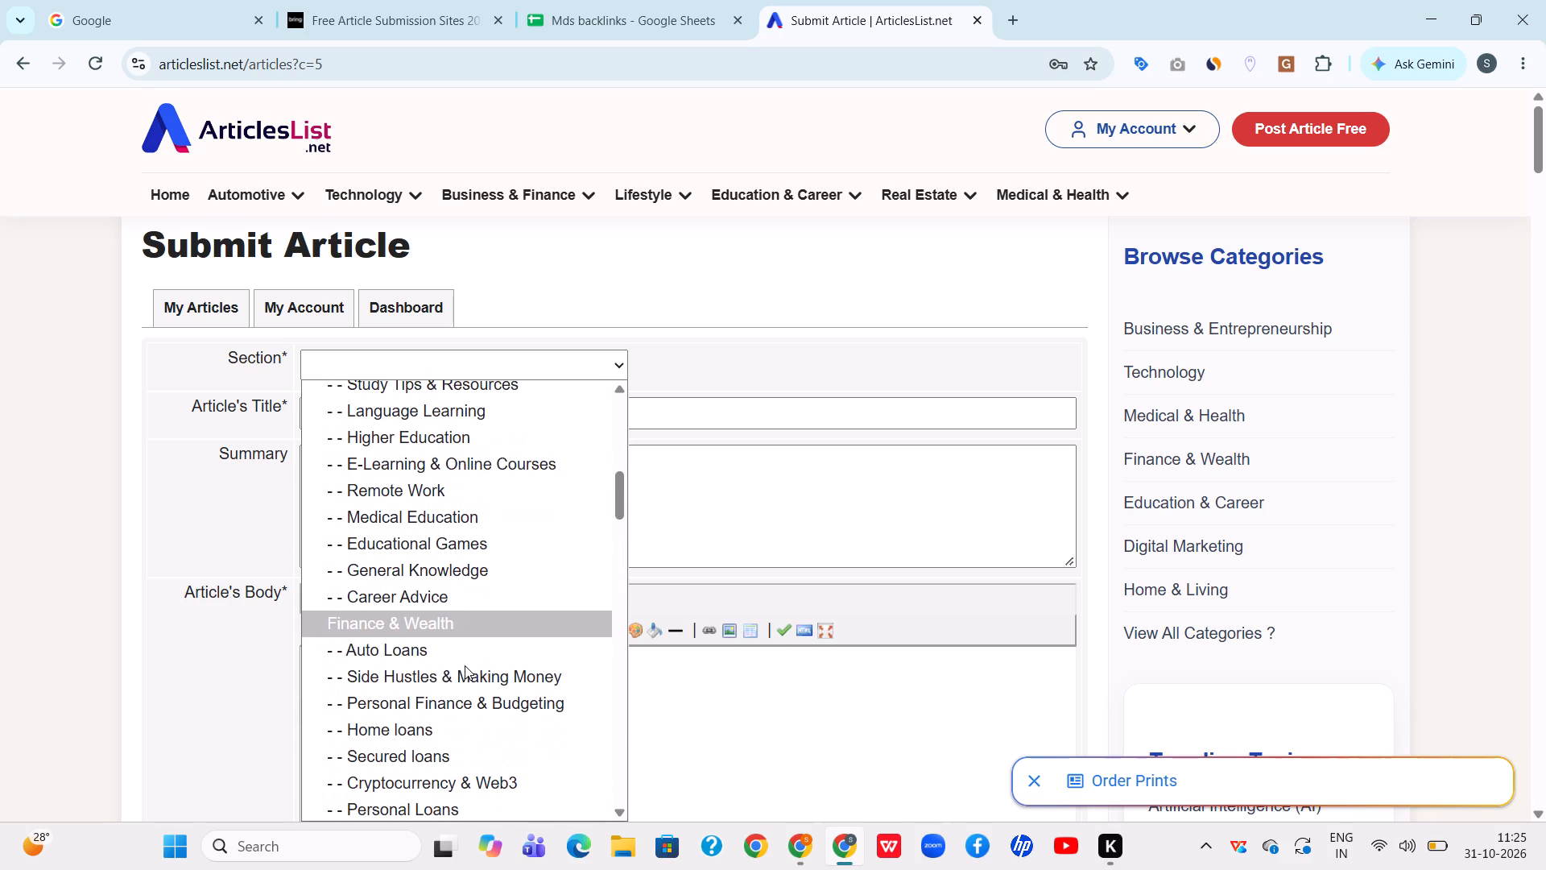
scroll(465, 665, "down", 1)
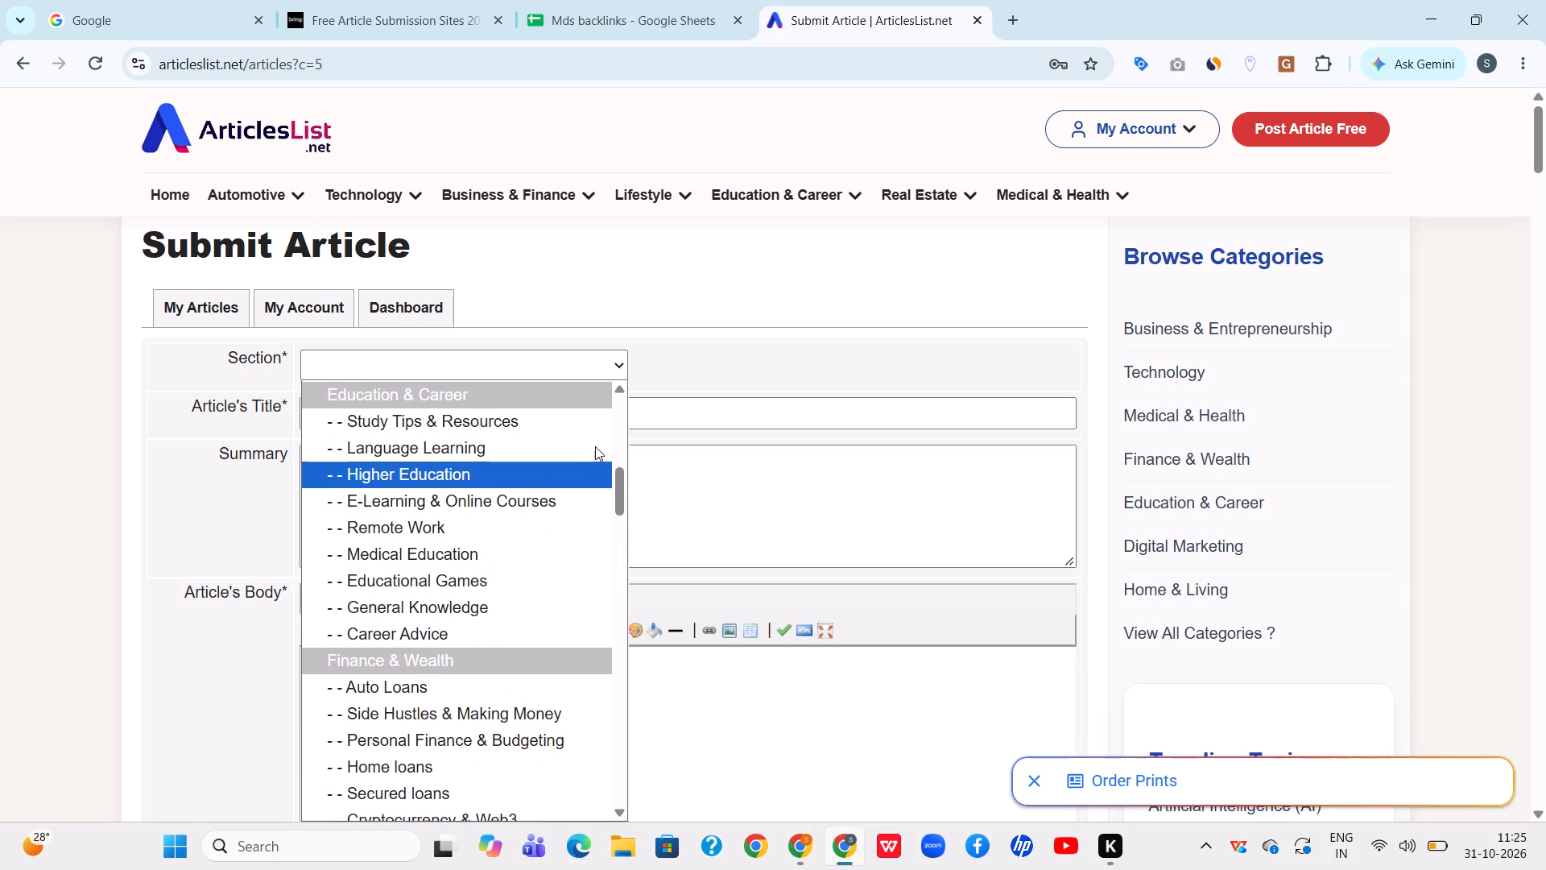
scroll(595, 446, "down", 1)
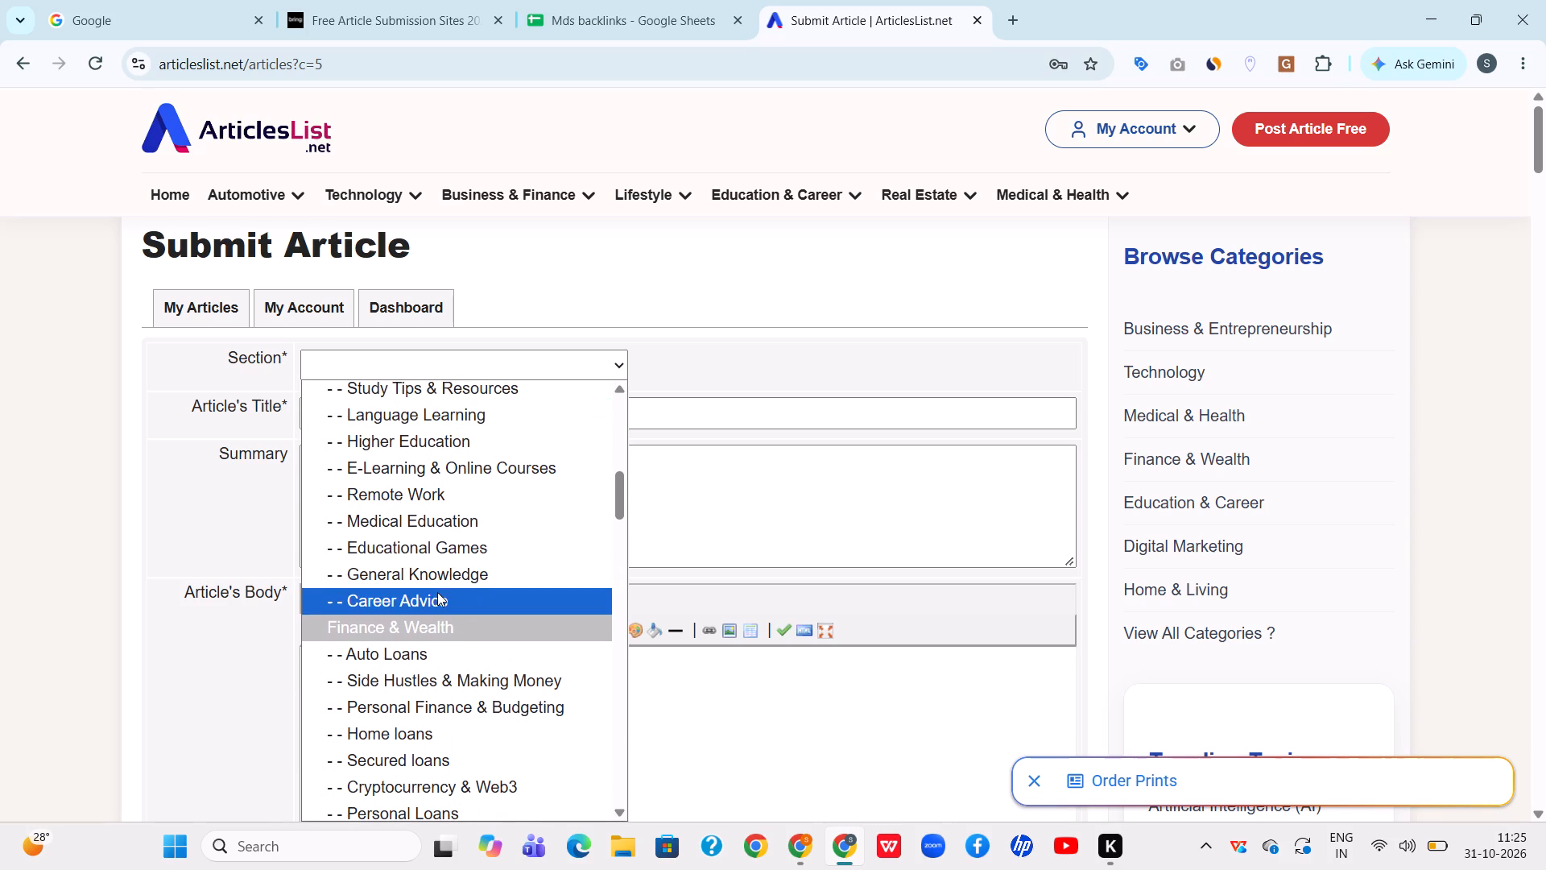
scroll(436, 592, "up", 1)
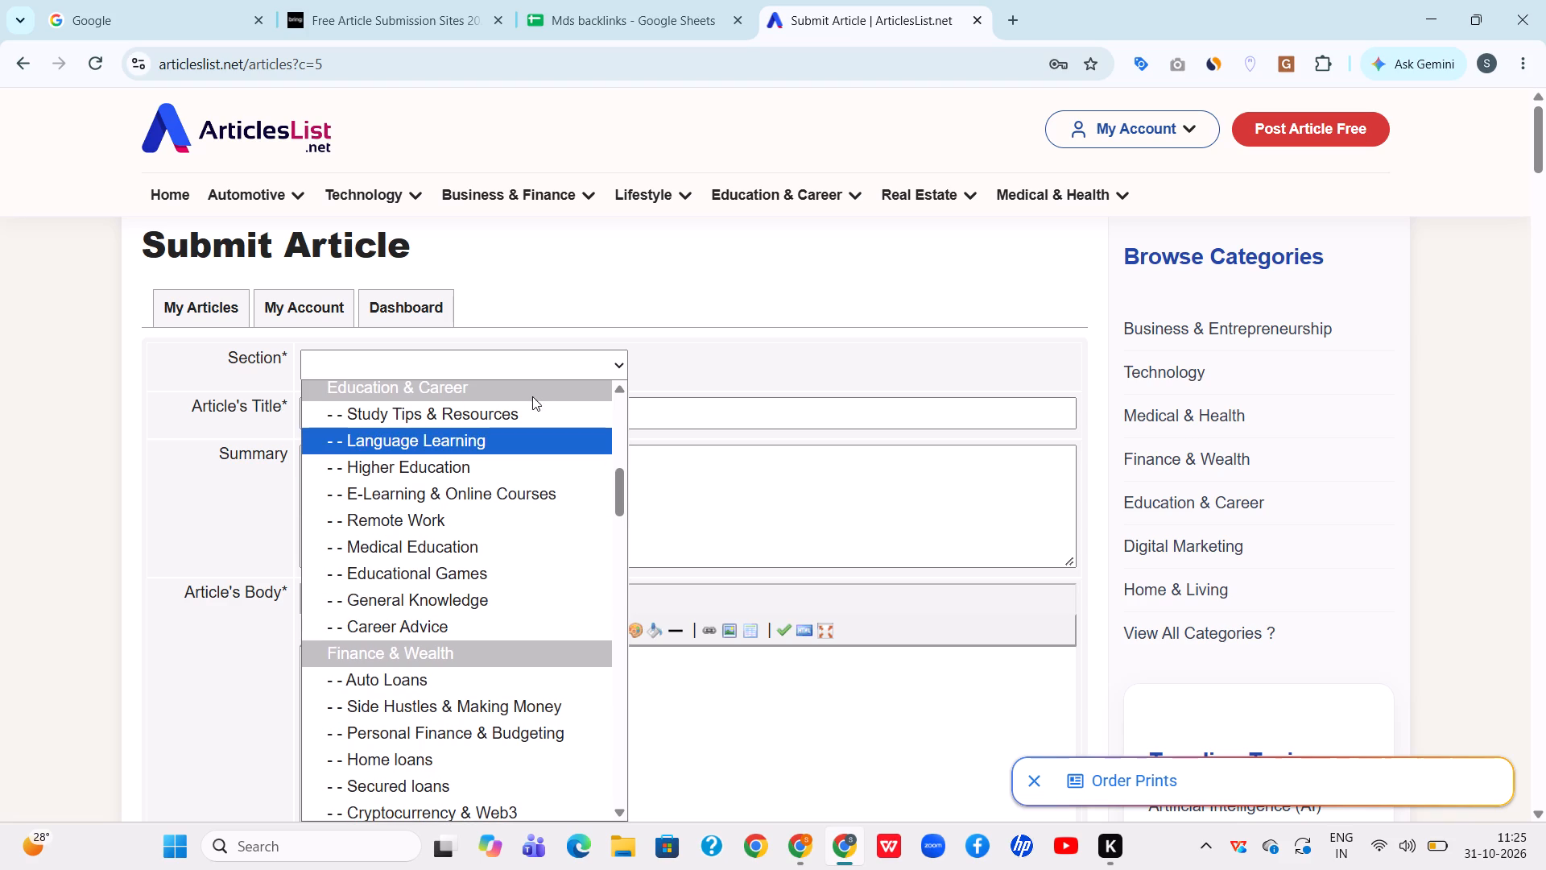
scroll(527, 401, "up", 10)
scroll(527, 401, "down", 1)
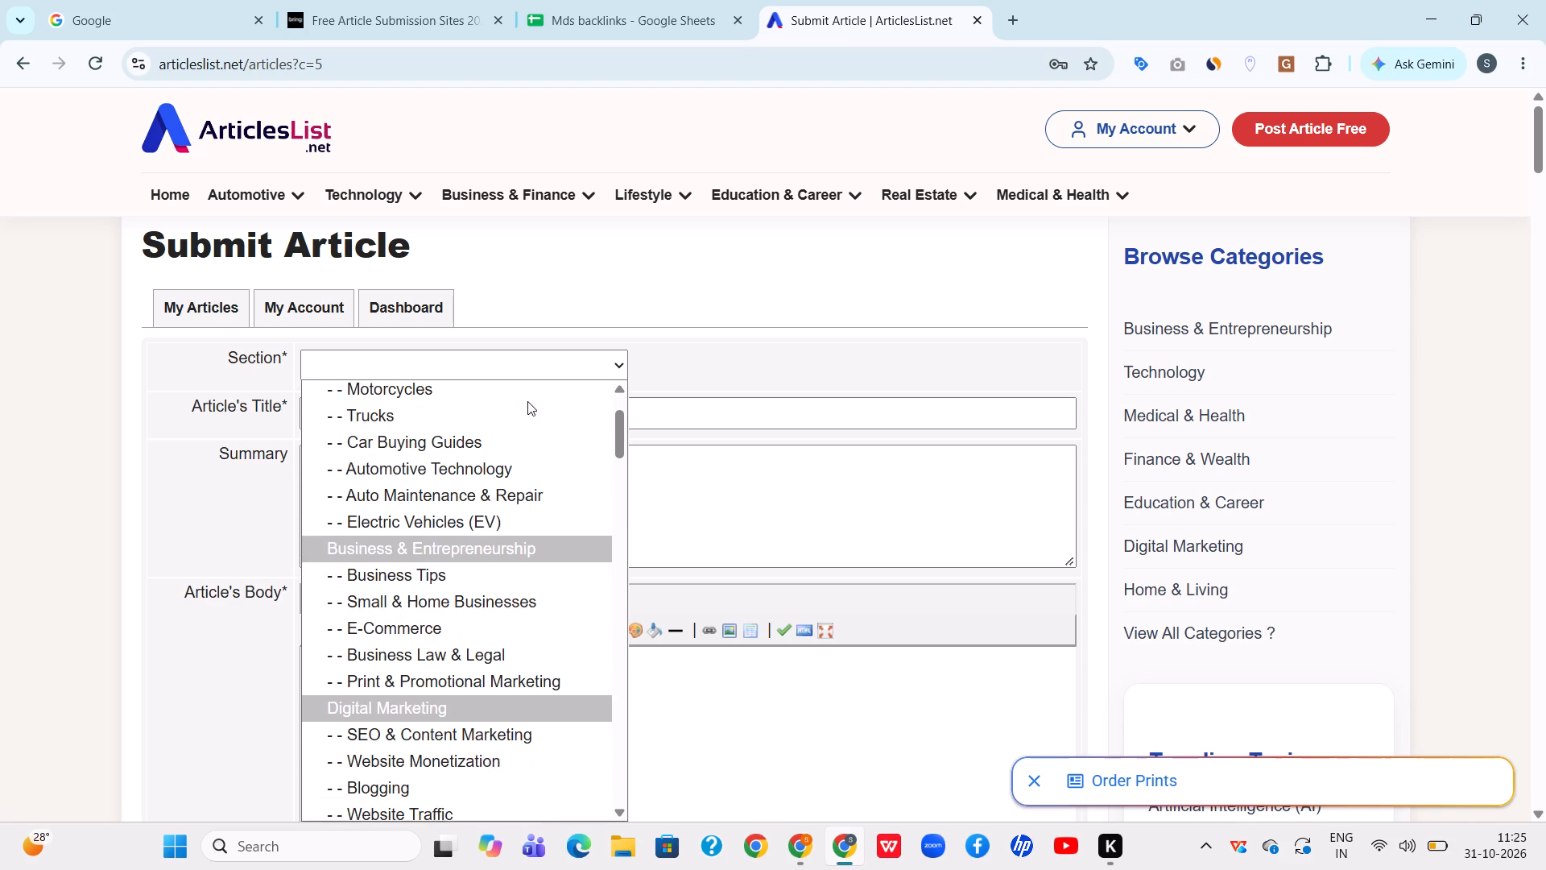
scroll(527, 401, "down", 2)
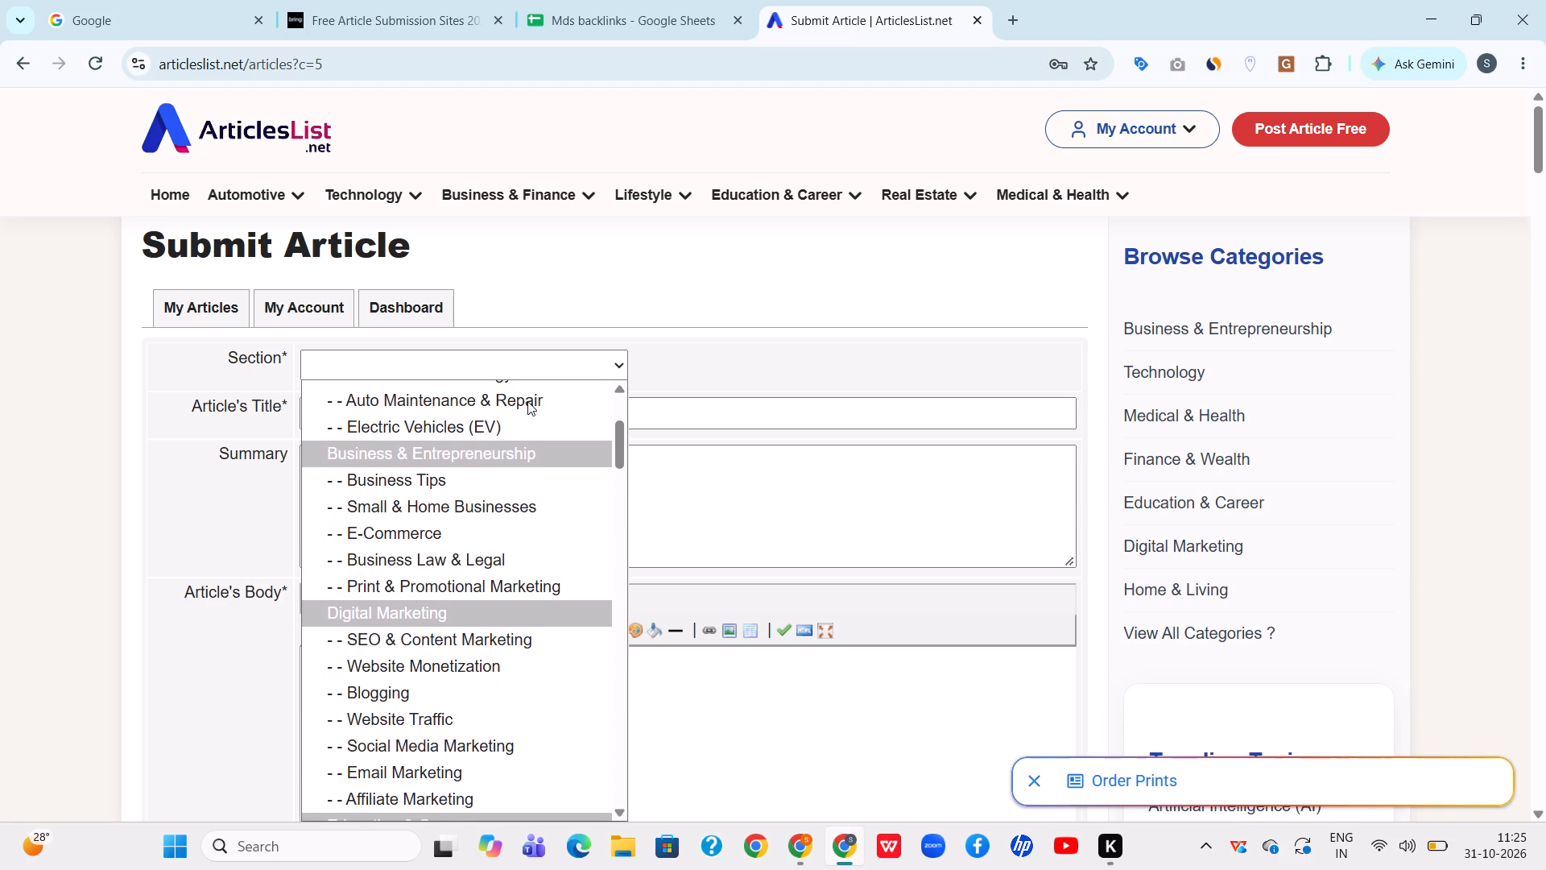
scroll(527, 401, "down", 1)
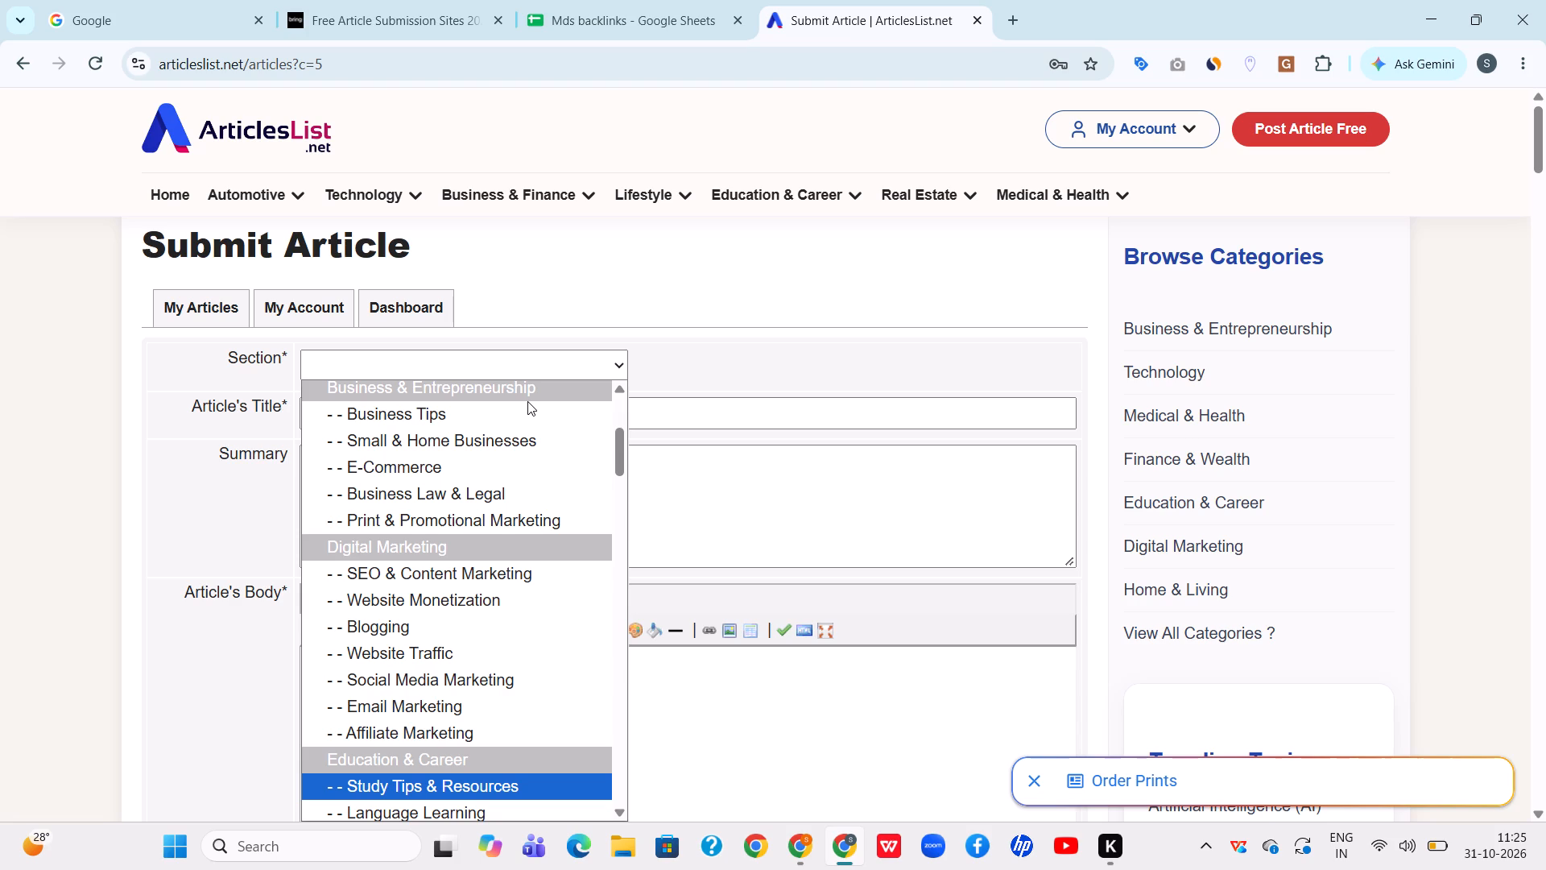
scroll(527, 401, "down", 1)
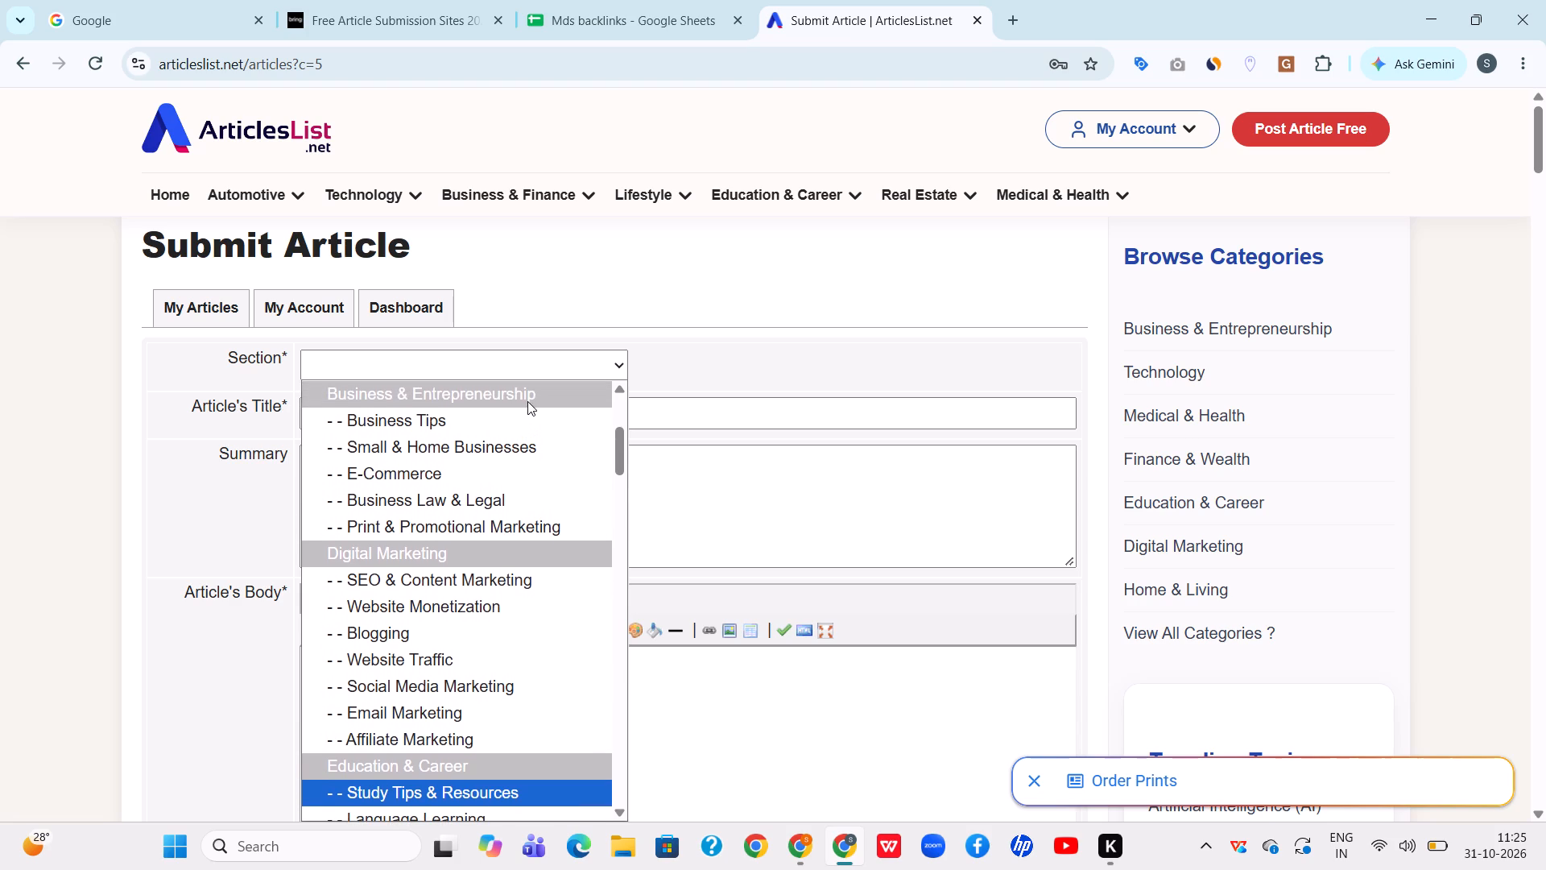
scroll(527, 401, "down", 1)
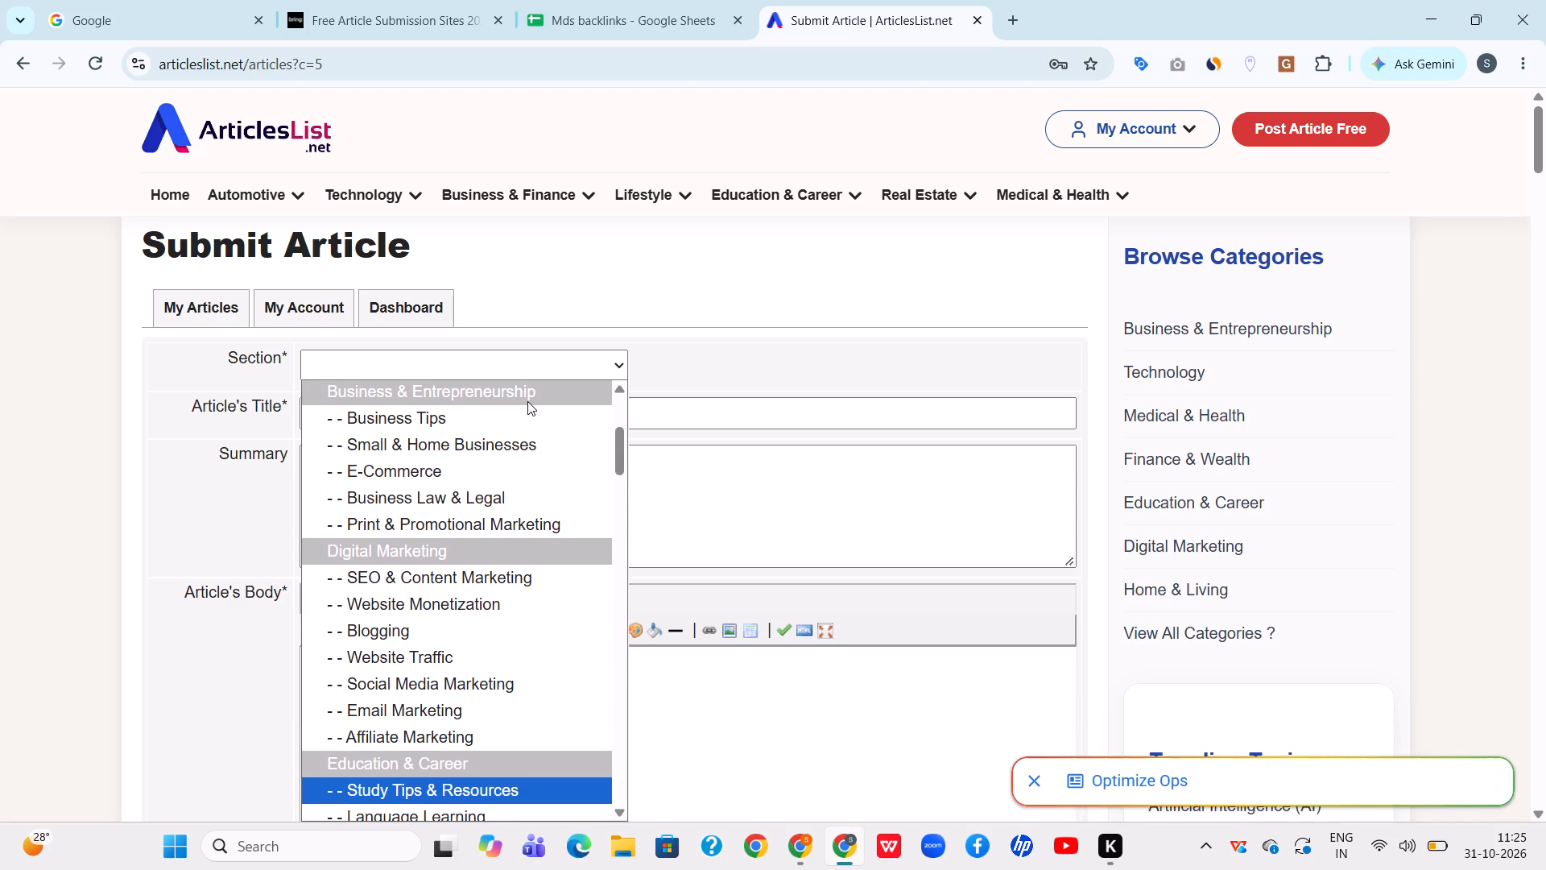
scroll(527, 401, "down", 3)
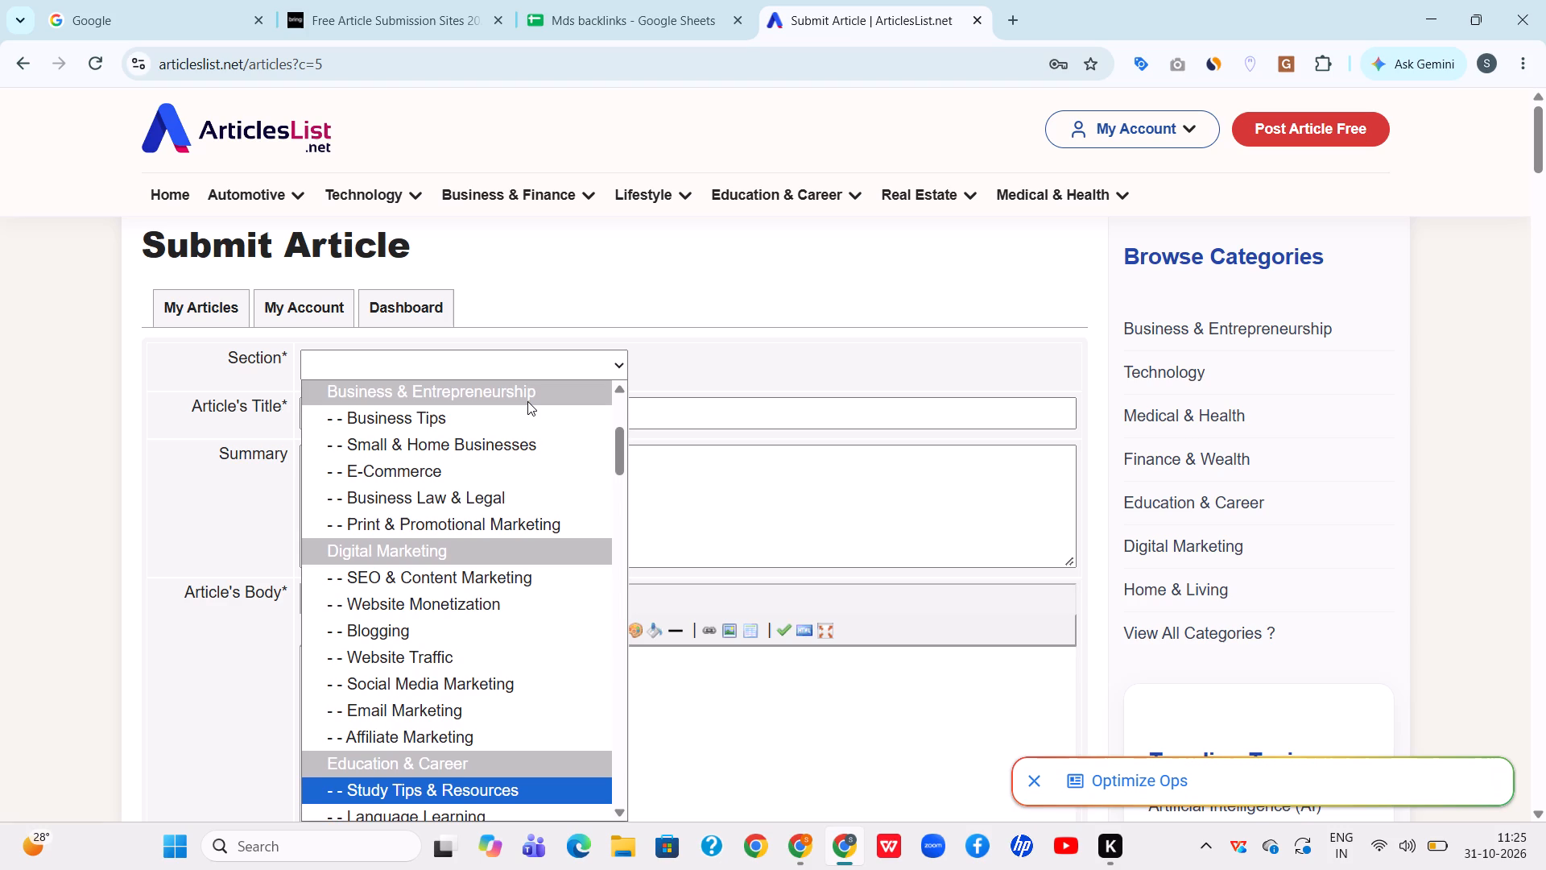
scroll(527, 401, "down", 2)
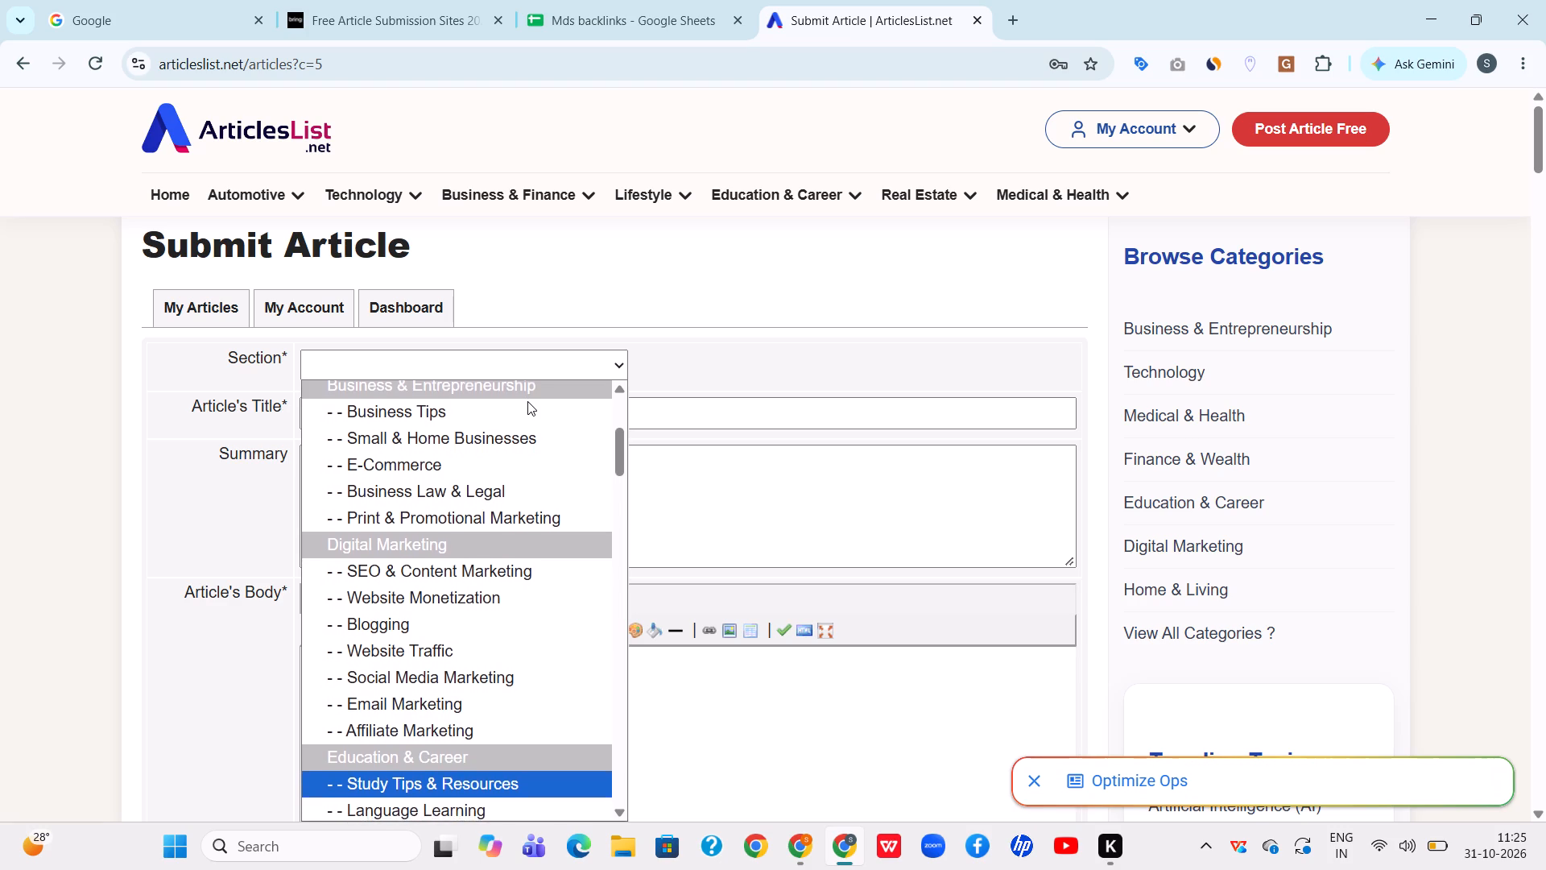
scroll(527, 401, "down", 2)
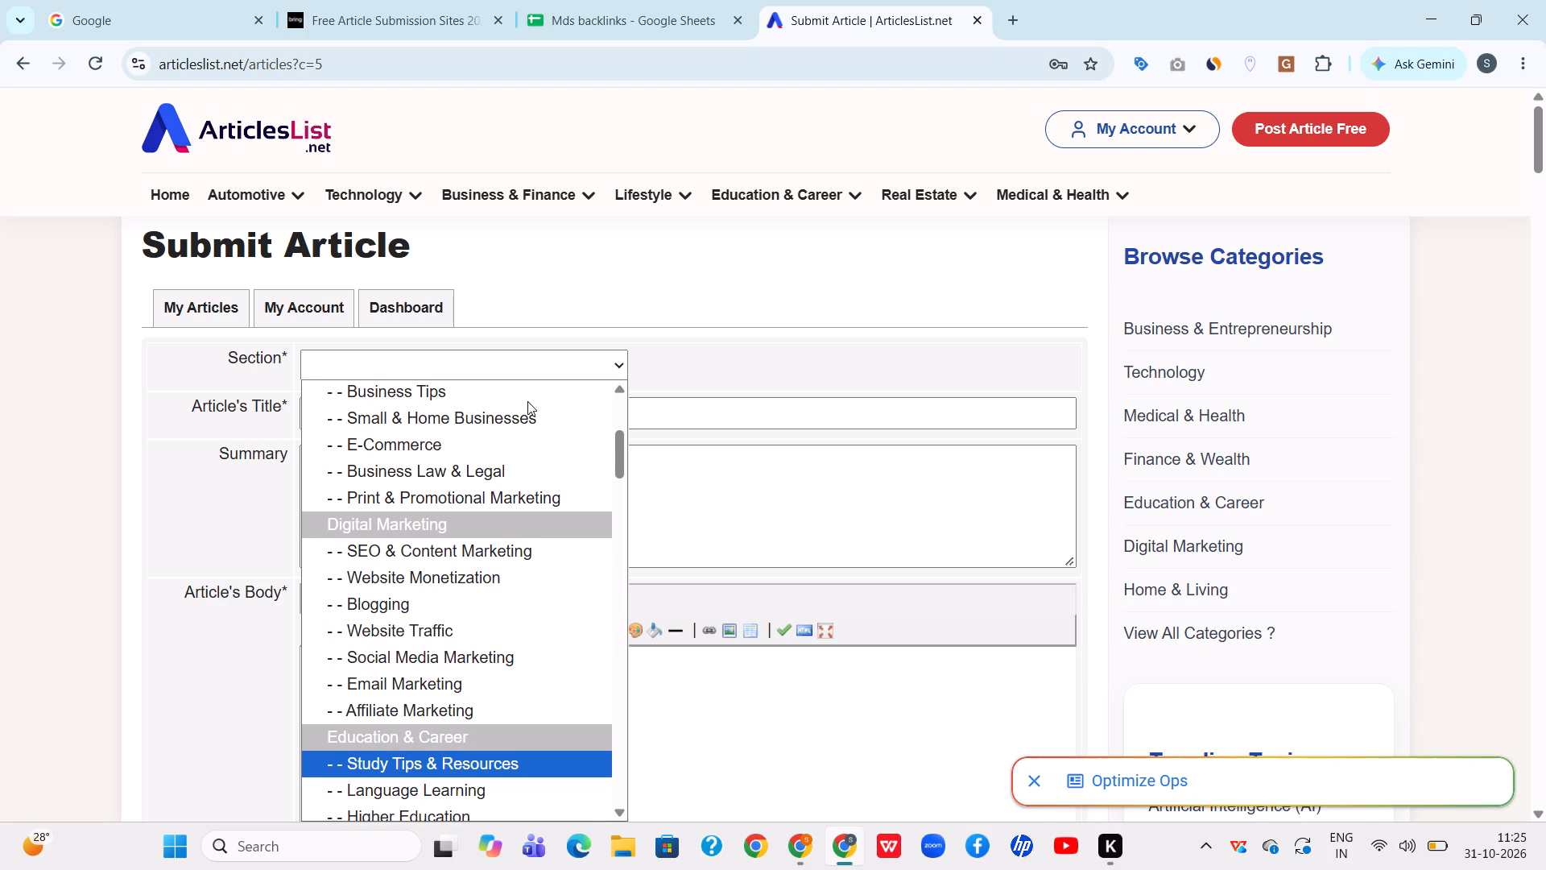
scroll(527, 401, "down", 1)
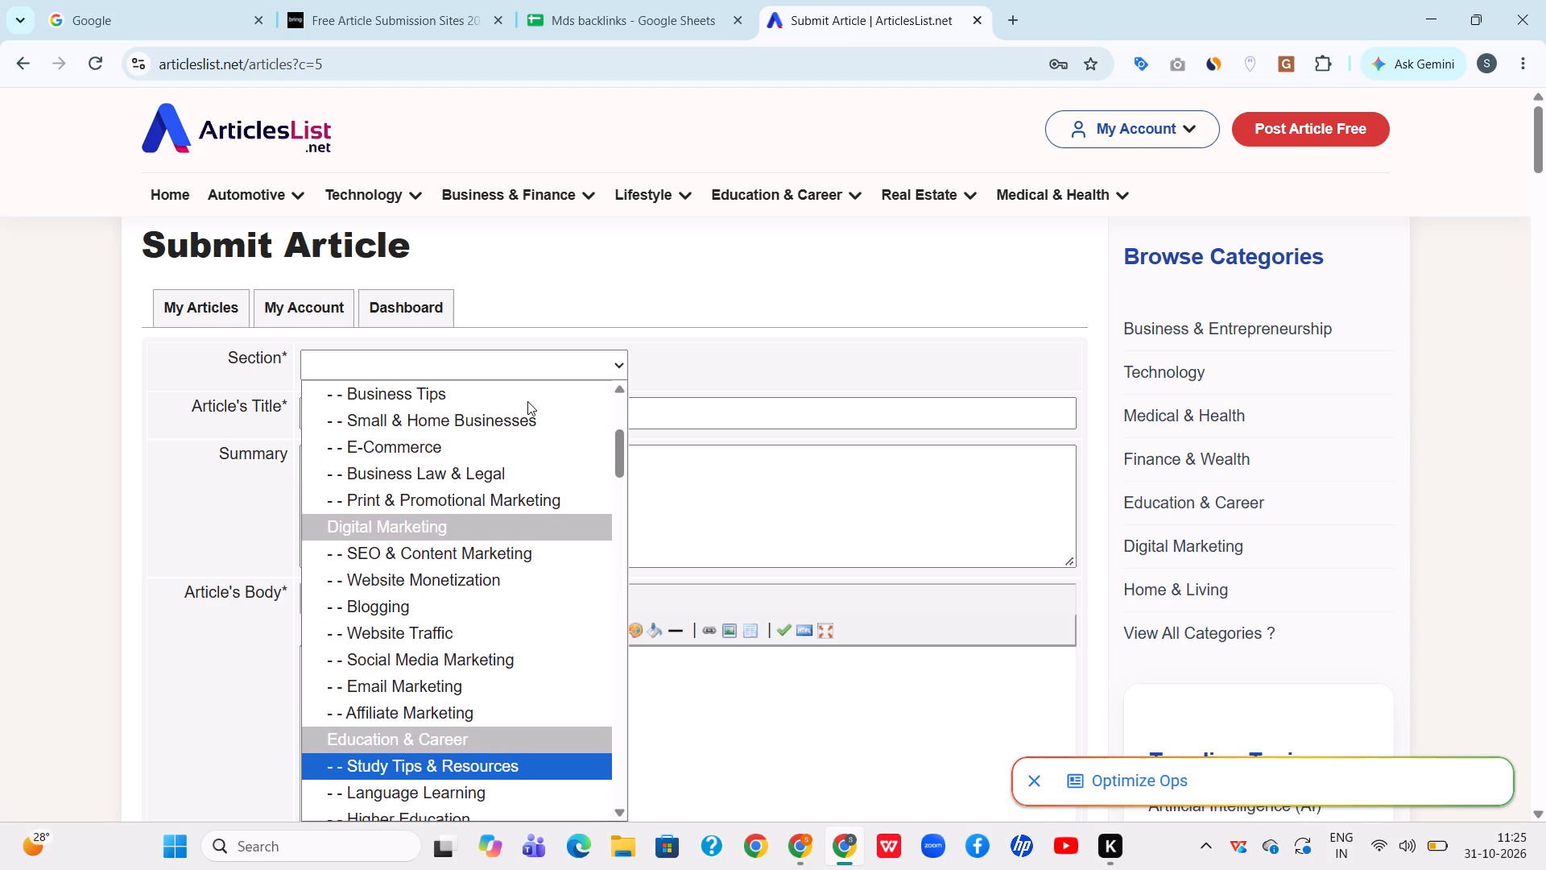
scroll(527, 401, "down", 3)
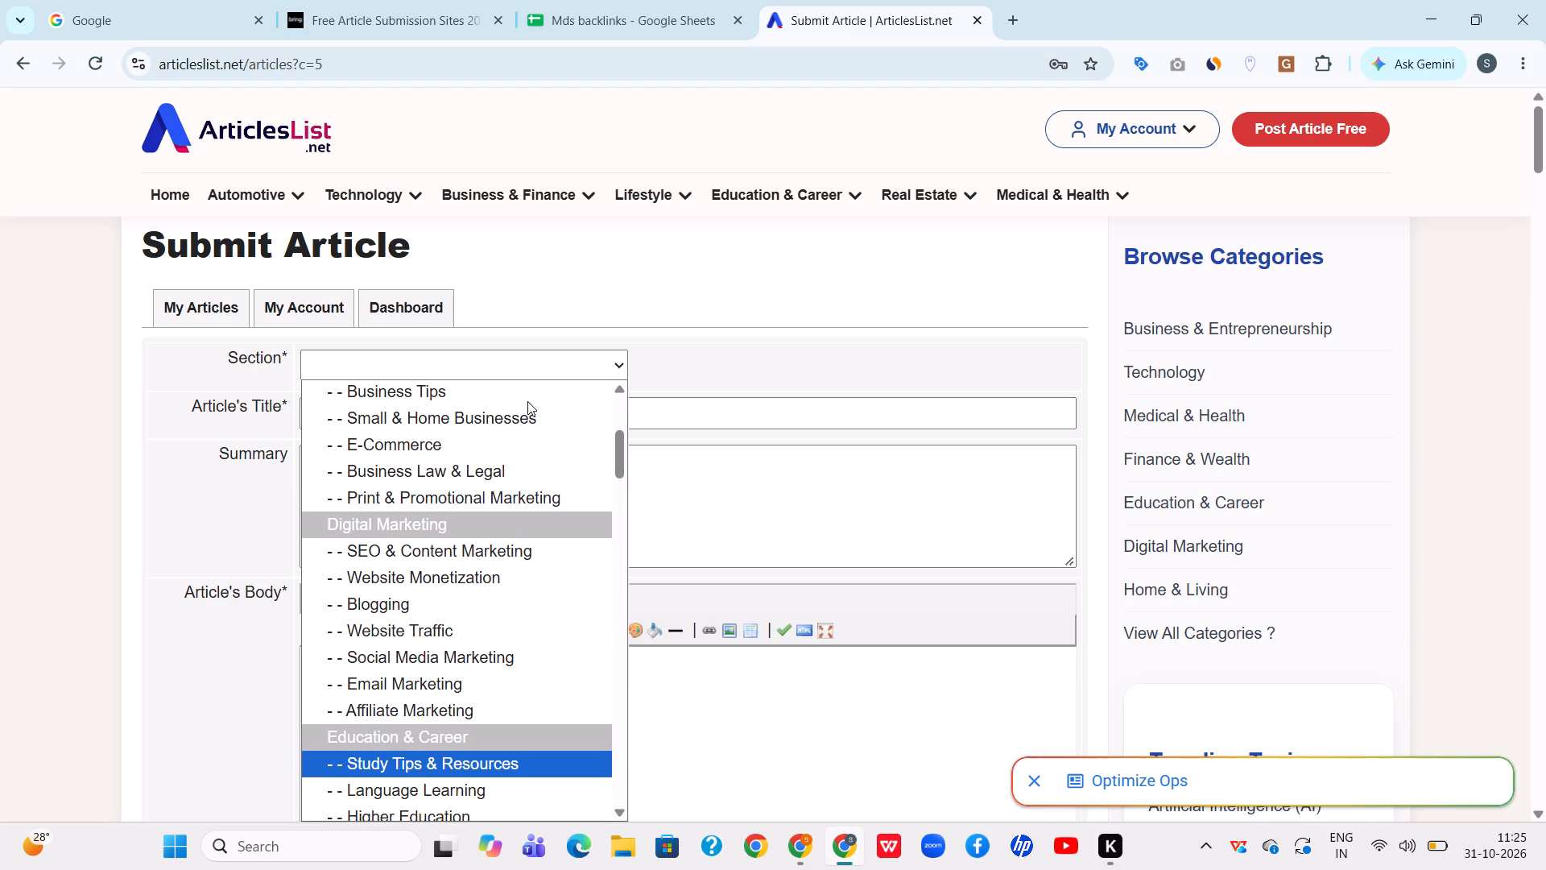
scroll(527, 401, "down", 2)
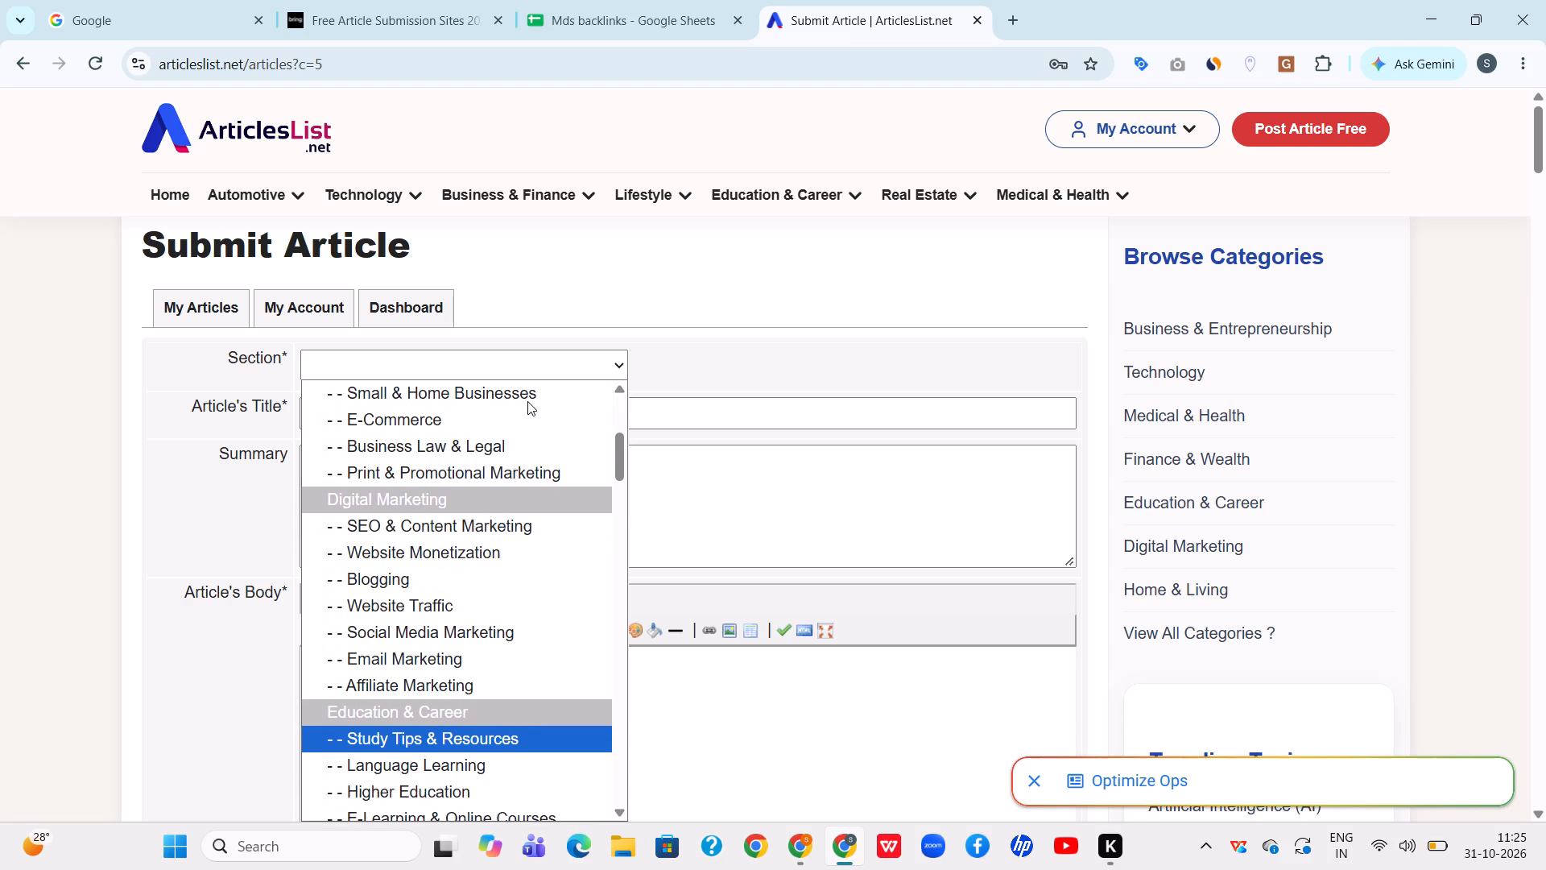
scroll(527, 401, "down", 2)
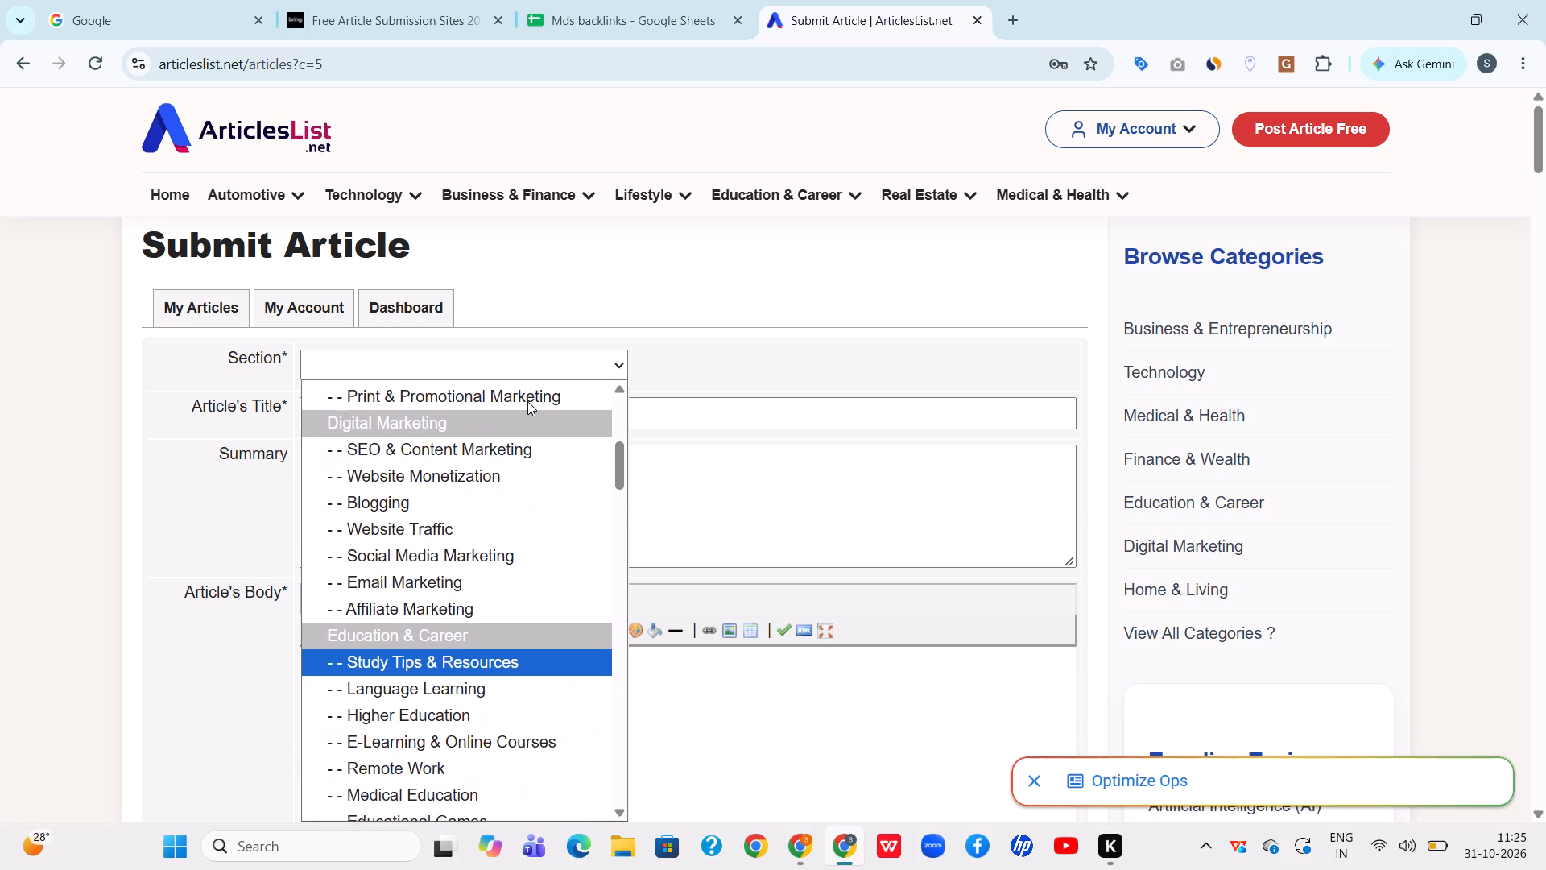
scroll(527, 401, "down", 2)
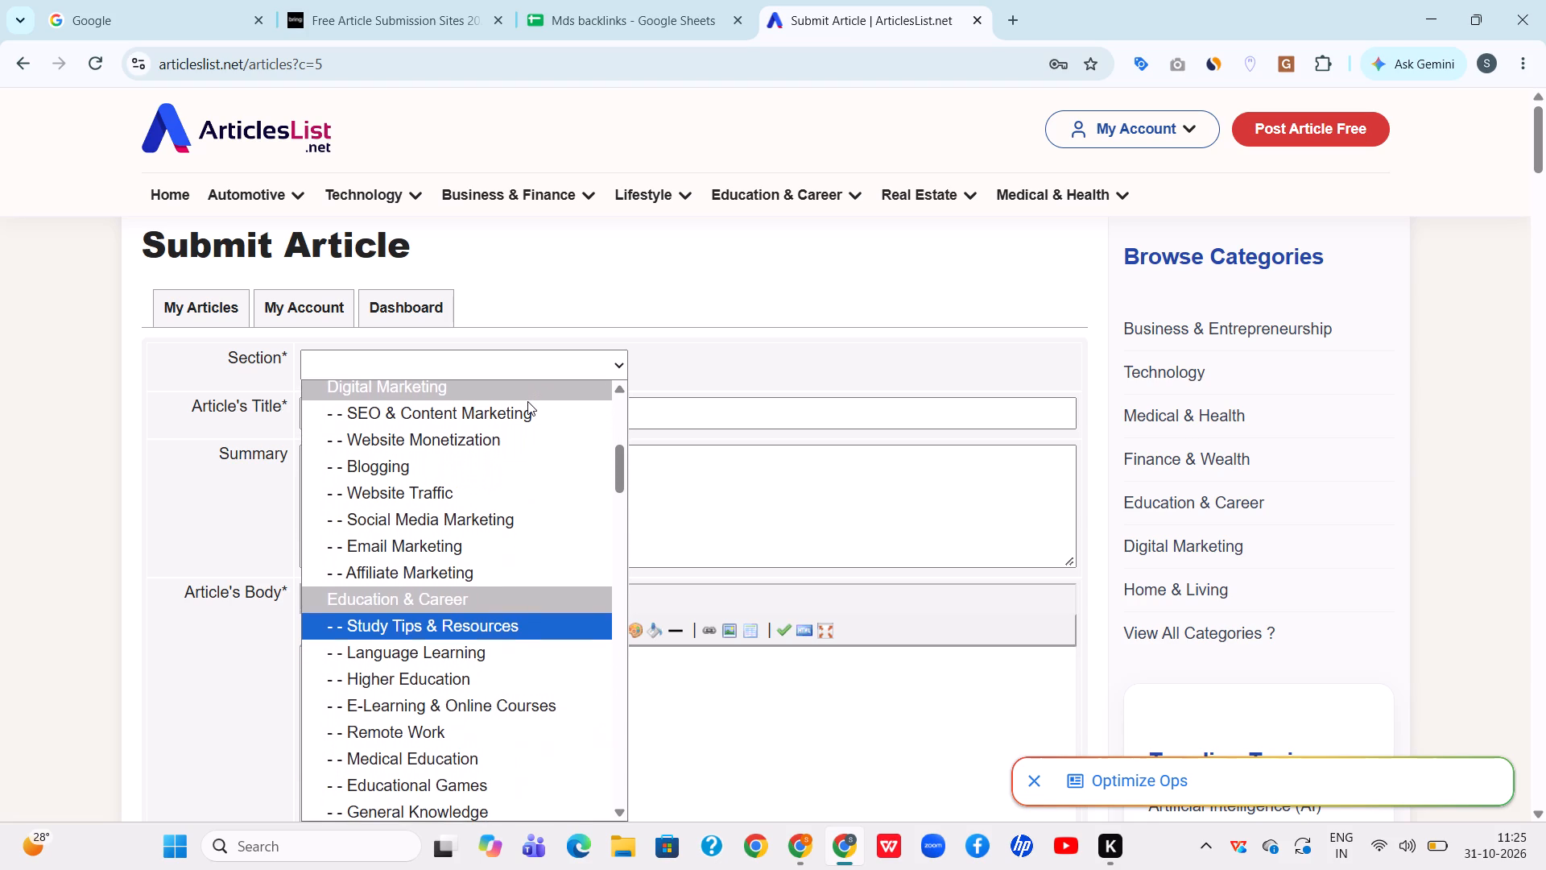
scroll(305, 659, "down", 1)
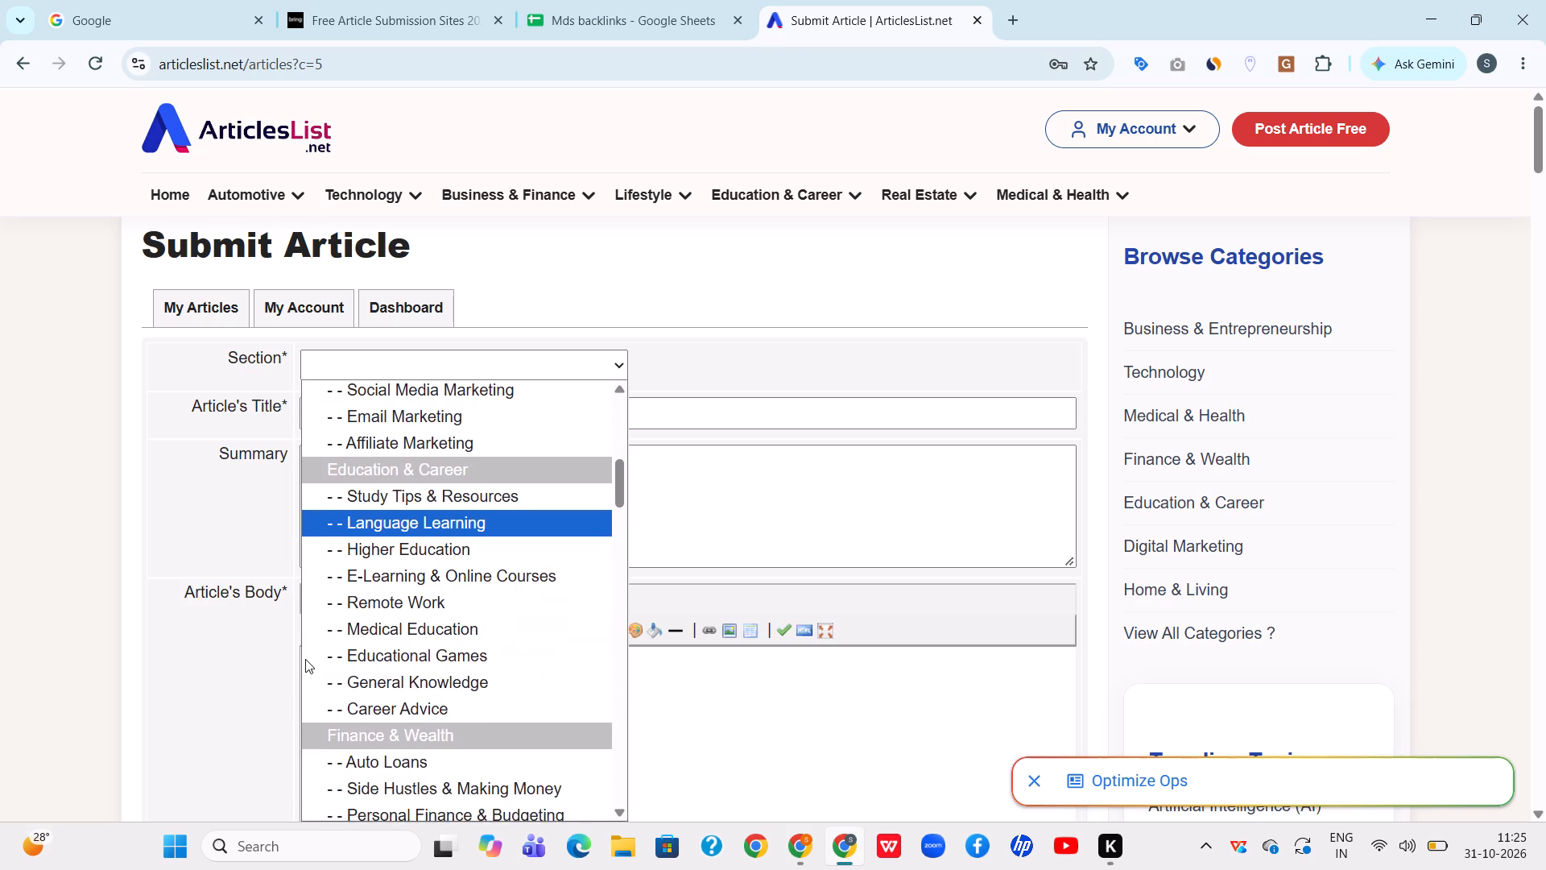
scroll(305, 659, "down", 2)
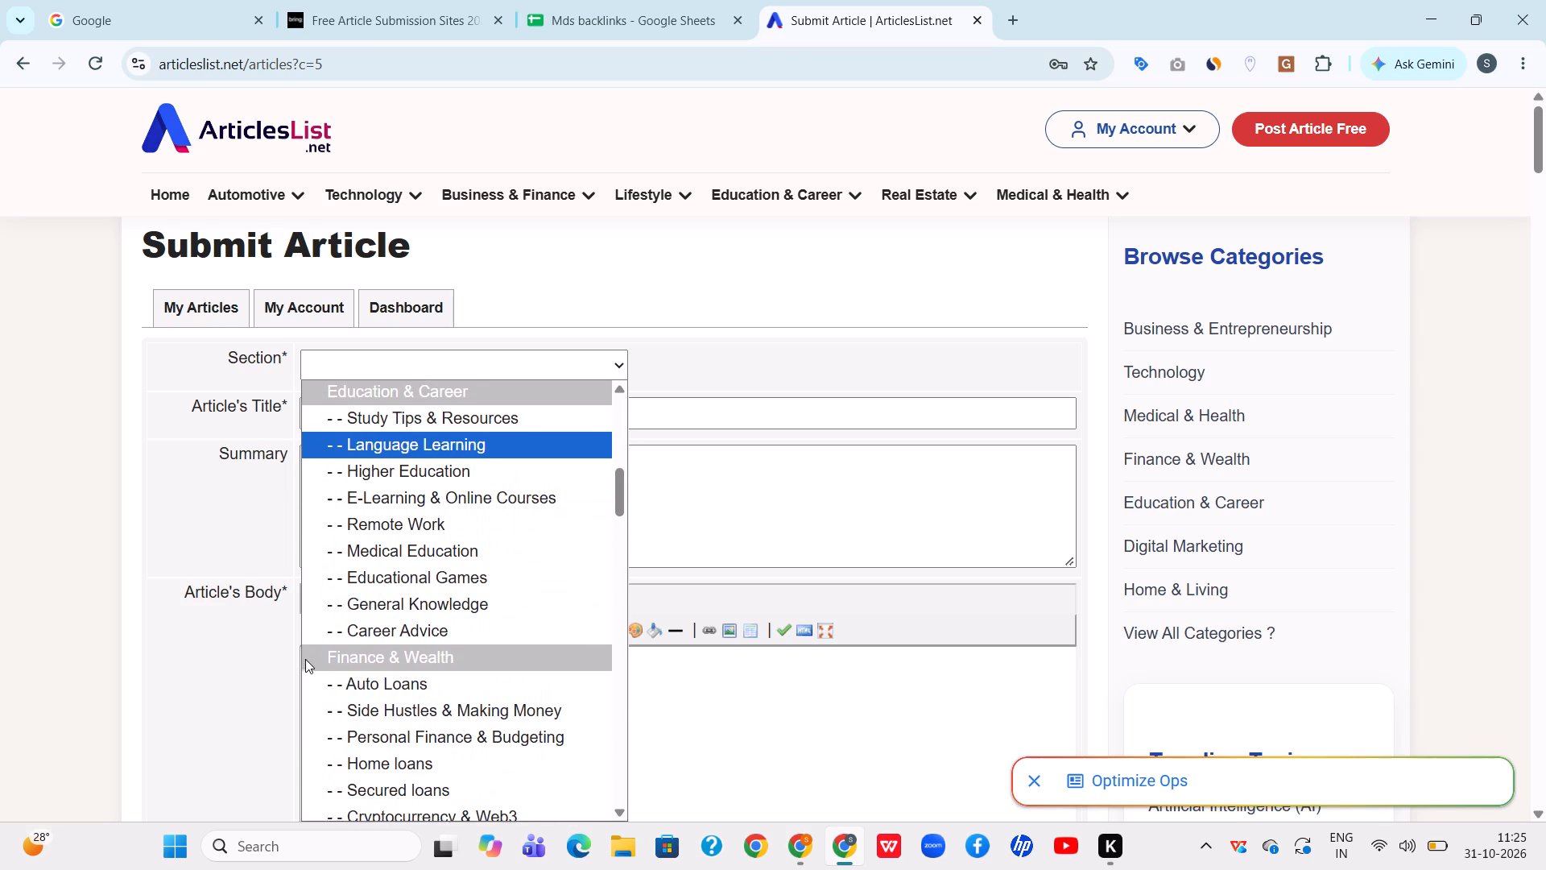
scroll(305, 659, "down", 1)
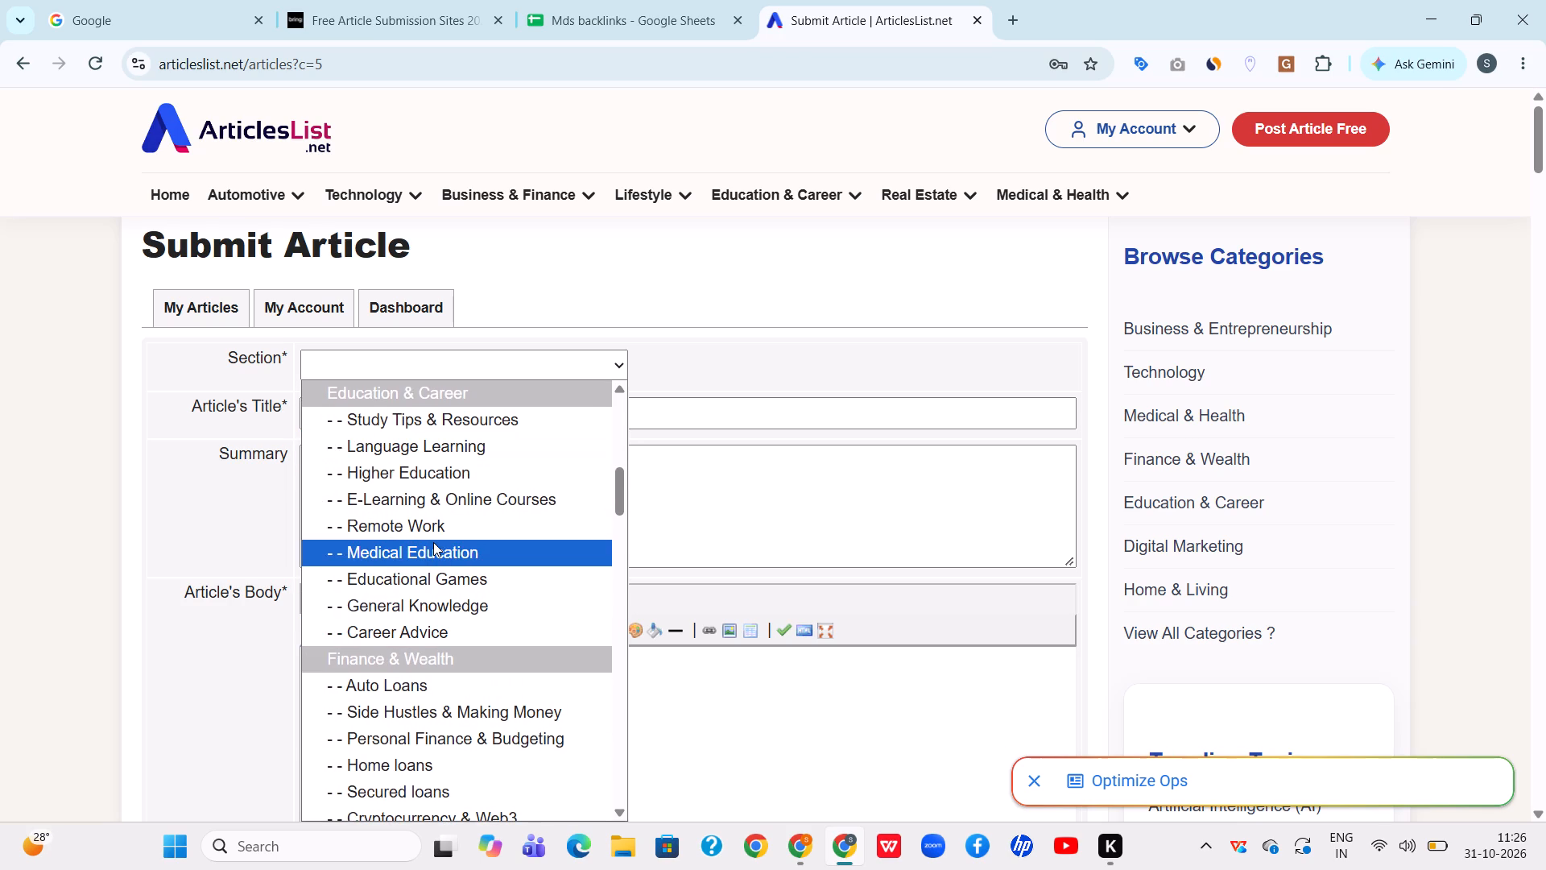
left_click(428, 607)
Fill in the article's title with the saved entry "Best IT training institute in Nagpur| 100% Job-Guaranteed IT Courses".
left_click(517, 400)
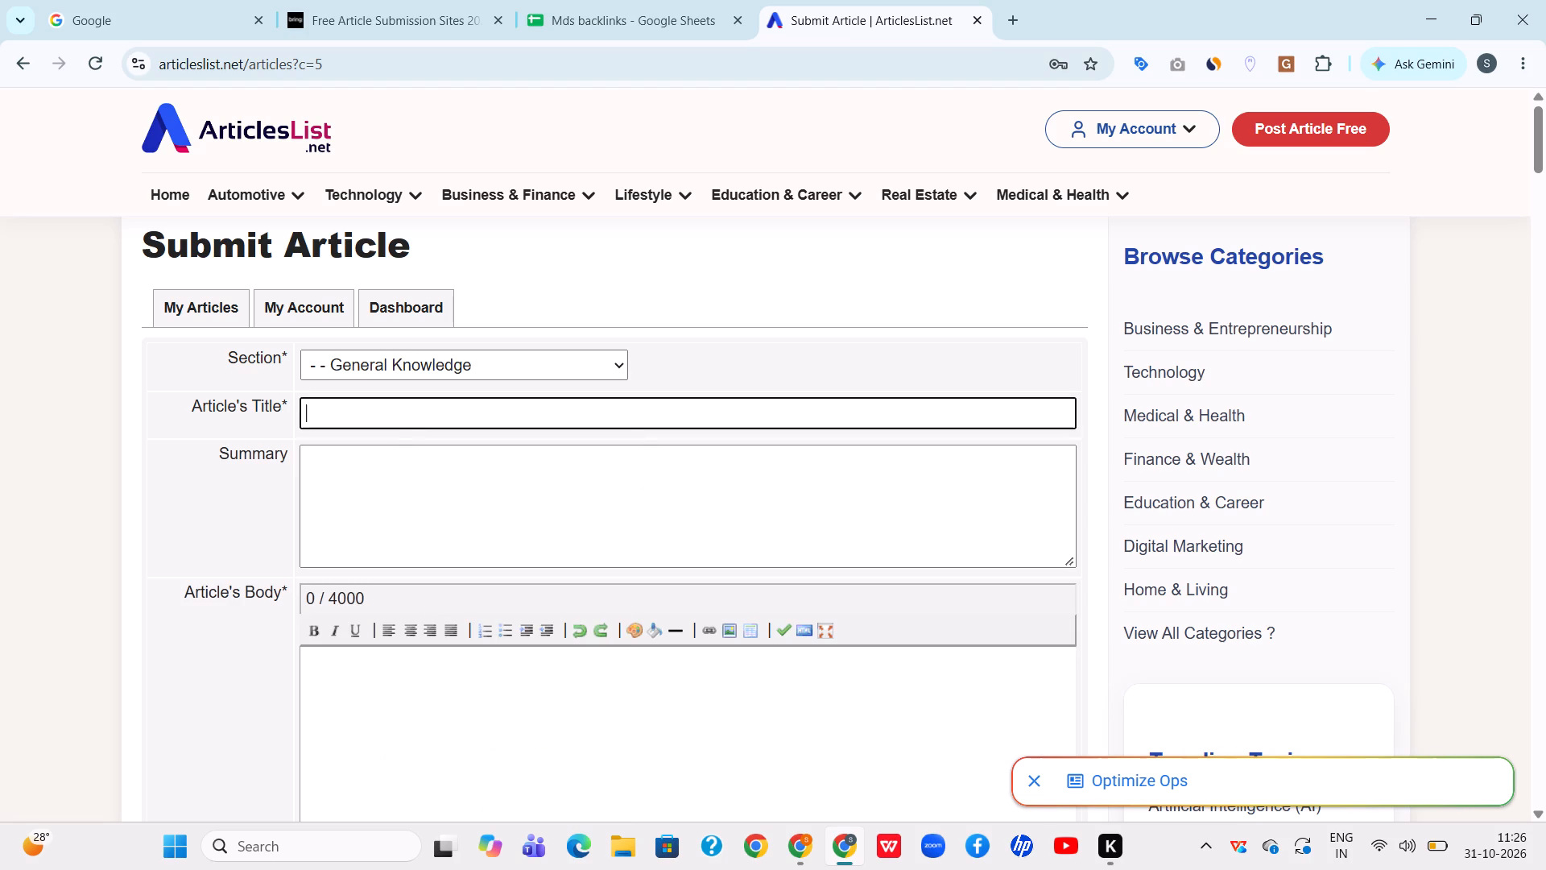
left_click(497, 450)
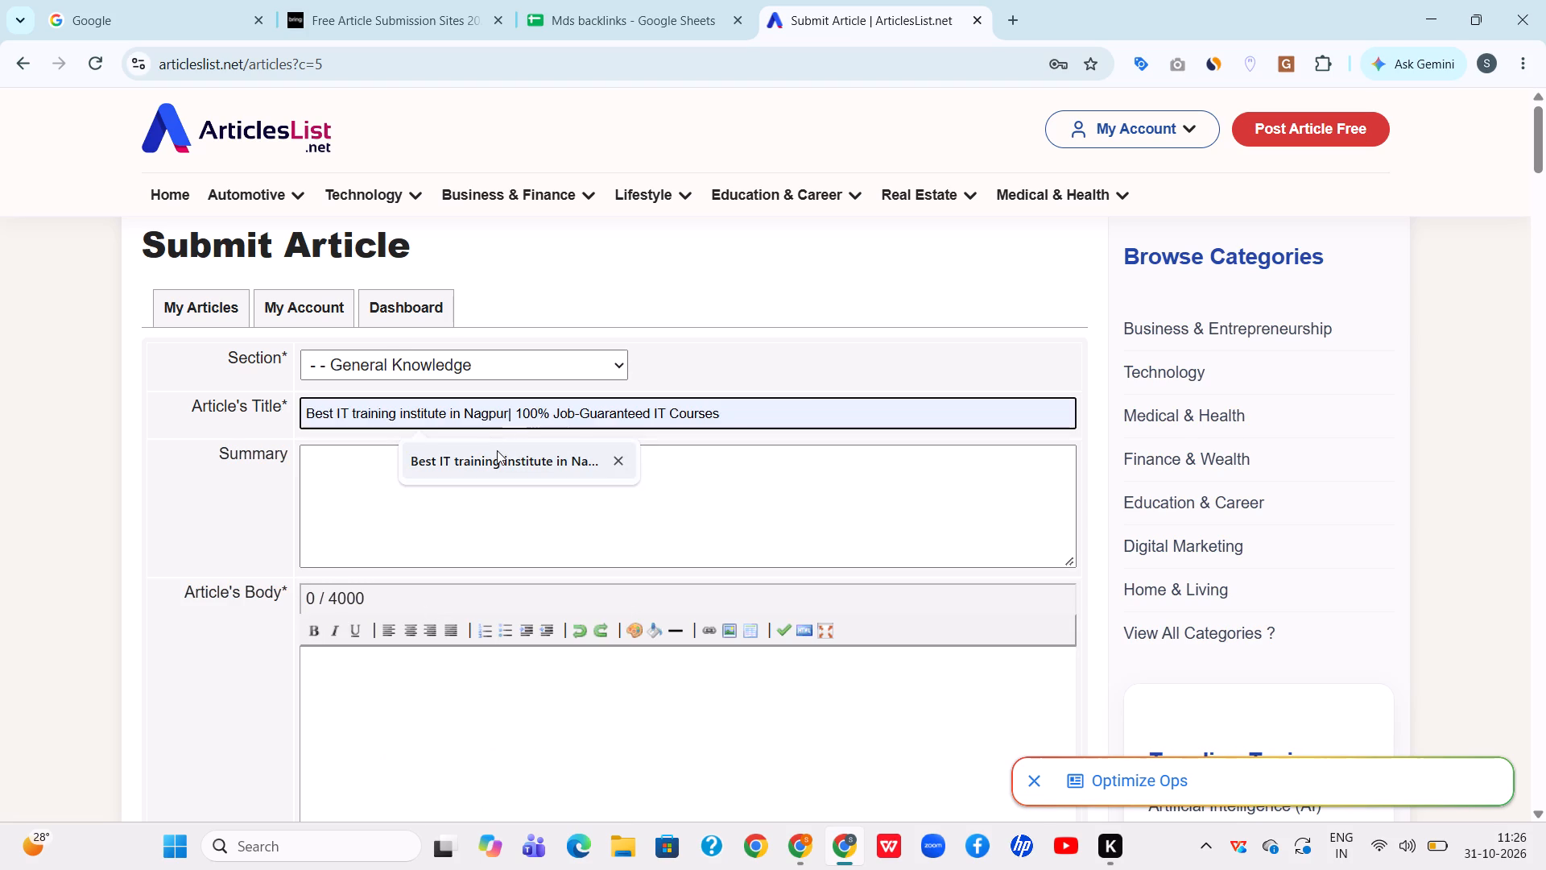
left_click(498, 464)
Change the article's section to Artificial Intelligence (AI) under Technology.
left_click(442, 363)
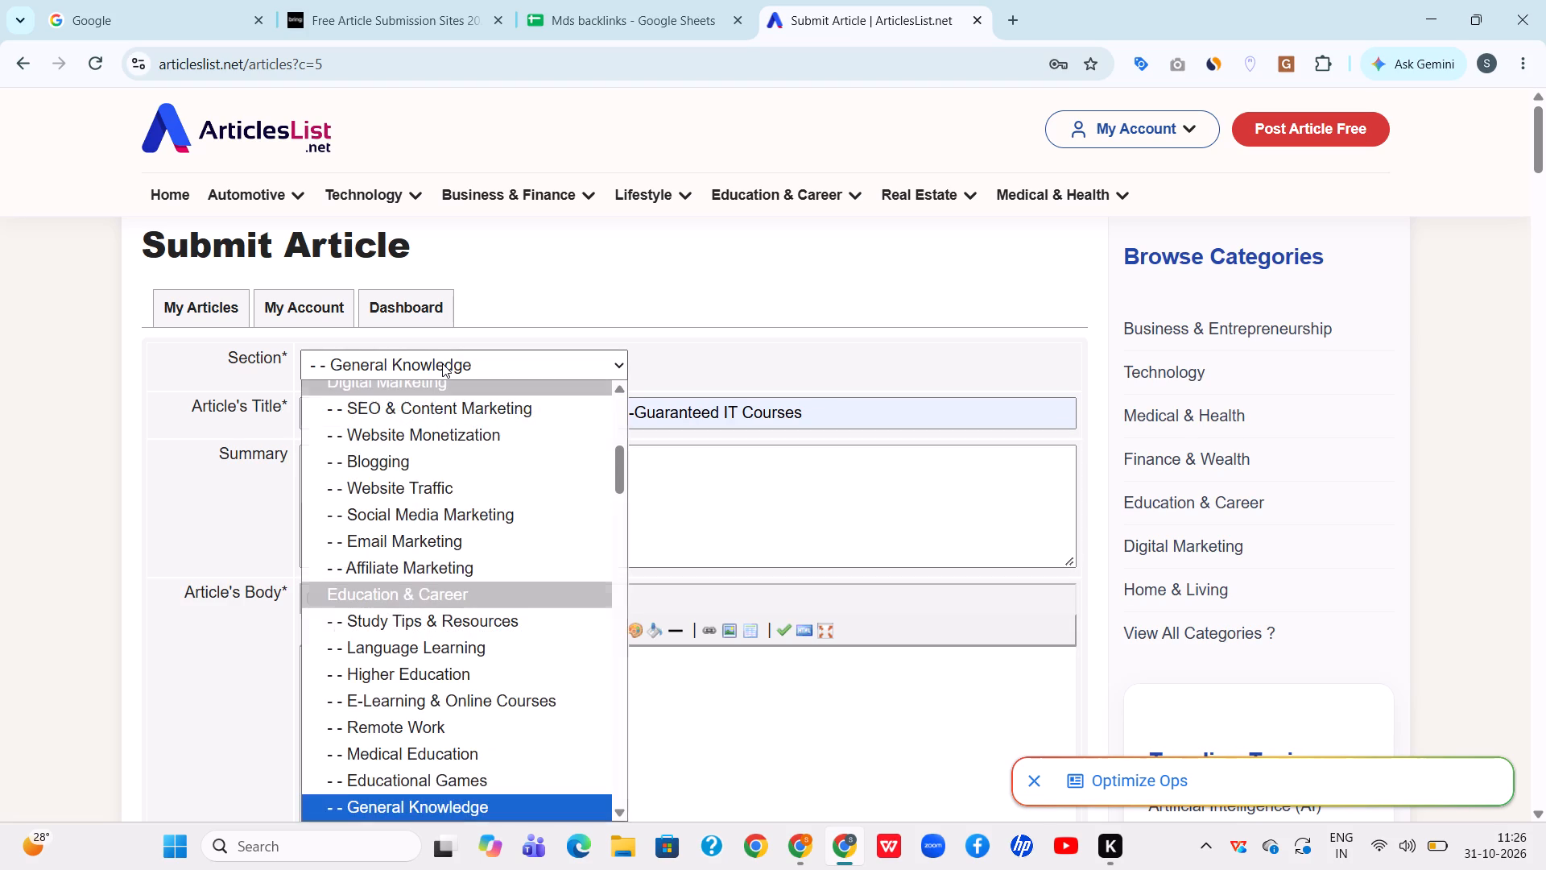
scroll(457, 604, "down", 1)
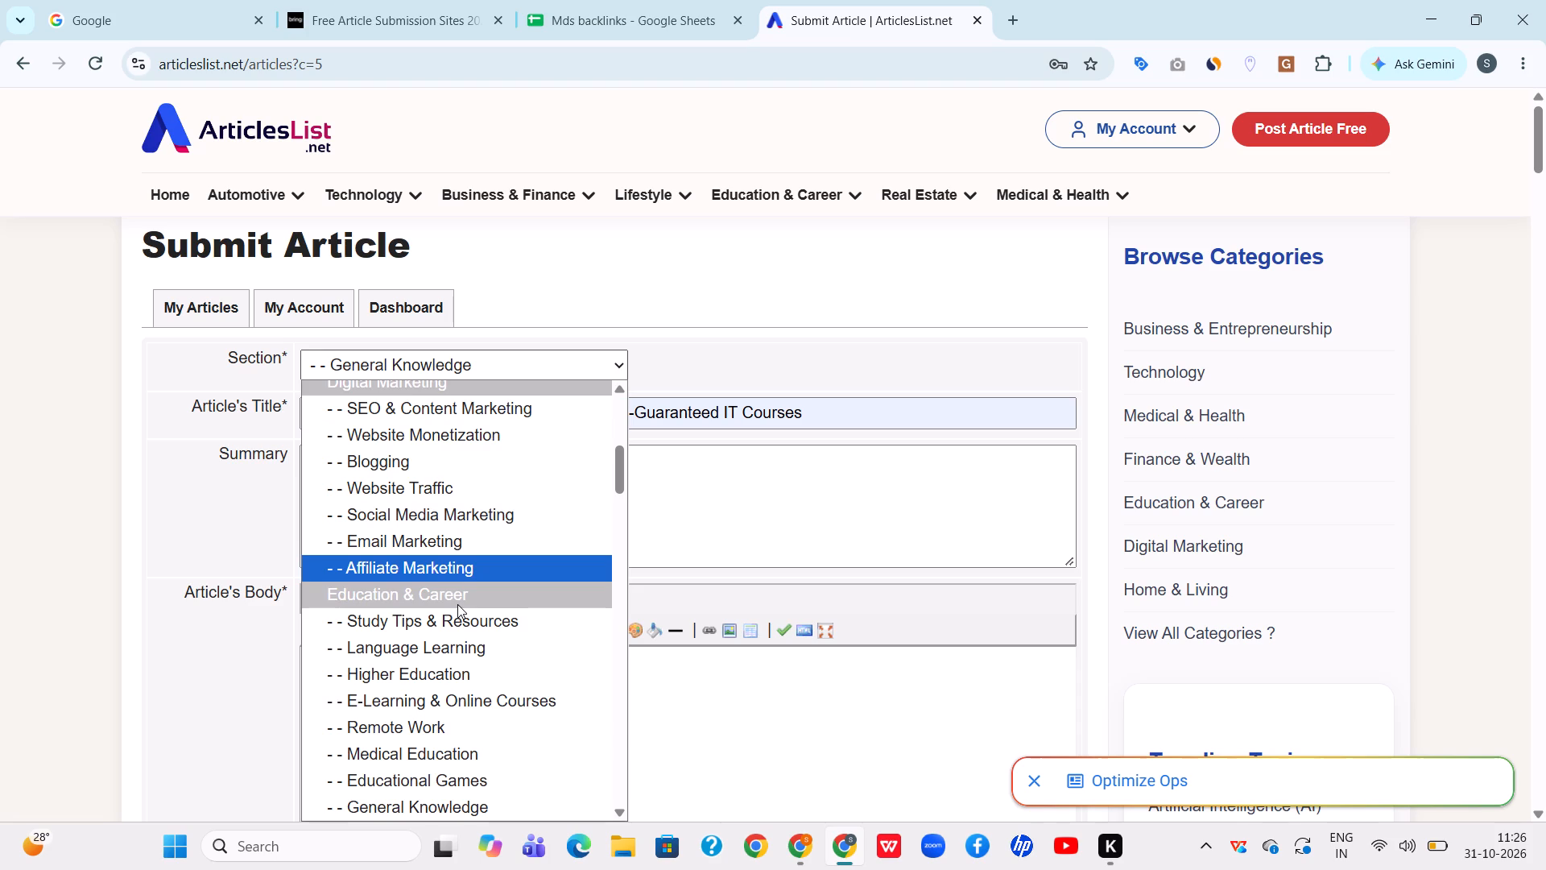
scroll(457, 604, "down", 2)
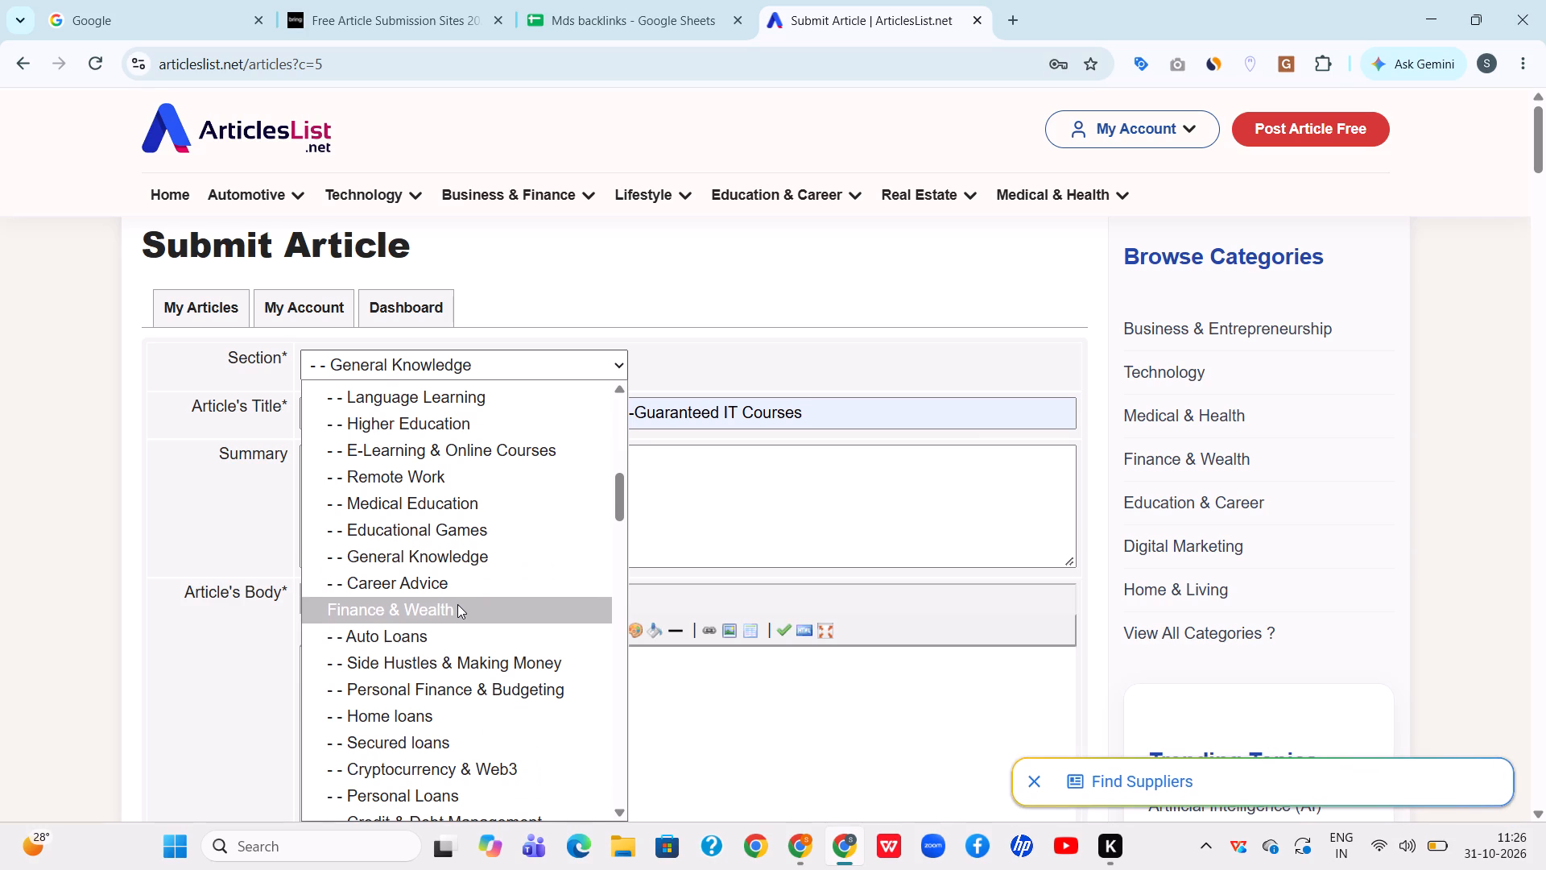
scroll(457, 604, "down", 2)
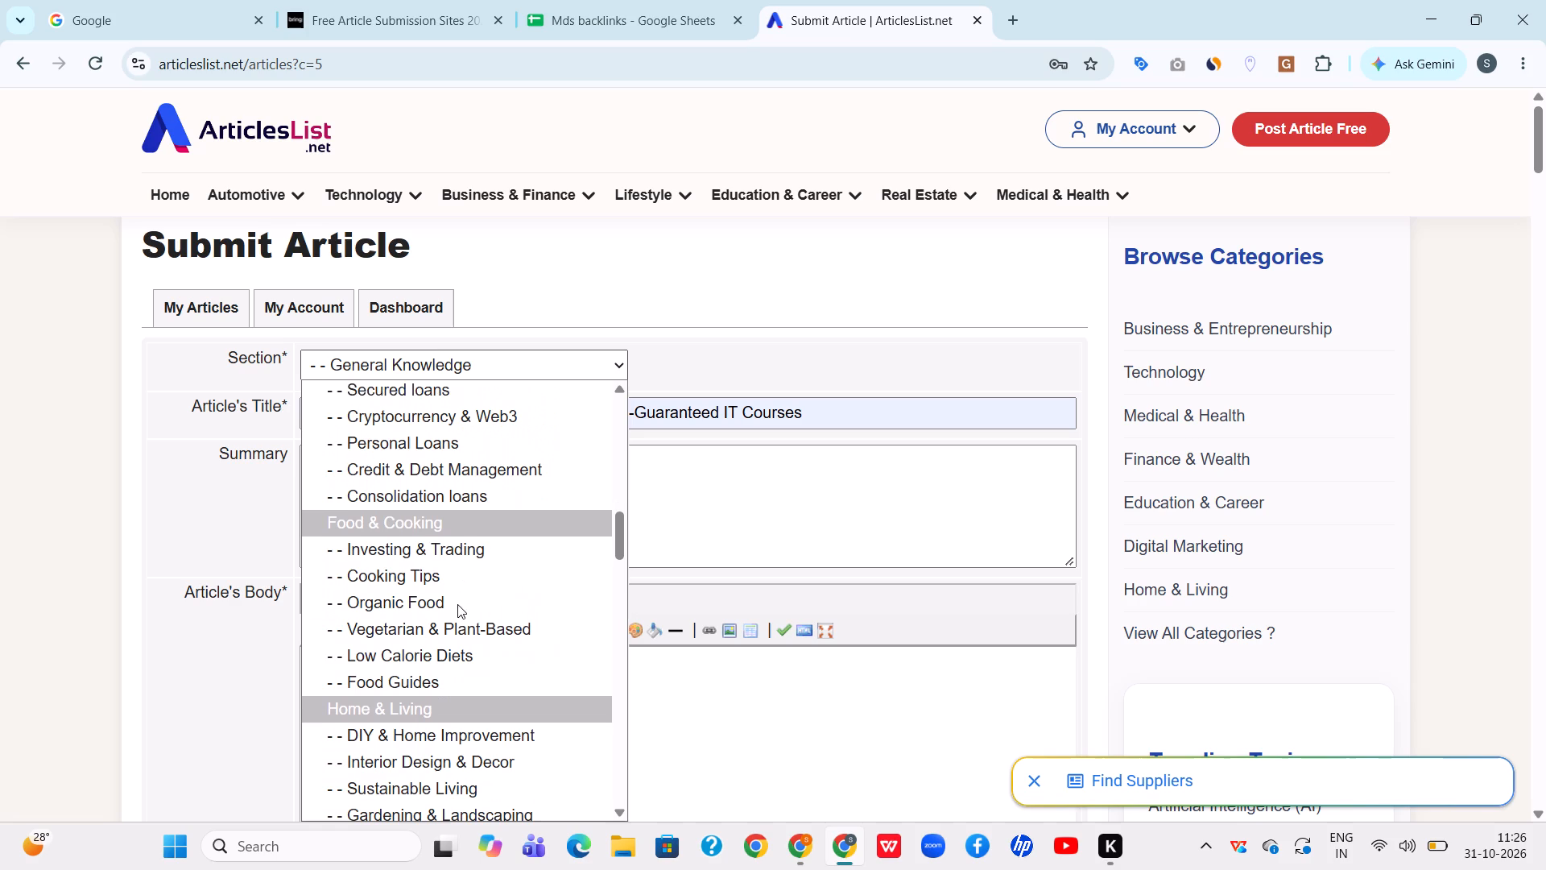
scroll(457, 604, "down", 1)
scroll(457, 604, "right", 1)
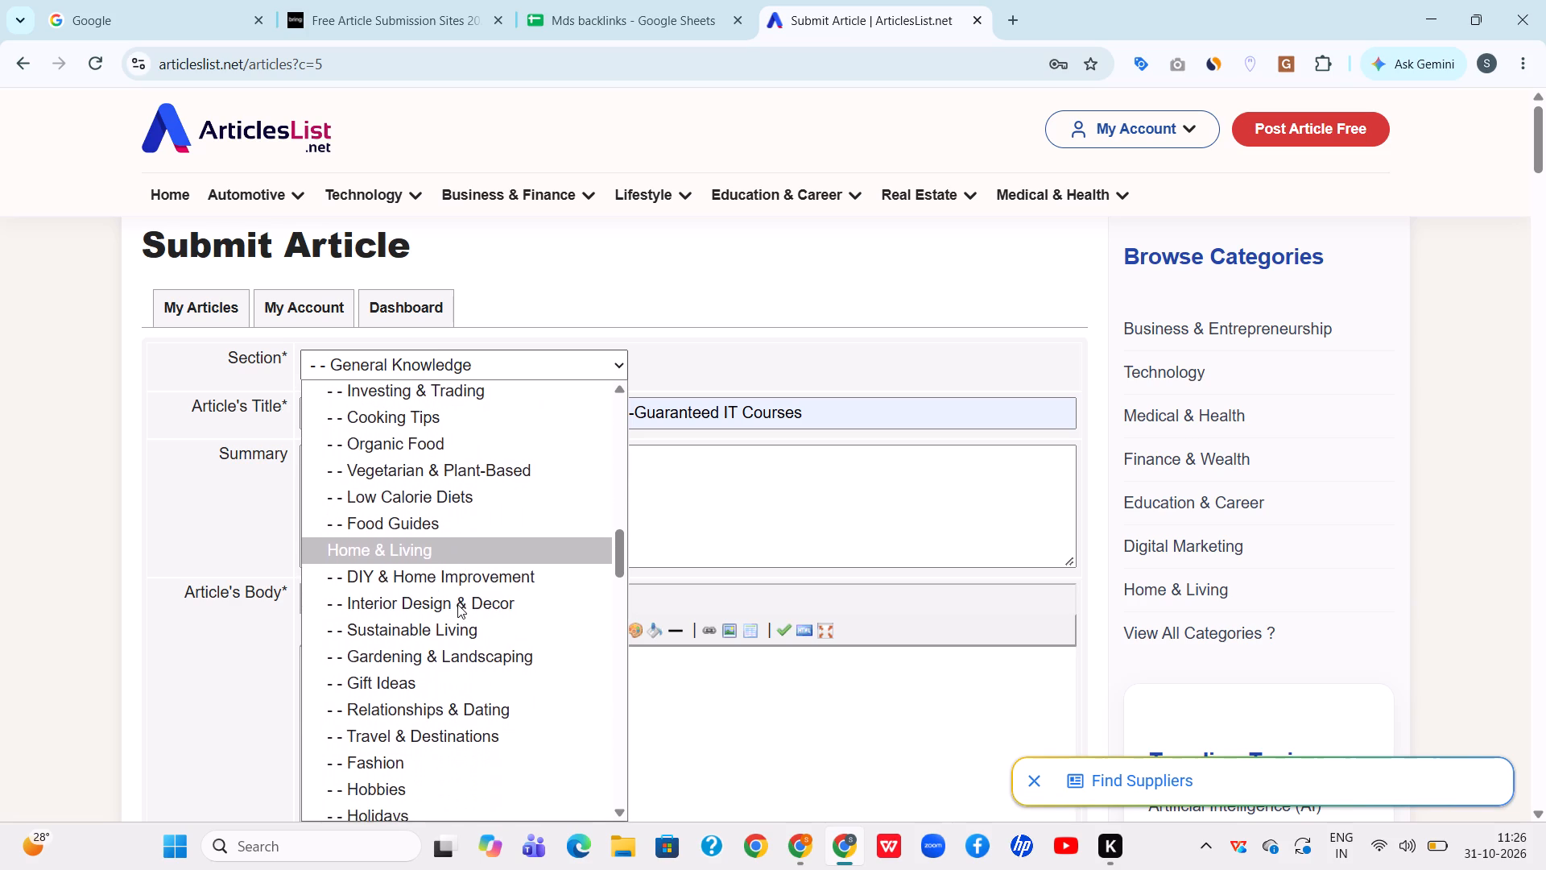
scroll(457, 604, "right", 1)
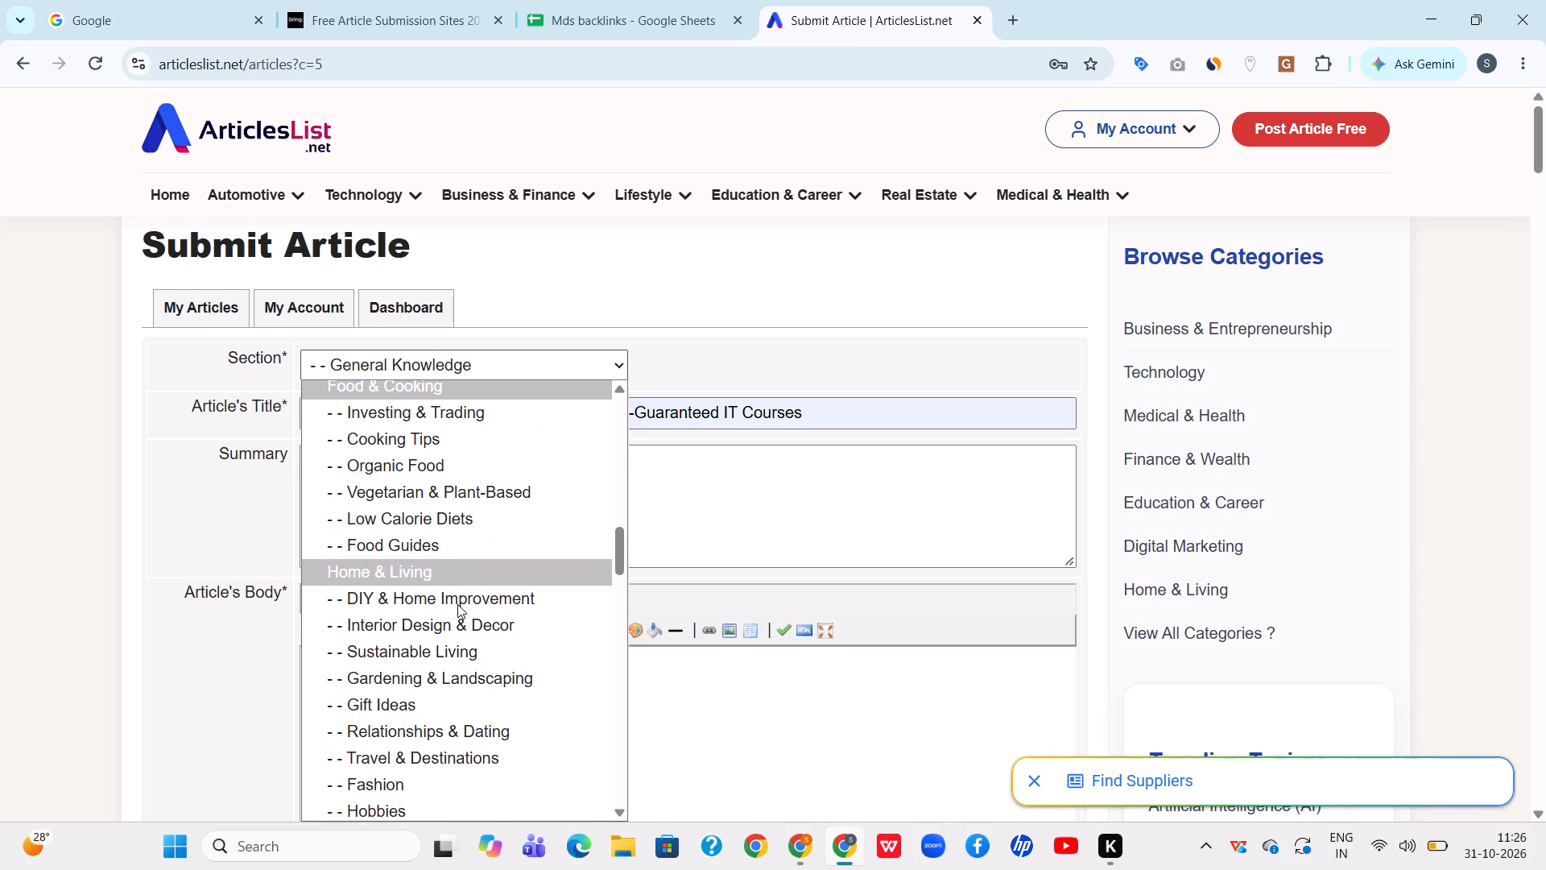
scroll(457, 604, "down", 1)
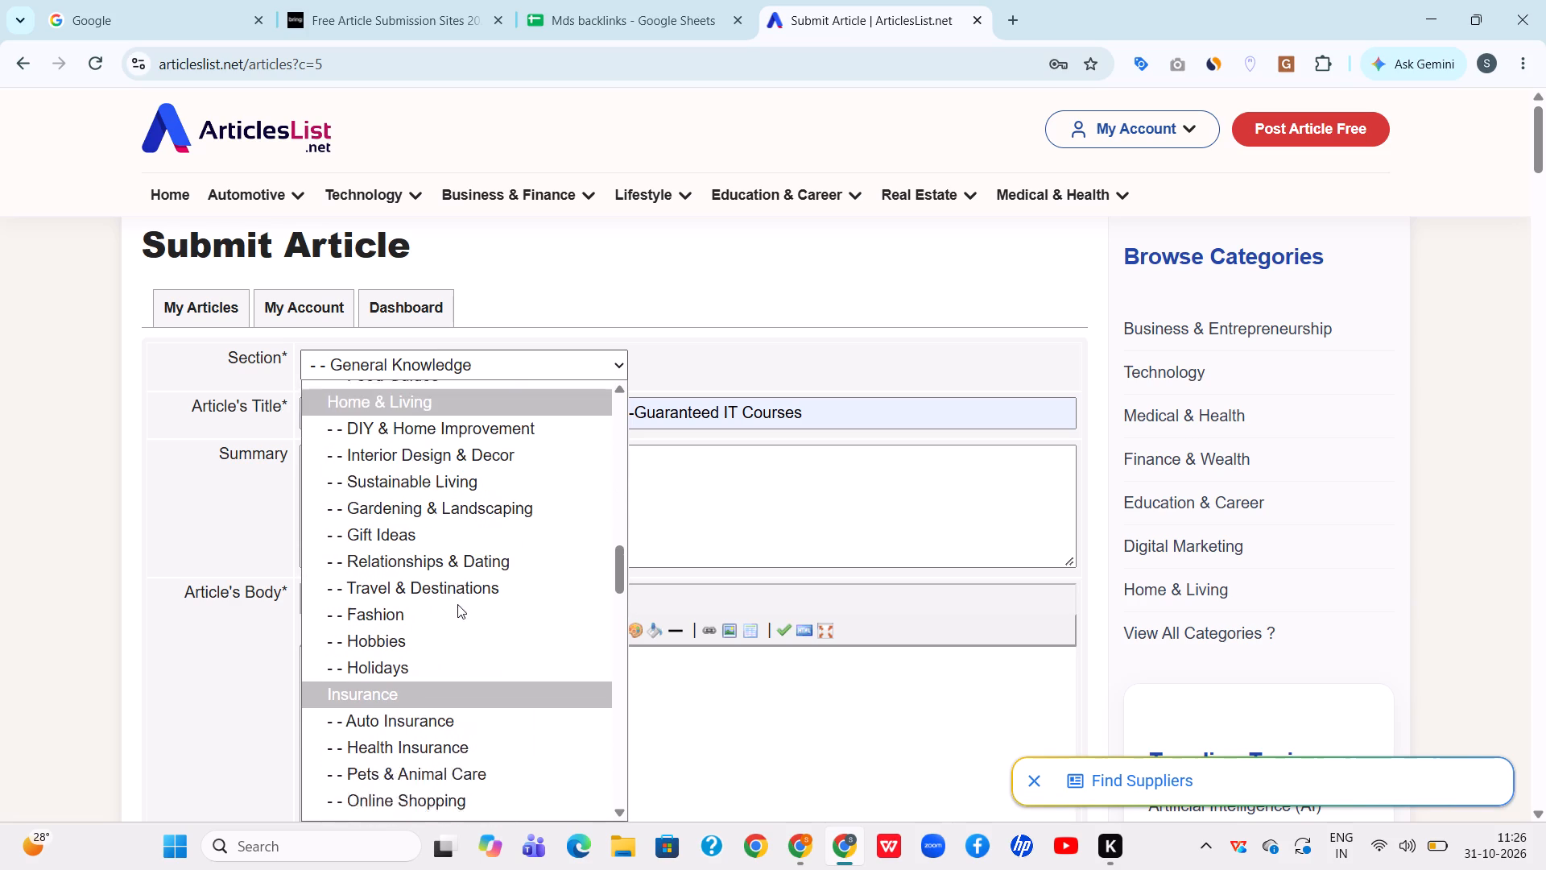
scroll(457, 604, "down", 2)
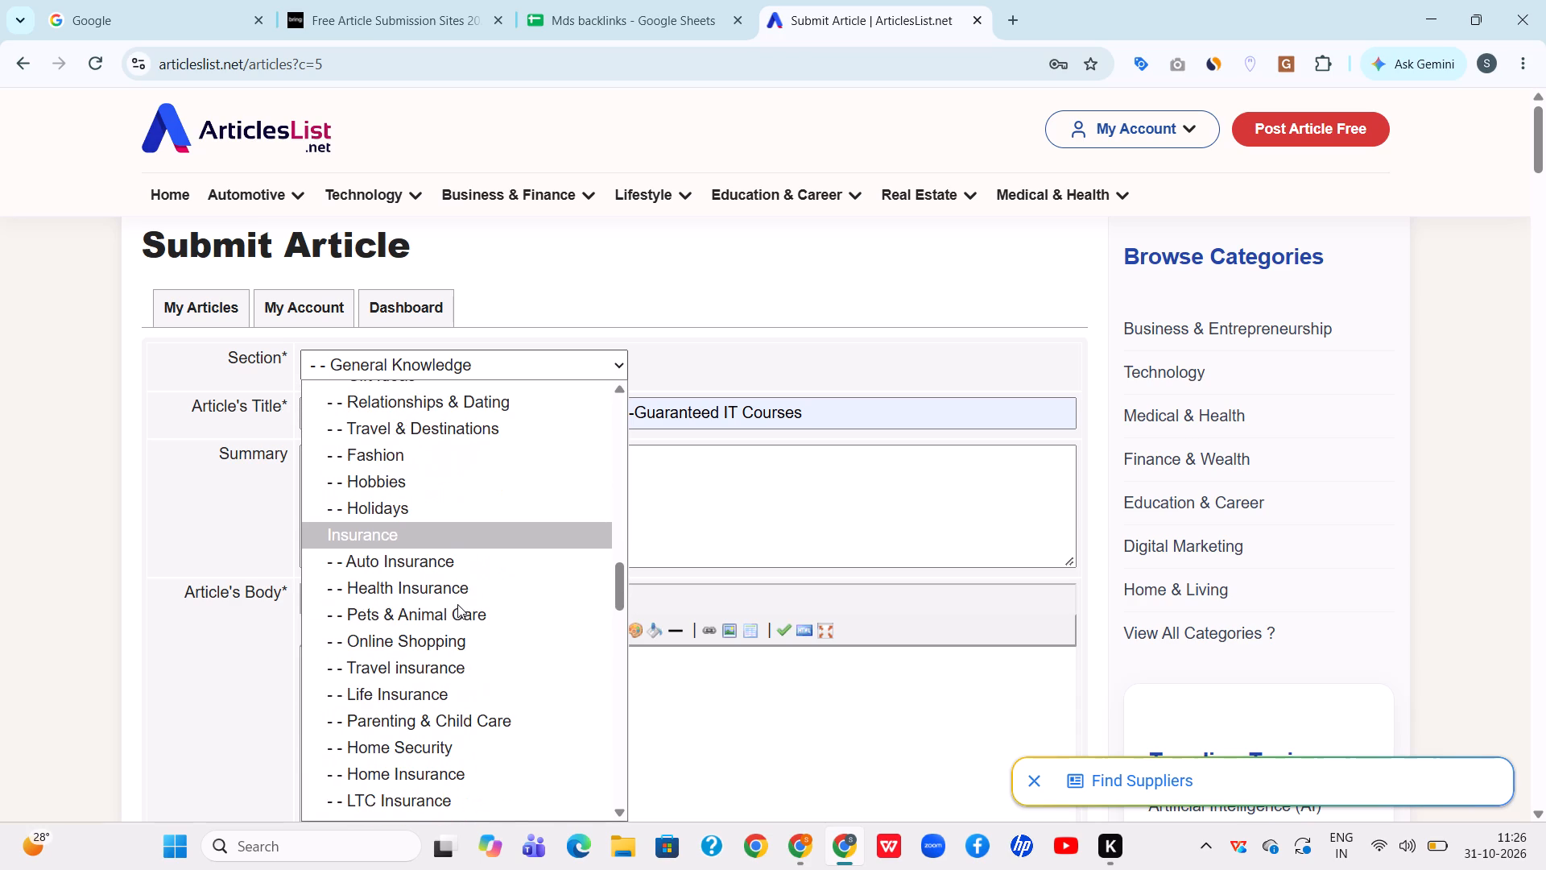
scroll(457, 604, "down", 3)
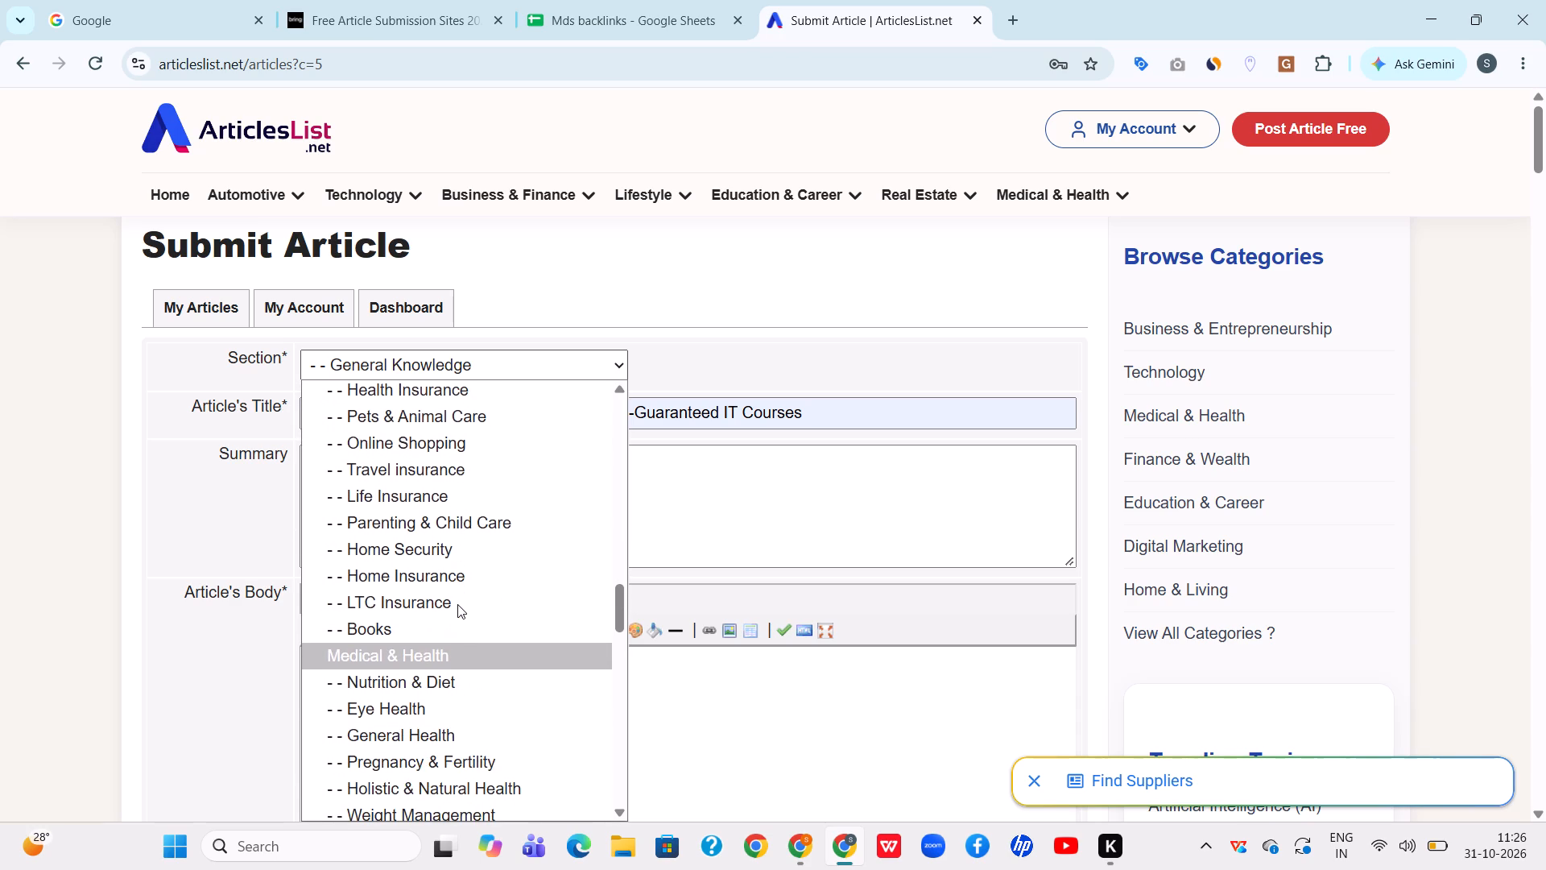
scroll(457, 604, "down", 3)
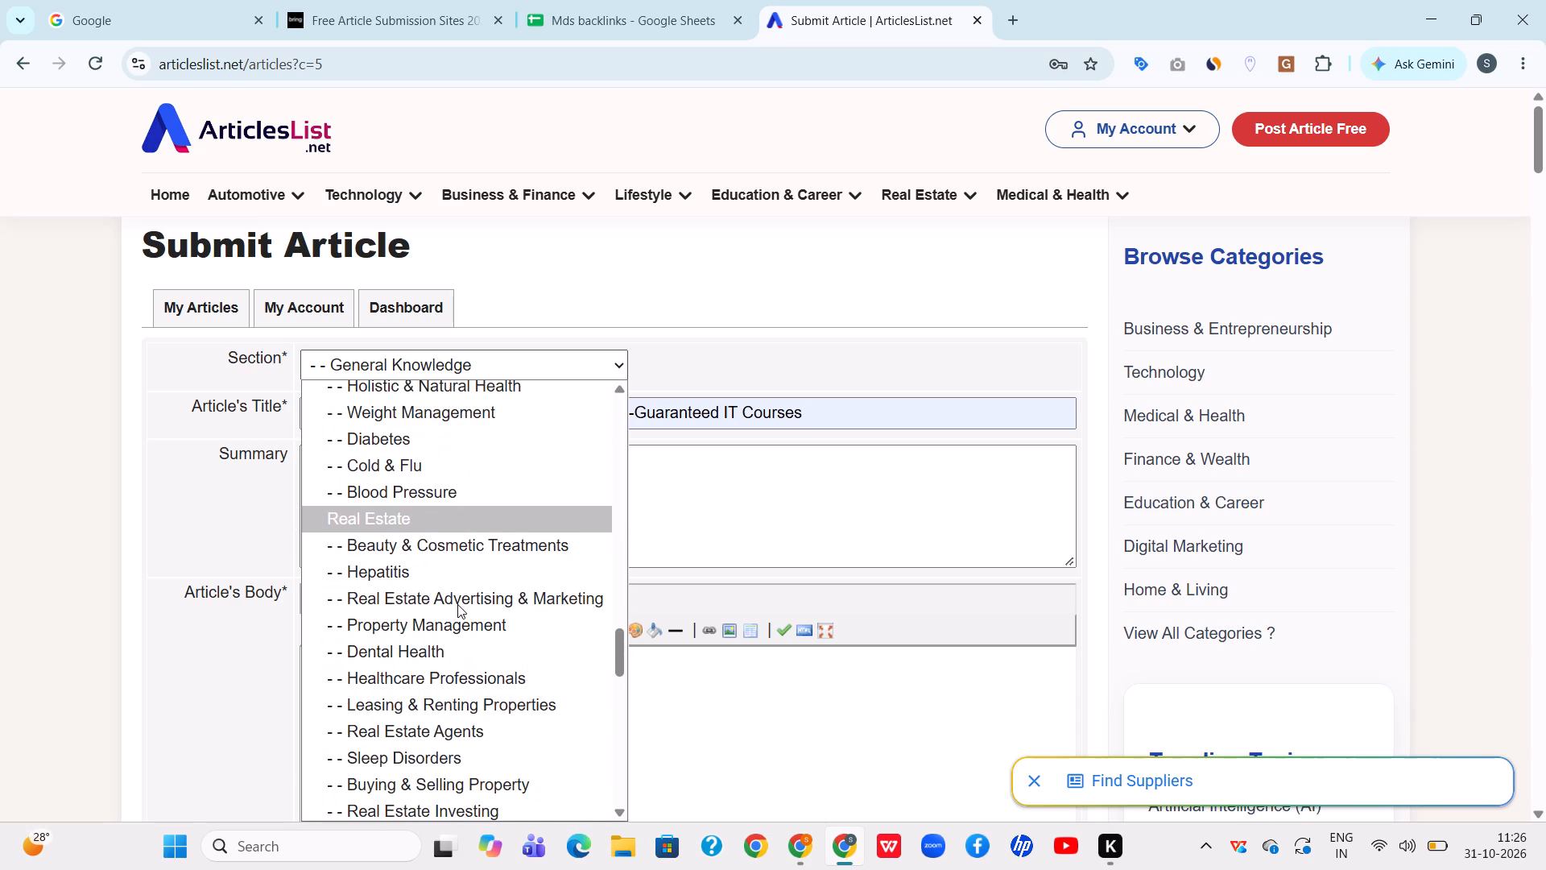
scroll(457, 604, "down", 4)
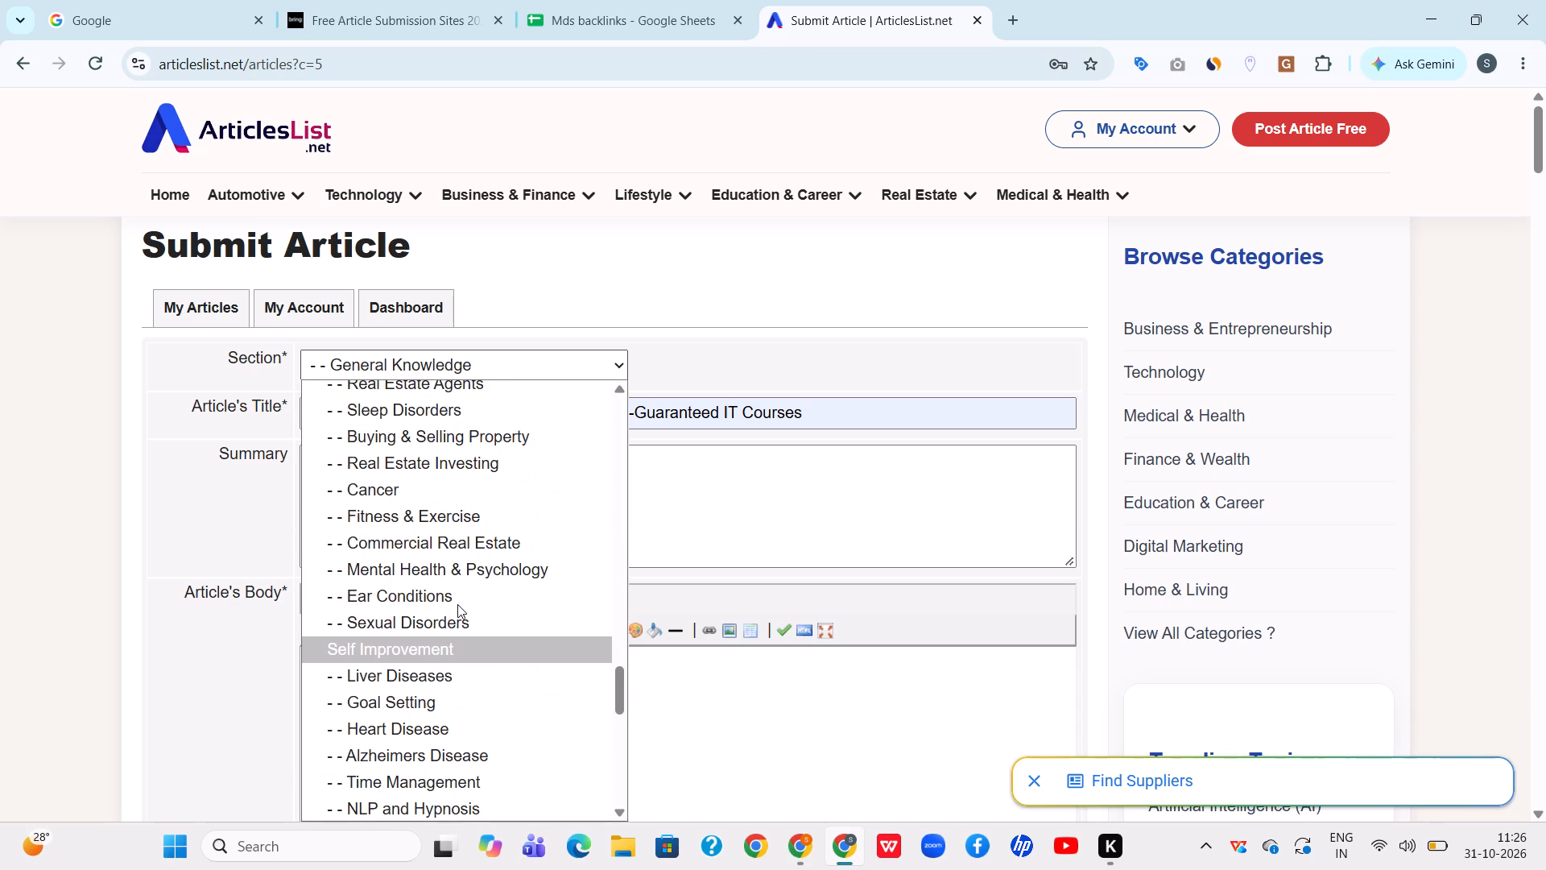
scroll(457, 604, "down", 3)
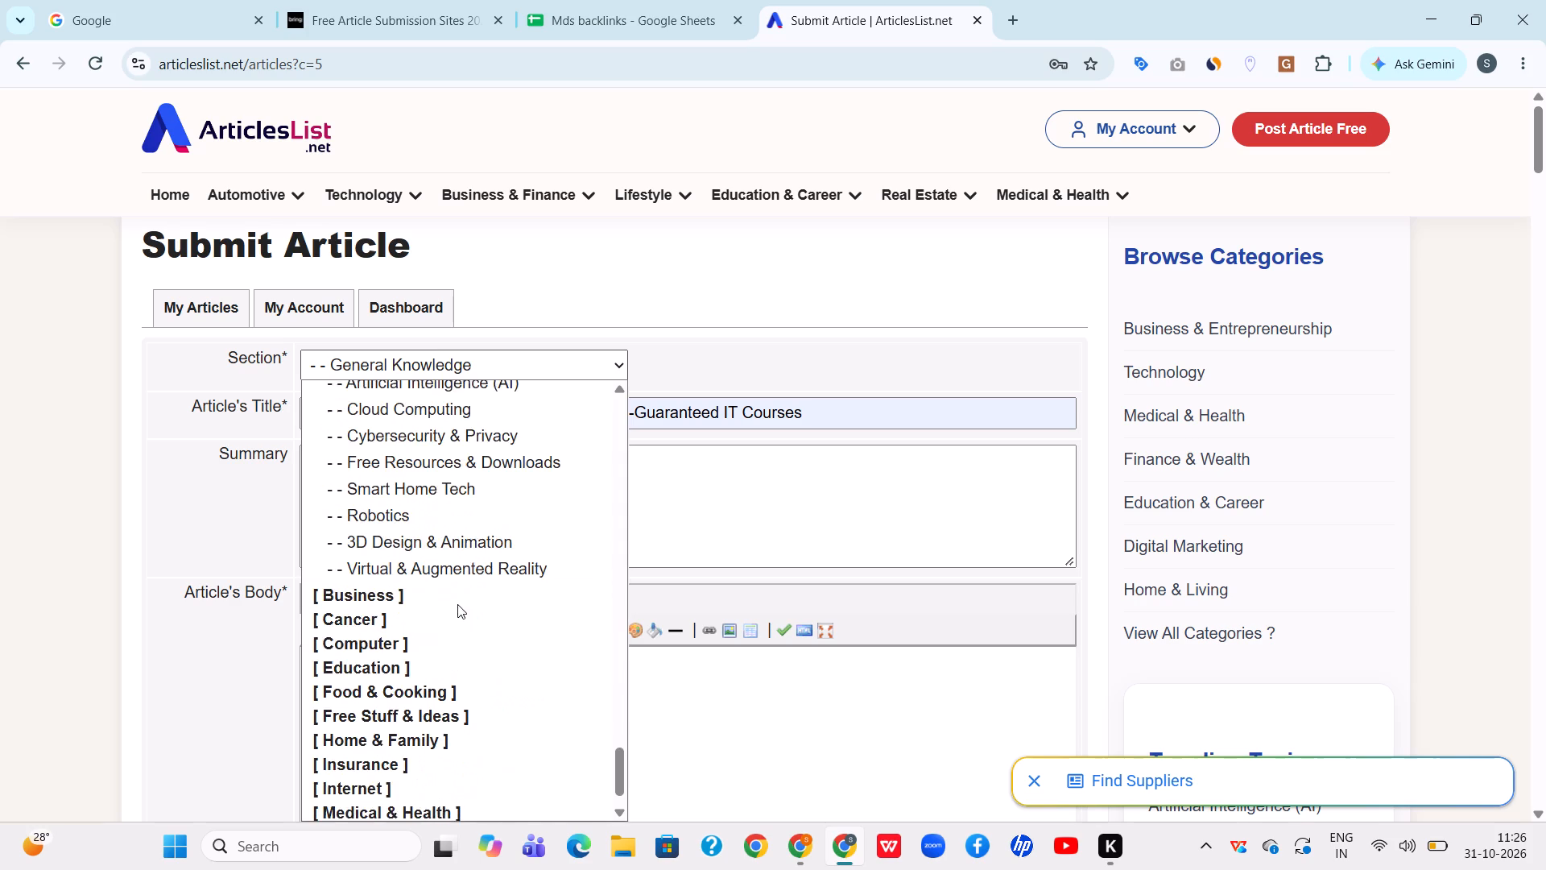
scroll(457, 604, "down", 1)
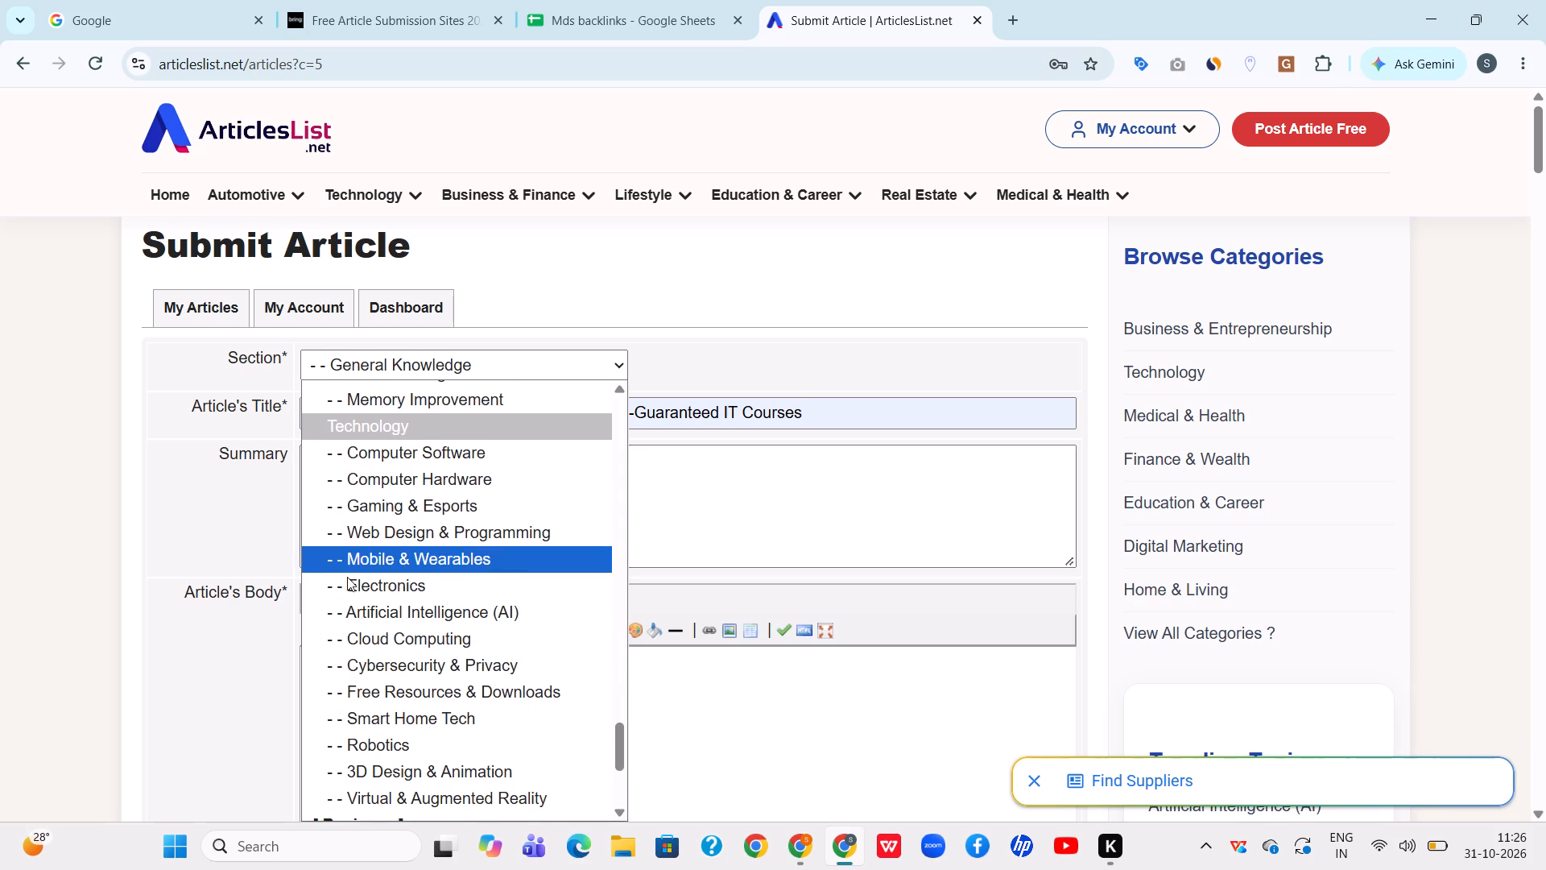
left_click(394, 616)
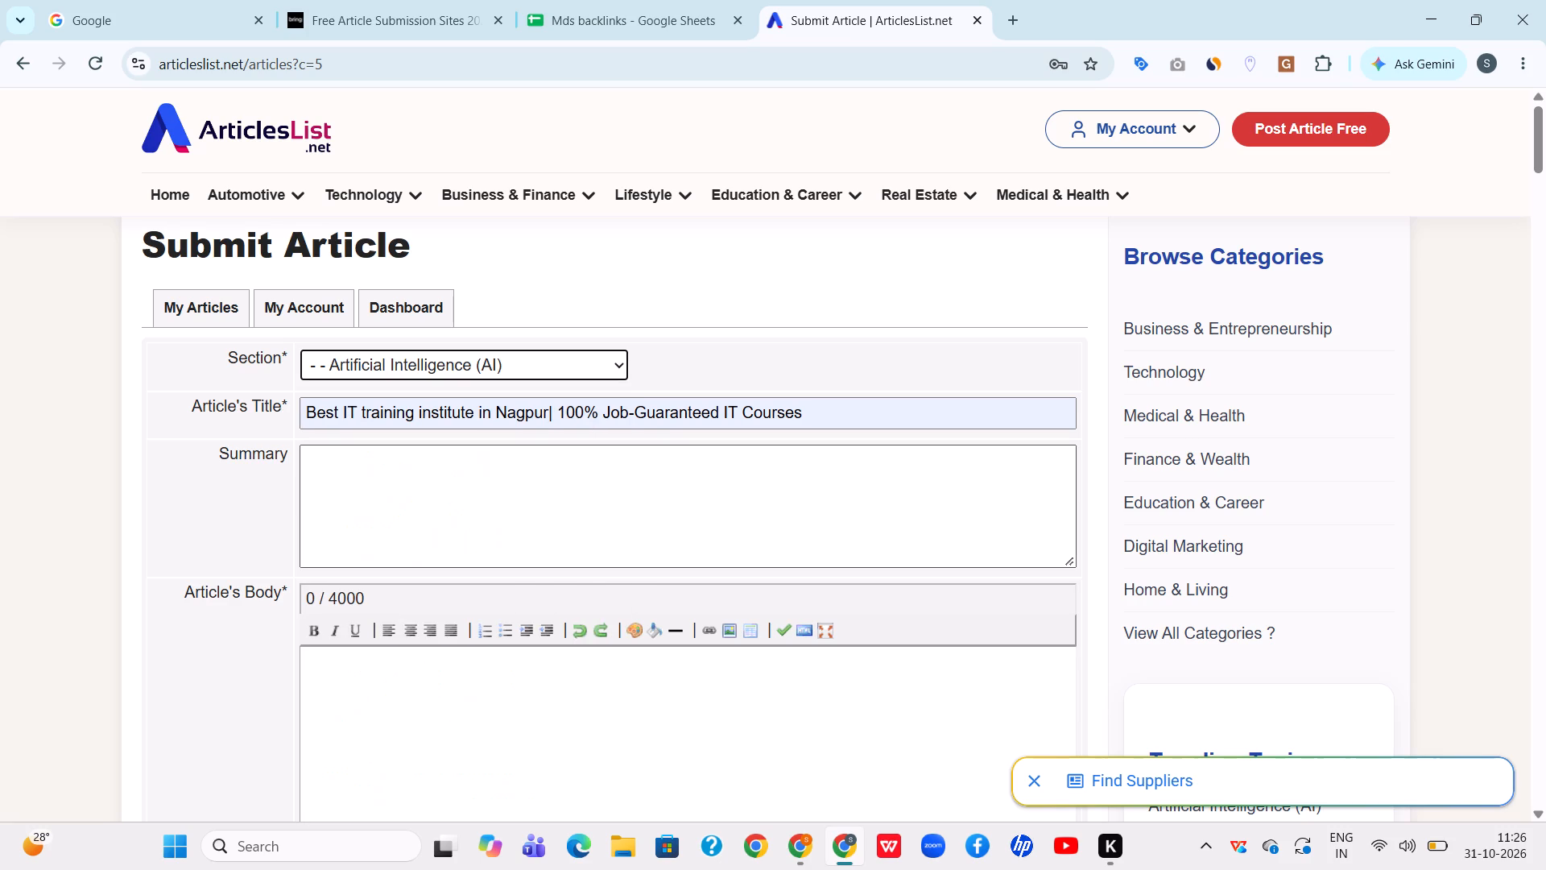
Copy the "Empowering every freshers and job seekers" paragraph from itcampusguru.com into the article's summary, and open that site's Student Placements page.
left_click(466, 515)
left_click(808, 860)
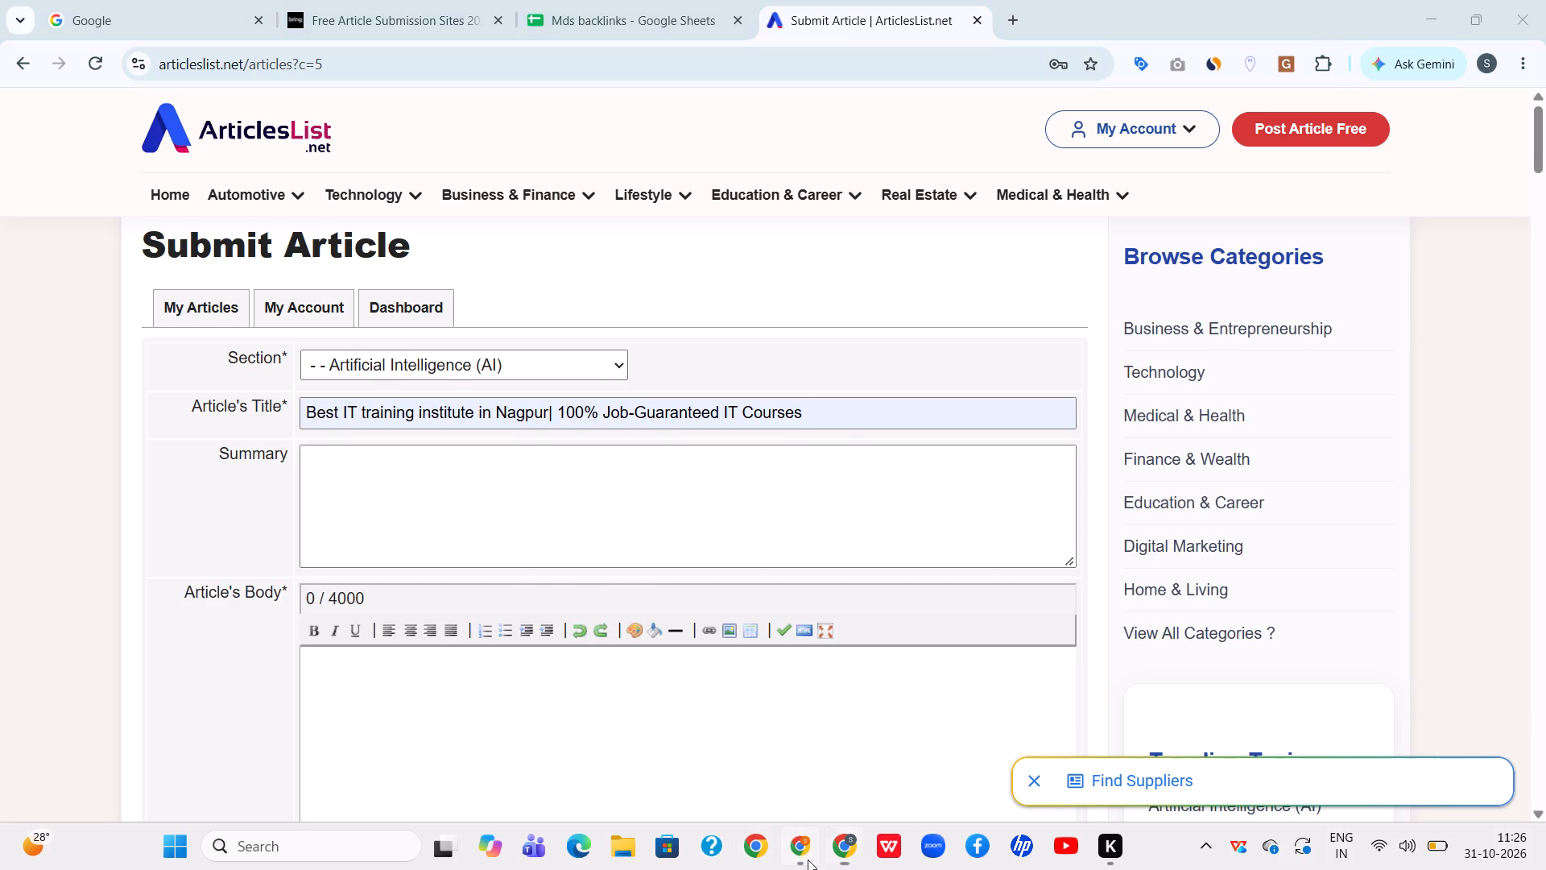
triple_click(498, 460)
left_click(498, 460)
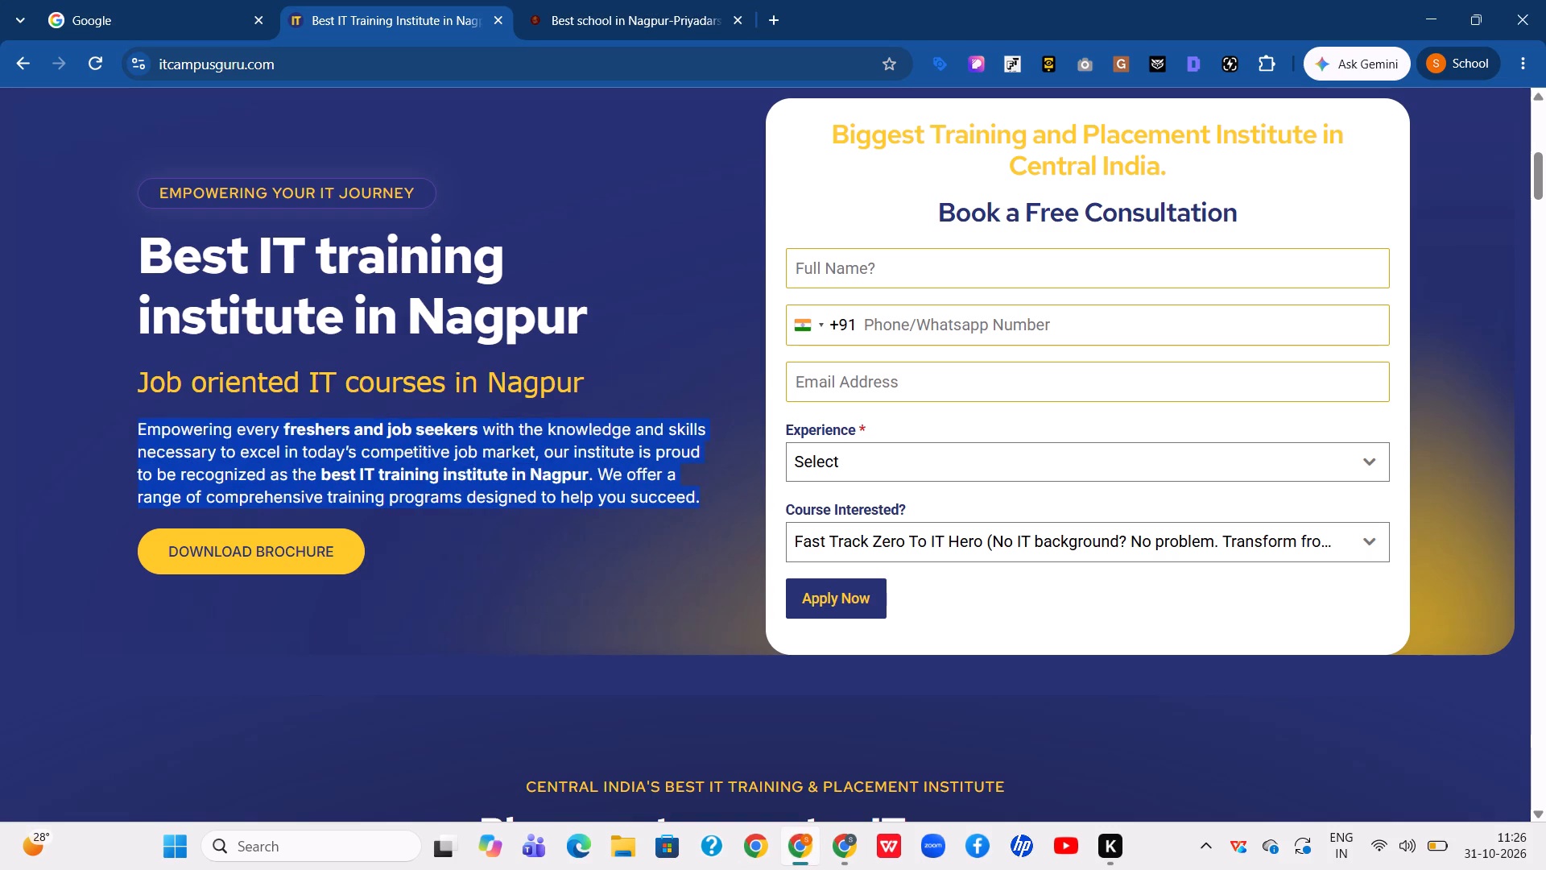
key("ctrl+c")
left_click(498, 460)
scroll(498, 460, "up", 8)
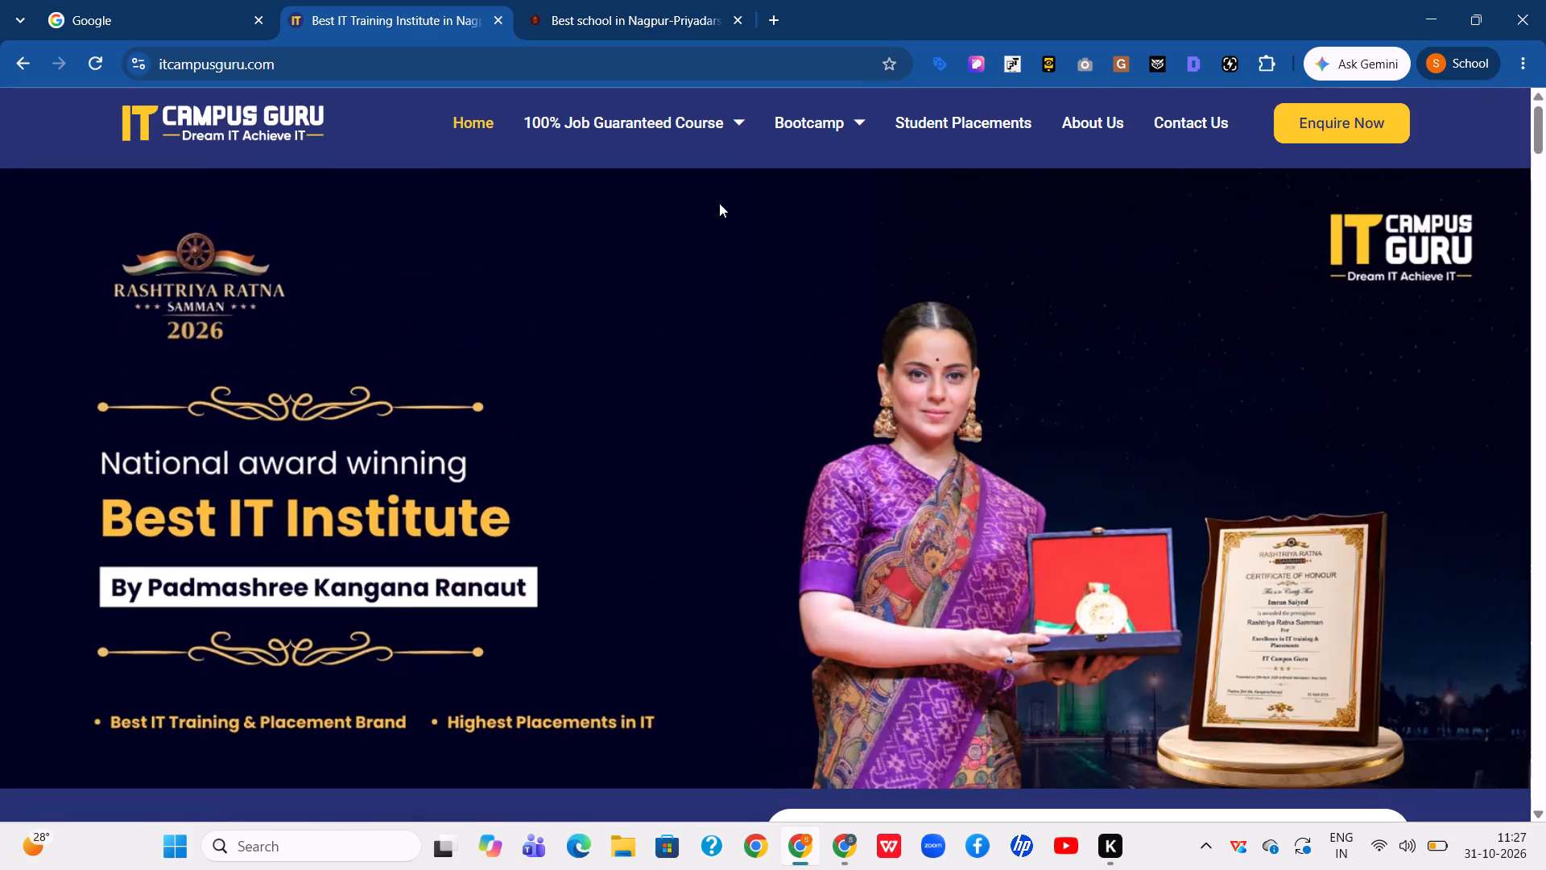
left_click(954, 135)
left_click(845, 839)
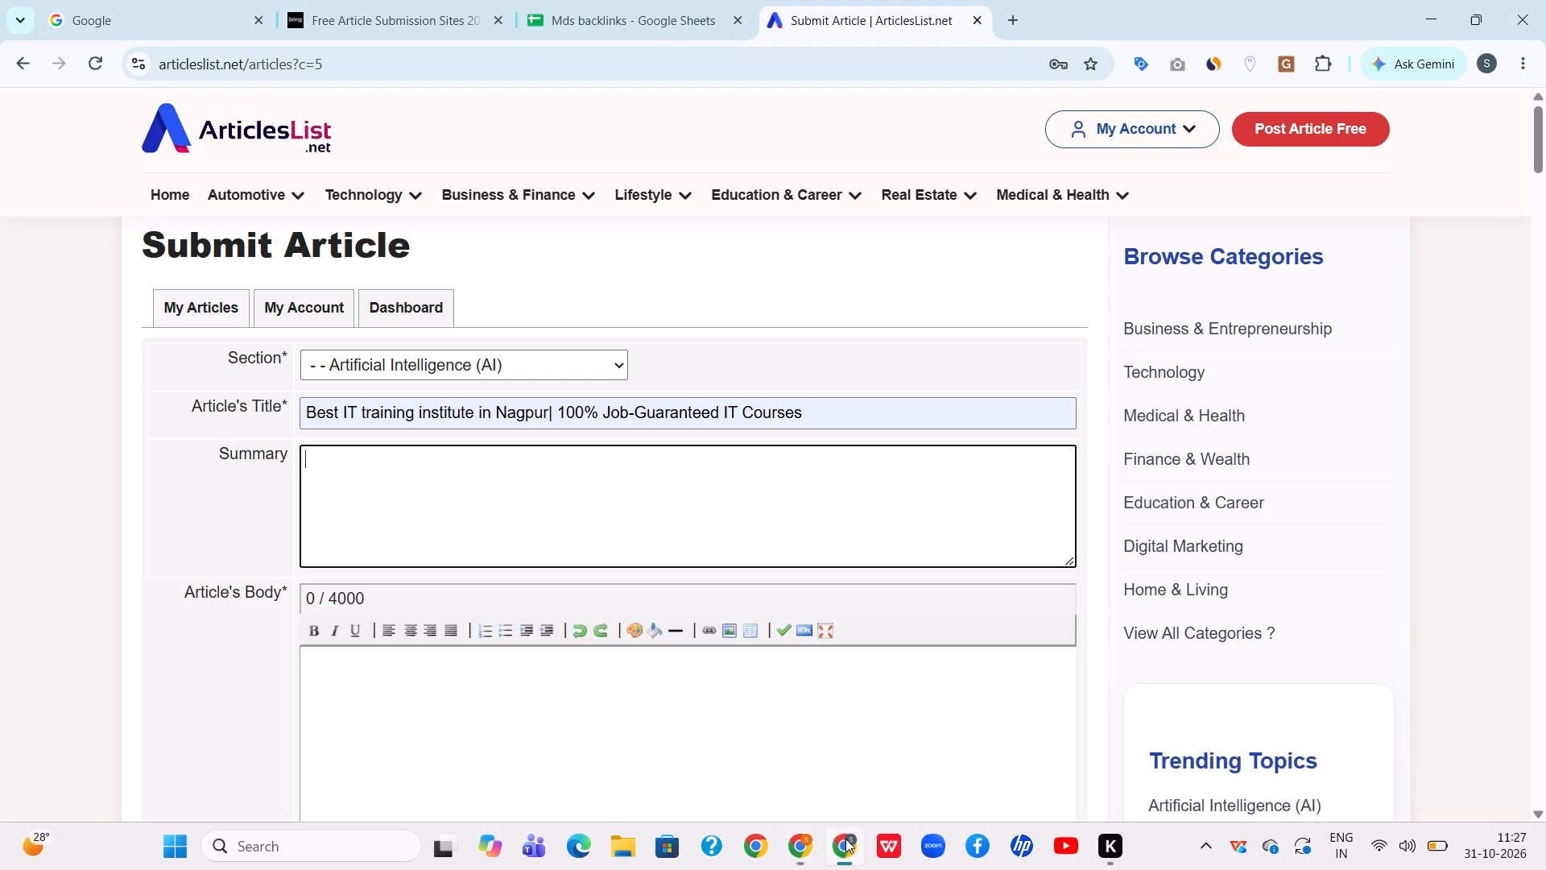
key("ctrl+v")
key("BackSpace")
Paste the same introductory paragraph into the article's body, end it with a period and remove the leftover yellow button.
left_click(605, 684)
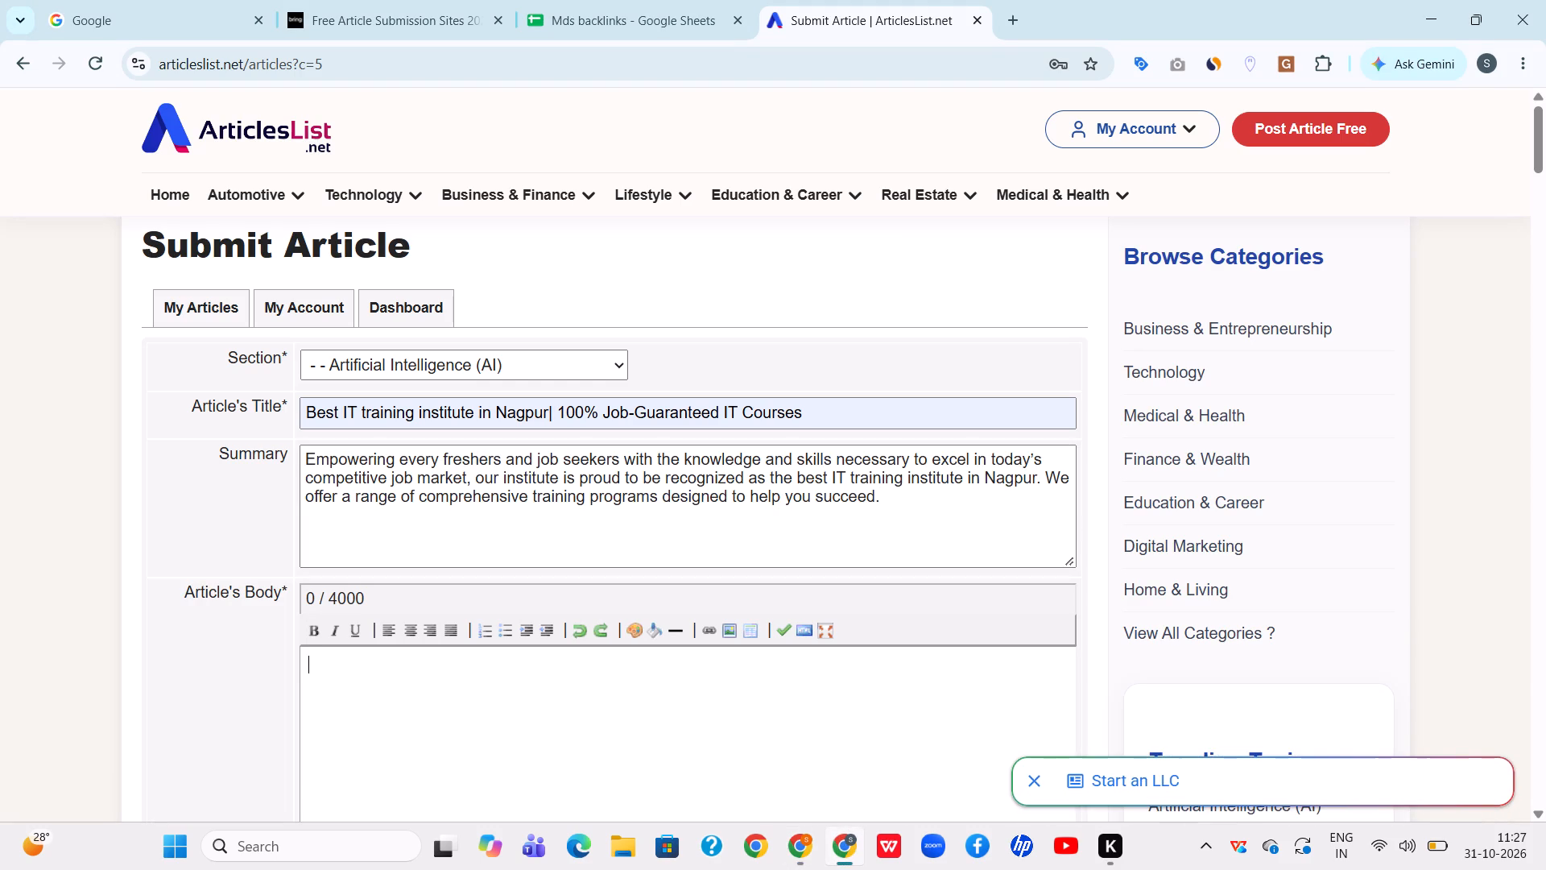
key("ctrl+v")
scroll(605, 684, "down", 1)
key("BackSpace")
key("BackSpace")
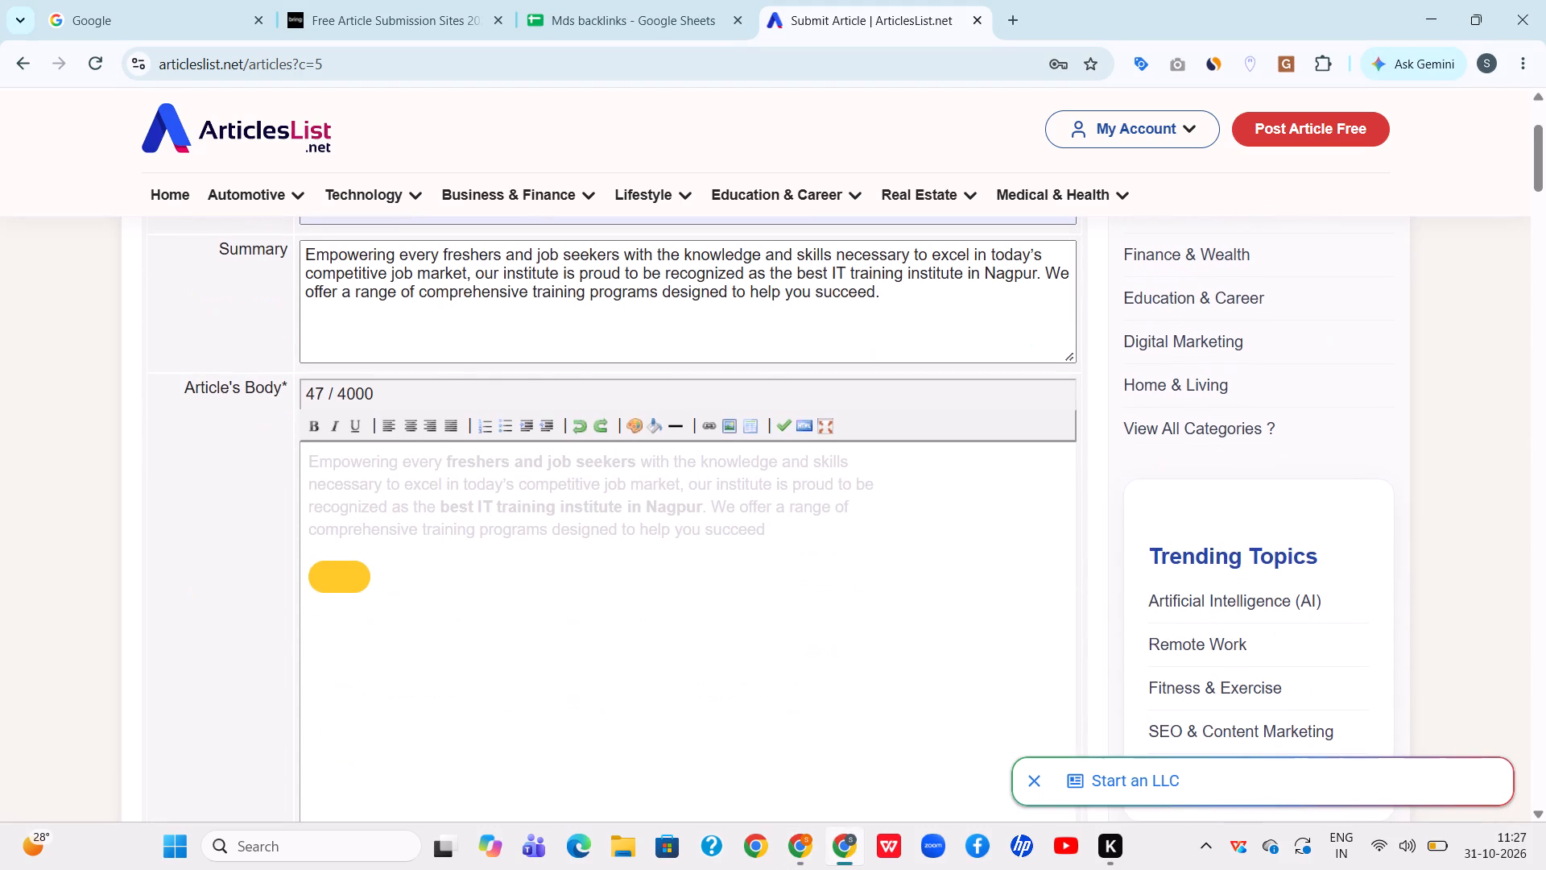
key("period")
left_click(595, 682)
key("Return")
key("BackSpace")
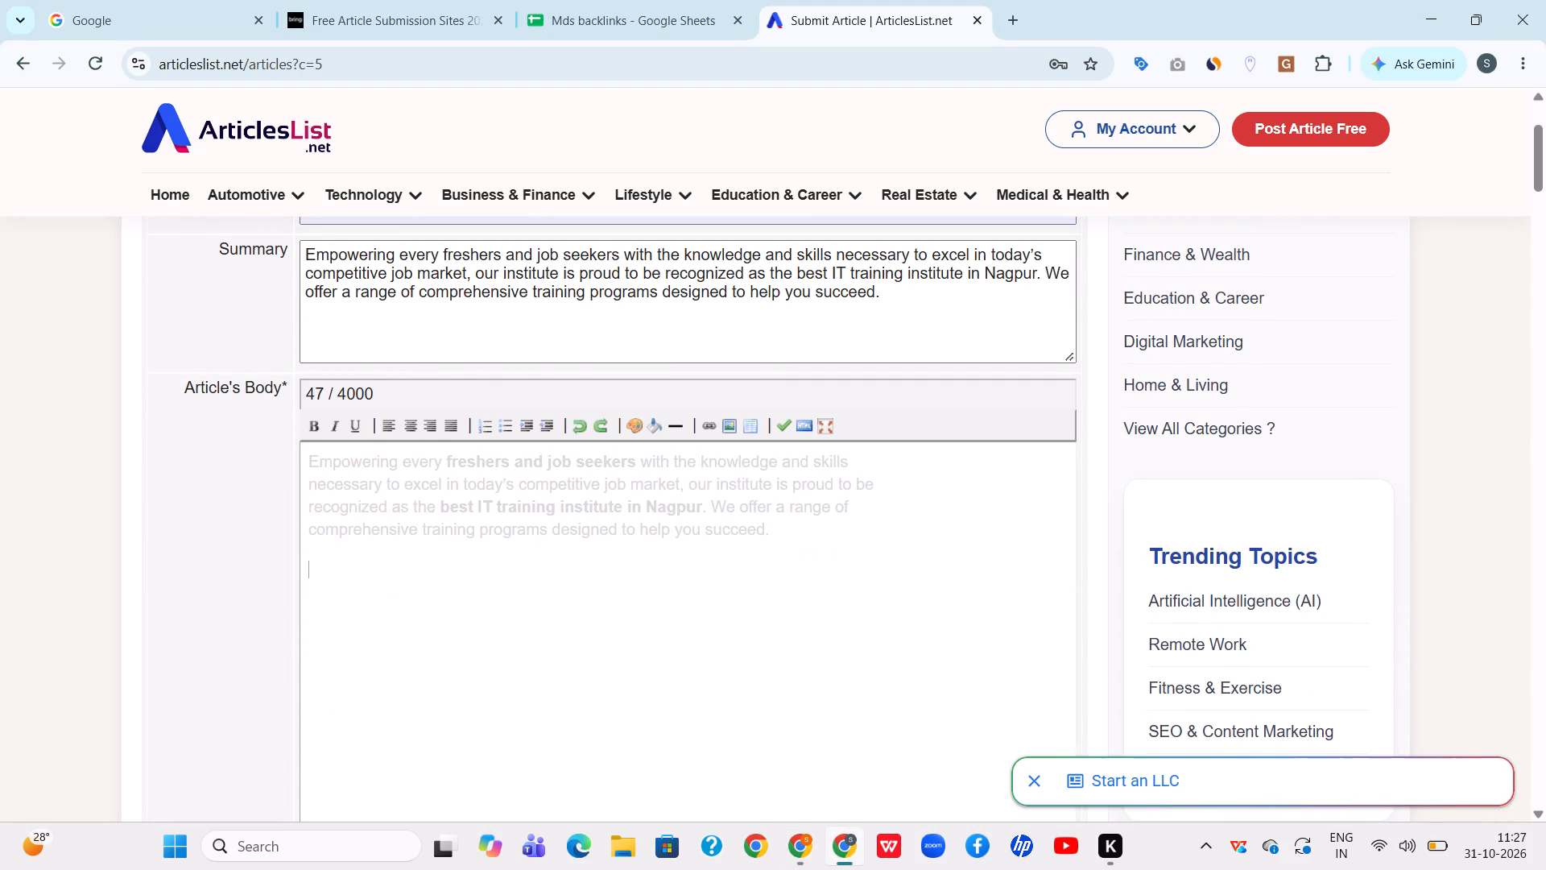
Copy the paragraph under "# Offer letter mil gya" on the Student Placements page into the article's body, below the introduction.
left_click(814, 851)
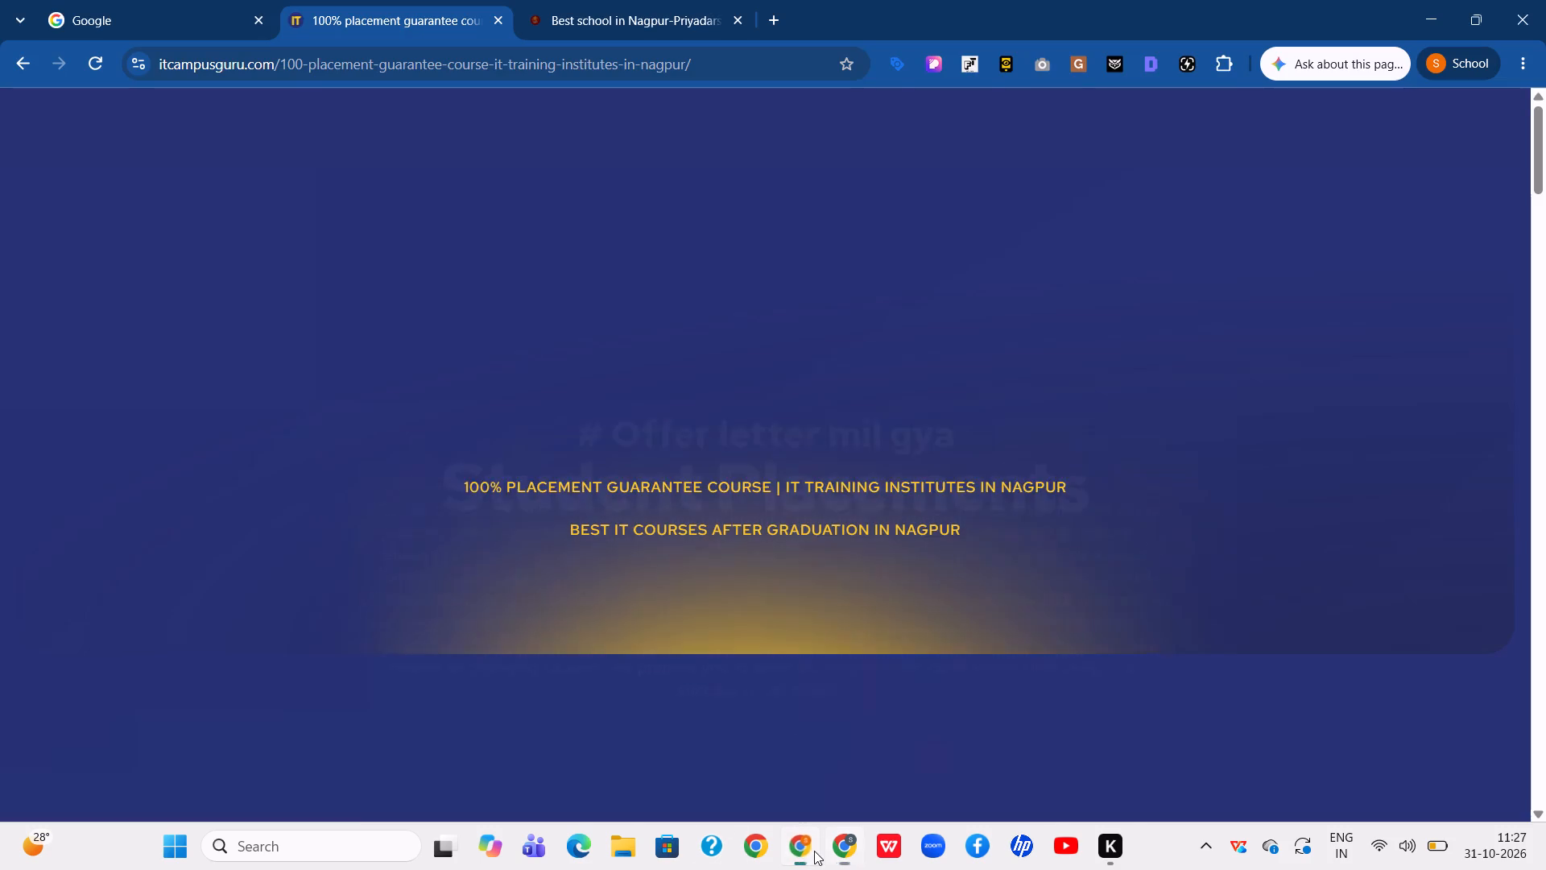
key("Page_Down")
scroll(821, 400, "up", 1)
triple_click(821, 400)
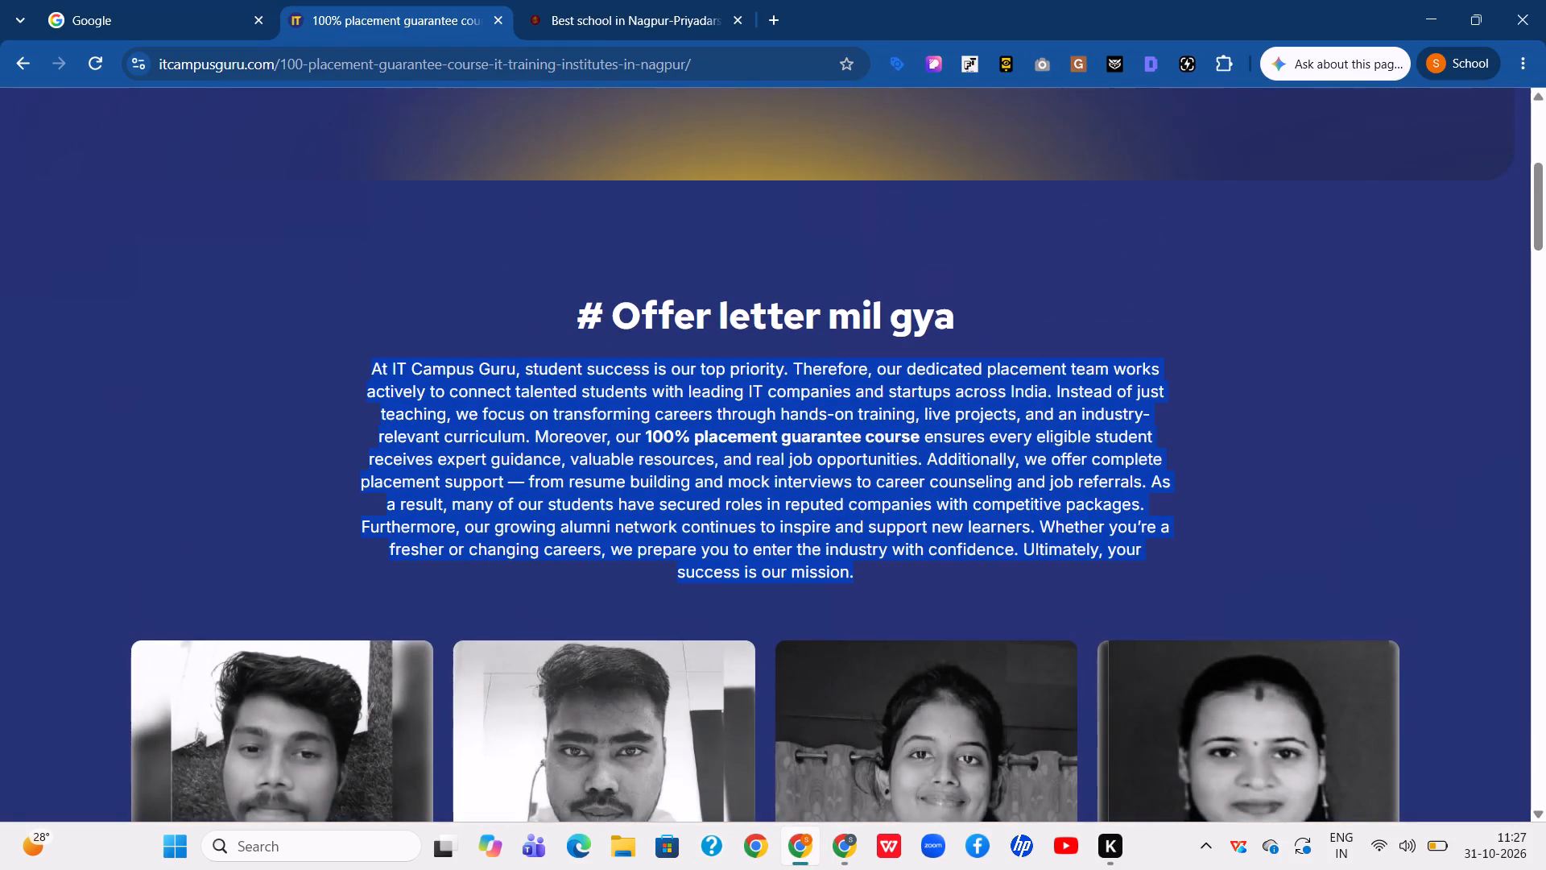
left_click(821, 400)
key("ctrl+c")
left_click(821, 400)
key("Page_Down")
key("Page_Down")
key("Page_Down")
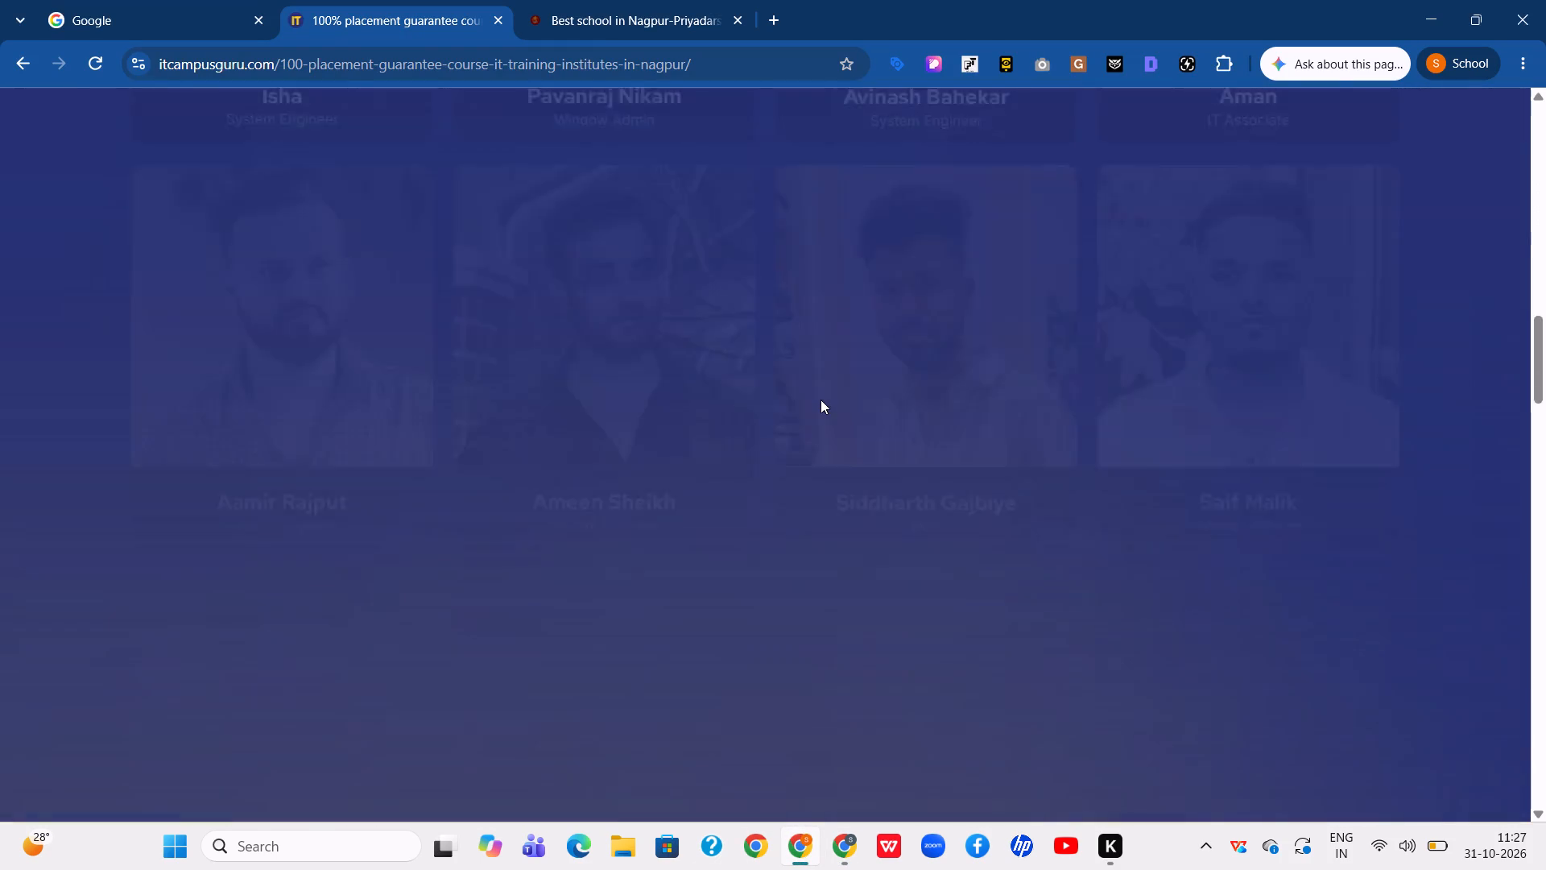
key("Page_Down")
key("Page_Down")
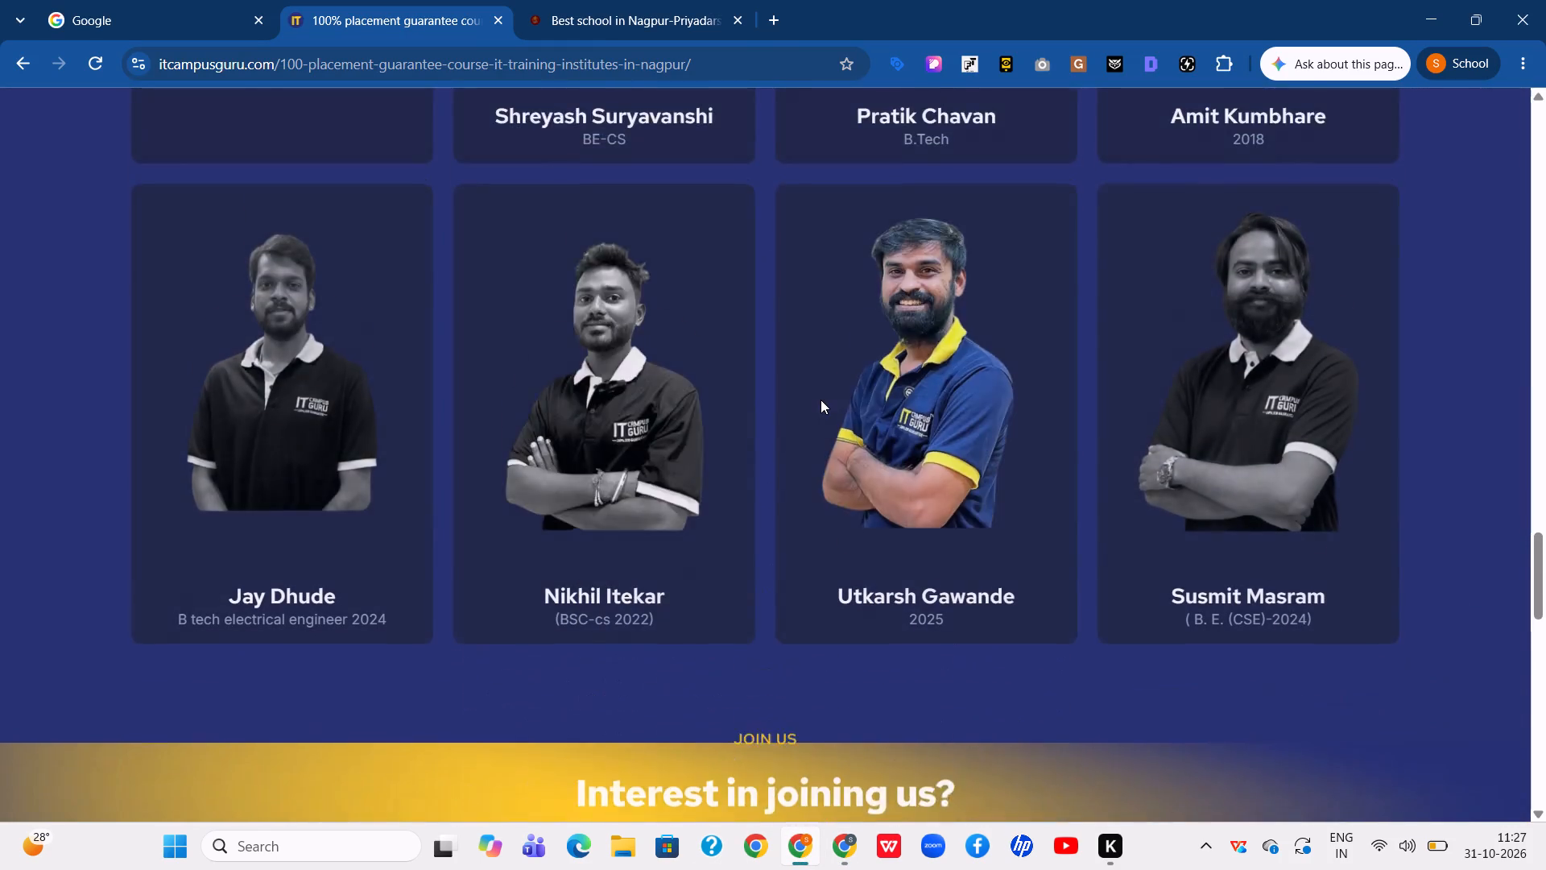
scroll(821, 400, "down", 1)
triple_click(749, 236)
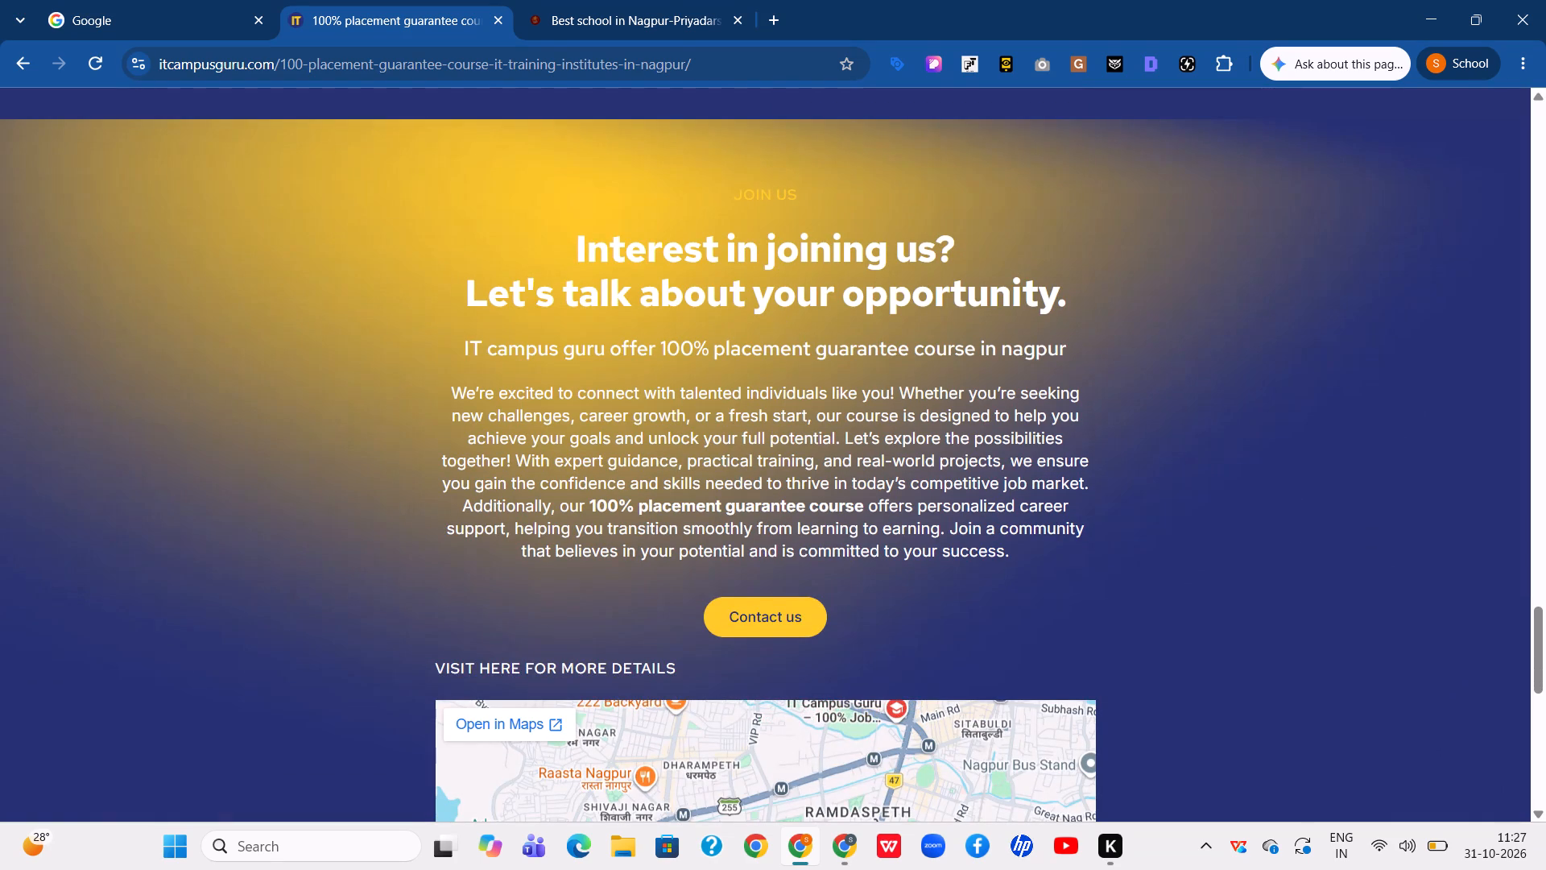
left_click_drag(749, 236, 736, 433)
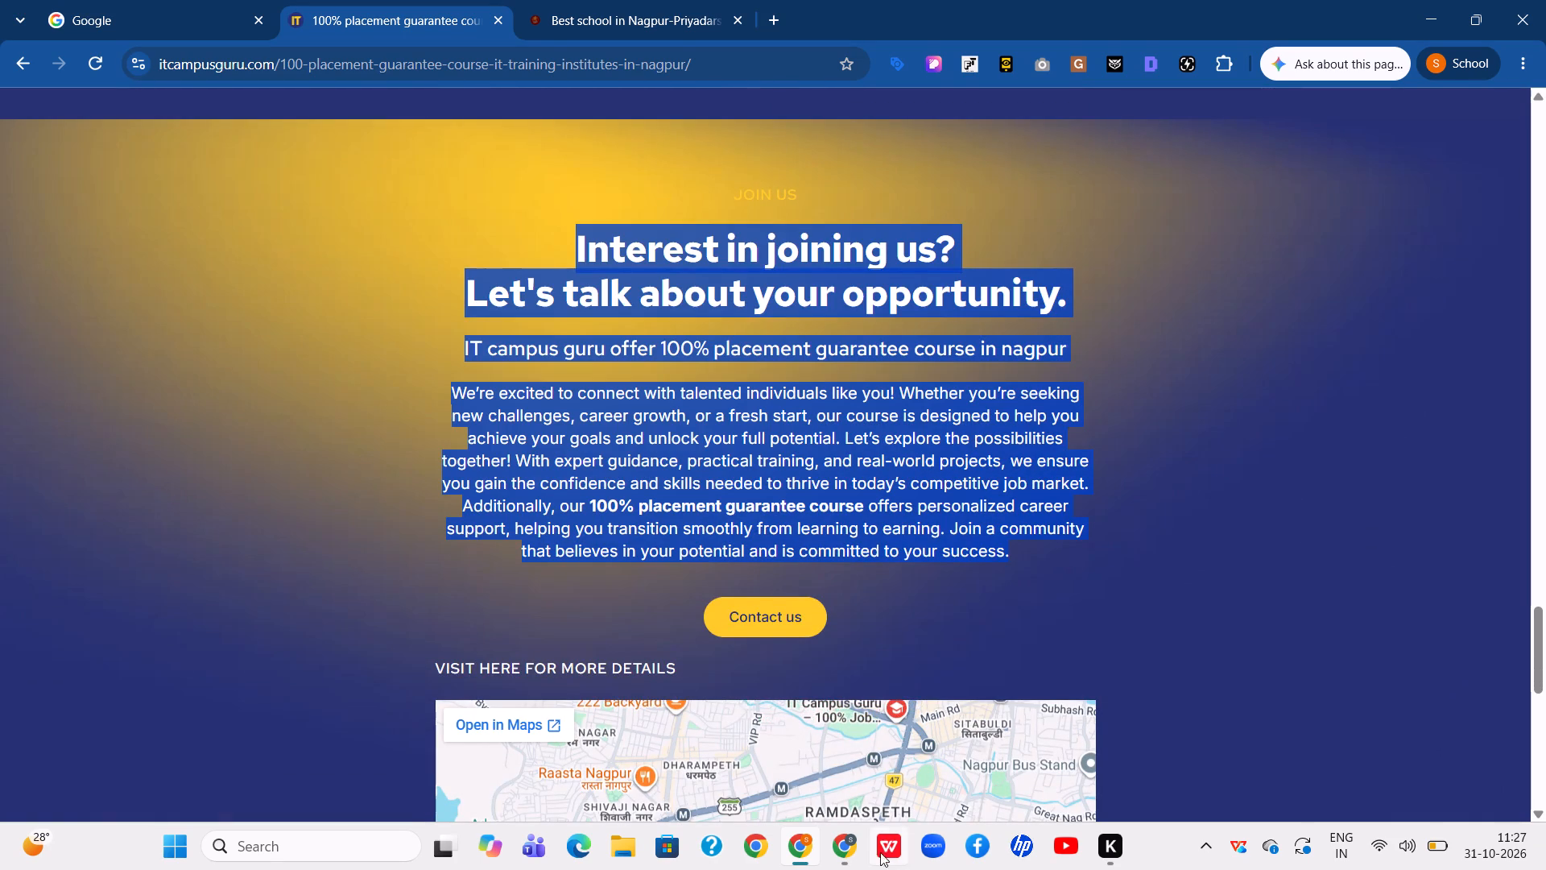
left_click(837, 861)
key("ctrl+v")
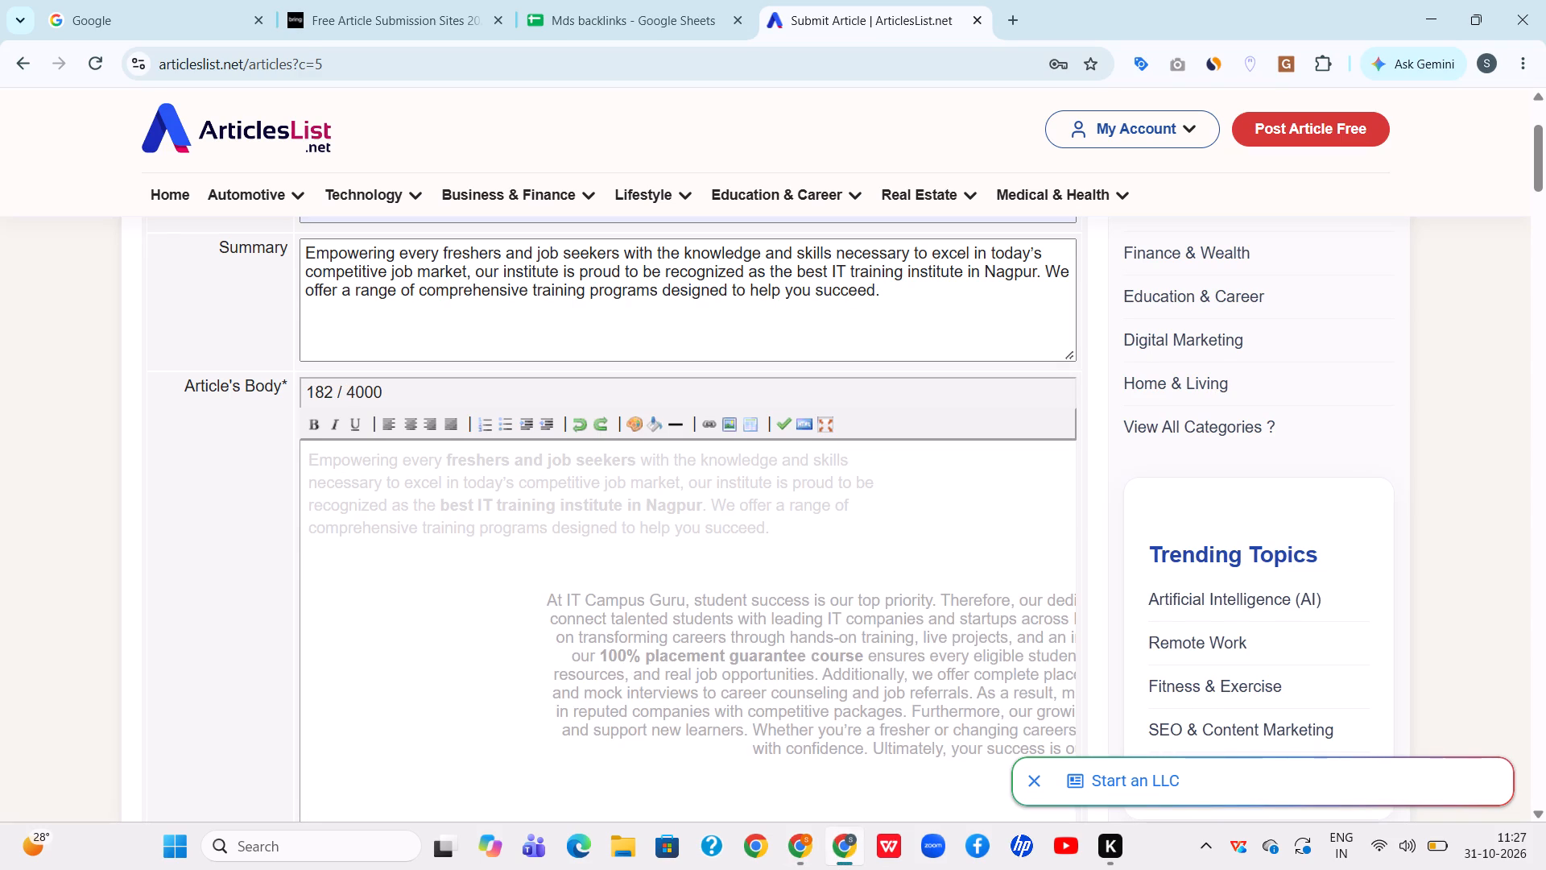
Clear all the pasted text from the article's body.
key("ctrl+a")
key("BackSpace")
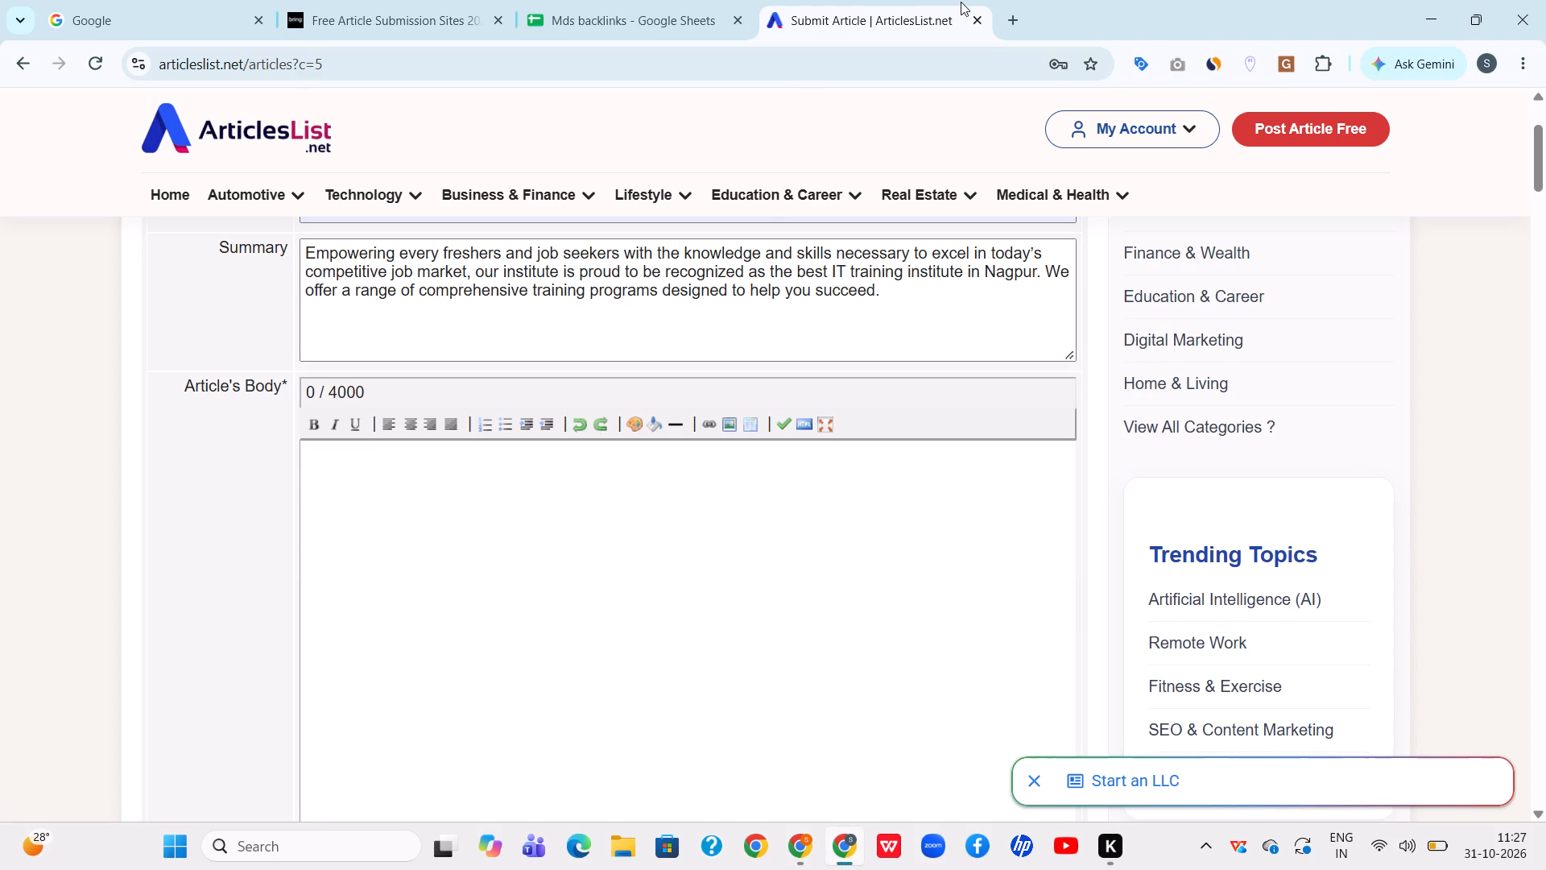
Search for notepad in a new browser tab and open Online Notepad from onlinenotepad.org.
left_click(1010, 6)
type("notepa")
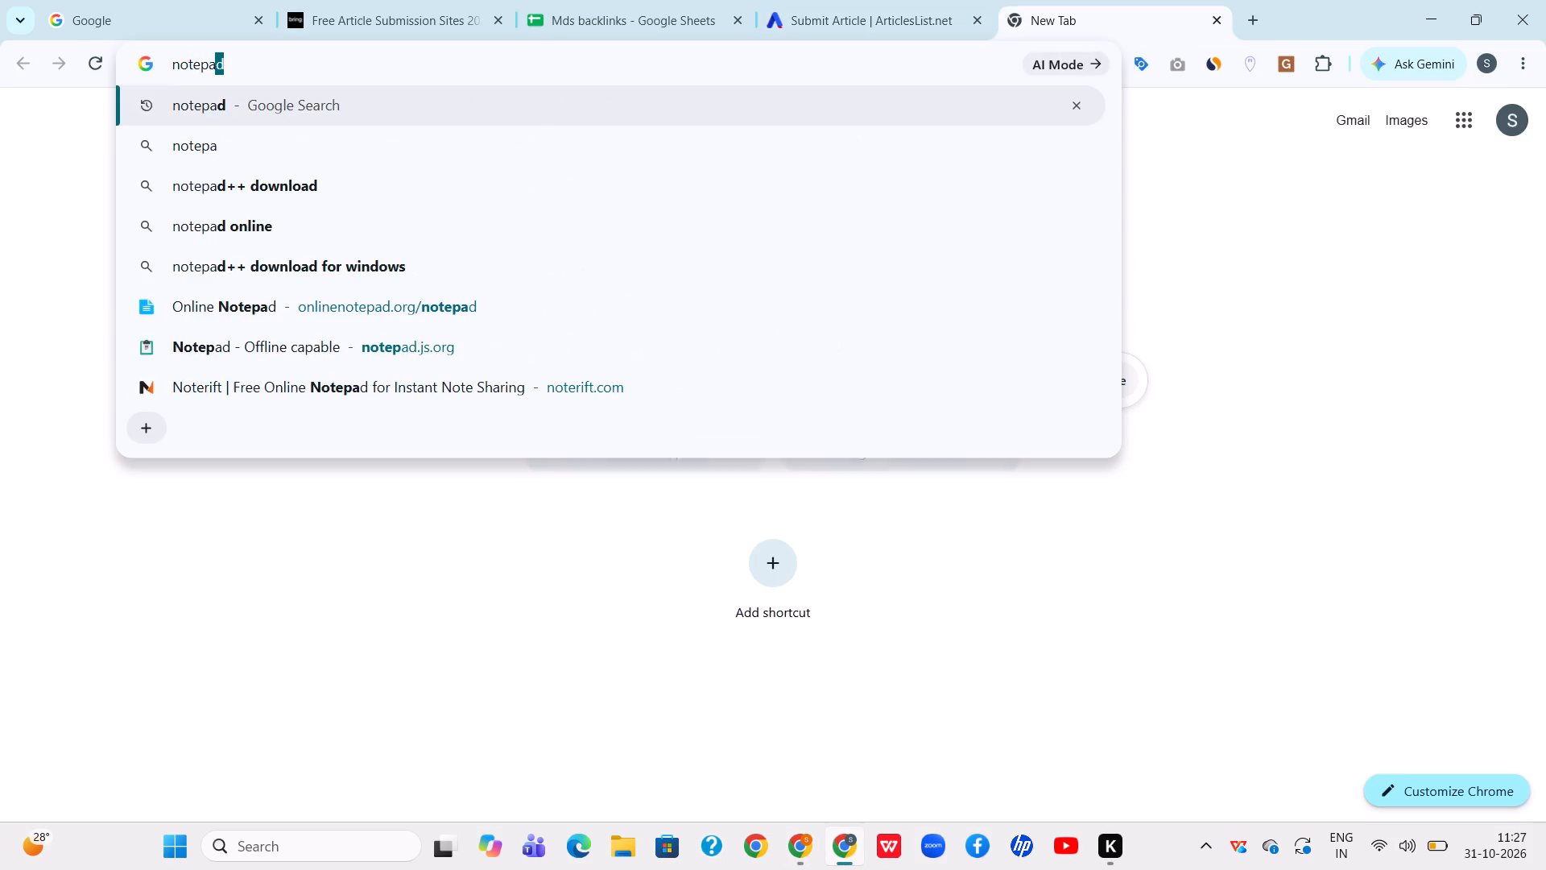
key("Return")
left_click(355, 324)
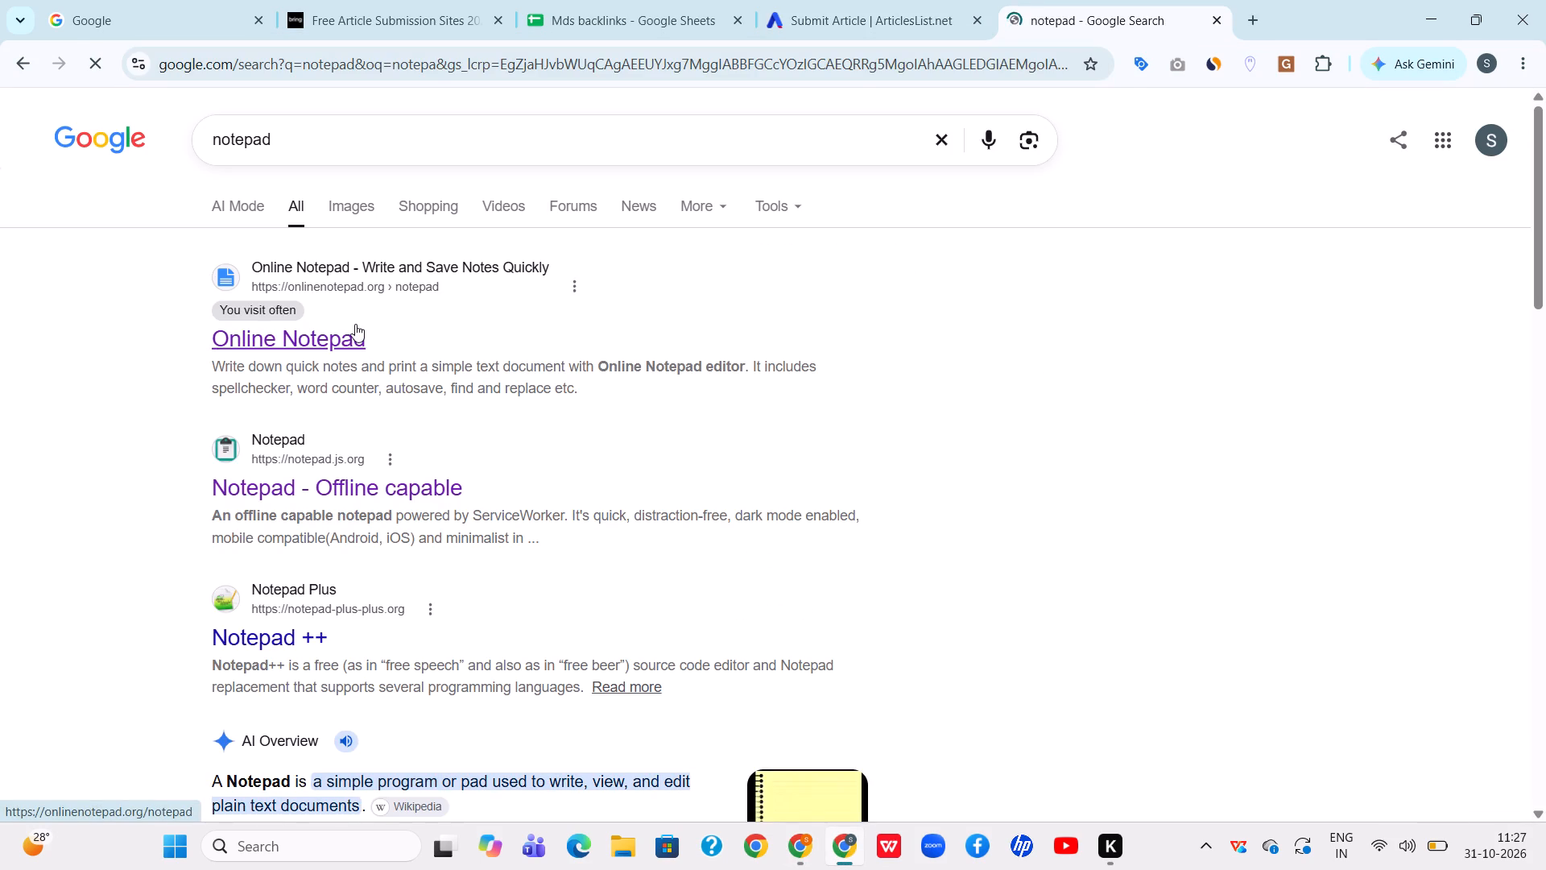
Delete all the existing text in the Online Notepad document.
left_click(419, 587)
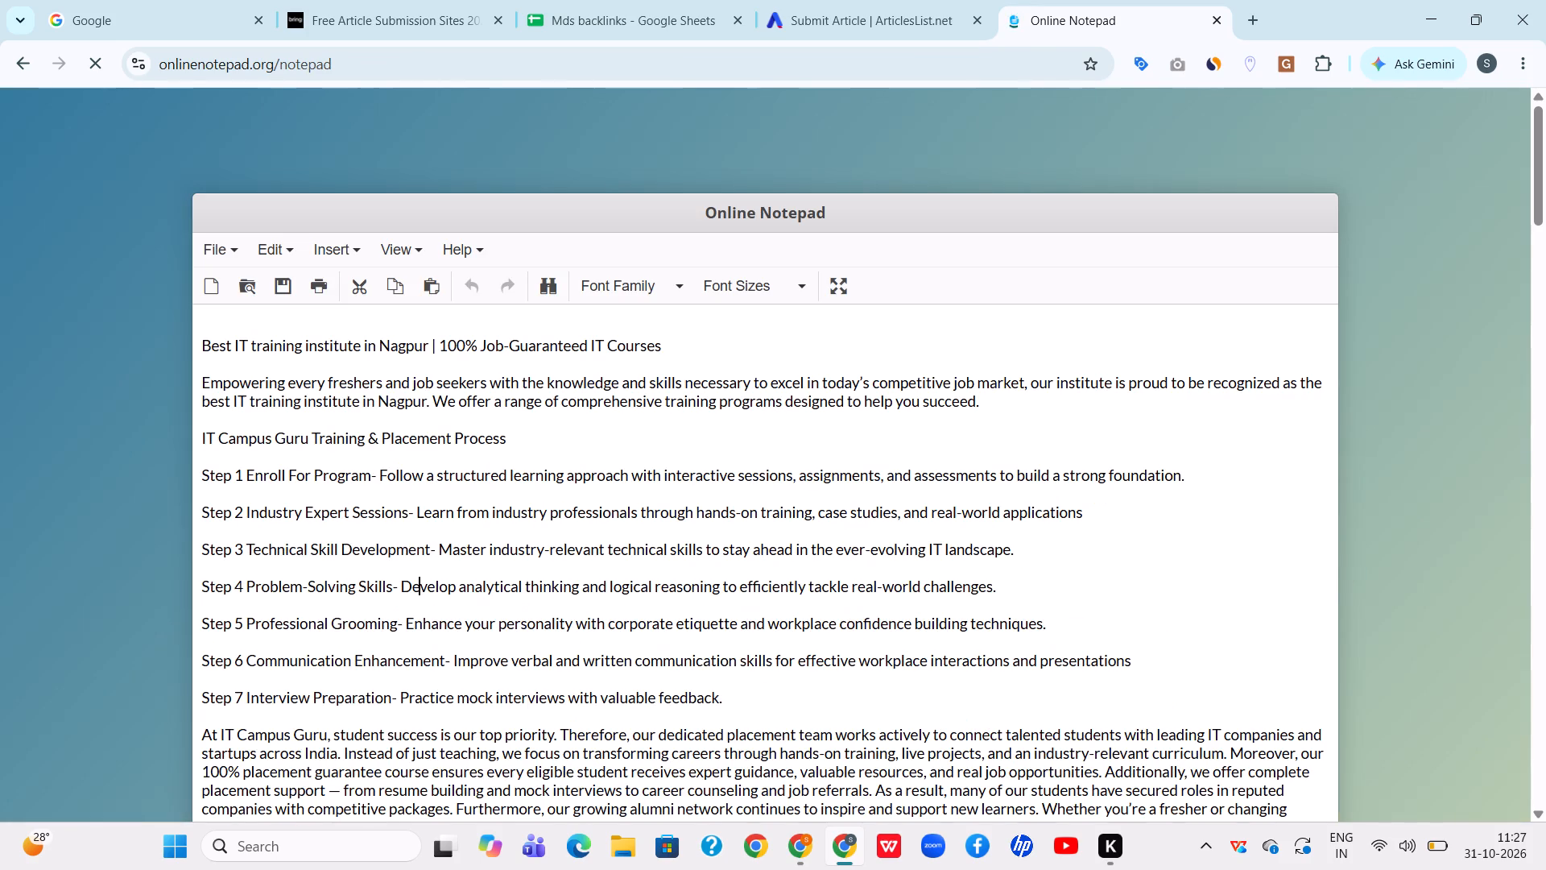
key("ctrl+a")
key("BackSpace")
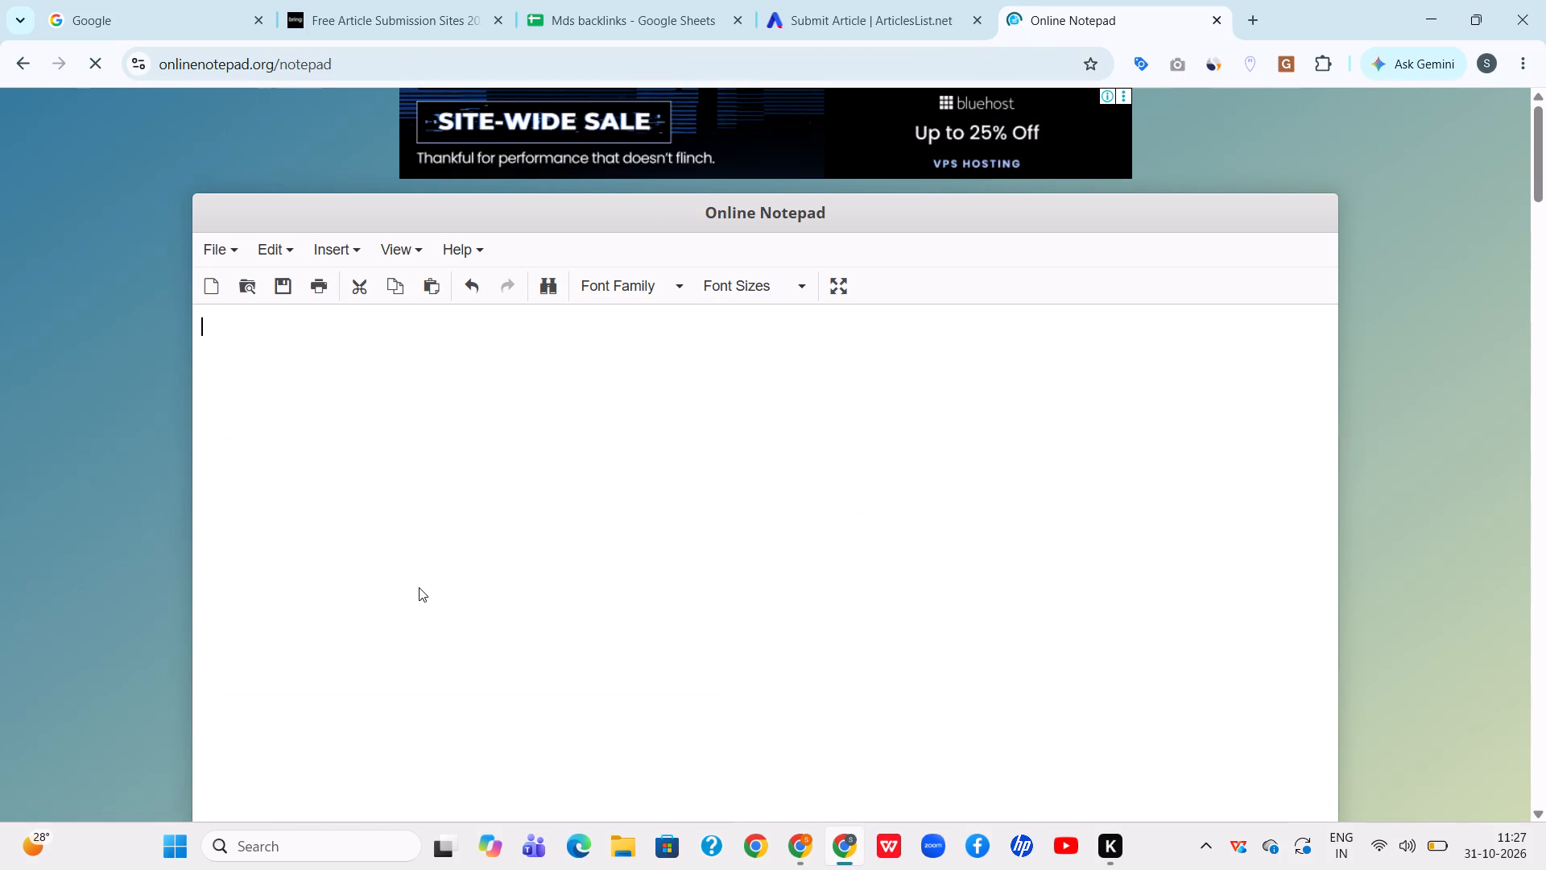
Restore the deleted text in Online Notepad and copy all of it into the empty article's body on ArticlesList.net.
key("ctrl+z")
key("ctrl+c")
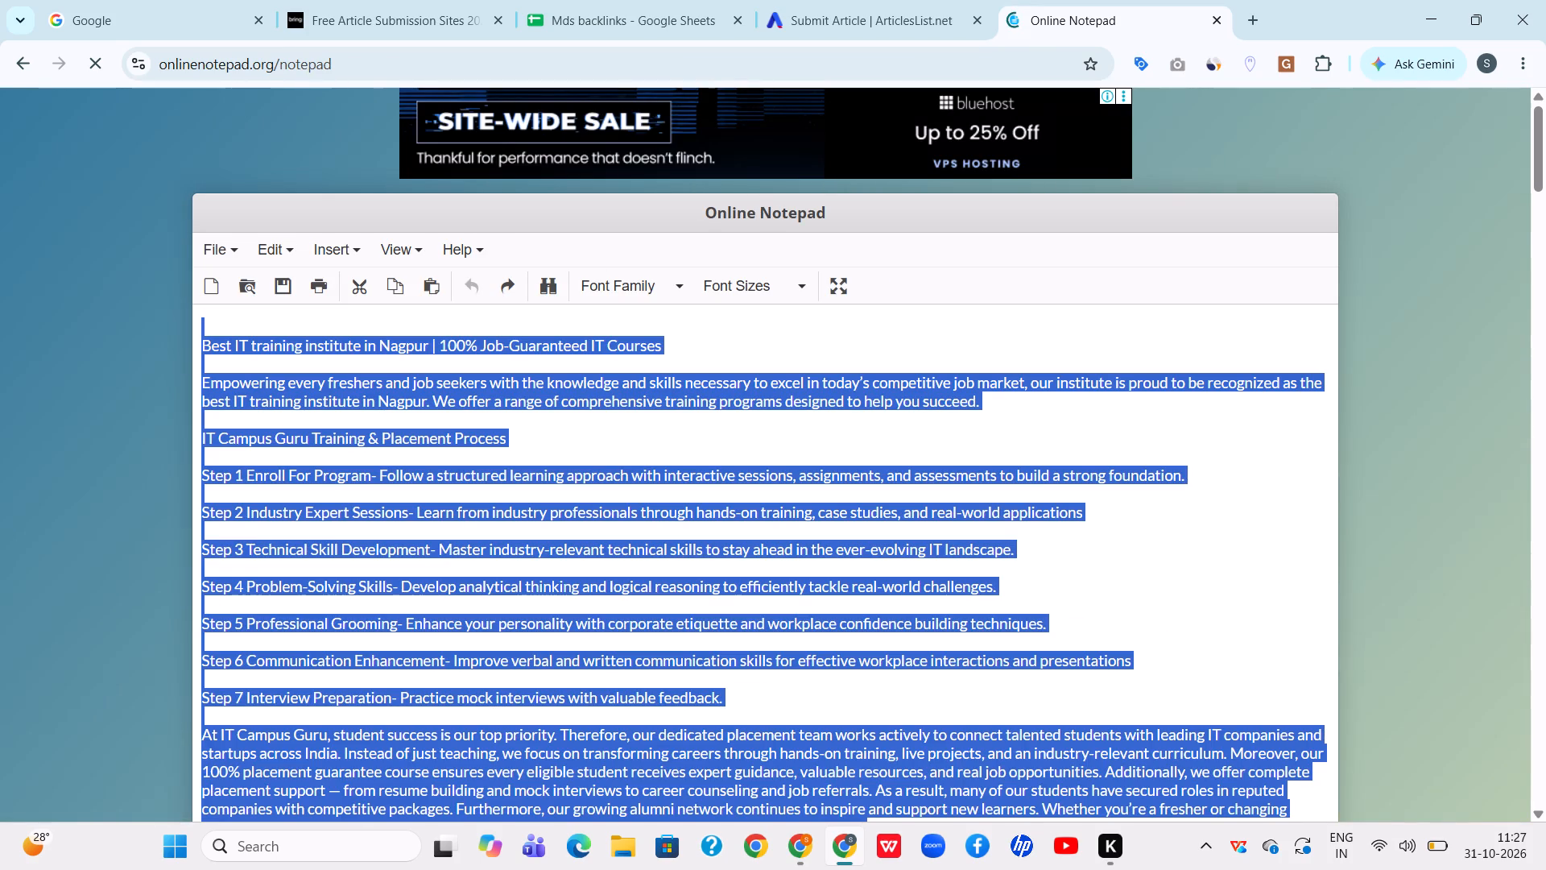
left_click(830, 0)
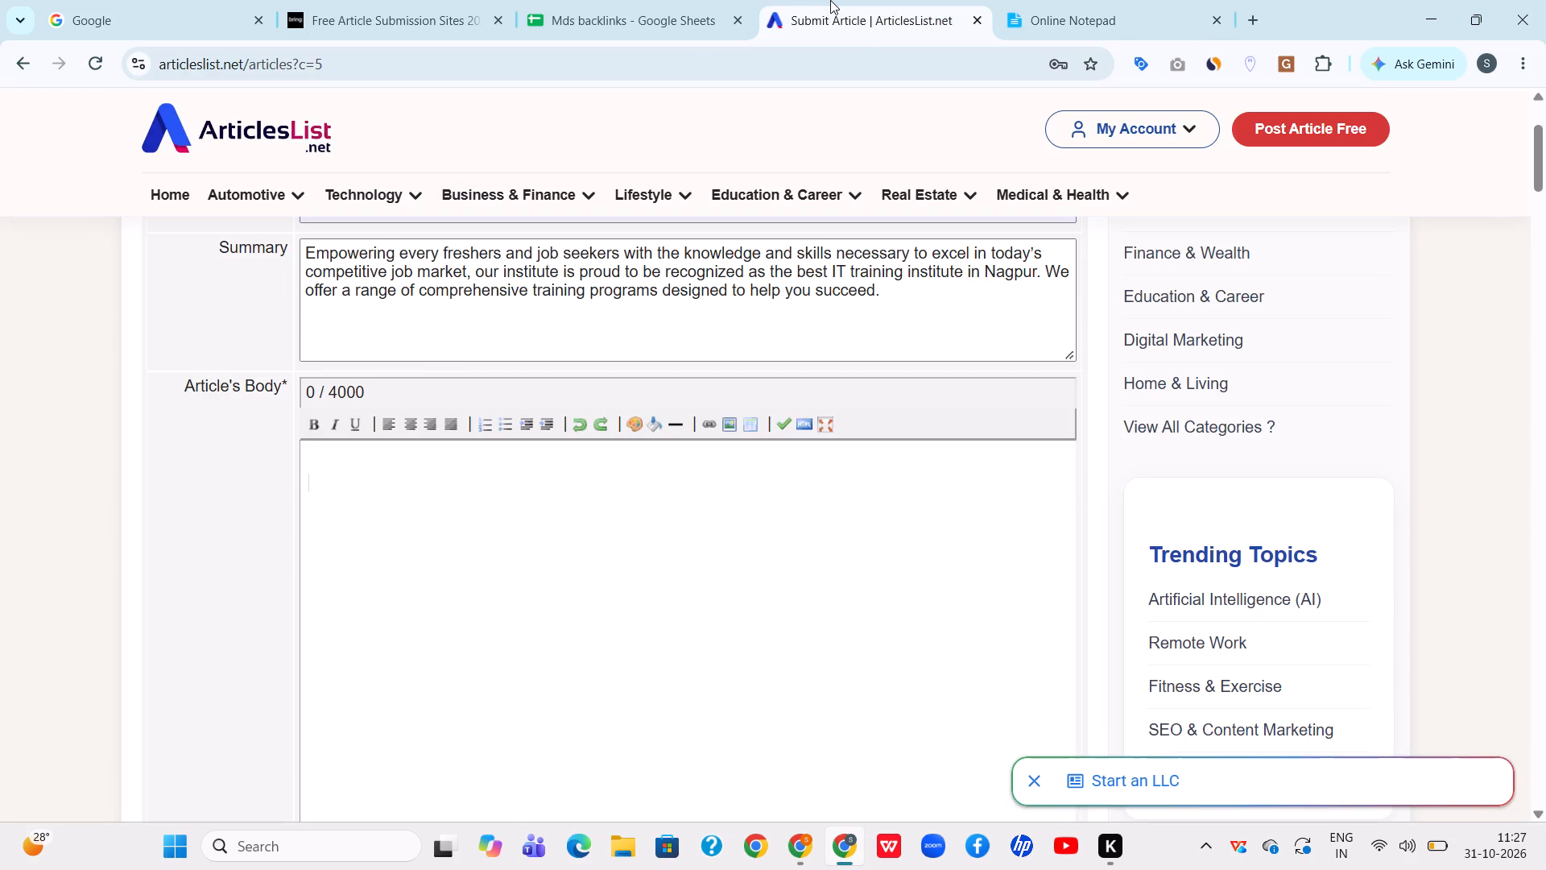
key("ctrl+v")
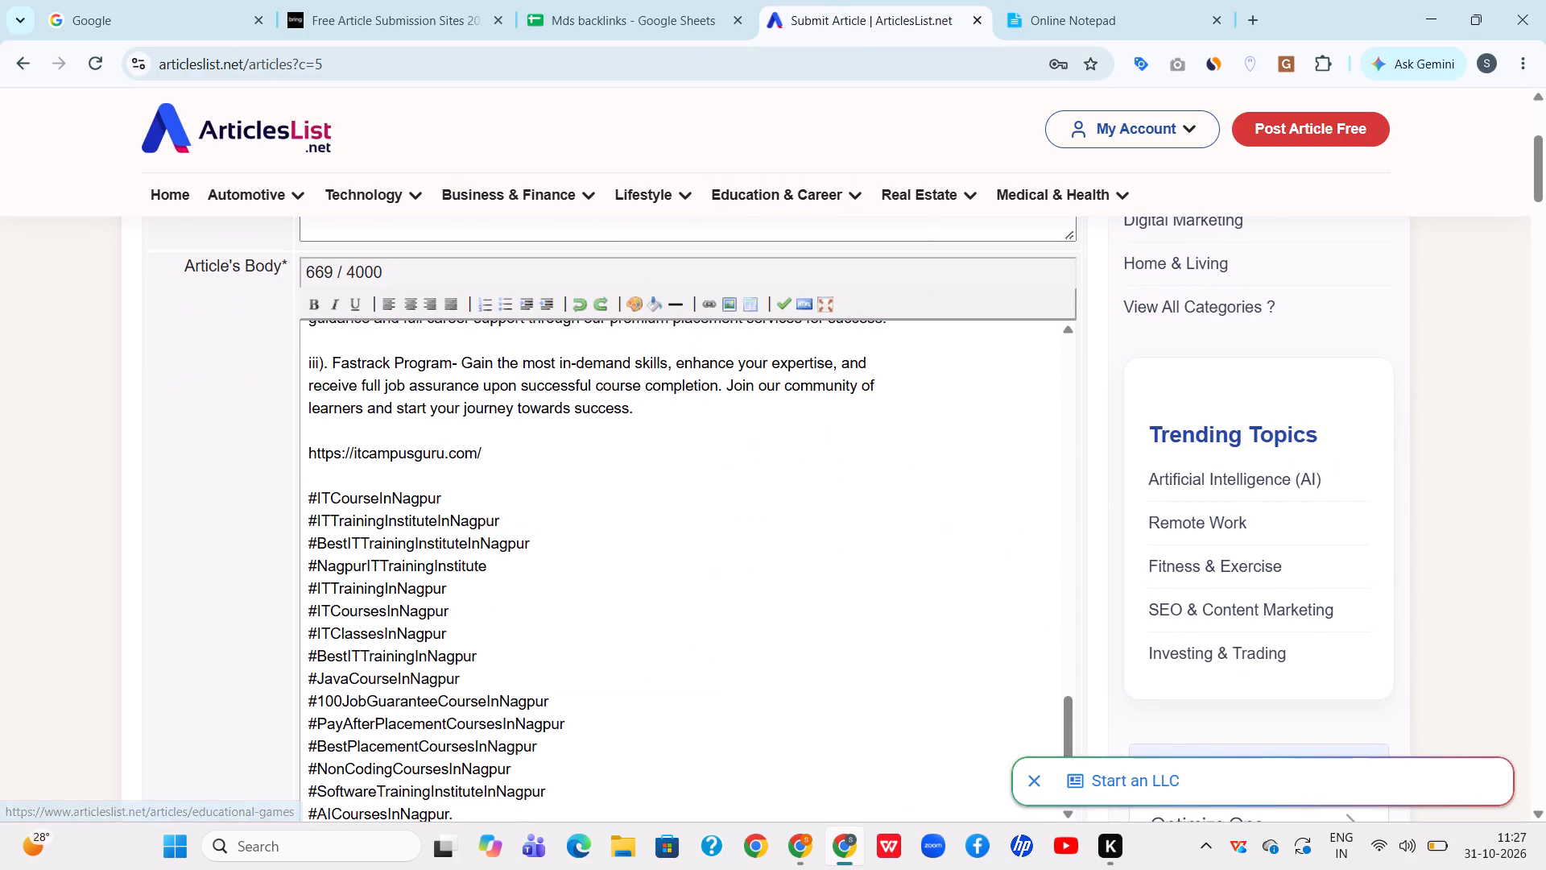
triple_click(385, 456)
double_click(385, 456)
key("BackSpace")
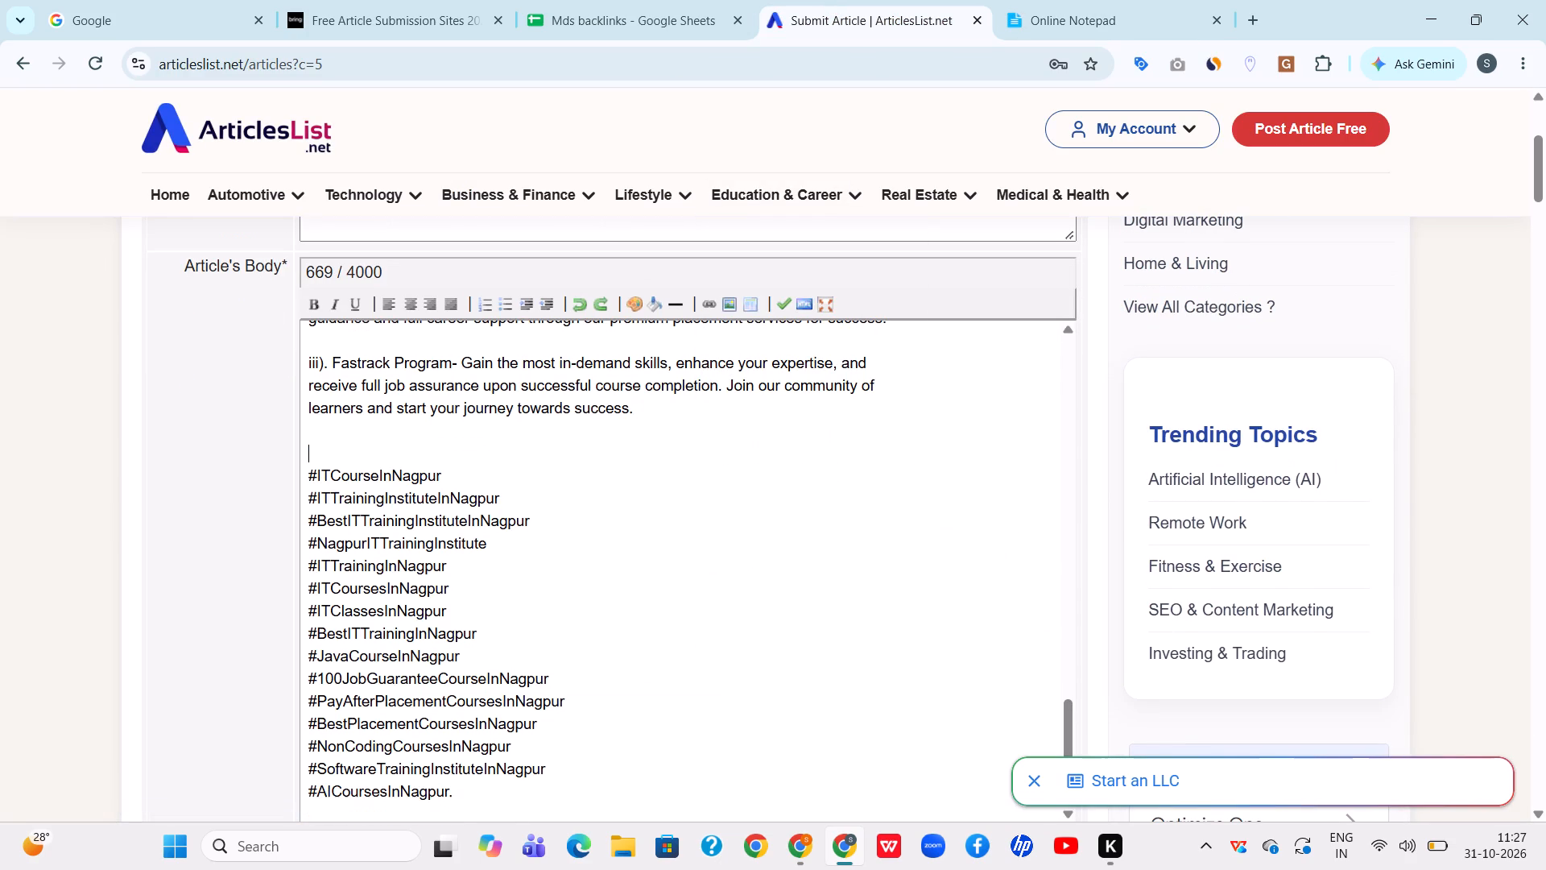
key("BackSpace")
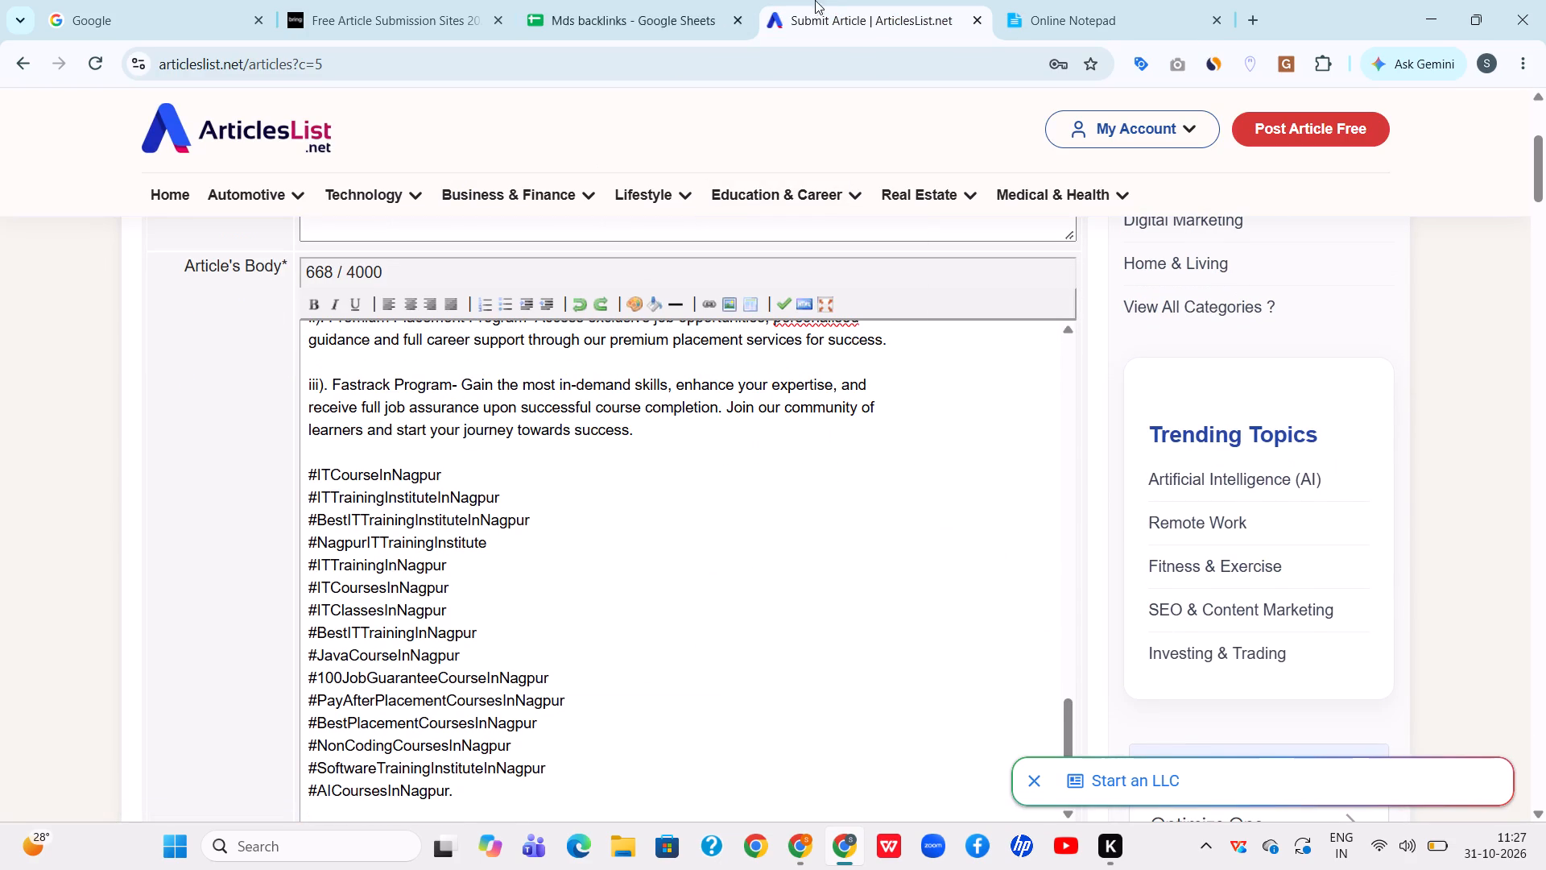
Close the Online Notepad tab.
left_click(1221, 16)
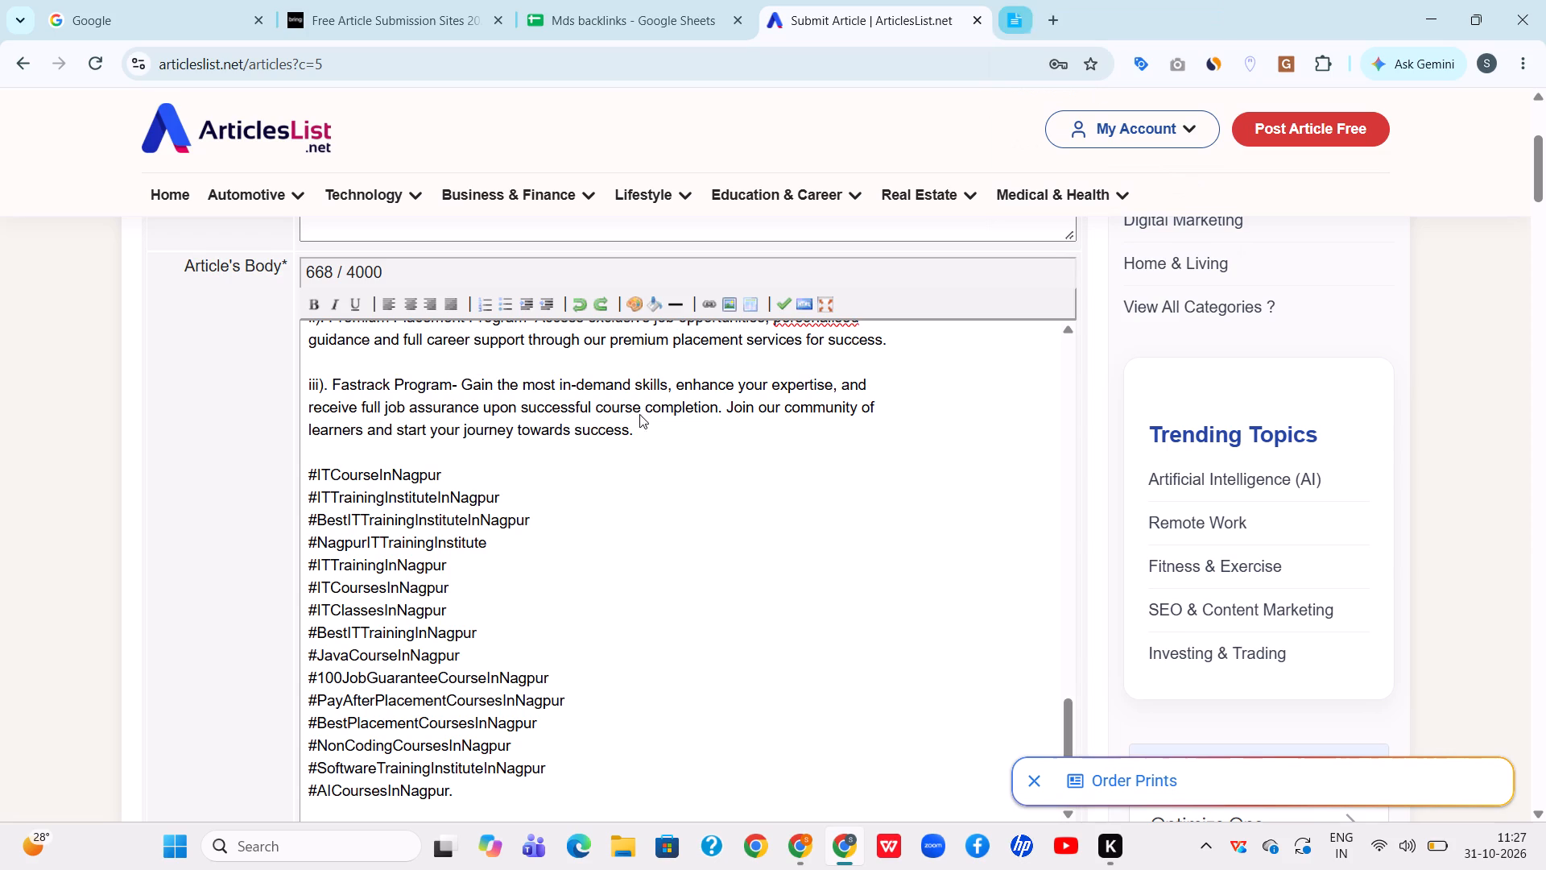
Switch to the browser window with the Student Placements page and go to the IT Campus Guru home page.
scroll(508, 532, "up", 15)
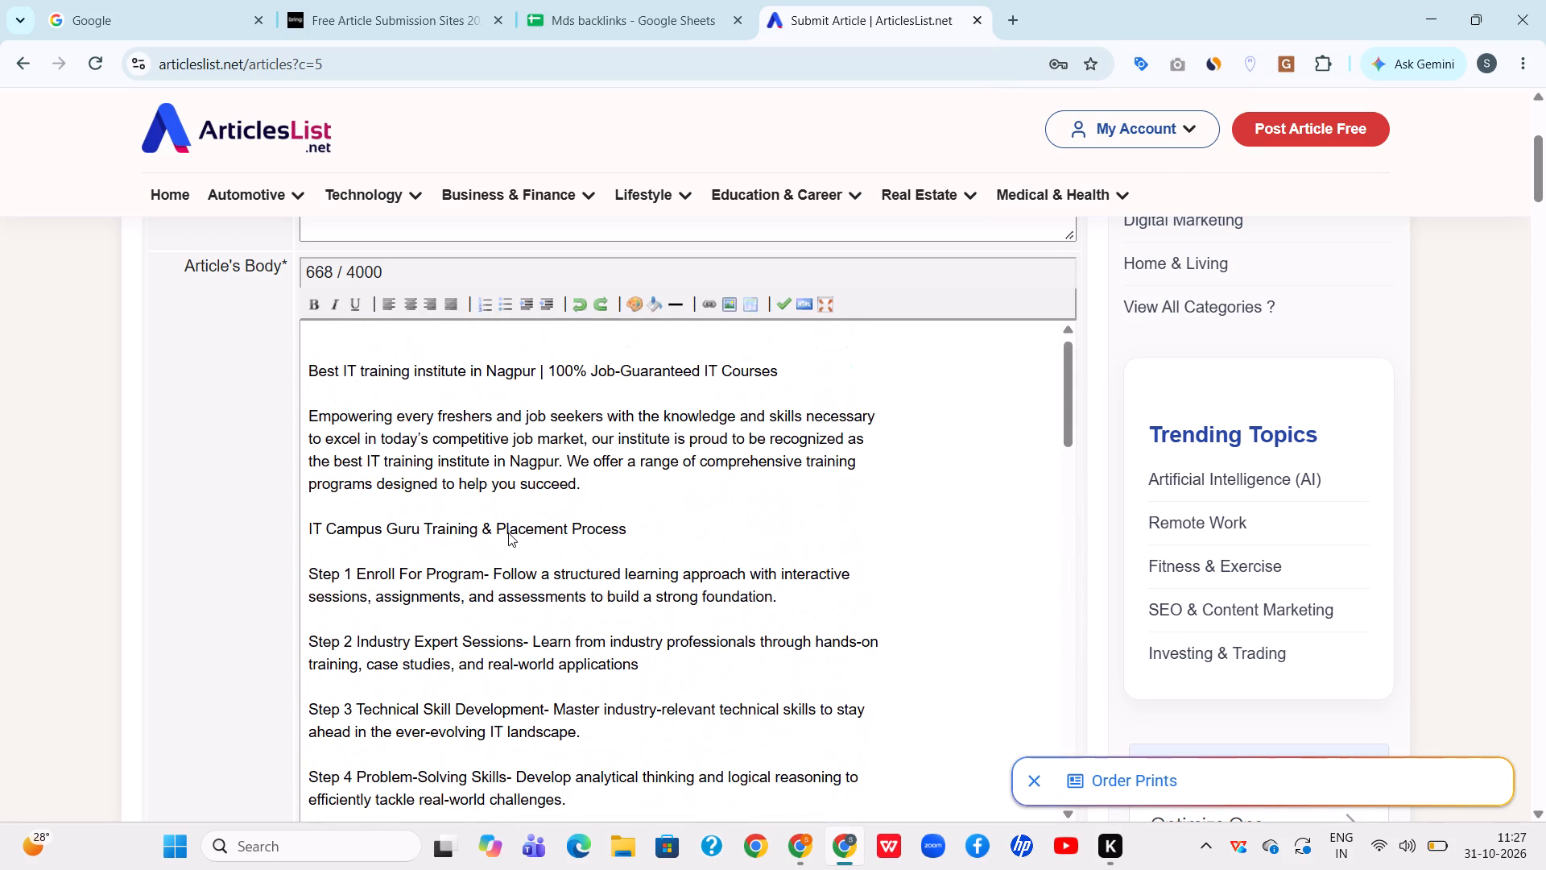
left_click(795, 852)
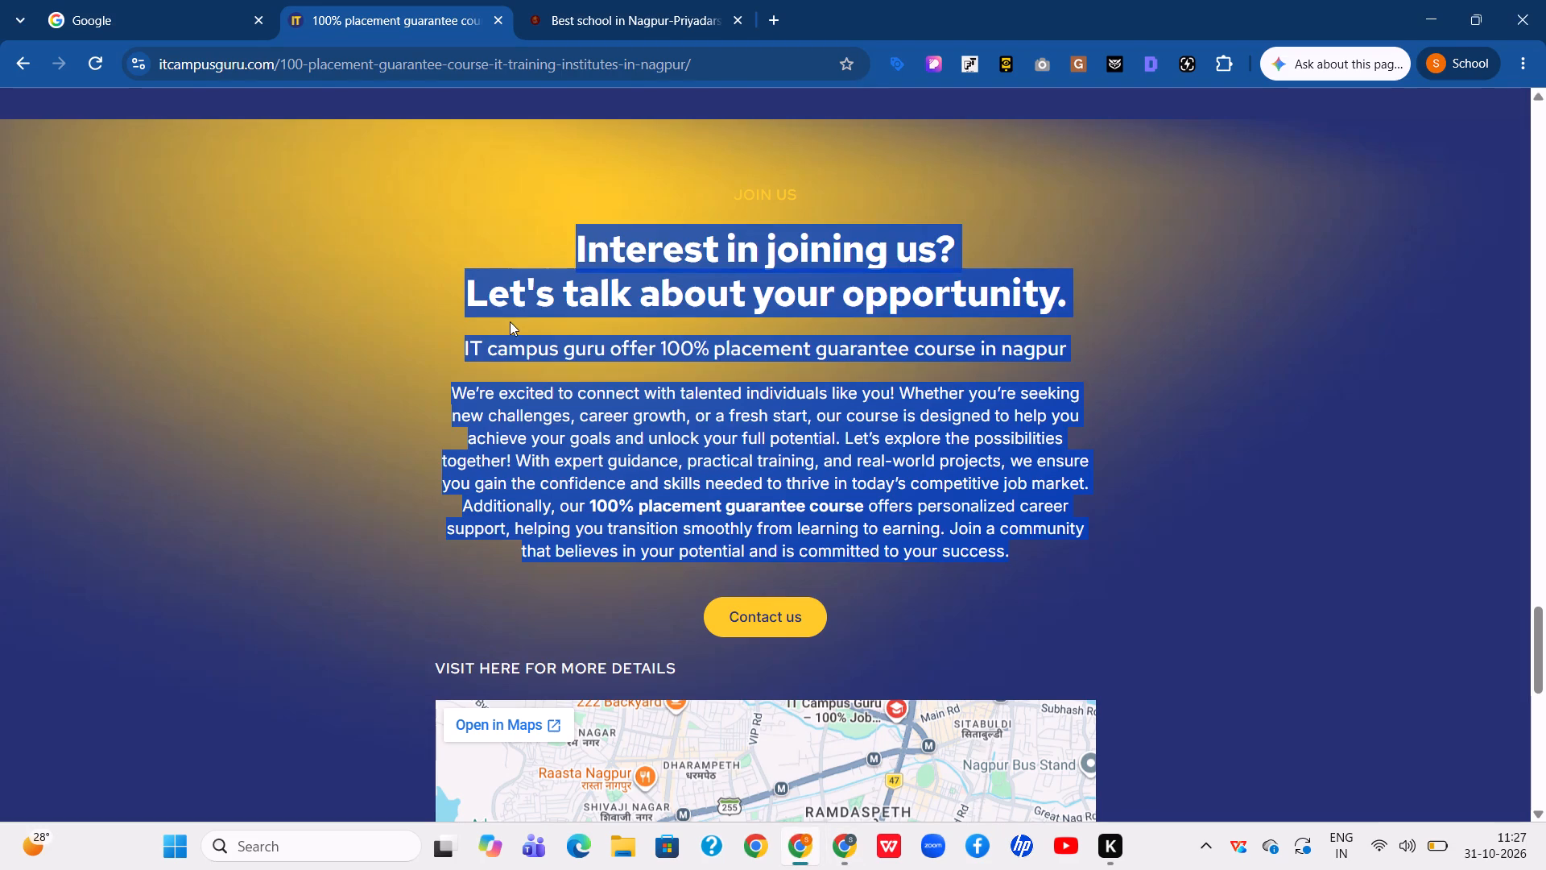
left_click(510, 321)
key("Page_Up")
key("Page_Up")
key("Page_Up")
key("Page_Up")
key("Page_Up")
key("Page_Up")
key("Page_Up")
key("Page_Up")
key("Page_Up")
key("Page_Up")
key("Page_Up")
key("Page_Up")
key("Page_Up")
key("Page_Up")
key("Page_Up")
key("Page_Up")
key("Page_Up")
key("Page_Up")
key("Page_Up")
key("Page_Up")
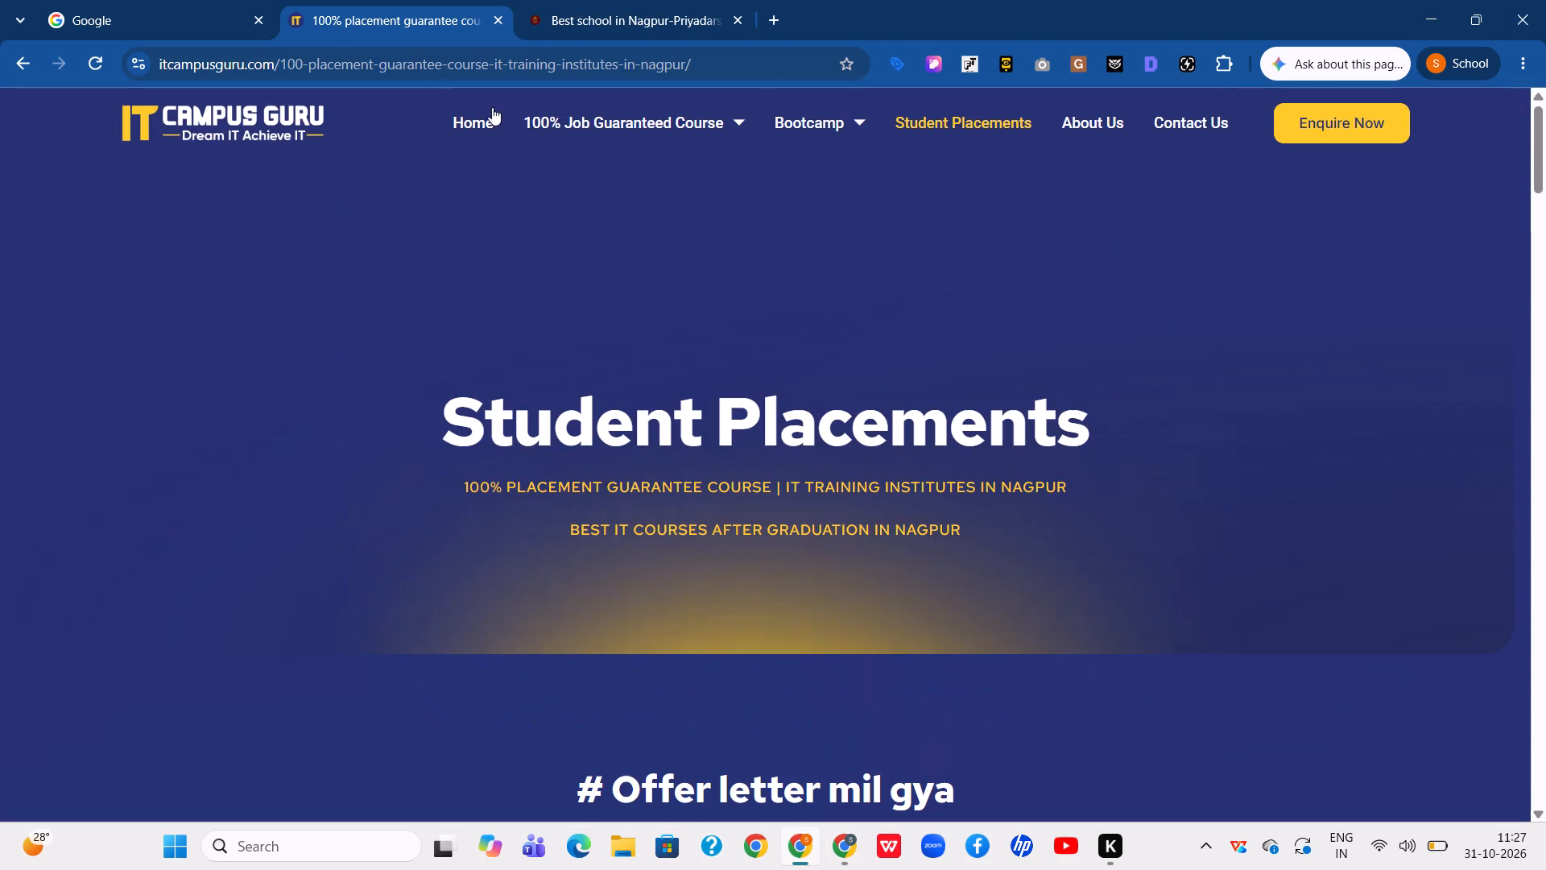
left_click(465, 134)
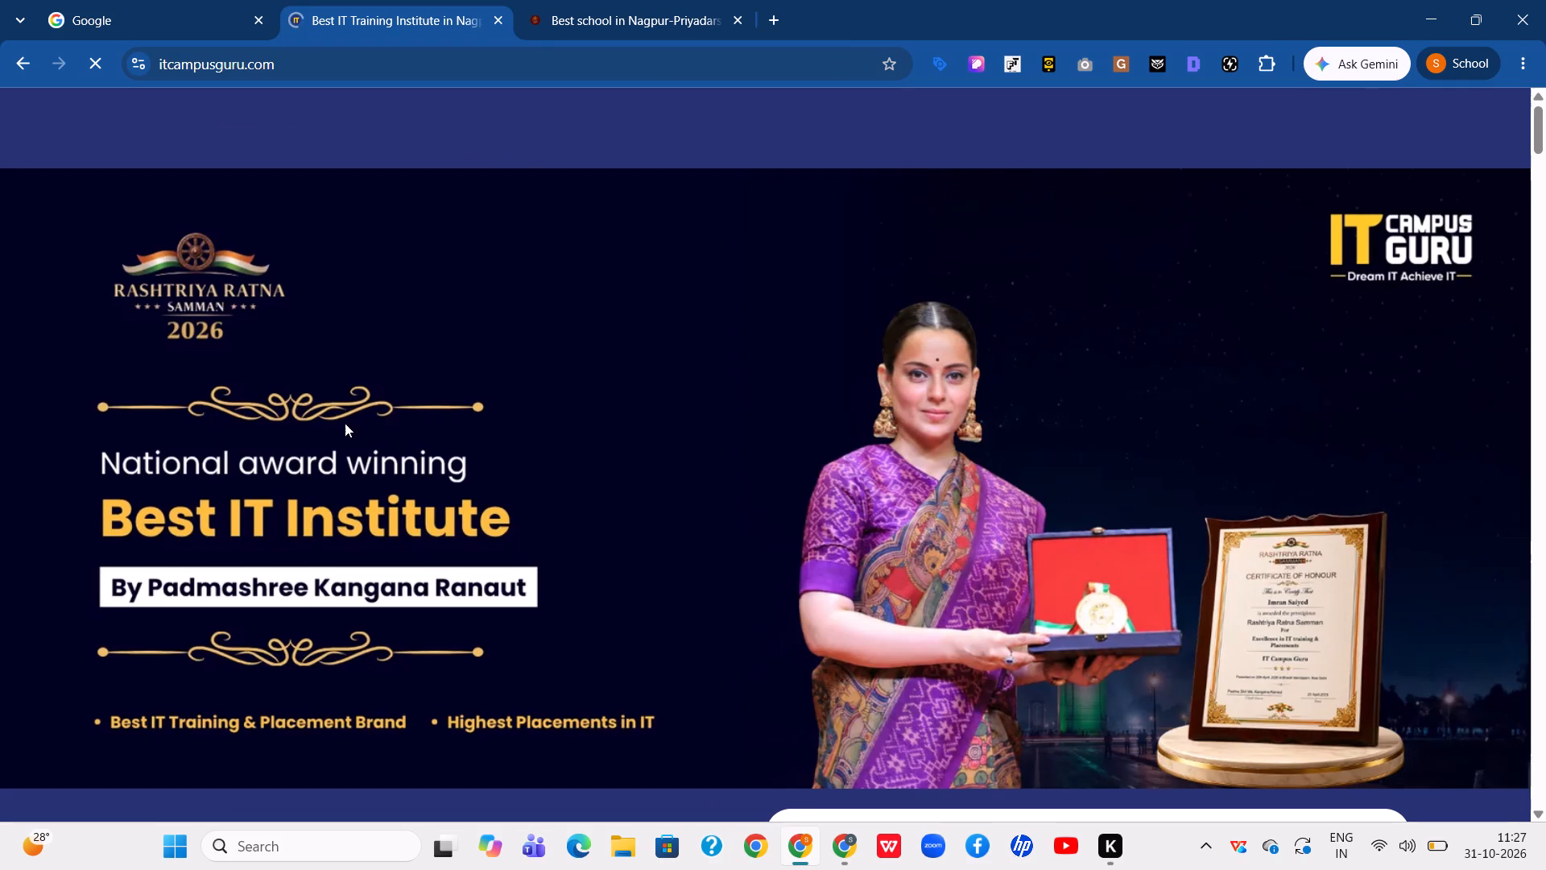
Examine the home page's introduction section beside the consultation form, reload the page and select its web address.
key("Page_Down")
scroll(345, 423, "down", 1)
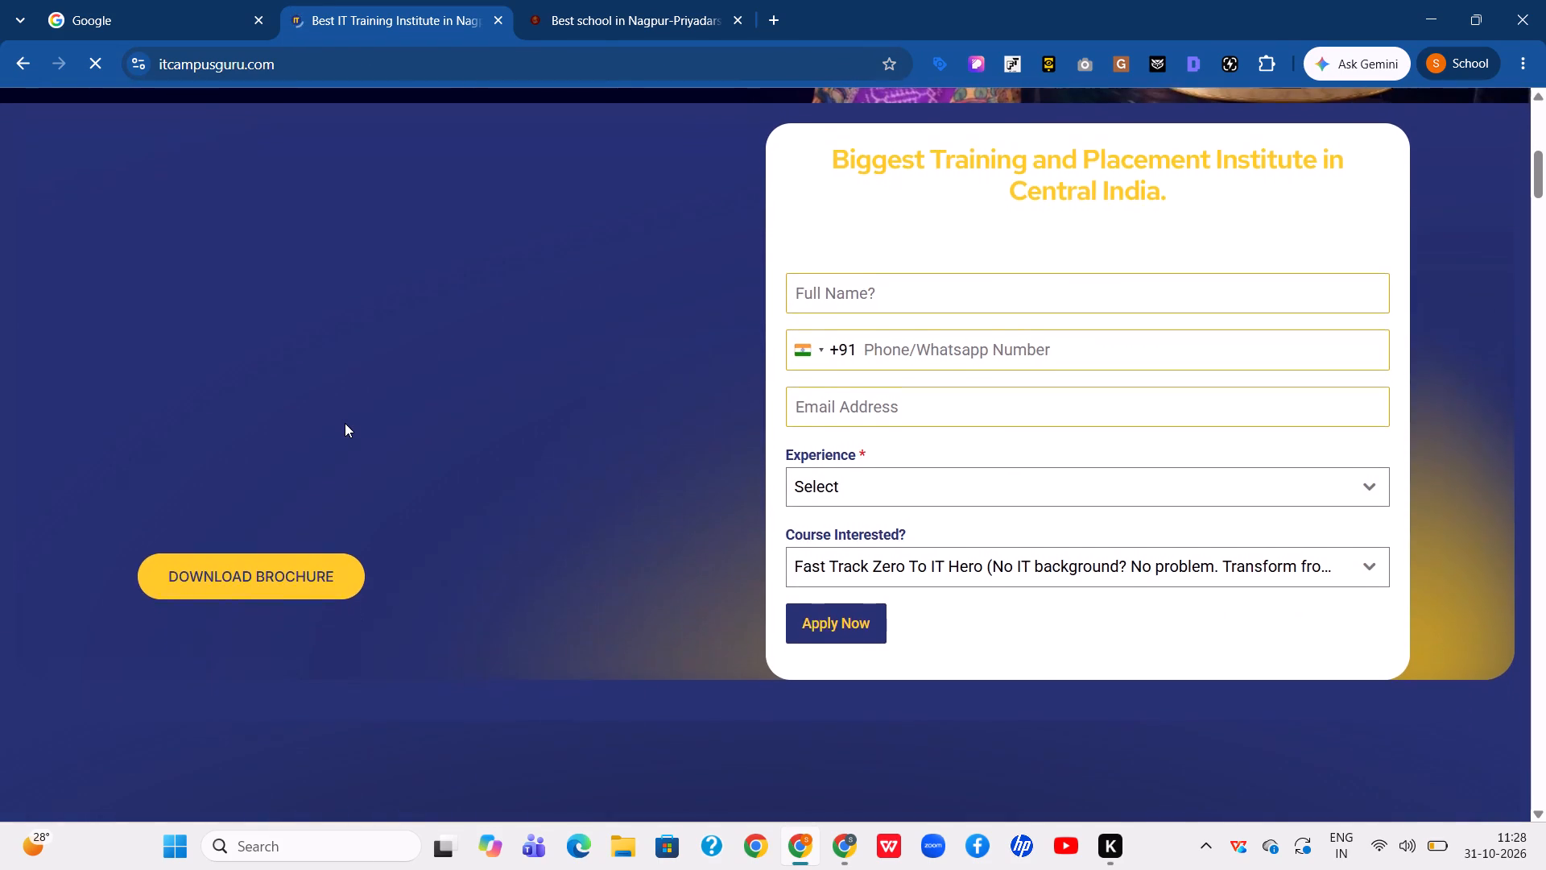
scroll(345, 423, "down", 2)
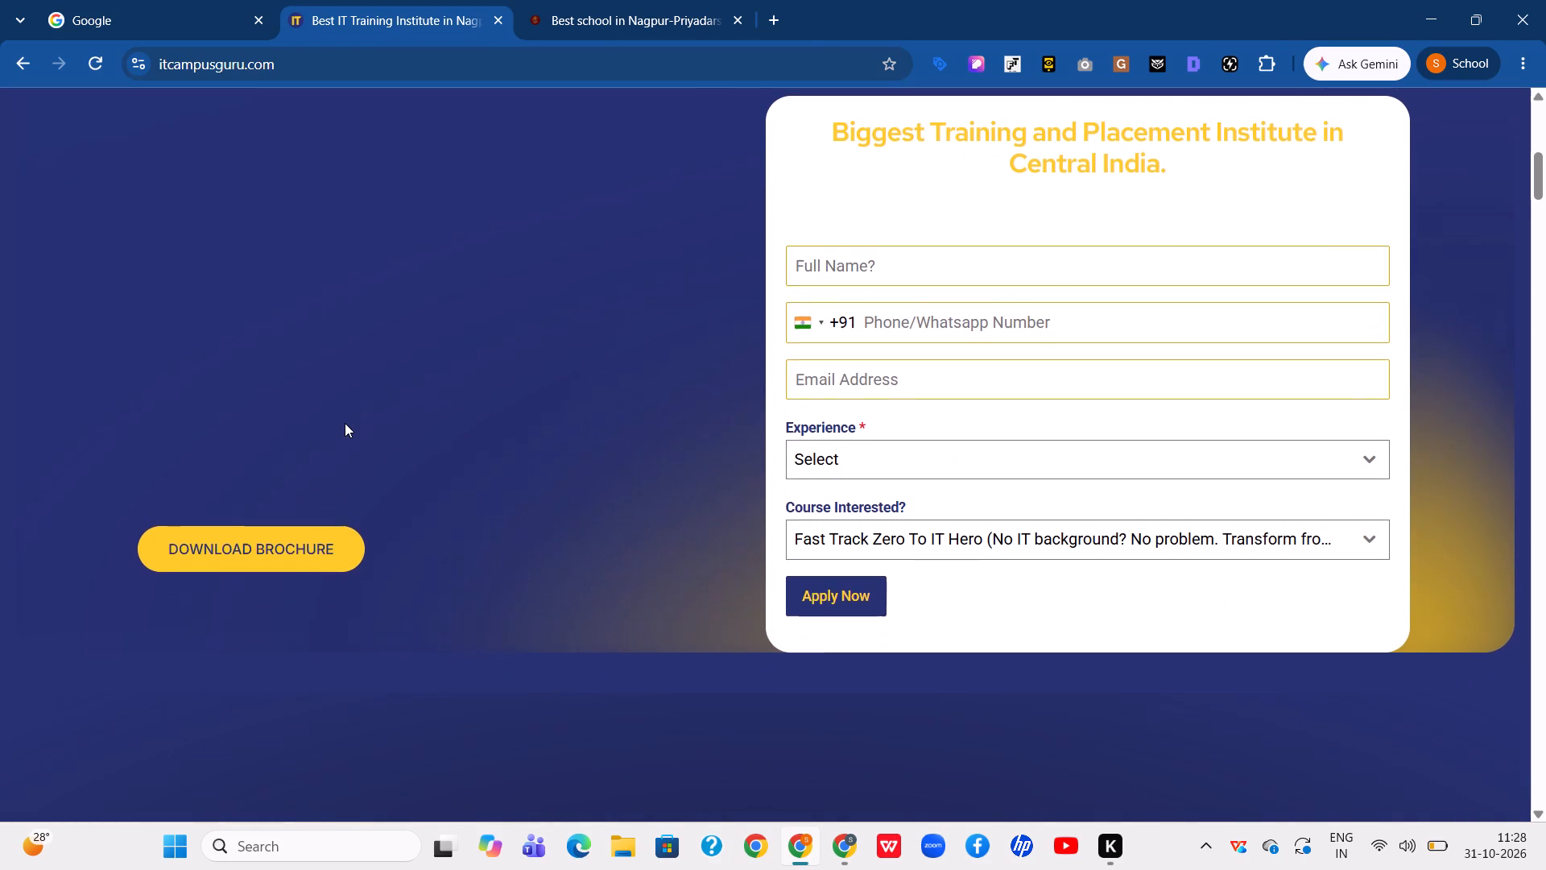
scroll(345, 423, "down", 1)
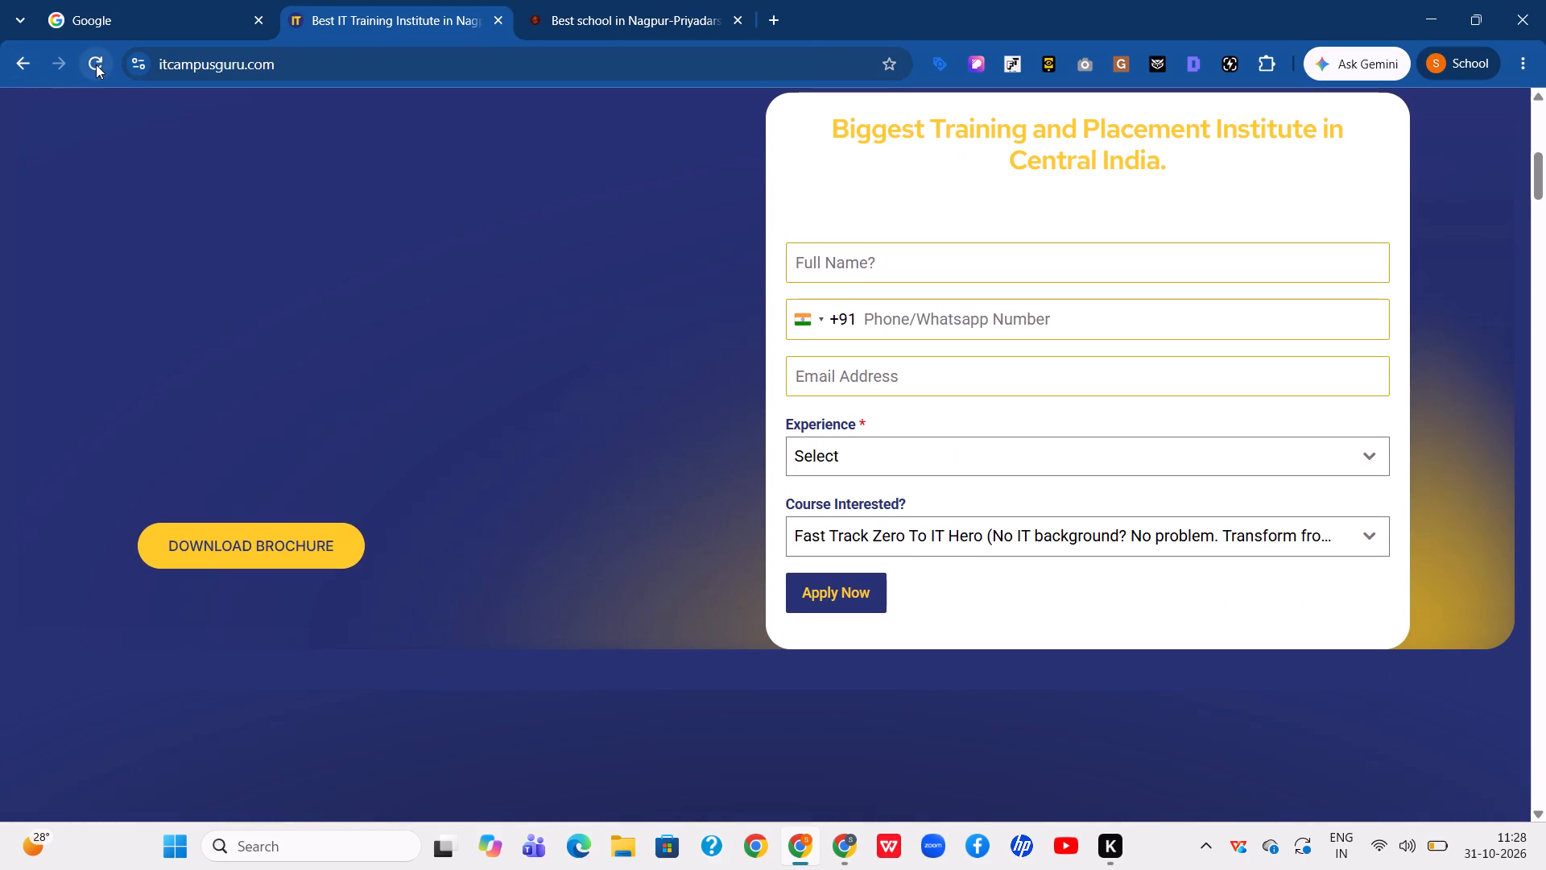
left_click(96, 64)
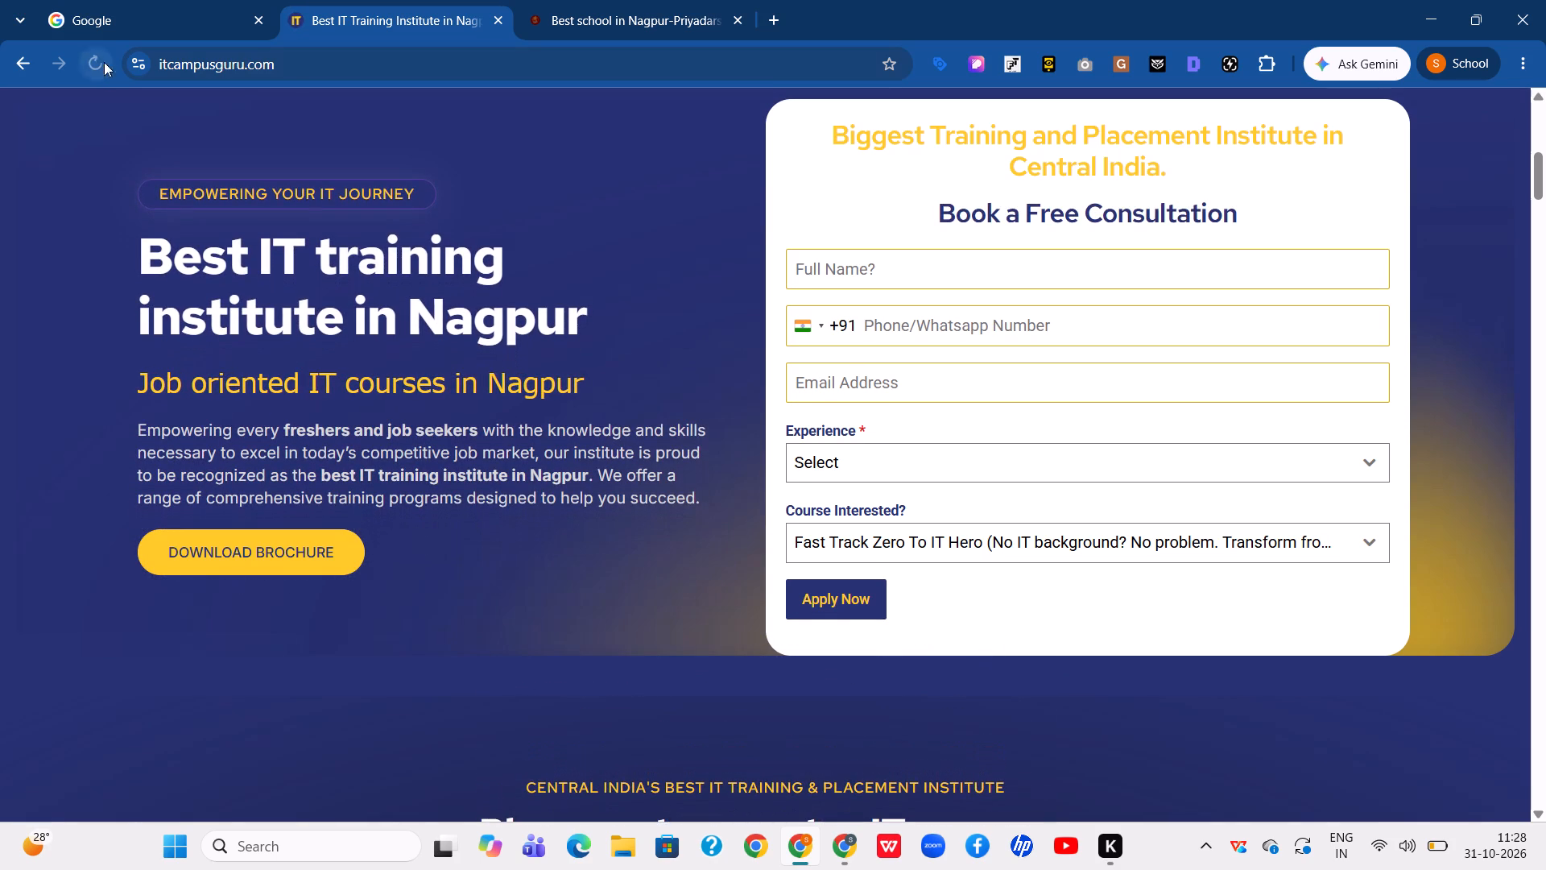
left_click(304, 50)
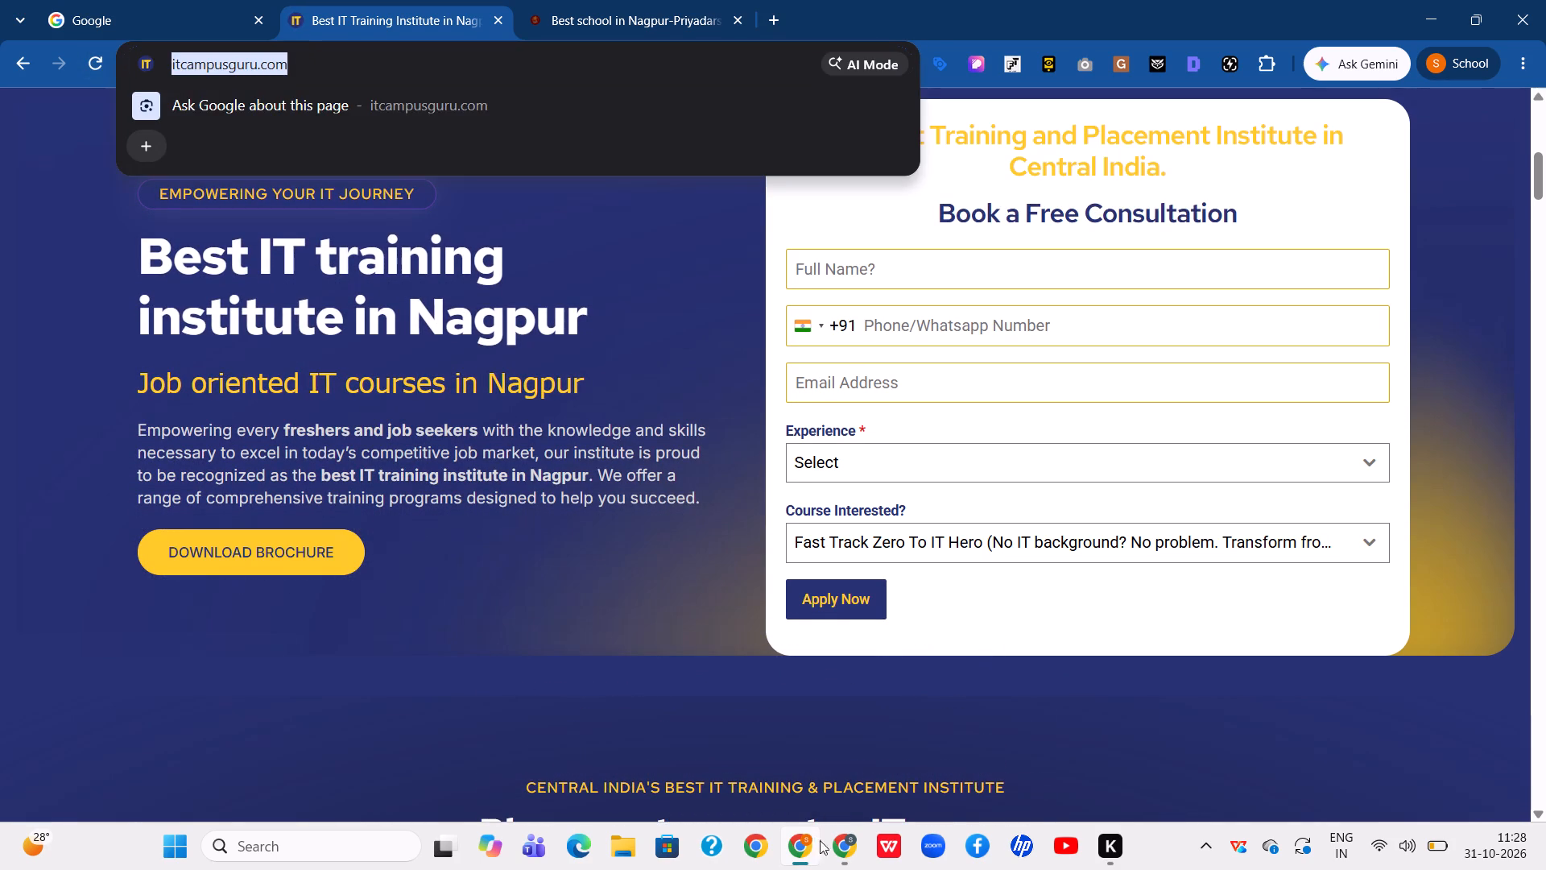
Delete the "Best IT training institute in Nagpur | 100% Job-Guaranteed IT Courses" heading and surrounding blank lines from the article's body.
left_click(848, 850)
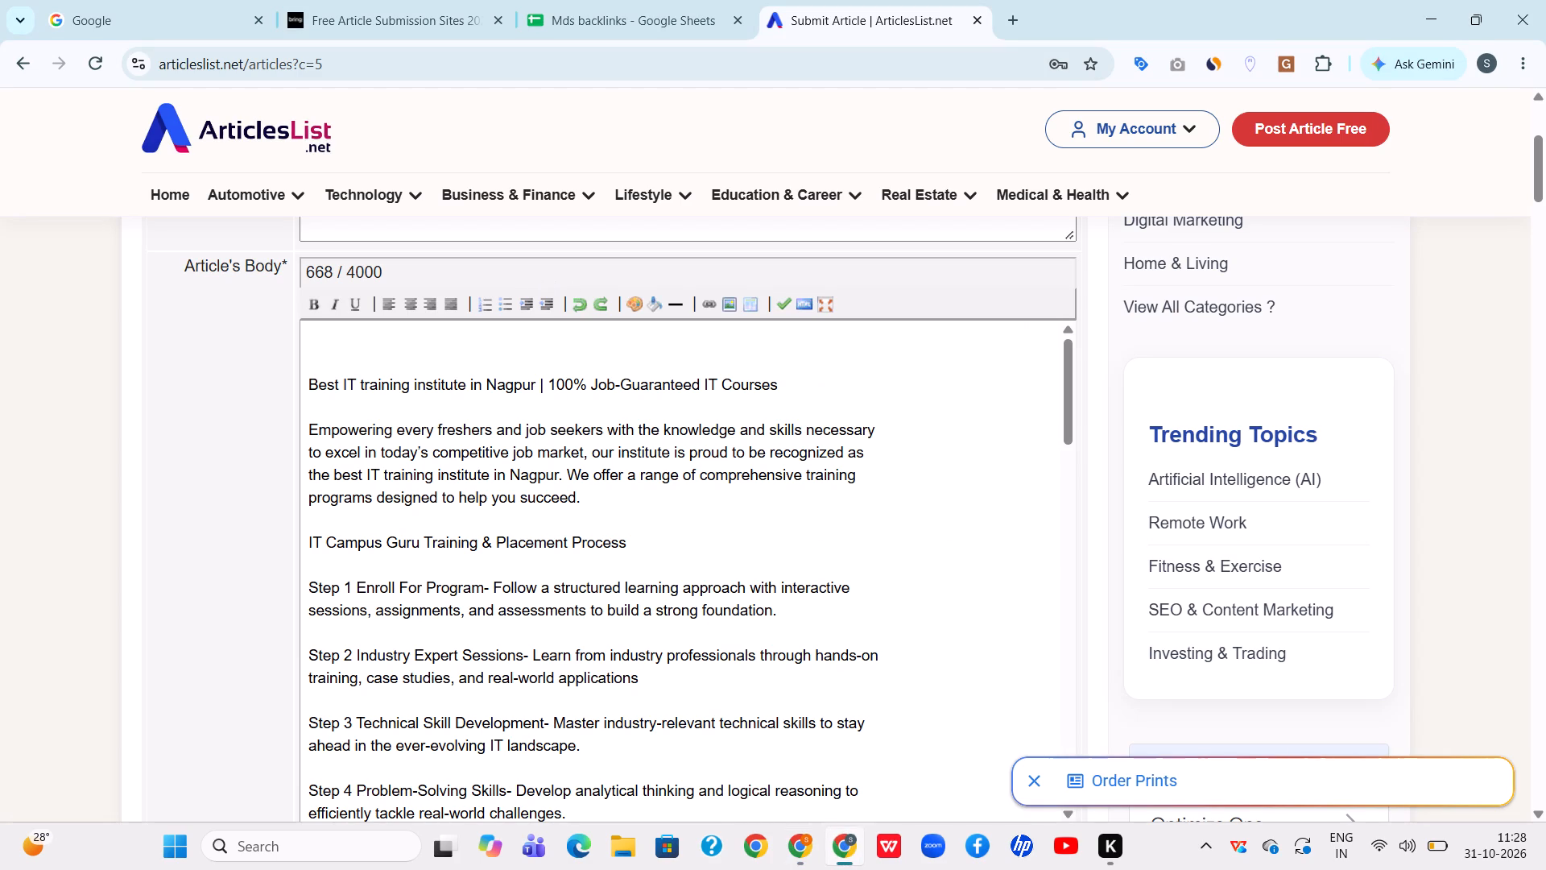
triple_click(503, 390)
left_click(503, 390)
key("BackSpace")
key("BackSpace")
key("BackSpace")
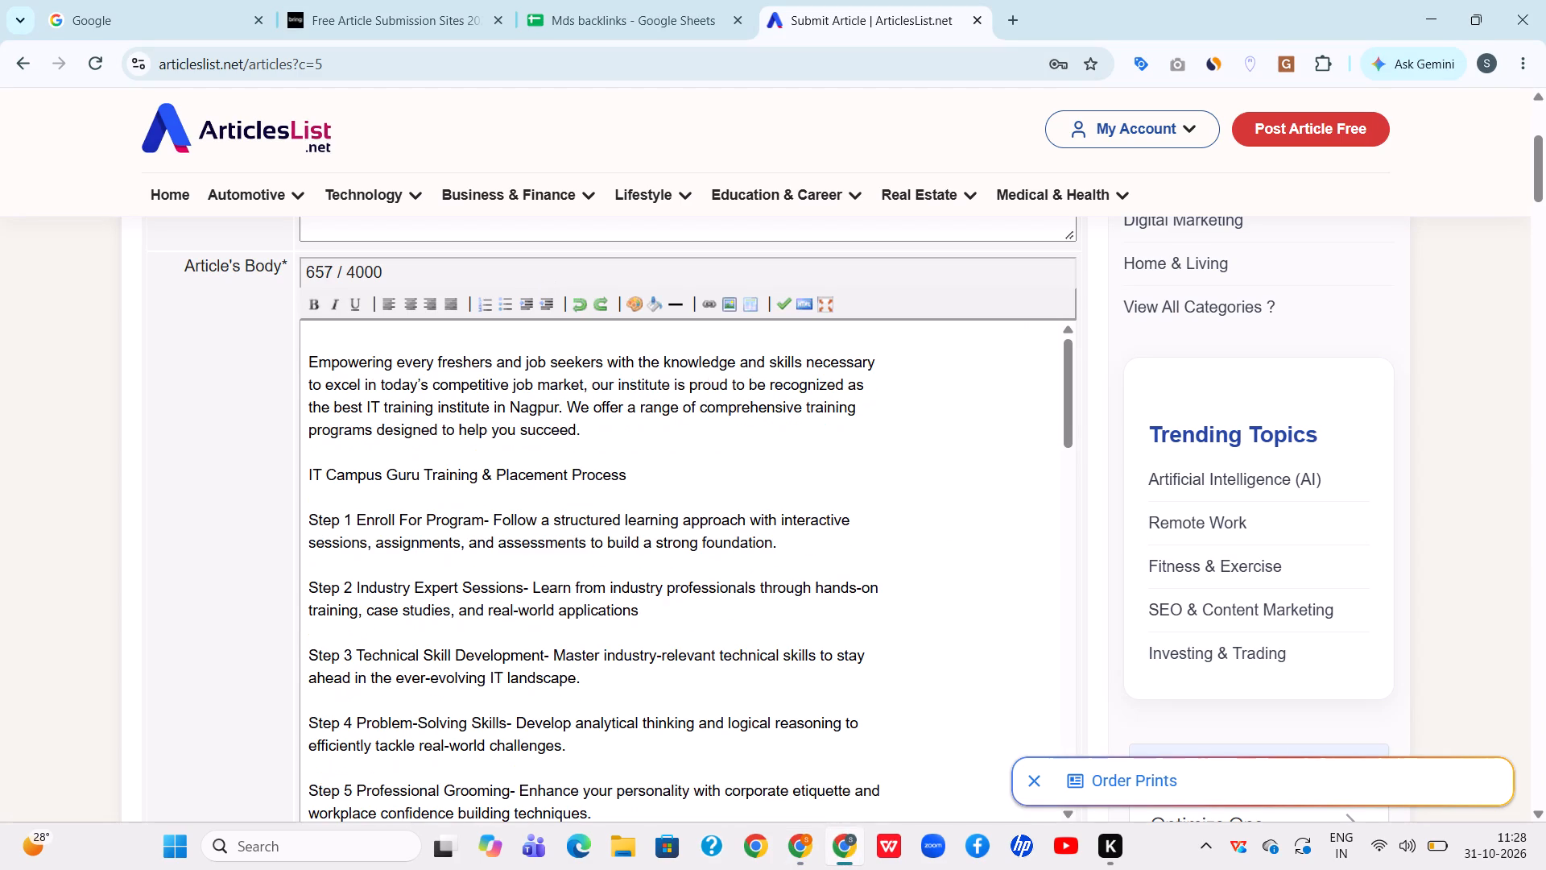
key("BackSpace")
Return to the IT Campus Guru home page in the other browser window.
left_click(801, 854)
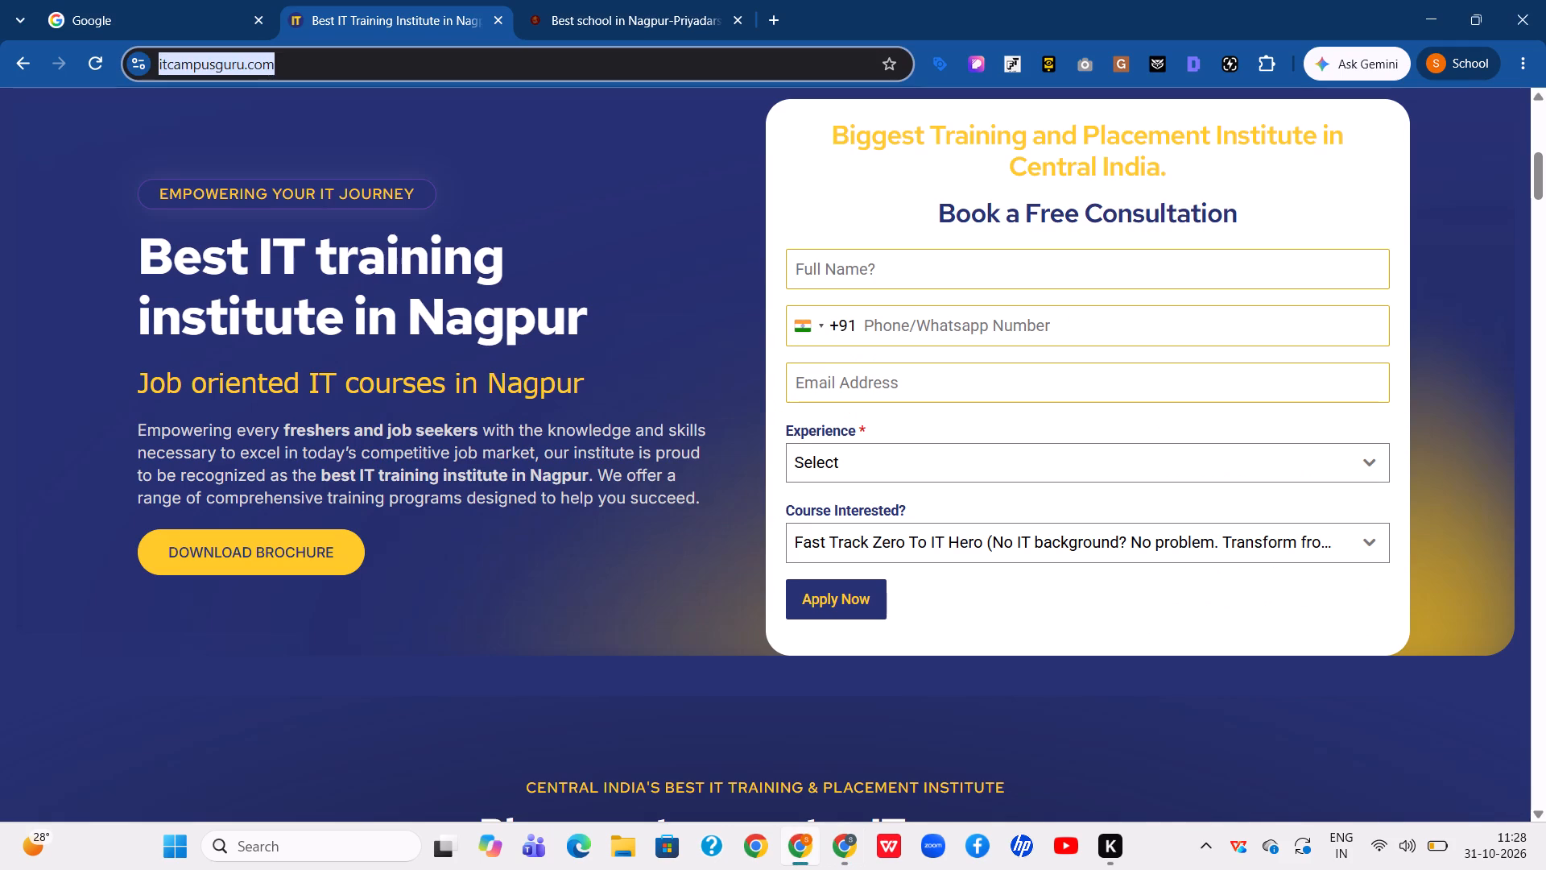
Copy the IT Campus Guru homepage address and return to the article submission form on articleslist.net.
key("ctrl+c")
left_click(633, 454)
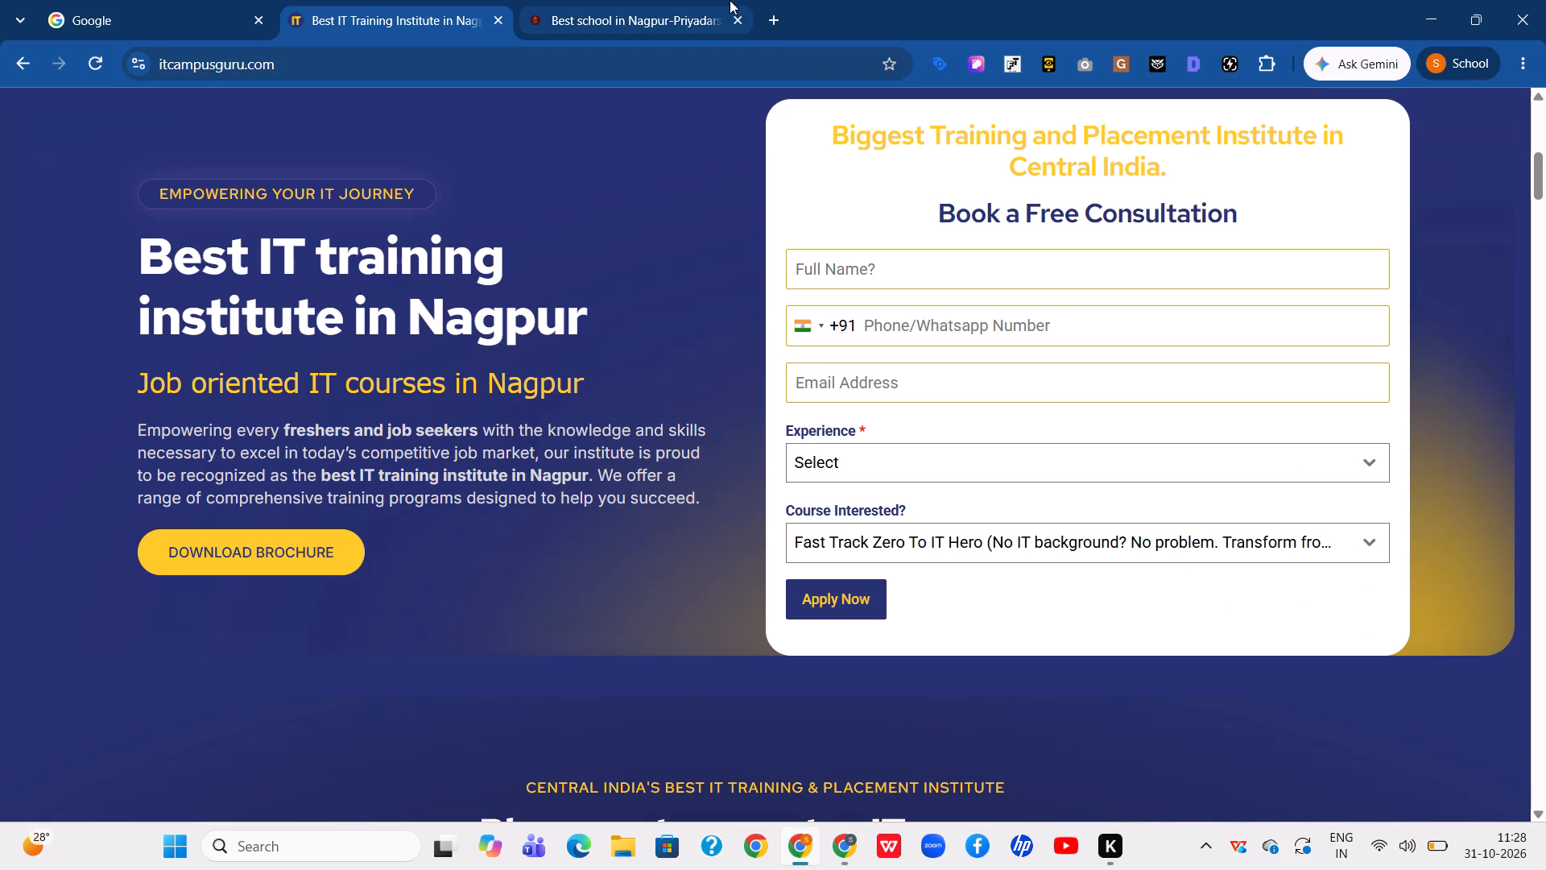
left_click(730, 0)
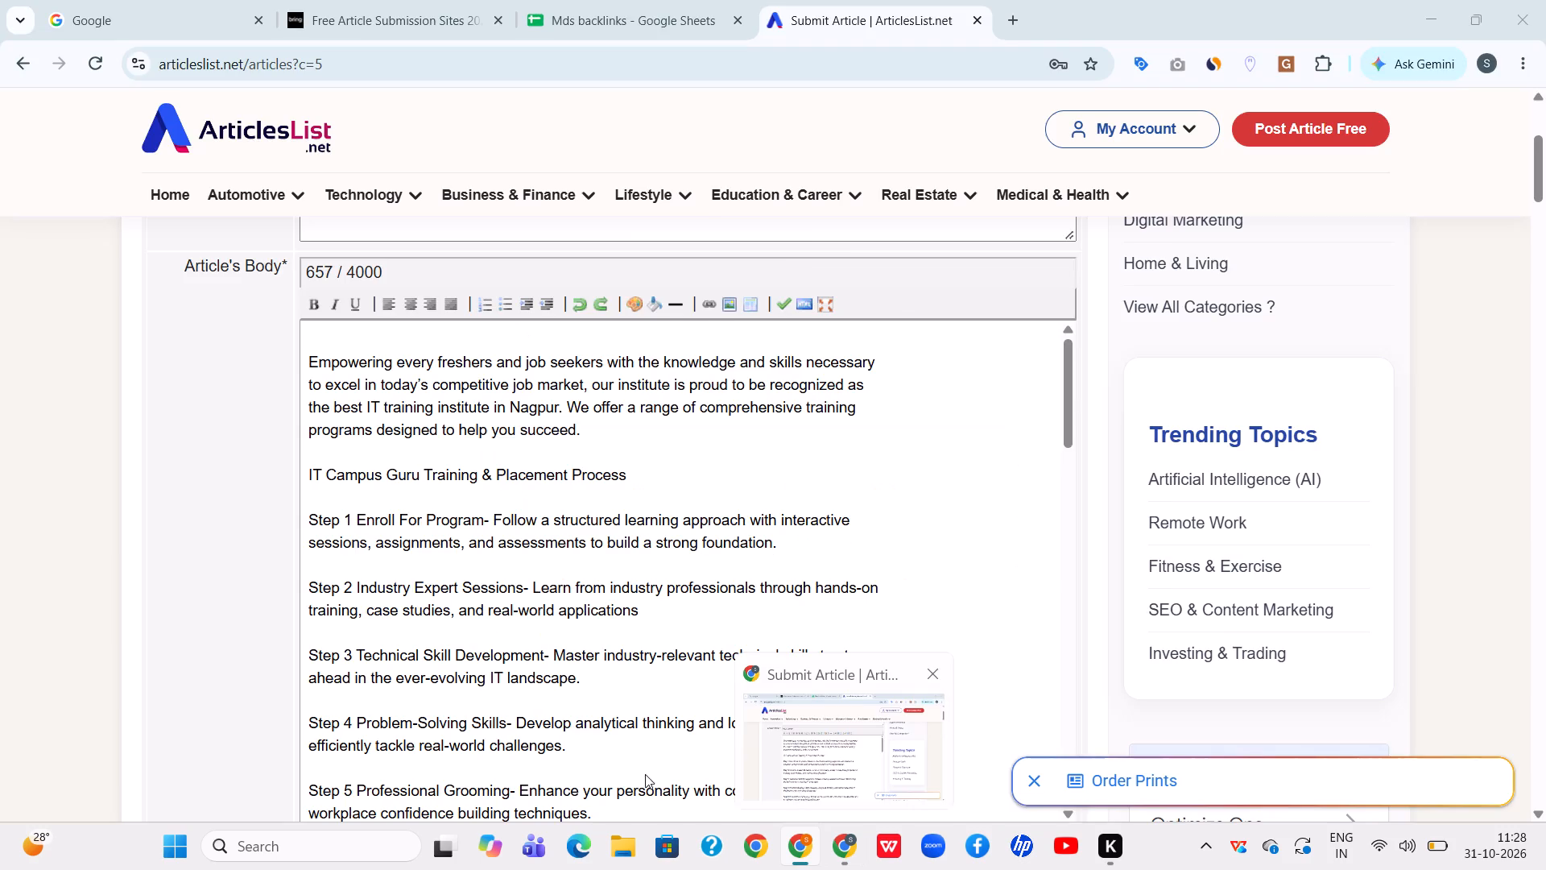
left_click(390, 736)
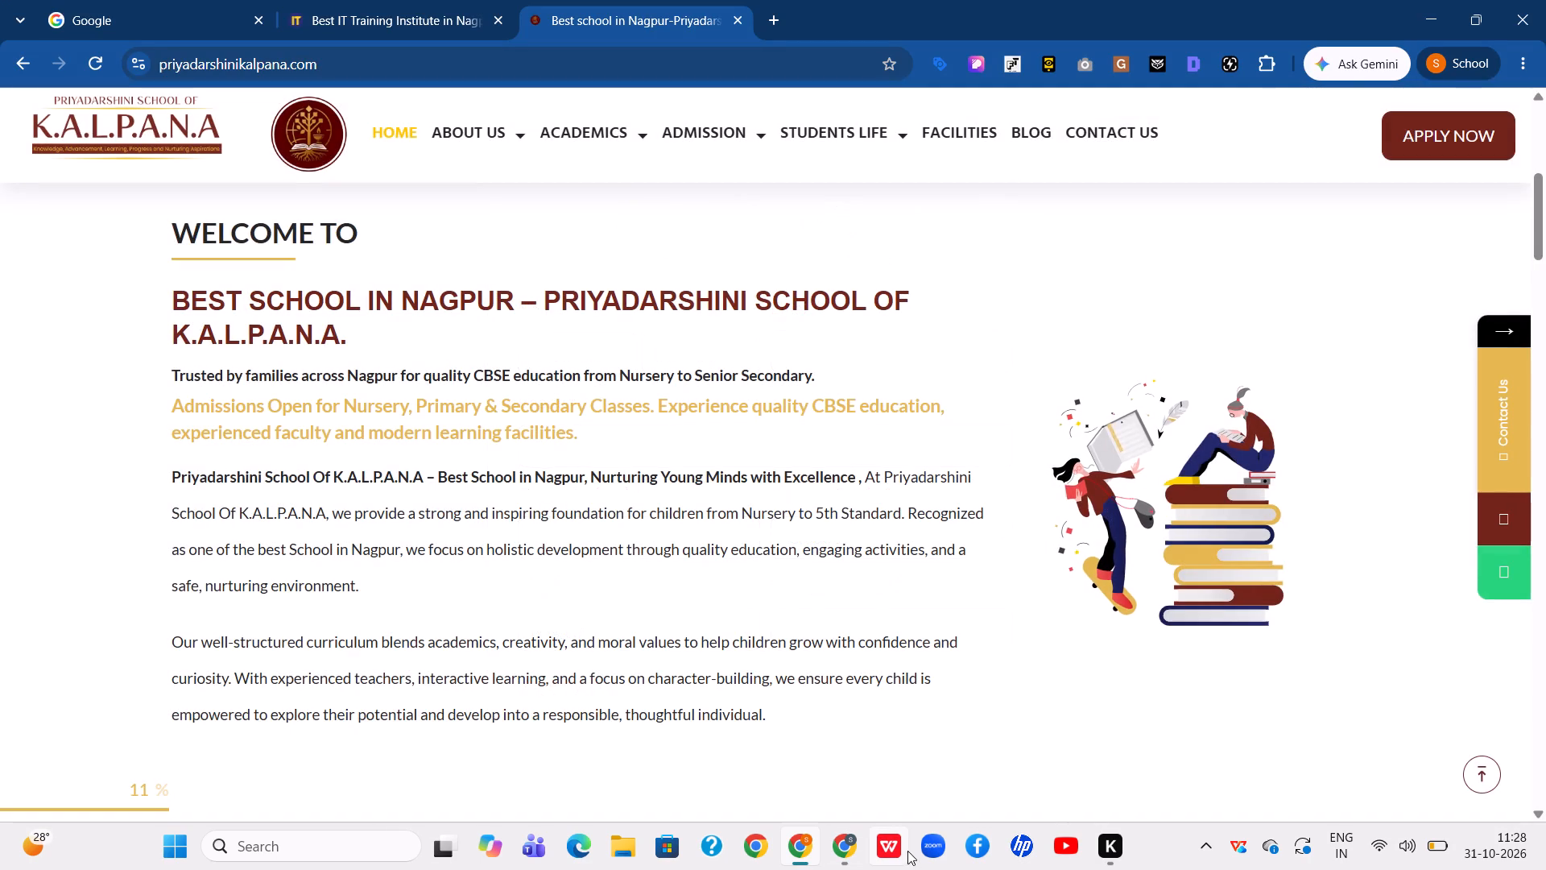
left_click(854, 854)
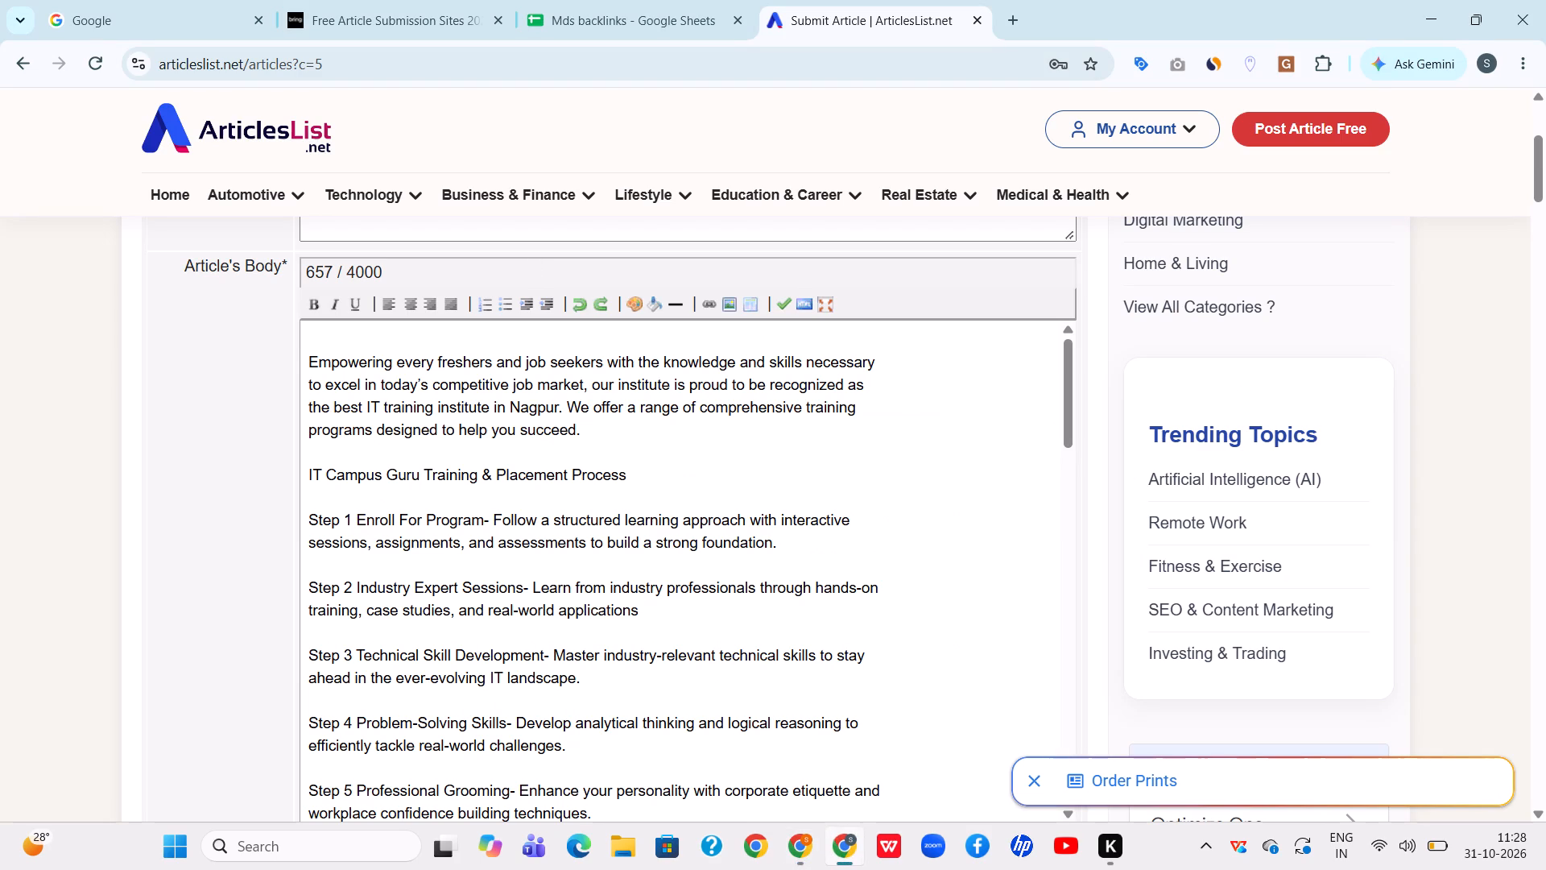
left_click(340, 405)
left_click_drag(340, 405, 557, 401)
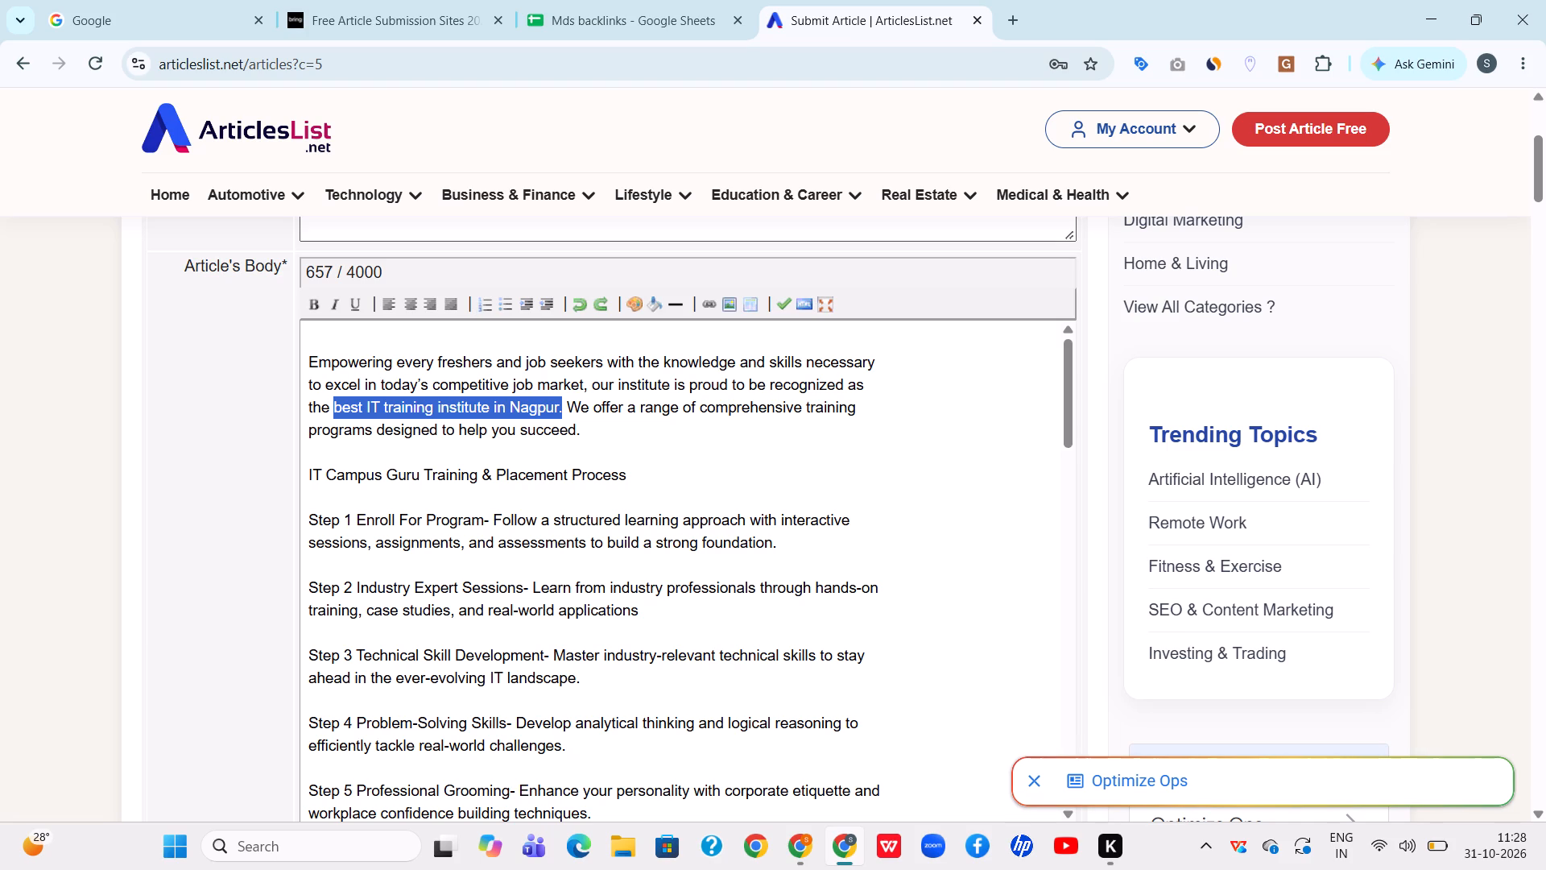
left_click(713, 300)
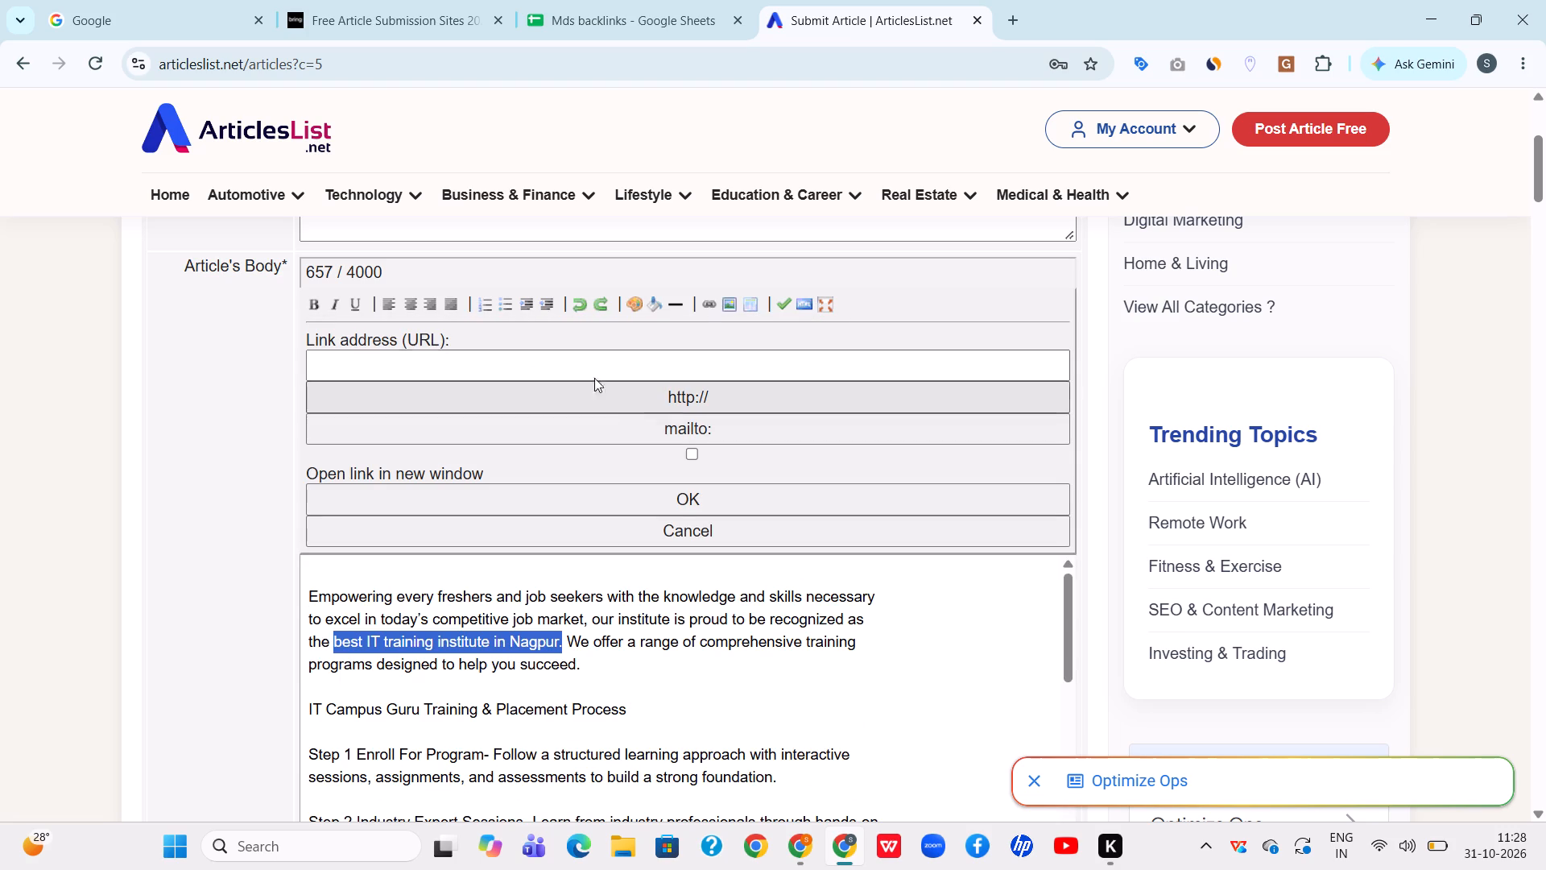
left_click(573, 375)
key("ctrl+v")
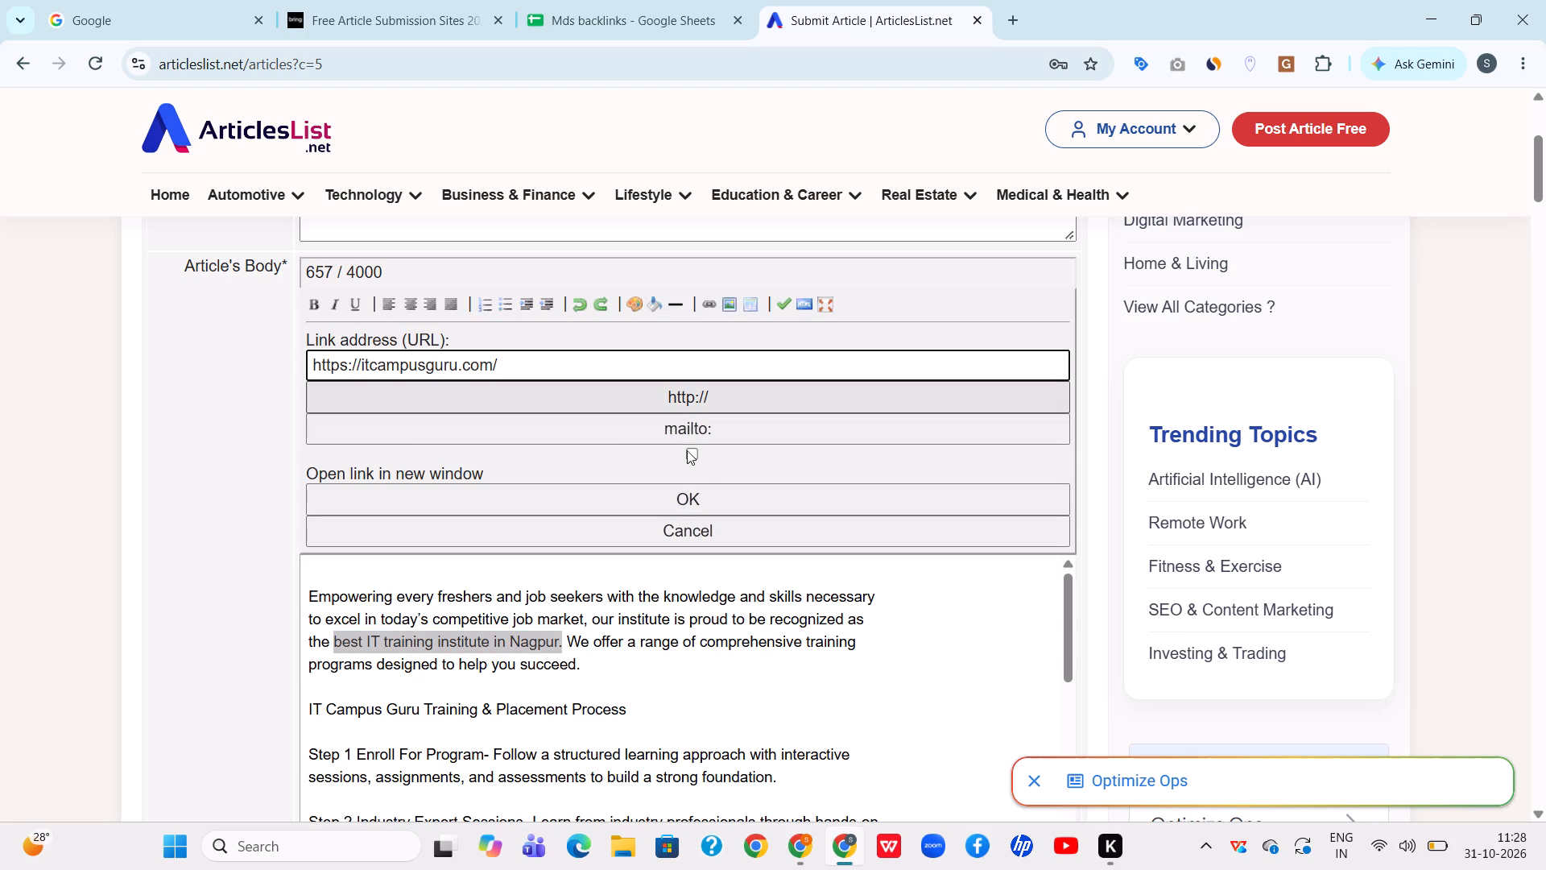
left_click(684, 459)
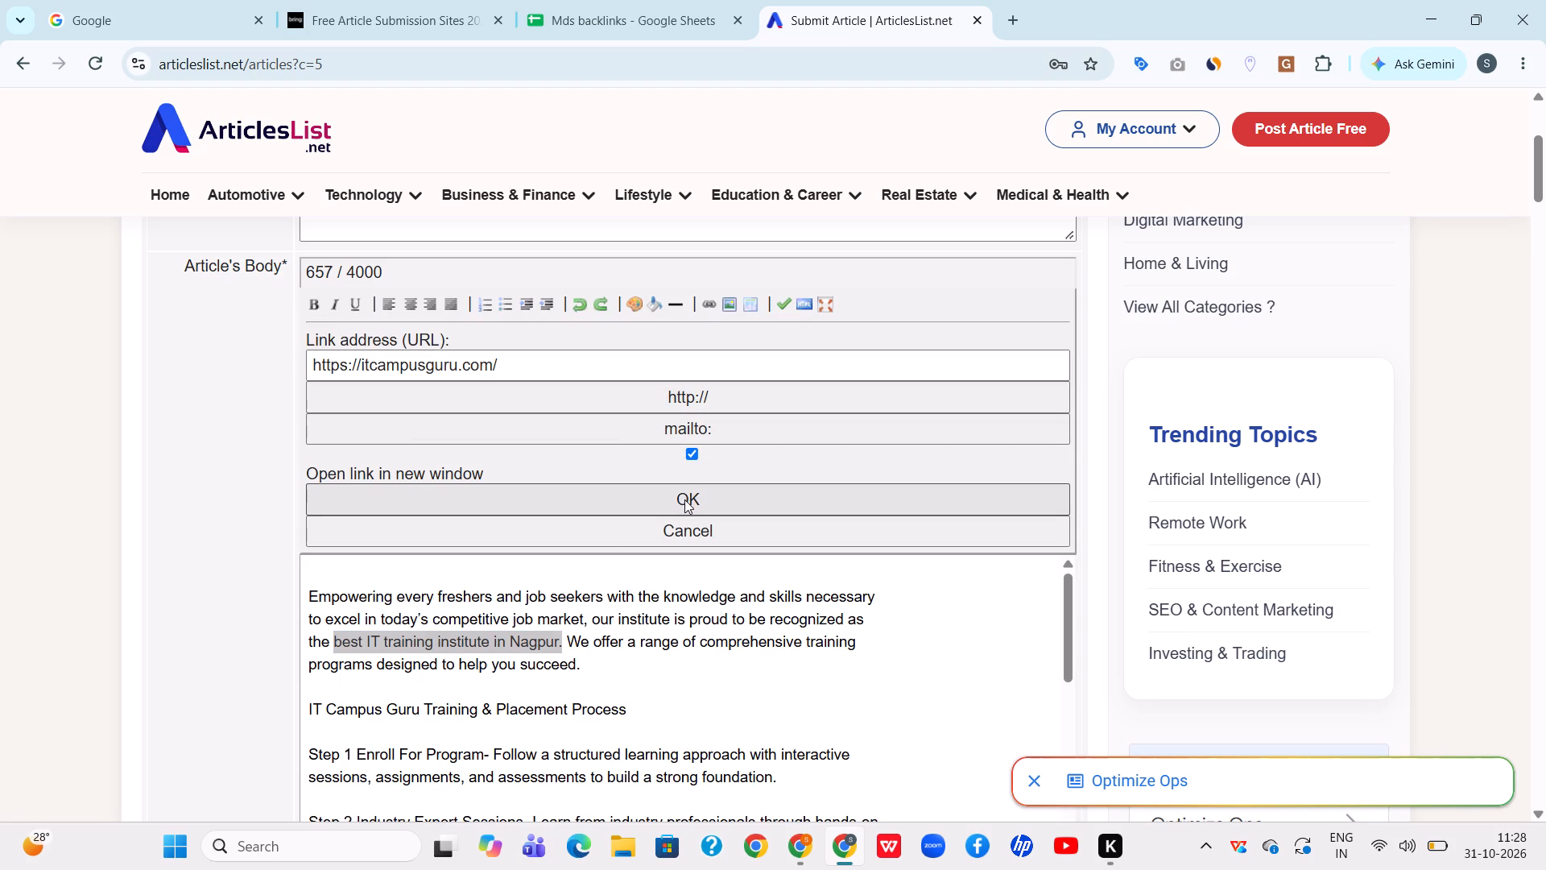
left_click(758, 396)
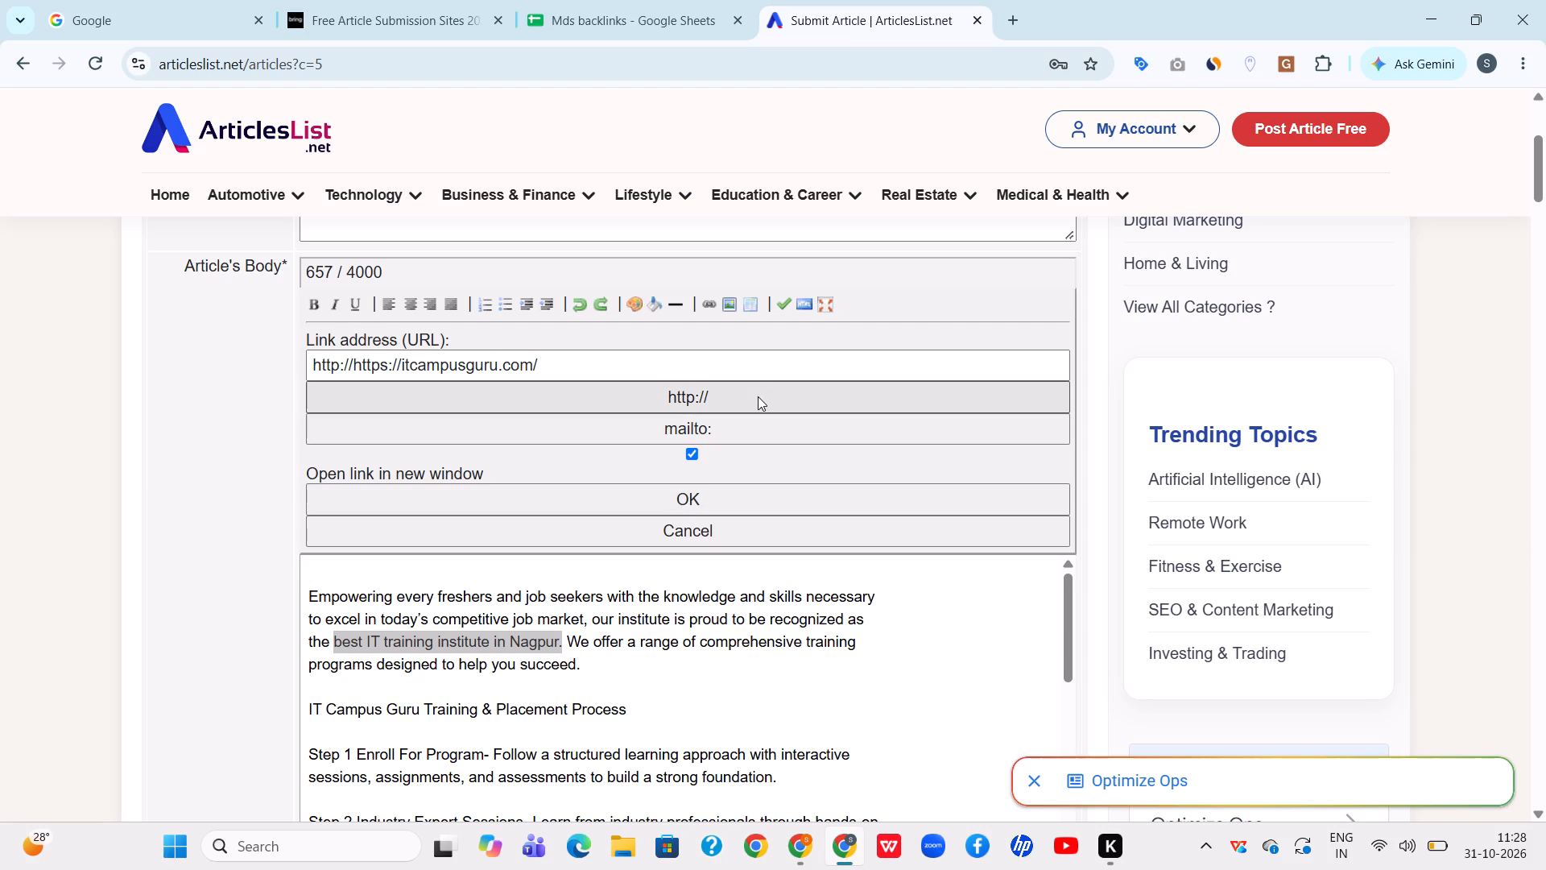
triple_click(603, 353)
left_click(603, 353)
key("ctrl+v")
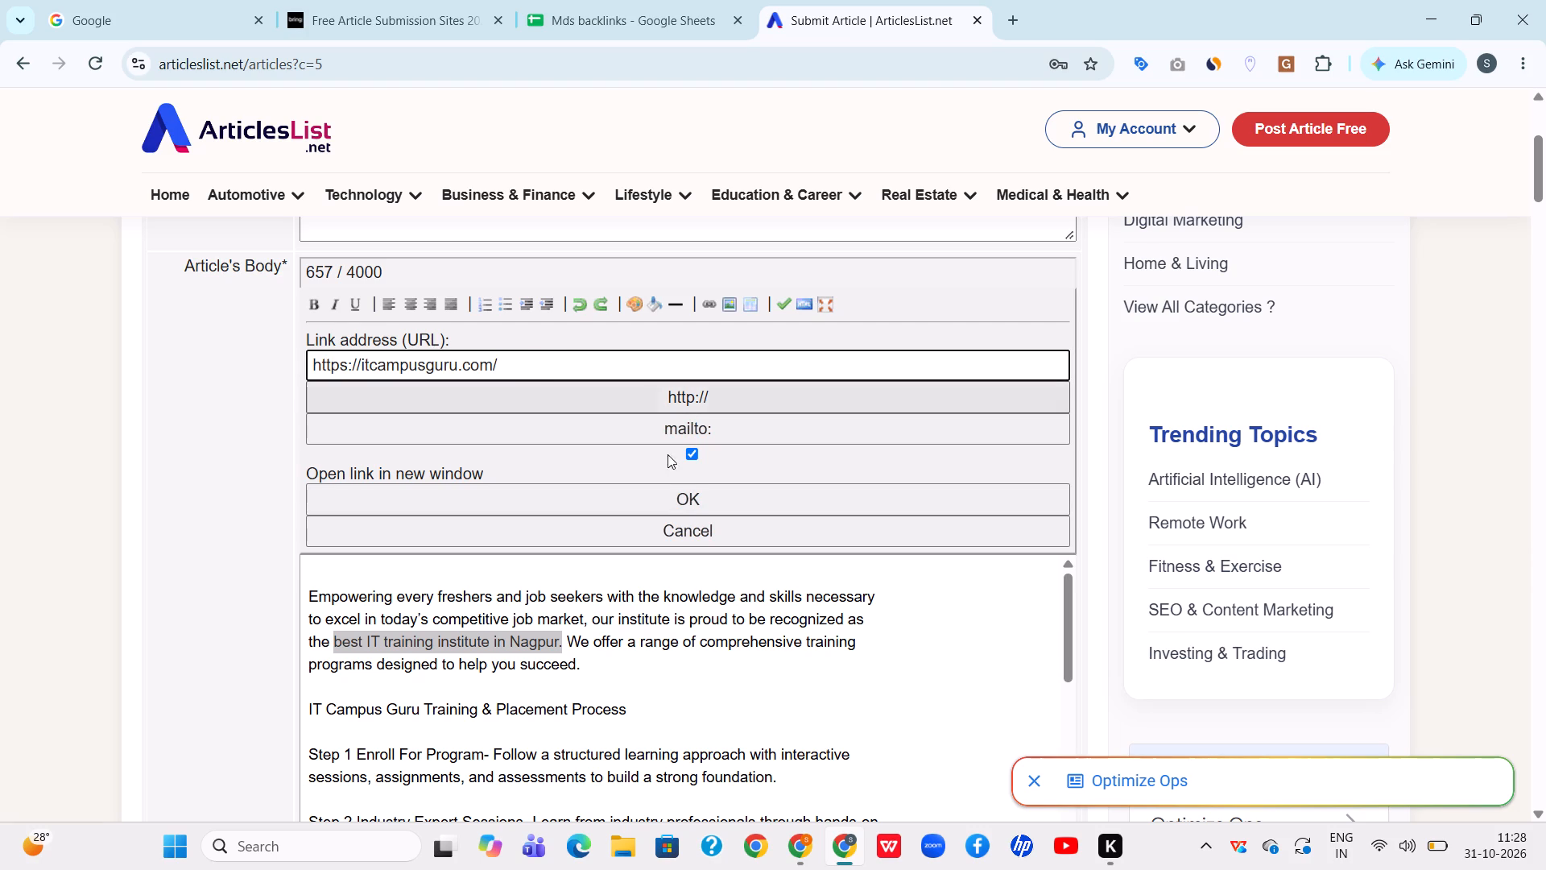
left_click(688, 494)
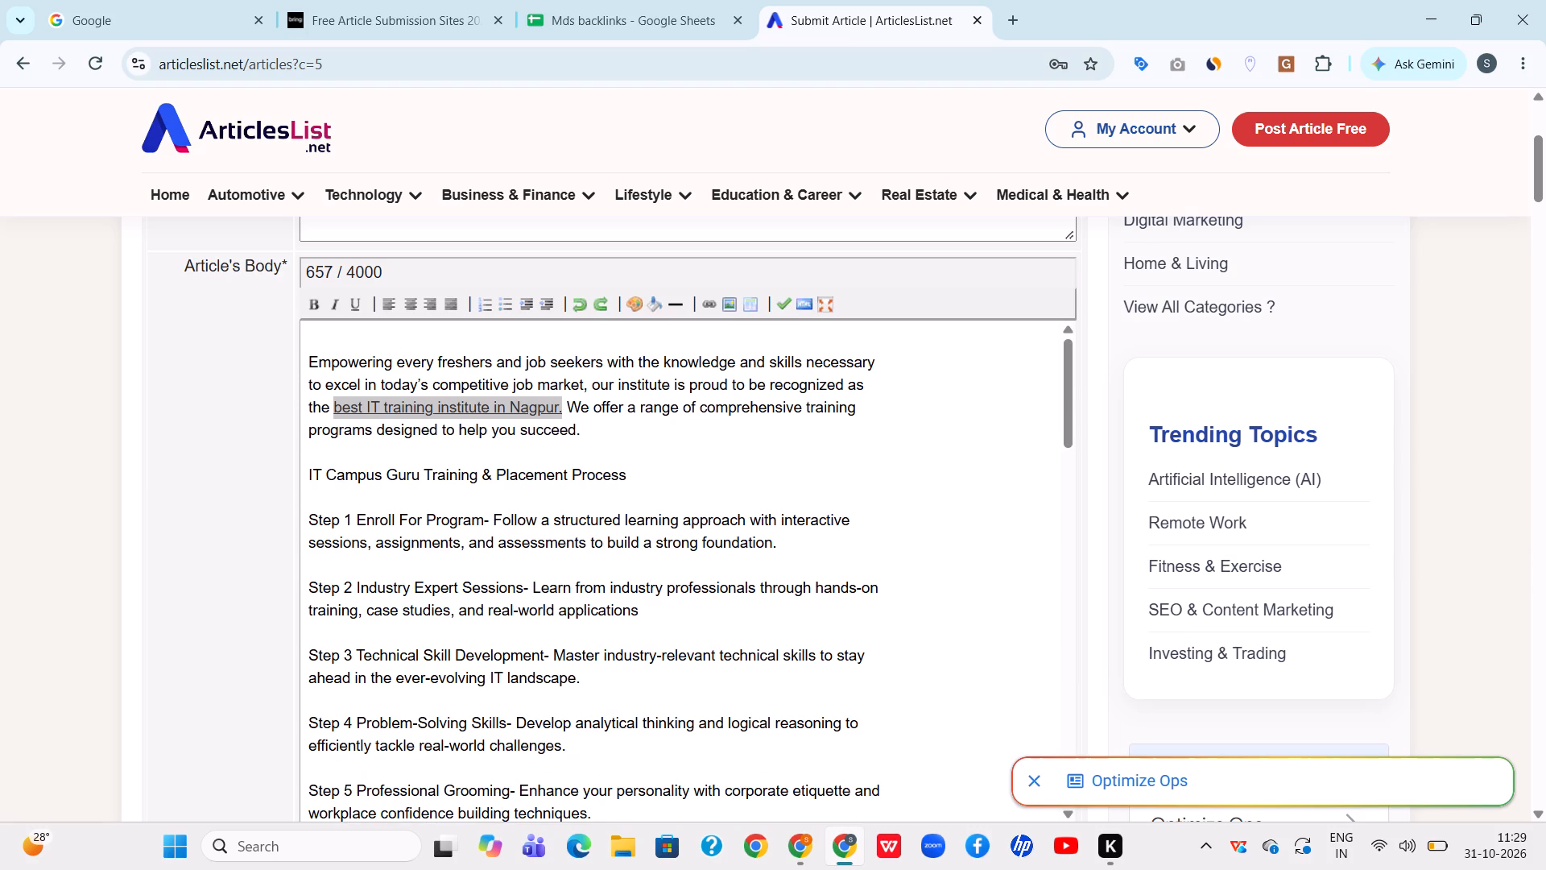
left_click(615, 433)
Attach images.jpg from the Downloads folder as the article's image.
scroll(127, 523, "down", 2)
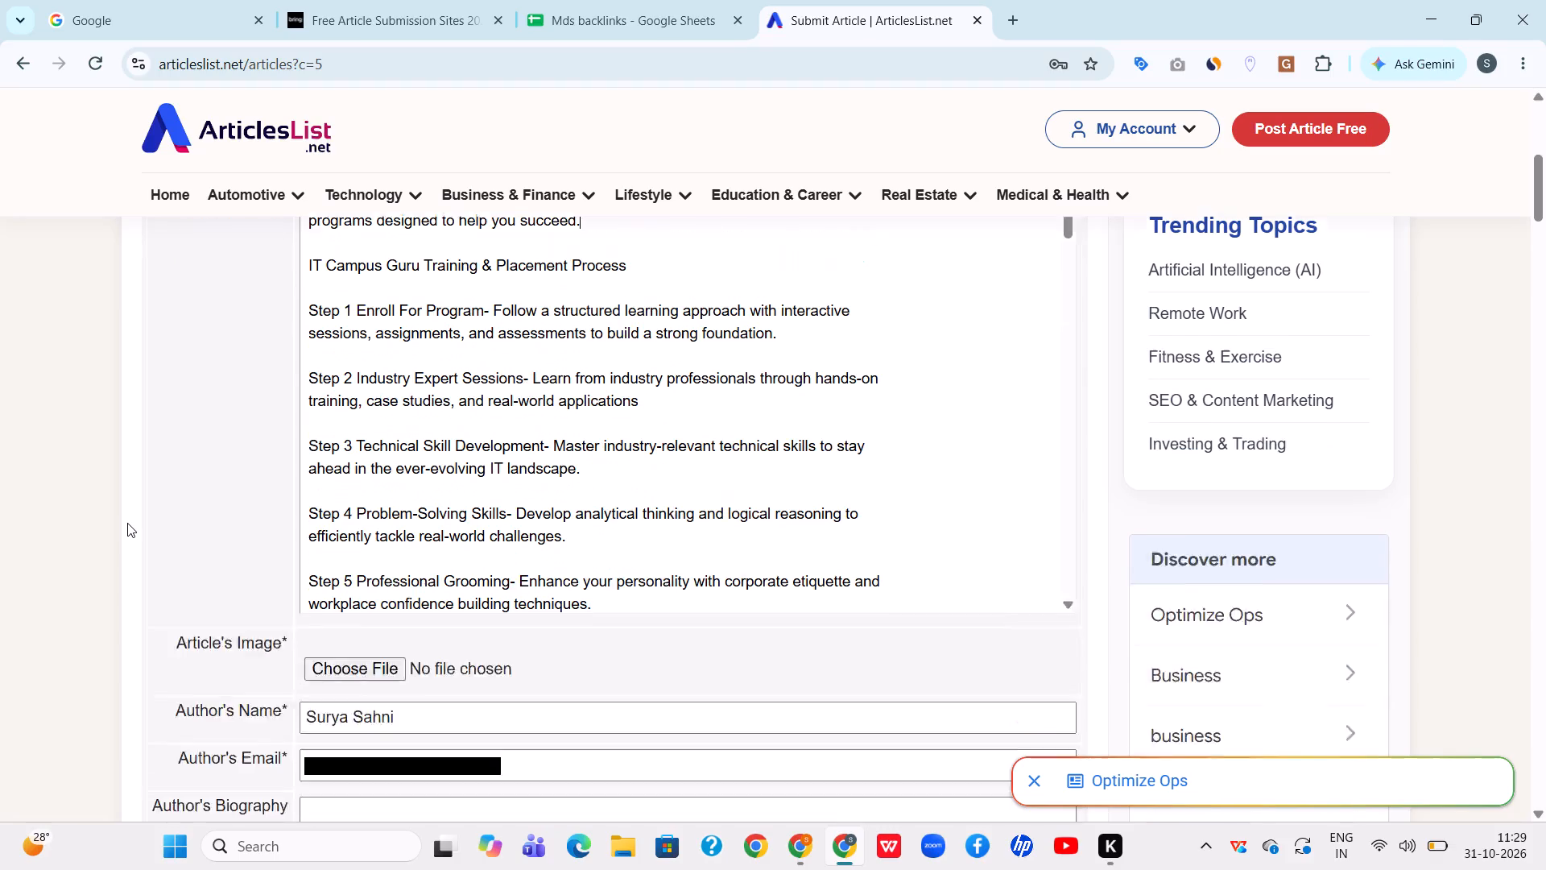
scroll(127, 523, "down", 2)
scroll(127, 523, "up", 2)
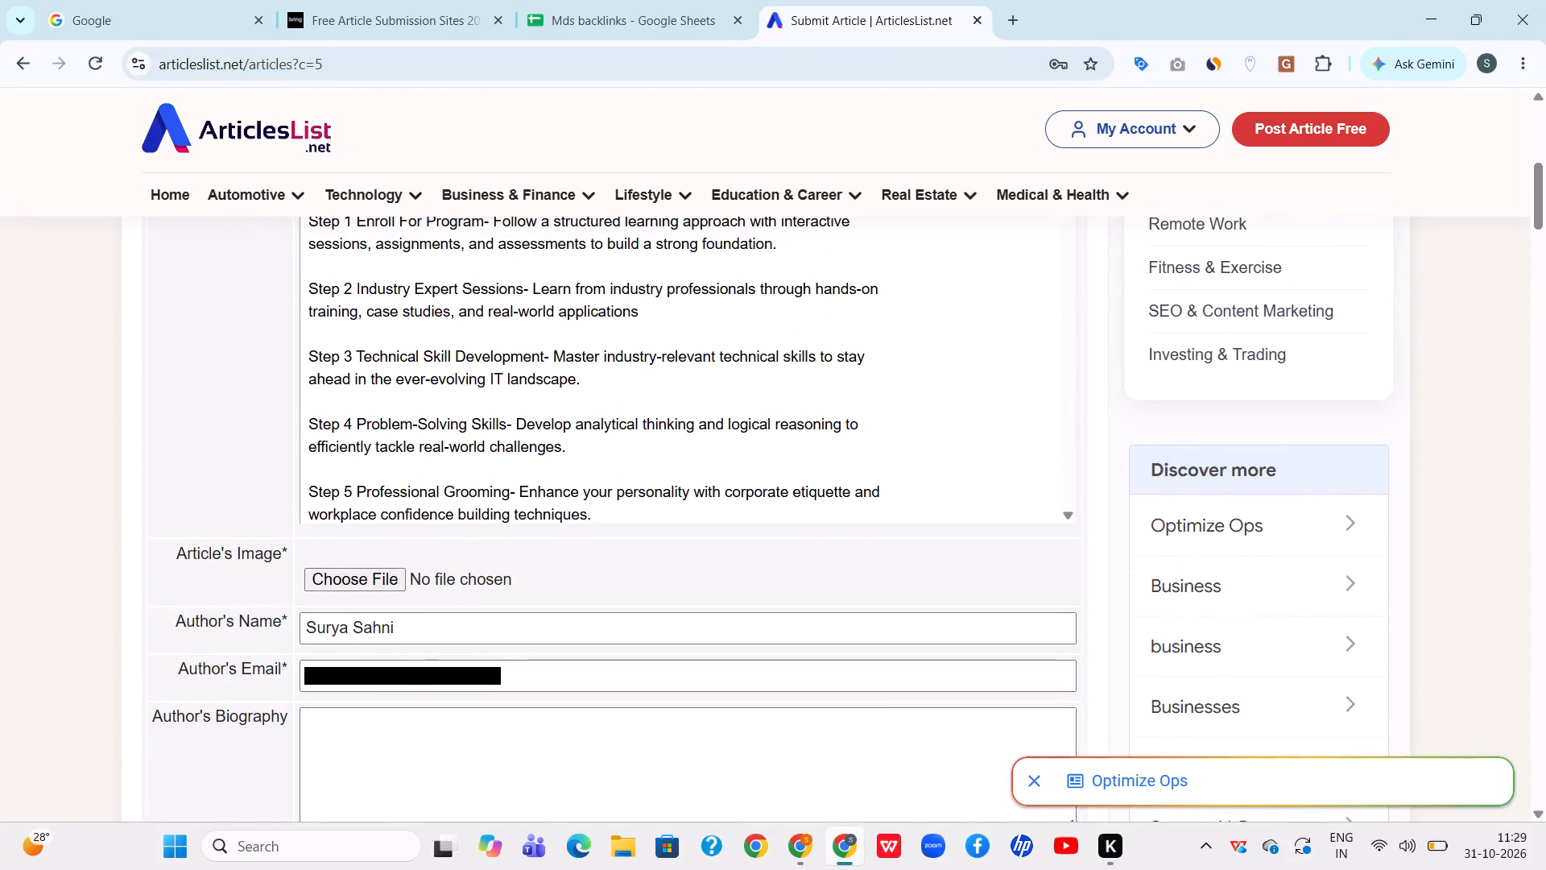
scroll(499, 429, "down", 14)
scroll(499, 429, "up", 12)
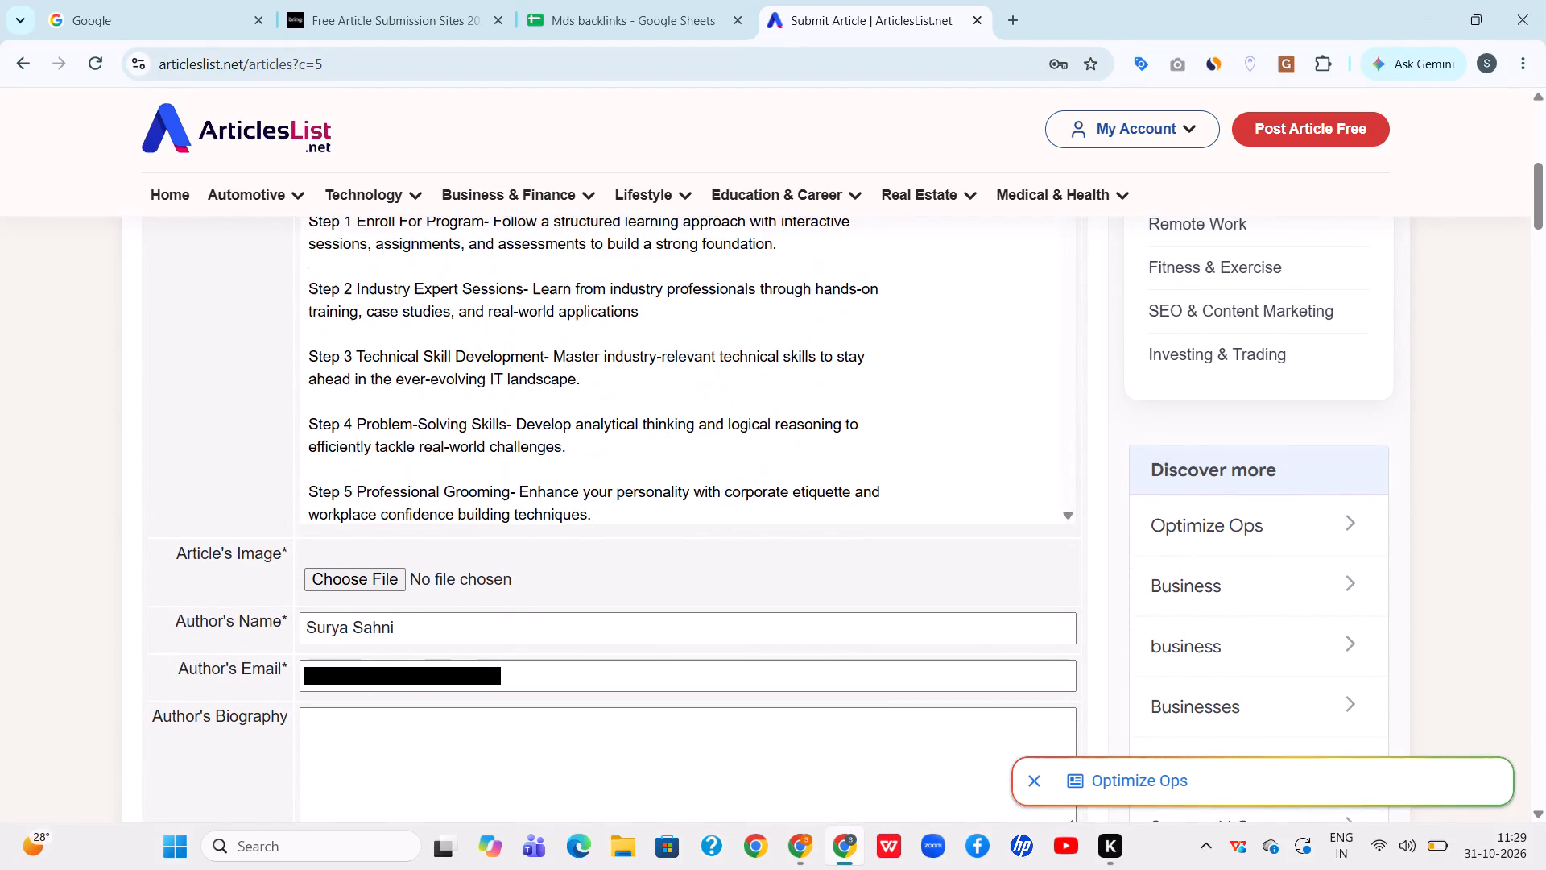
left_click(379, 575)
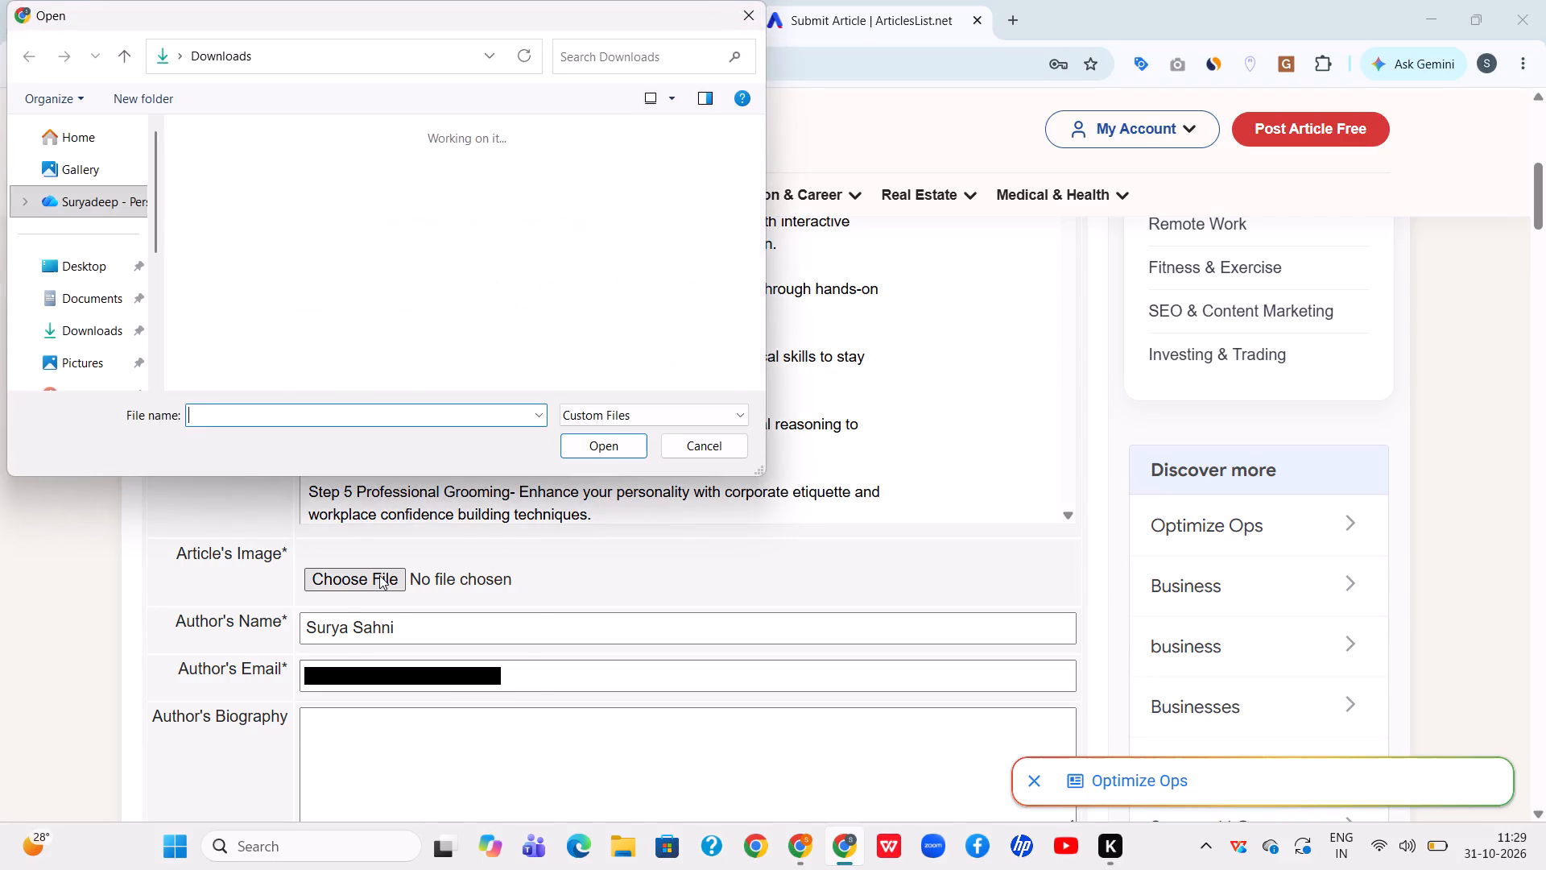
type("ima")
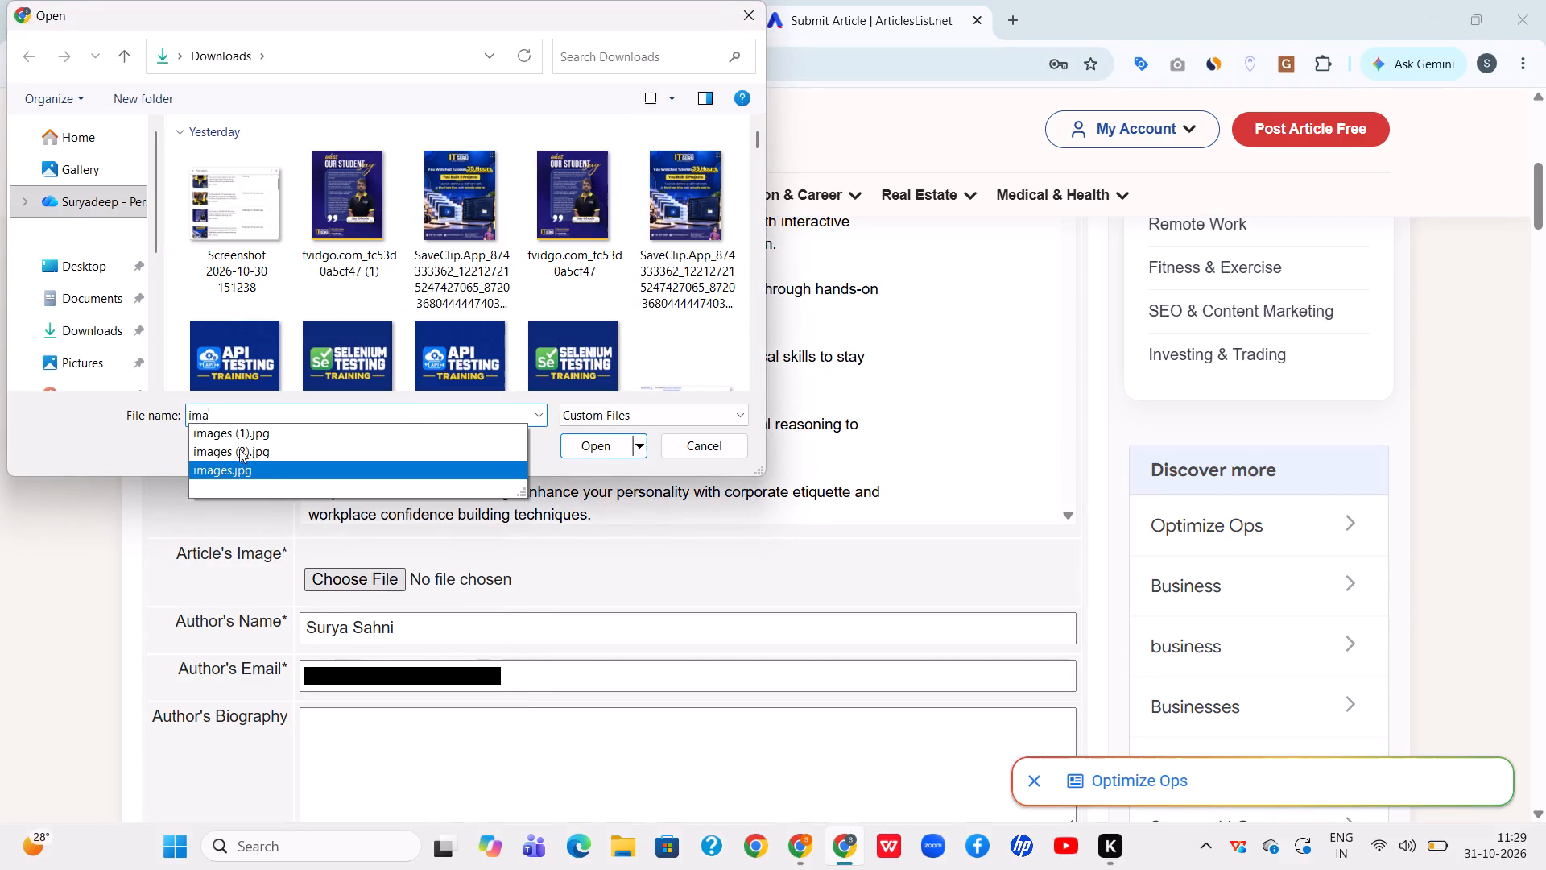
left_click(232, 469)
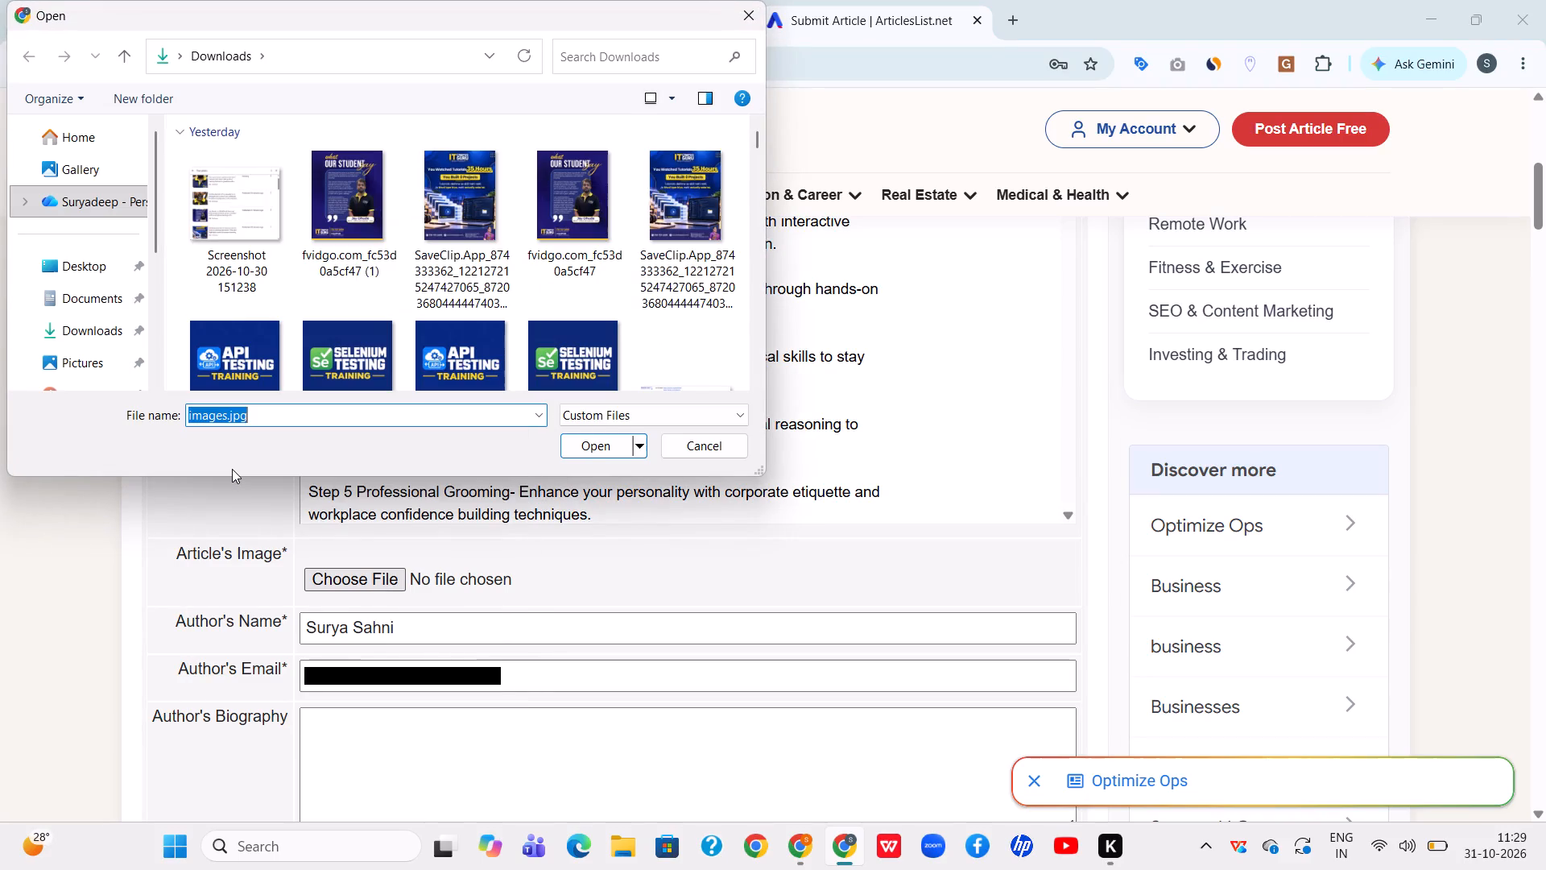
key("Return")
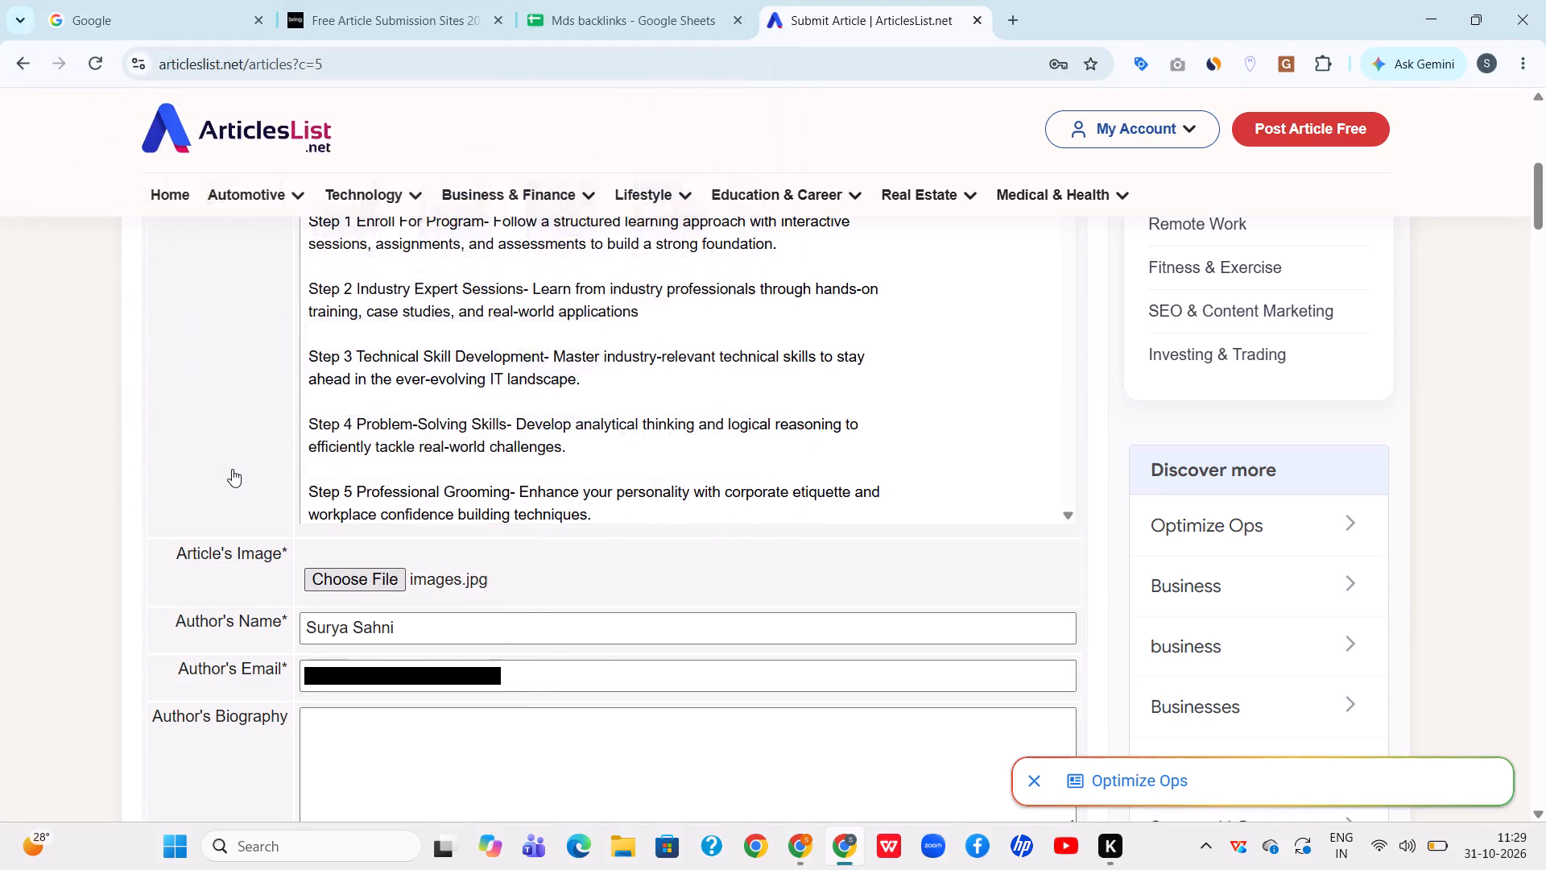
Place the cursor in the Author's Biography field, review the article form, and open the IT Campus Guru homepage for biography text.
scroll(232, 469, "down", 3)
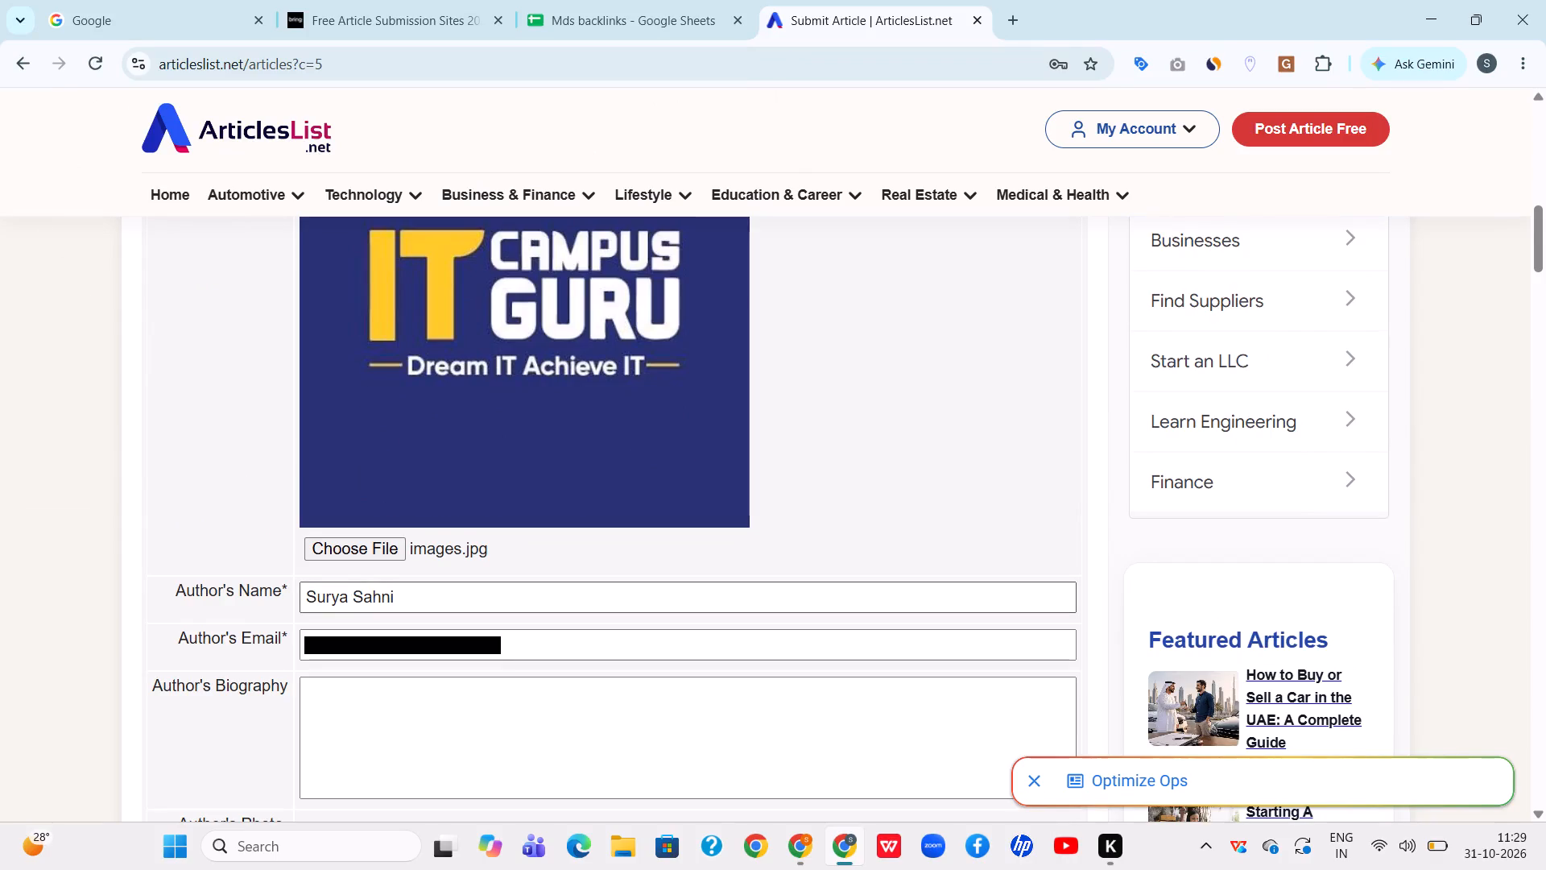
scroll(386, 610, "down", 2)
left_click(428, 466)
scroll(428, 466, "up", 5)
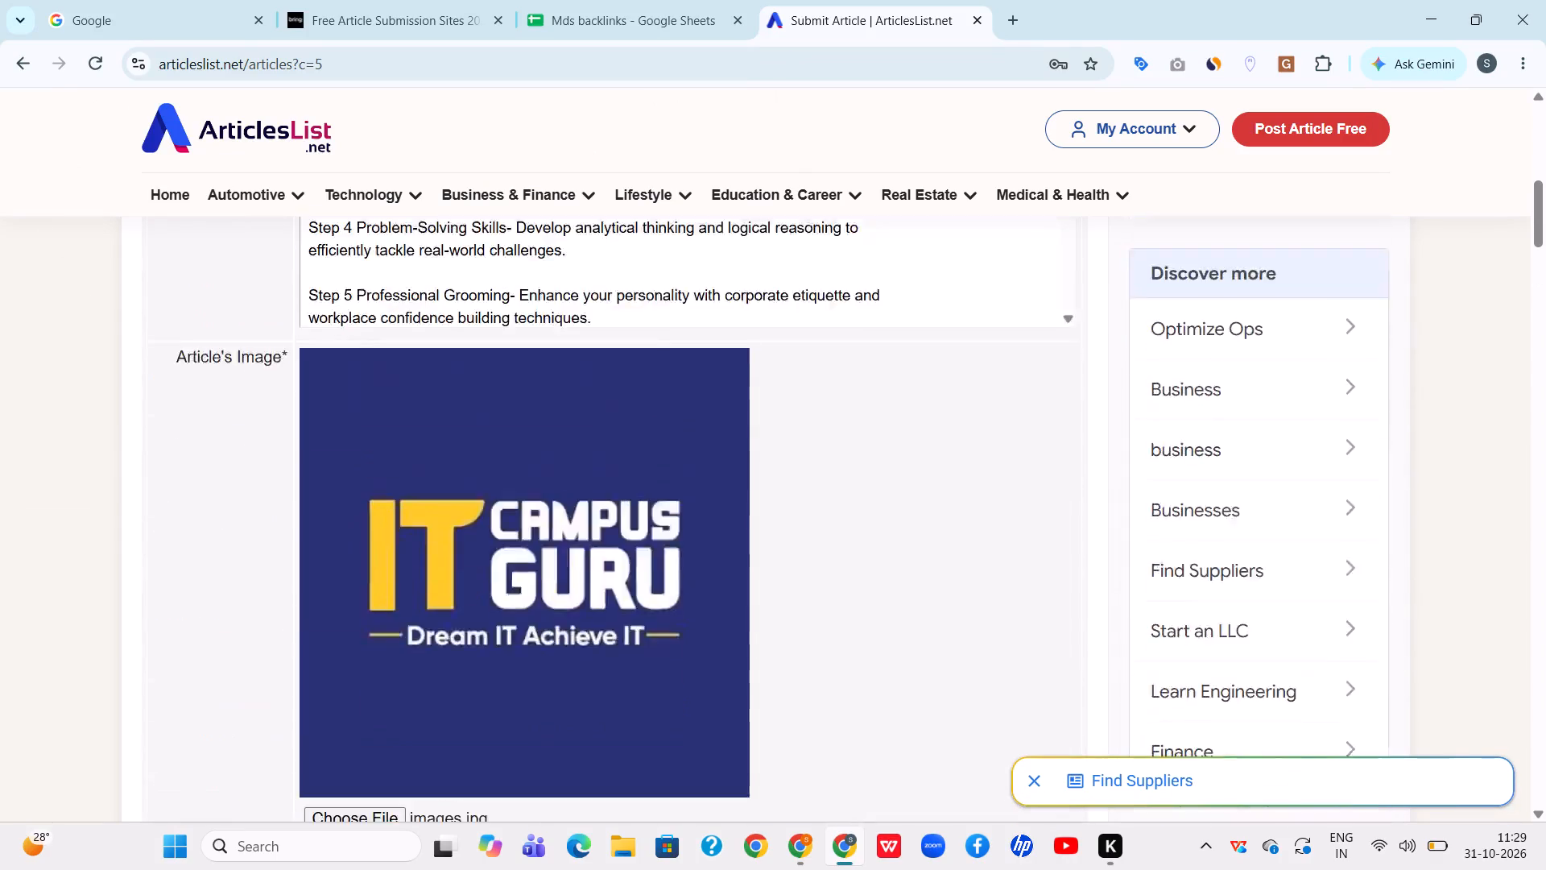
scroll(428, 466, "up", 1)
scroll(428, 466, "down", 7)
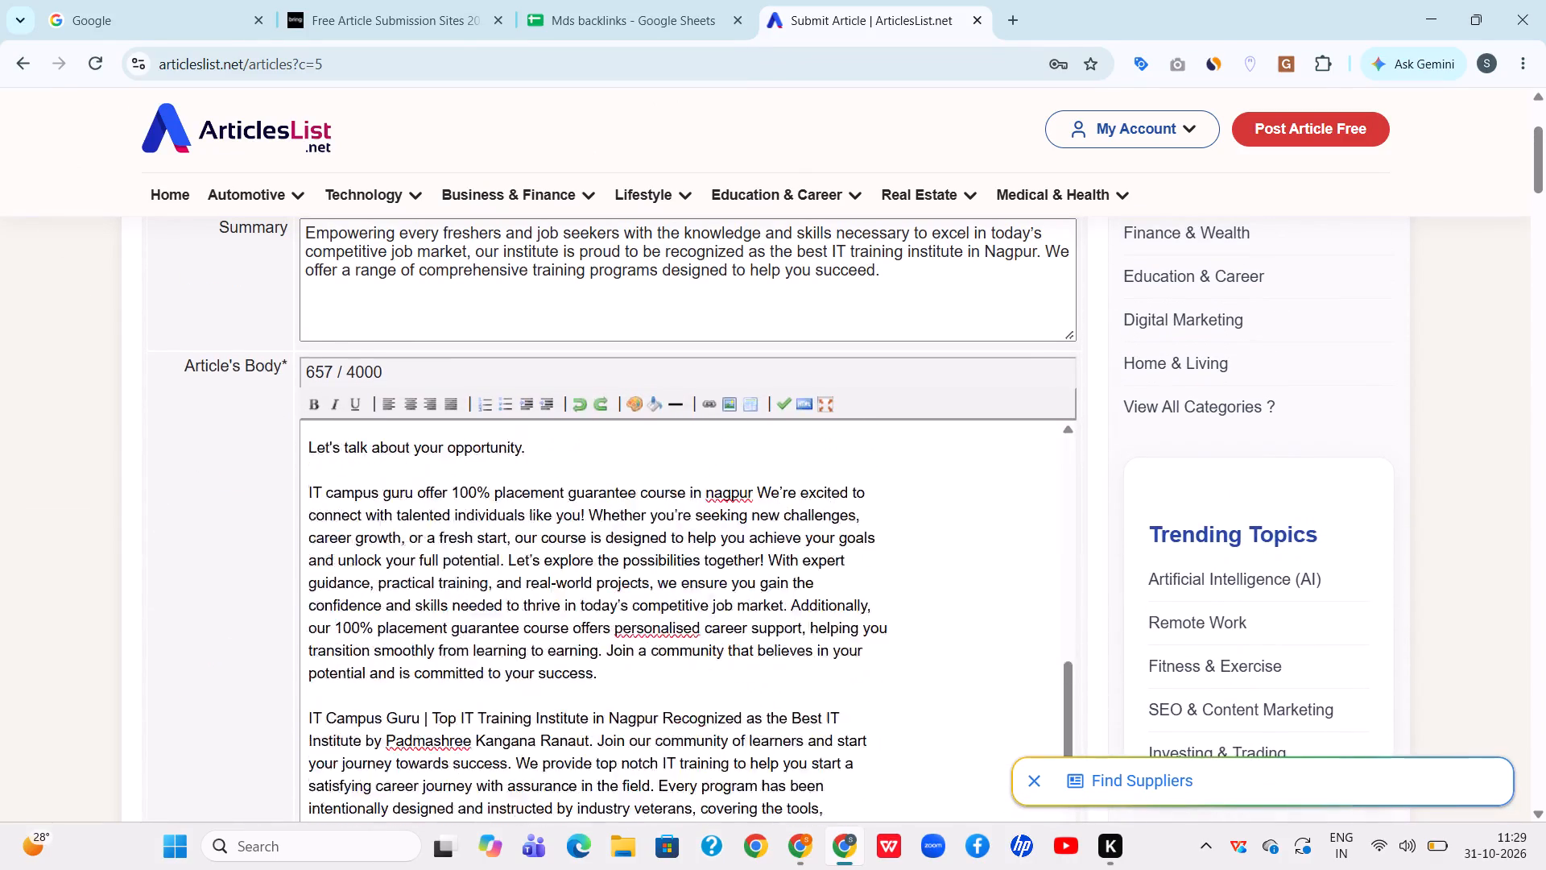
scroll(428, 466, "up", 9)
scroll(0, 541, "down", 5)
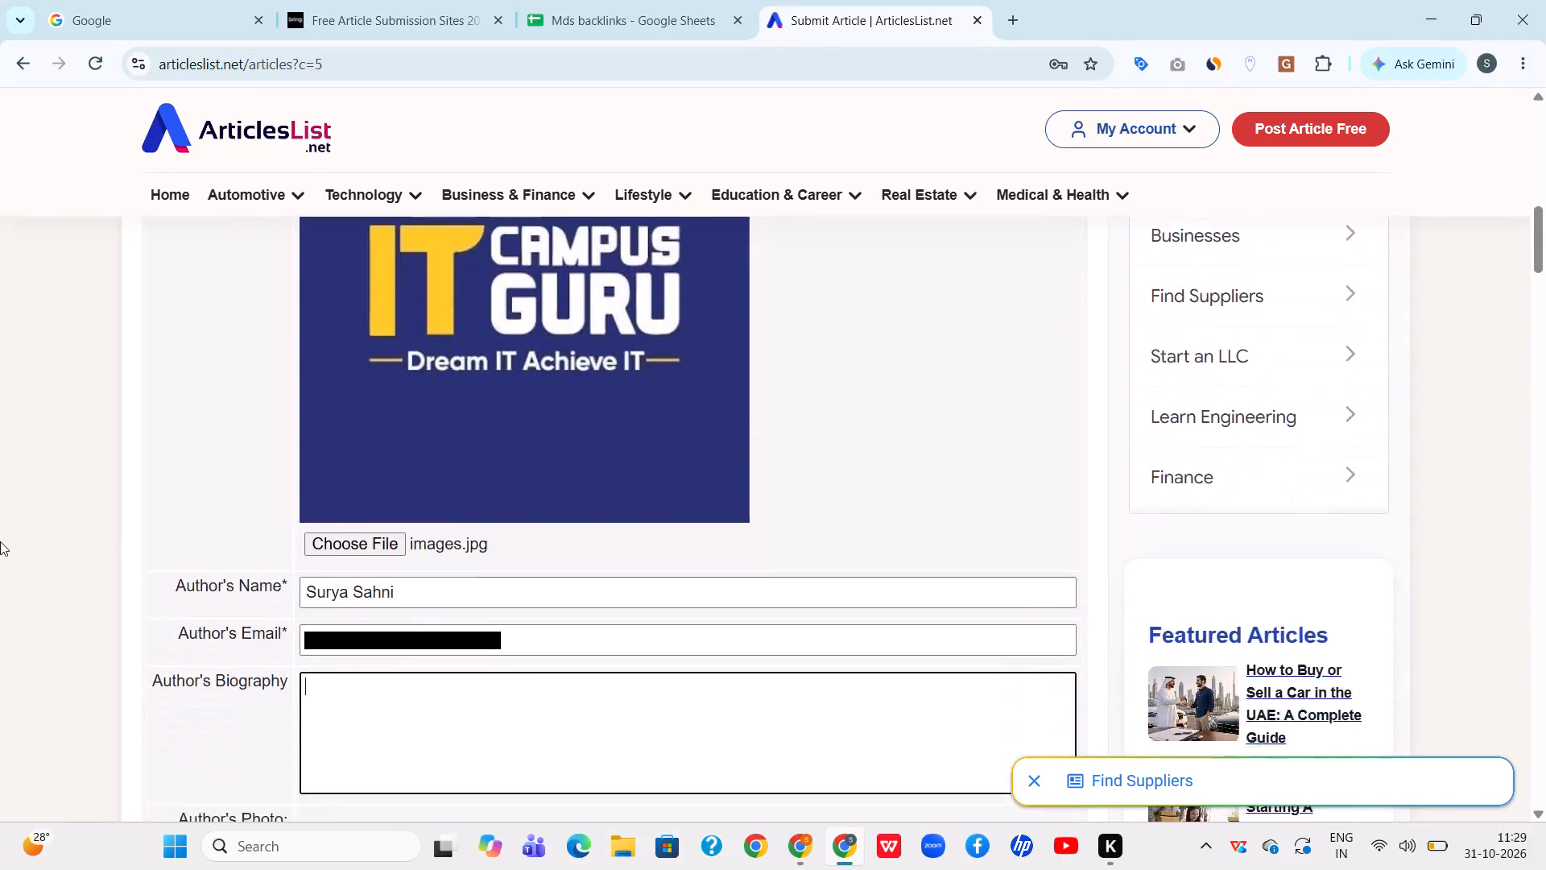
scroll(0, 541, "down", 1)
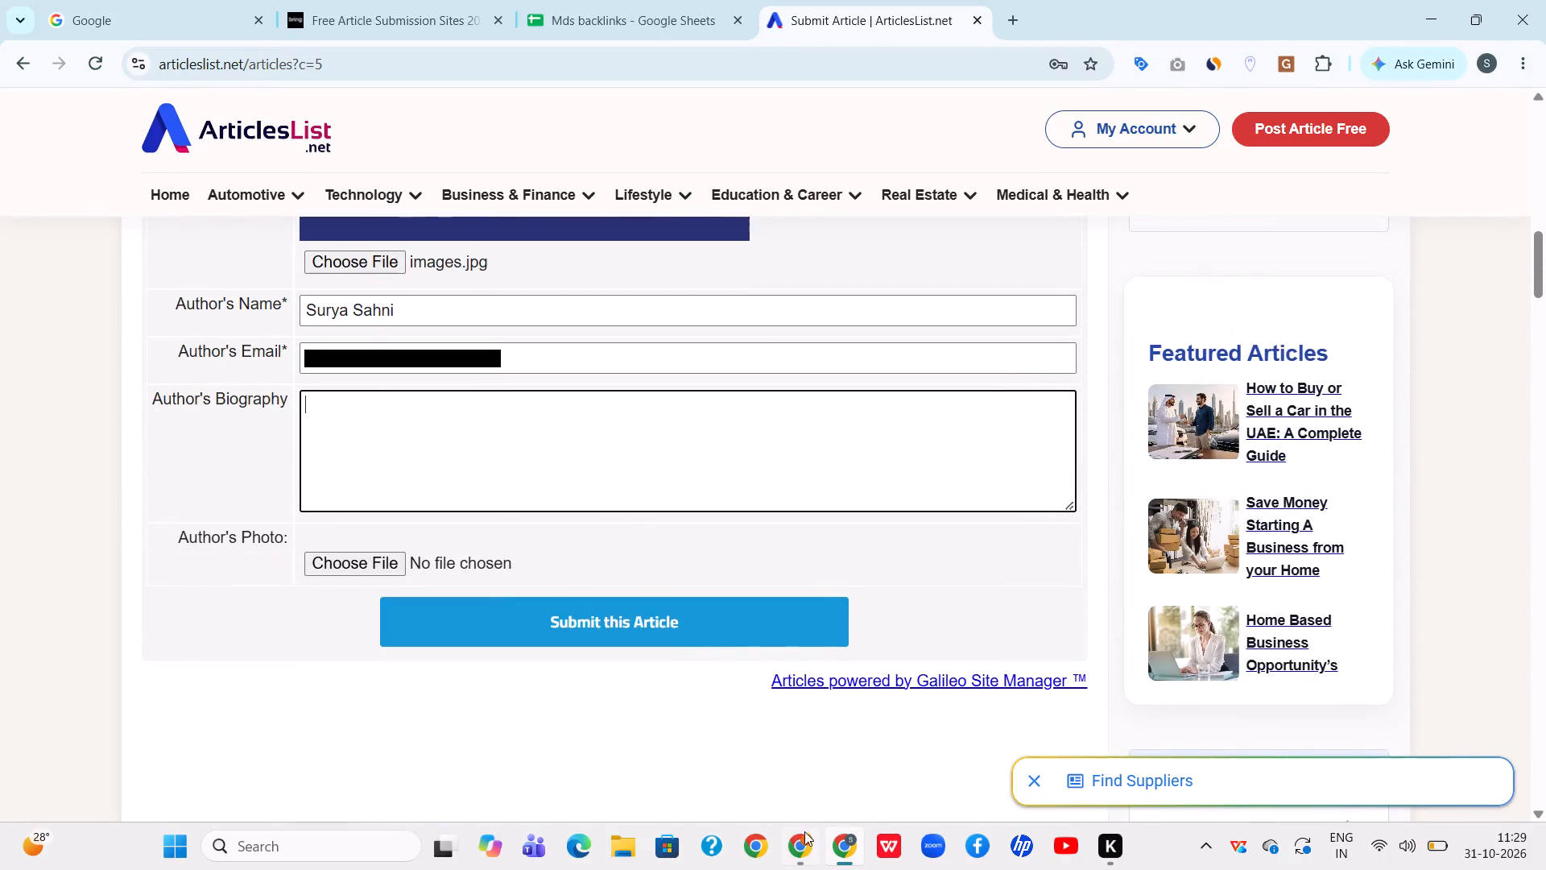
left_click(801, 835)
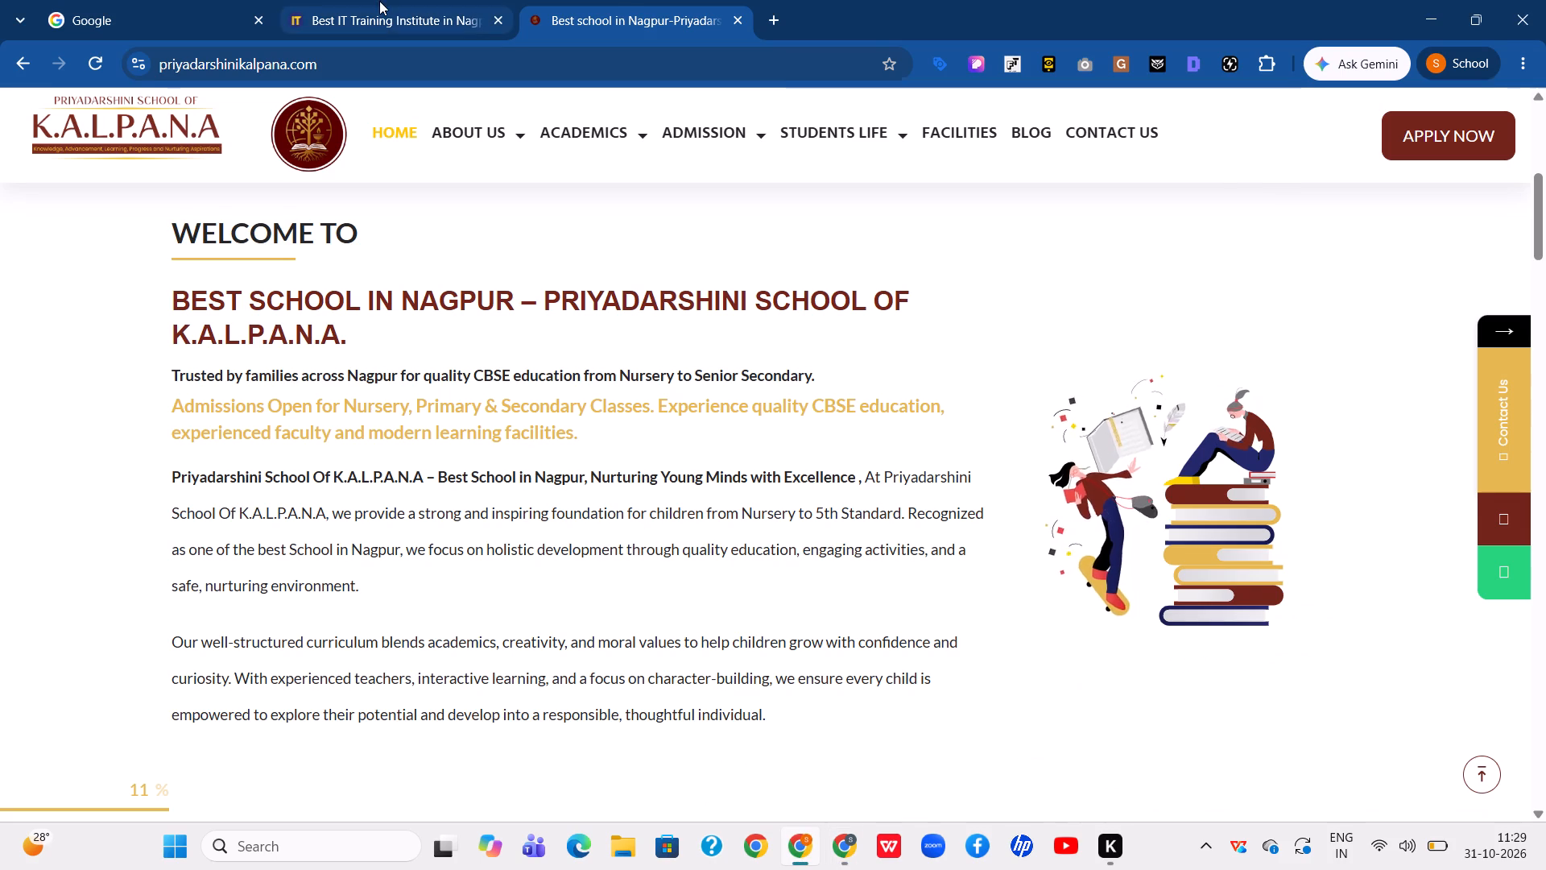
left_click(379, 1)
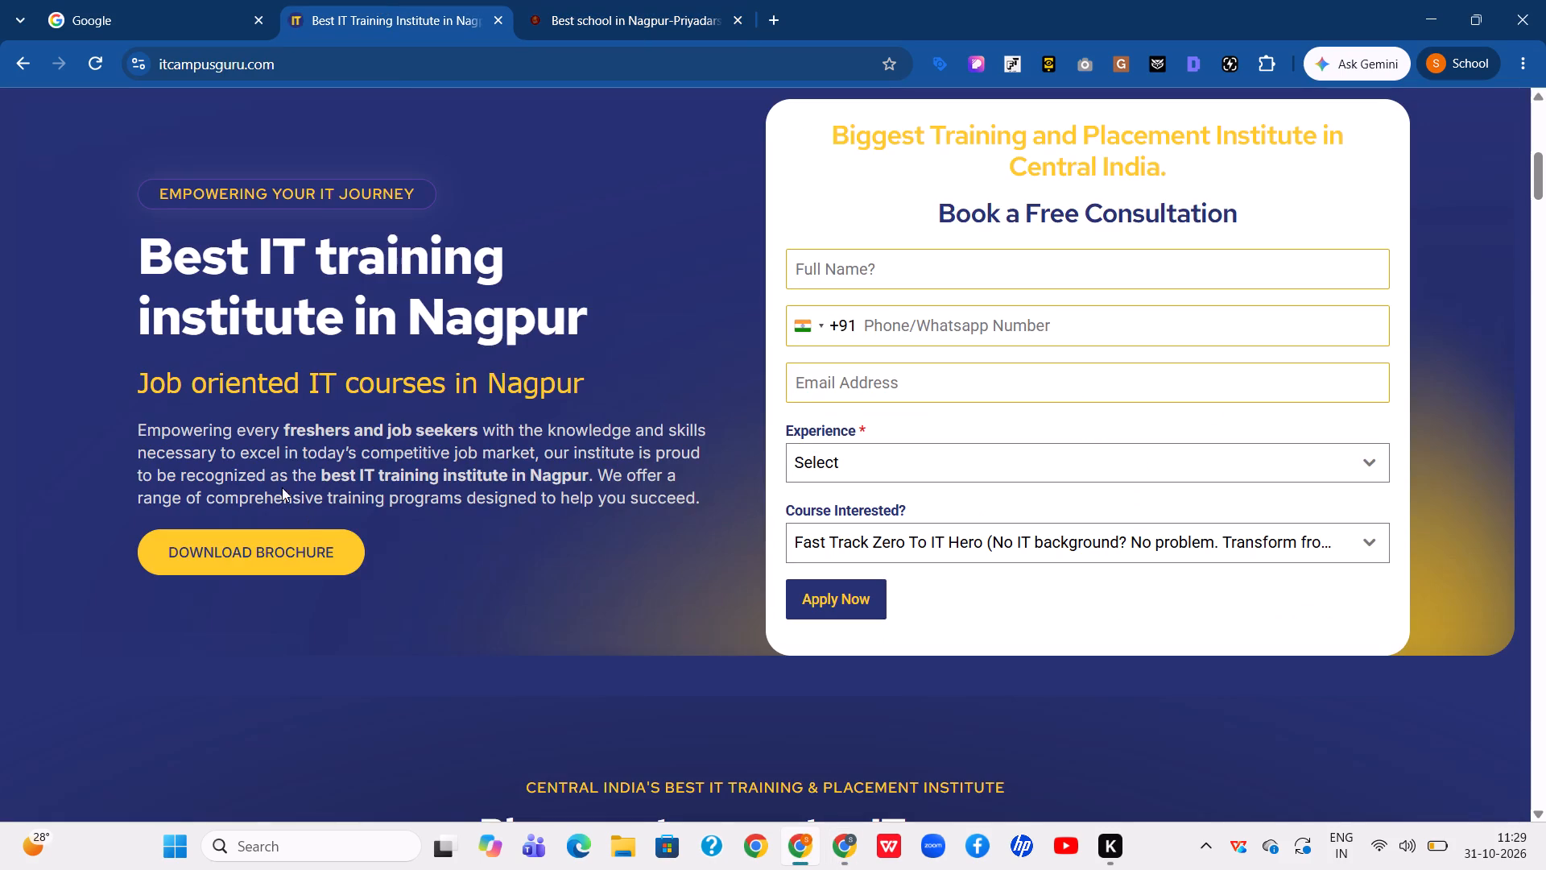
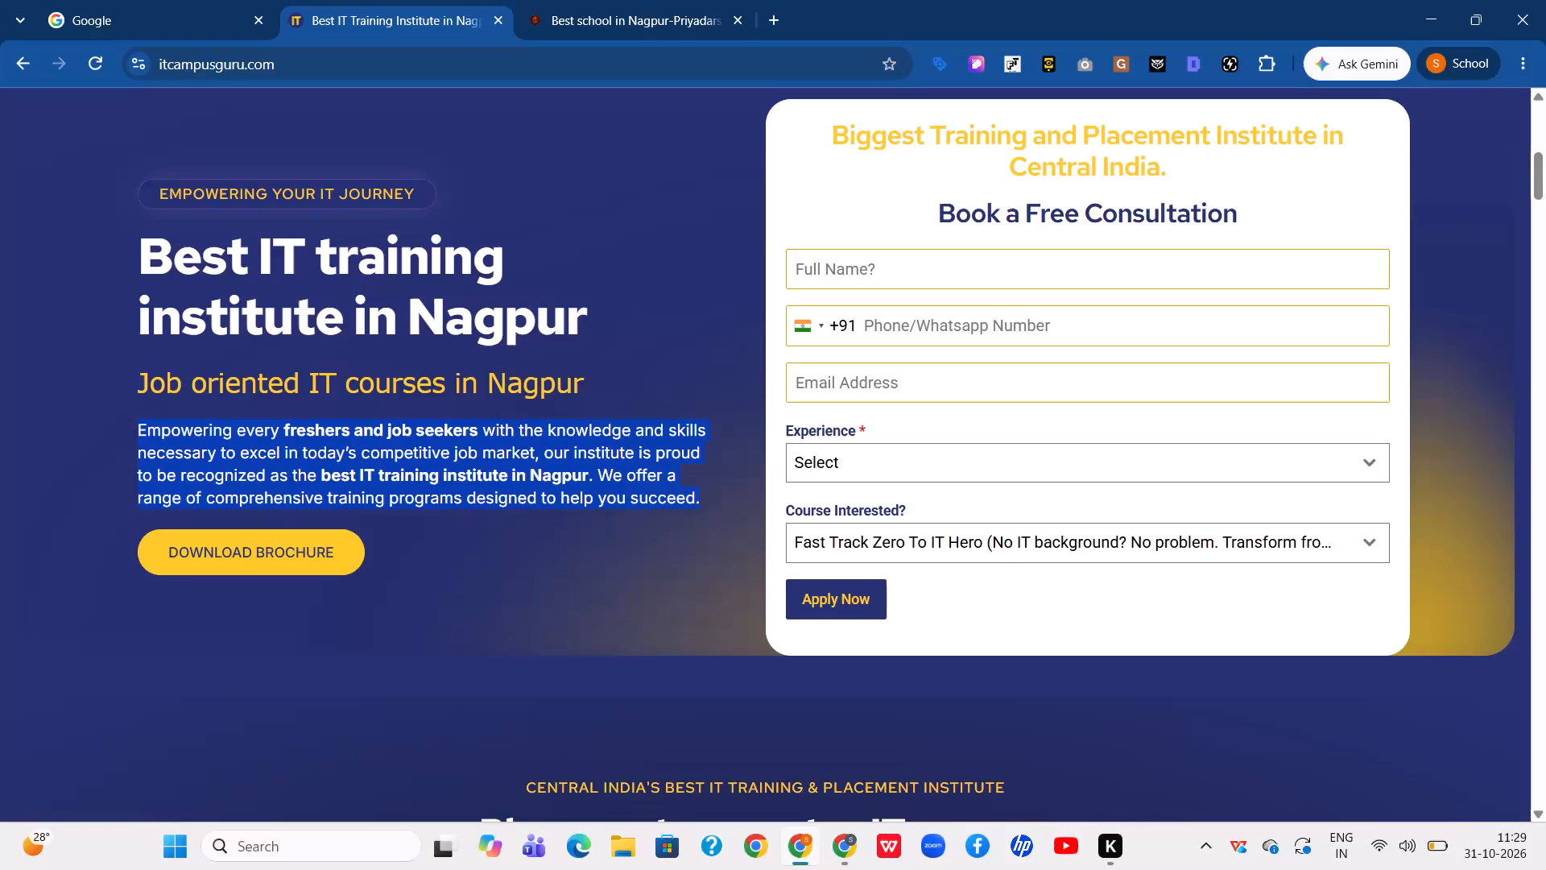
Copy the homepage paragraph beginning "Empowering every freshers and job seekers" into the article form's Author's Biography field.
key("ctrl+c")
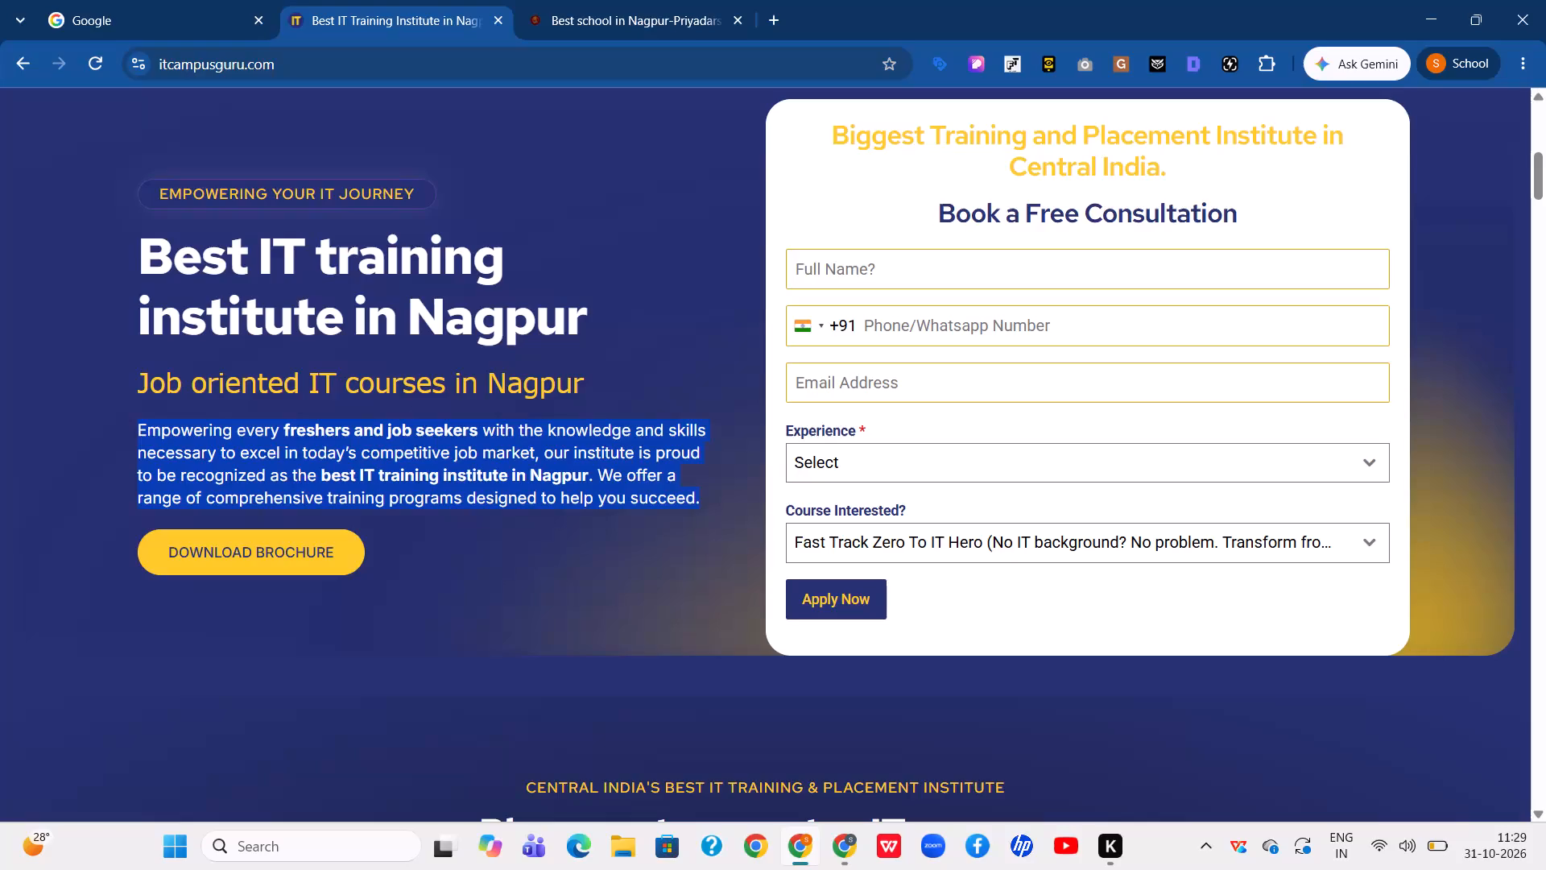
left_click(281, 488)
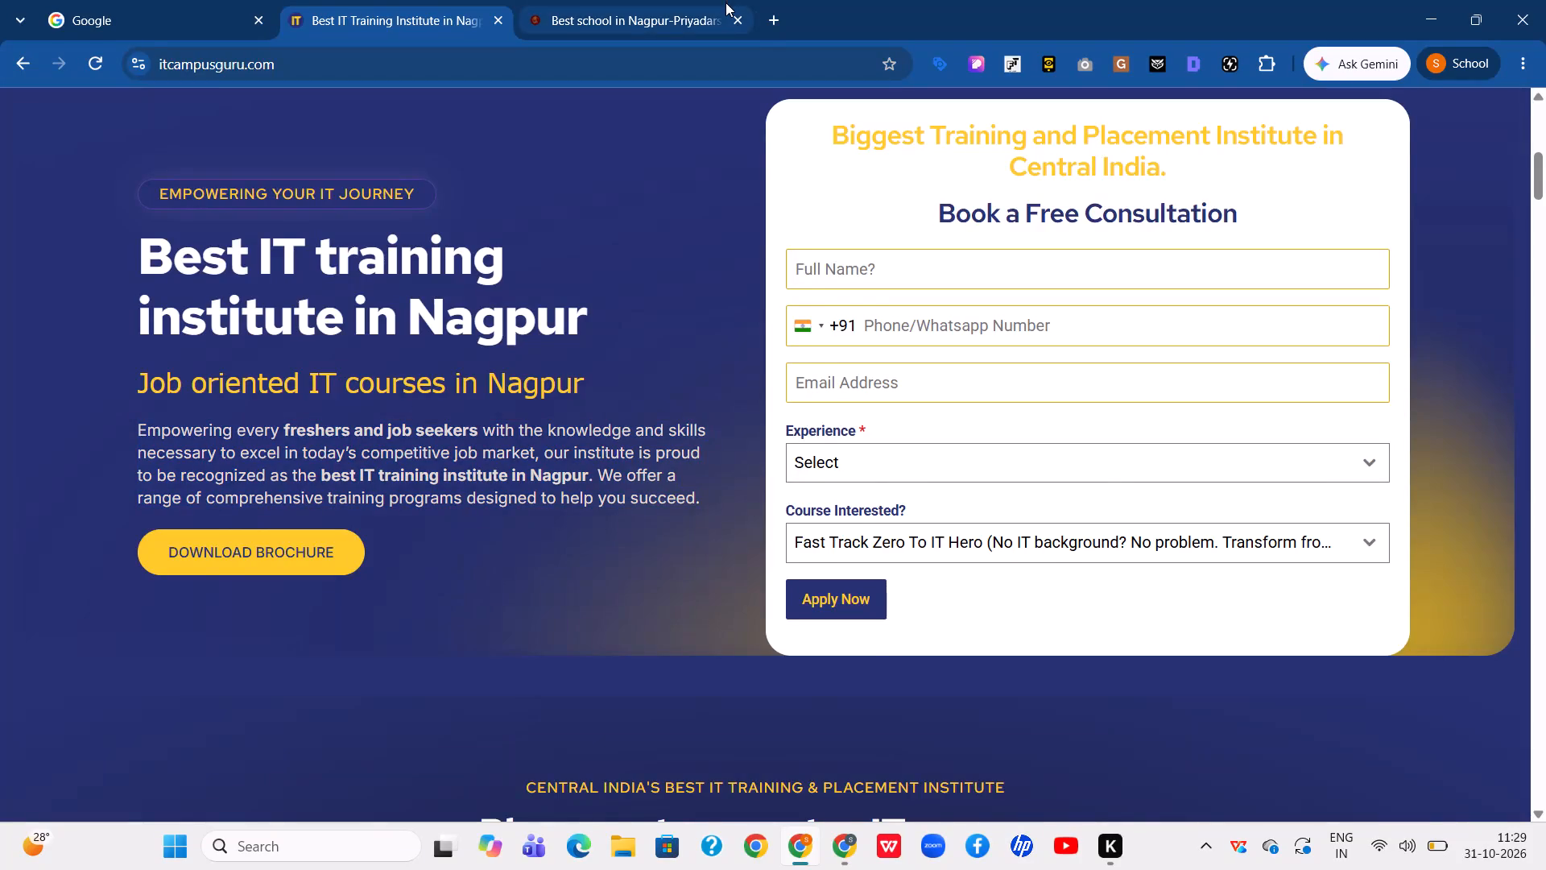
left_click(725, 2)
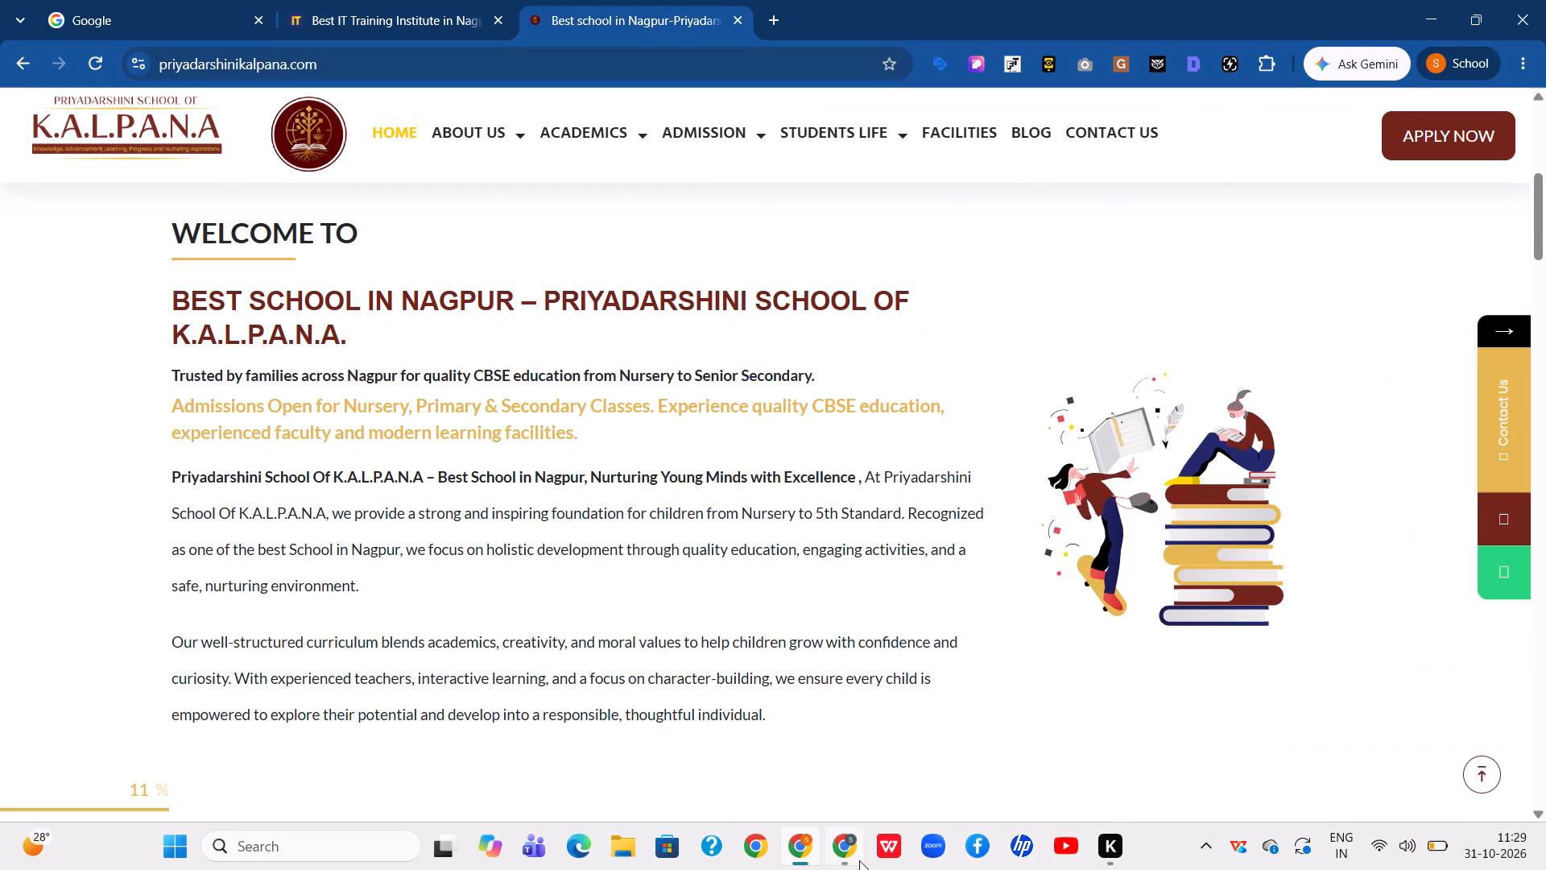
left_click(859, 860)
key("ctrl+v")
key("BackSpace")
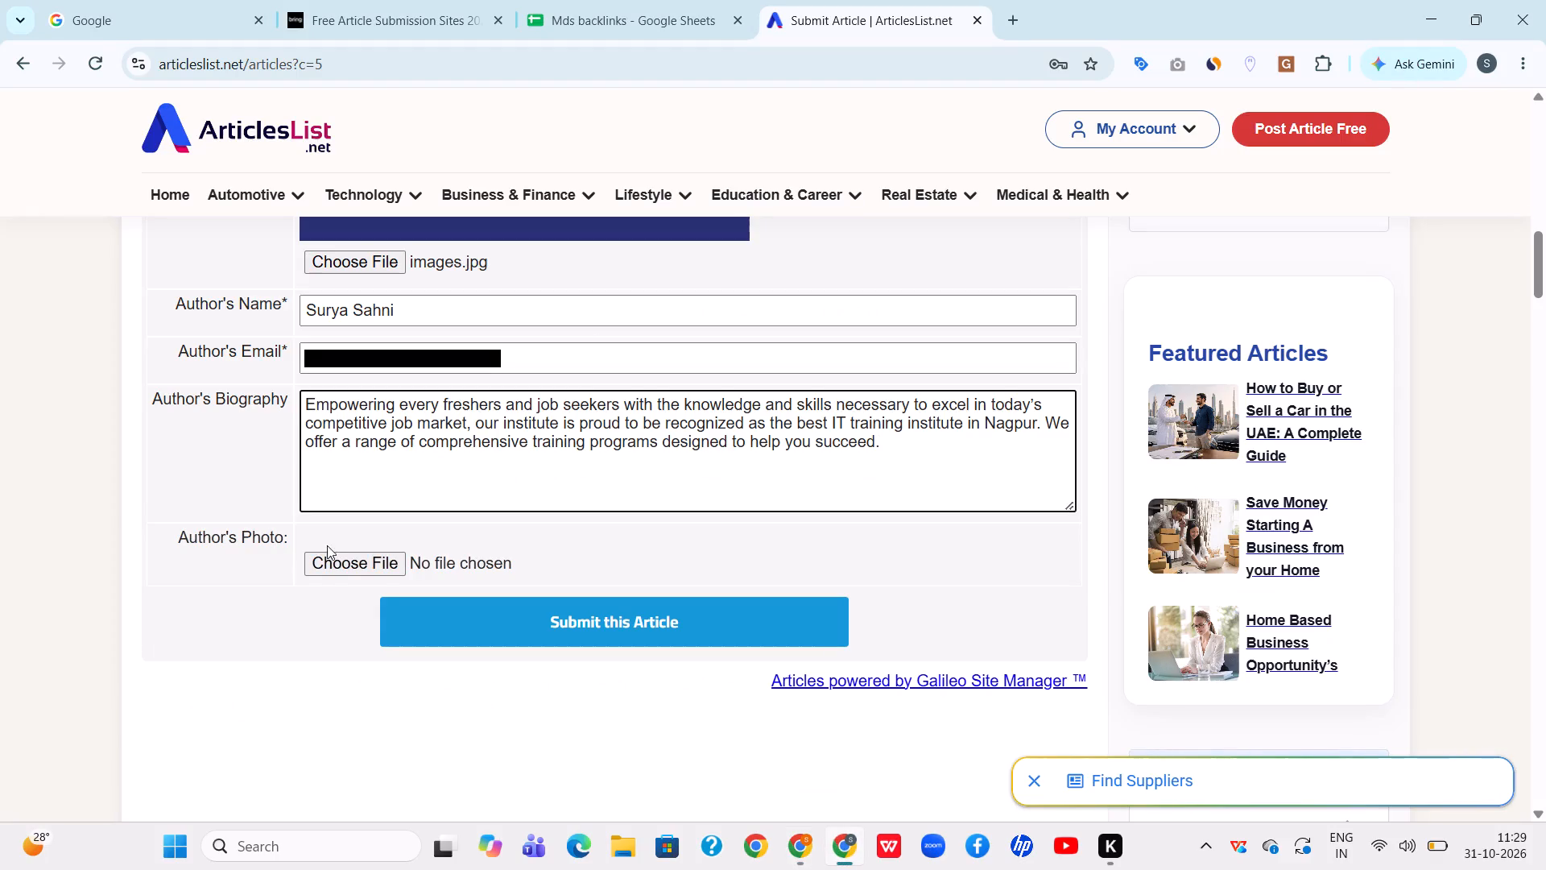
Attach Cover Image.jpg from the Downloads folder as the author's photo.
left_click(329, 563)
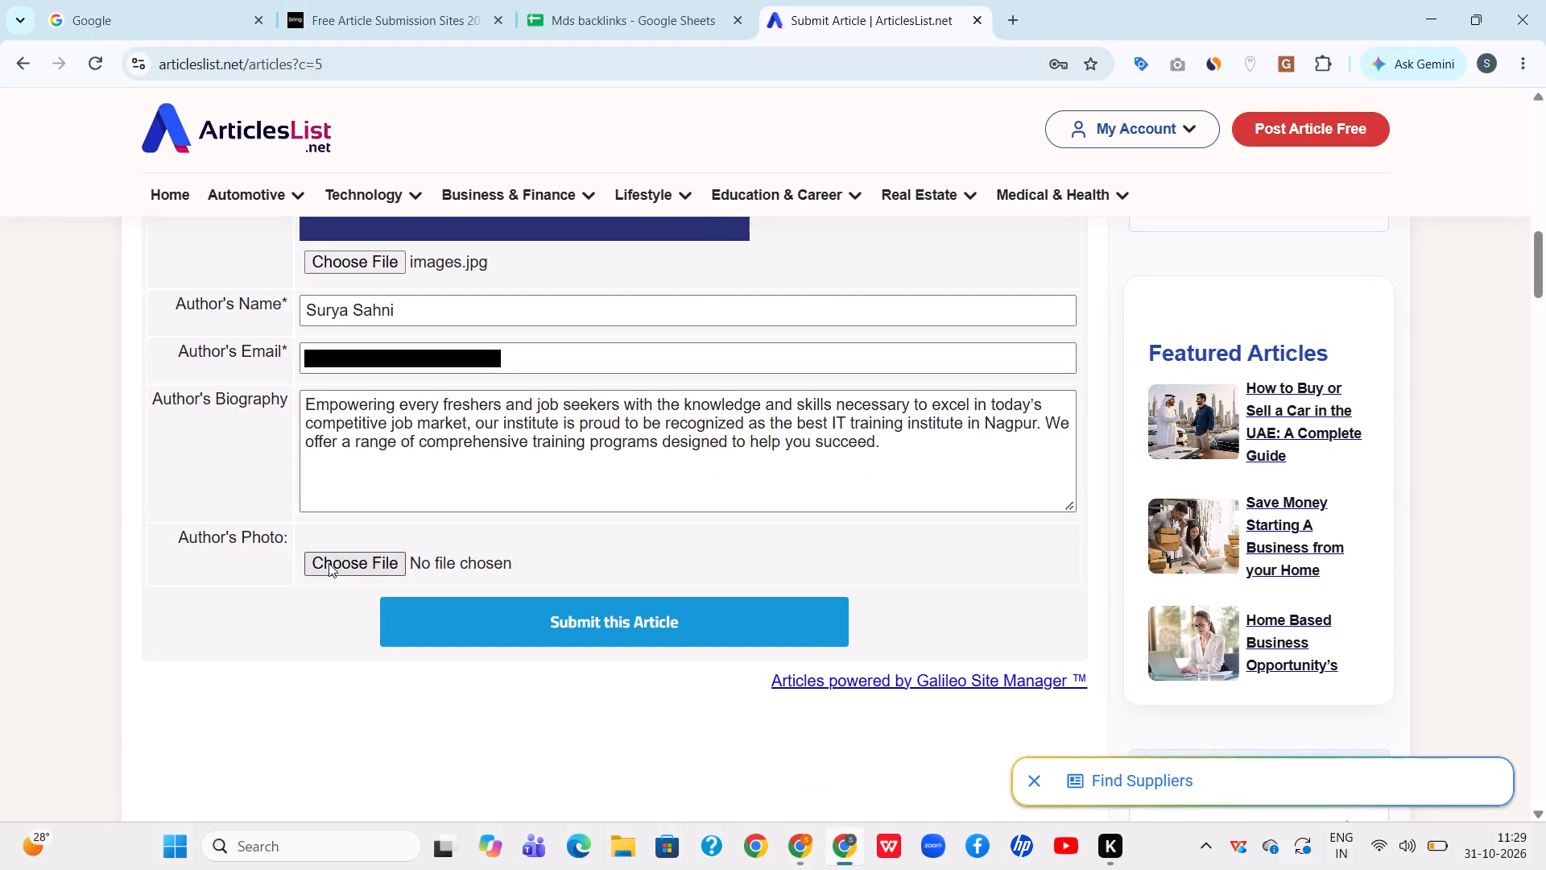
type("images")
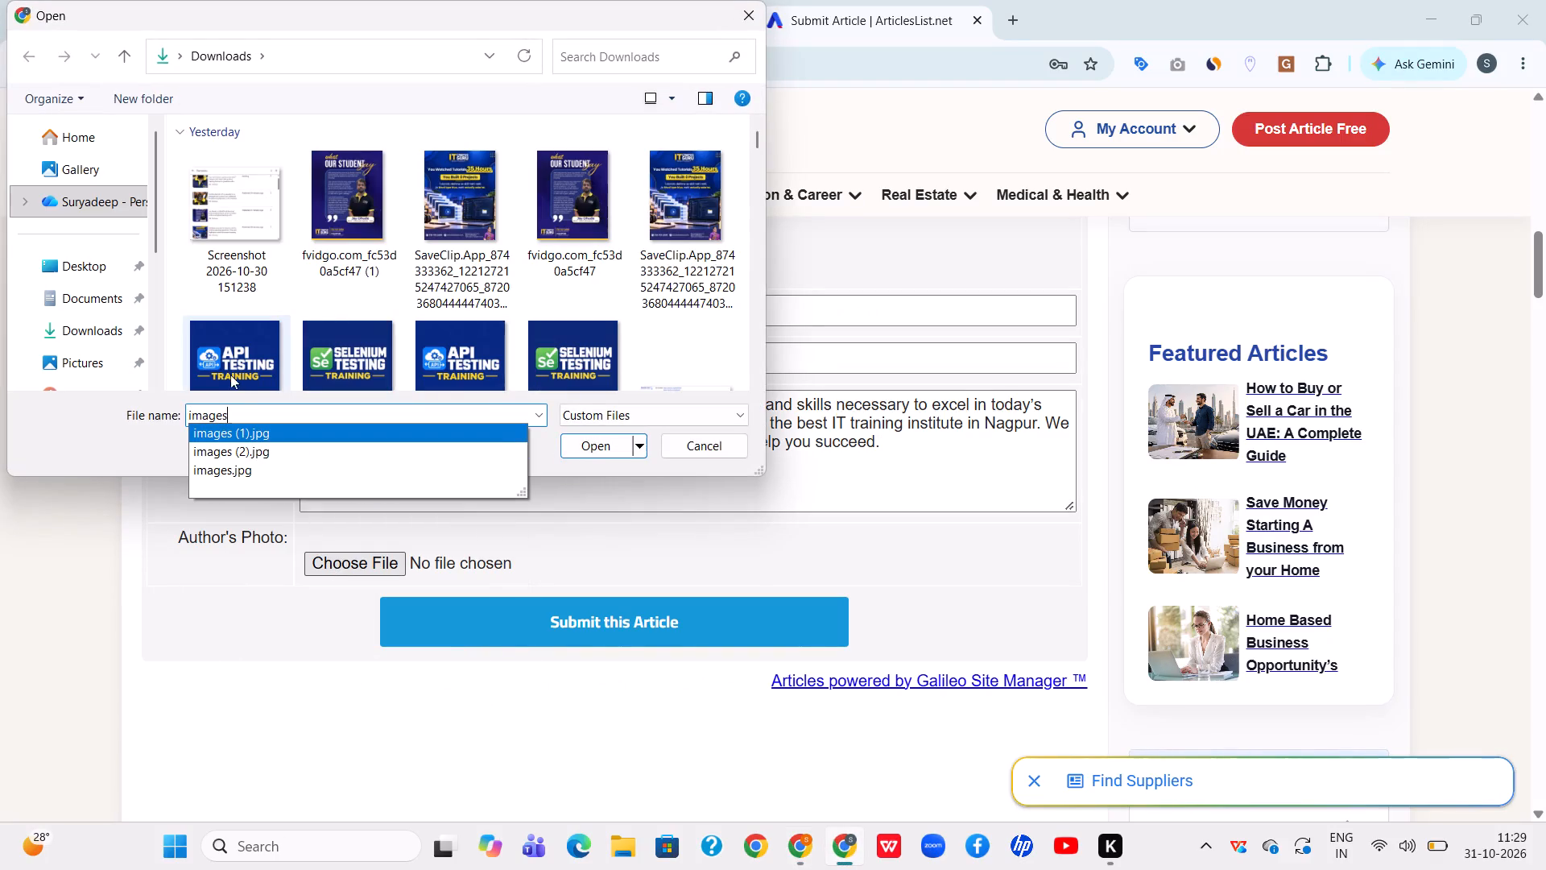
key("ctrl+a")
type("cover ima")
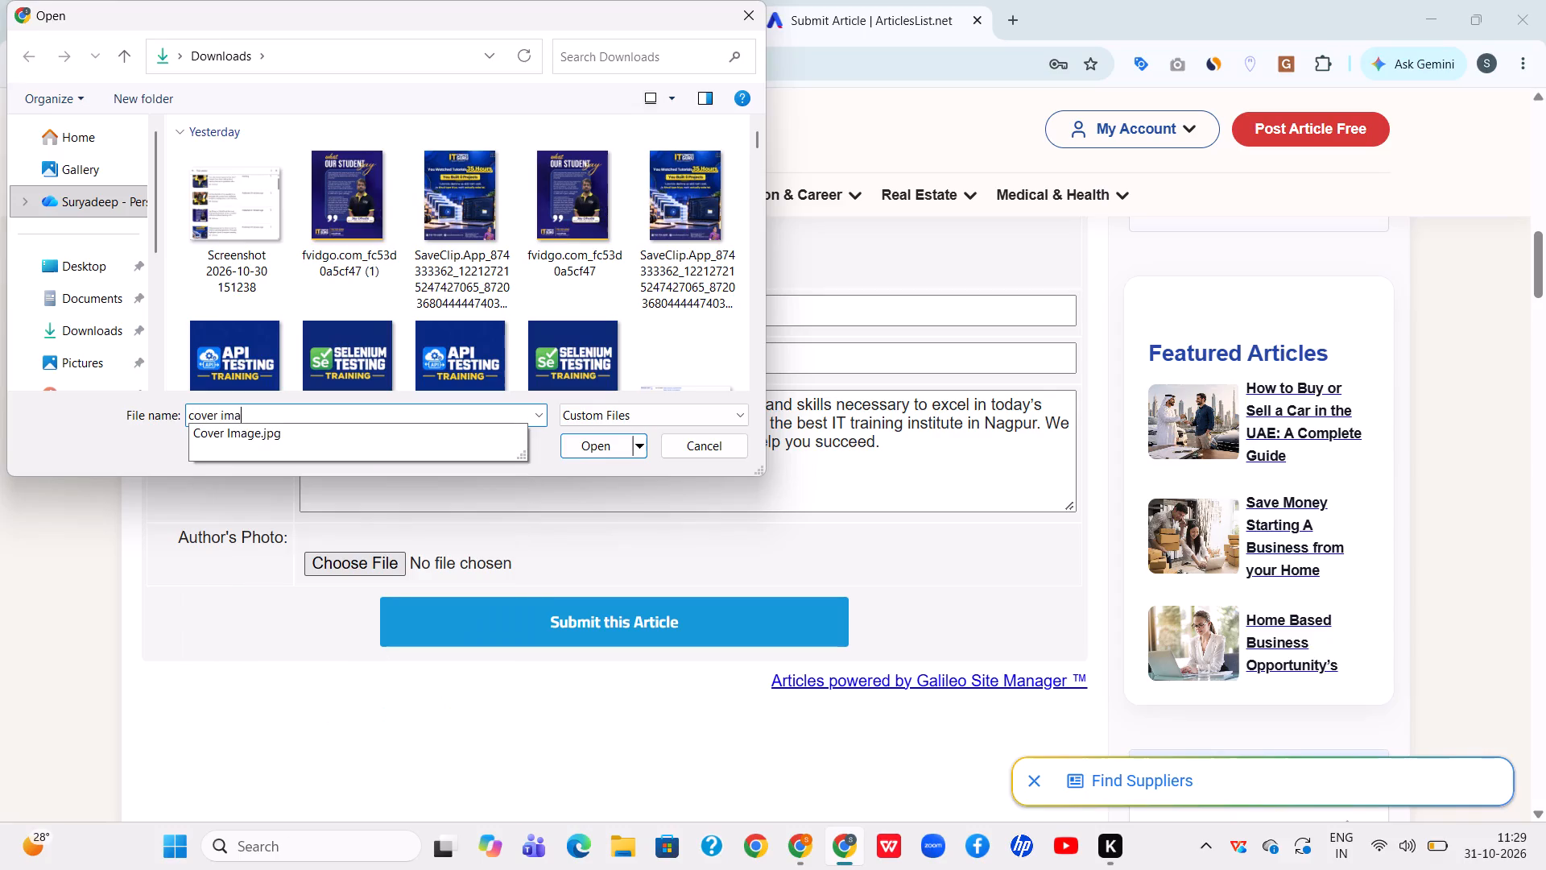
left_click(213, 435)
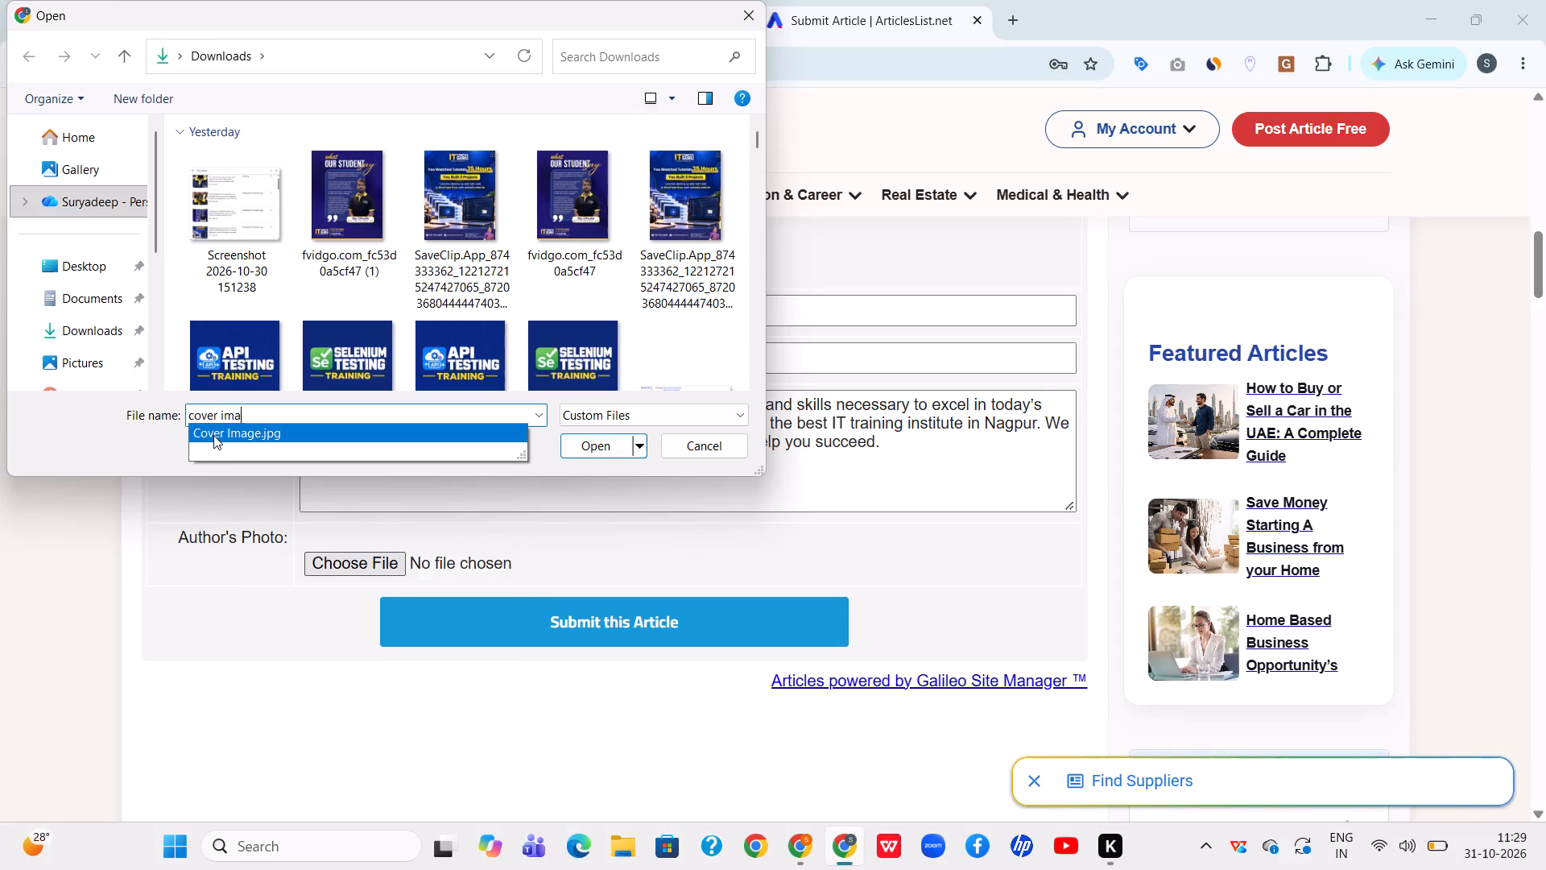
key("Return")
Review the completed article form, from section, title, summary and body through to the image and author details.
key("Page_Up")
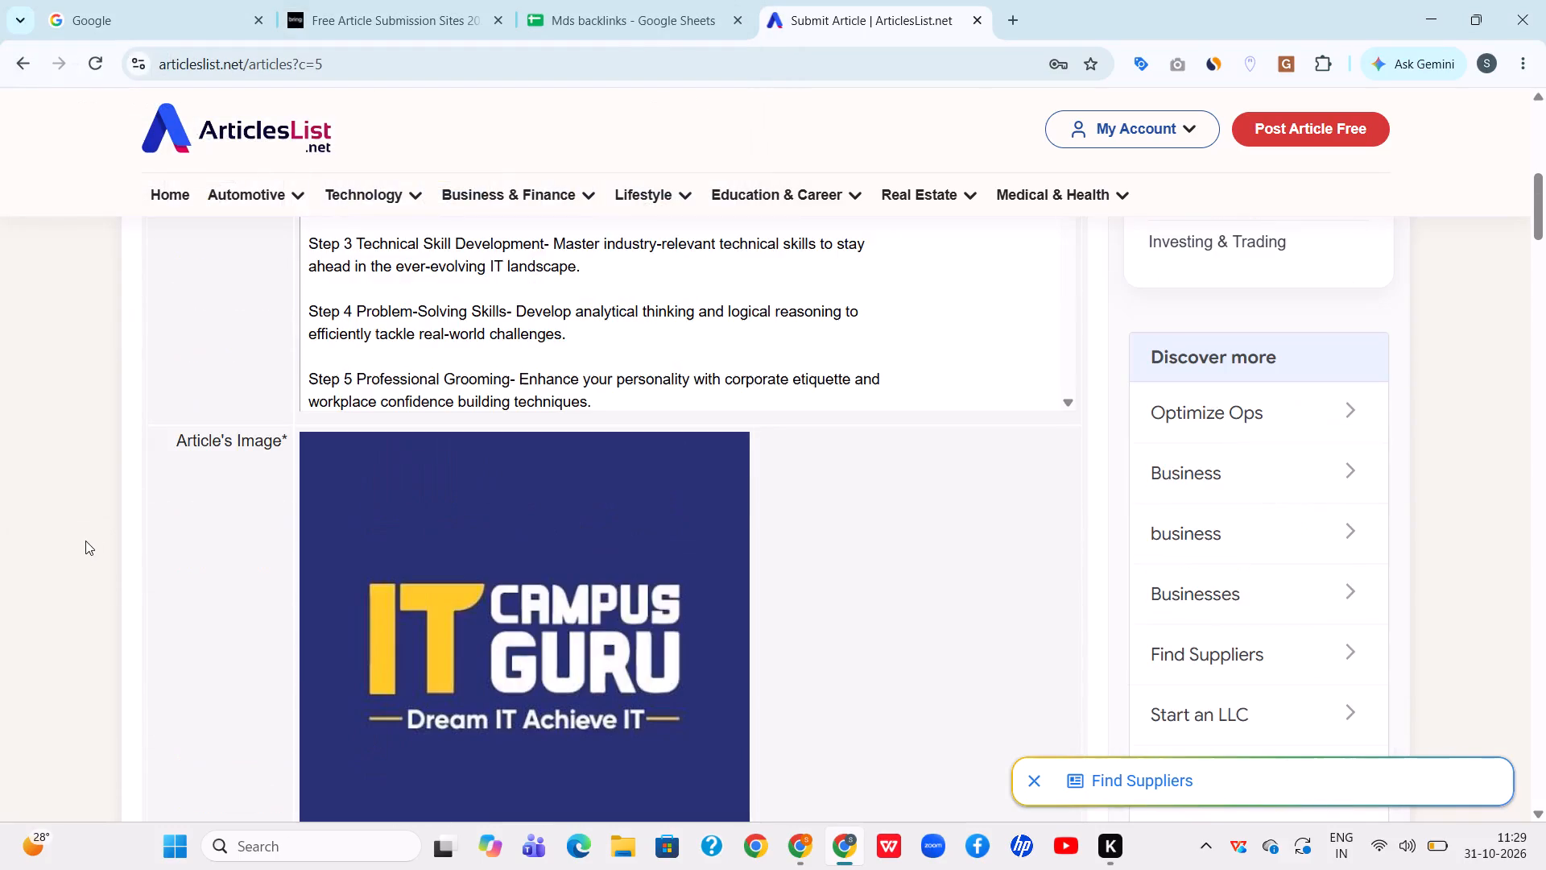
key("Page_Down")
key("Page_Down")
scroll(535, 389, "up", 3)
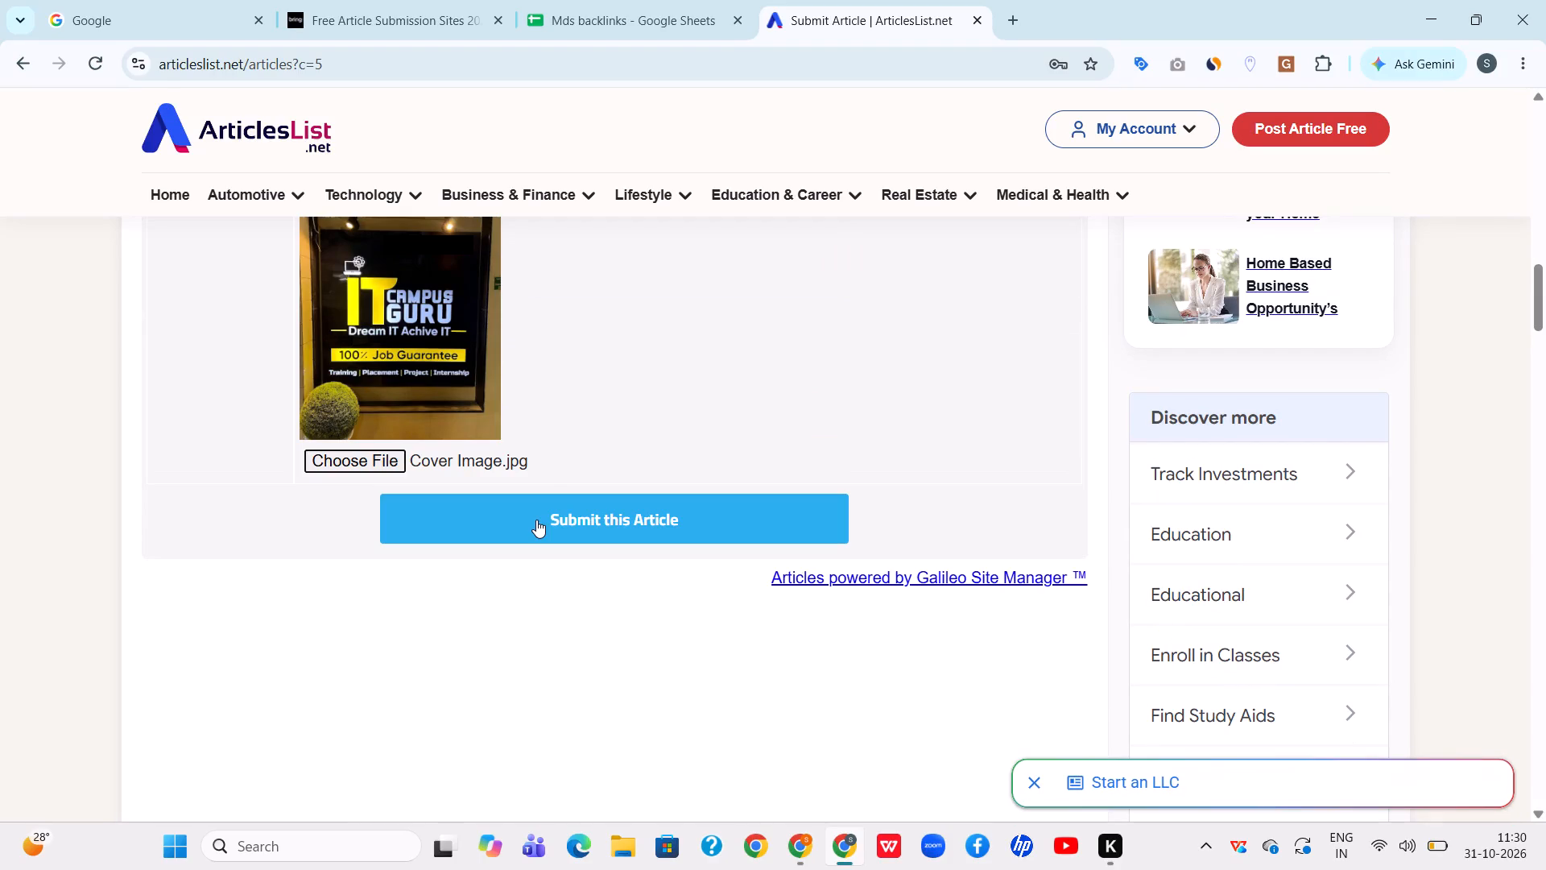
scroll(536, 520, "up", 1)
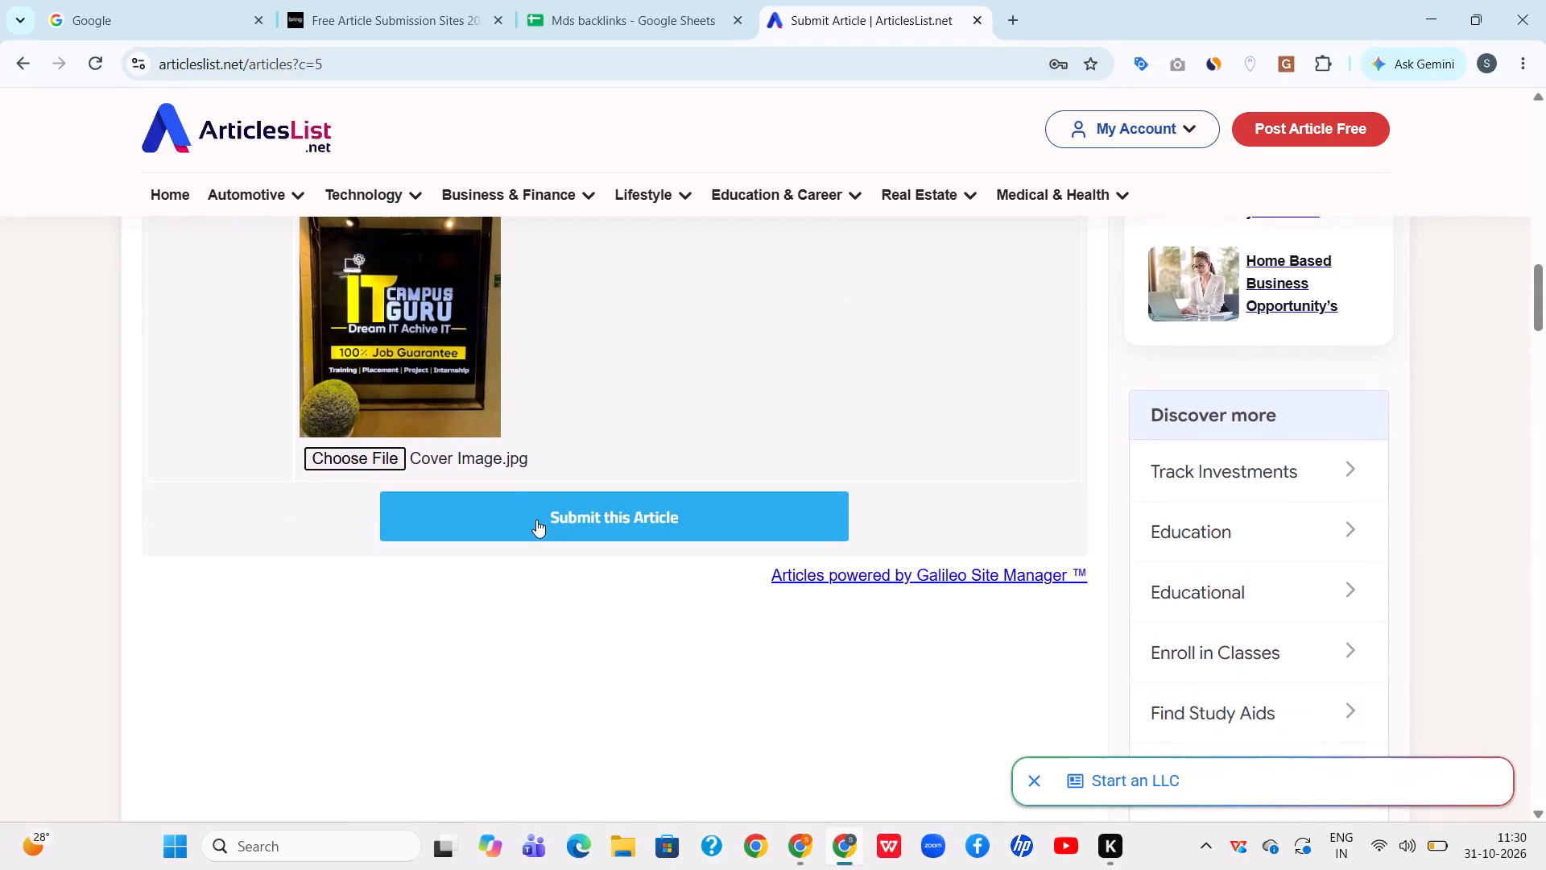
scroll(536, 520, "up", 1)
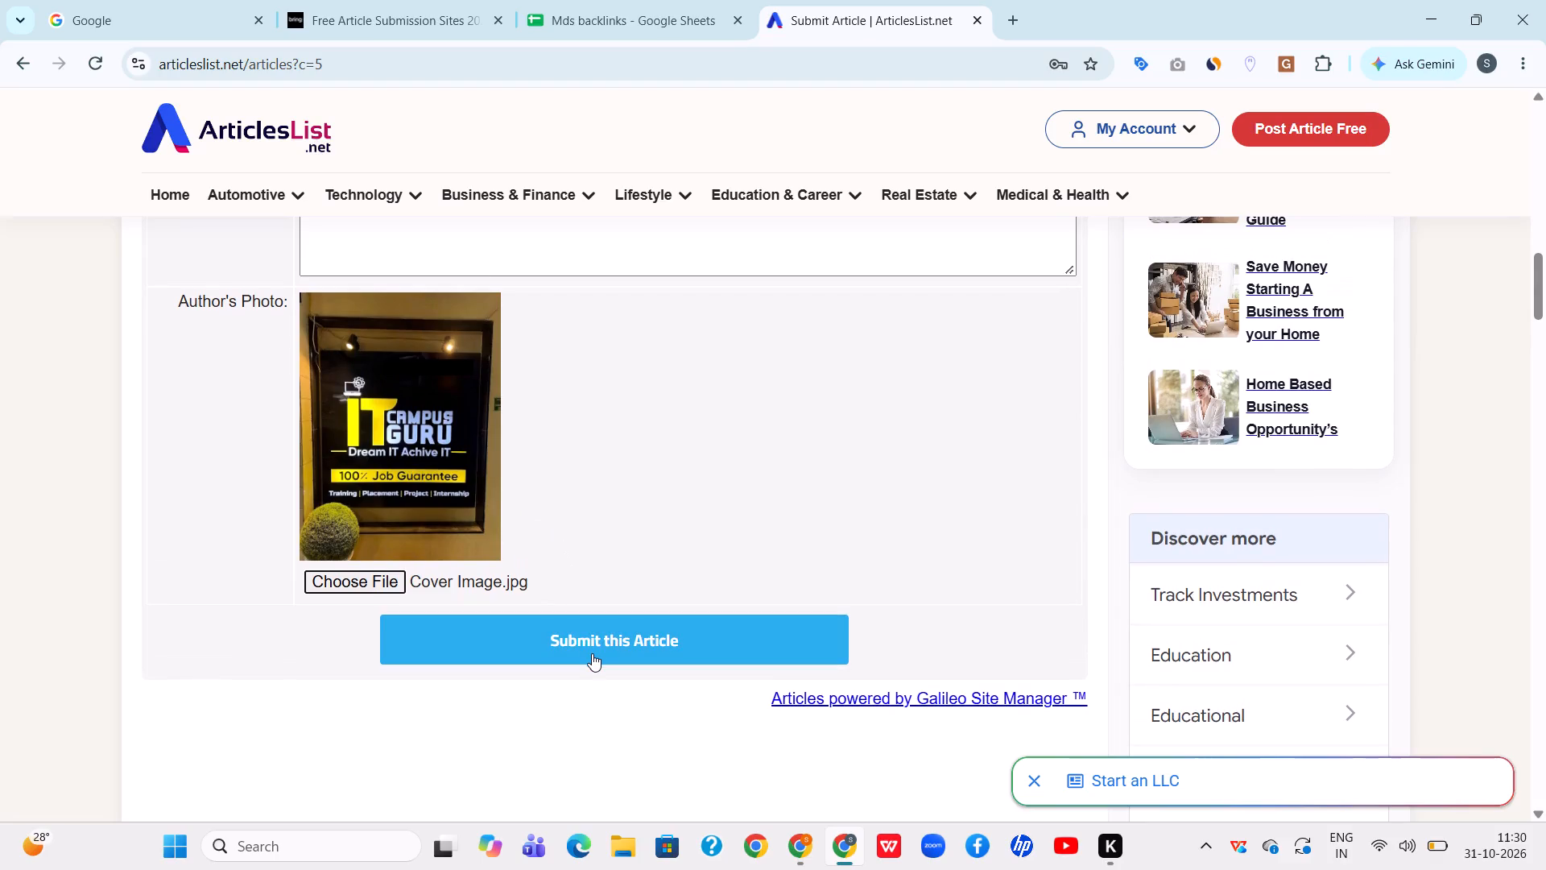
scroll(592, 653, "up", 8)
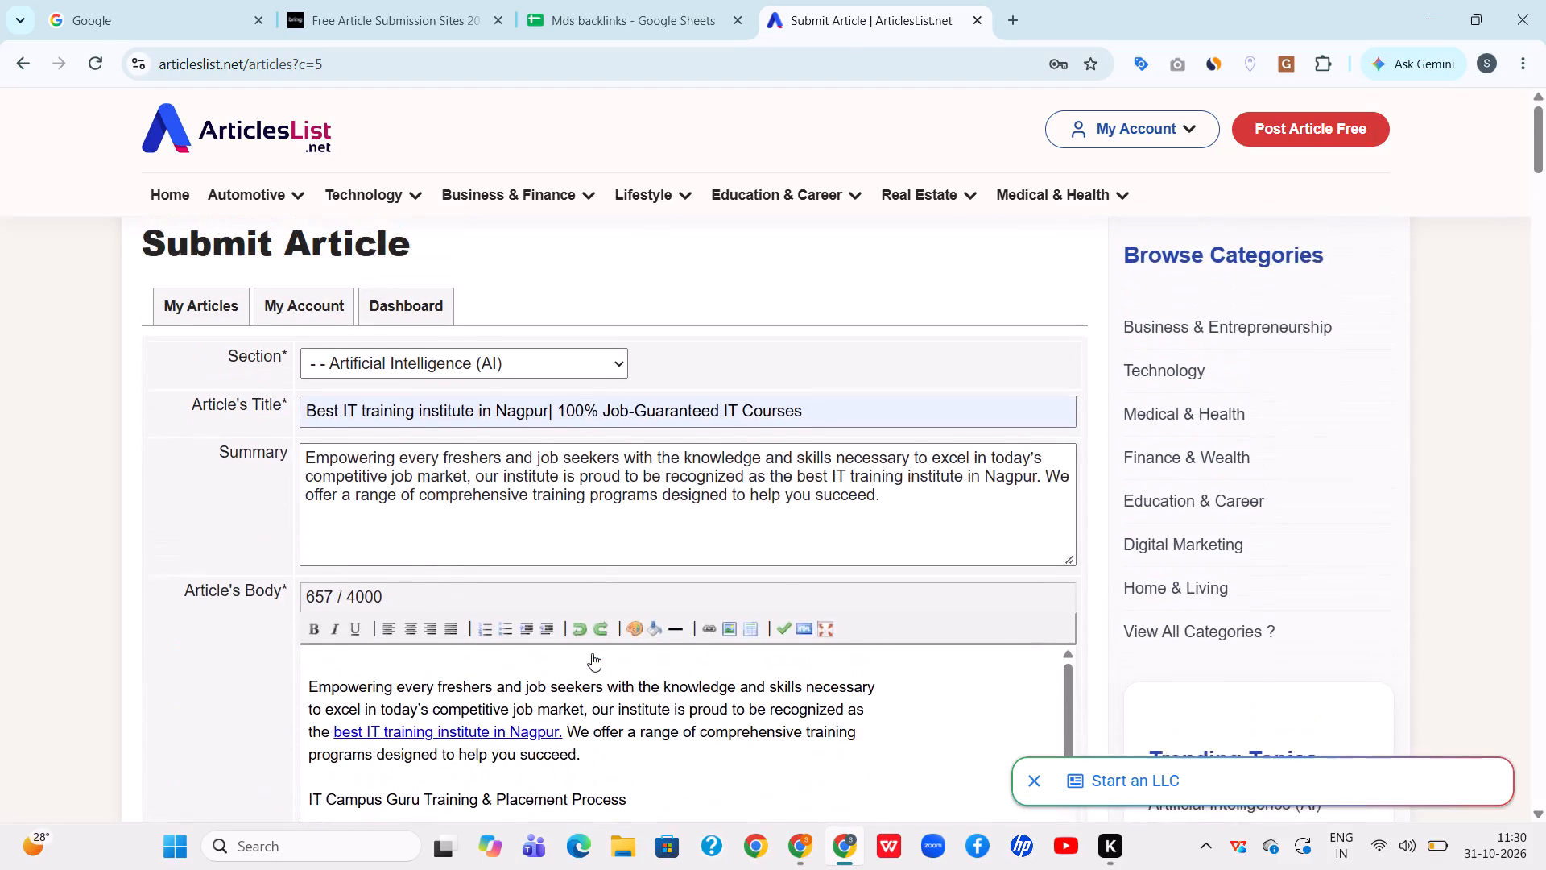
scroll(1099, 514, "down", 8)
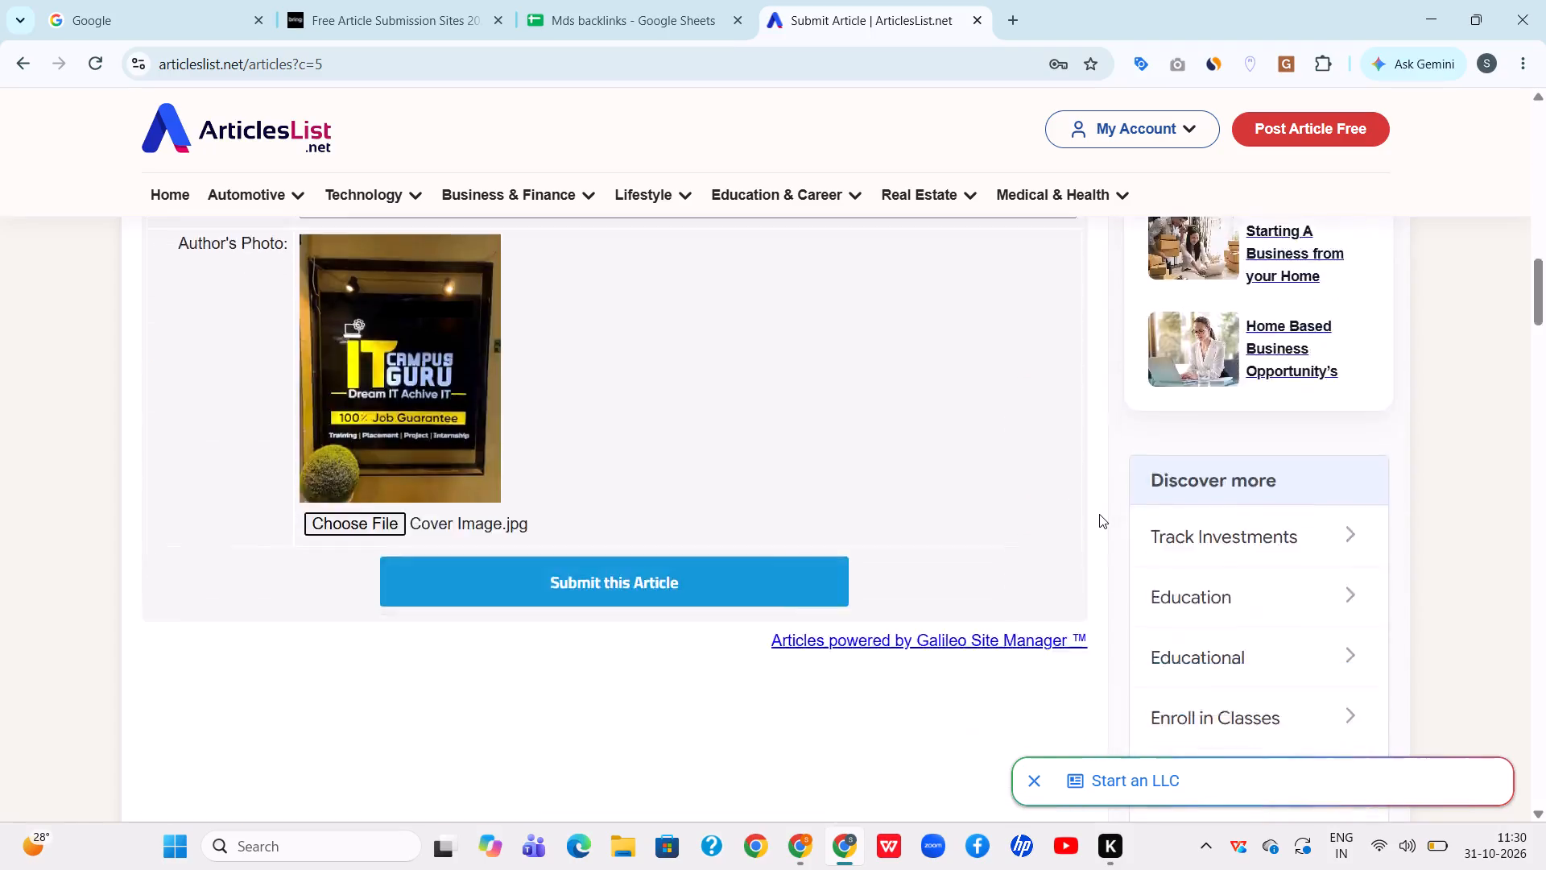
scroll(1099, 514, "up", 7)
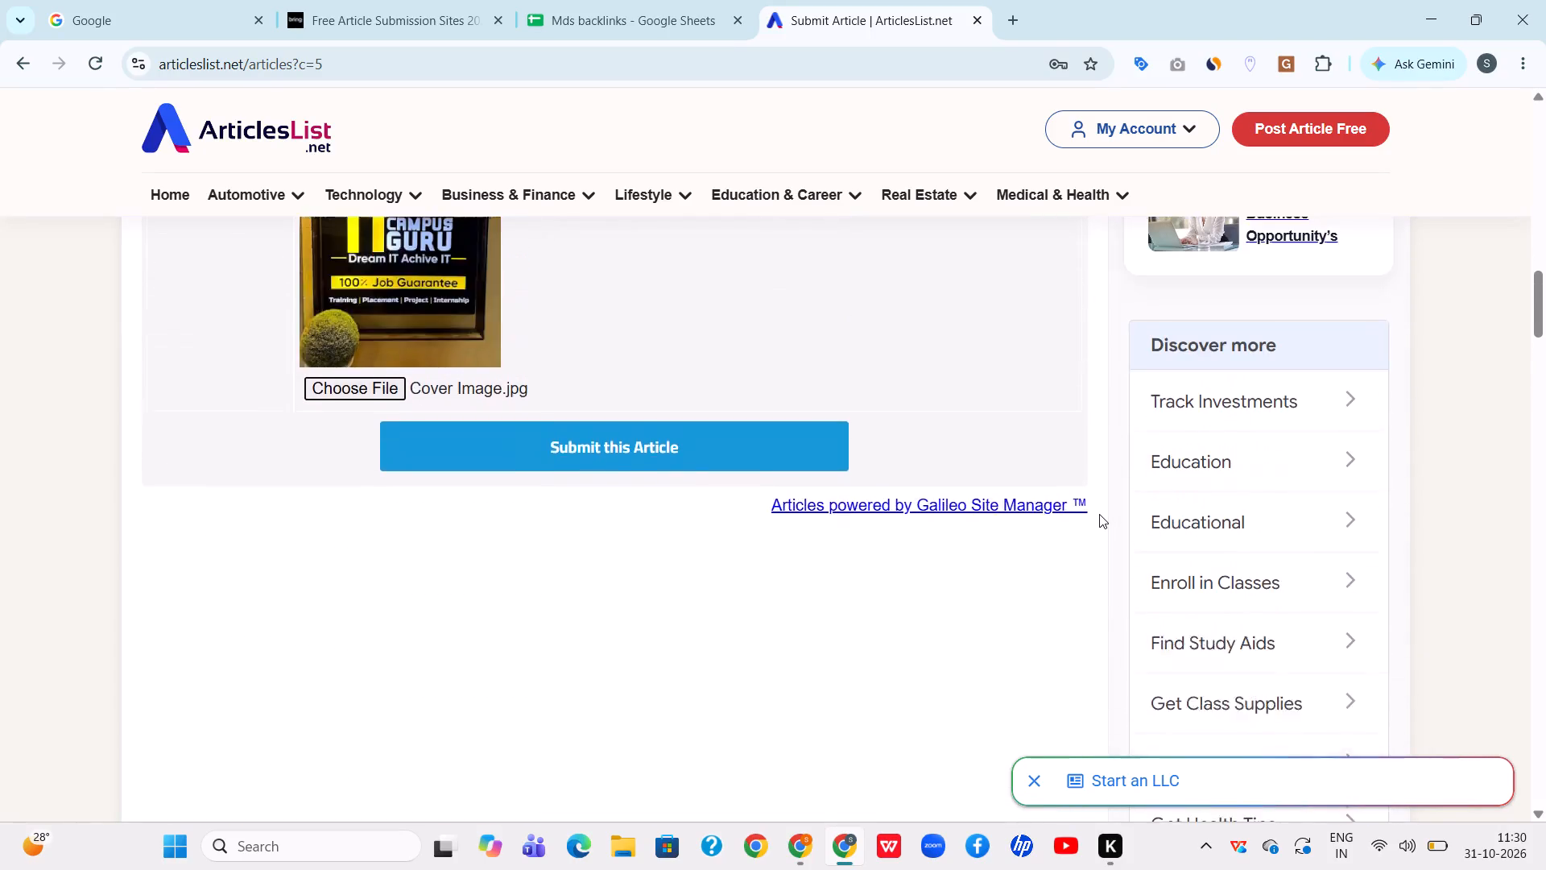
scroll(1099, 514, "up", 1)
scroll(787, 476, "up", 1)
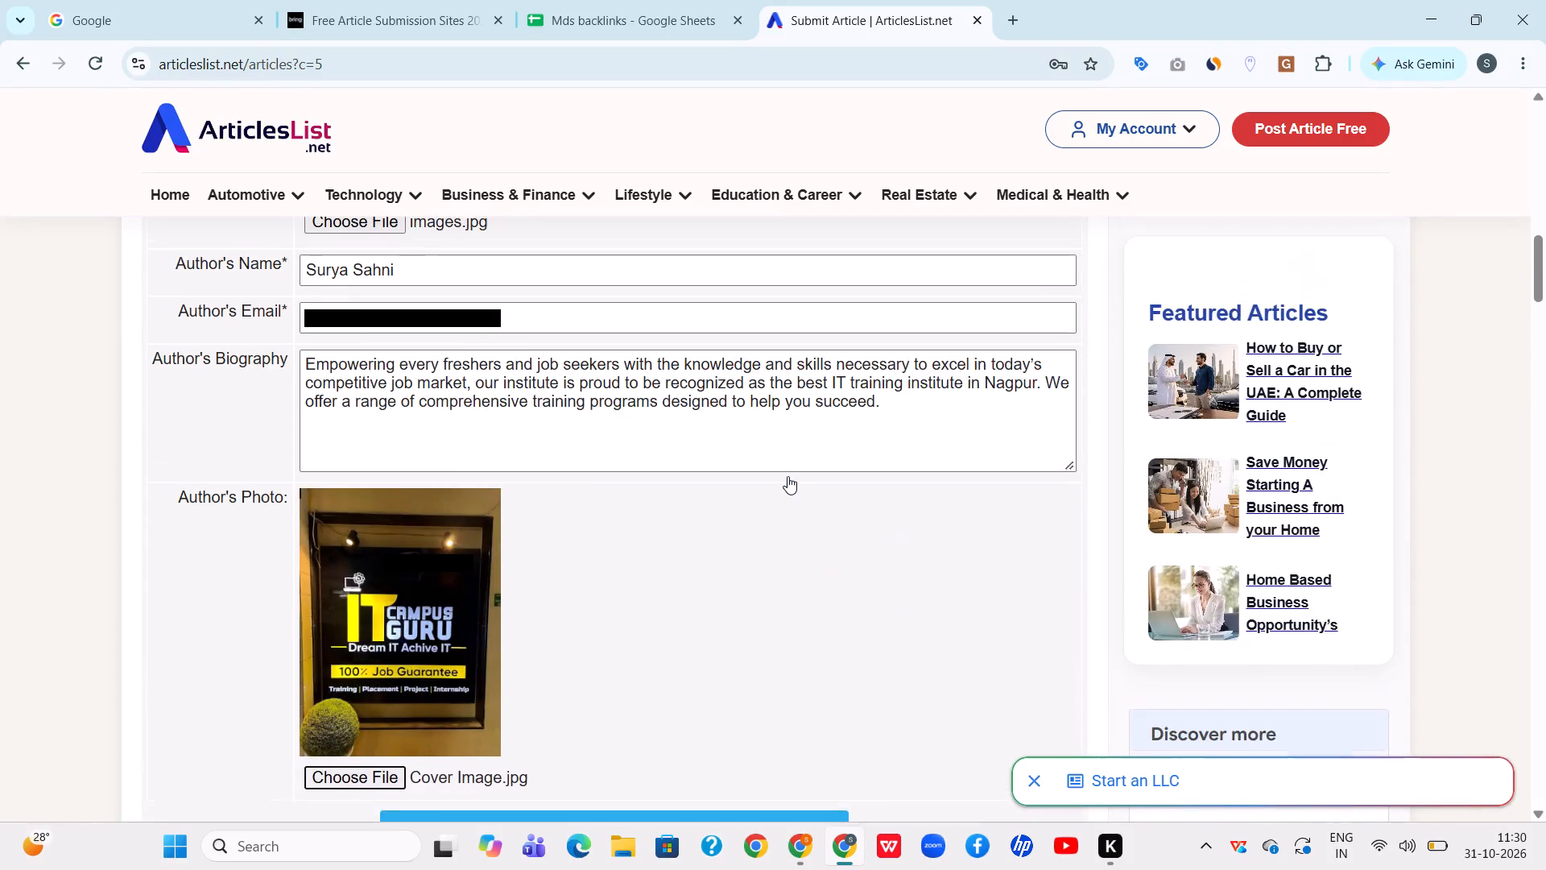
scroll(787, 476, "up", 1)
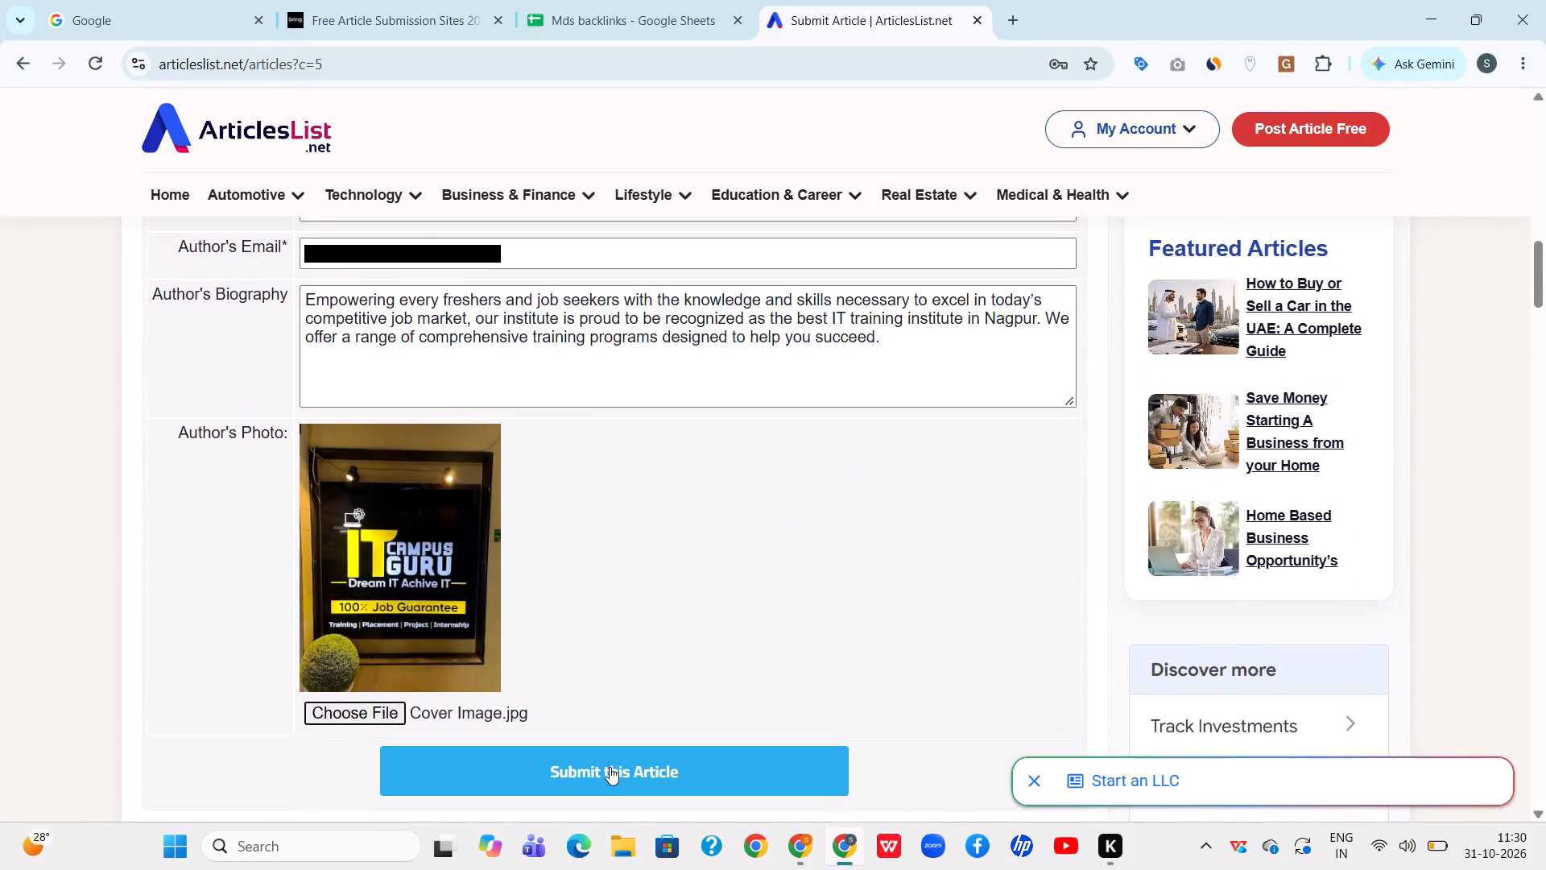
Submit the article and choose the Basic listing package for it, dismissing the content-access pop-up.
left_click(610, 767)
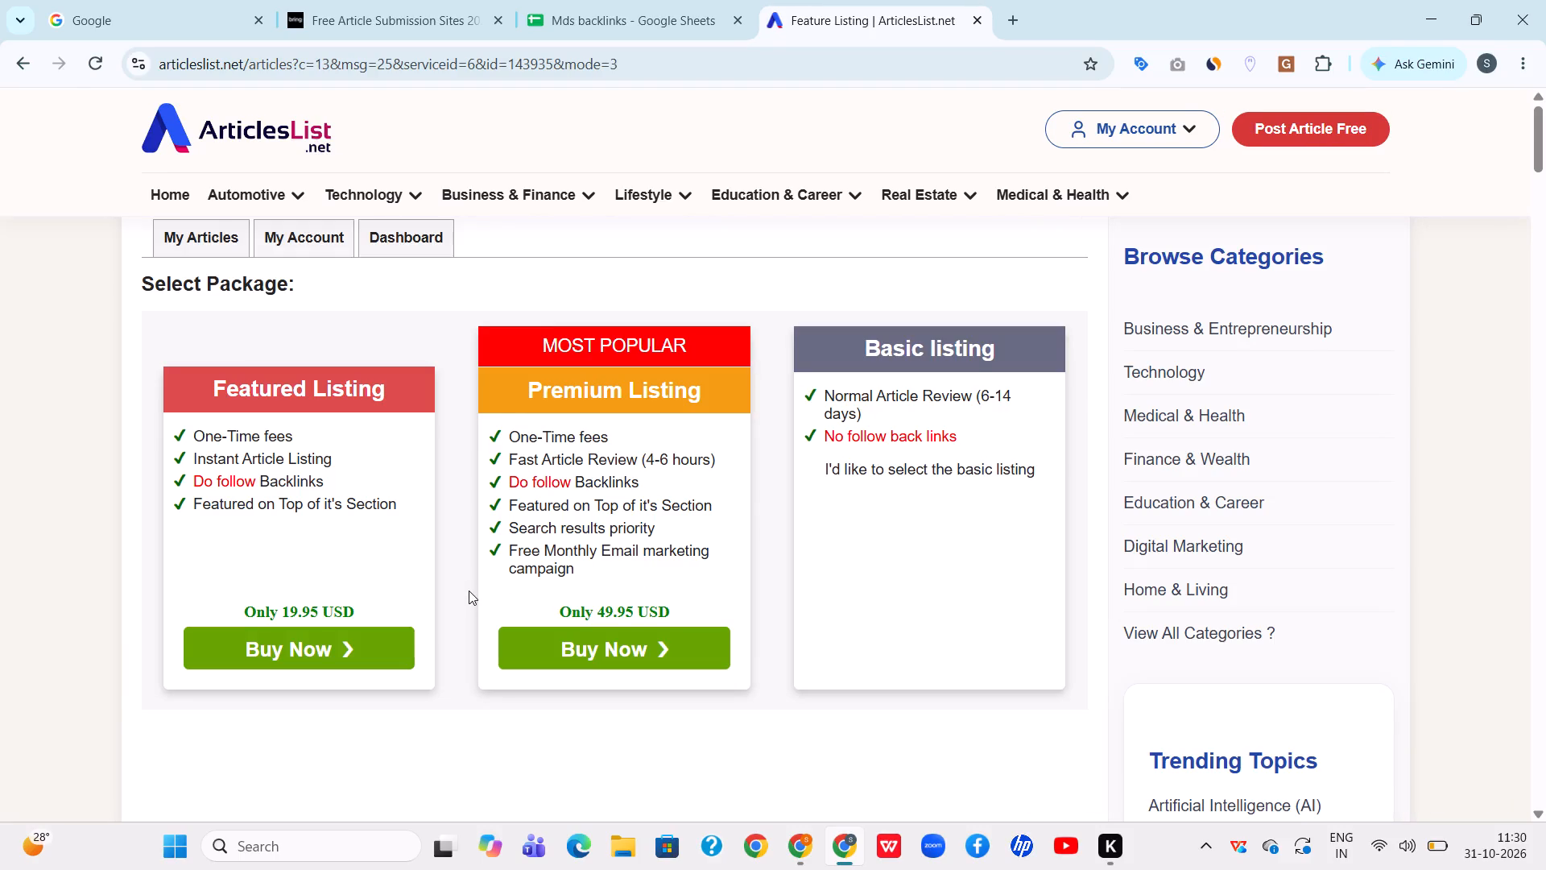
scroll(841, 501, "up", 1)
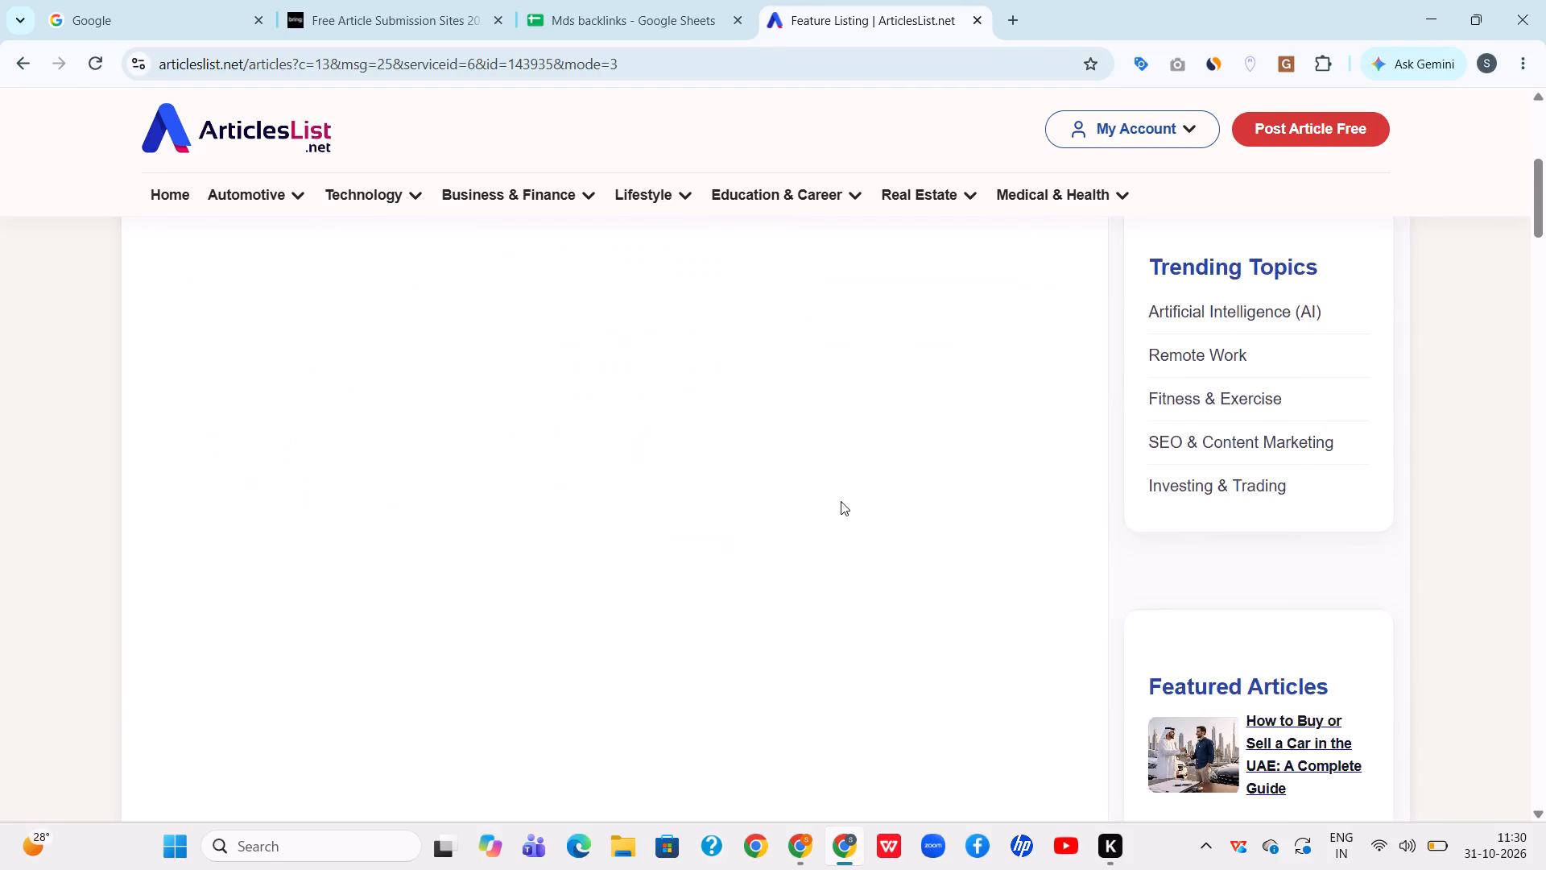
scroll(841, 501, "up", 1)
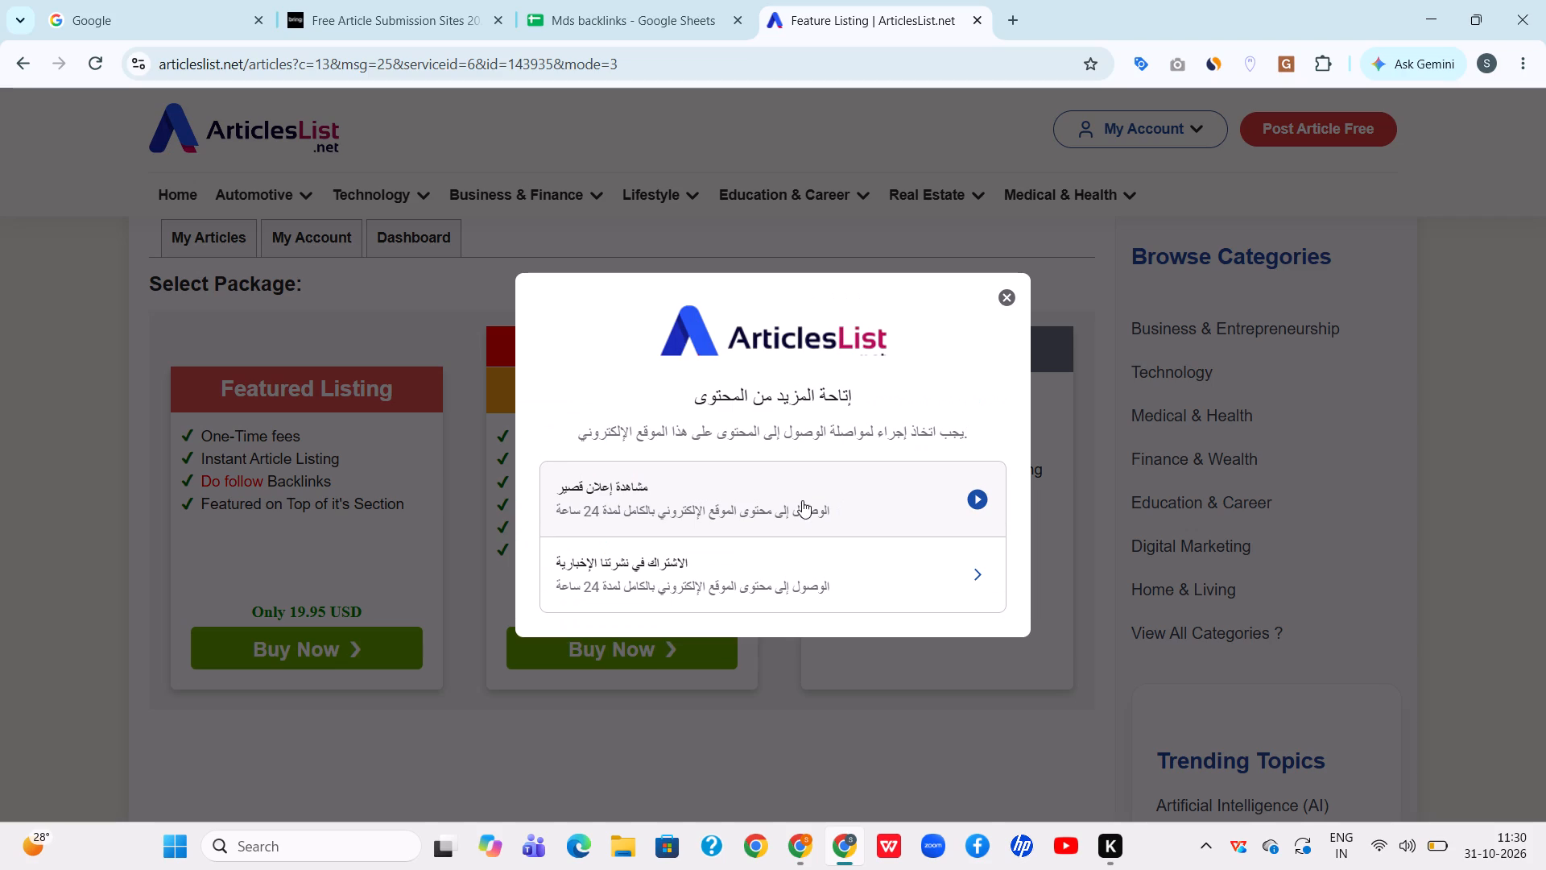
left_click(1008, 307)
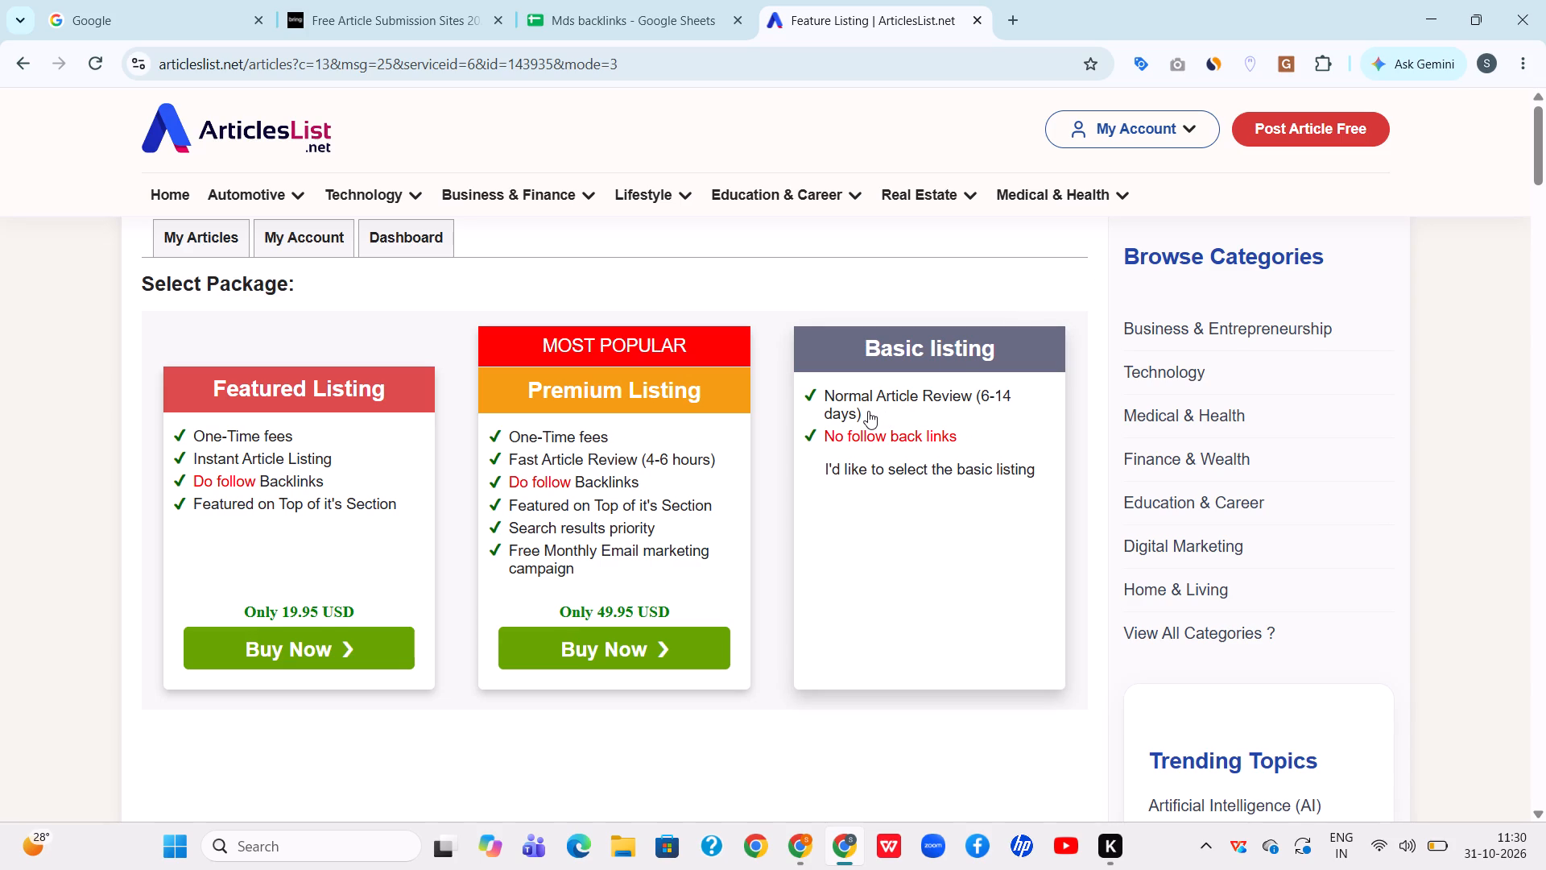
left_click(868, 411)
Open the submitted IT training institute article from the unpublished articles, closing the ads and agreeing to the listing terms.
scroll(868, 411, "down", 1)
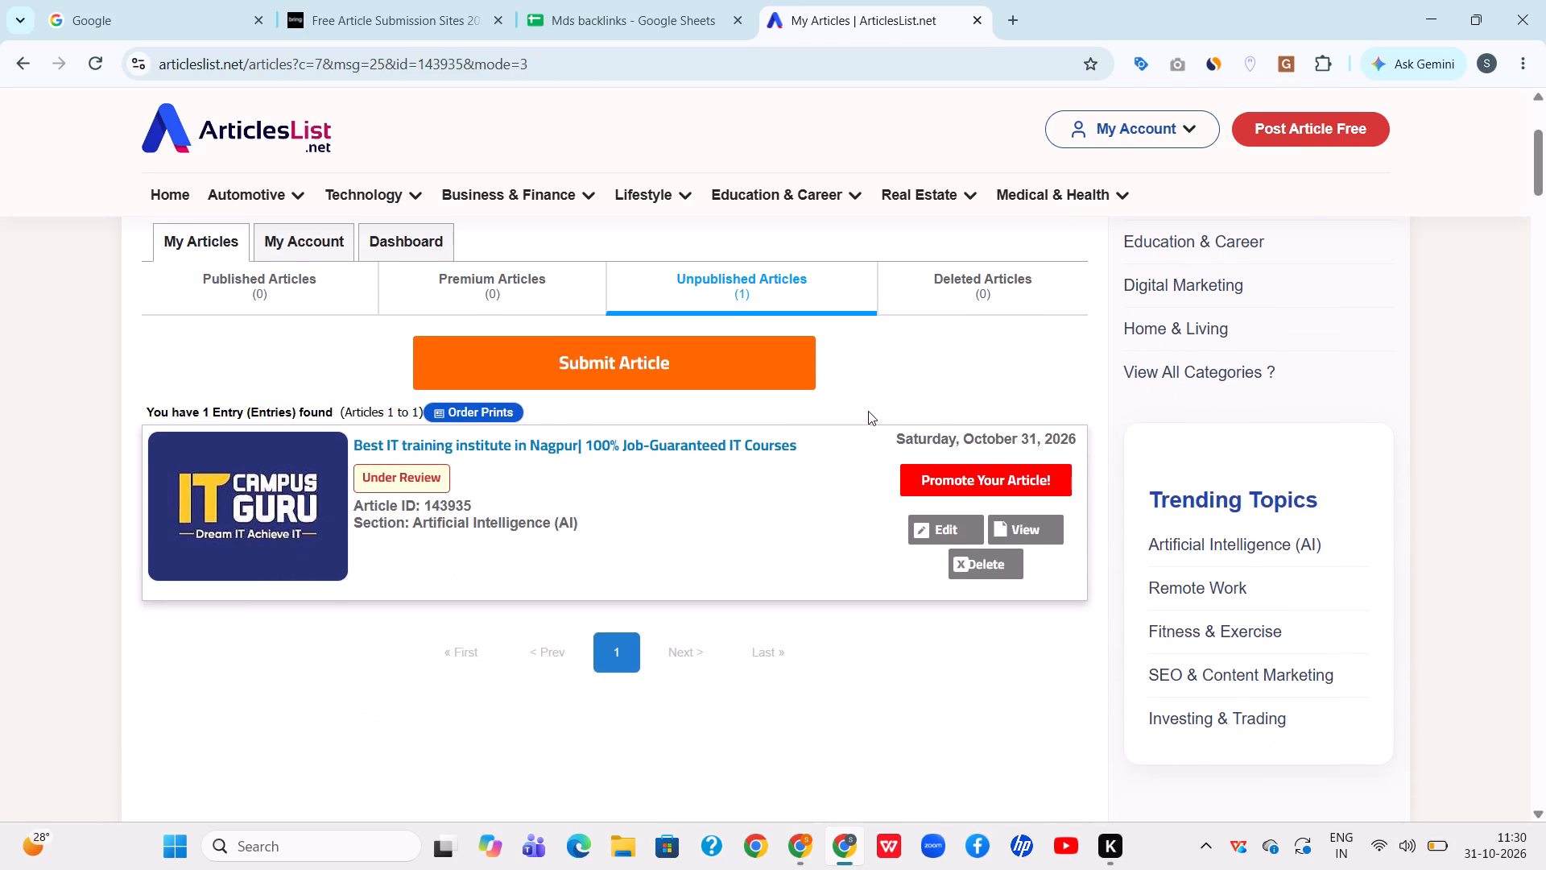
scroll(868, 411, "down", 1)
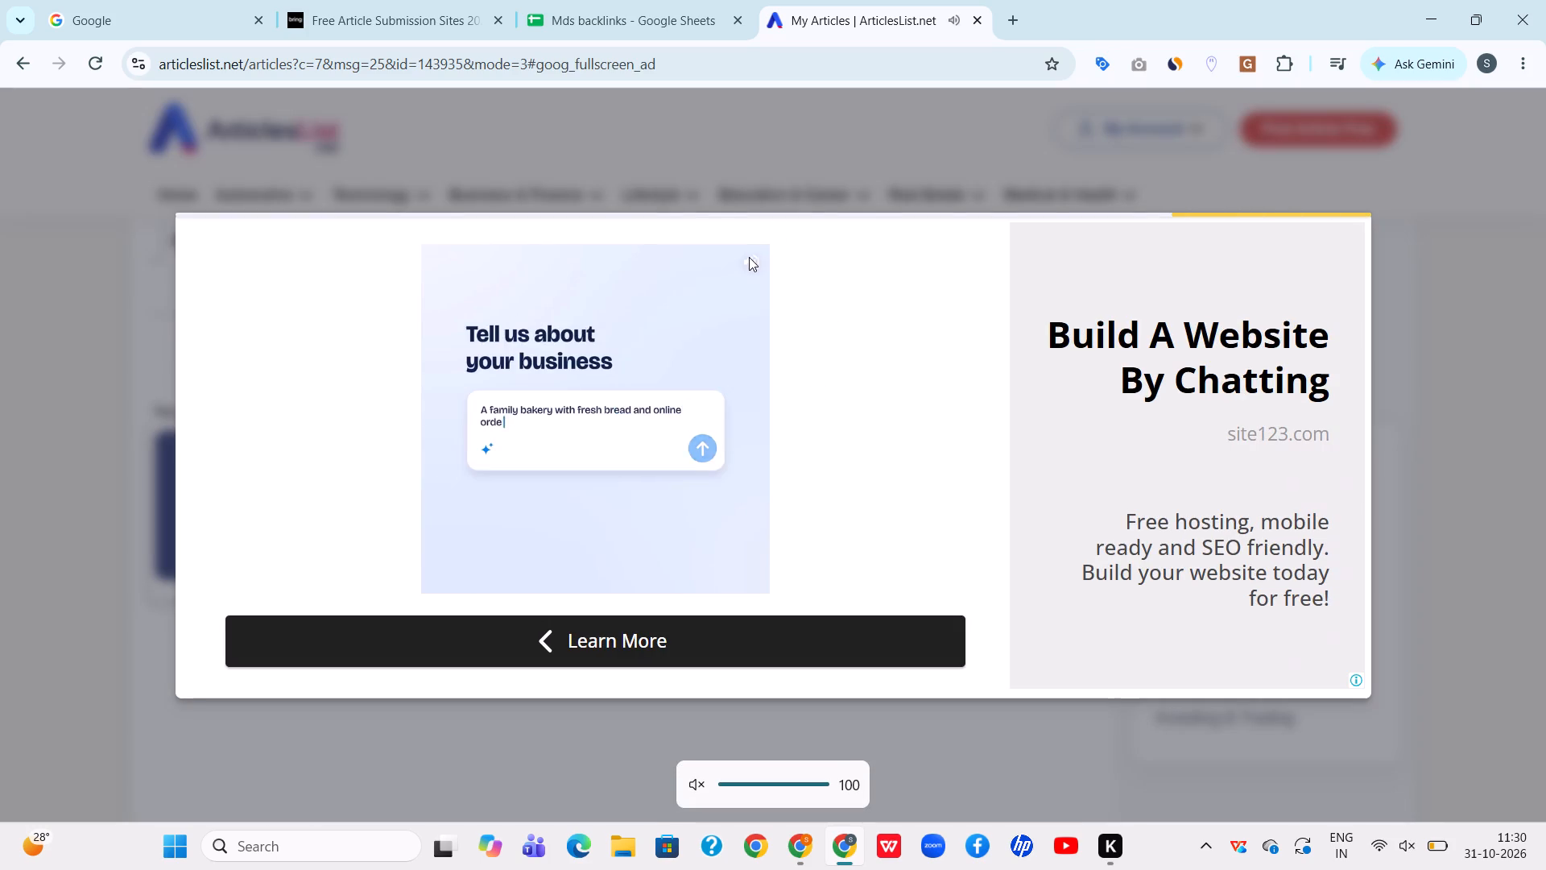
left_click(750, 263)
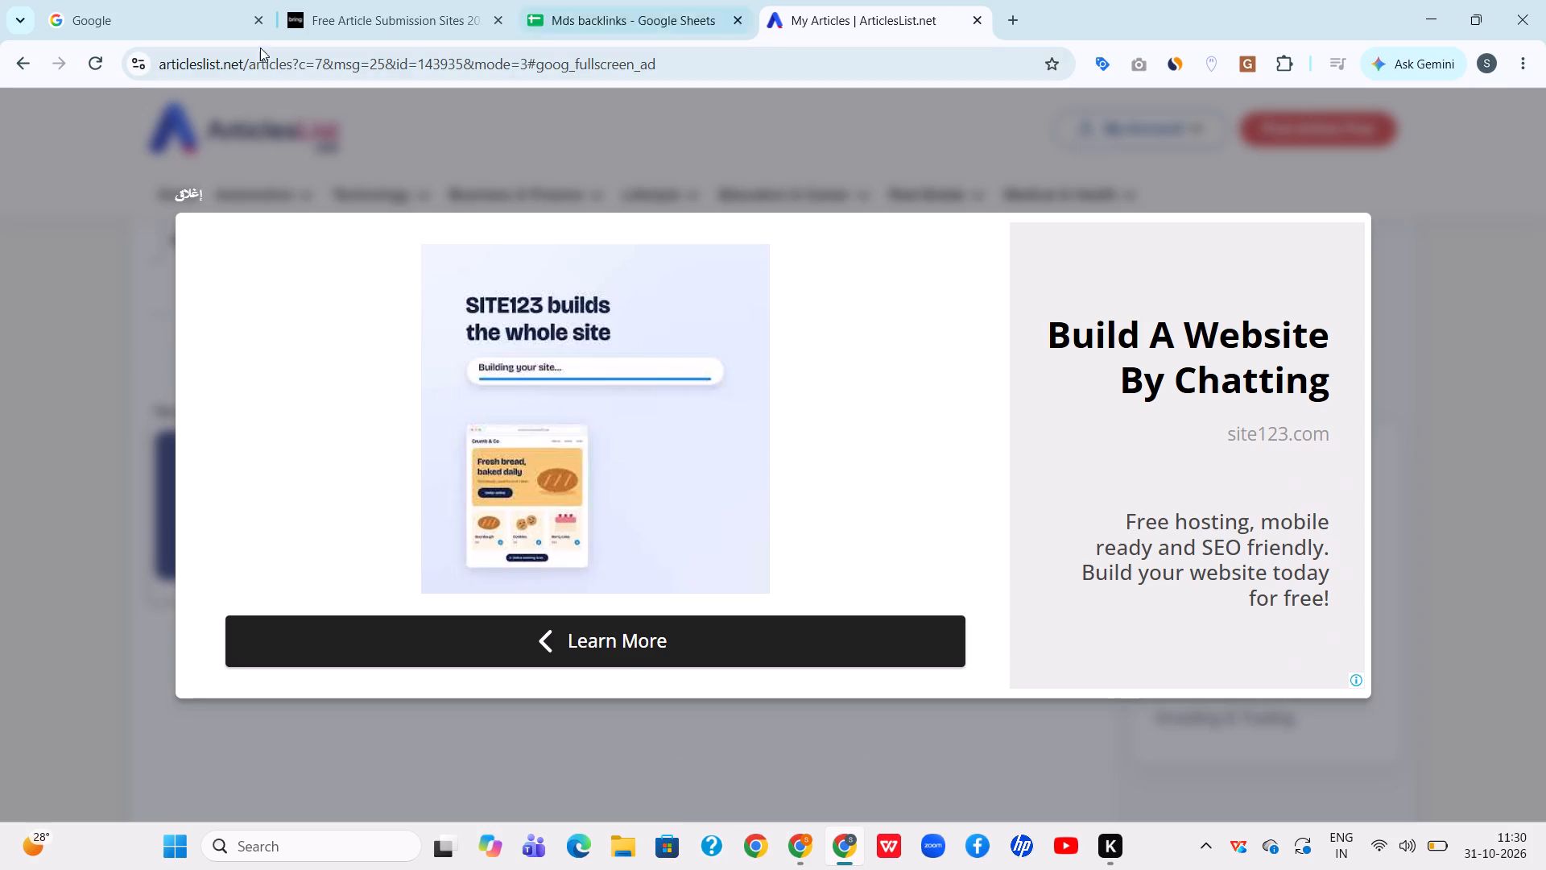
left_click(183, 193)
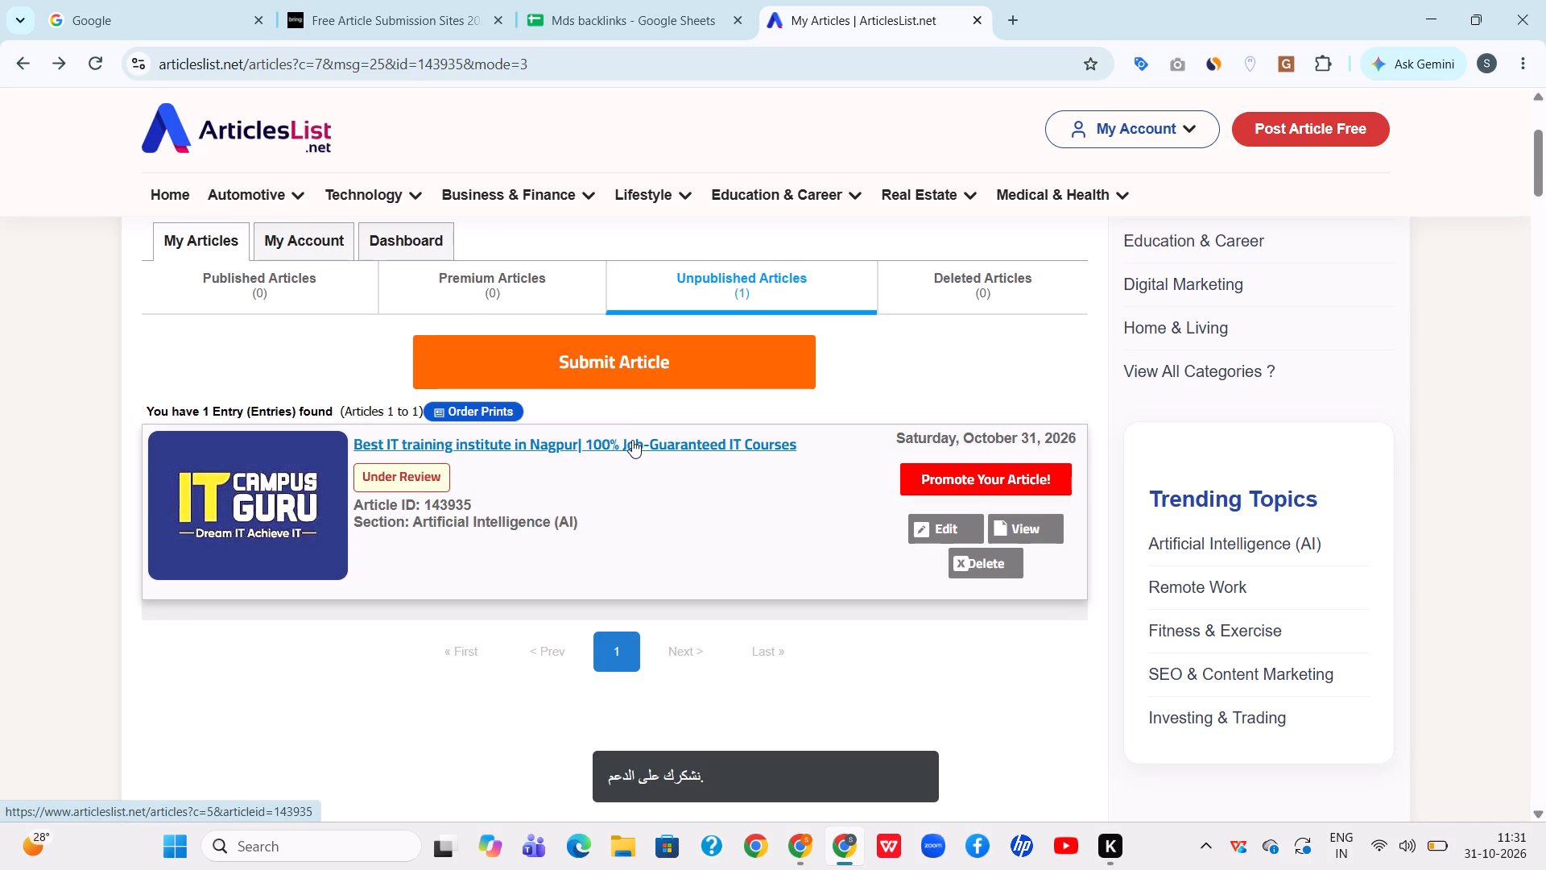
left_click(632, 440)
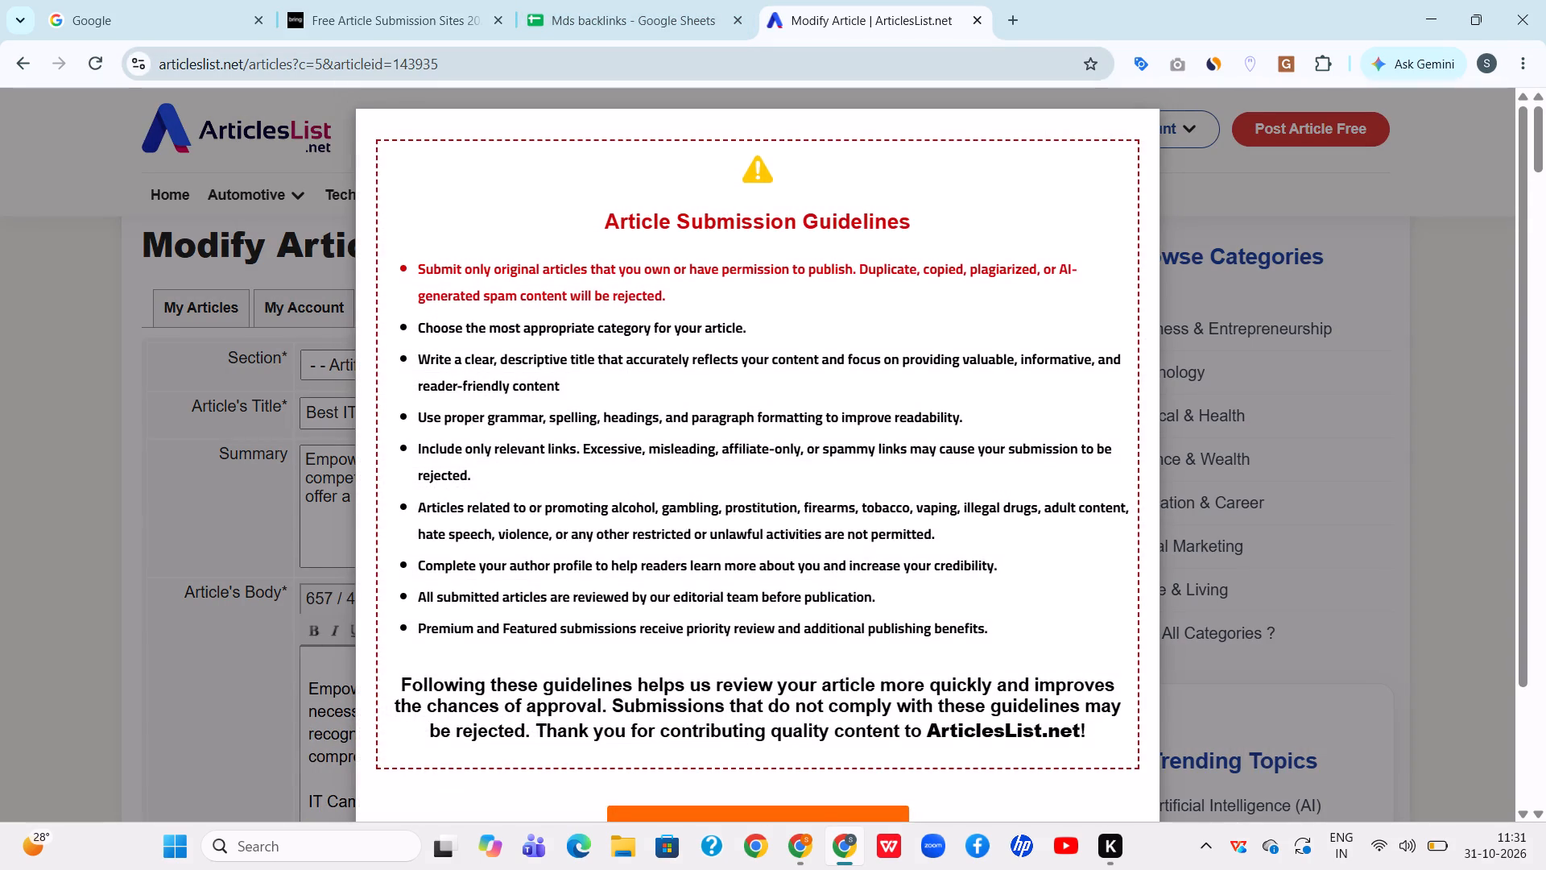
scroll(772, 439, "down", 2)
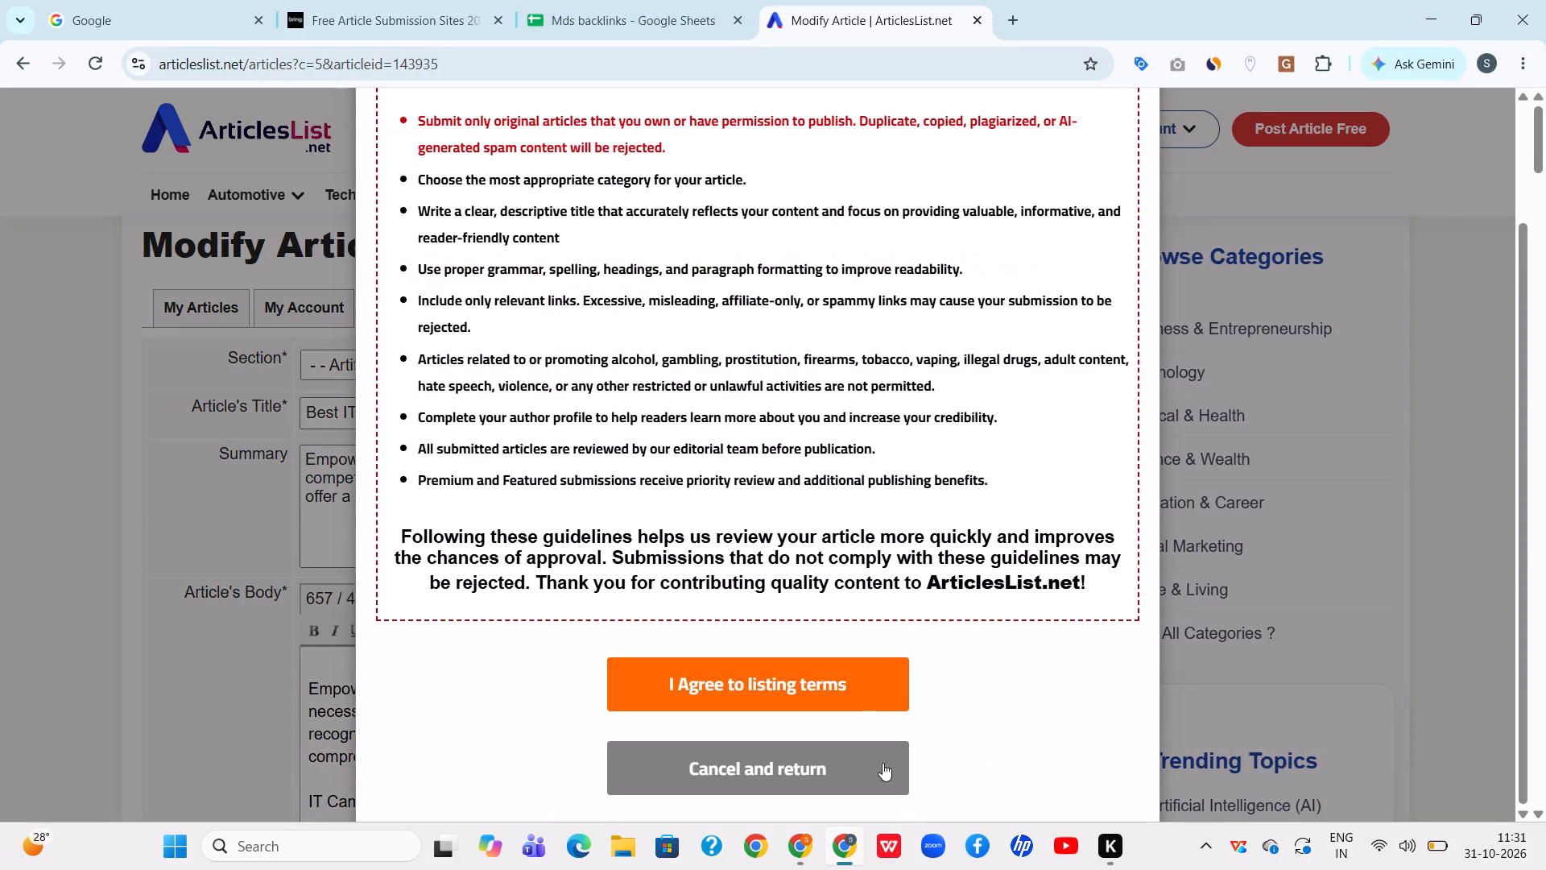
left_click(783, 694)
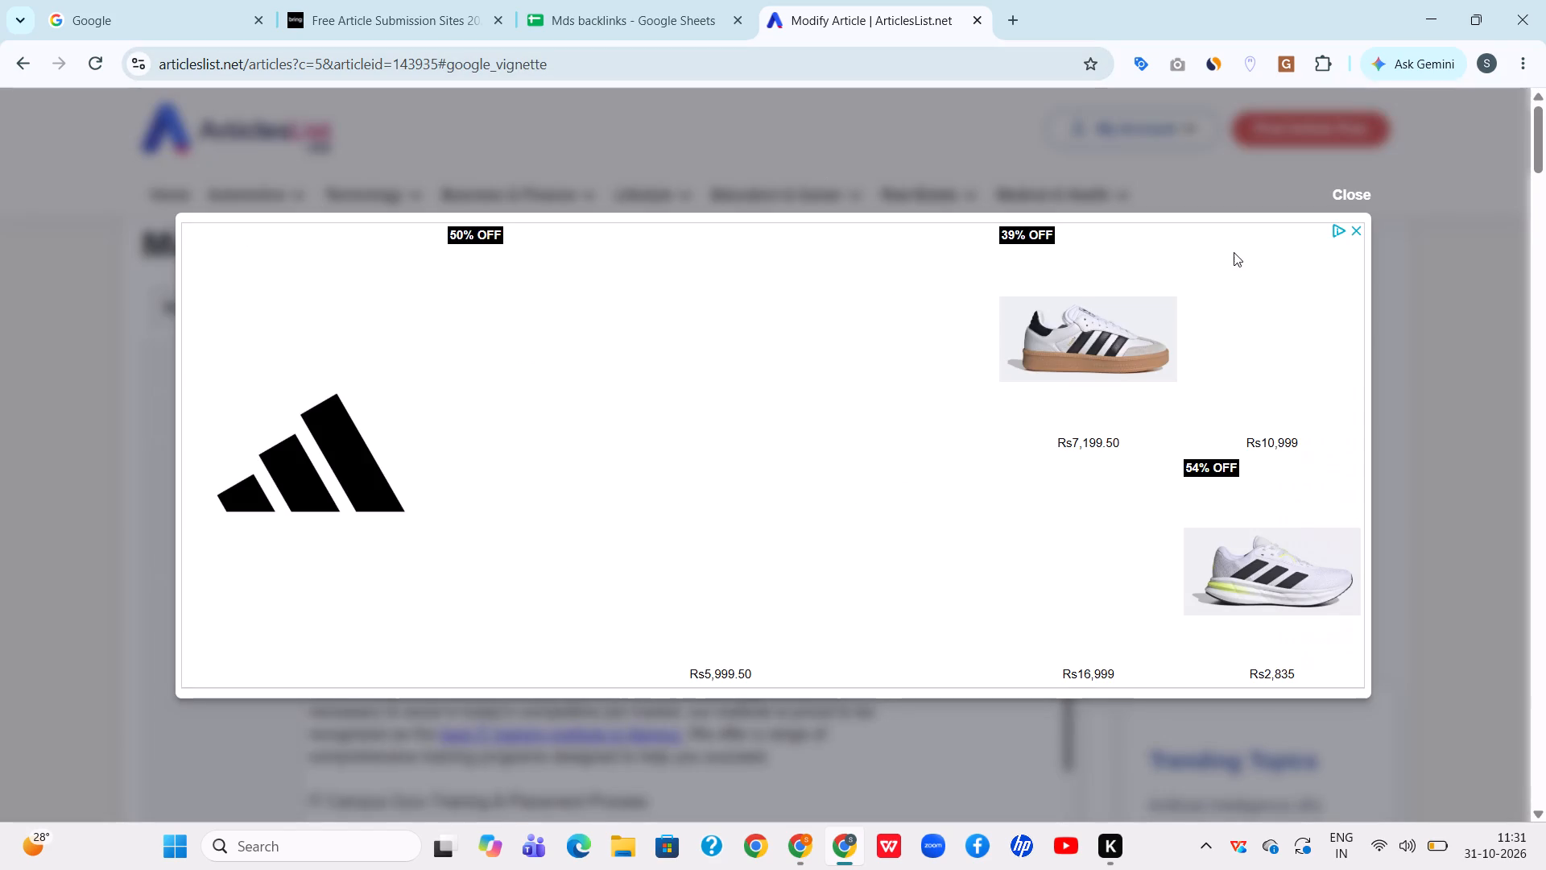
left_click(1344, 193)
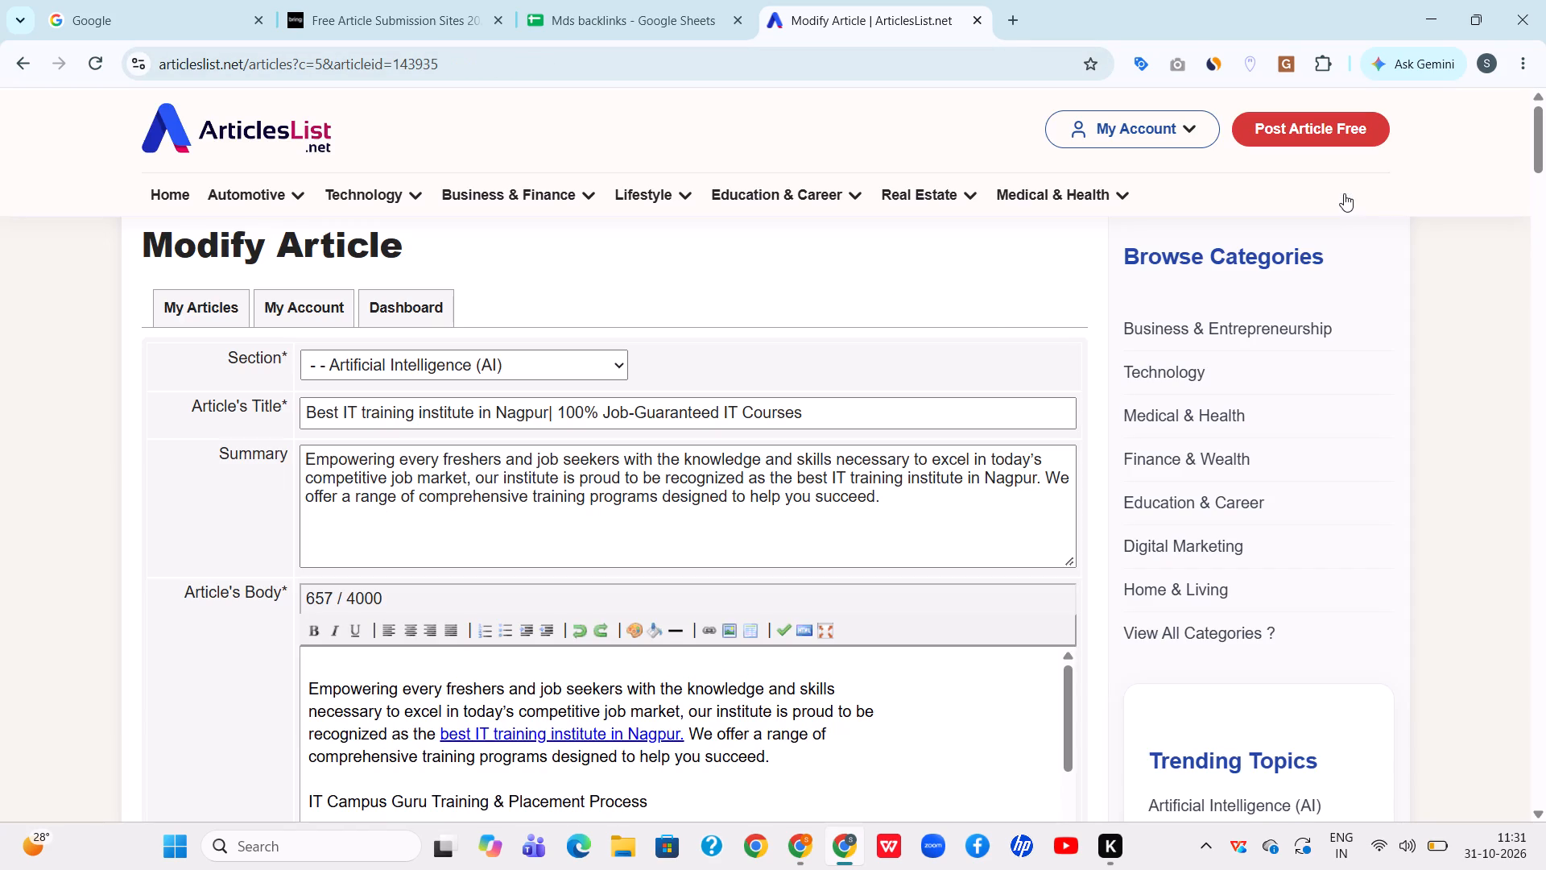
Copy the article page's address into cell H3464 of the Surya sheet in the Mds backlinks spreadsheet.
left_click(382, 60)
key("ctrl+c")
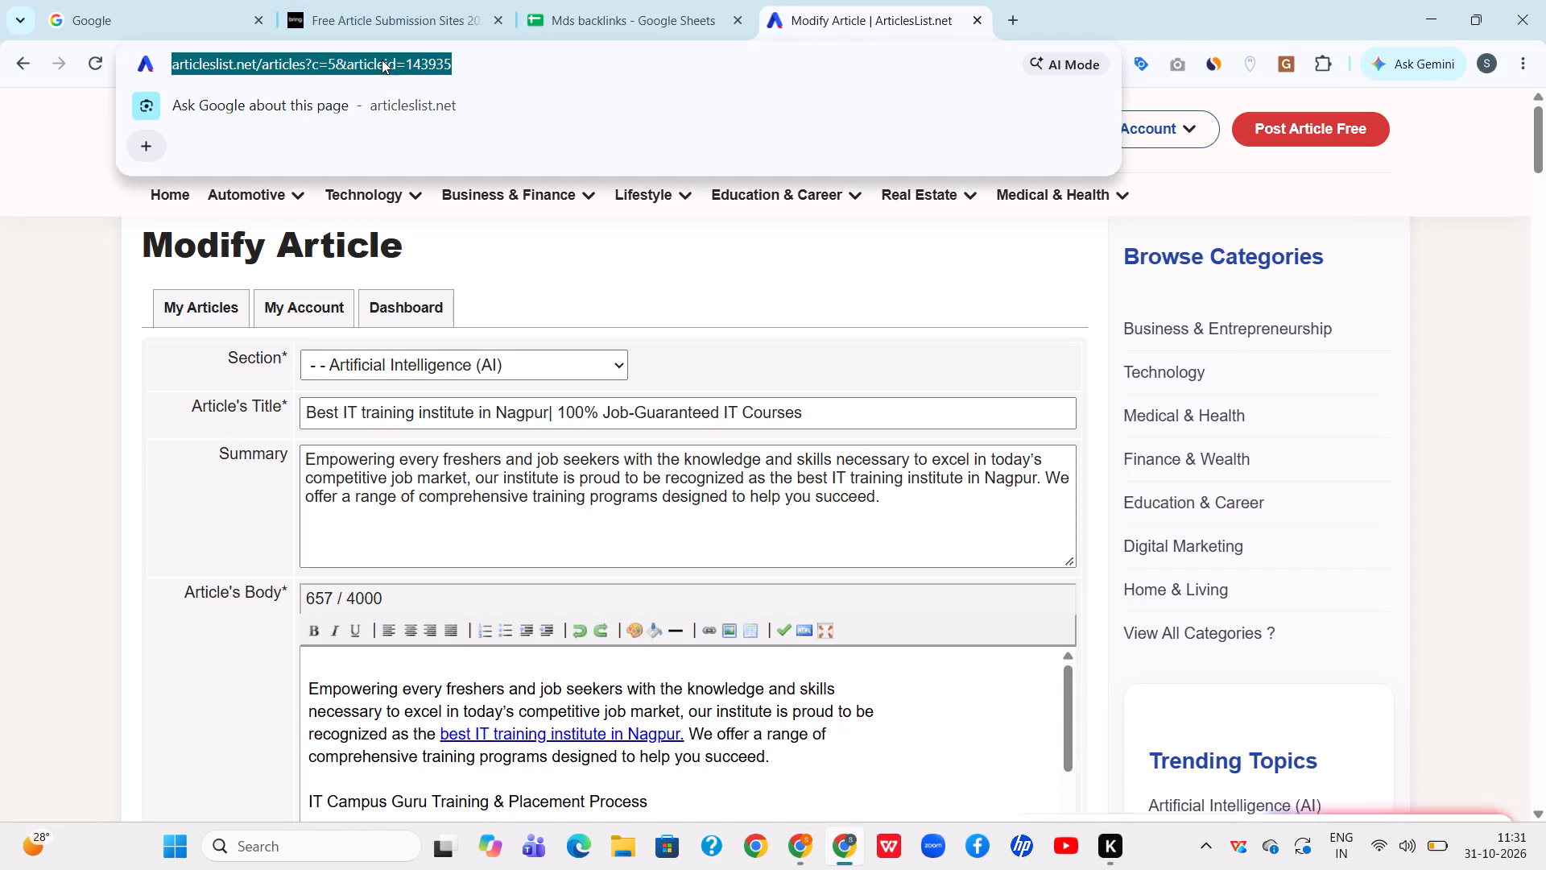
left_click(647, 0)
key("ctrl+v")
Select the empty link cell D3651 beside the 31/10/2026 date in the Surya sheet.
key("Left")
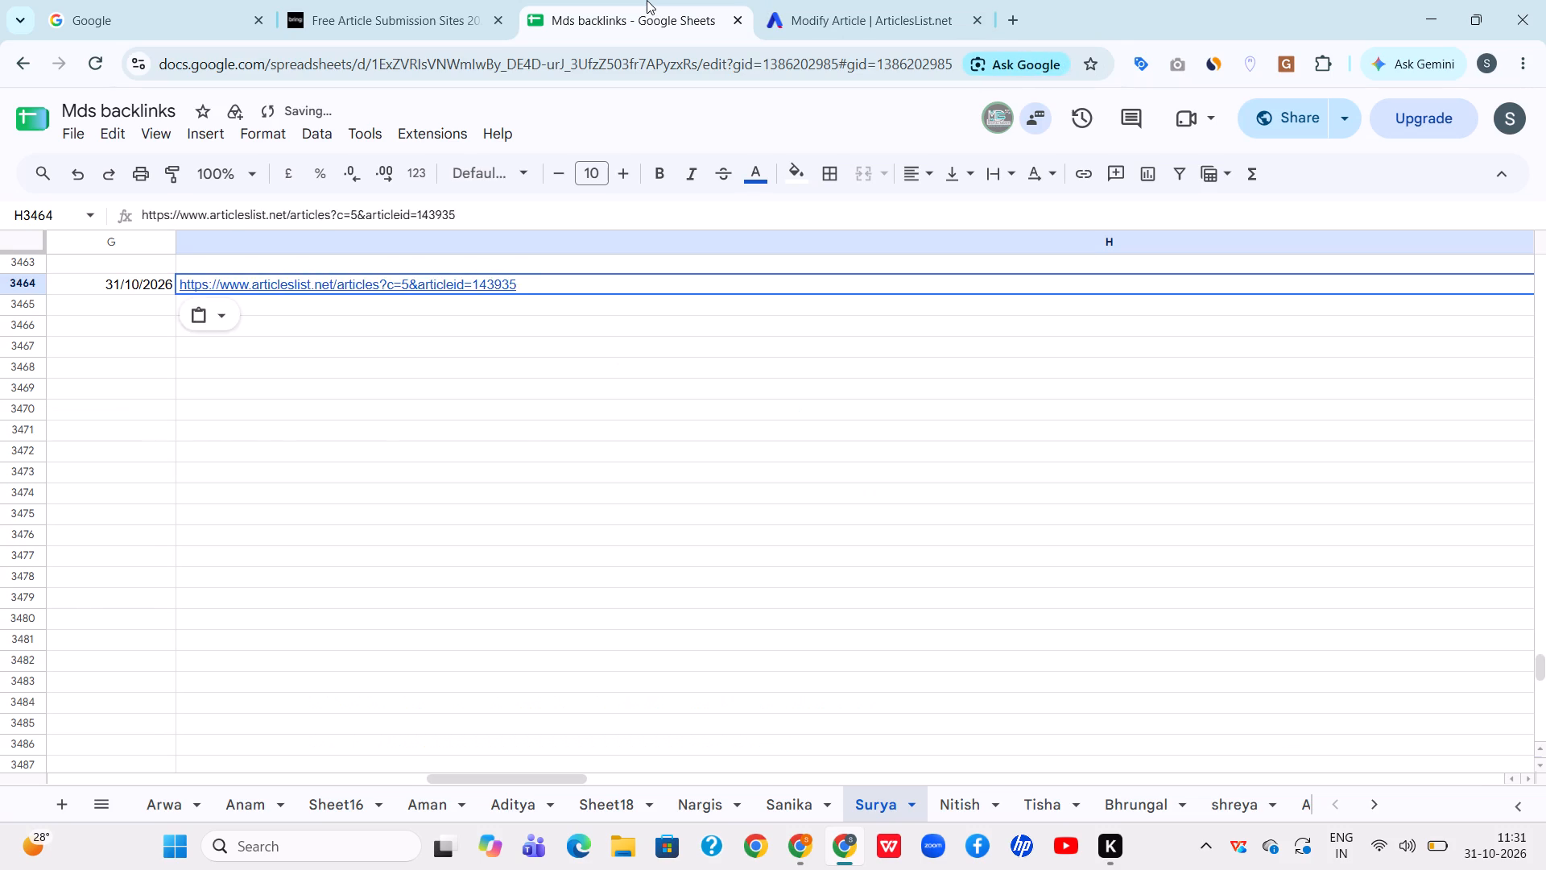
key("Left")
key("Left")
key("Left")
key("Left")
key("Left")
key("Right")
key("Right")
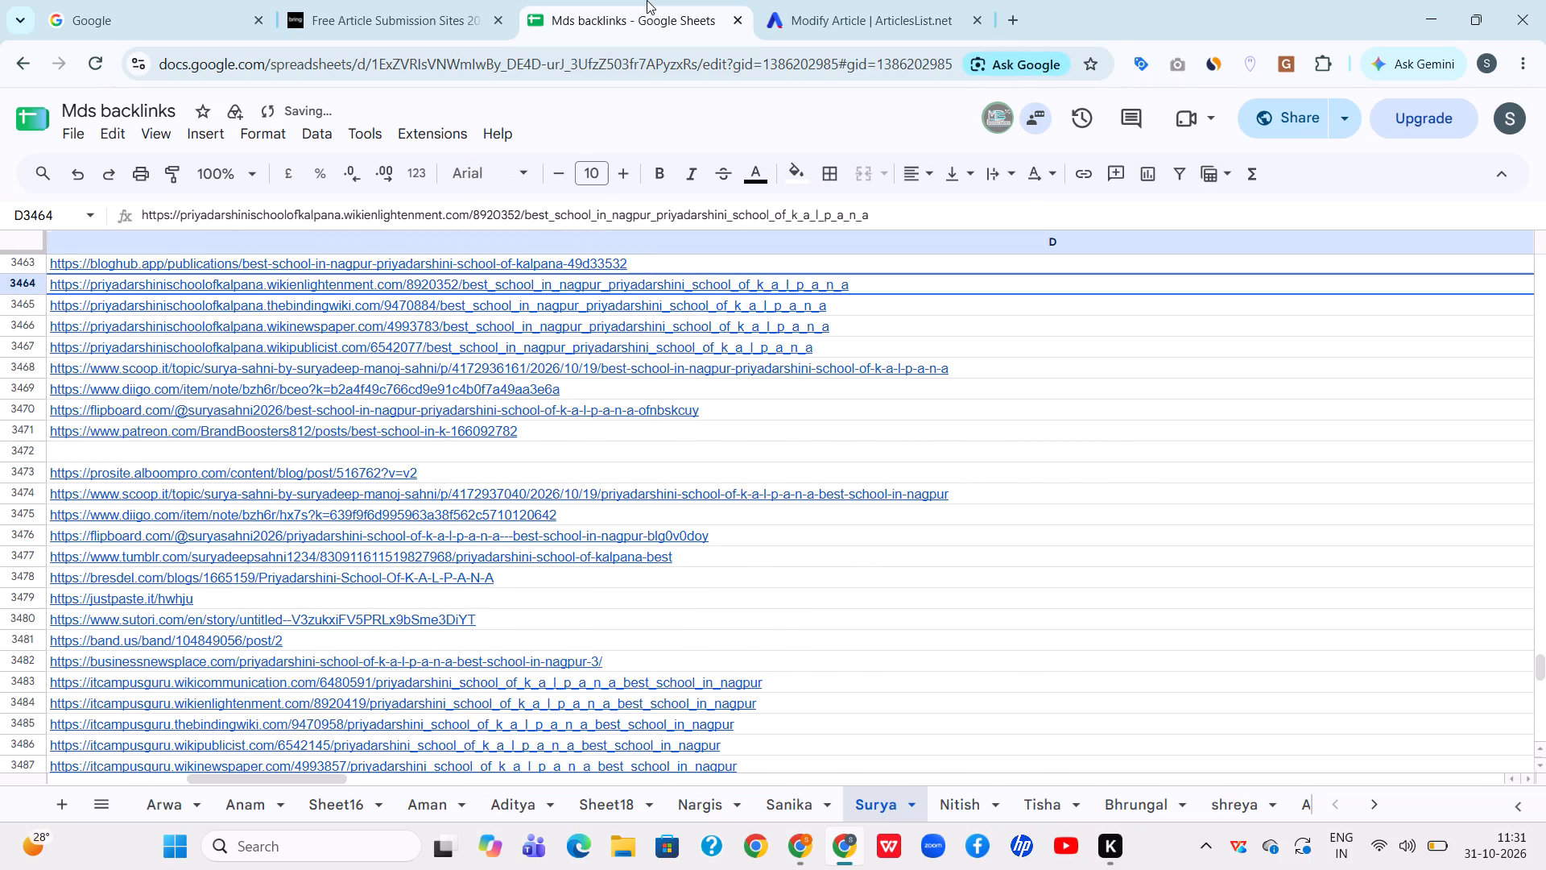
scroll(392, 532, "down", 12)
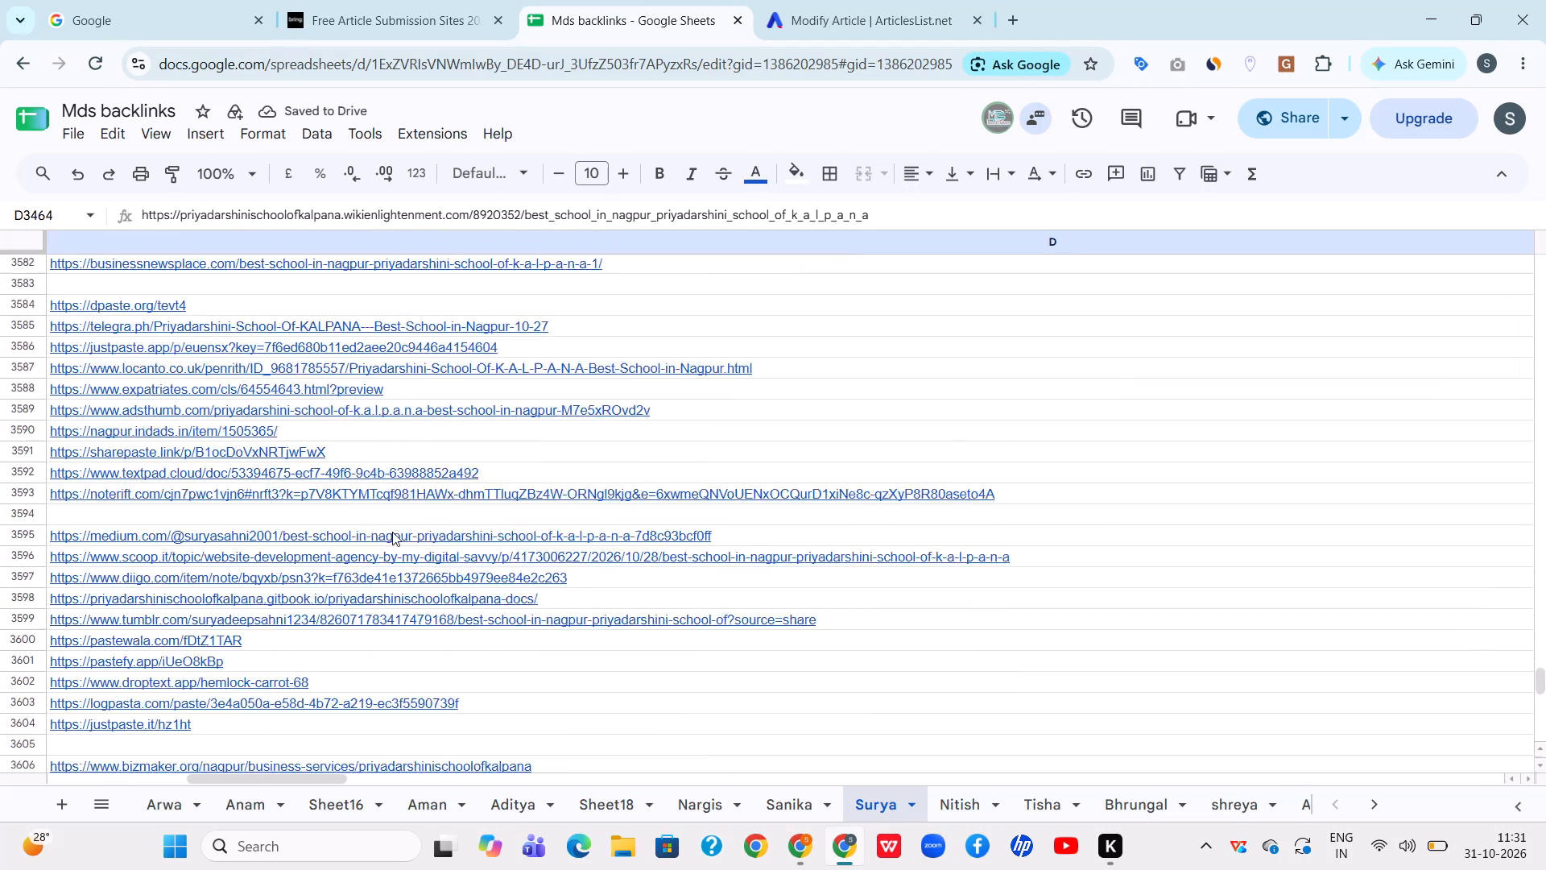
scroll(392, 532, "down", 13)
scroll(392, 532, "up", 8)
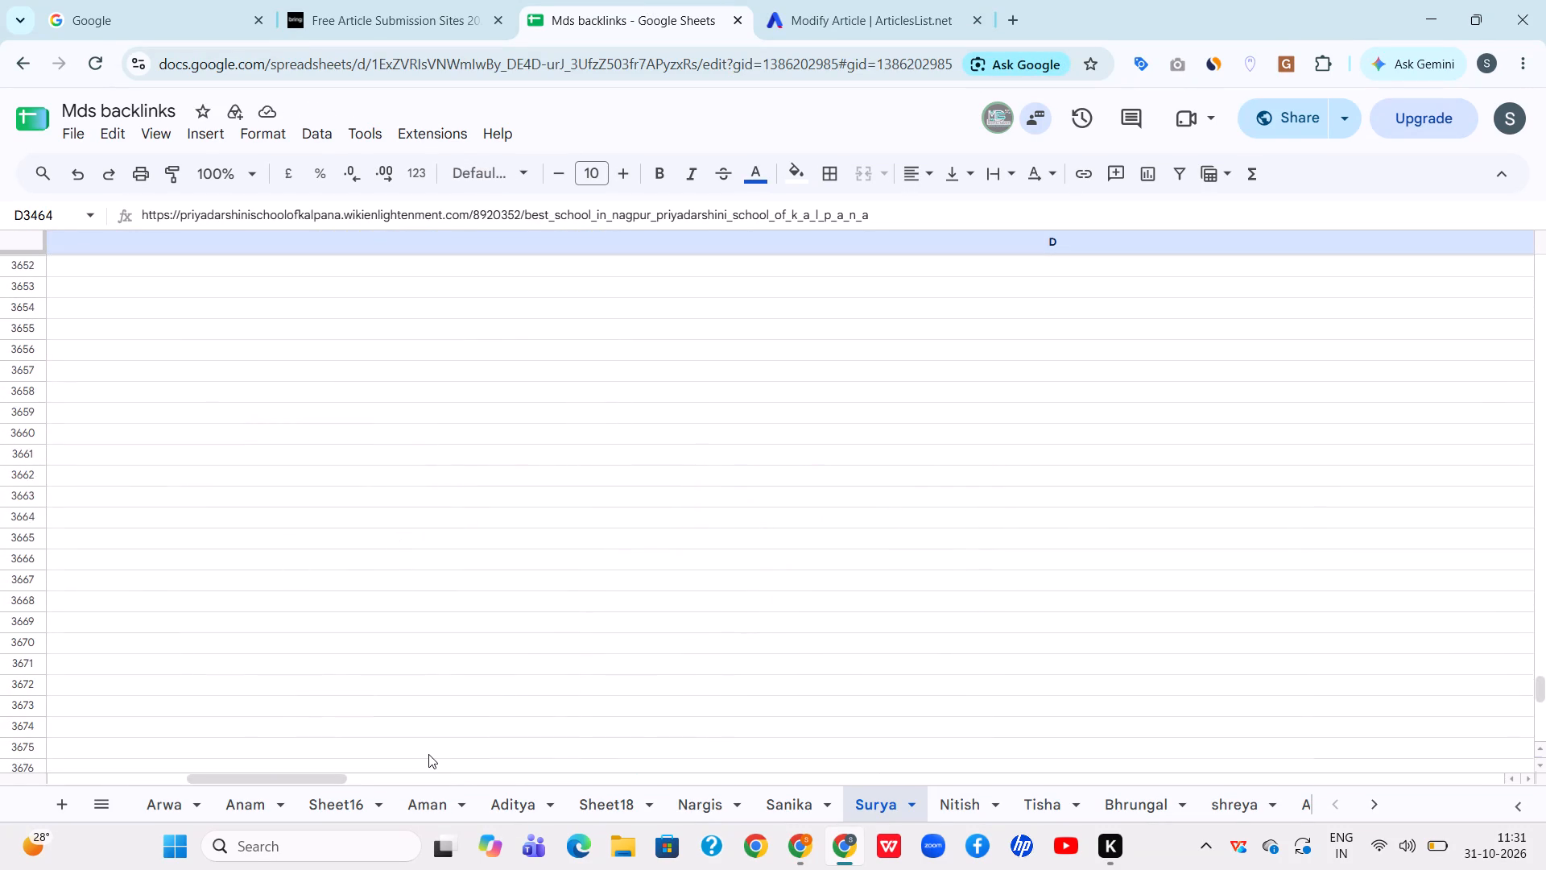
scroll(428, 754, "up", 6)
scroll(428, 754, "down", 6)
scroll(428, 754, "up", 2)
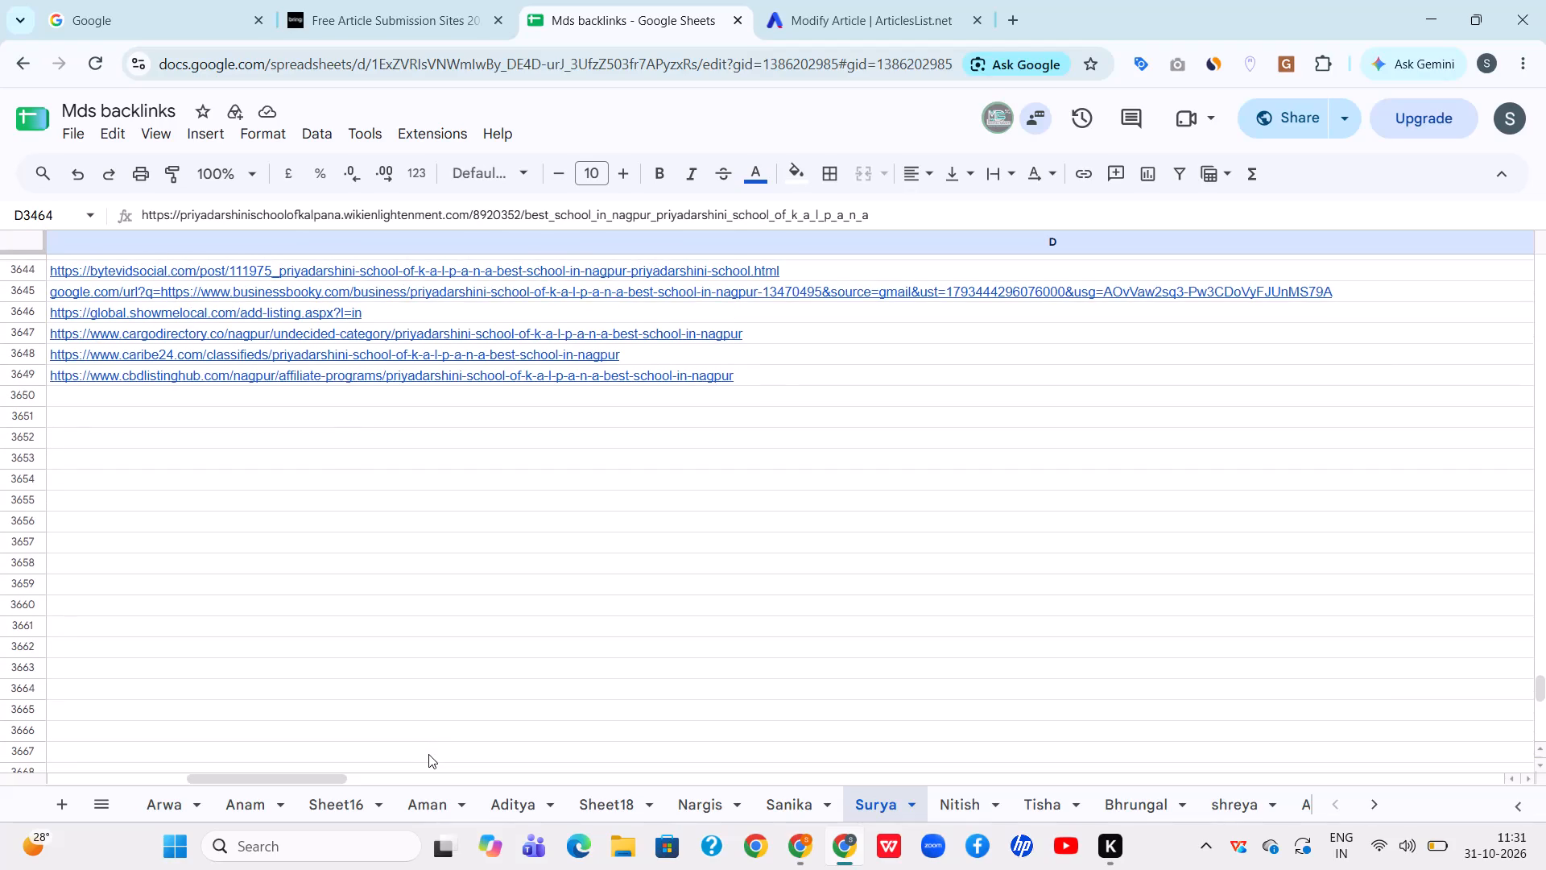
scroll(428, 754, "down", 1)
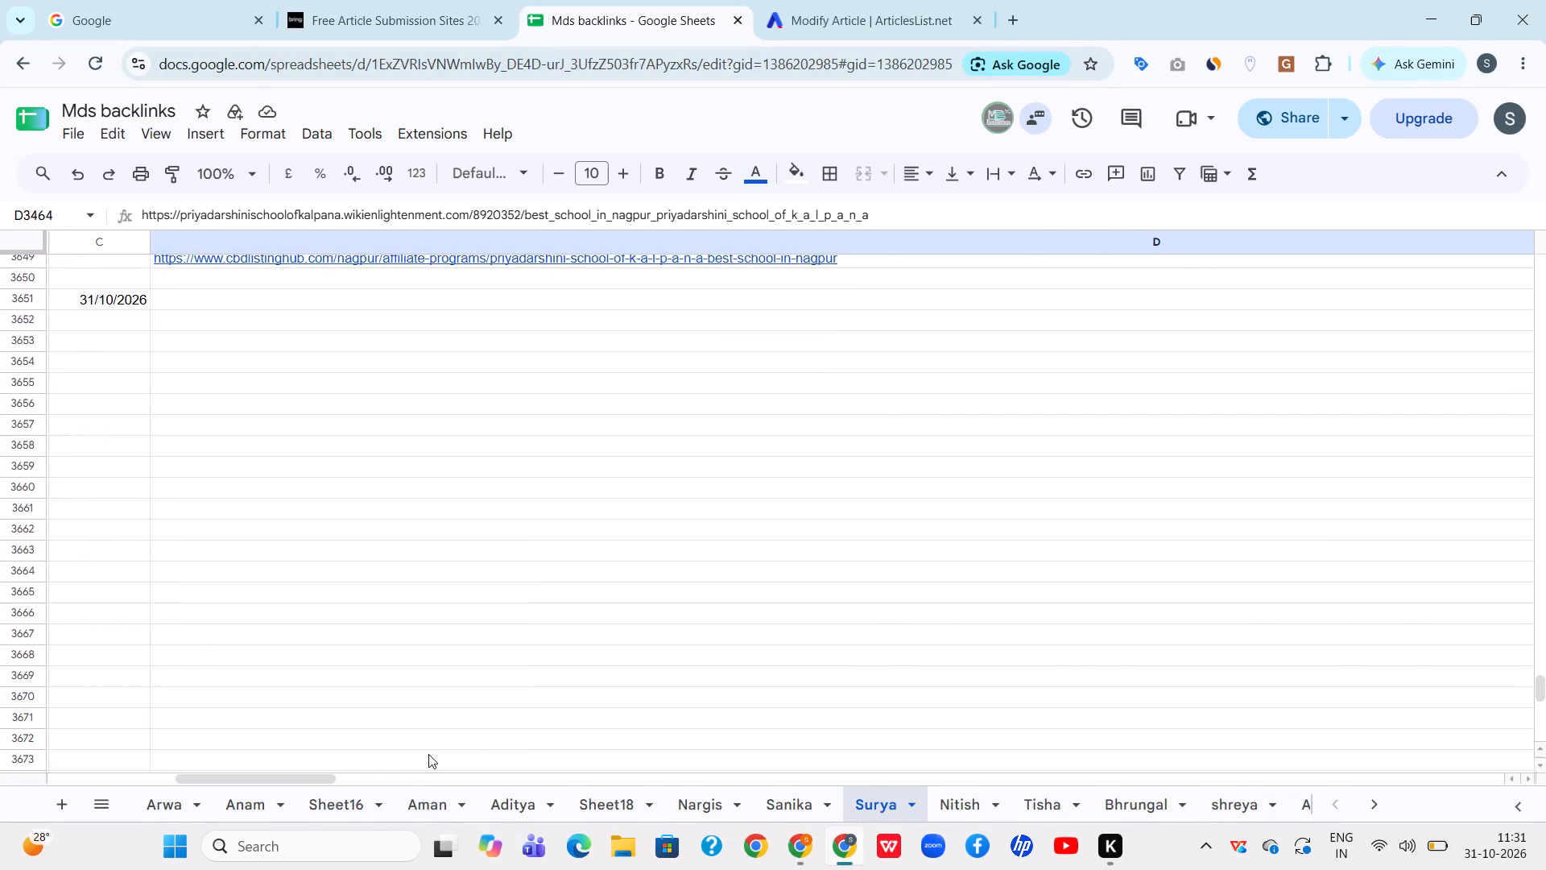
scroll(428, 754, "down", 1)
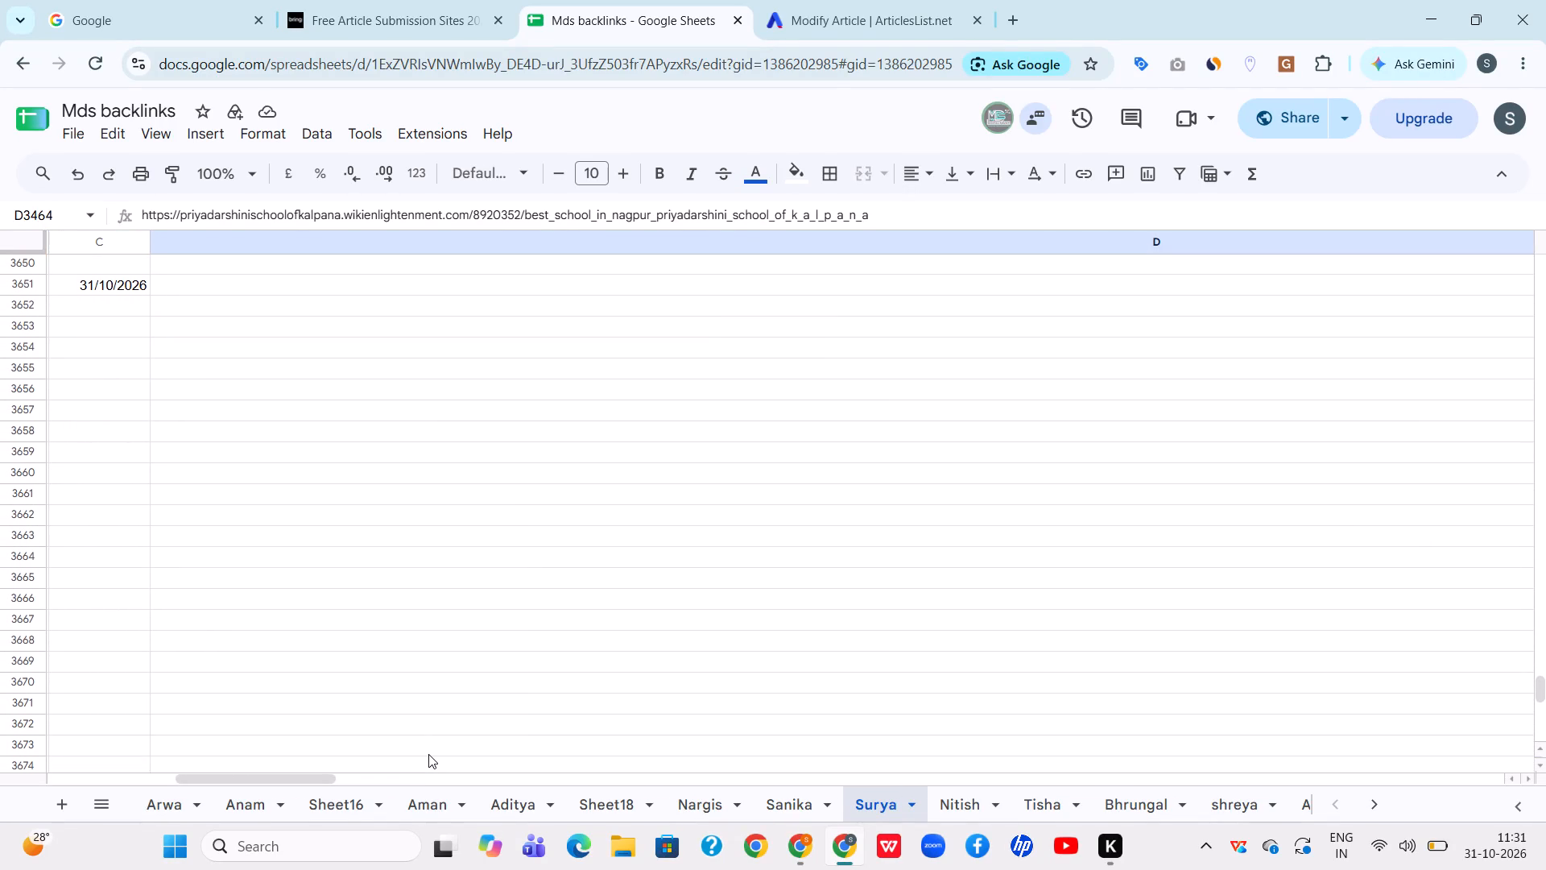
scroll(428, 754, "down", 1)
left_click(262, 288)
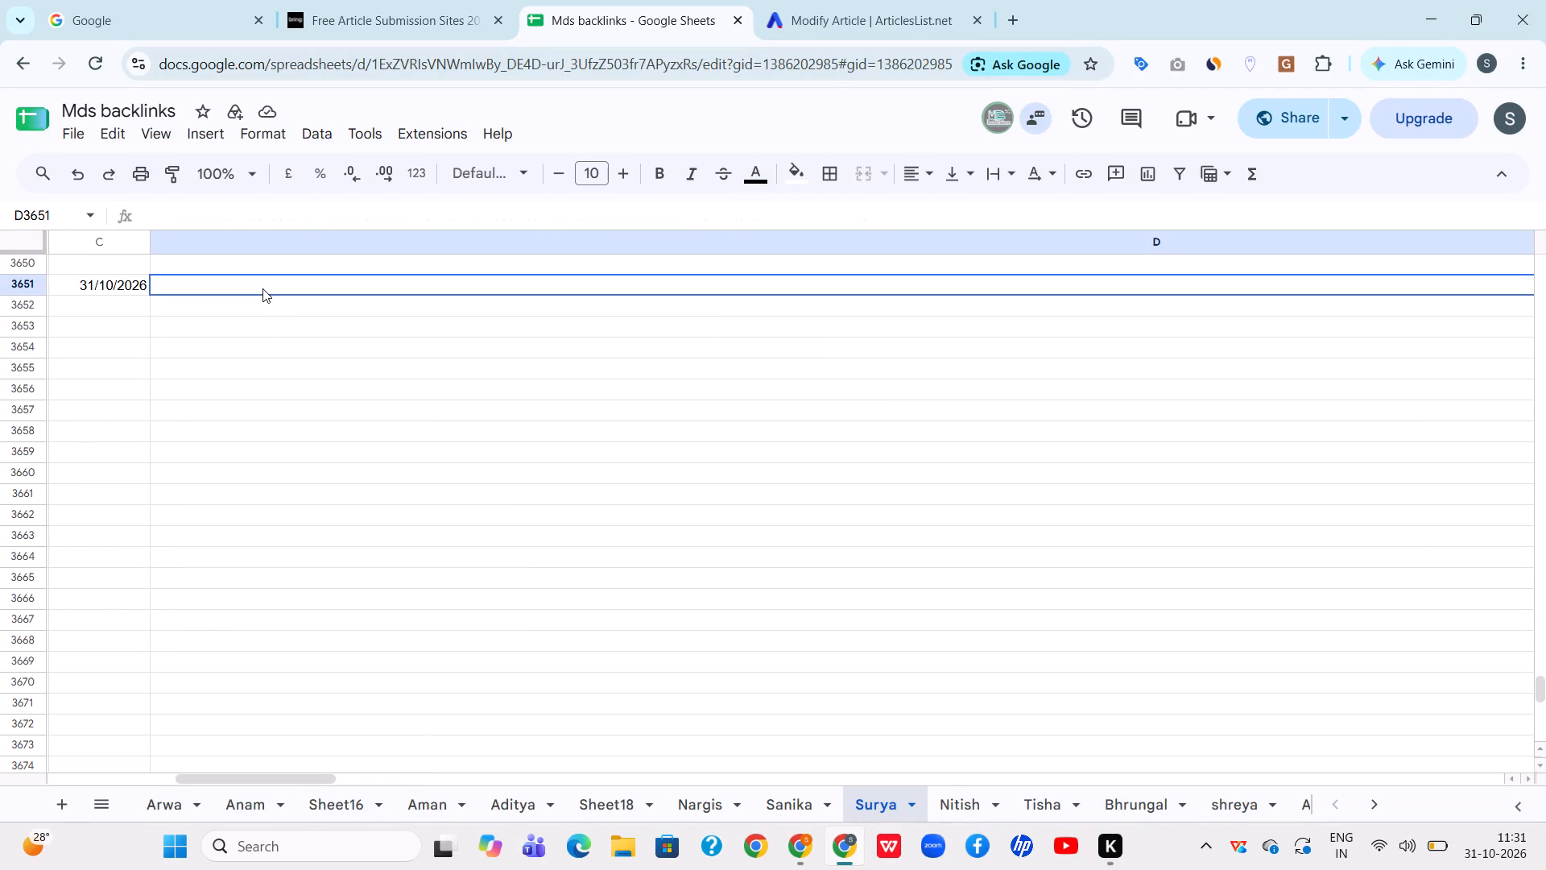
Start a new free article submission on ArticlesList.net and agree to the listing terms.
left_click(899, 2)
left_click(1317, 124)
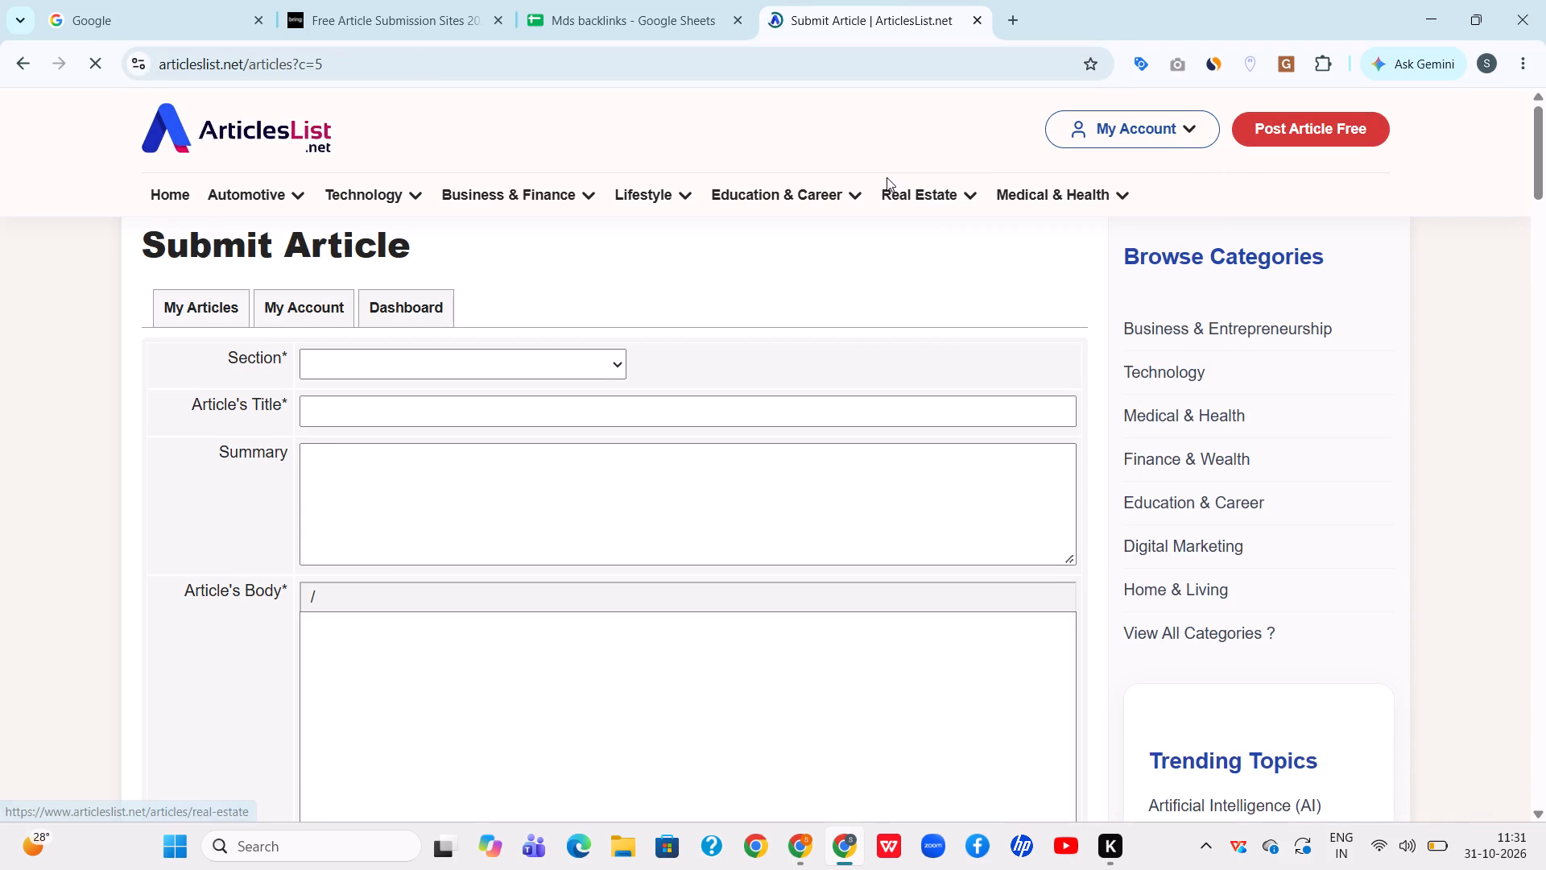
scroll(869, 745, "down", 5)
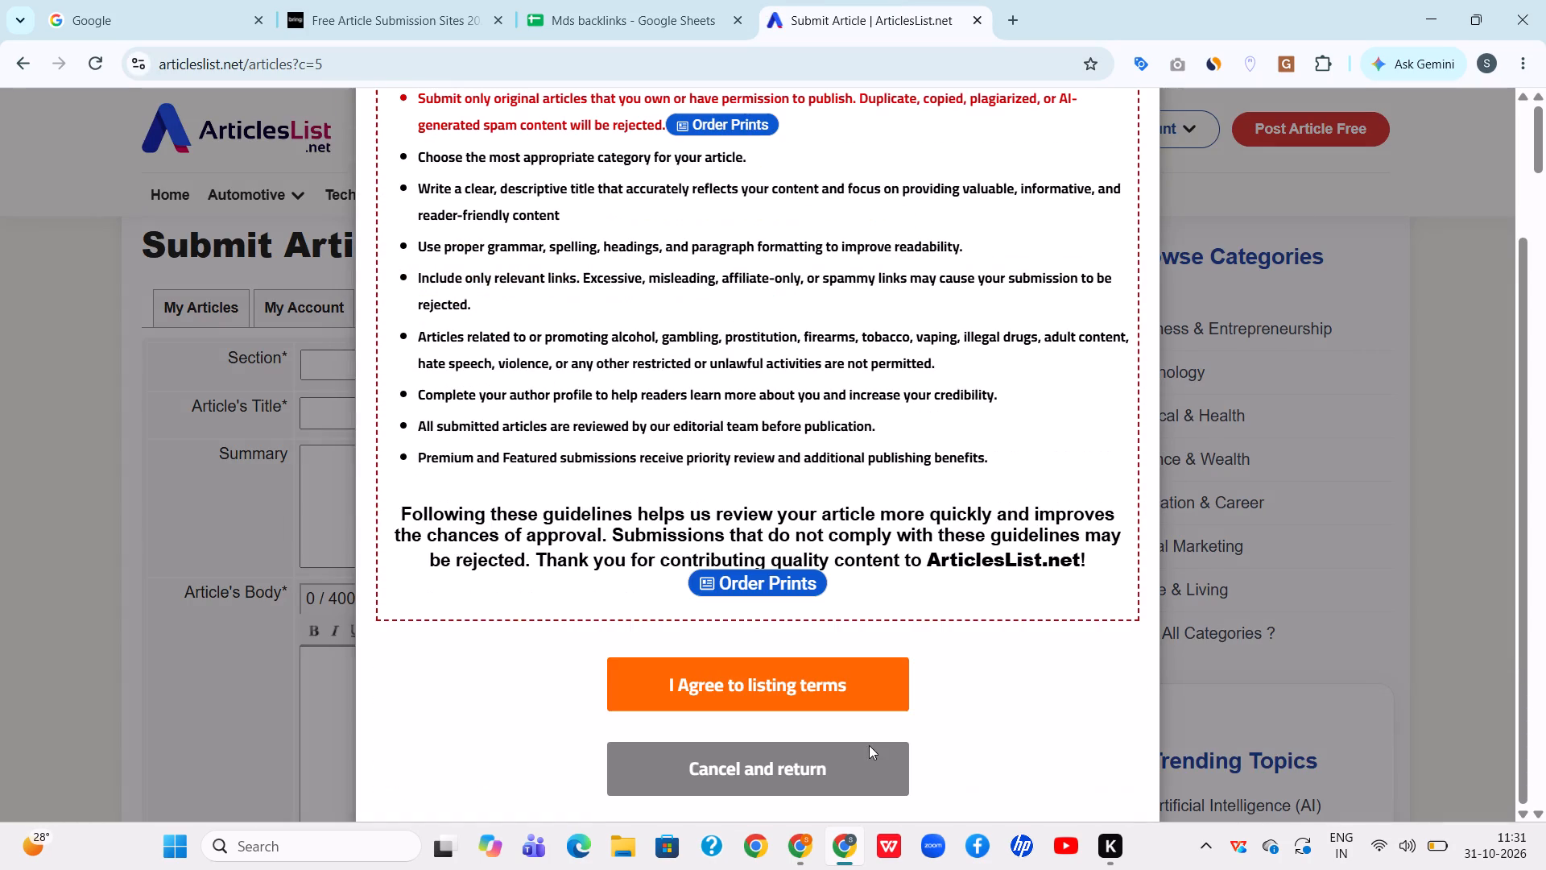
left_click(773, 677)
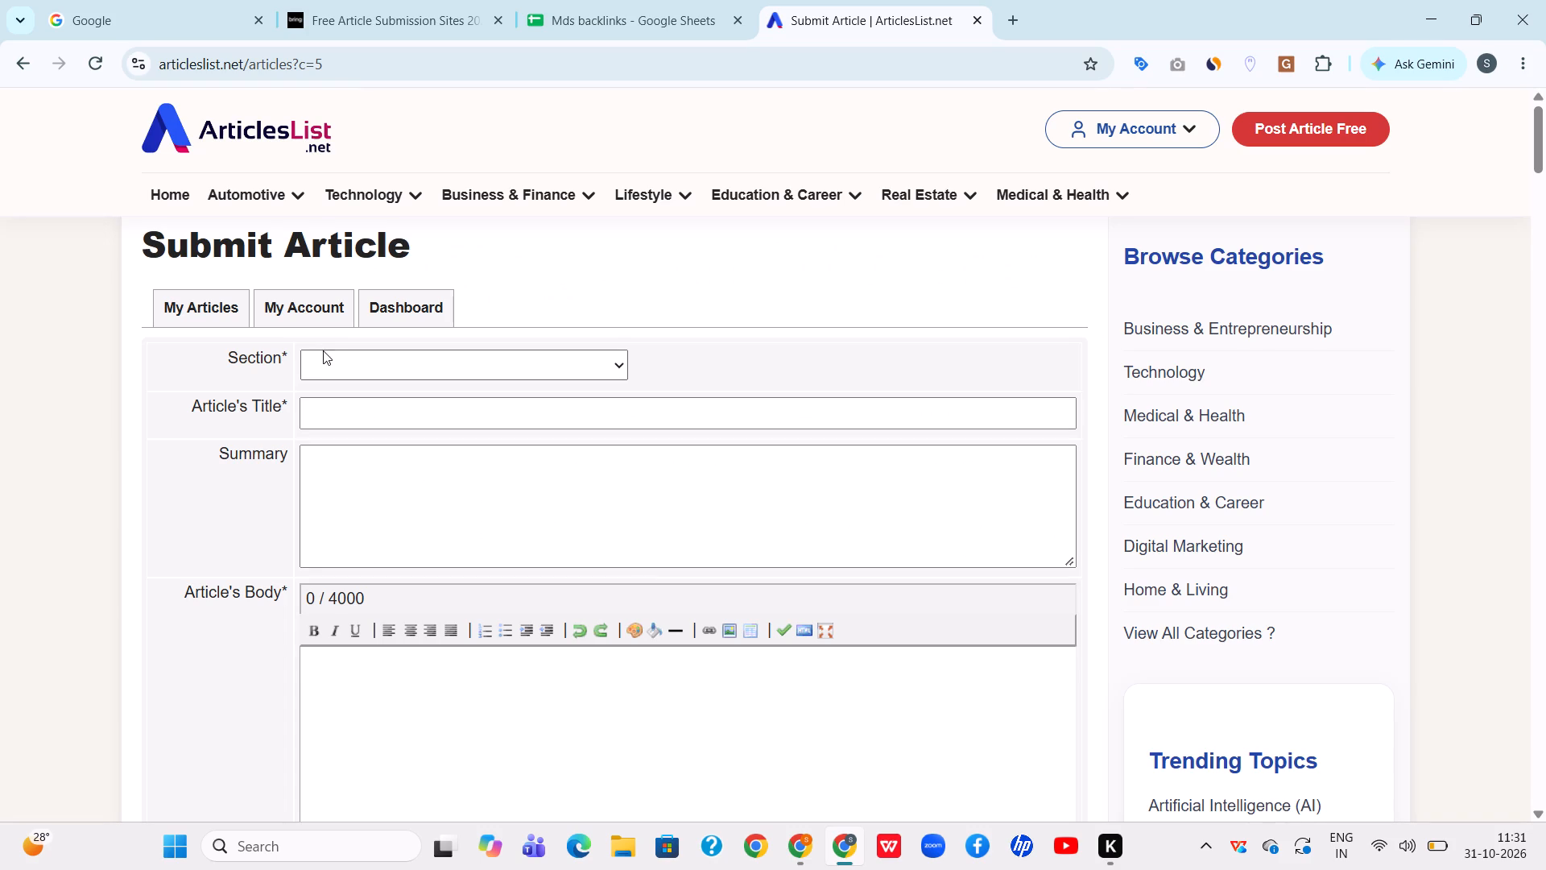
Set the article's section to Language Learning under Education & Career.
left_click(329, 360)
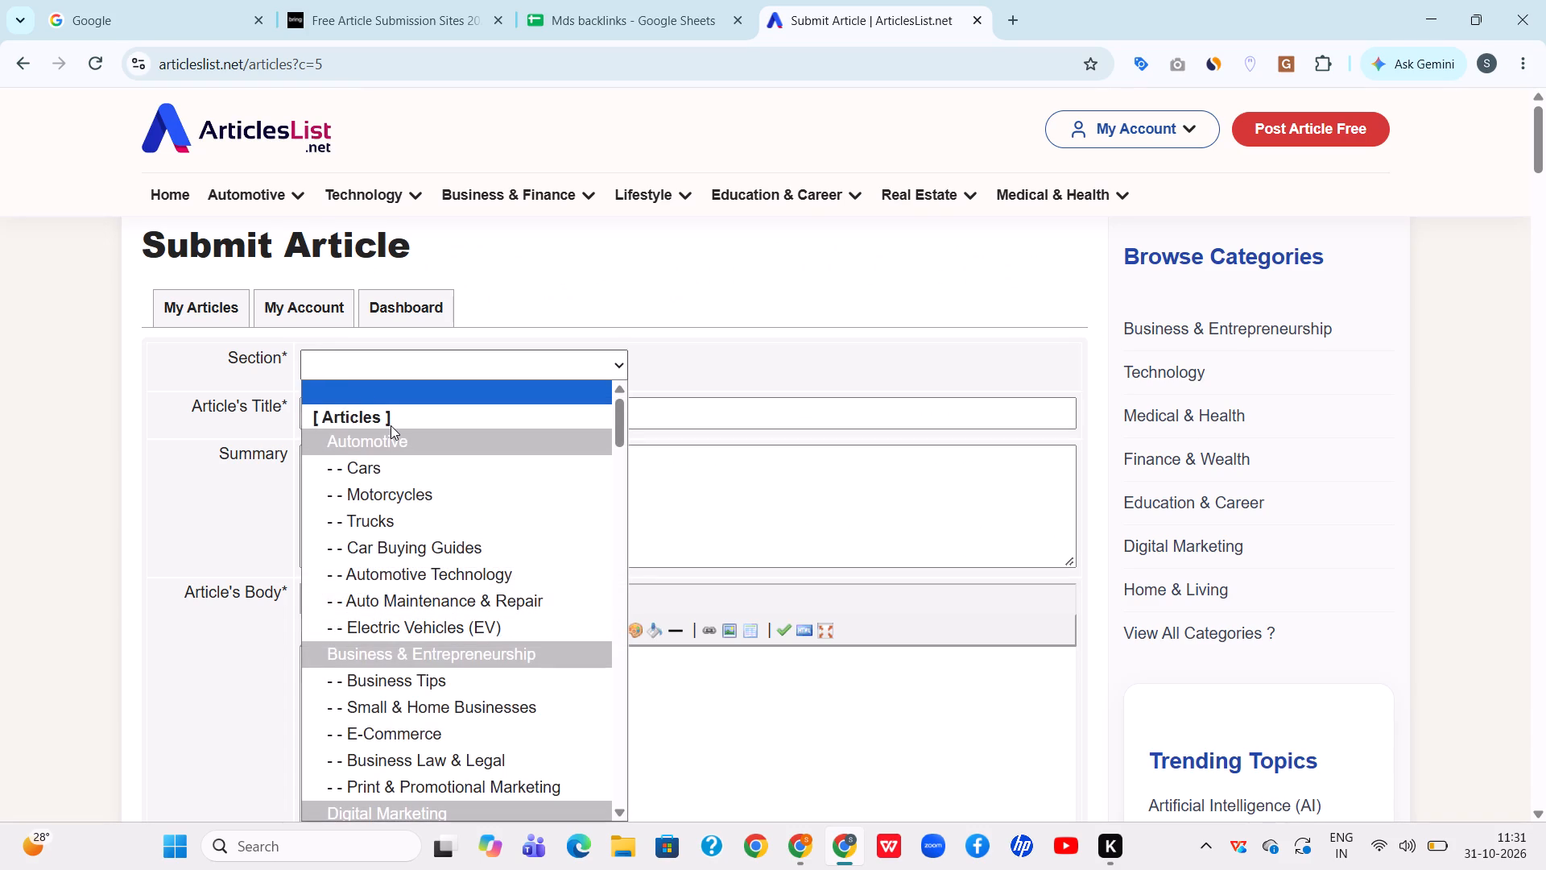
type("ed")
scroll(391, 425, "down", 4)
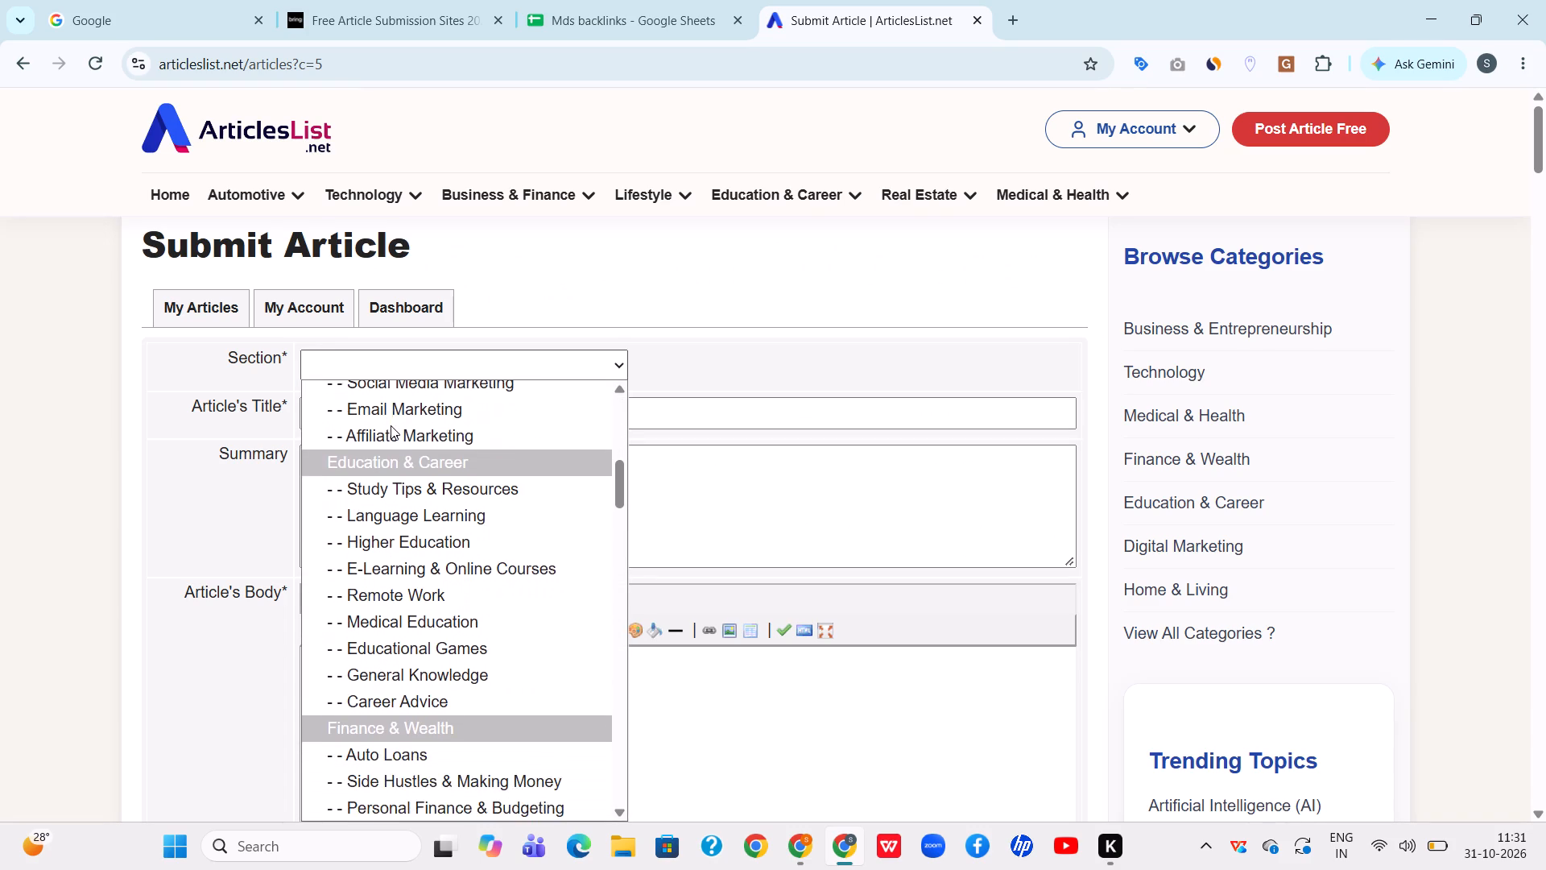
scroll(391, 425, "down", 1)
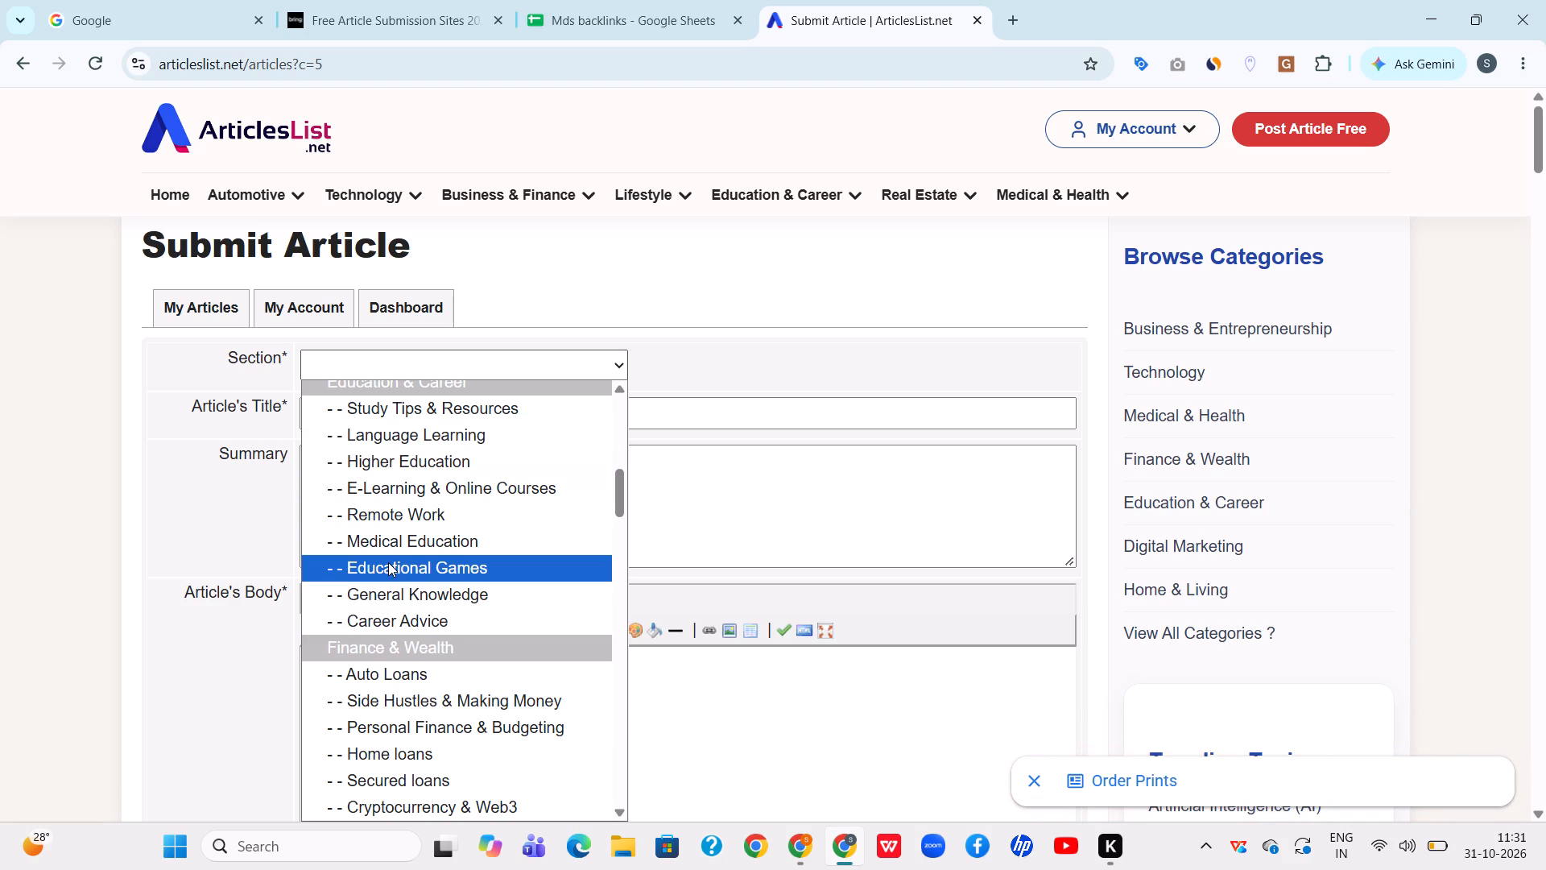
scroll(388, 562, "down", 1)
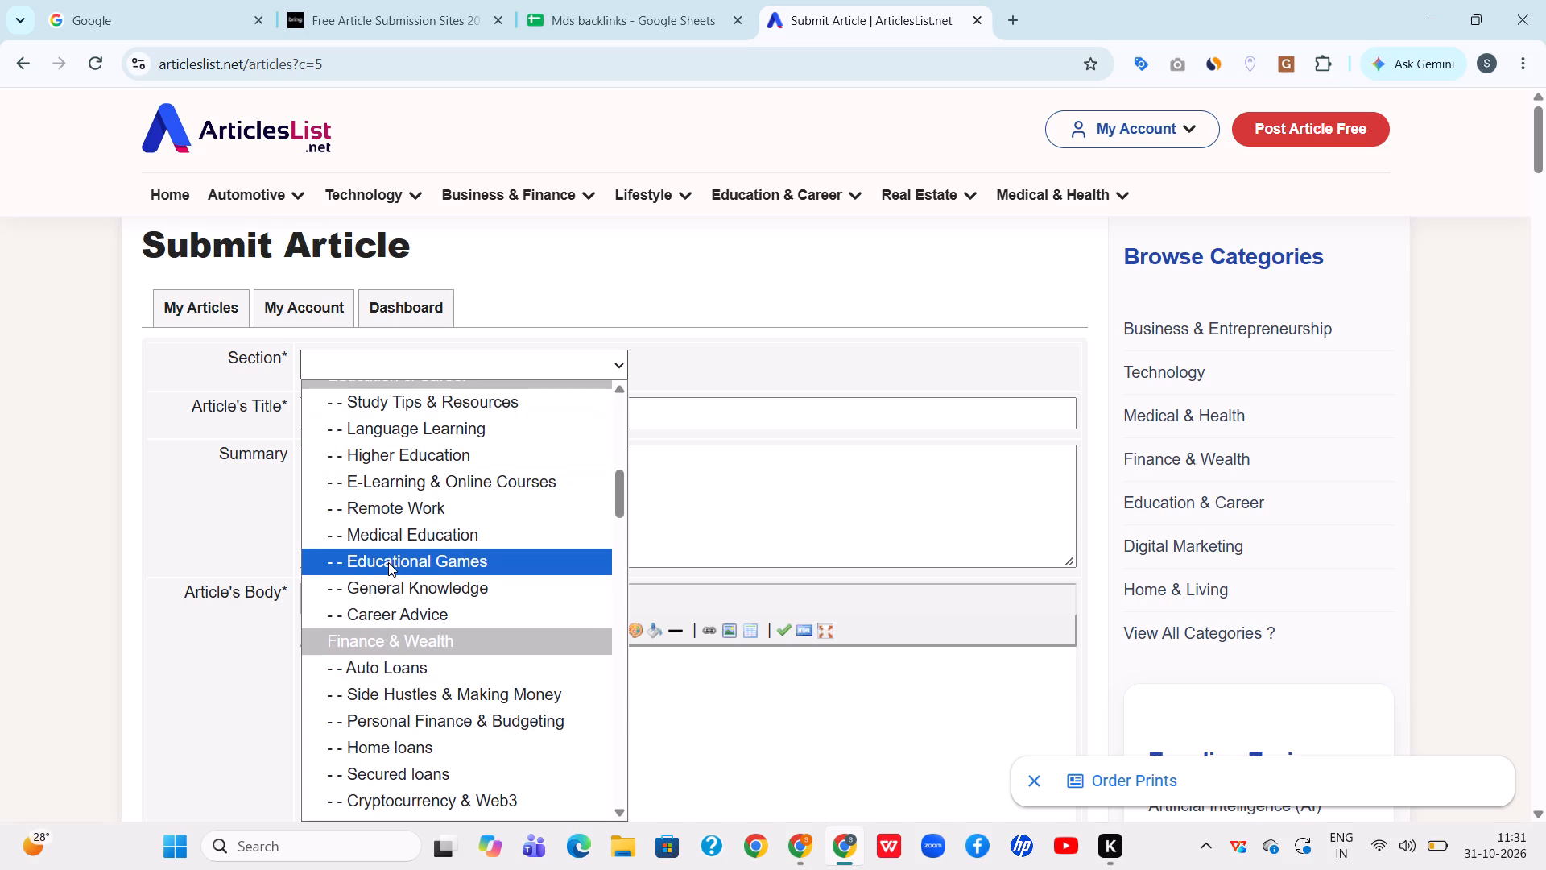
scroll(388, 562, "down", 1)
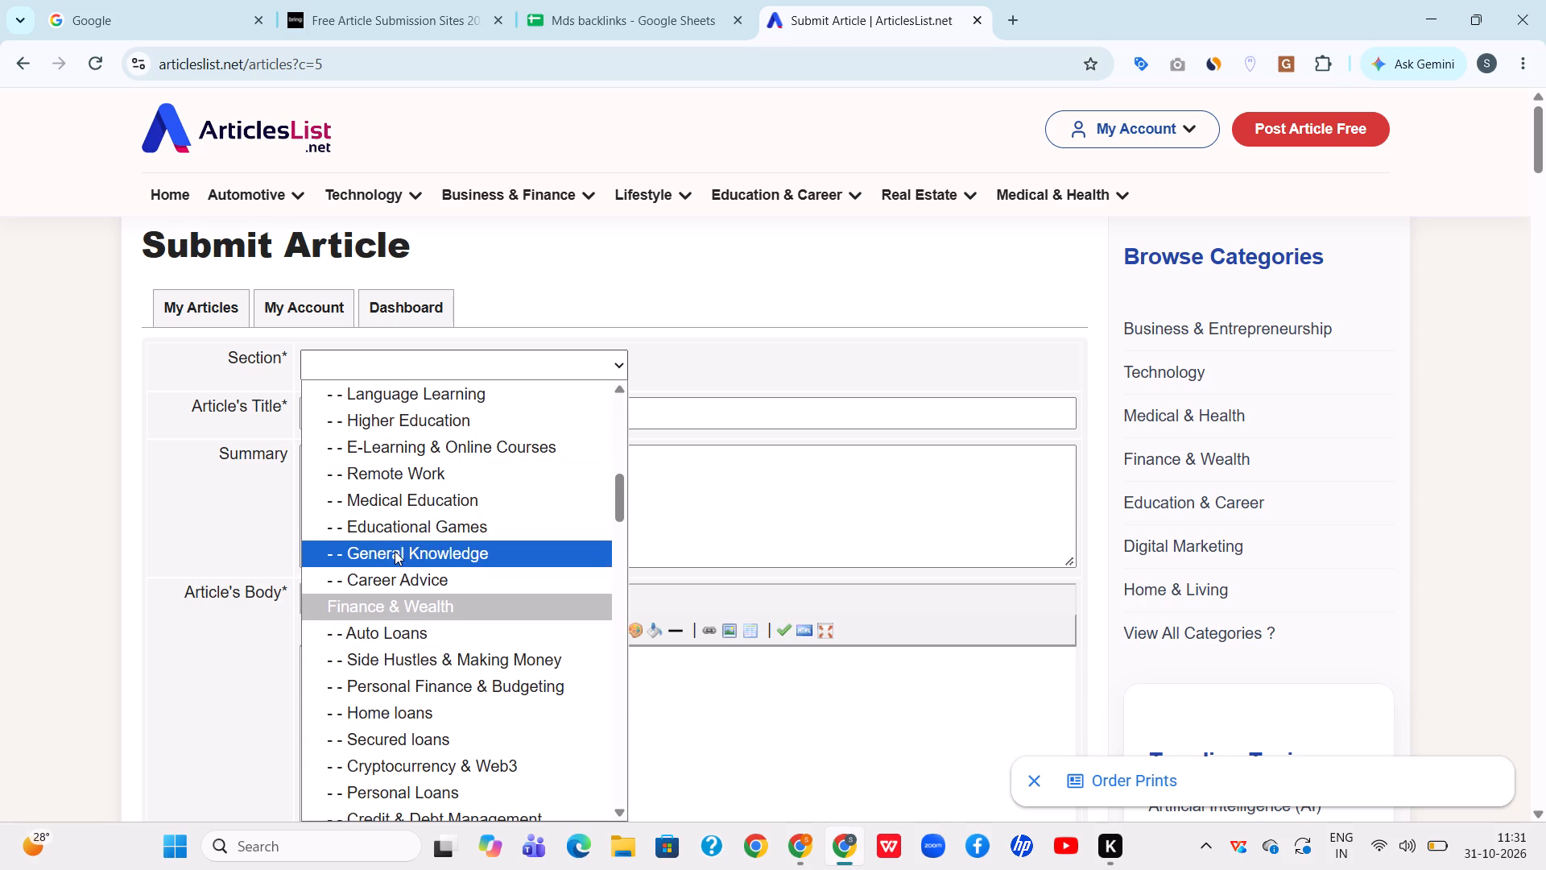
left_click(375, 394)
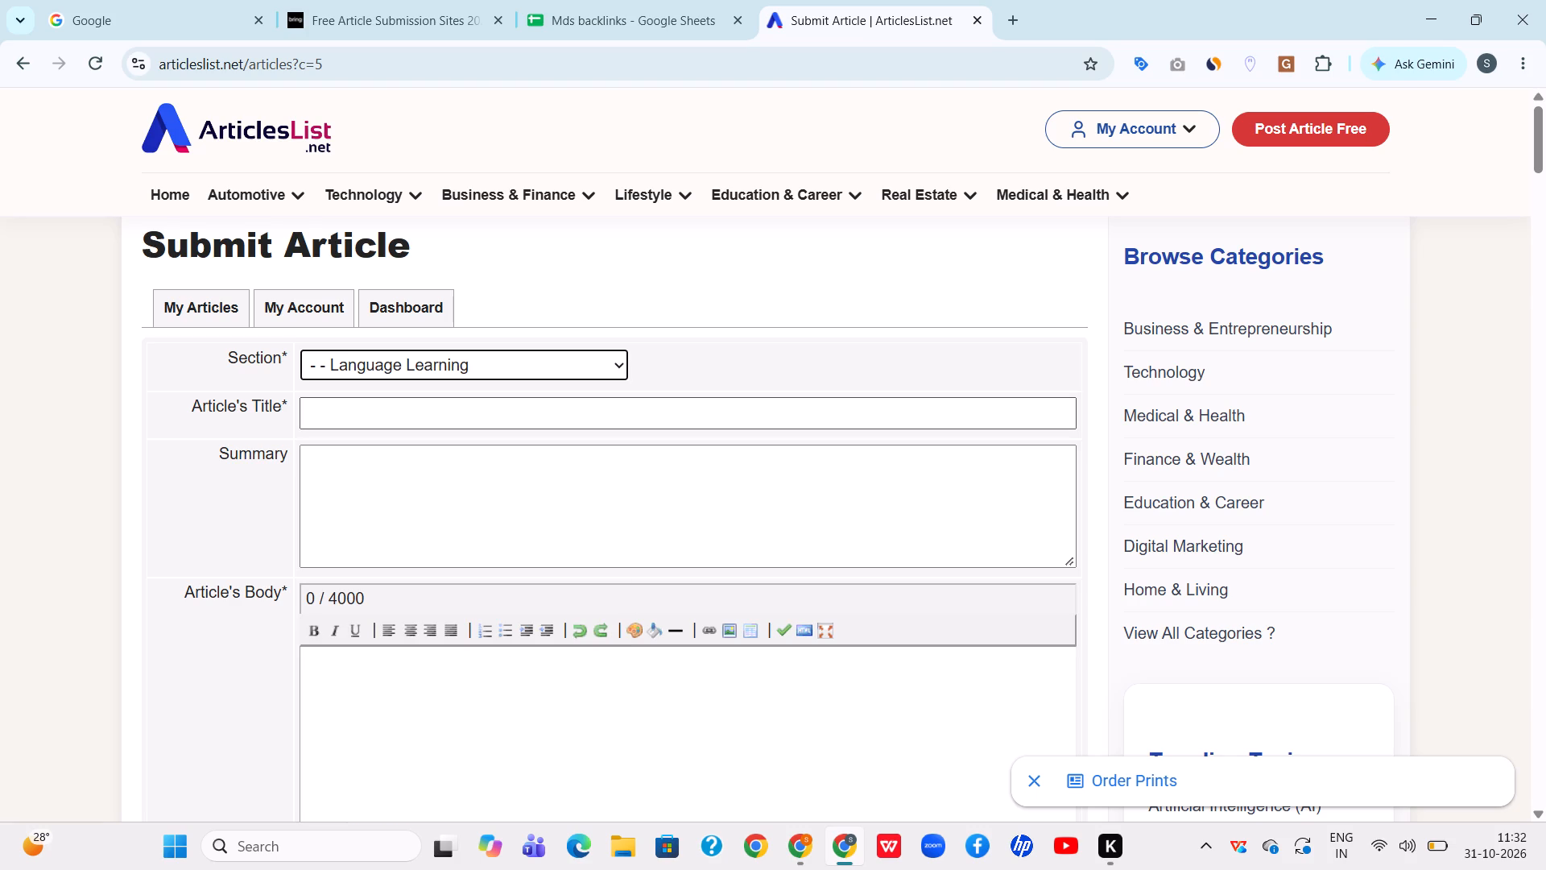
Copy the welcome heading "Best School in Nagpur – Priyadarshini School of K.A.L.P.A.N.A." from the school's website into the article's title.
left_click(403, 412)
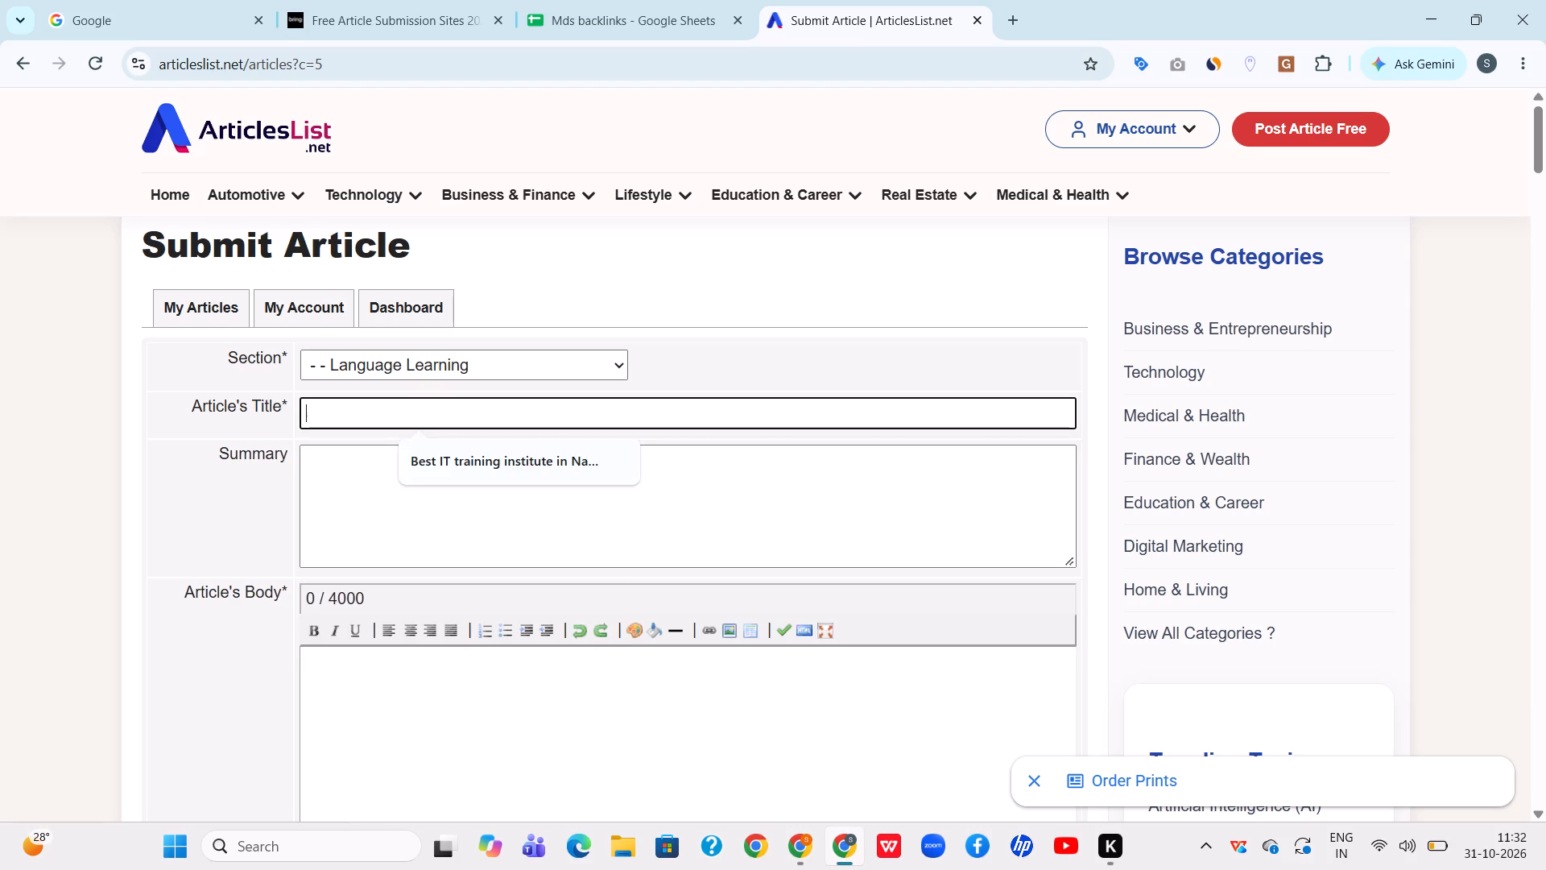
left_click(783, 858)
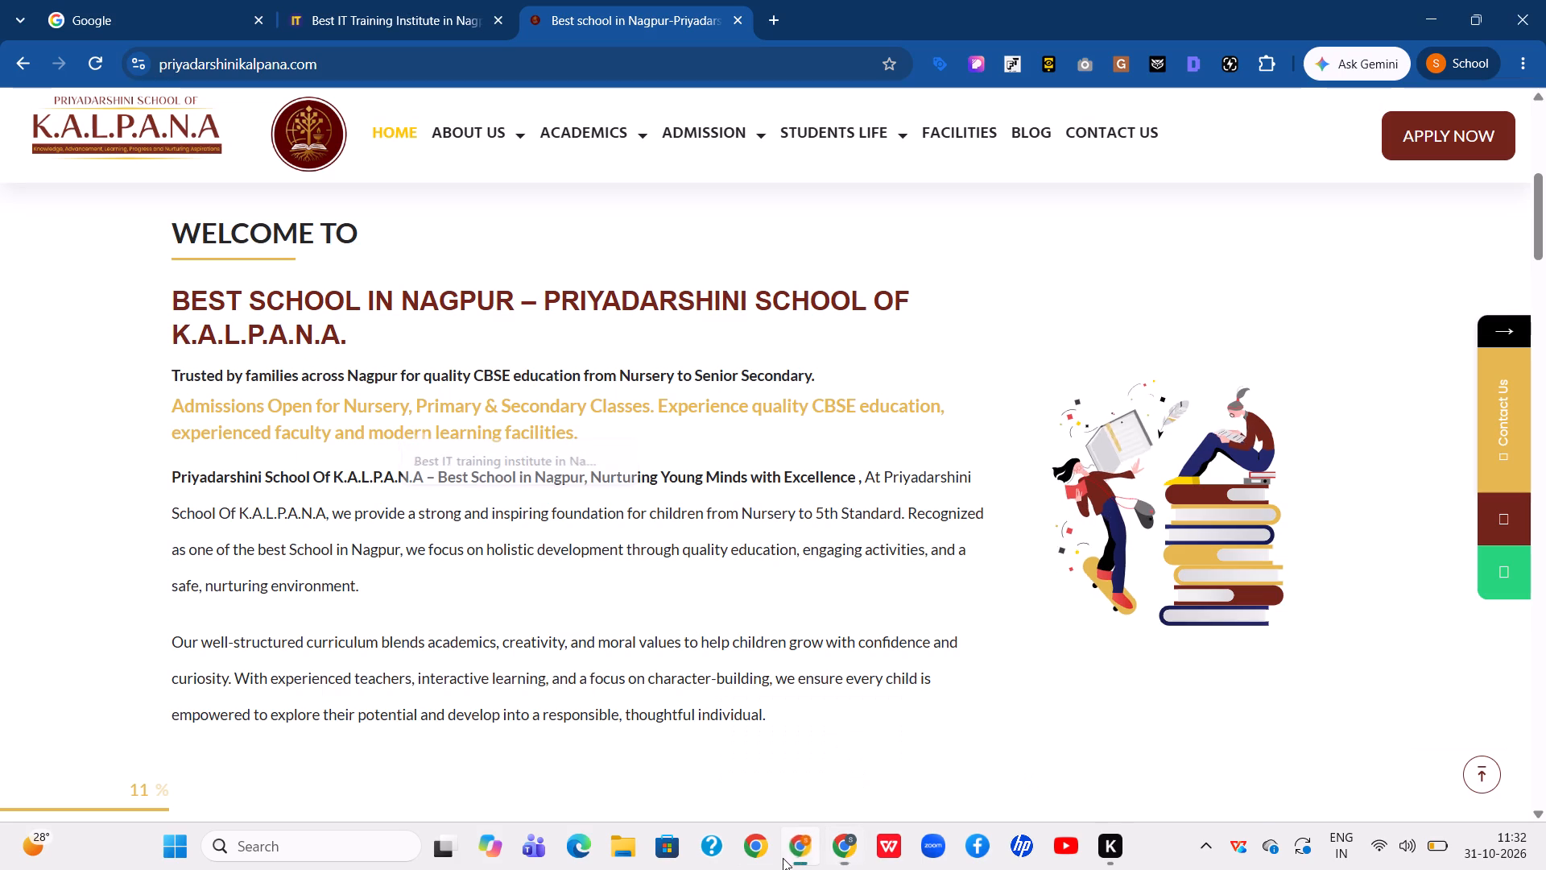
triple_click(536, 275)
double_click(536, 275)
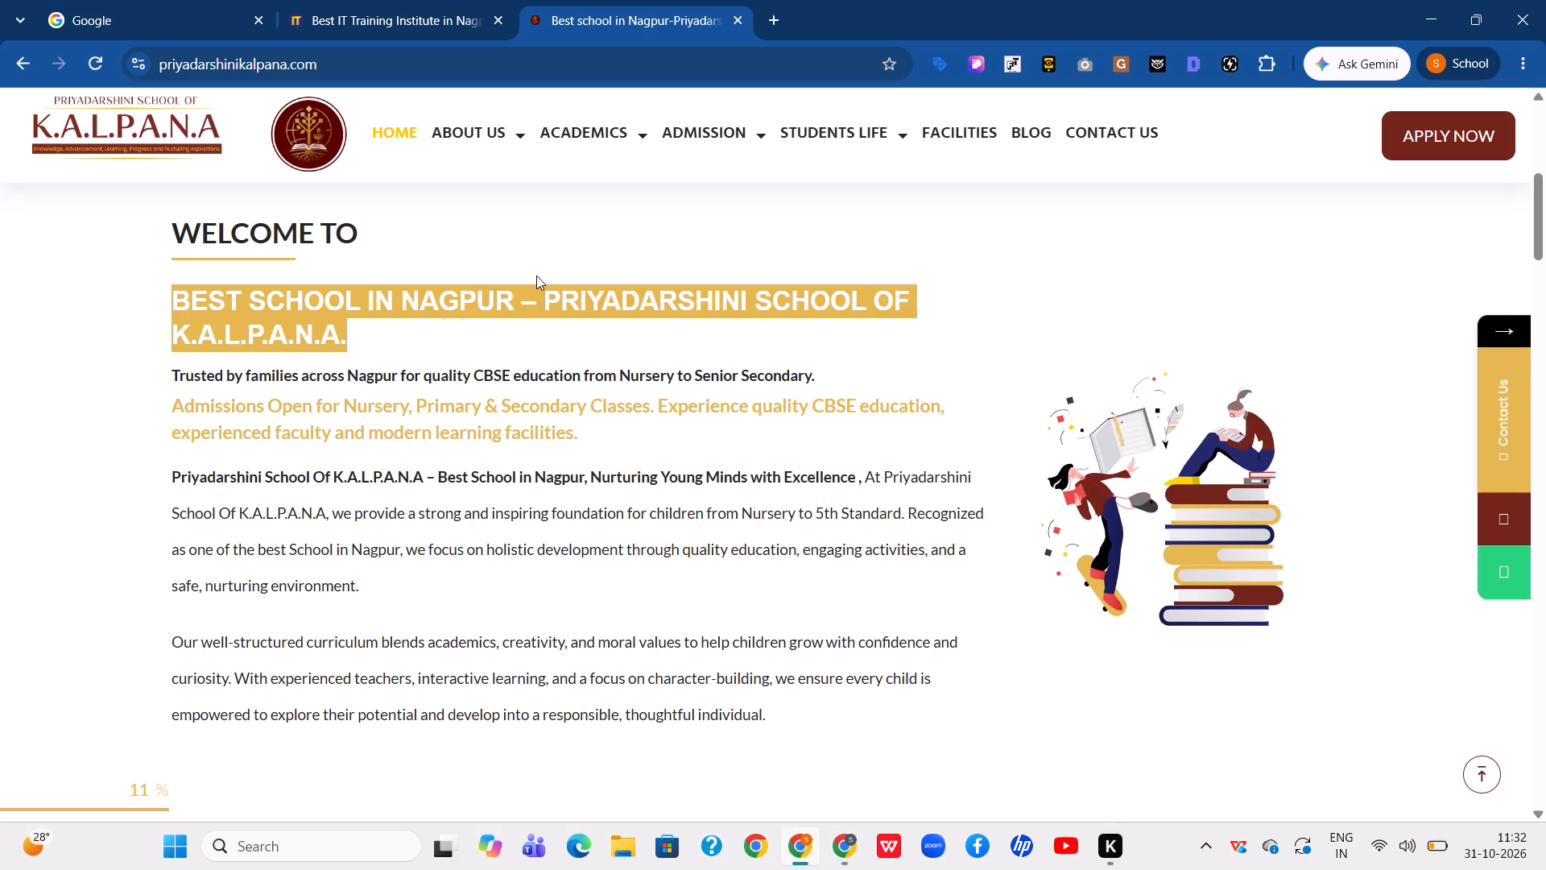
key("ctrl+c")
left_click(536, 275)
triple_click(461, 503)
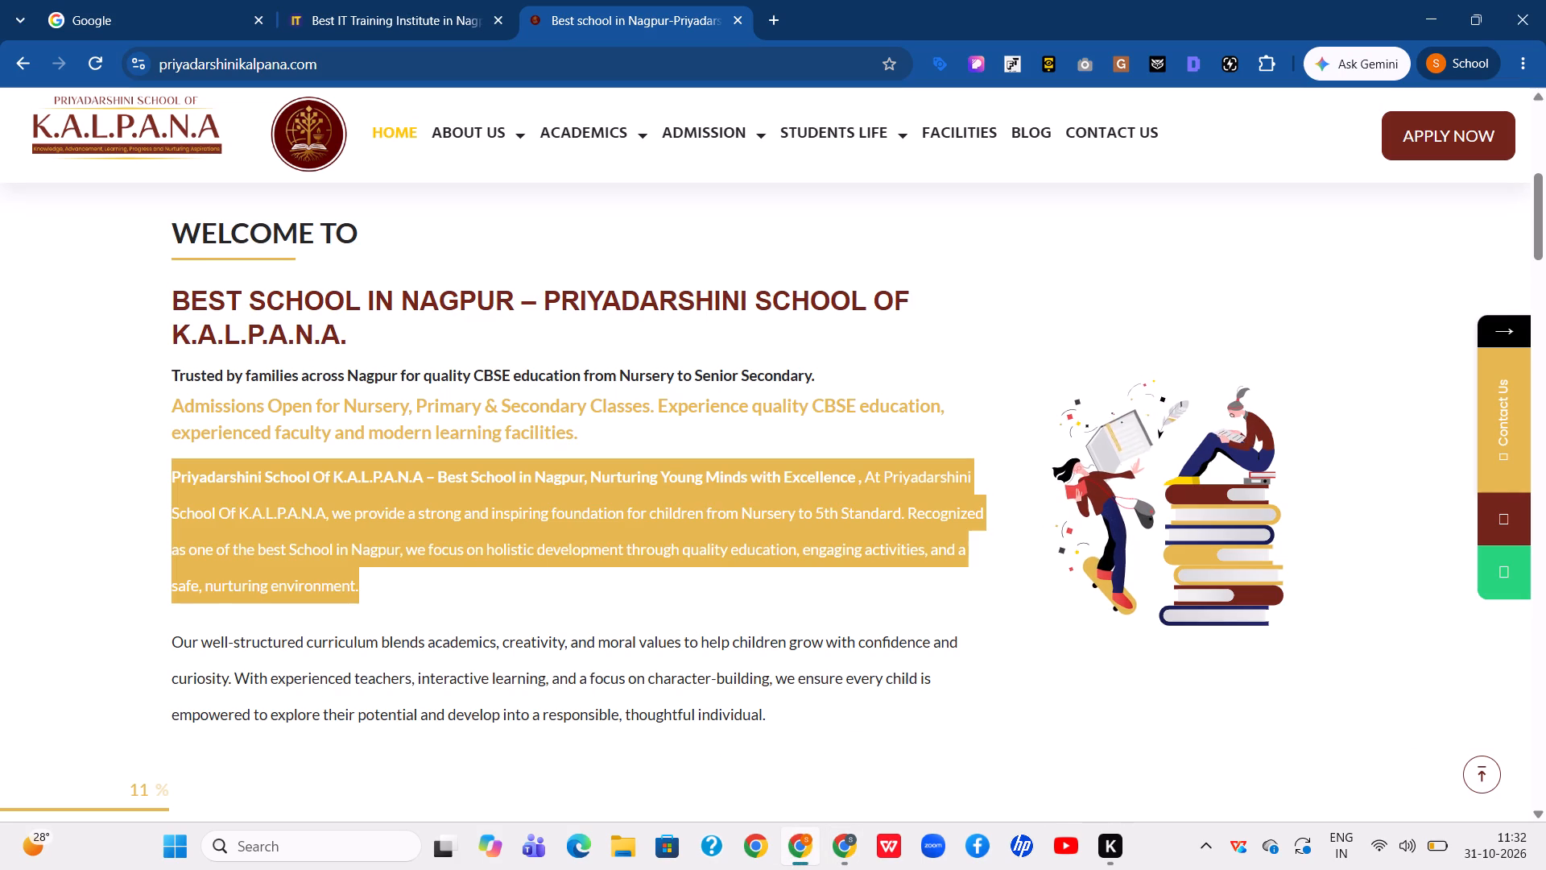
left_click_drag(461, 503, 432, 723)
left_click(831, 860)
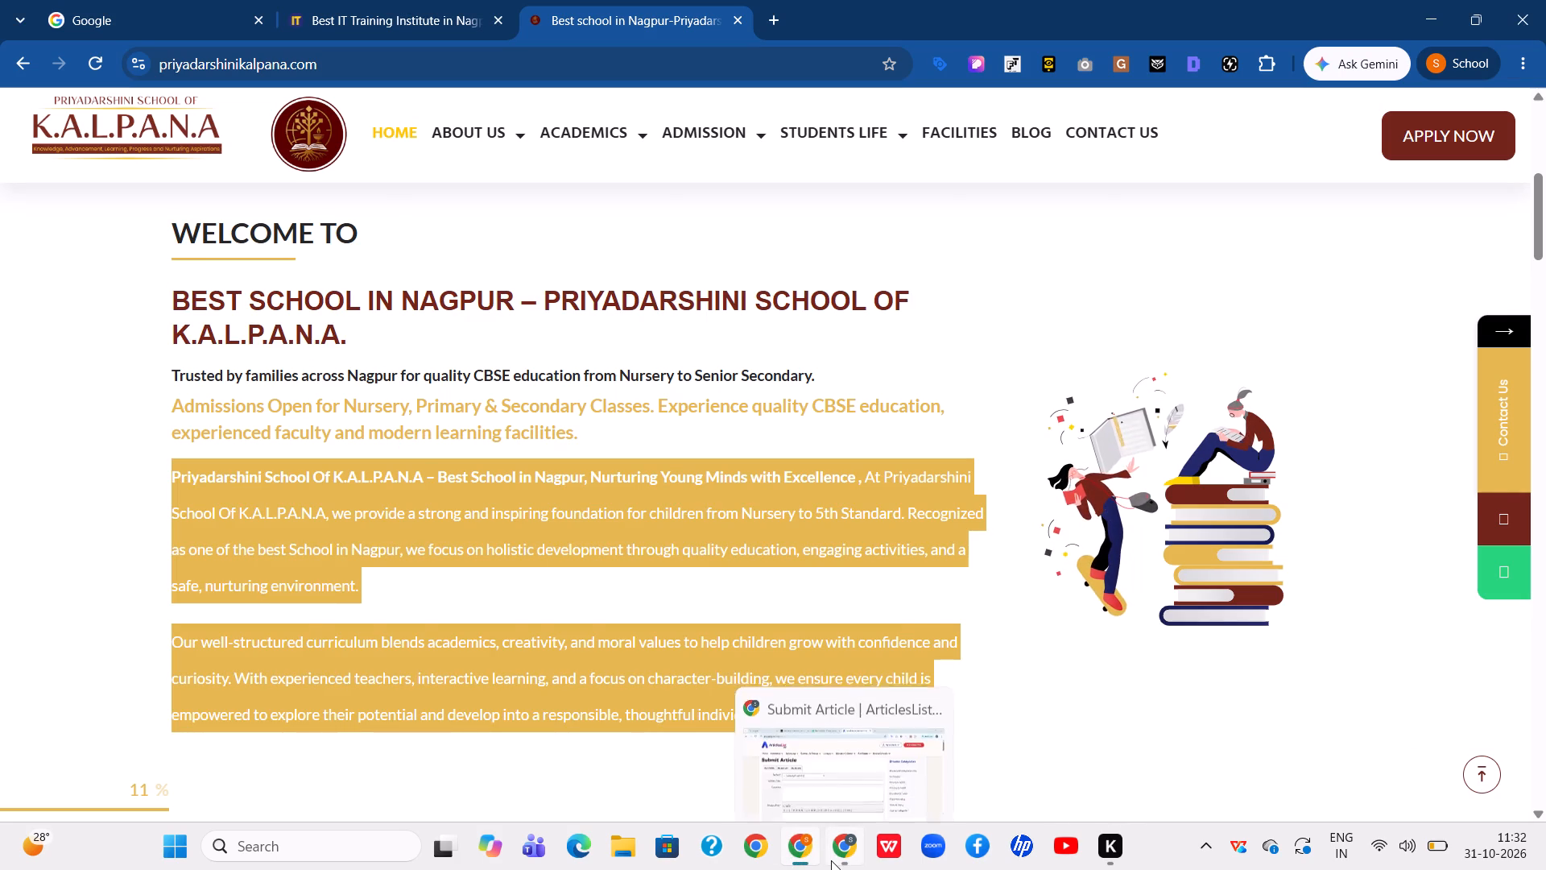
key("ctrl+v")
Copy the two welcome paragraphs below the heading on the Priyadarshini School website.
left_click(538, 482)
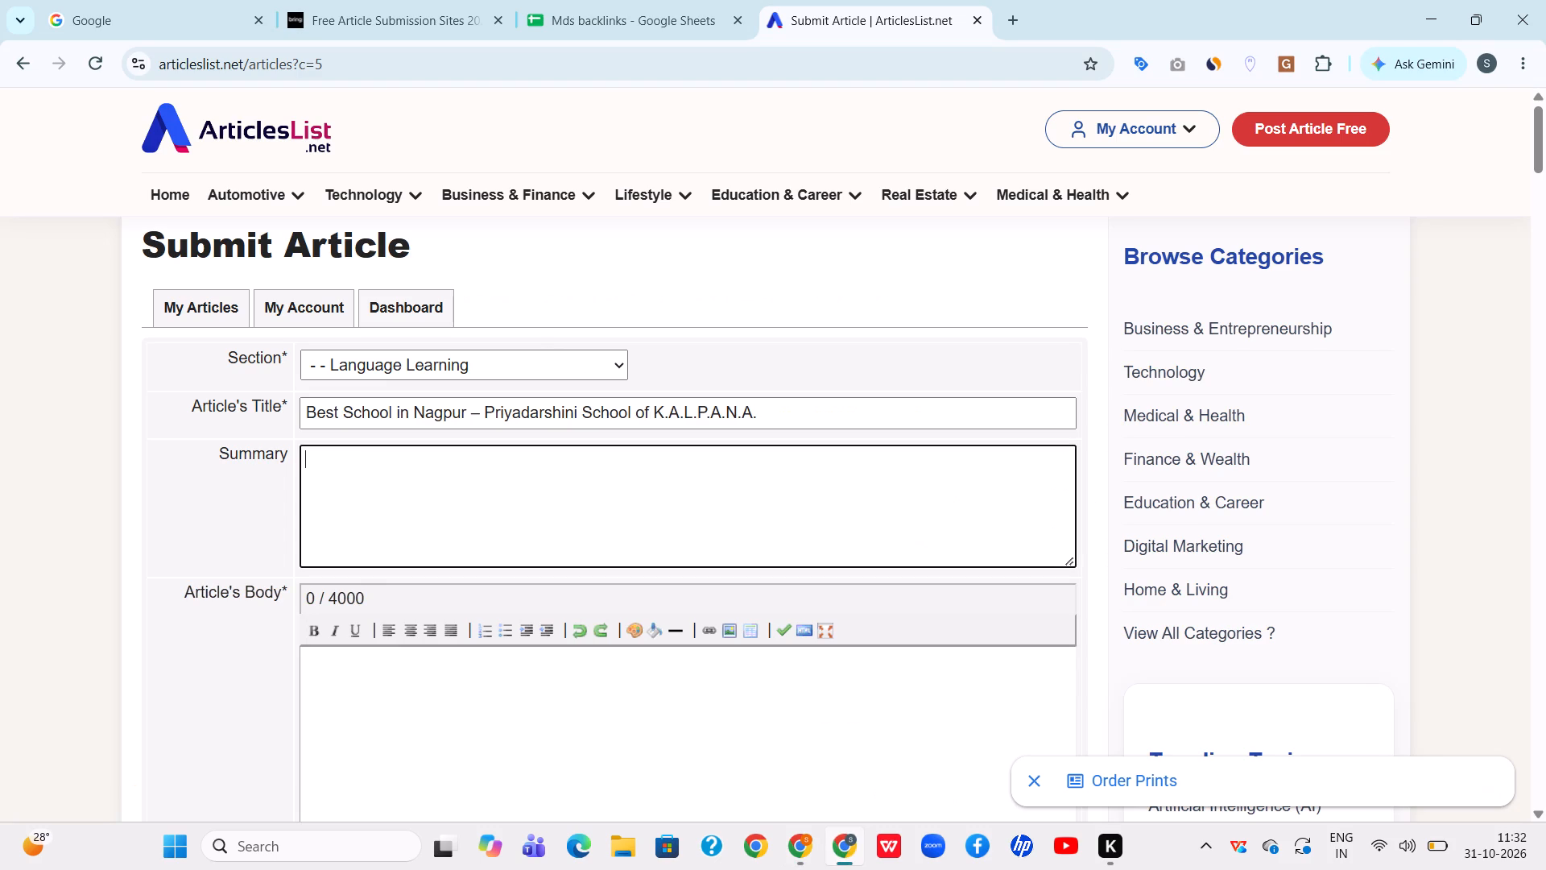
left_click(804, 867)
key("ctrl+c")
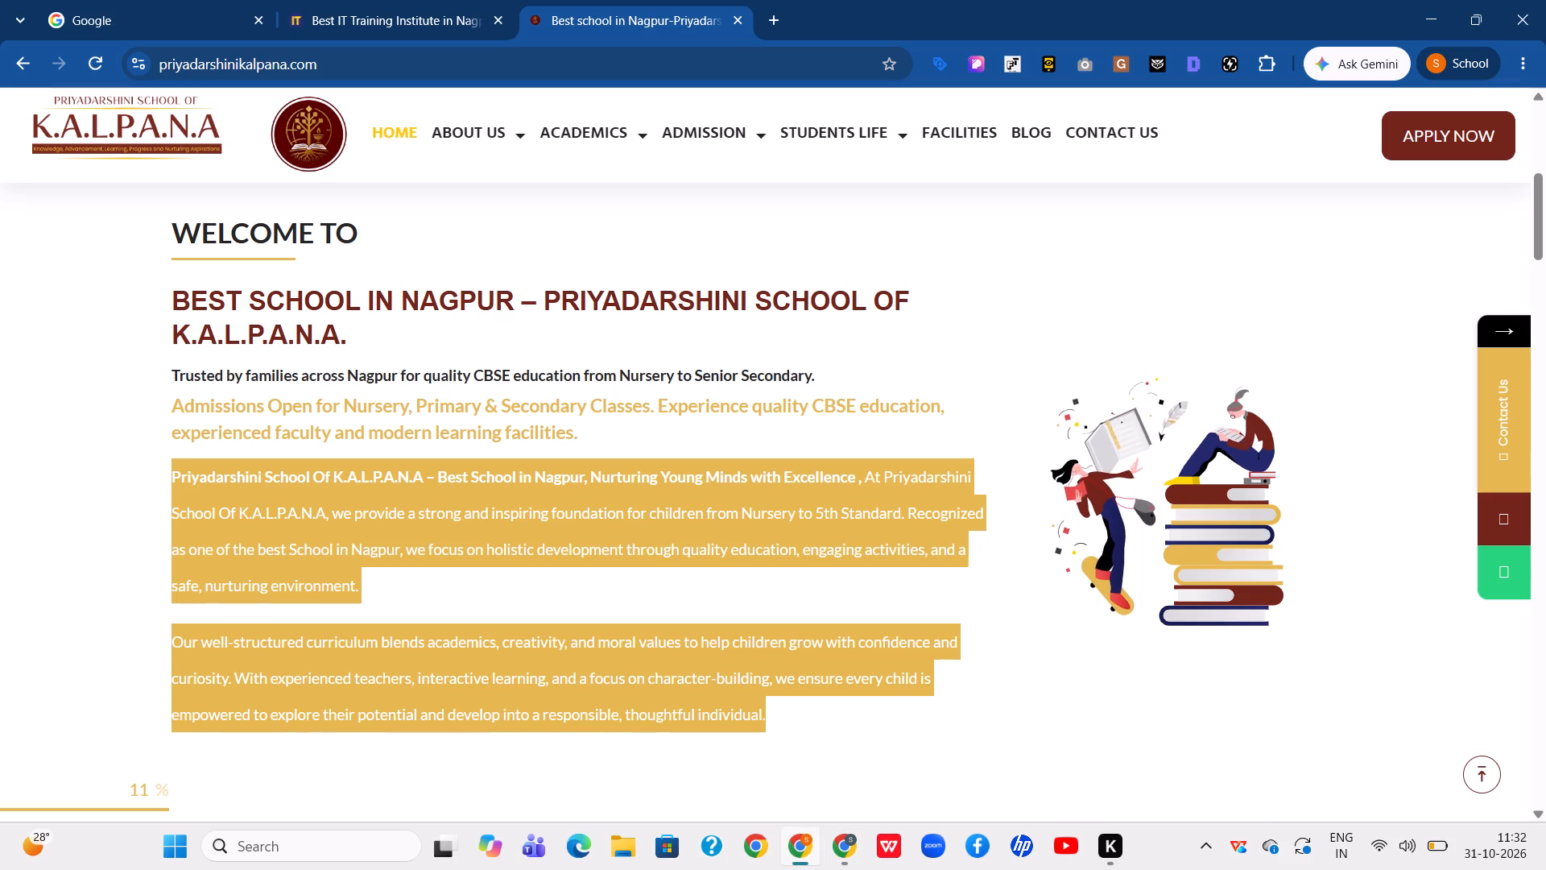
left_click(571, 470)
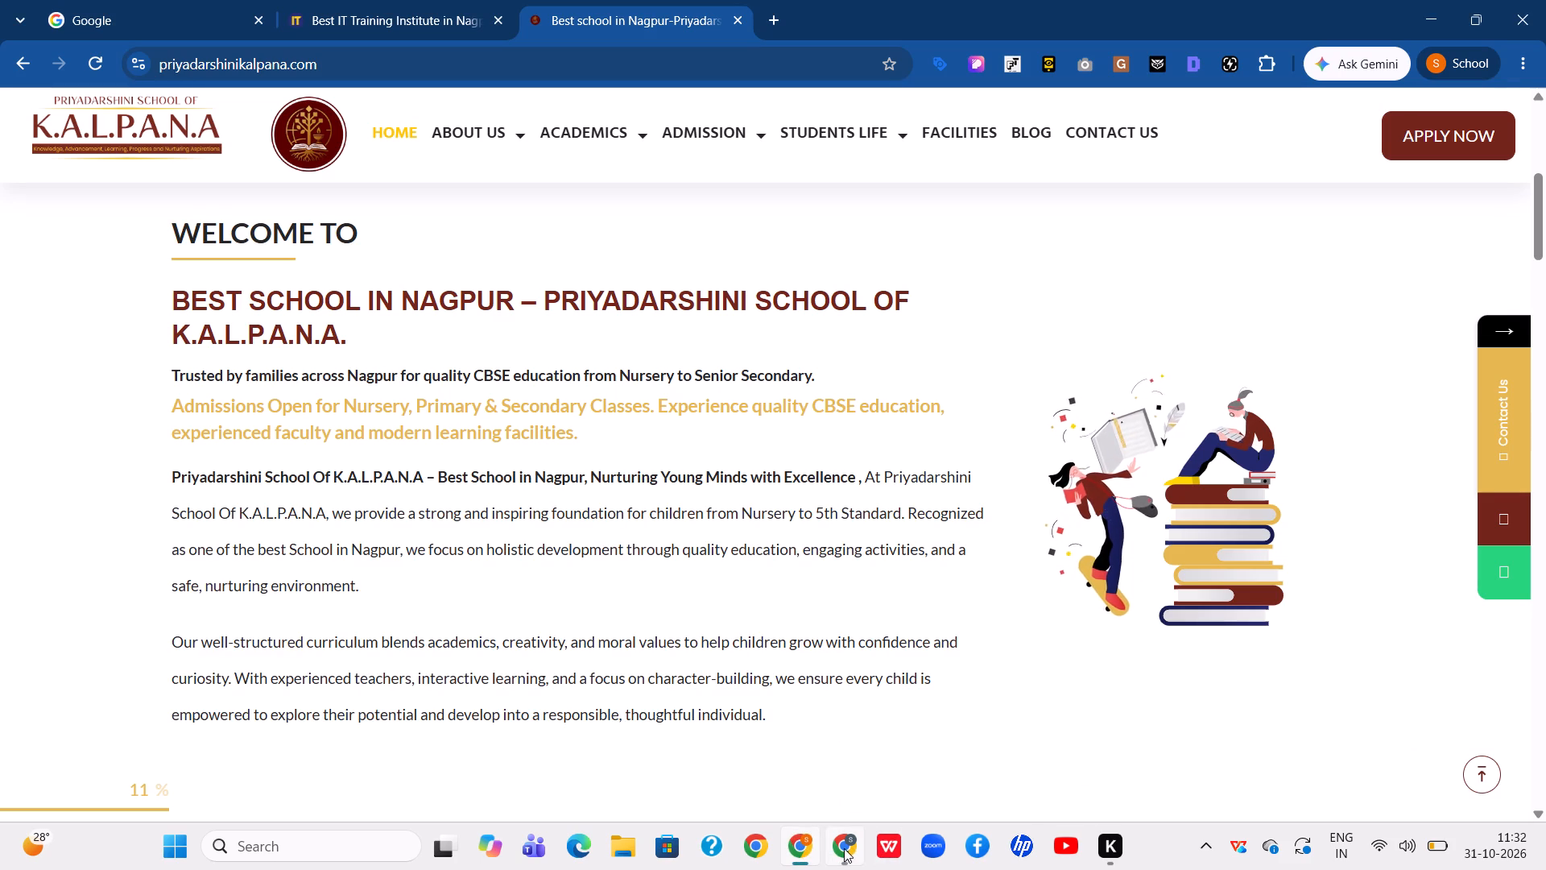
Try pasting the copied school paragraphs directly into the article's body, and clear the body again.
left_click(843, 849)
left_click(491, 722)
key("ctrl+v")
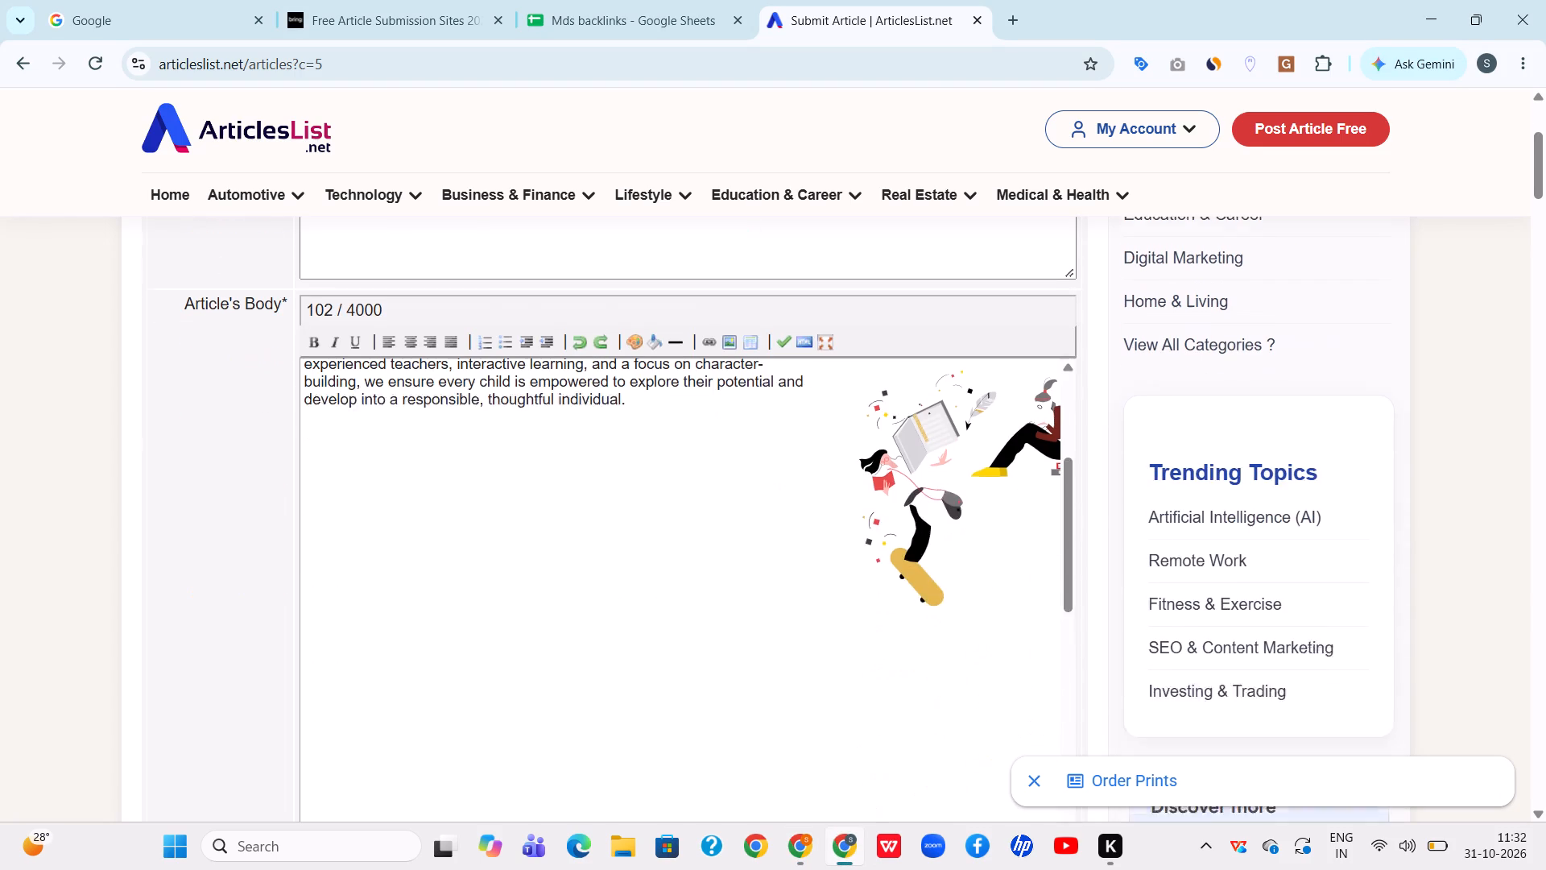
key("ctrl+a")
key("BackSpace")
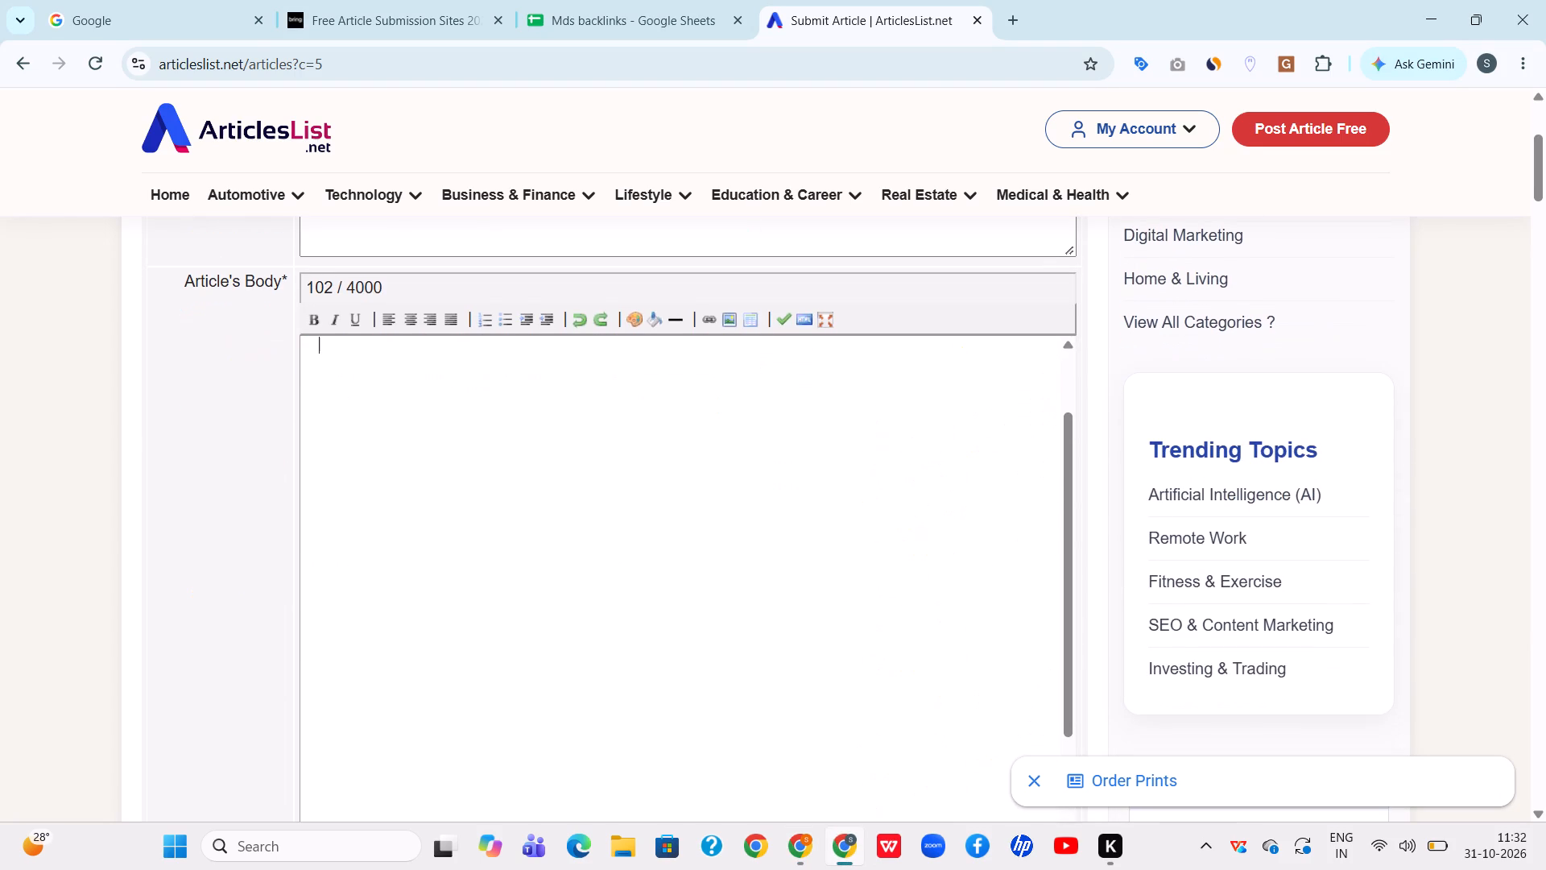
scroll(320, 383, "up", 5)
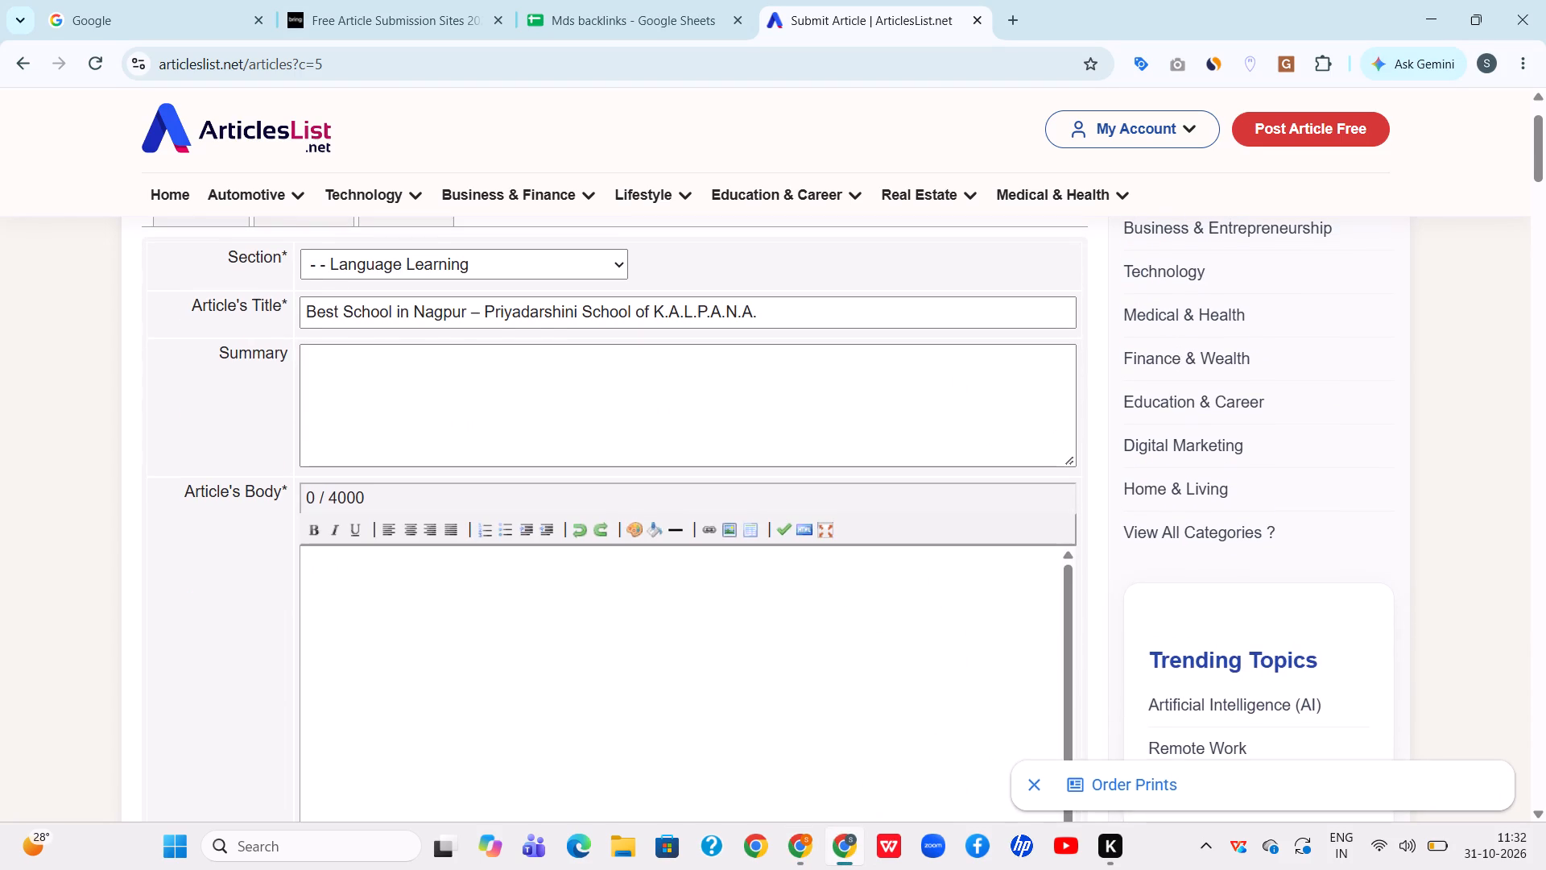
Search for notepad in a new tab, open Online Notepad and replace its text with the copied school paragraphs.
left_click(1016, 7)
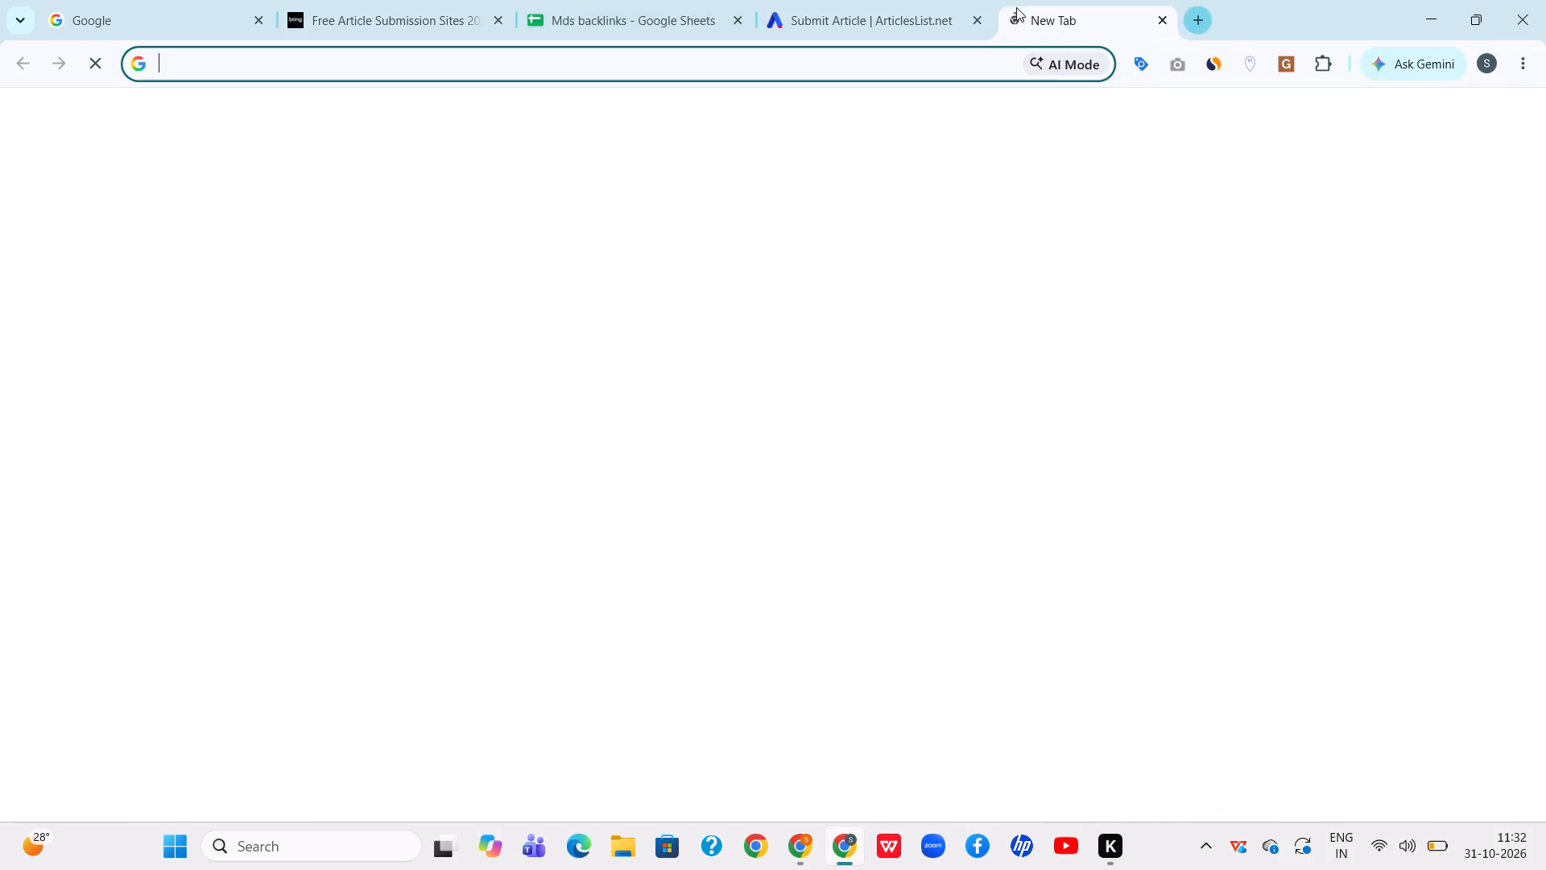
type("notepa")
key("Return")
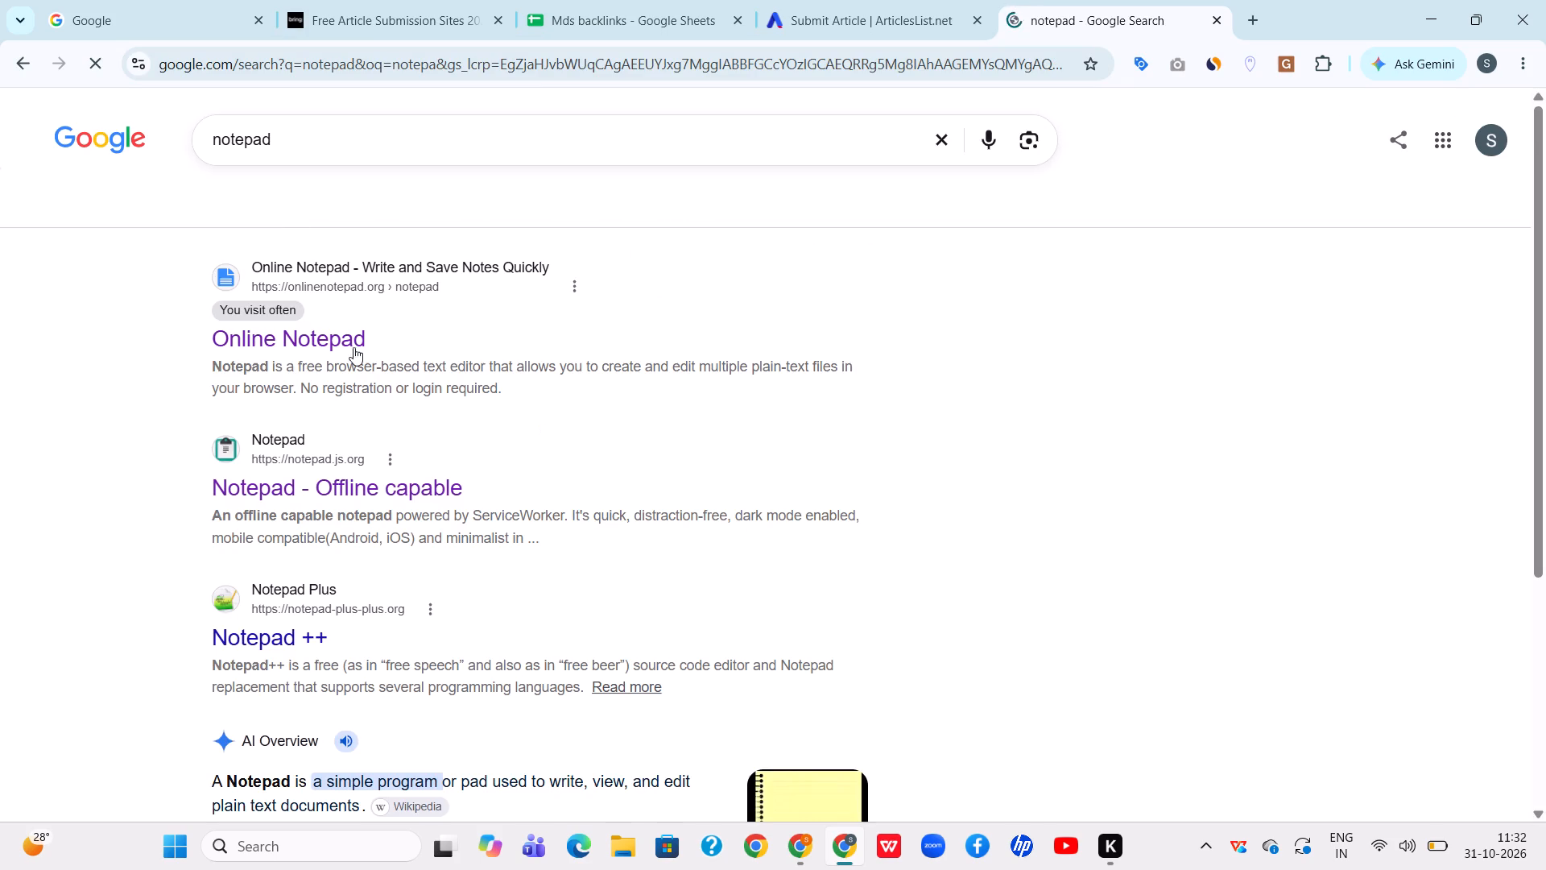
left_click(260, 331)
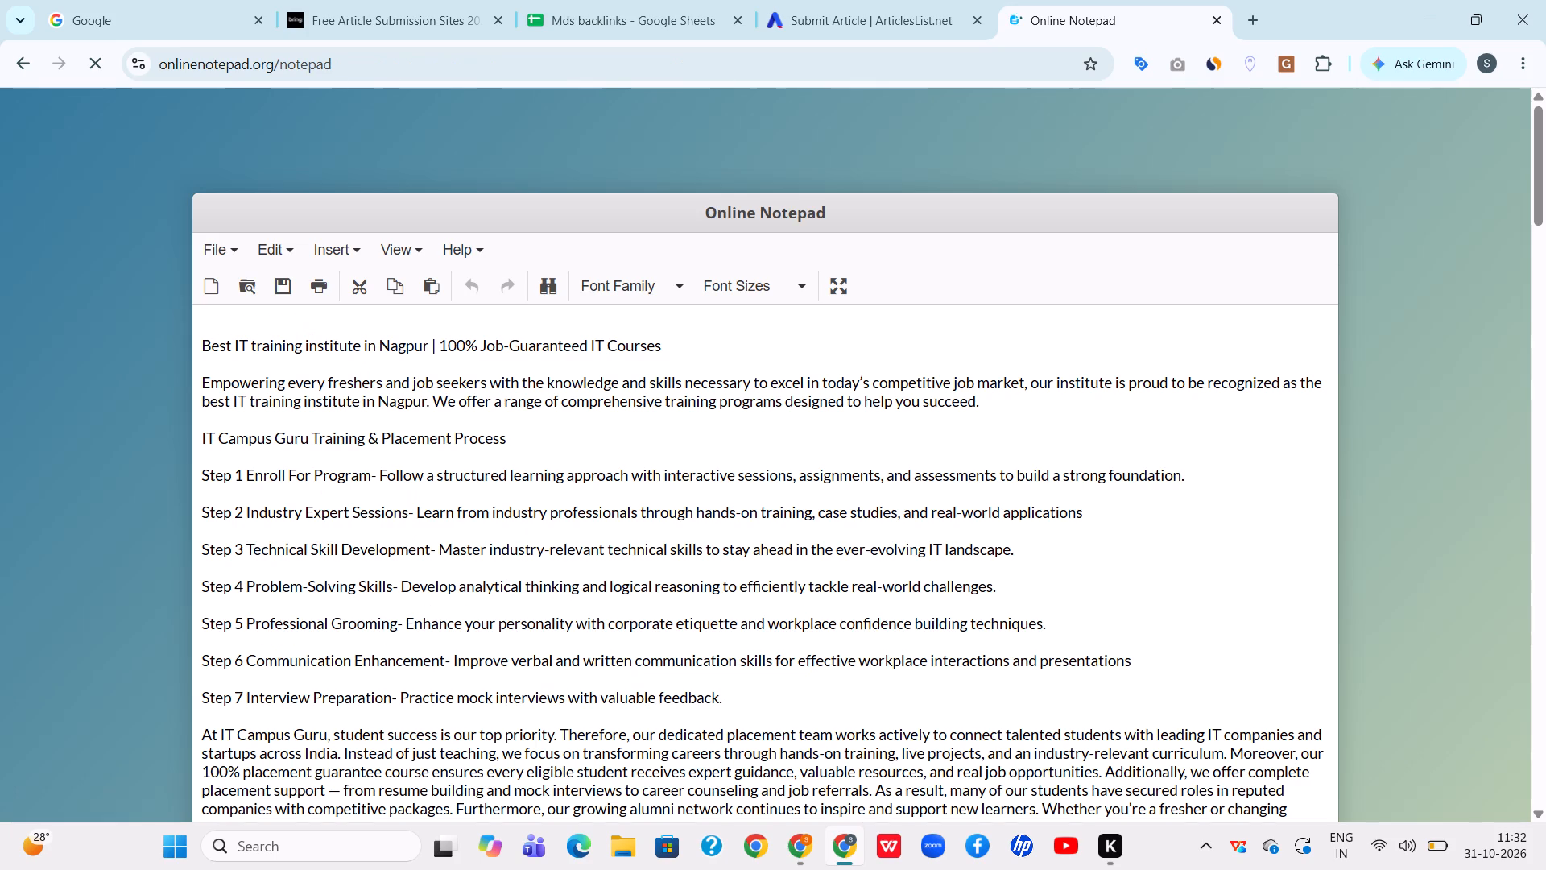
left_click(506, 578)
key("ctrl+a")
key("BackSpace")
key("ctrl+v")
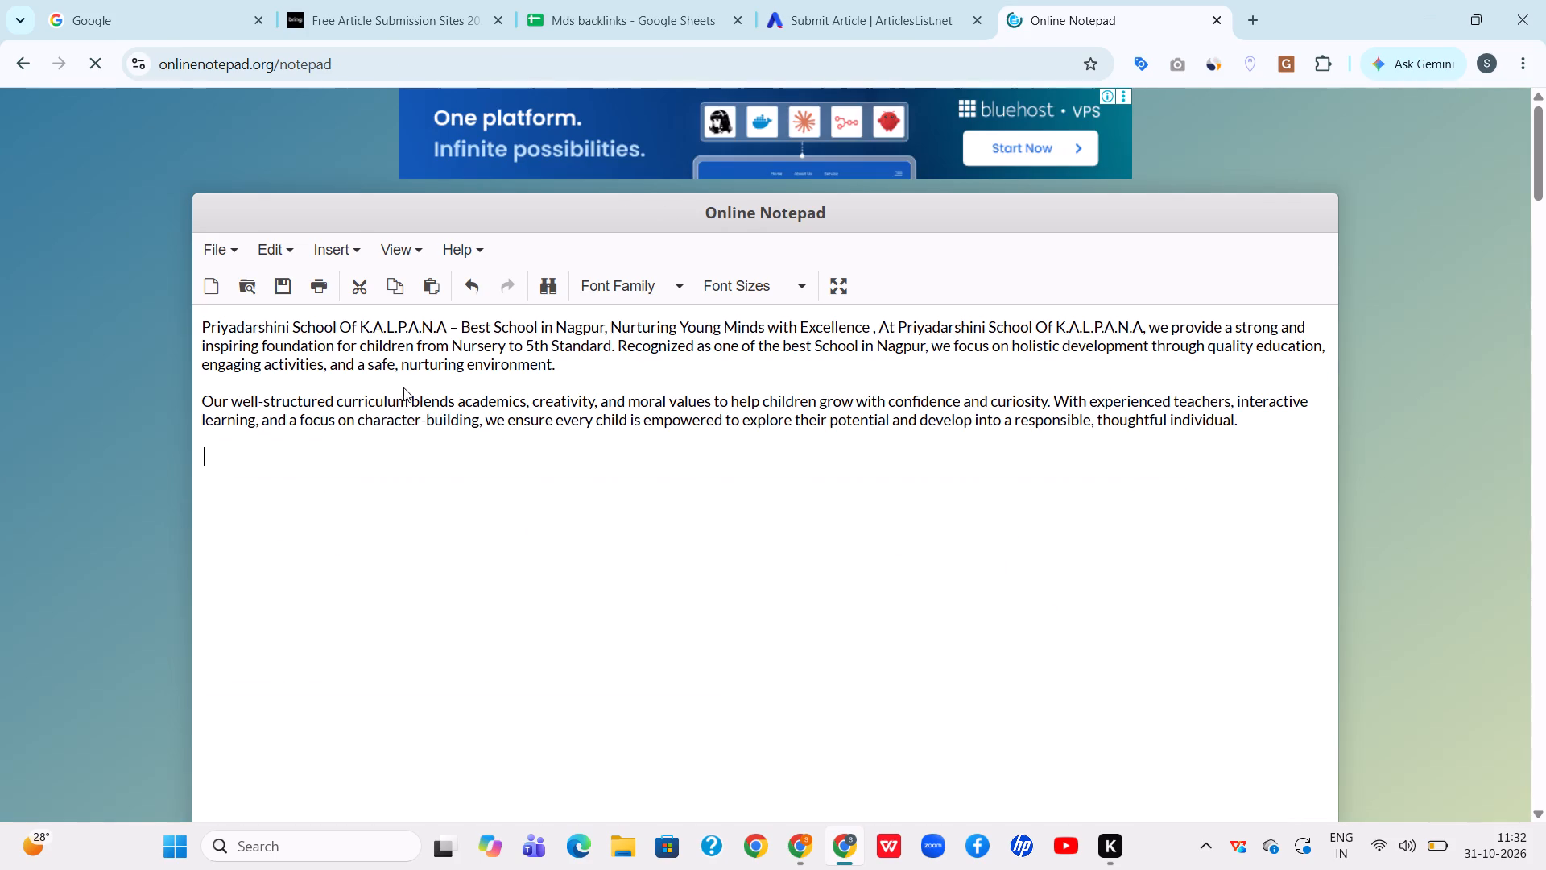
Copy the first school paragraph from Online Notepad into the article's summary, removing the trailing line break.
triple_click(349, 346)
double_click(349, 346)
key("ctrl+c")
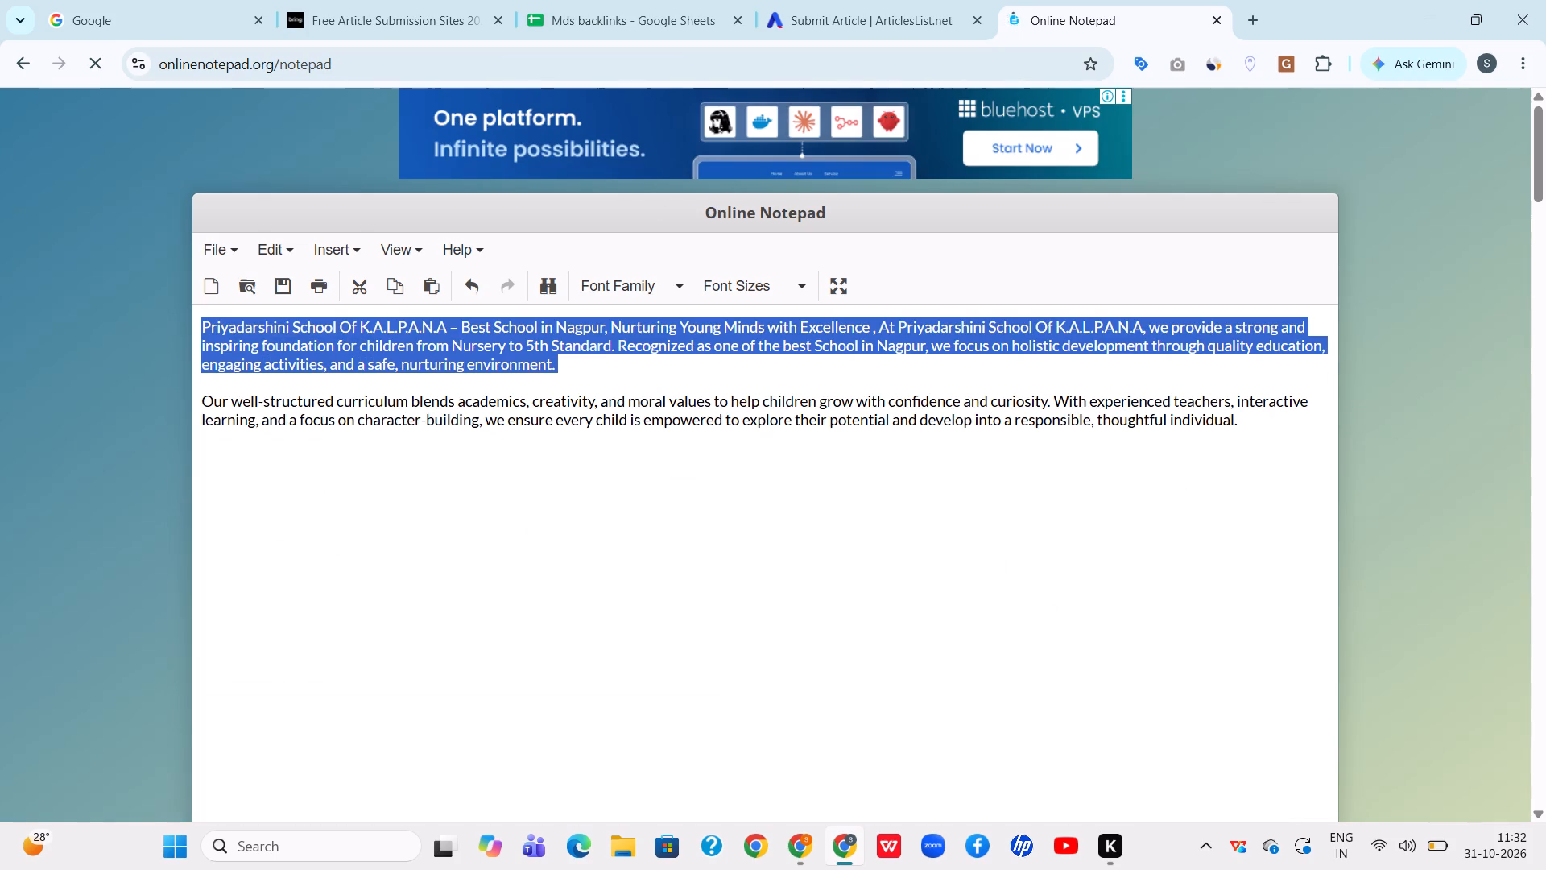
left_click(822, 3)
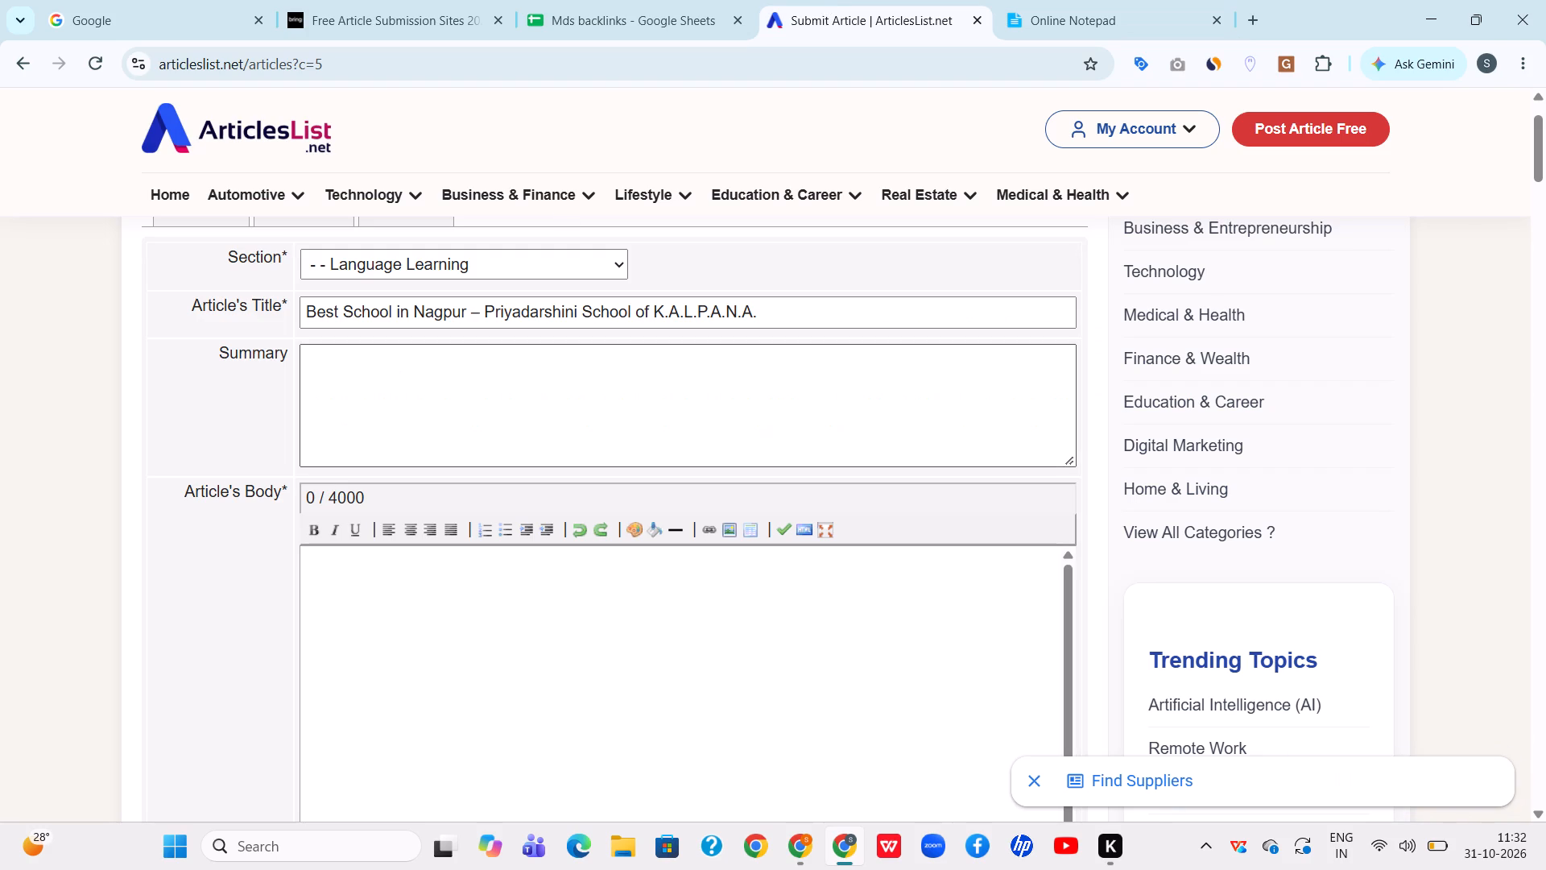
left_click(420, 369)
key("ctrl+v")
key("BackSpace")
left_click(368, 840)
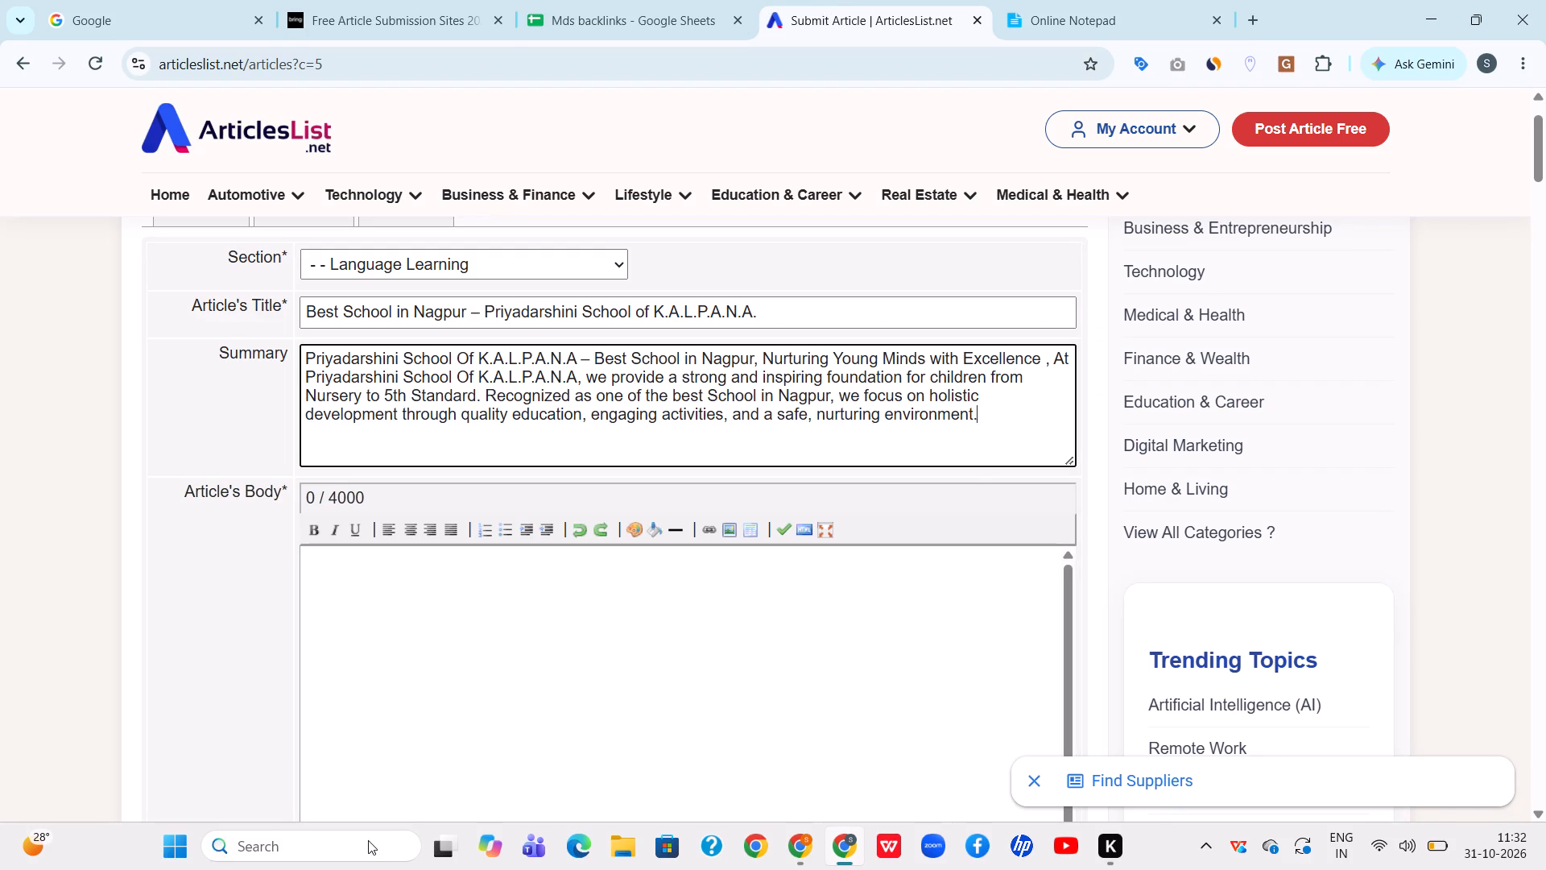
Copy both school paragraphs from Online Notepad, keeping the original text in place there.
left_click(0, 641)
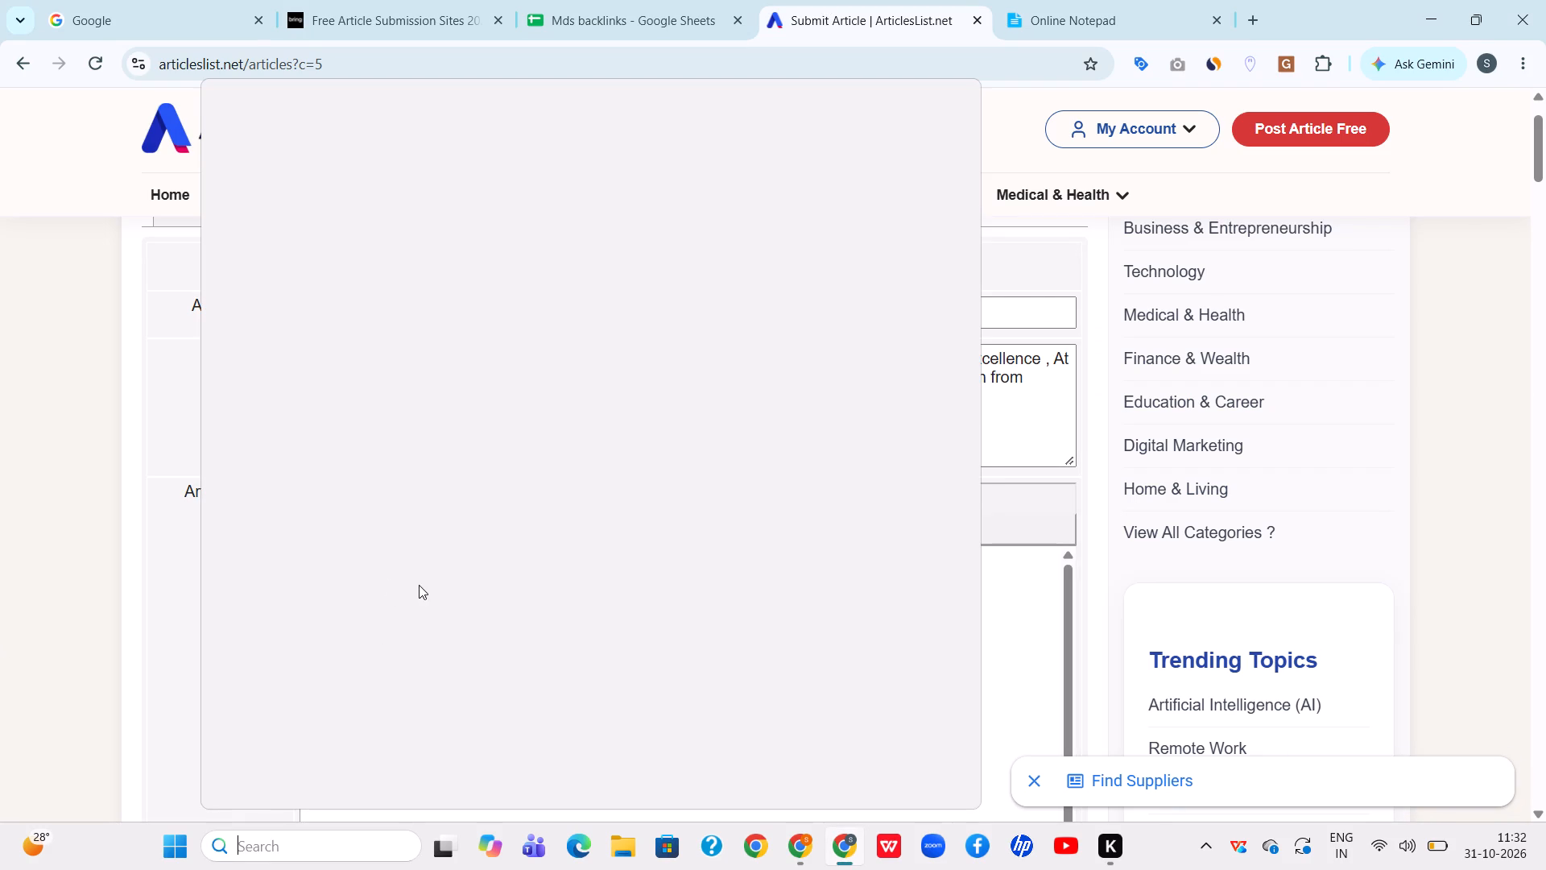
left_click(476, 661)
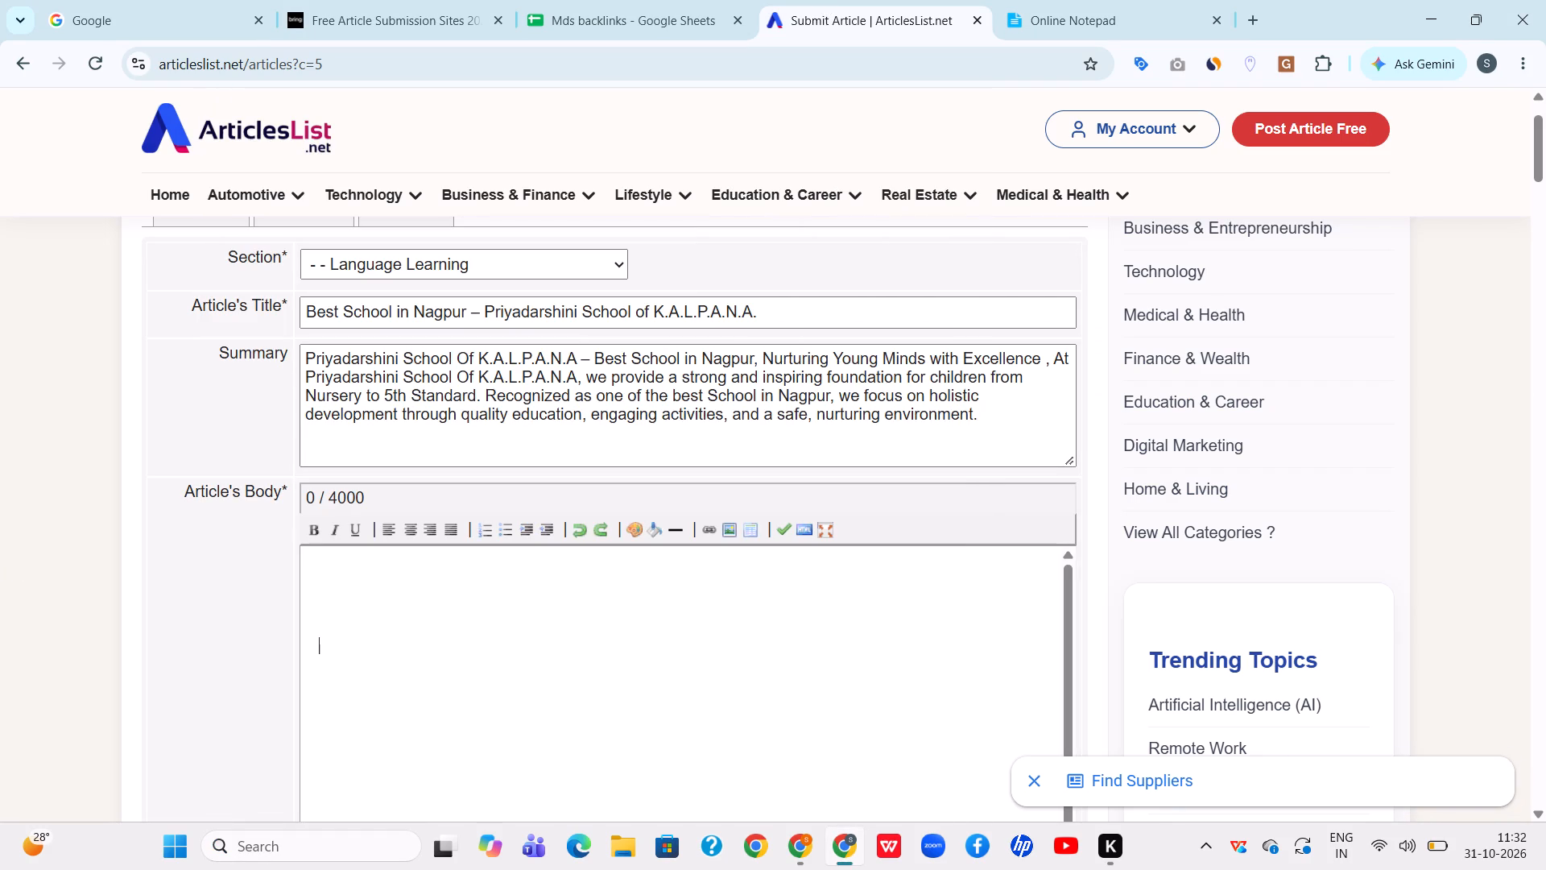
left_click(1102, 1)
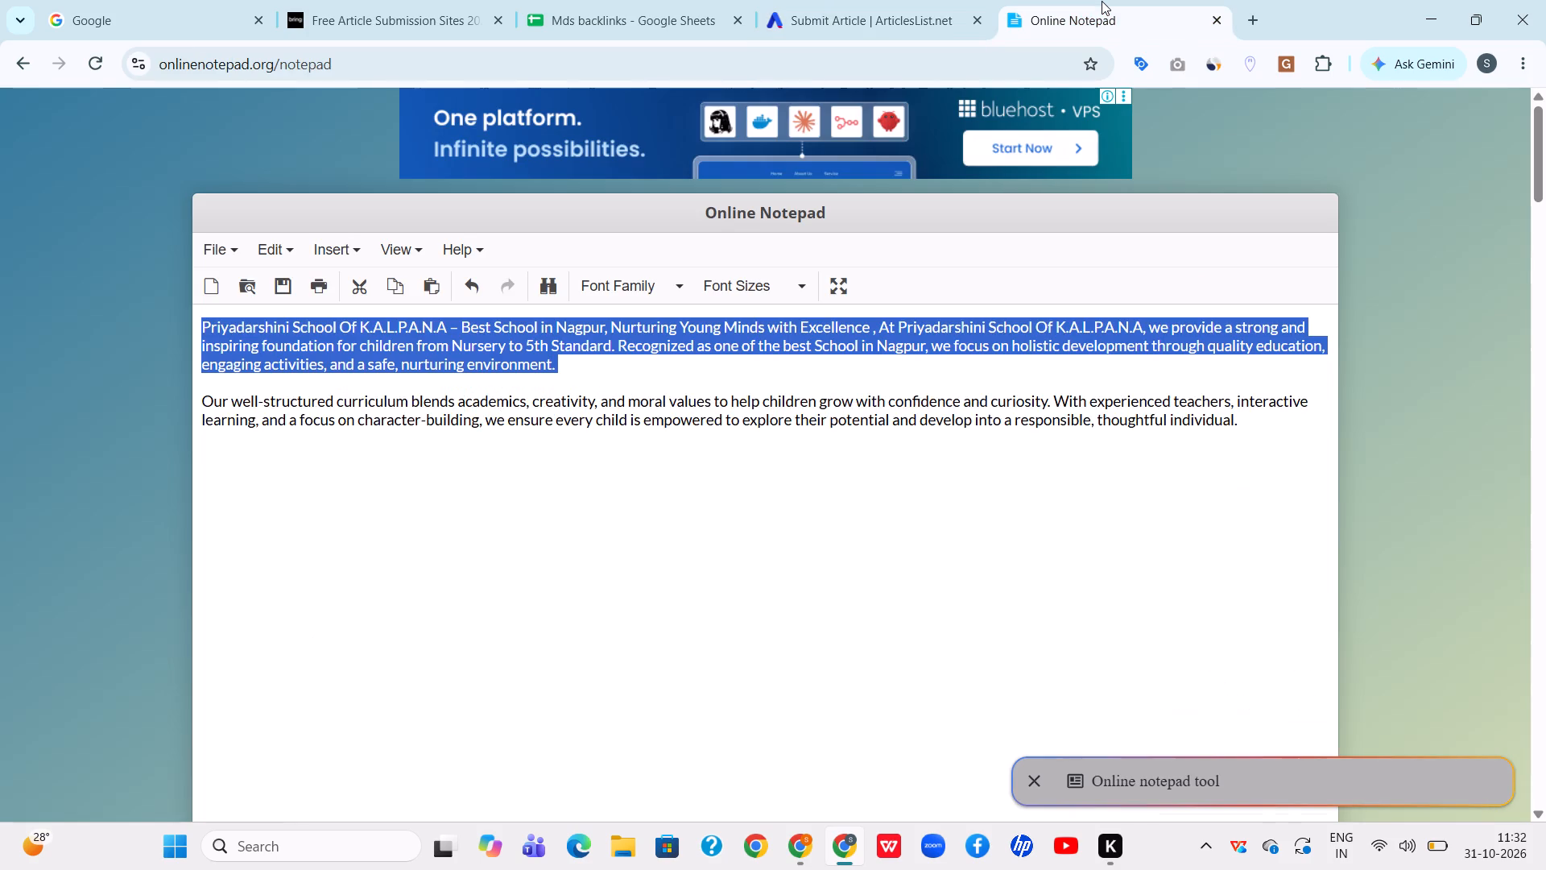
key("ctrl+a")
key("ctrl+c")
key("BackSpace")
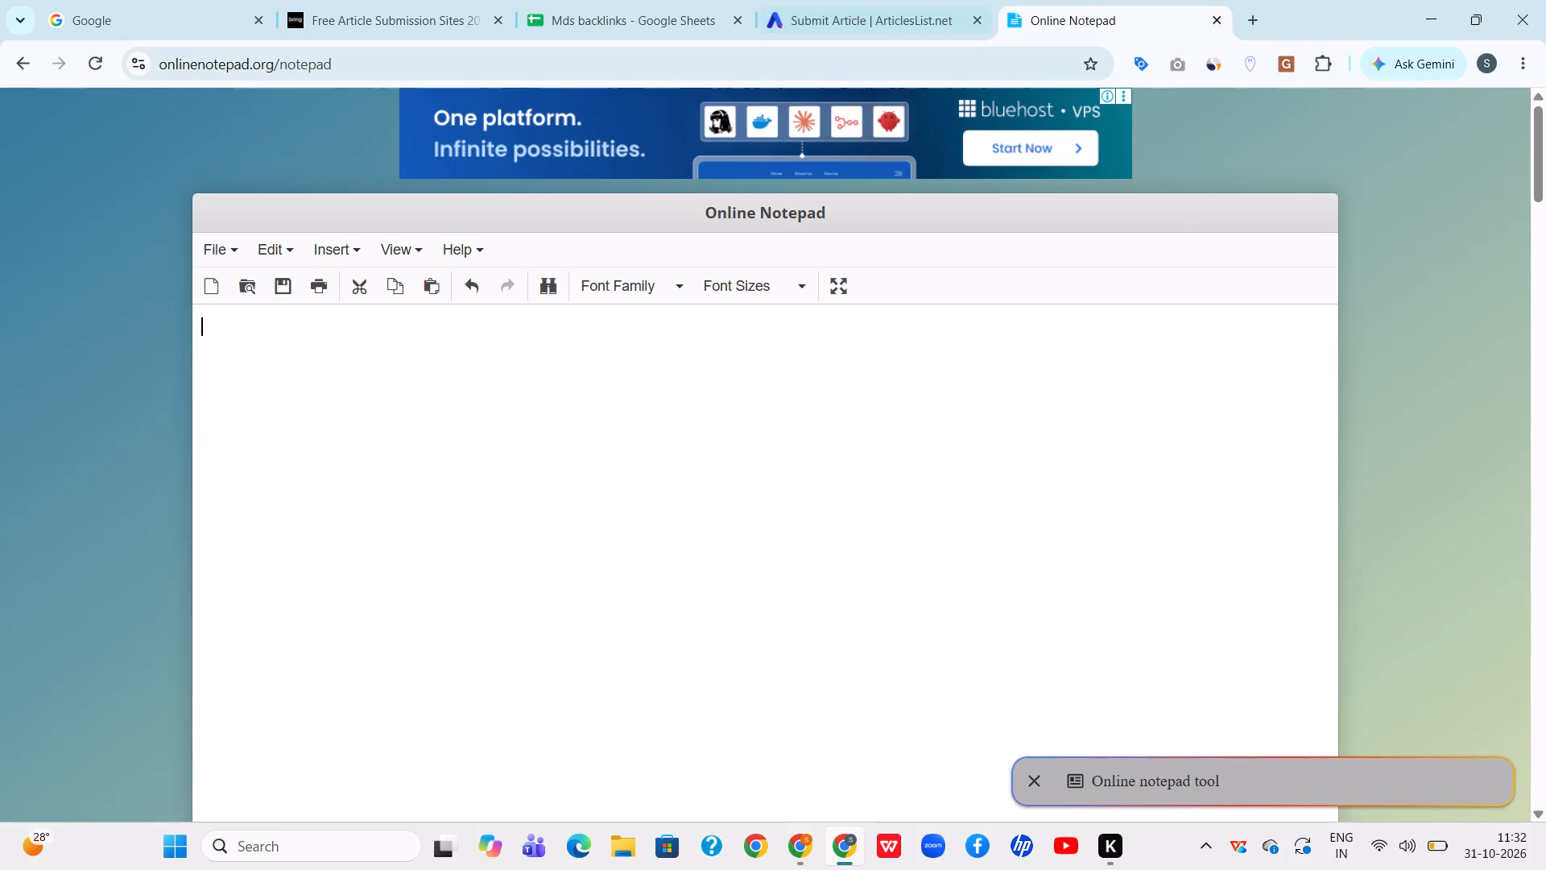
key("ctrl+z")
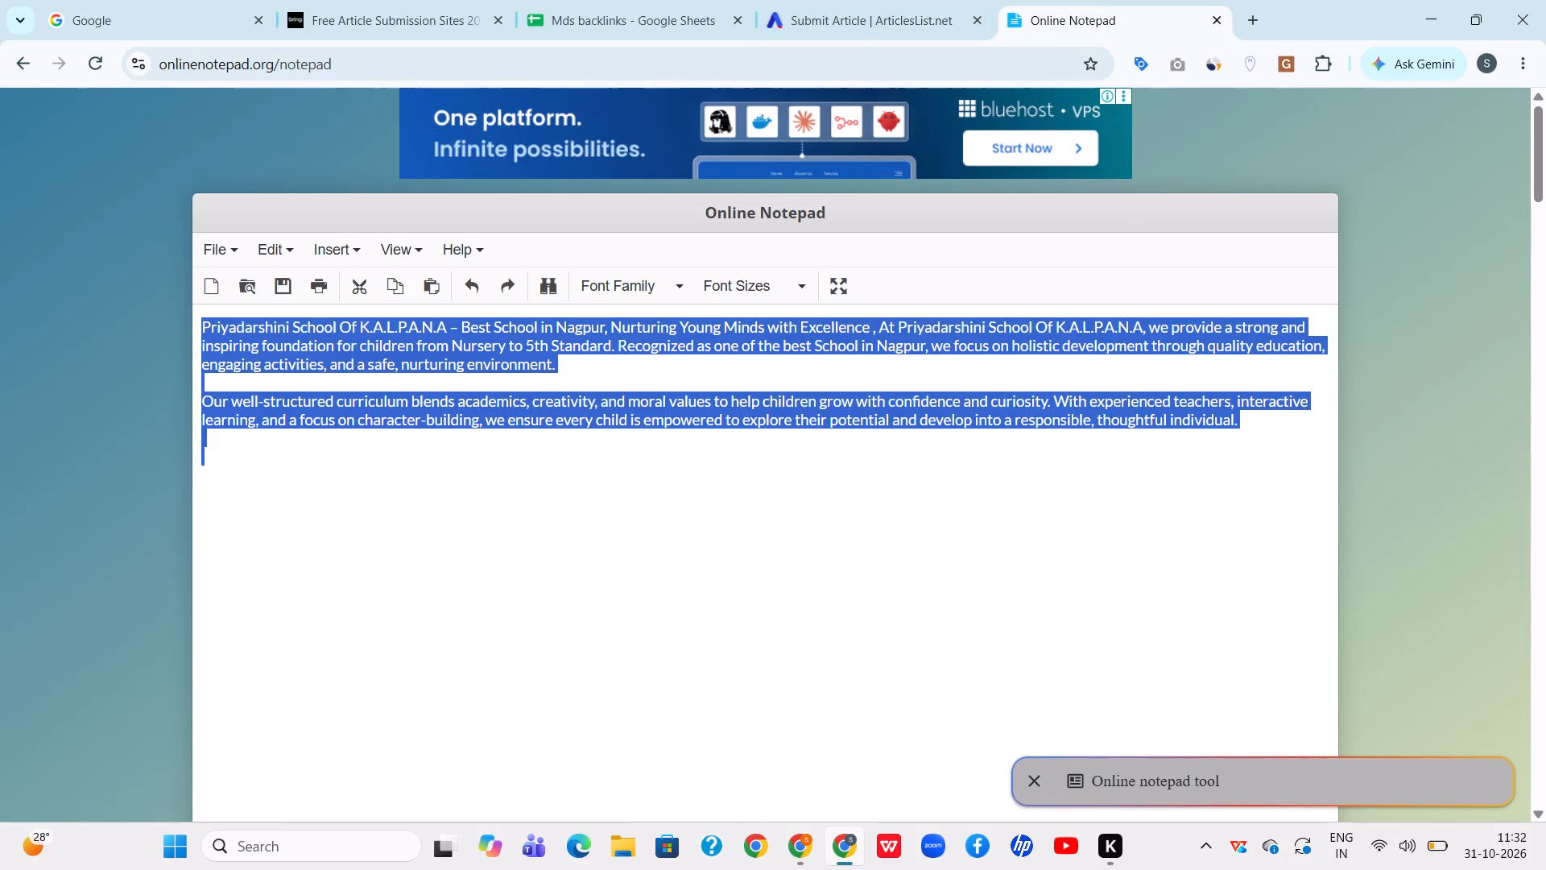
Add a blank line after the second school paragraph in Online Notepad, leaving no stray bracket.
left_click(1243, 420)
key("bracketright")
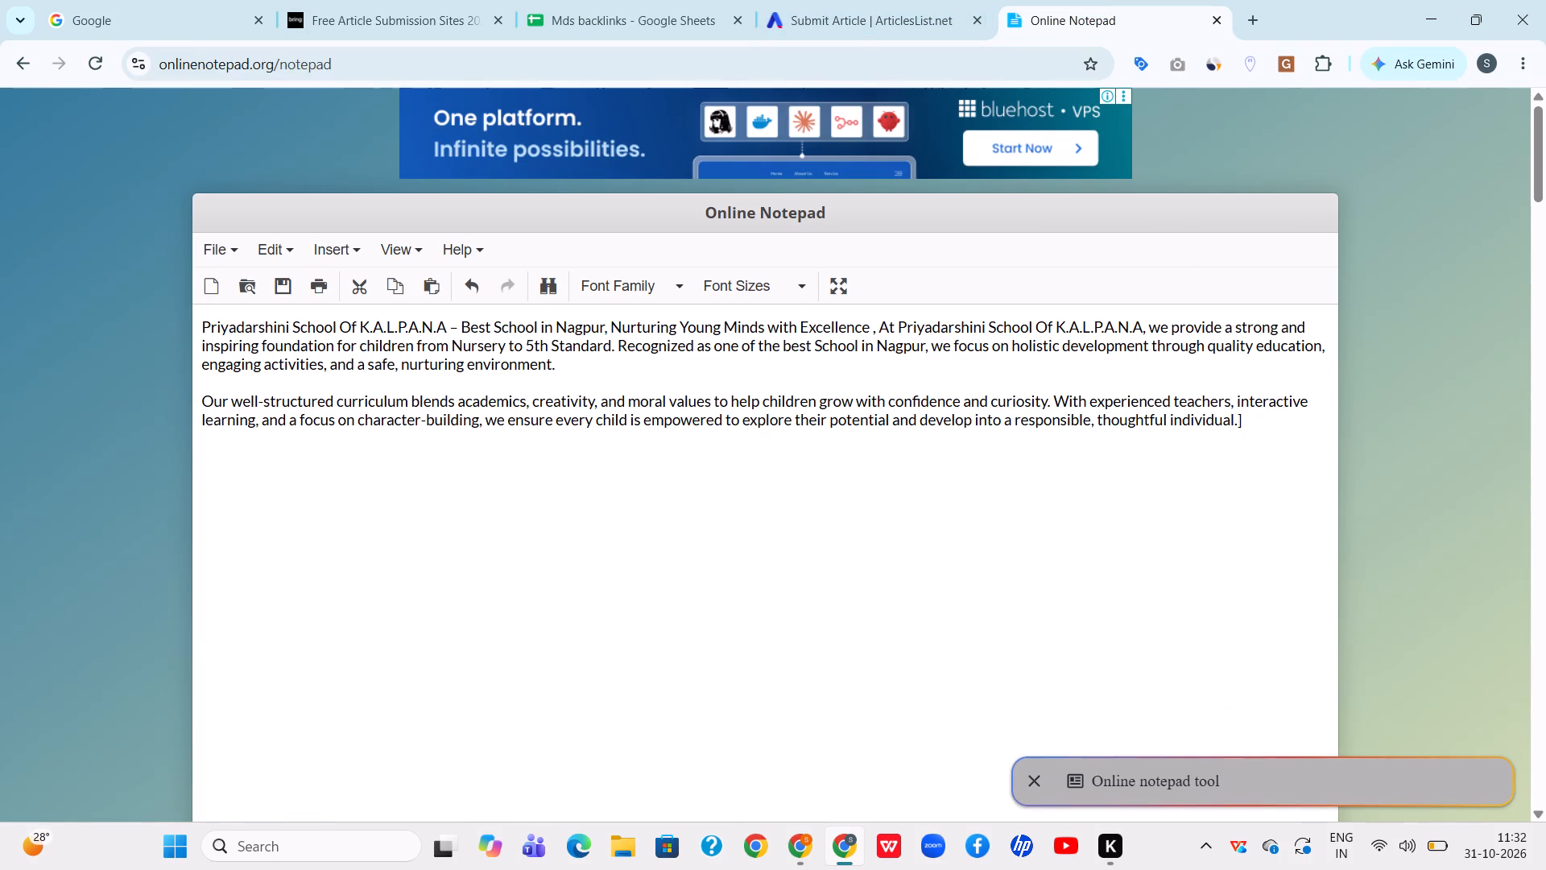
key("Return")
key("Return")
key("BackSpace")
key("BackSpace")
key("BackSpace")
key("Return")
key("Return")
Paste the two copied school paragraphs into the article's body on articleslist.net.
left_click(870, 2)
key("ctrl+v")
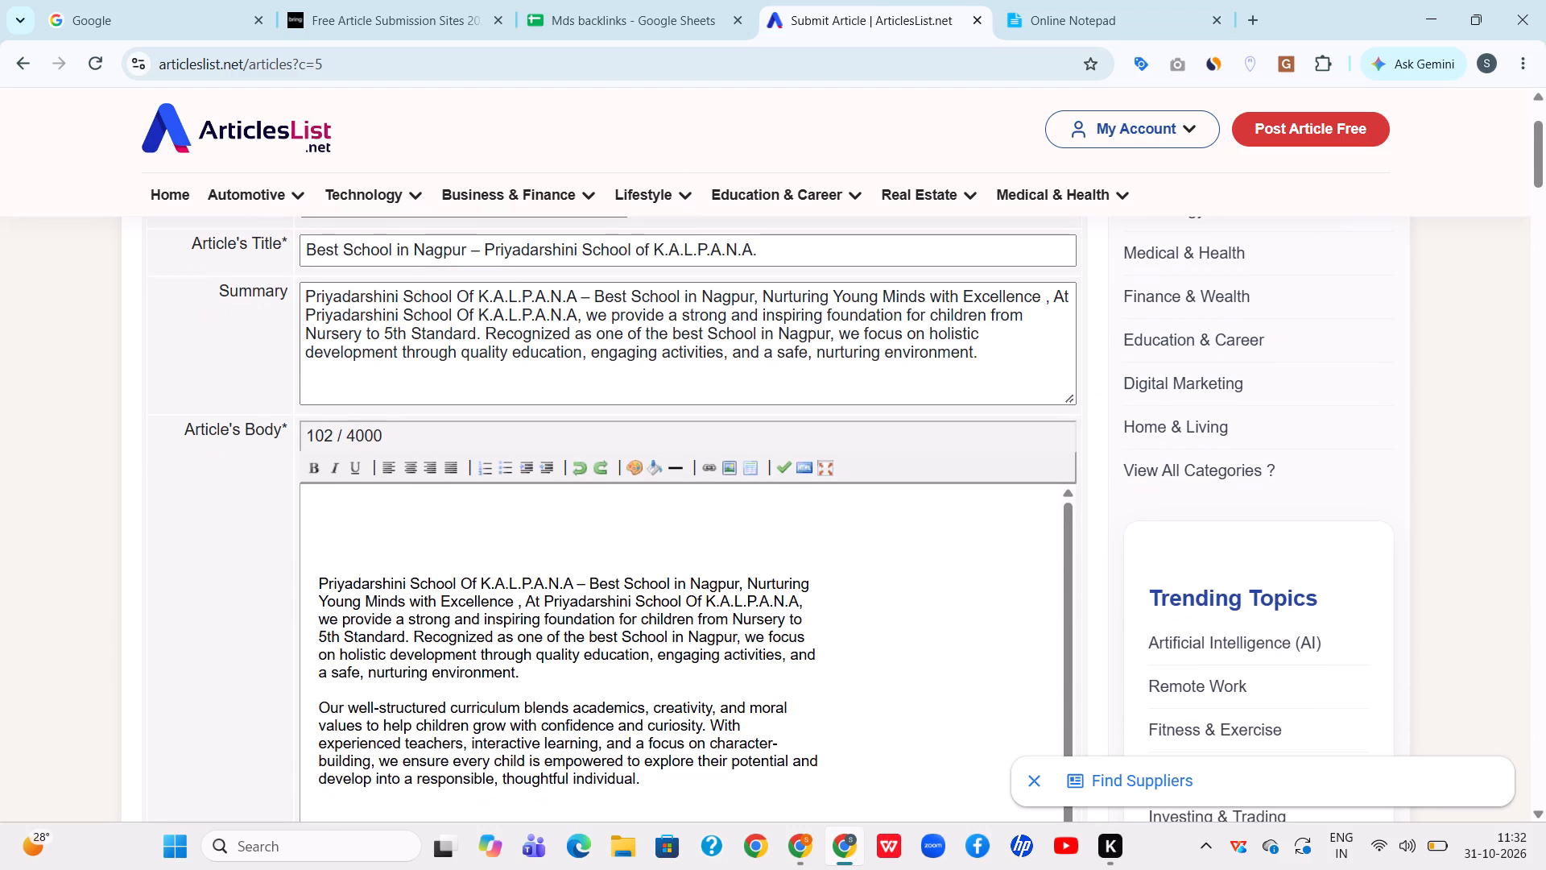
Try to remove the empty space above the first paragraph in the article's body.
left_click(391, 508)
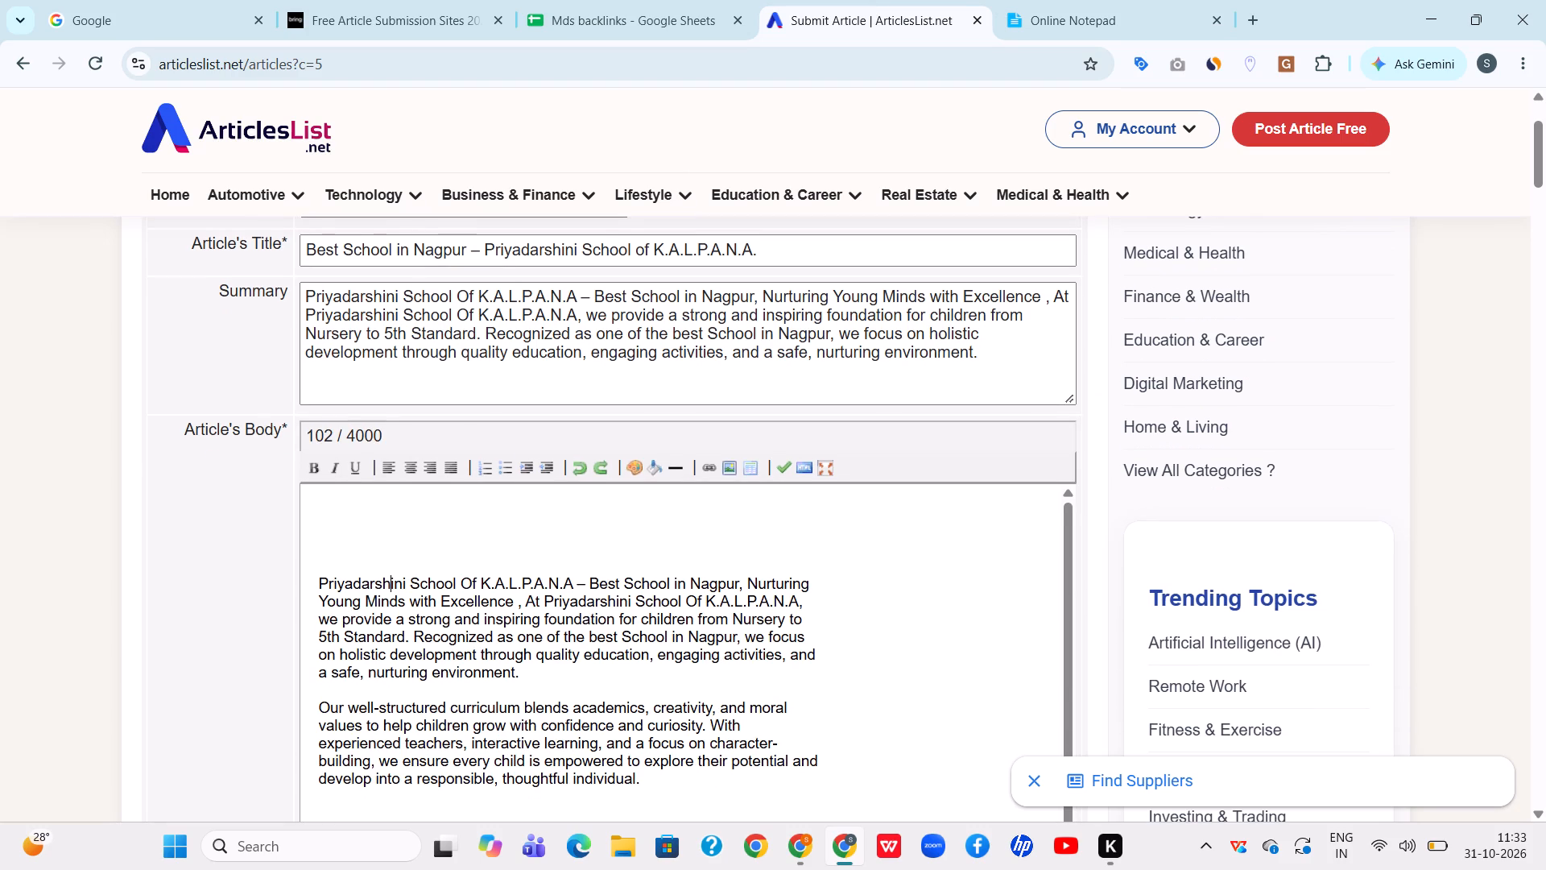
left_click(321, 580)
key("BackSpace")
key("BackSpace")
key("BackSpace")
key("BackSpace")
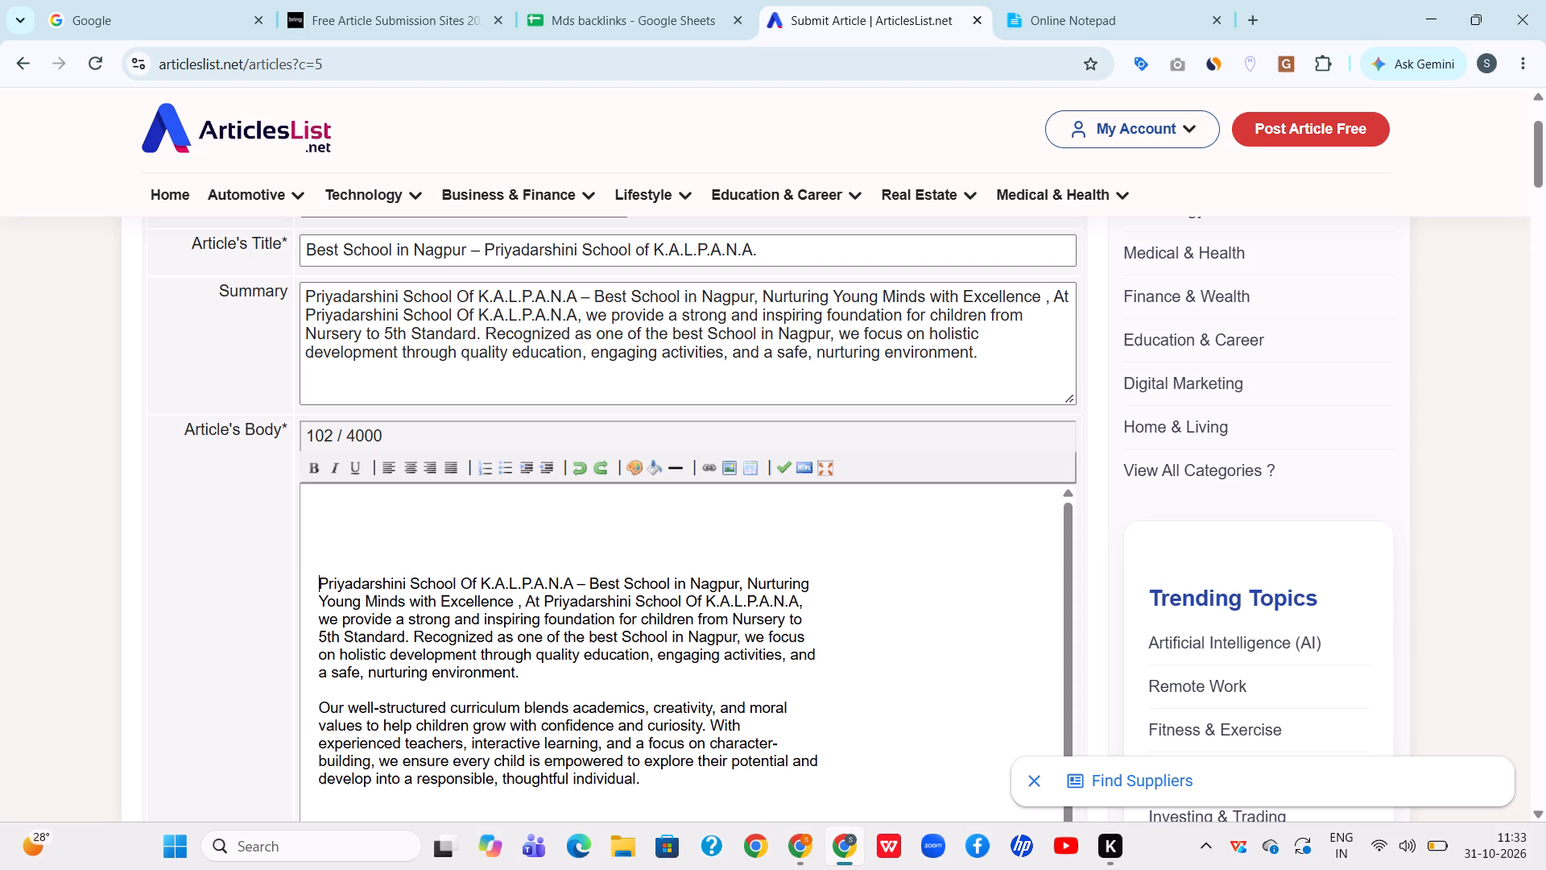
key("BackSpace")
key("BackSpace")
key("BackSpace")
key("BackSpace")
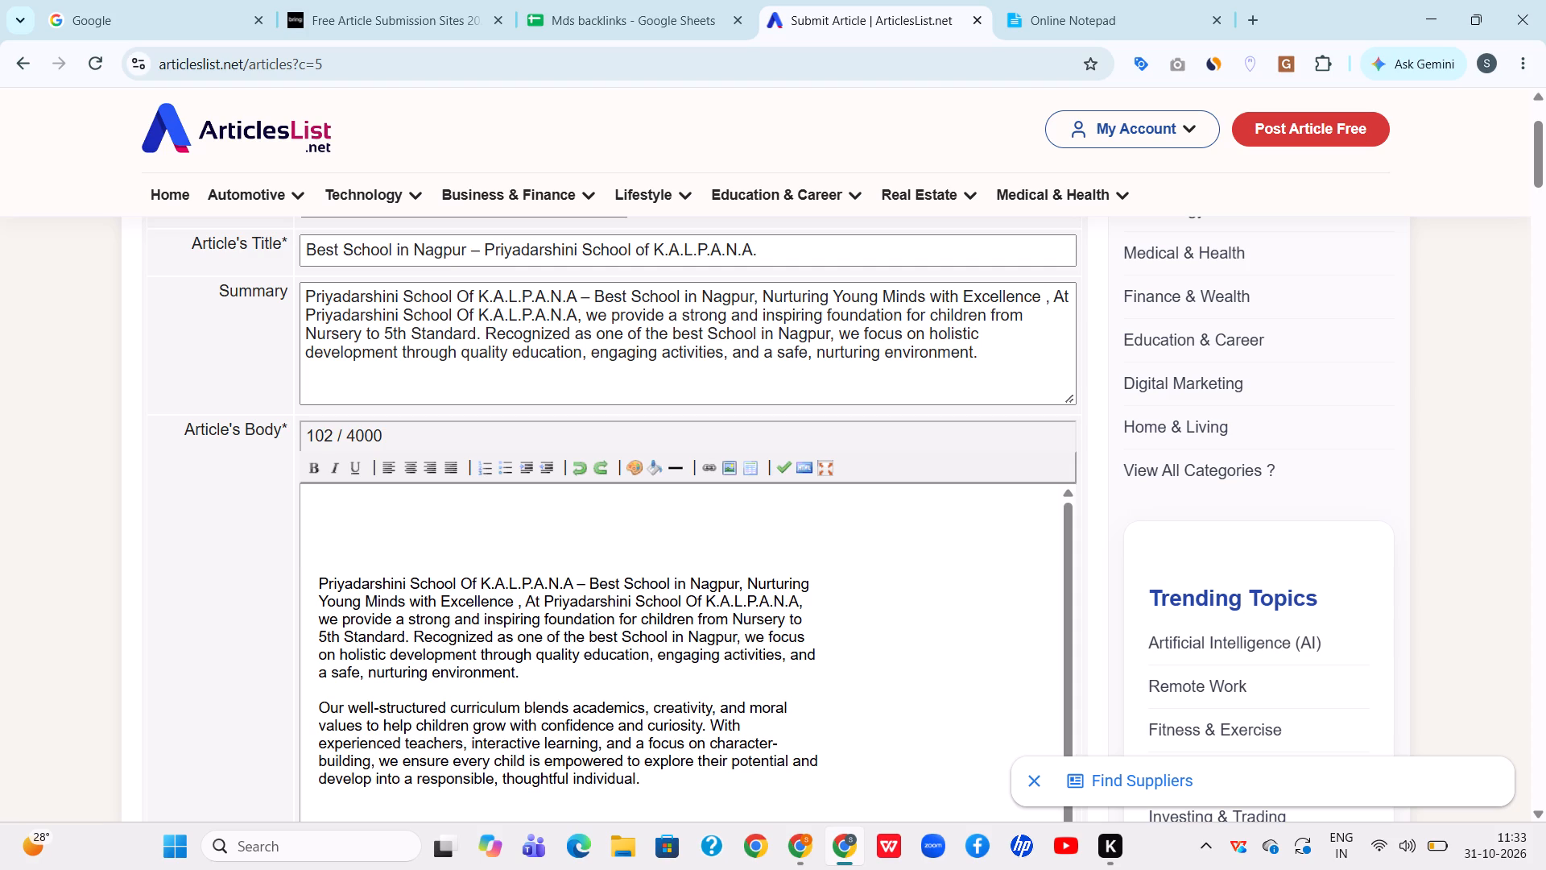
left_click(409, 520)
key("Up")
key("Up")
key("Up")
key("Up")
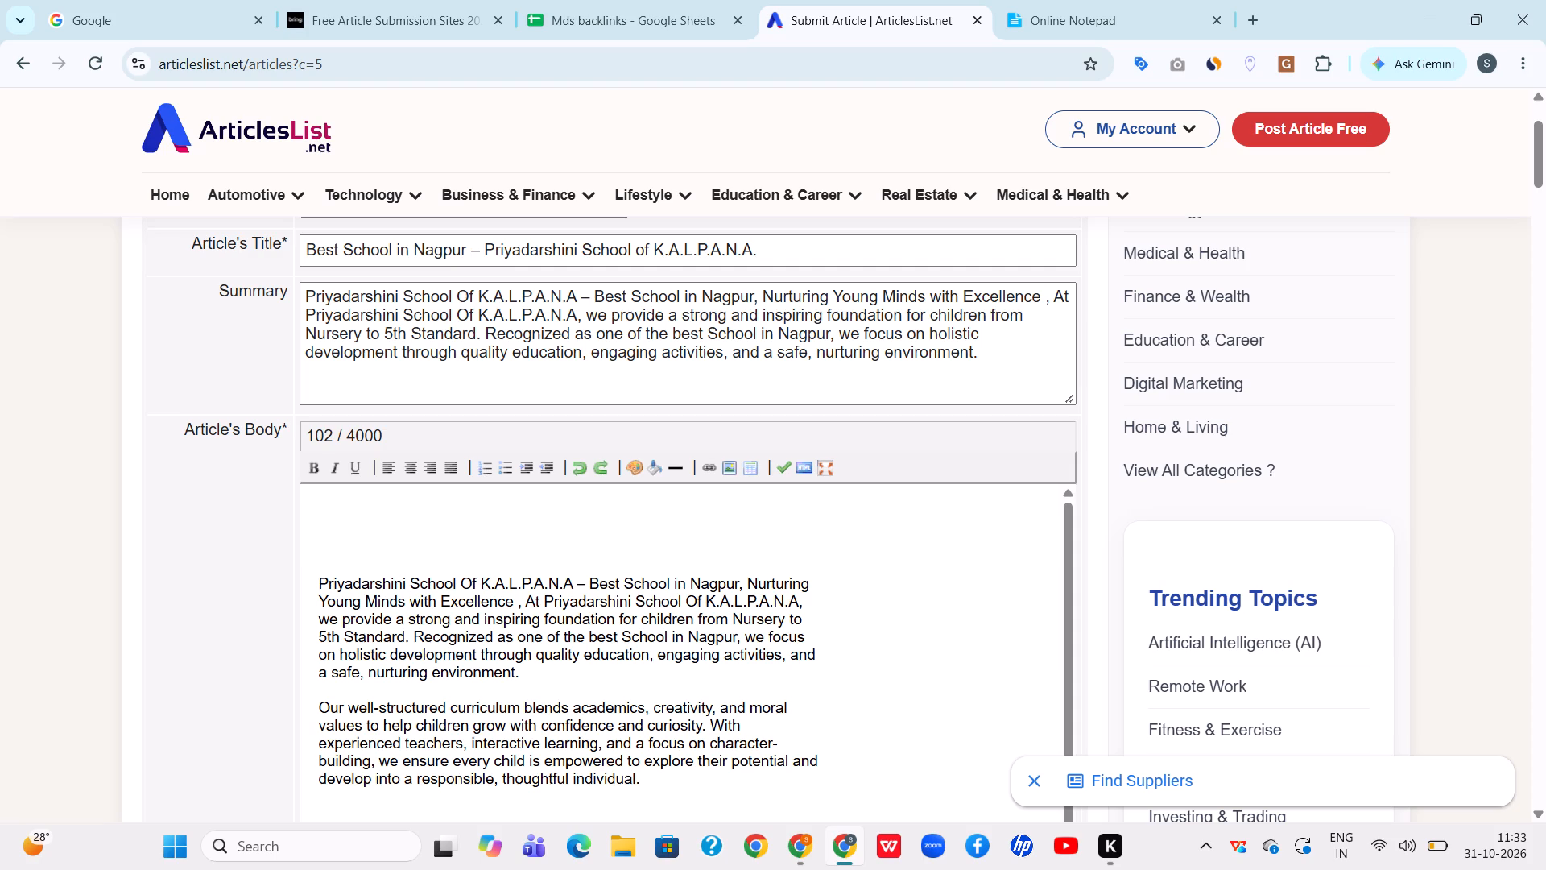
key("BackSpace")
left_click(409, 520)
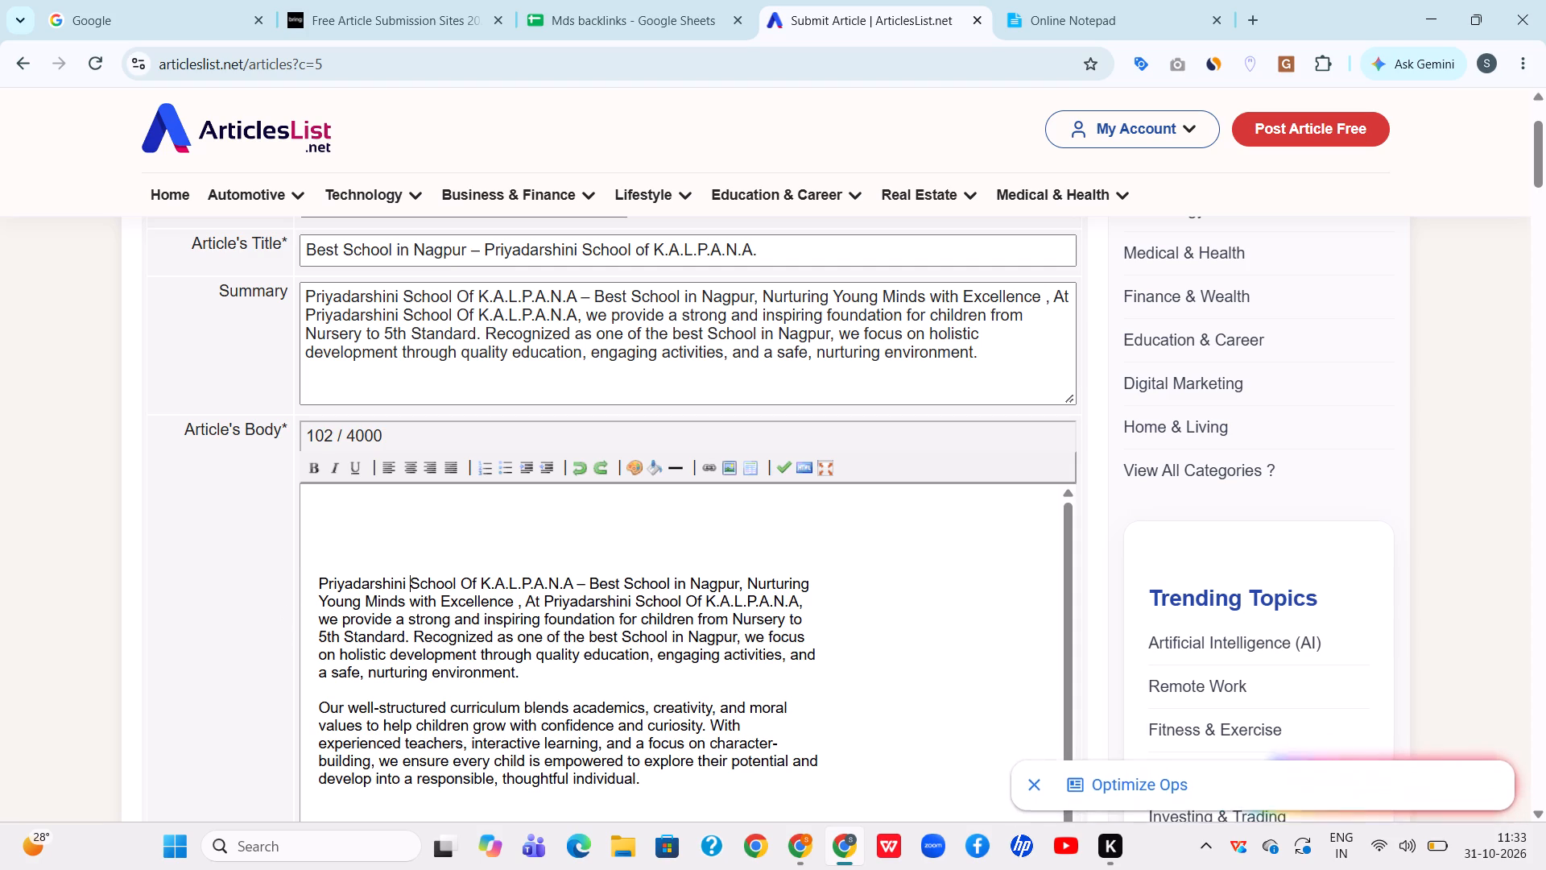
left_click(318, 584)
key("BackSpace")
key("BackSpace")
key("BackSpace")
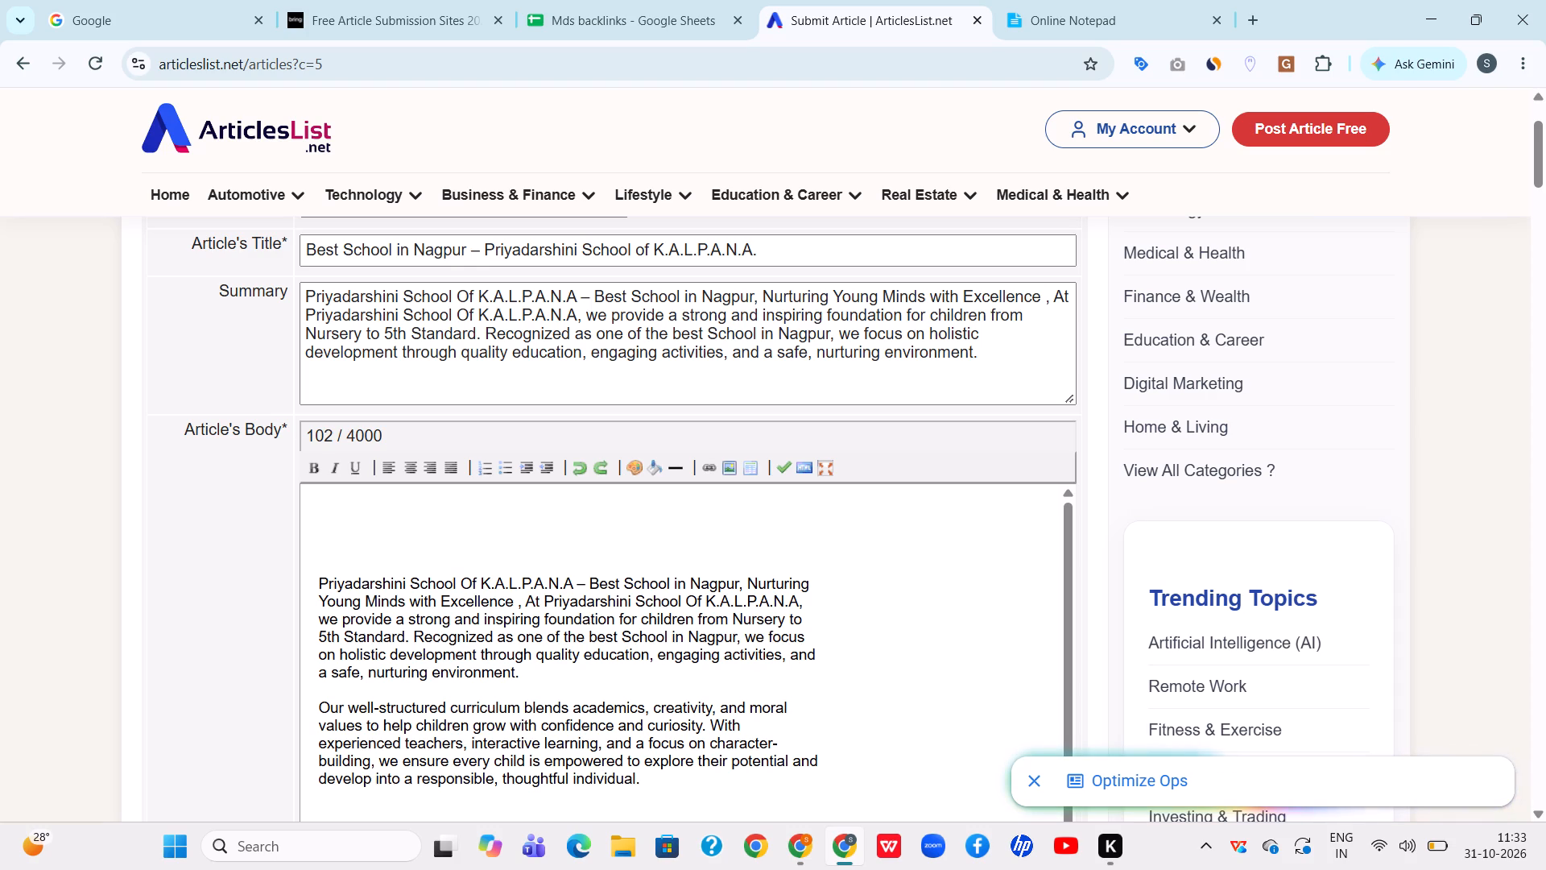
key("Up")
Start a new line below the second paragraph in the article's body, ready for more text.
scroll(410, 534, "down", 2)
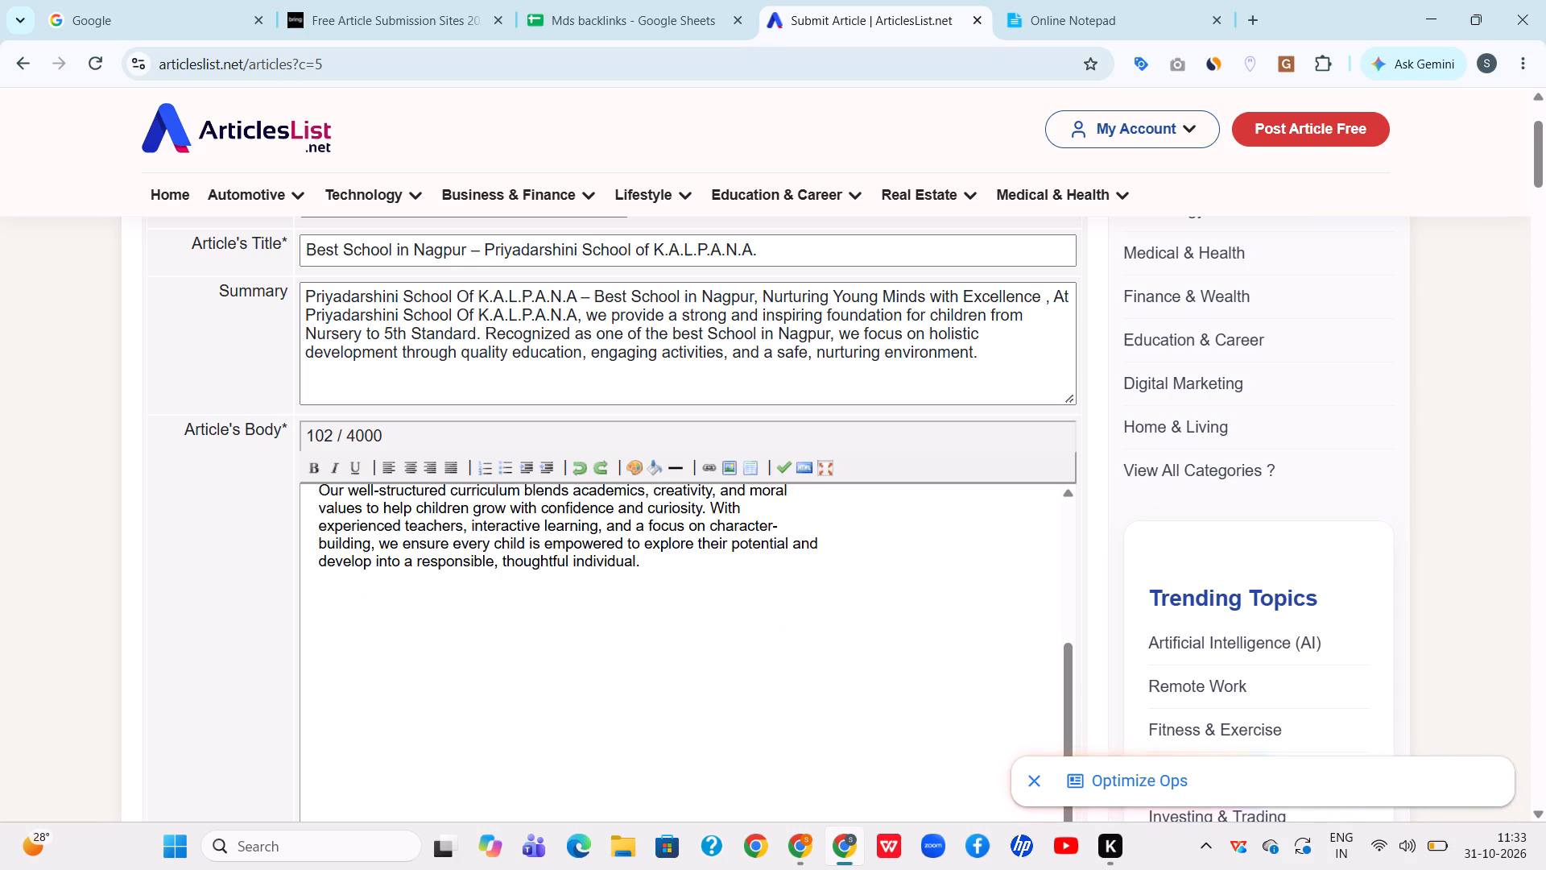
left_click(729, 561)
scroll(729, 561, "up", 5)
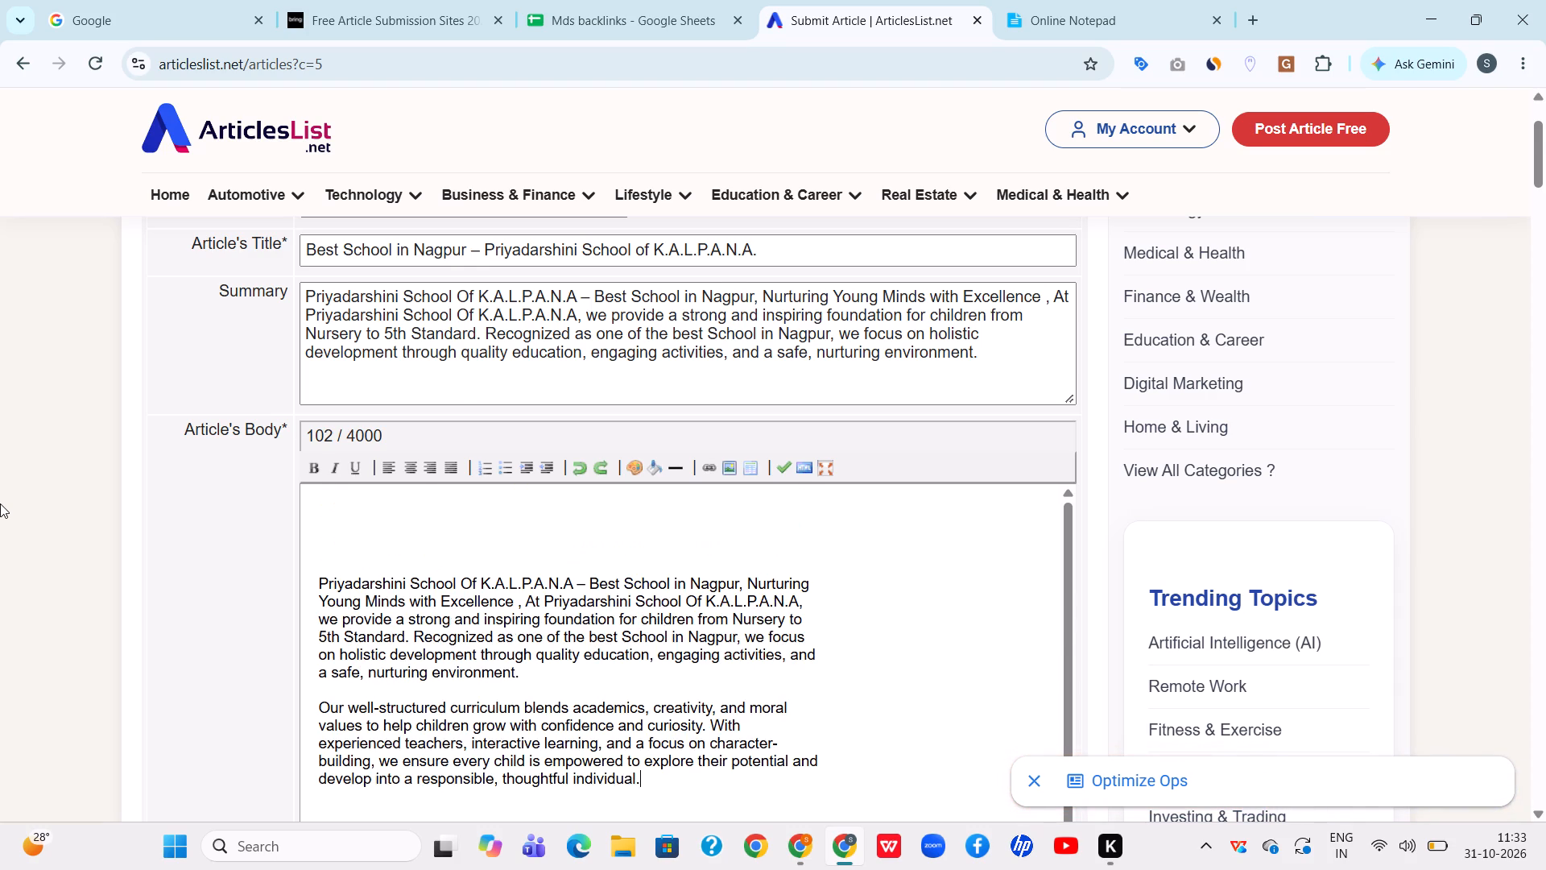
scroll(0, 503, "down", 3)
key("Return")
key("Return")
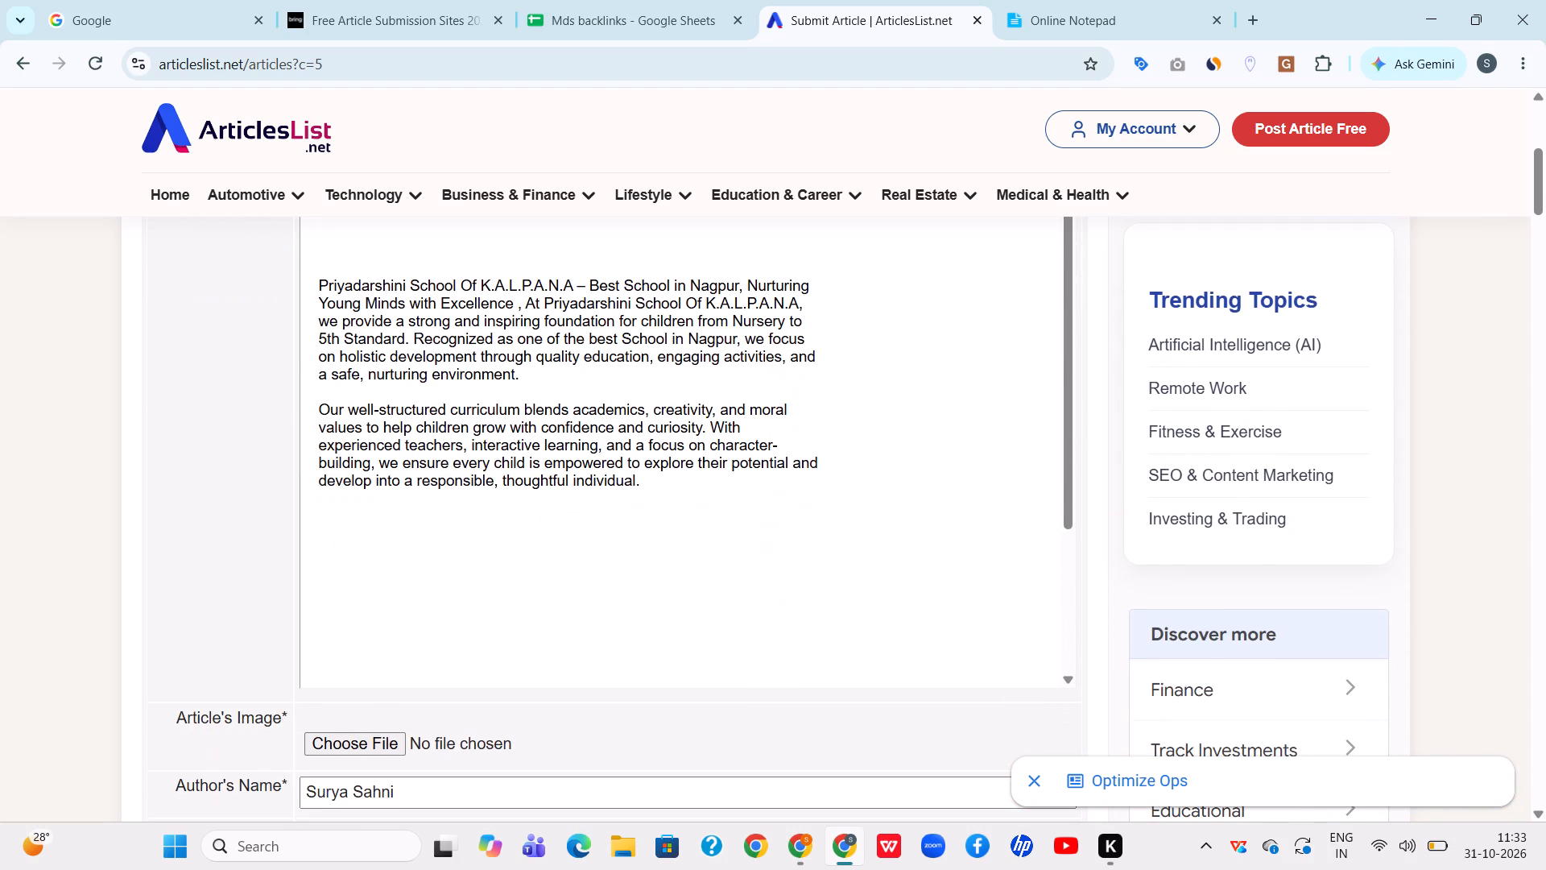
key("BackSpace")
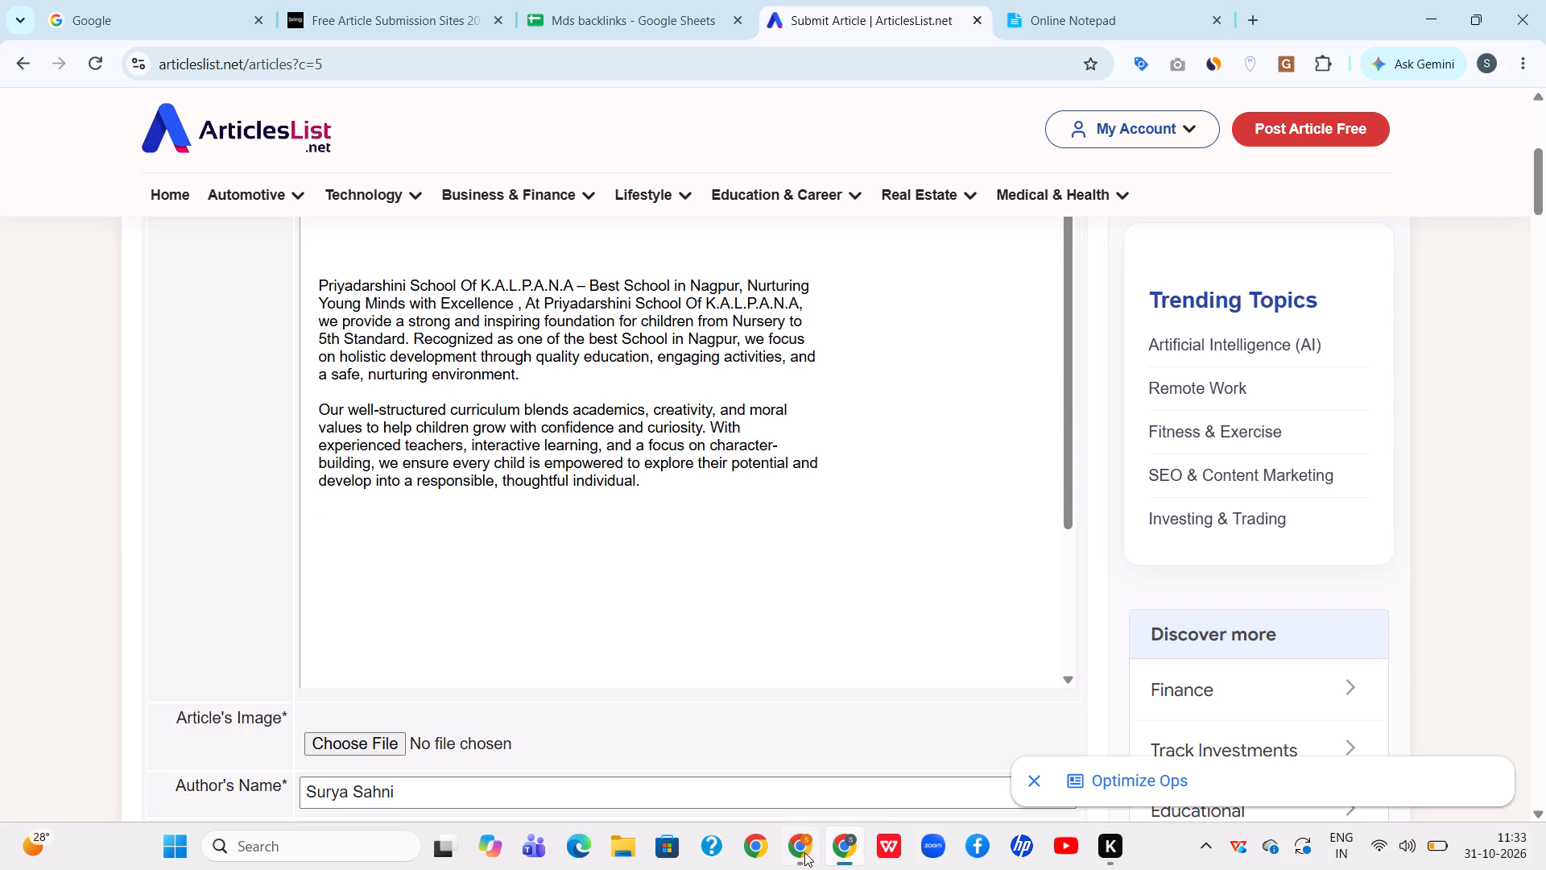
Switch to the Priyadarshini School website and open its CBSE school core values page.
left_click(804, 852)
key("Page_Down")
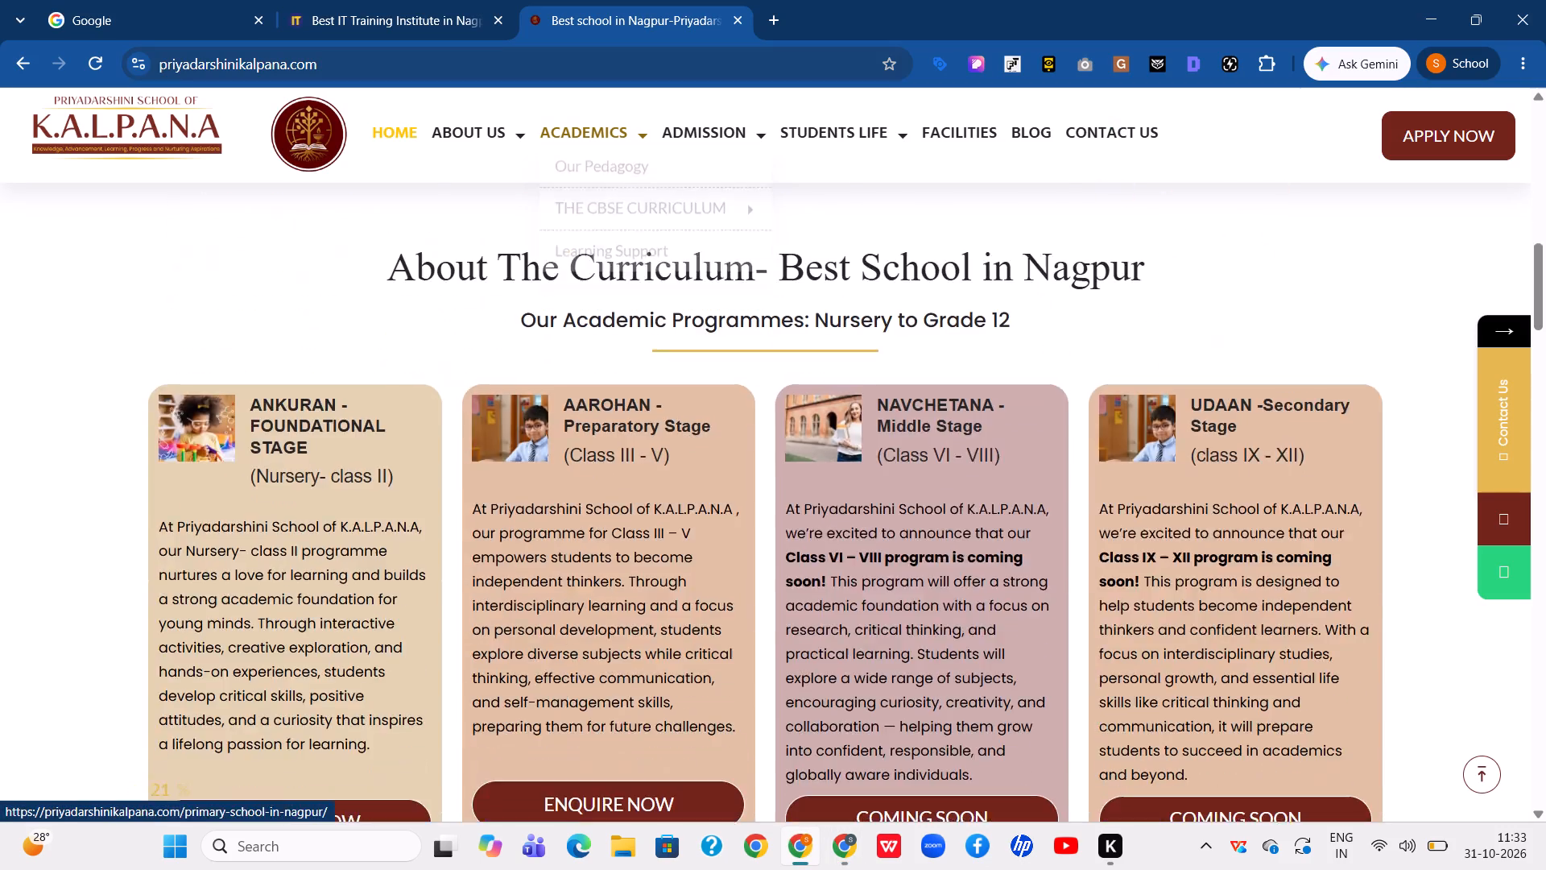
key("Page_Down")
left_click(375, 510)
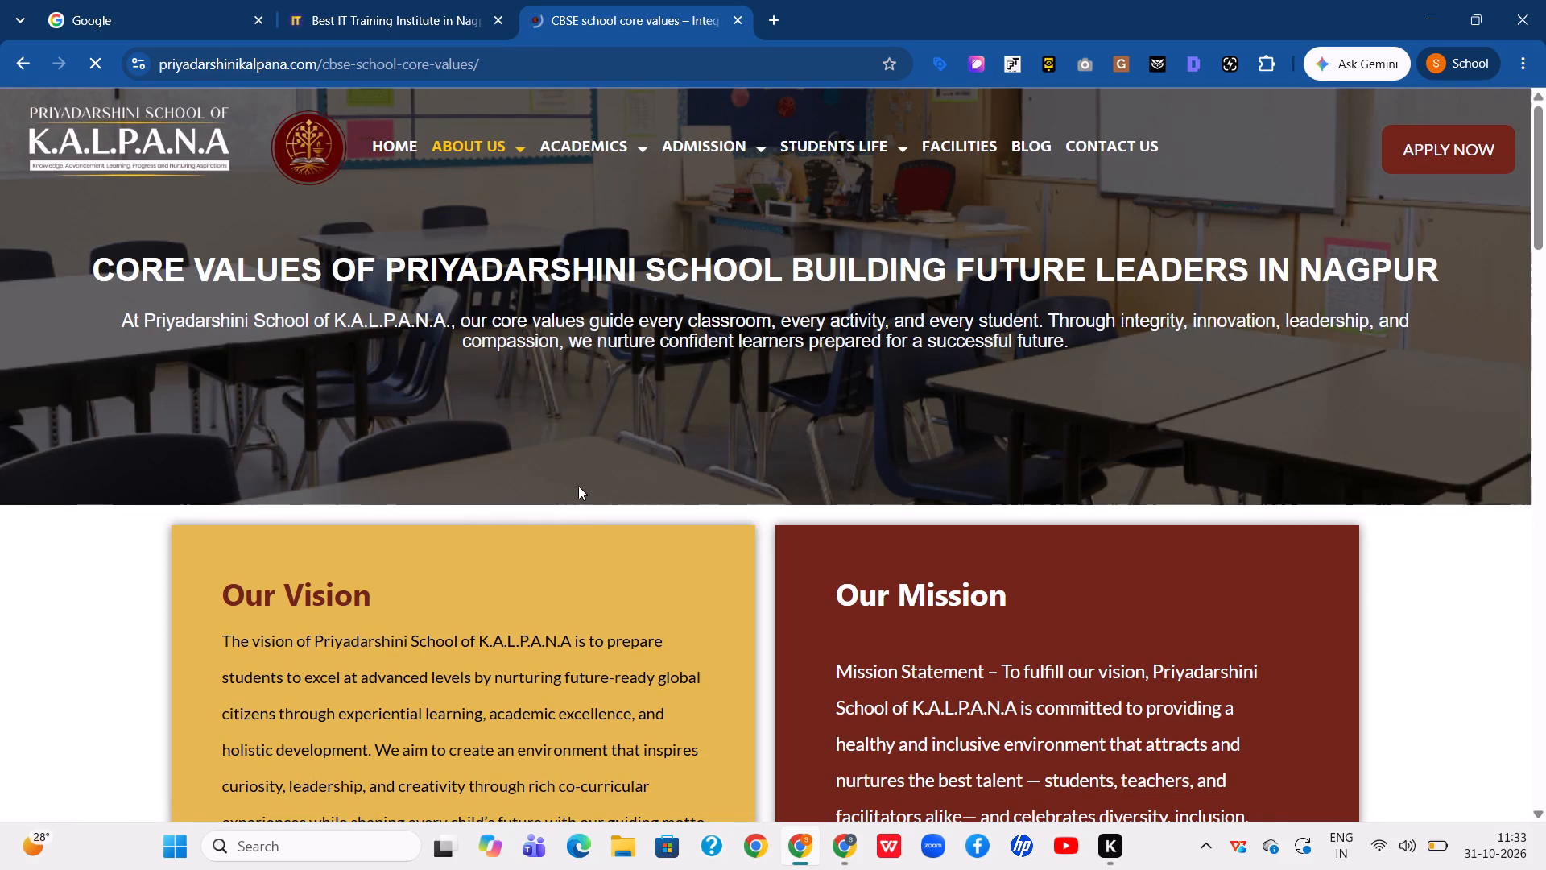
Copy the text from the Core Values heading through the end of the Our Mission statement.
triple_click(539, 280)
left_click_drag(539, 280, 782, 289)
key("Page_Down")
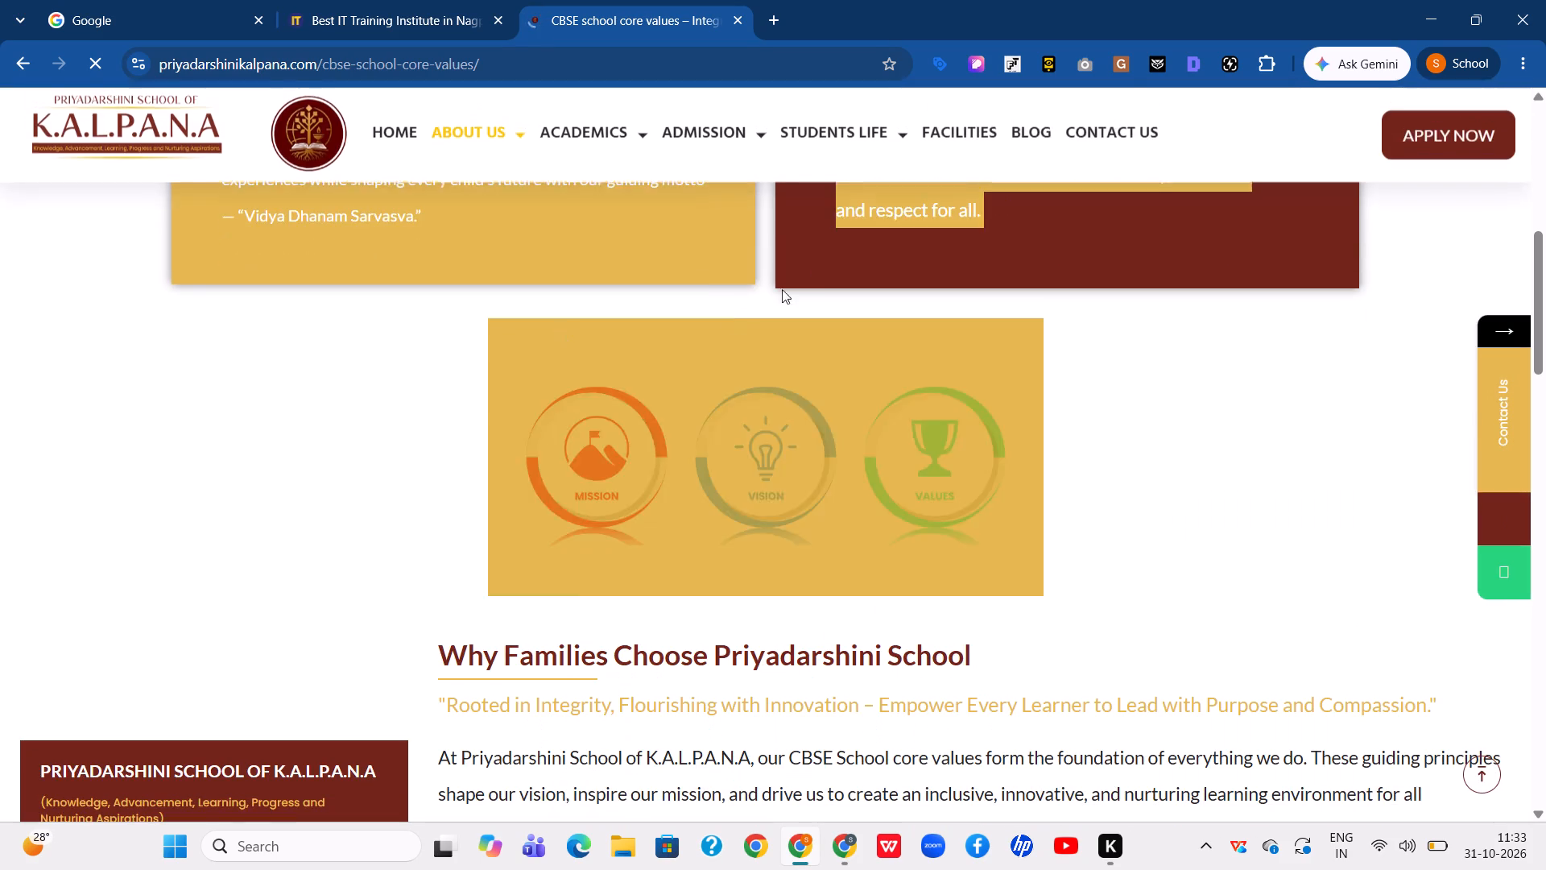
left_click_drag(782, 289, 911, 248)
key("ctrl+c")
left_click(911, 248)
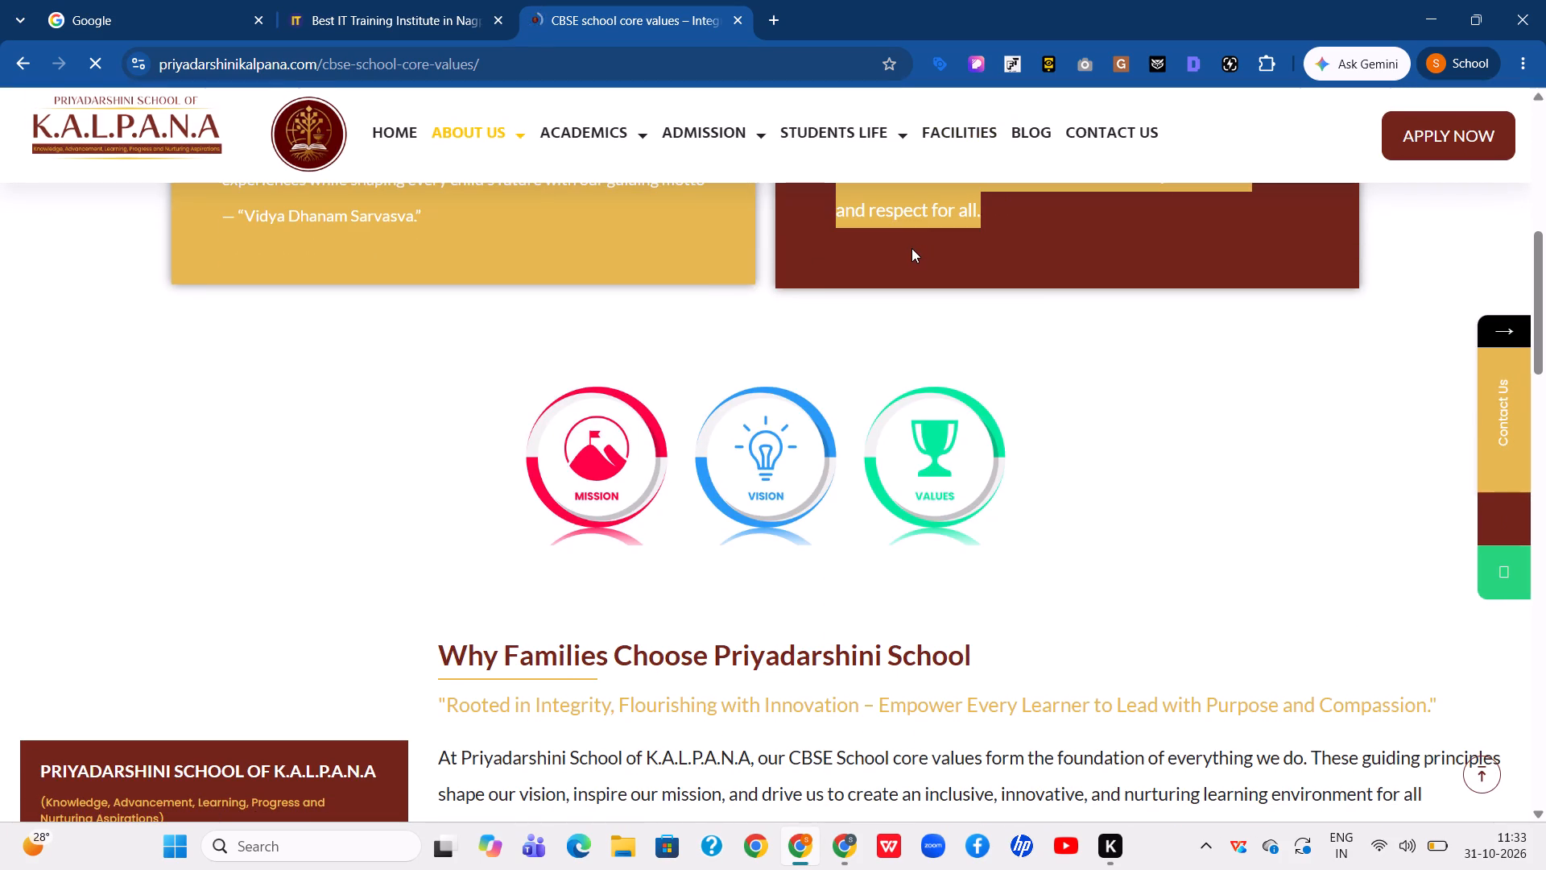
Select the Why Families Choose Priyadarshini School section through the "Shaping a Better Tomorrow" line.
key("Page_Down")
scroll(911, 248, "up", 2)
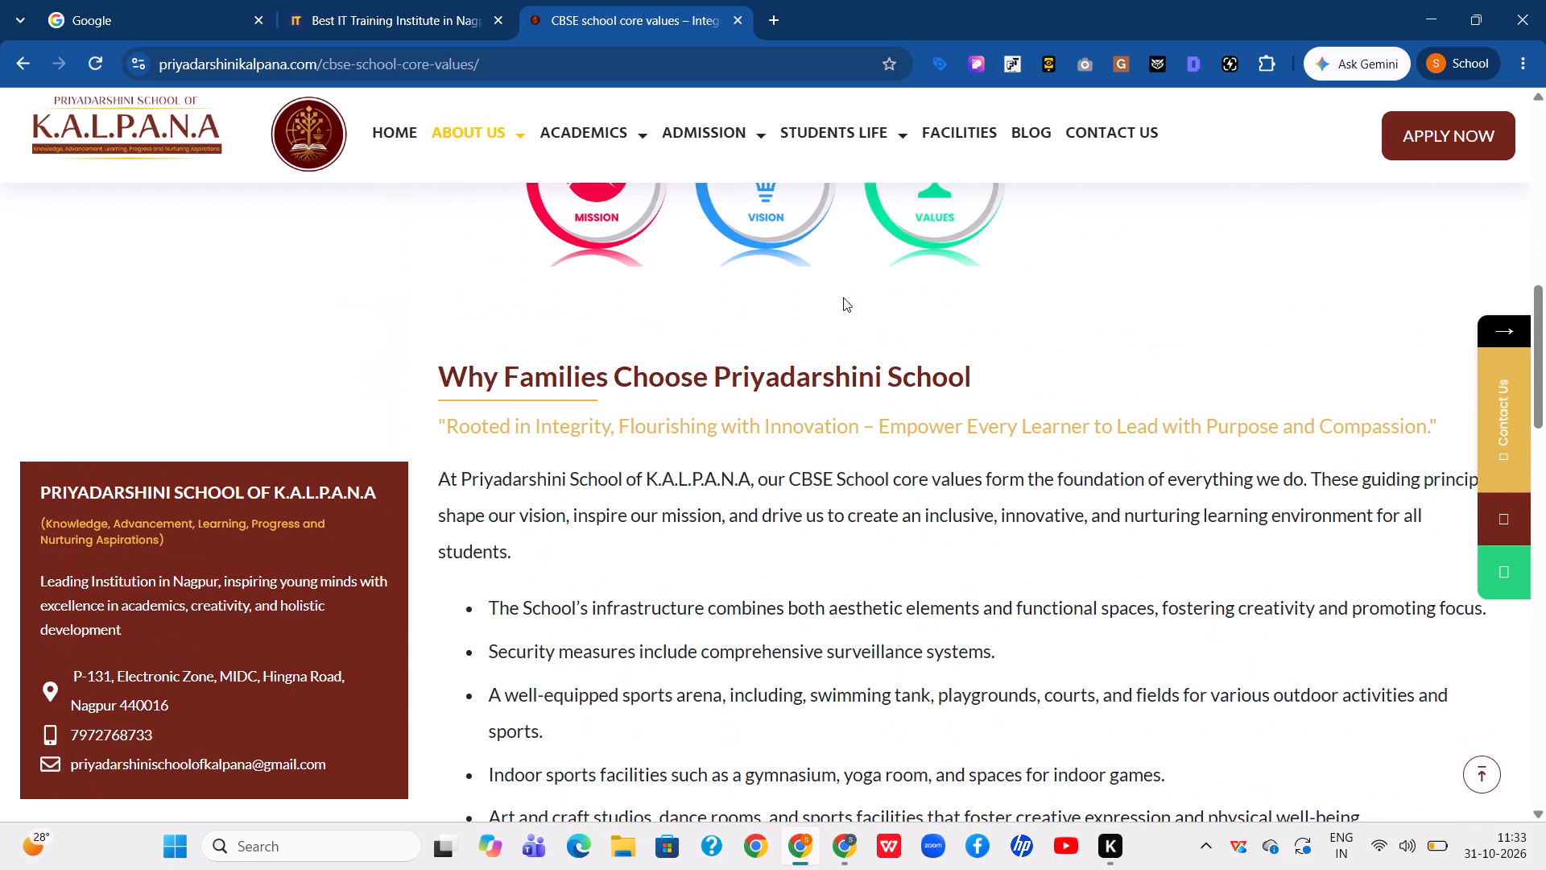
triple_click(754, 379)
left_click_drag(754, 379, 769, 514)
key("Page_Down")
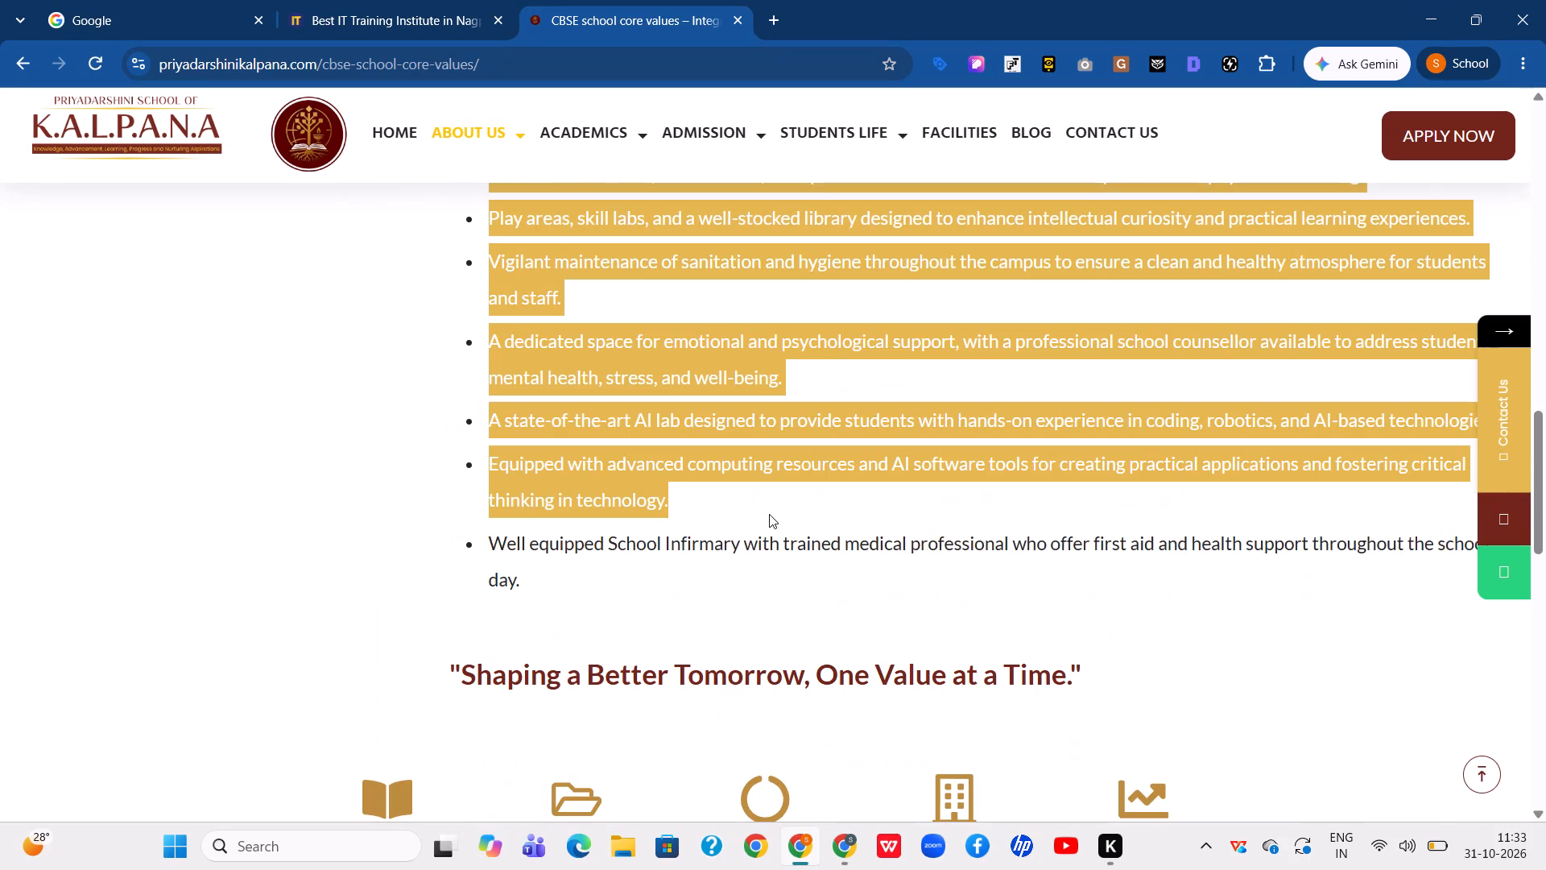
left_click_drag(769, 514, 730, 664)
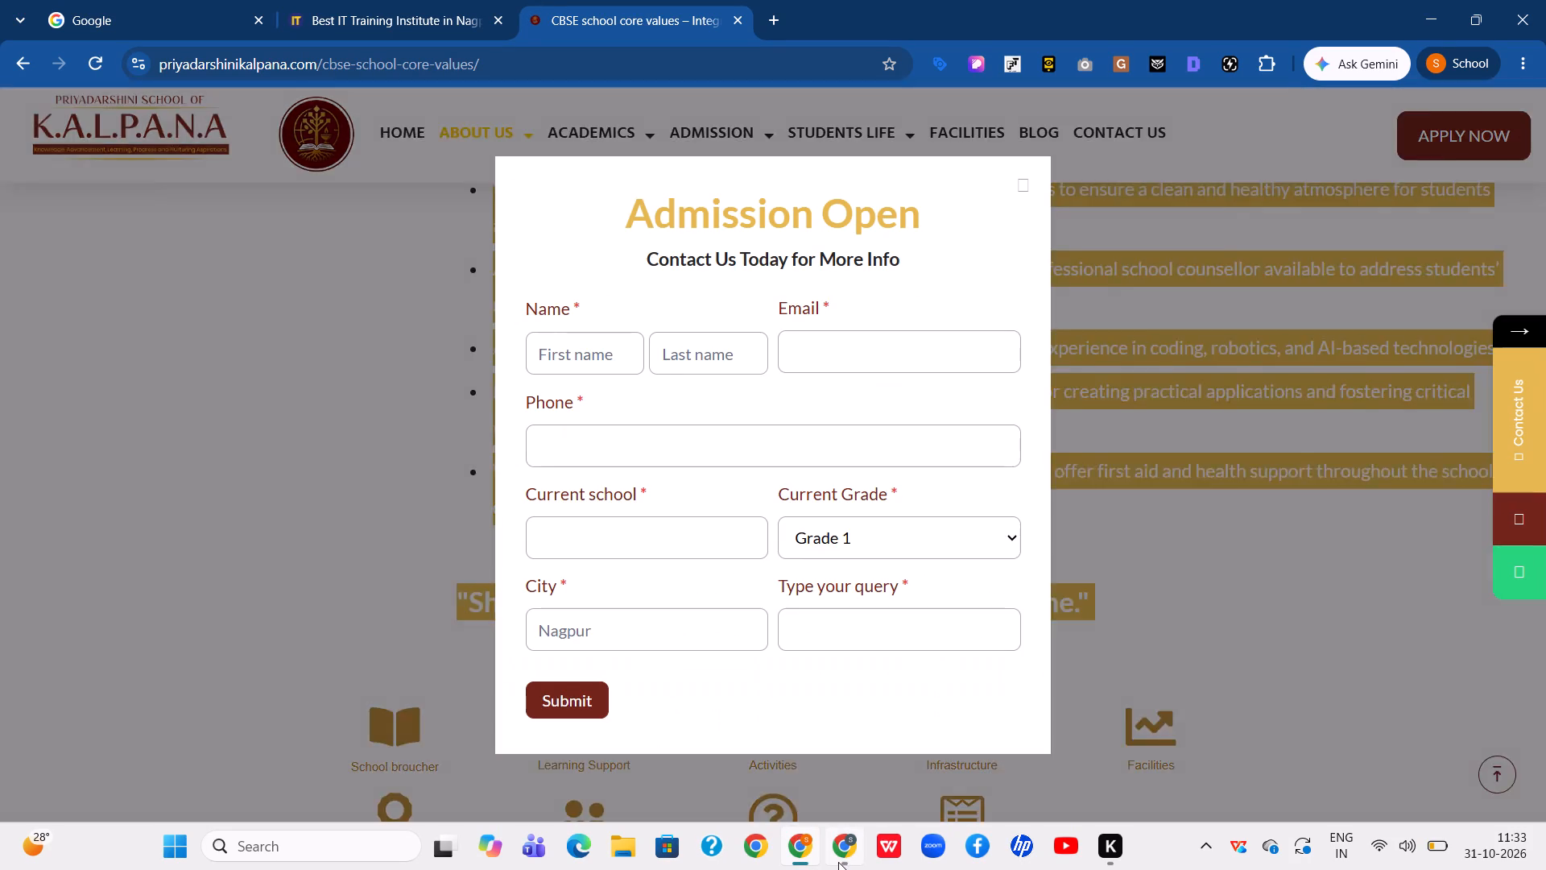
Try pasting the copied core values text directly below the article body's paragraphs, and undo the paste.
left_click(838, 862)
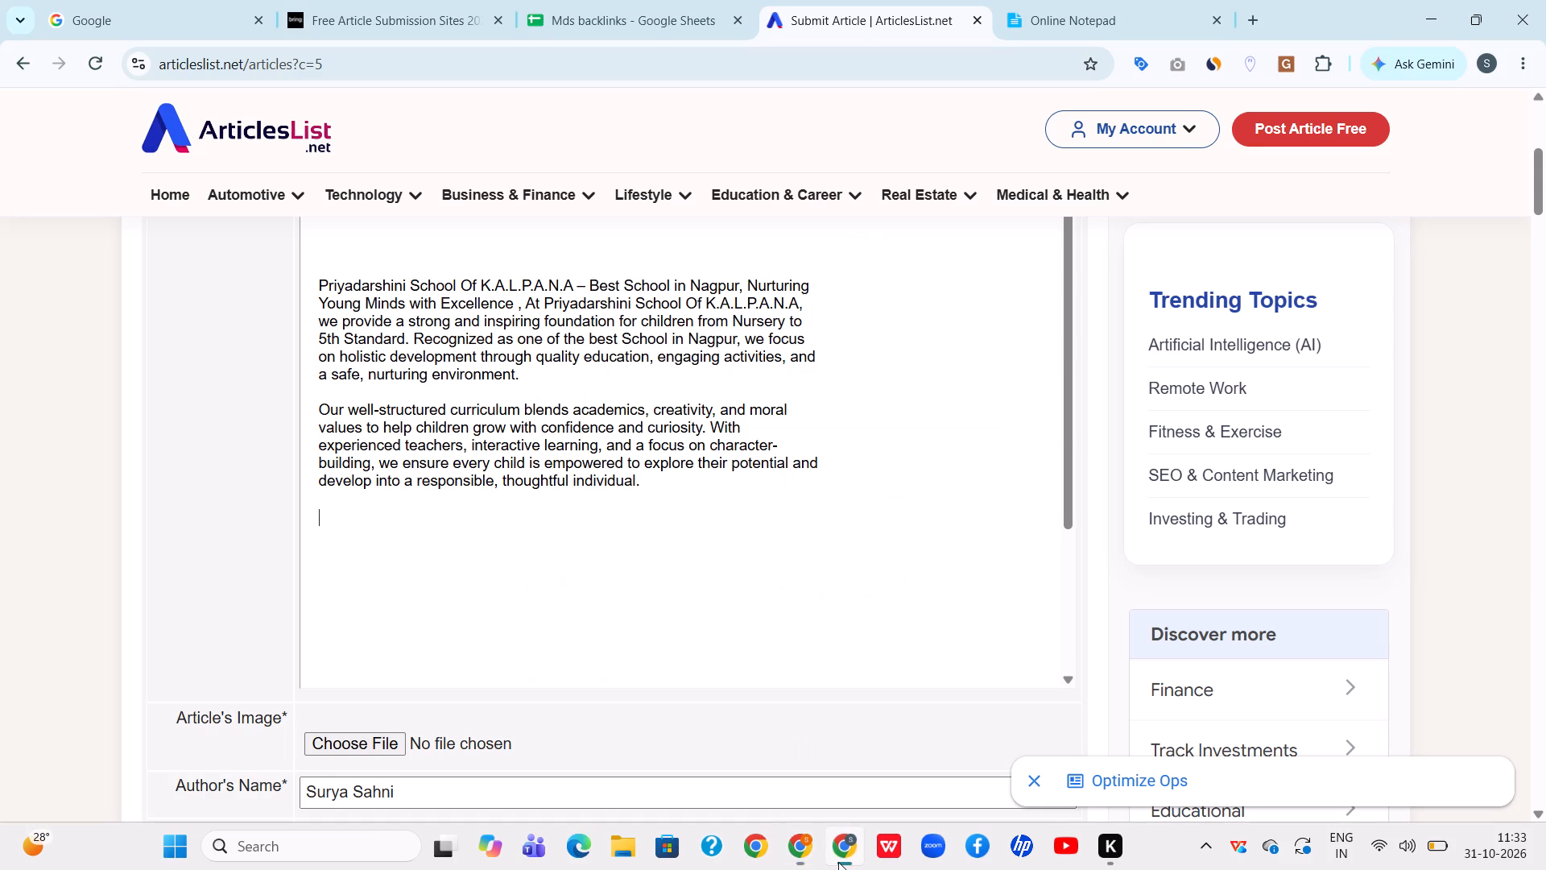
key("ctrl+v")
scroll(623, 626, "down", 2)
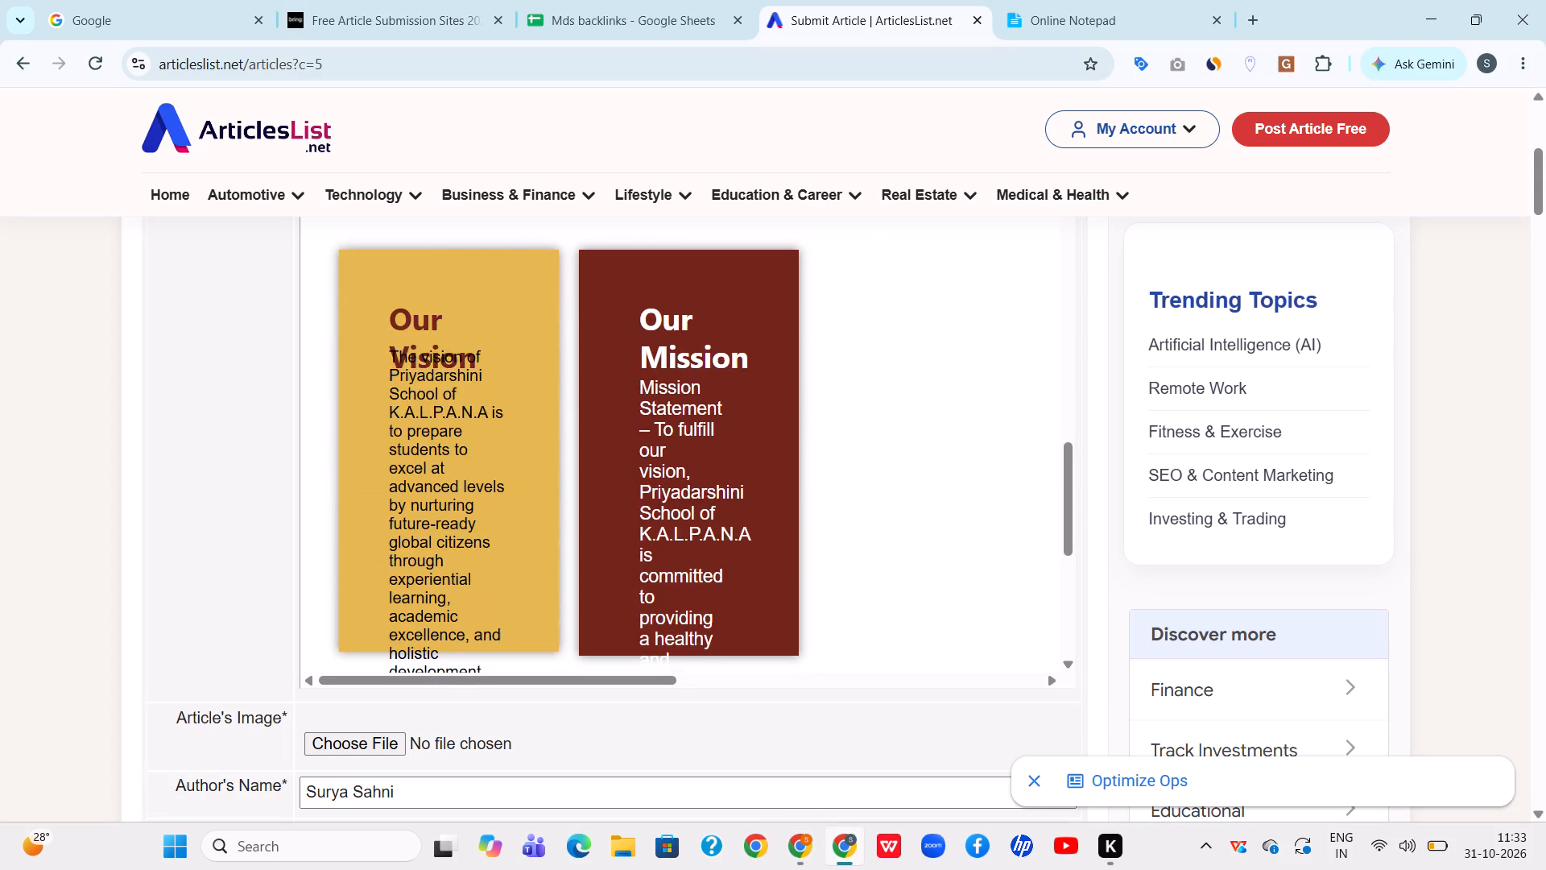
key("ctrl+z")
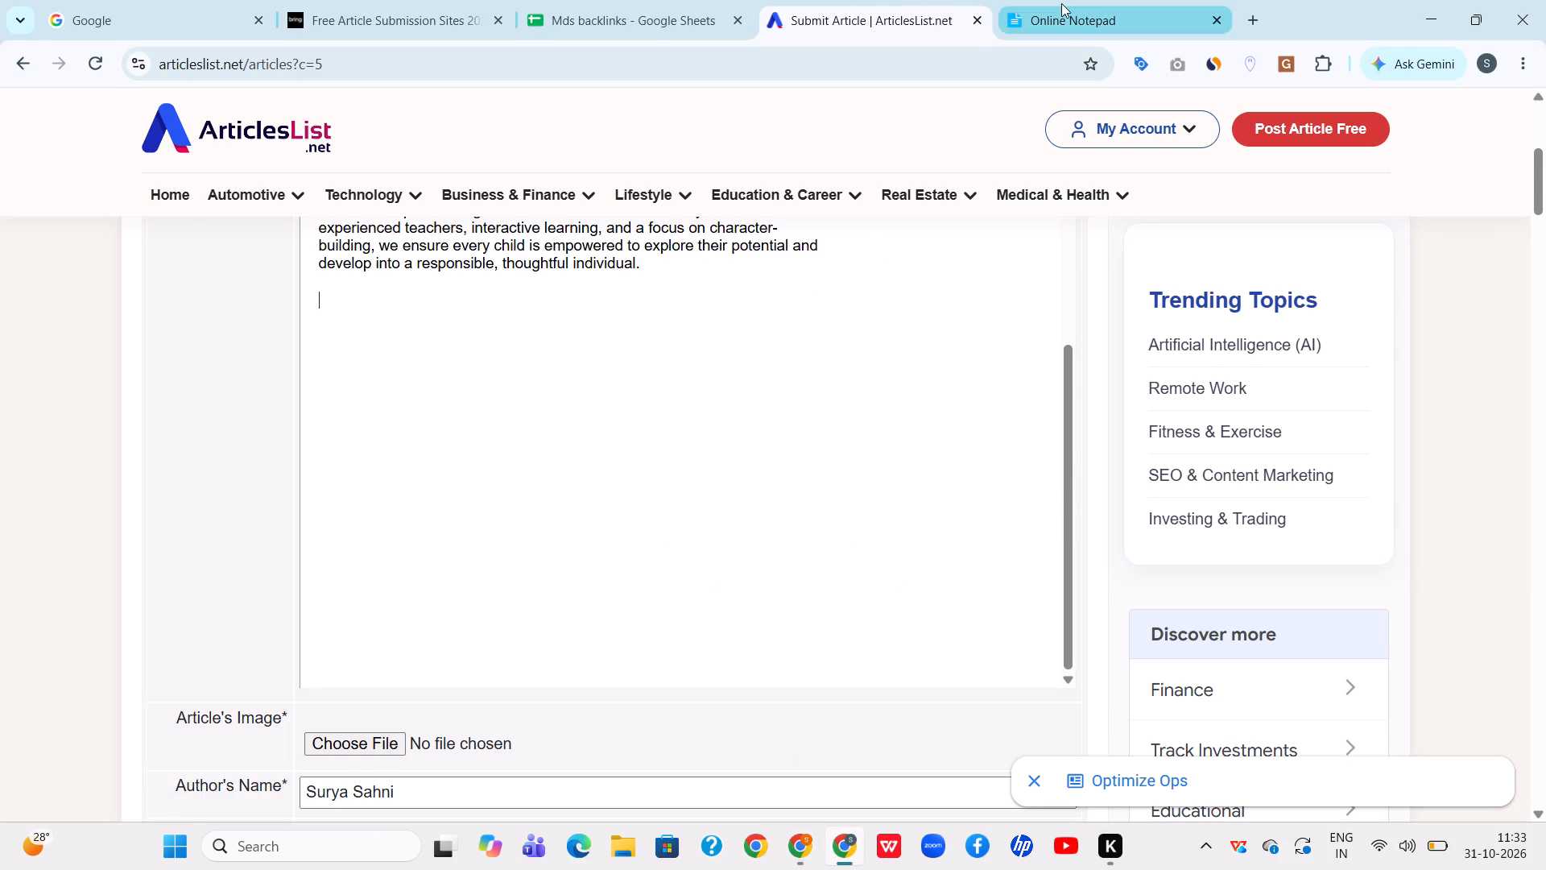
Paste the copied core values, vision and mission text below the school paragraphs in Online Notepad.
left_click(1061, 3)
key("ctrl+v")
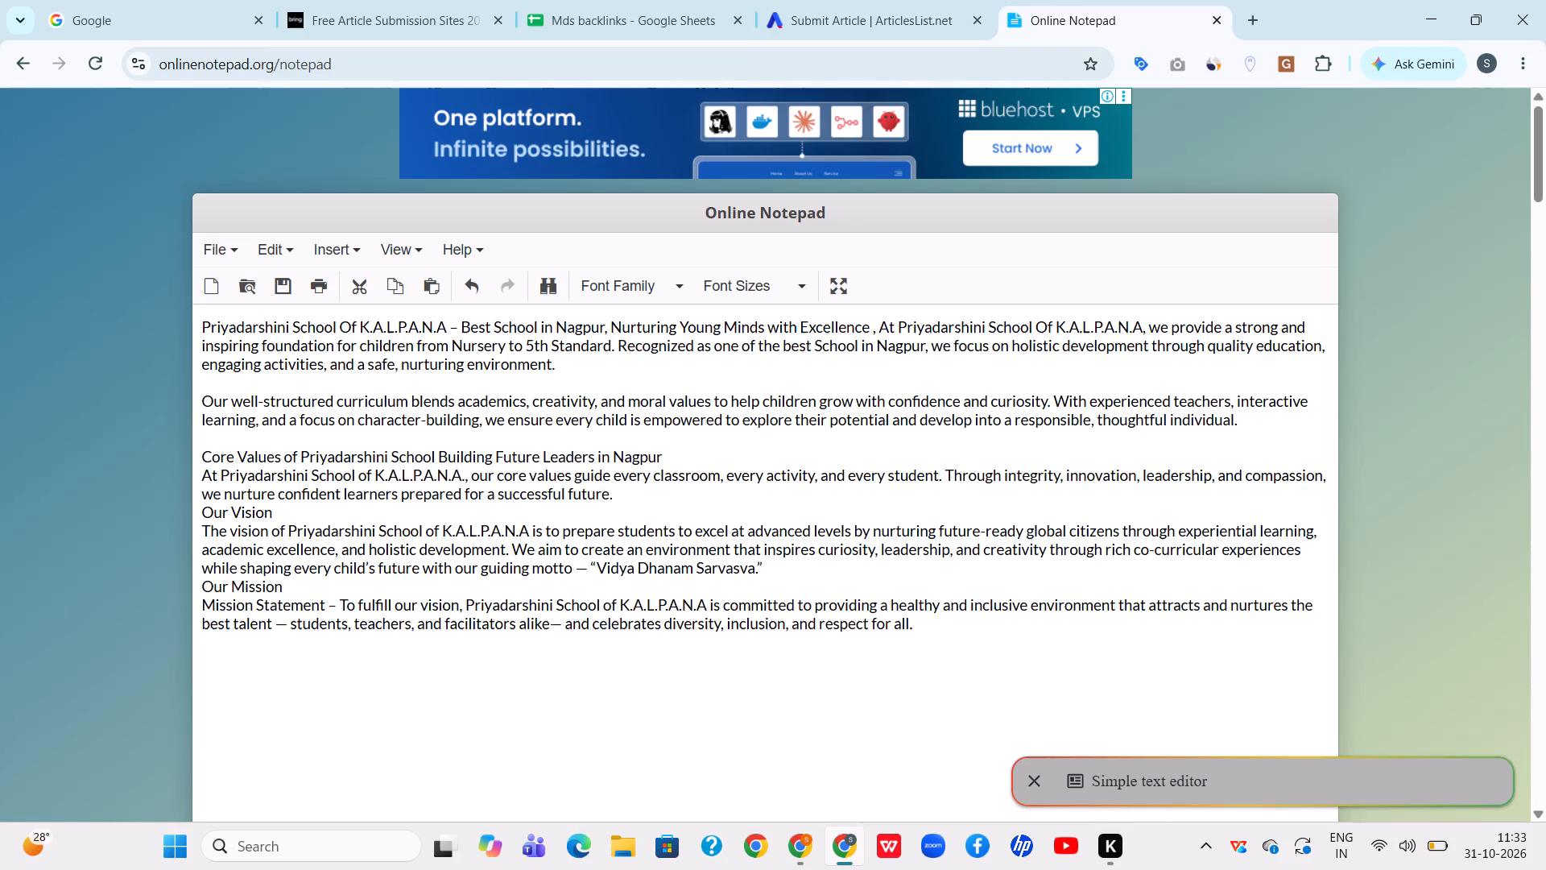
Insert blank lines in Online Notepad after the Core Values heading, its introductory paragraph and the Our Vision paragraph.
left_click(710, 453)
key("Return")
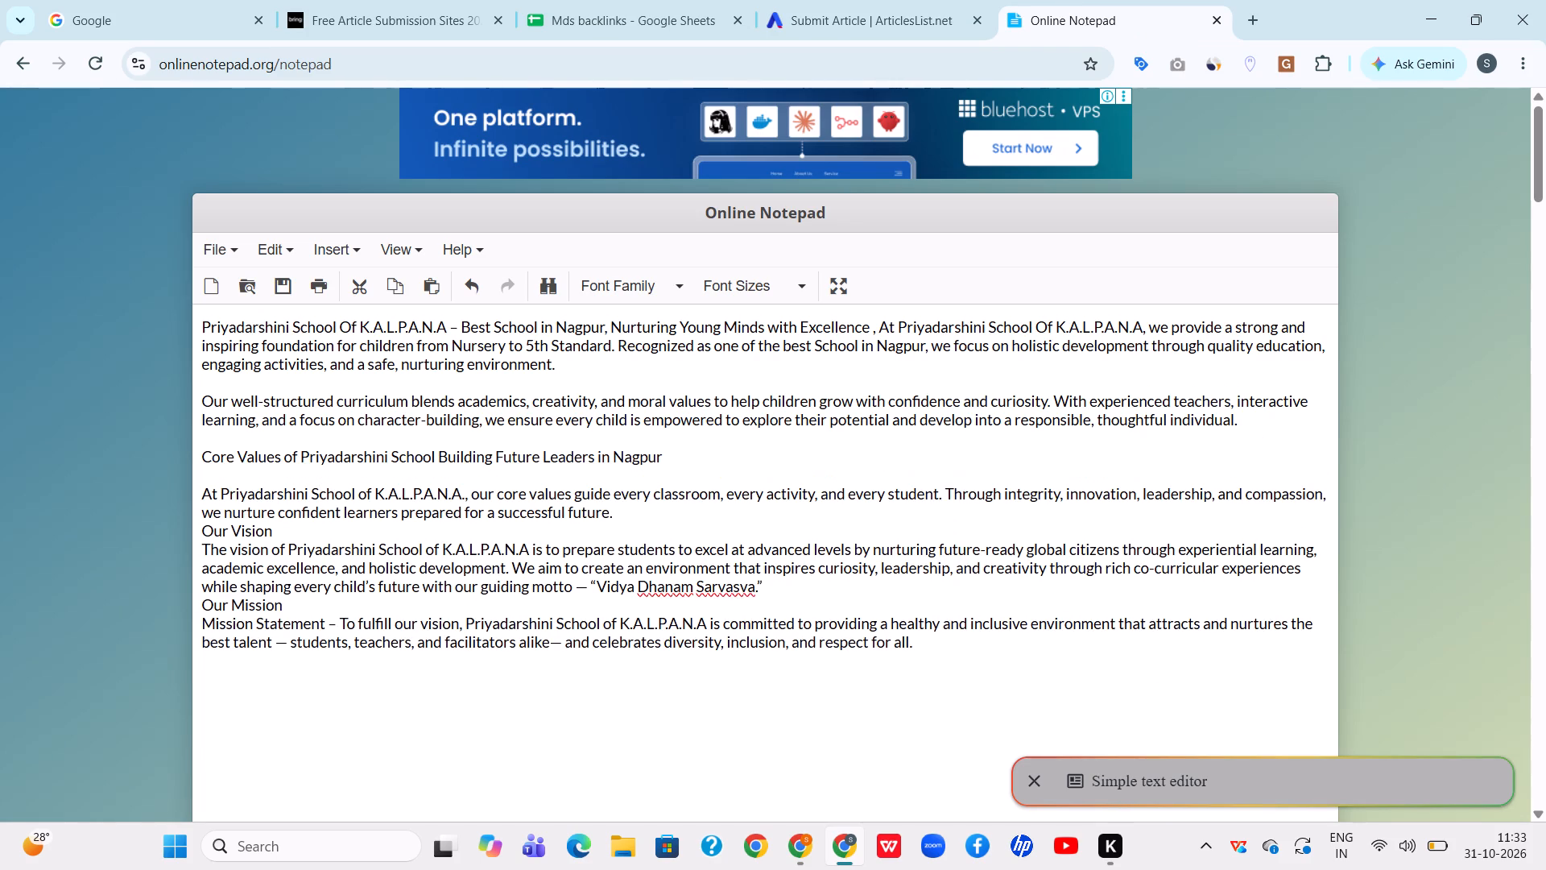
left_click(690, 519)
key("Return")
scroll(690, 519, "down", 1)
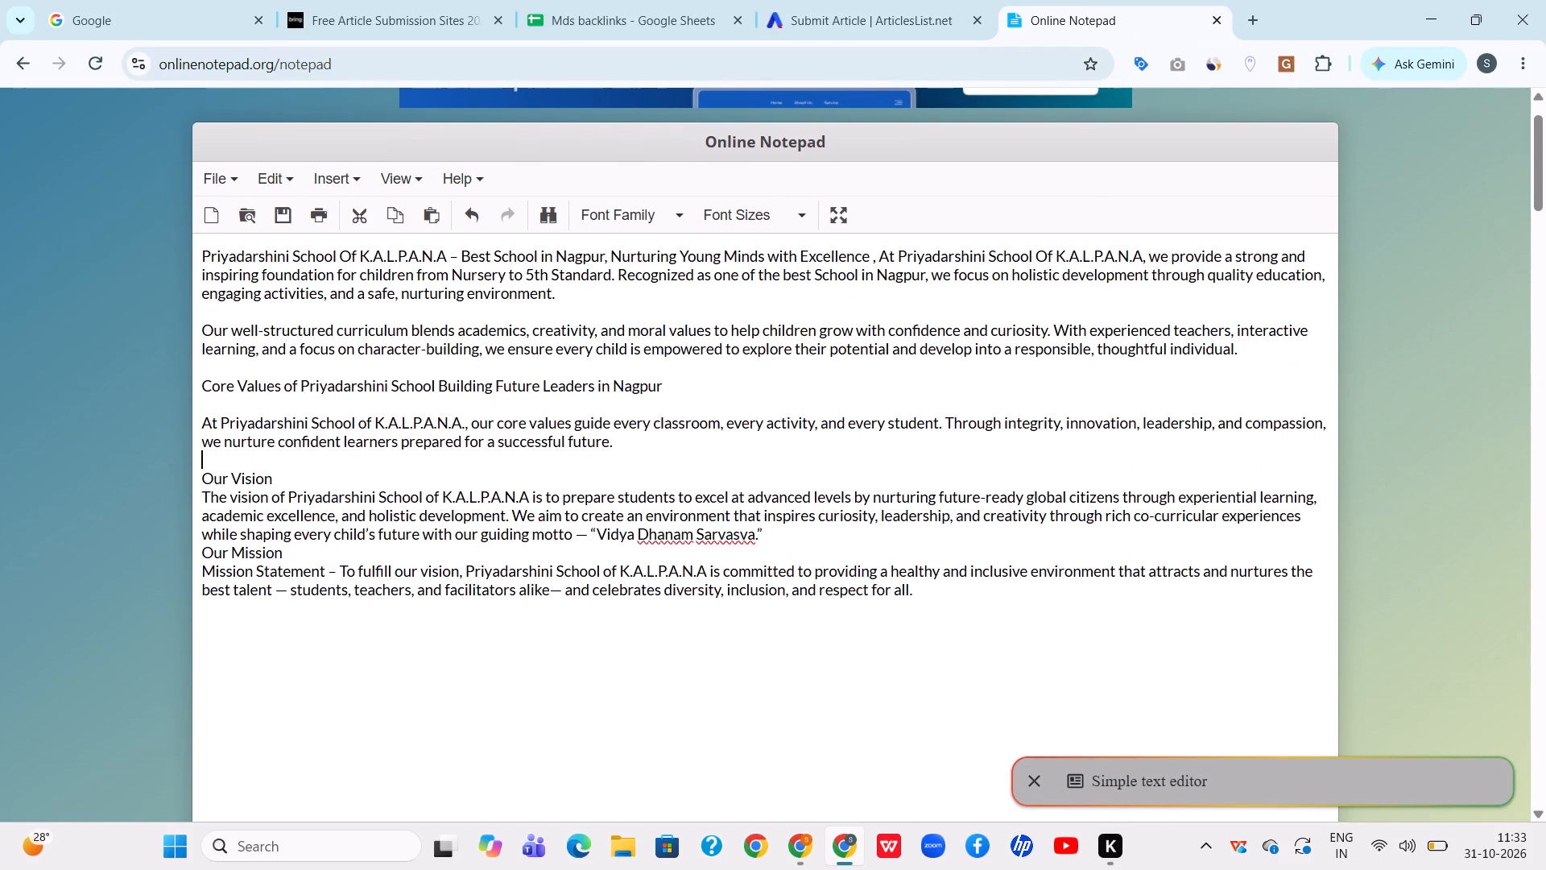
left_click(772, 528)
key("Return")
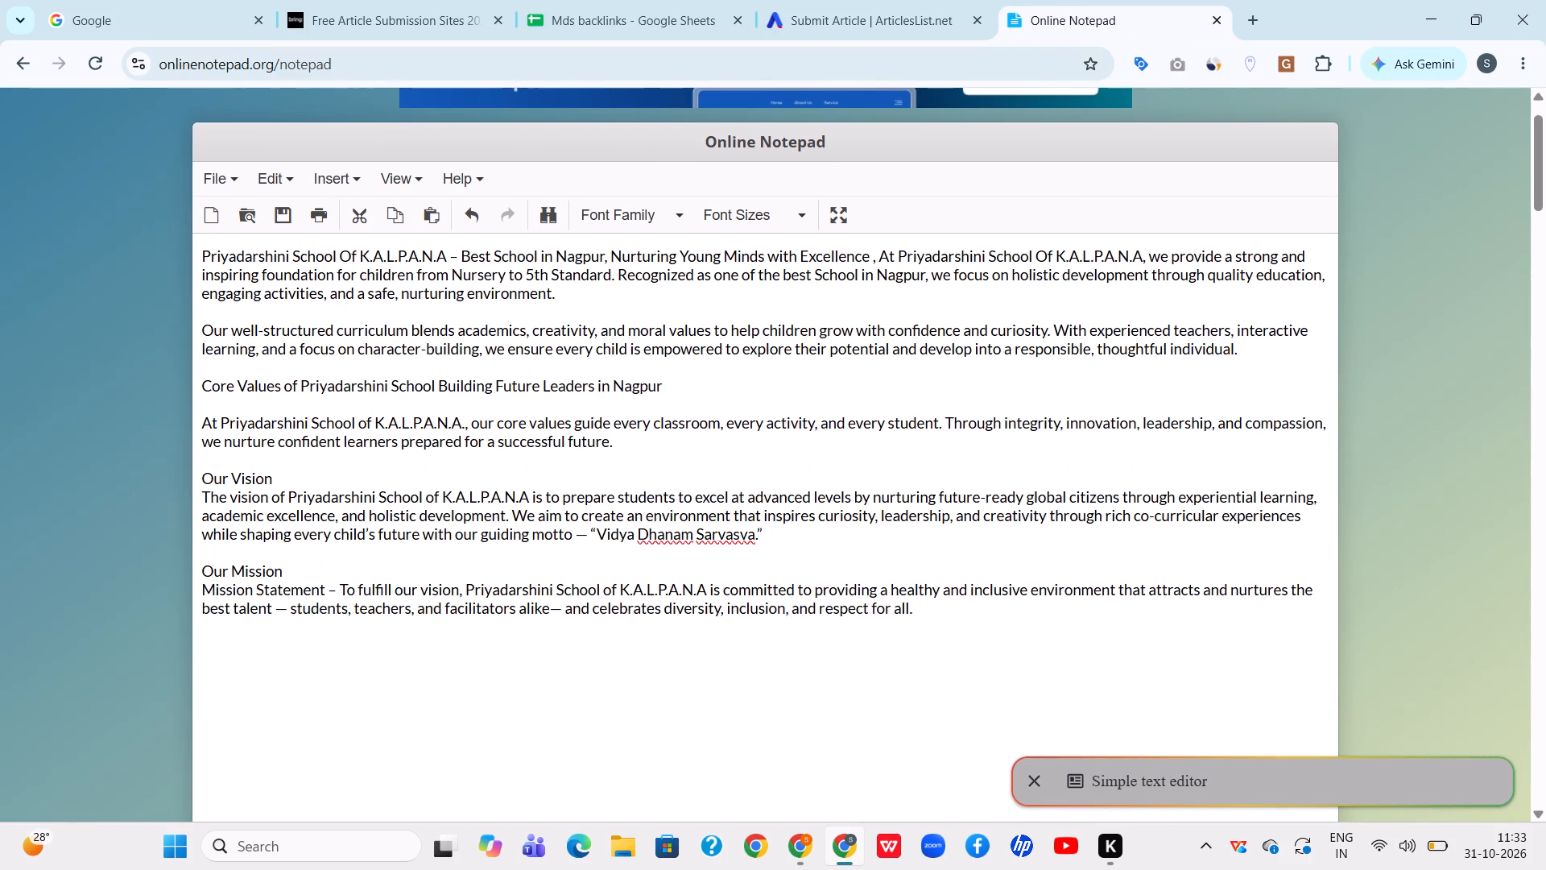
Add empty lines after the Our Mission paragraph at the end of the Online Notepad text.
left_click(997, 616)
key("Return")
key("Return")
scroll(997, 616, "down", 1)
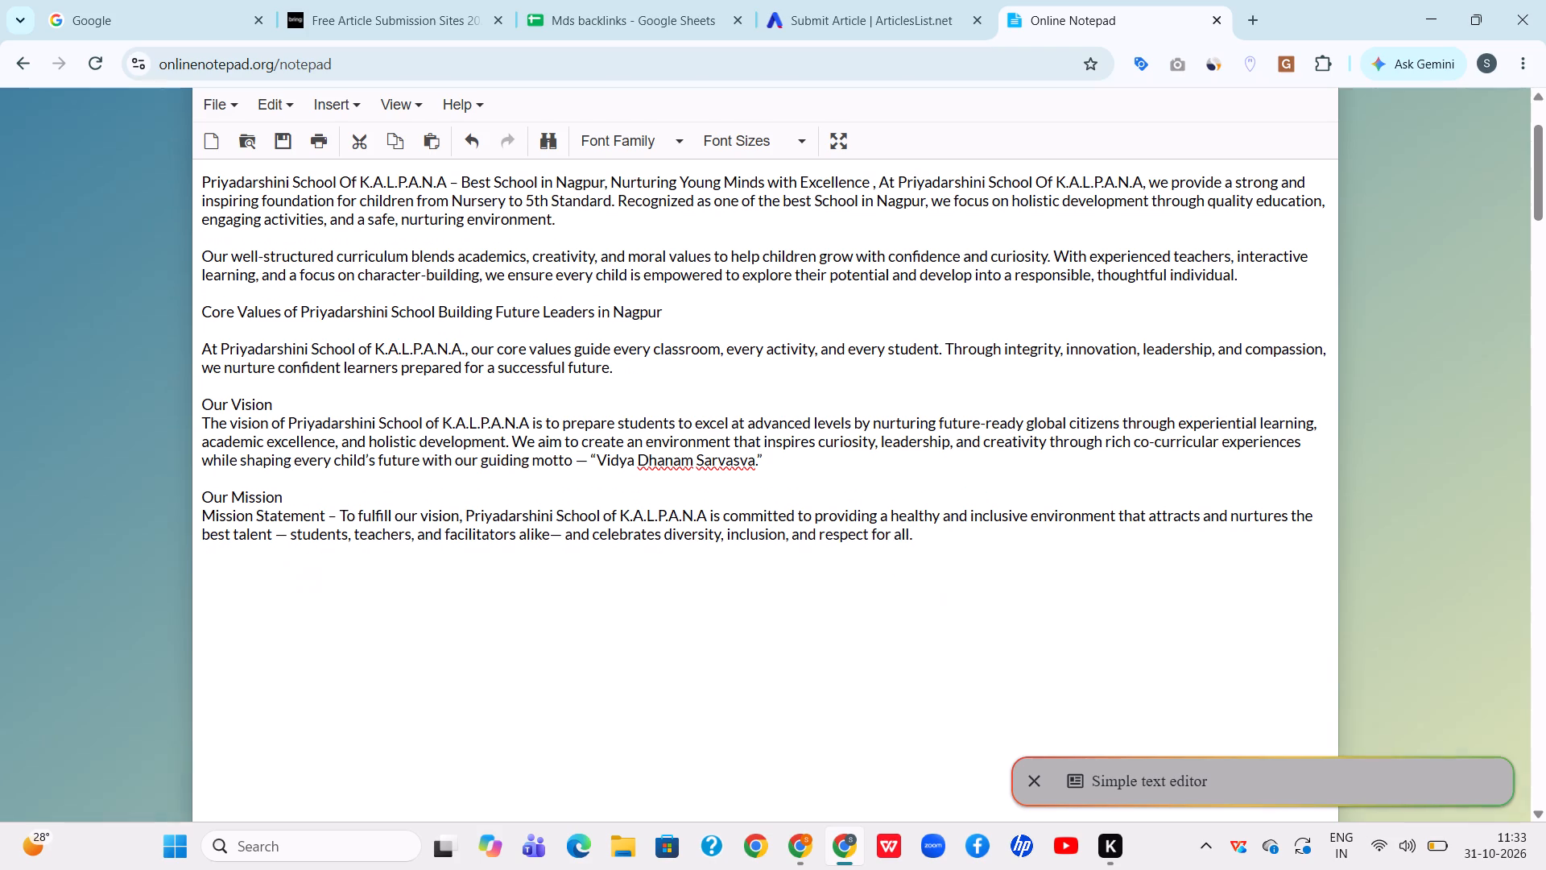
scroll(997, 616, "down", 1)
Switch to the school website window and copy the selected Why Families Choose Priyadarshini School section.
left_click(801, 857)
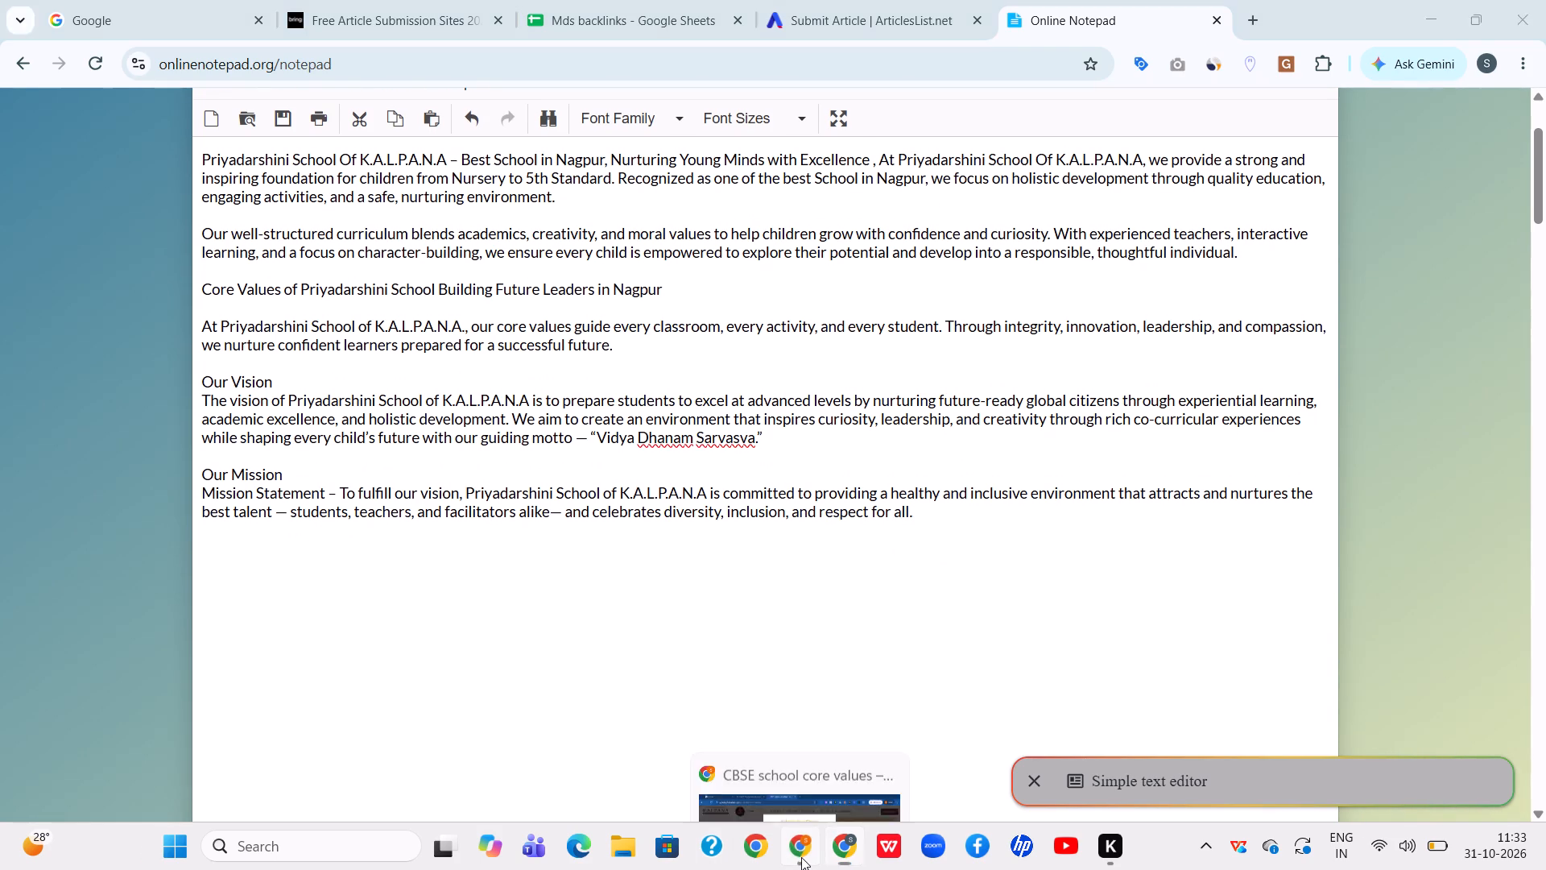
key("ctrl+c")
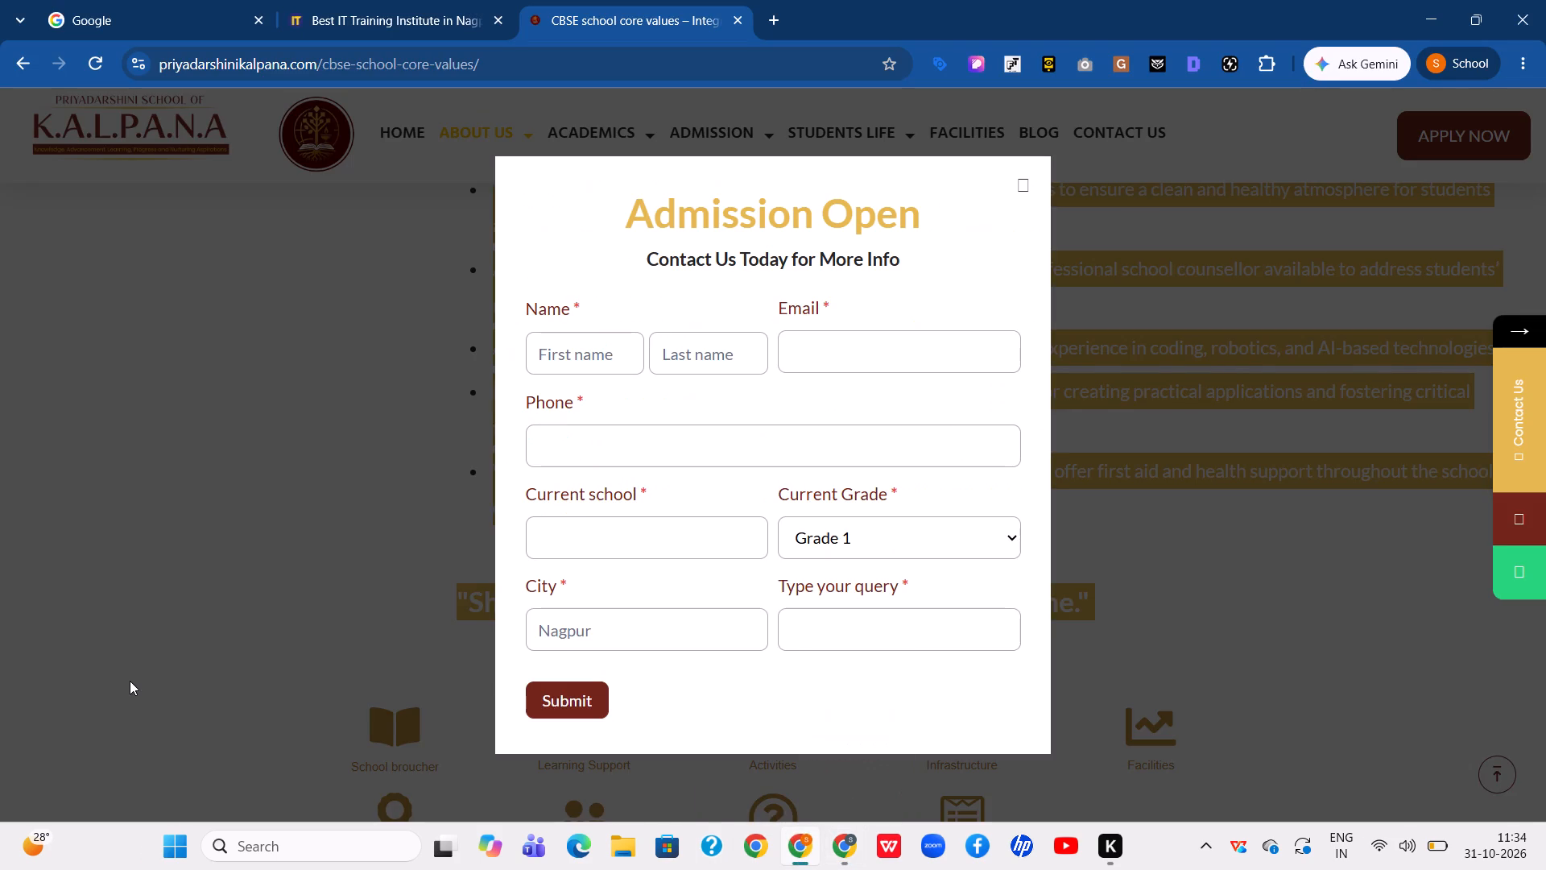
Open the school website's home page, look over its welcome section and select the page address.
left_click(130, 681)
key("Page_Up")
key("Page_Up")
key("Page_Up")
key("Page_Up")
key("Page_Up")
key("Page_Up")
key("Page_Up")
key("Page_Up")
key("Page_Up")
key("Page_Up")
key("Page_Up")
key("Page_Up")
key("Page_Up")
key("Page_Up")
key("Page_Up")
key("Page_Up")
key("Page_Up")
key("Page_Up")
key("Page_Up")
key("Page_Up")
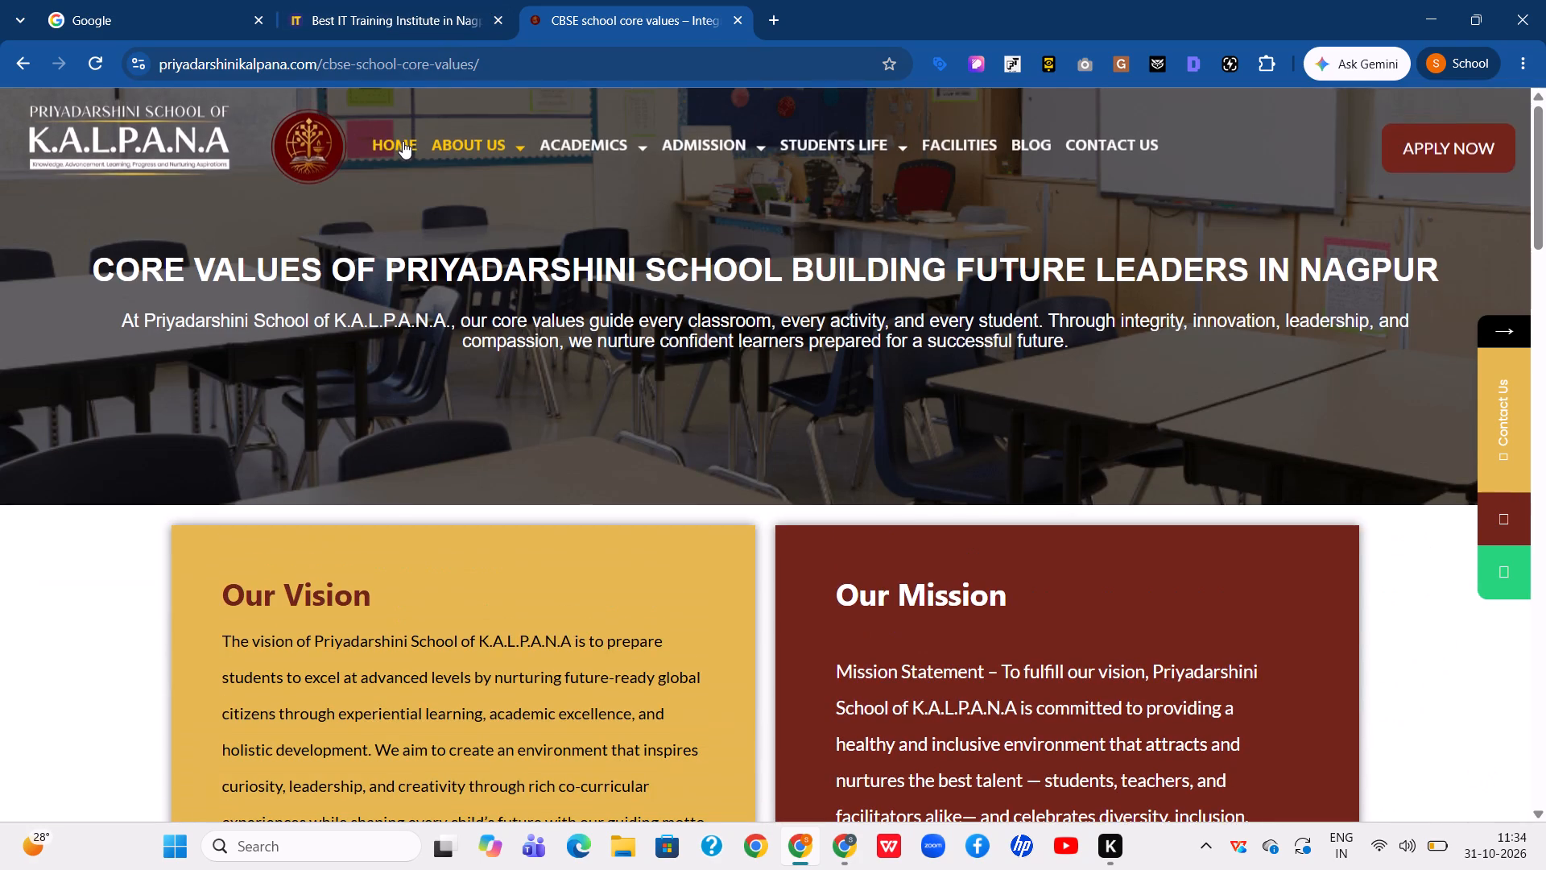
left_click(403, 141)
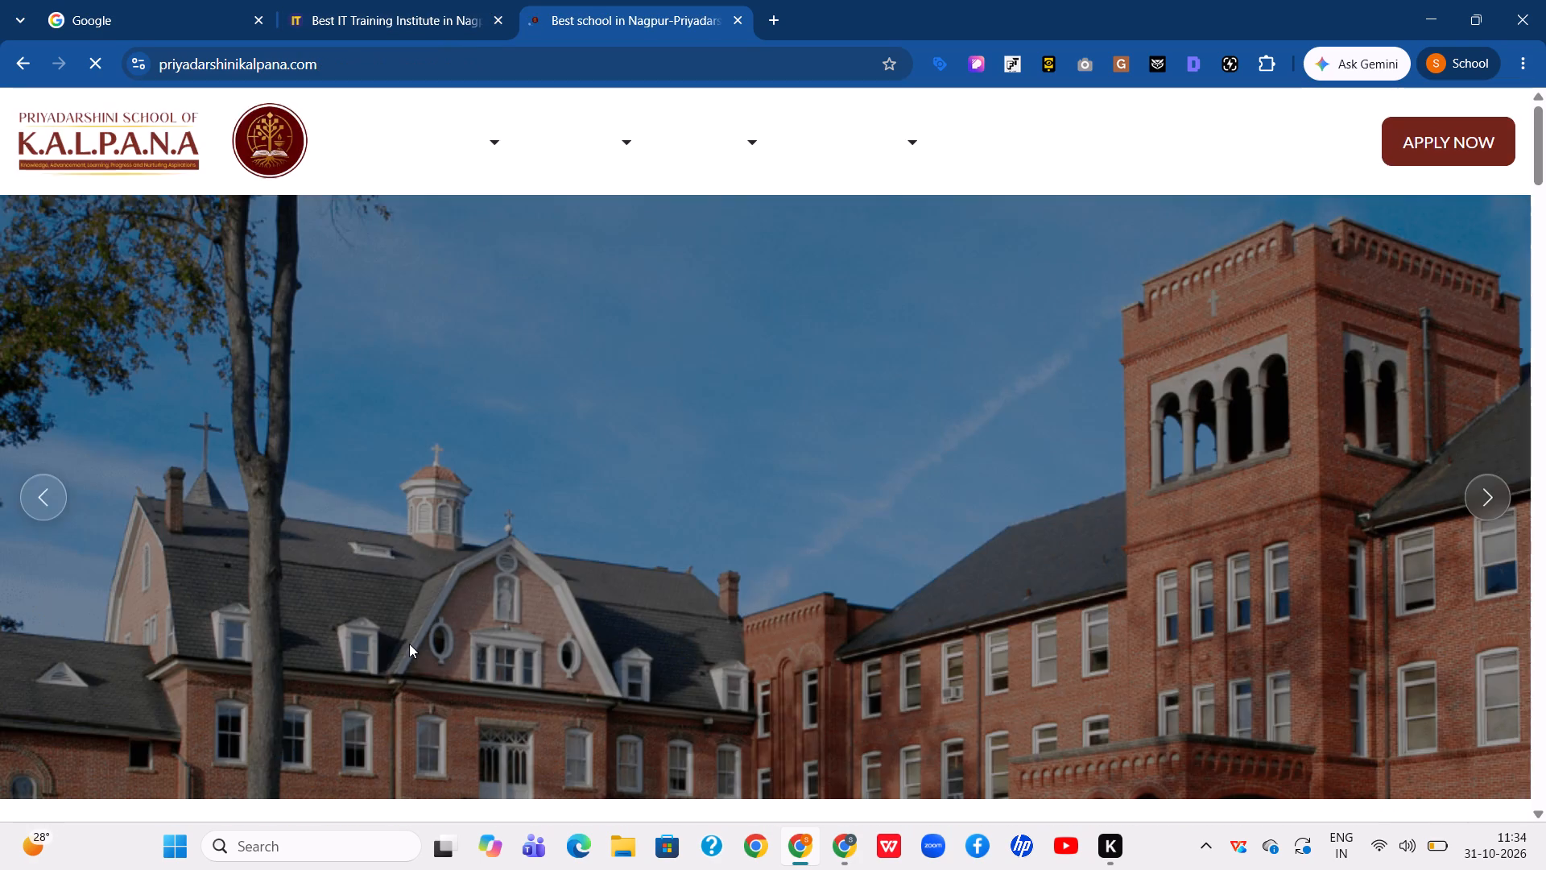
key("Page_Down")
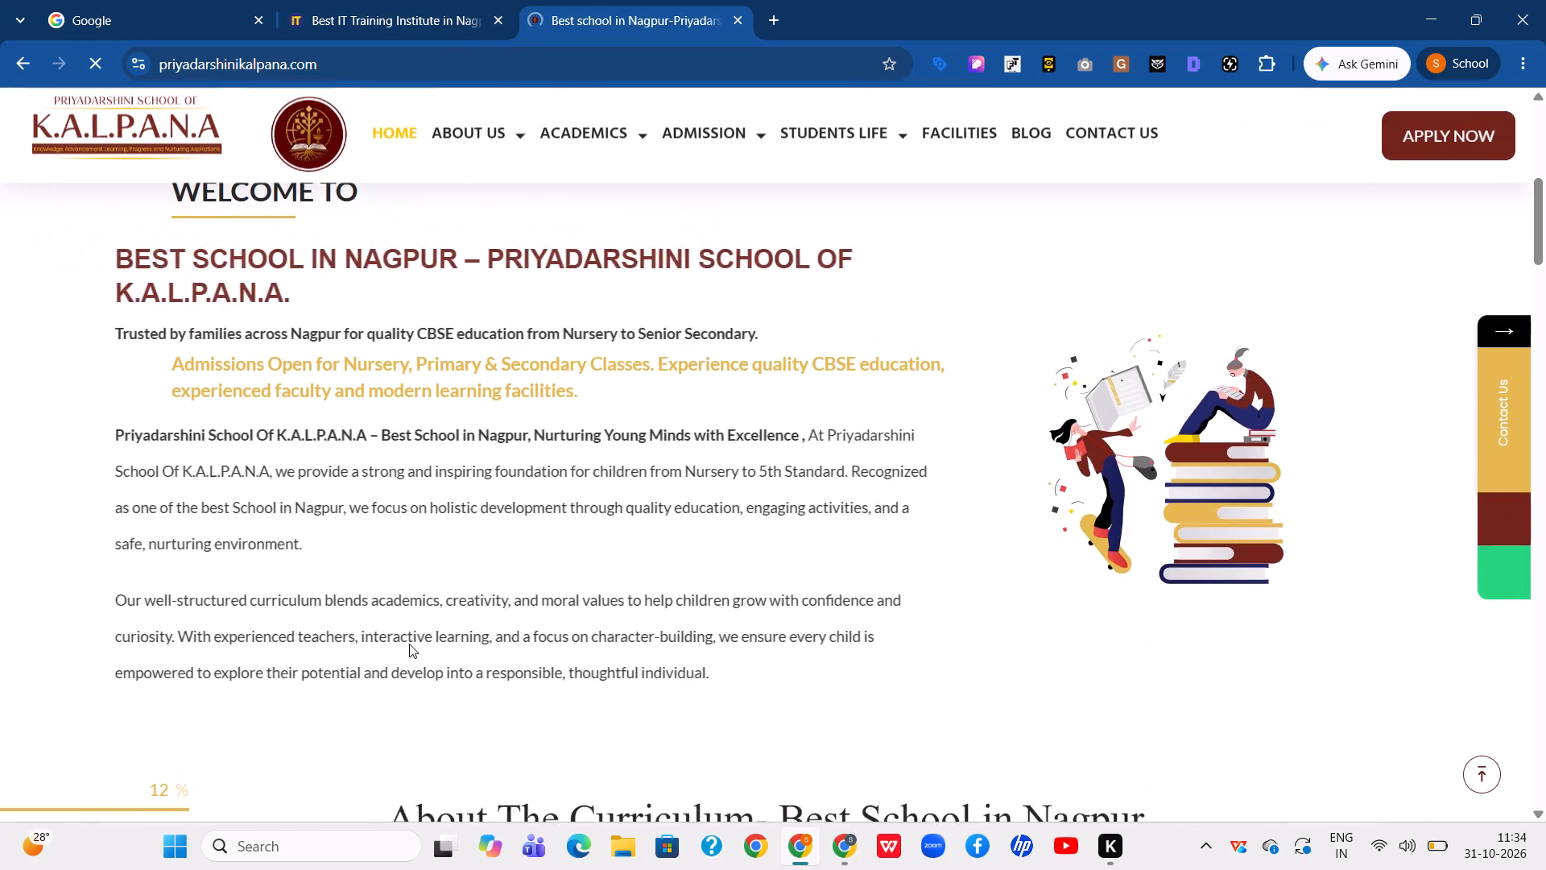
scroll(409, 644, "up", 1)
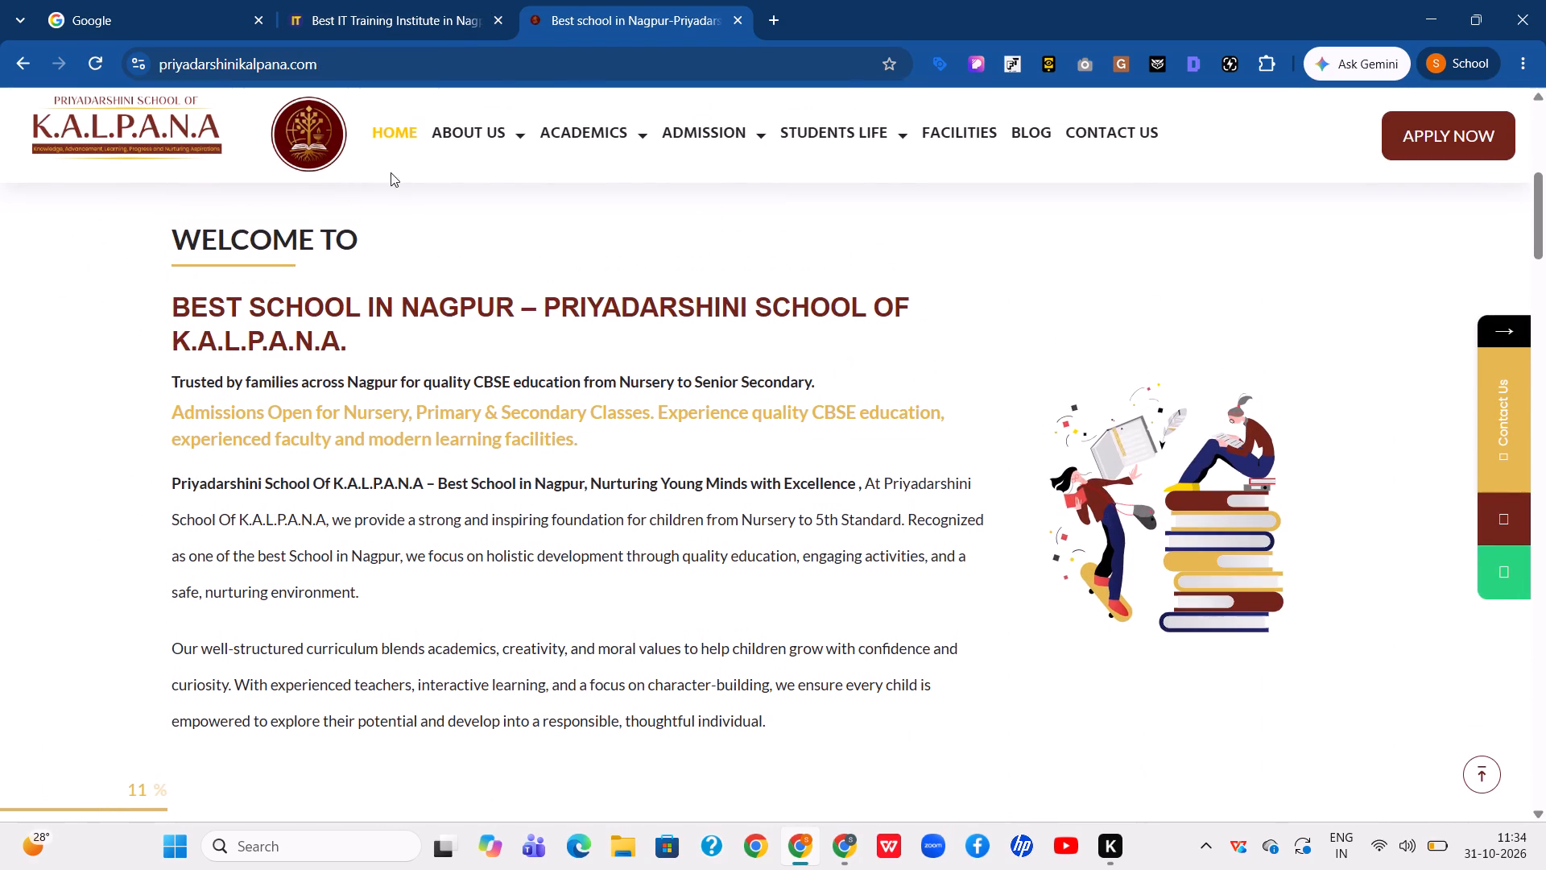
left_click(417, 72)
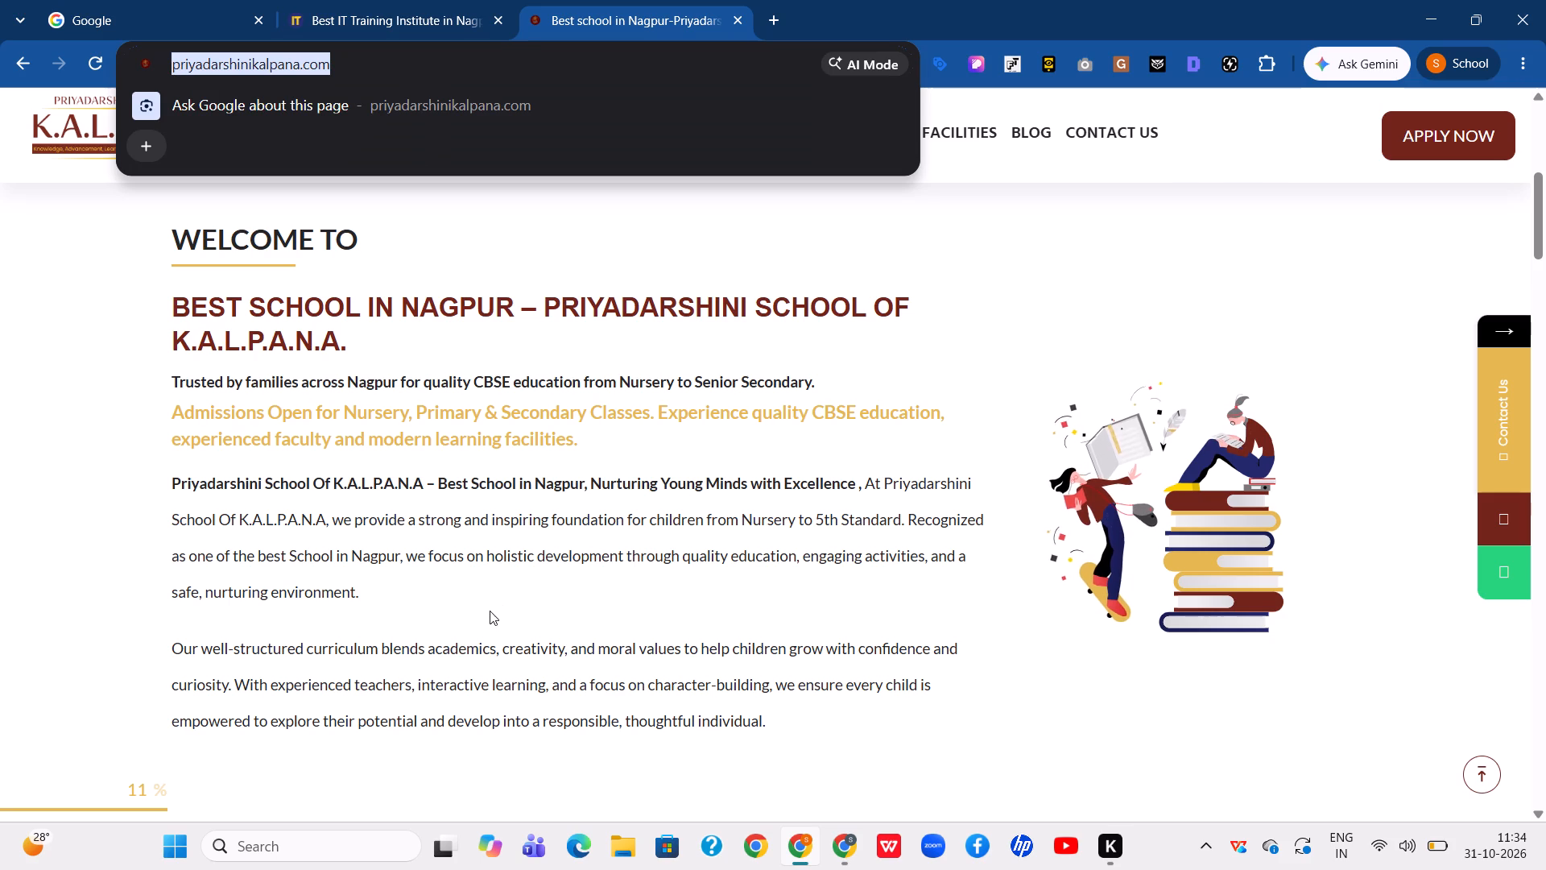
Paste the copied Why Families Choose Priyadarshini School section below the mission statement in Online Notepad.
left_click(834, 843)
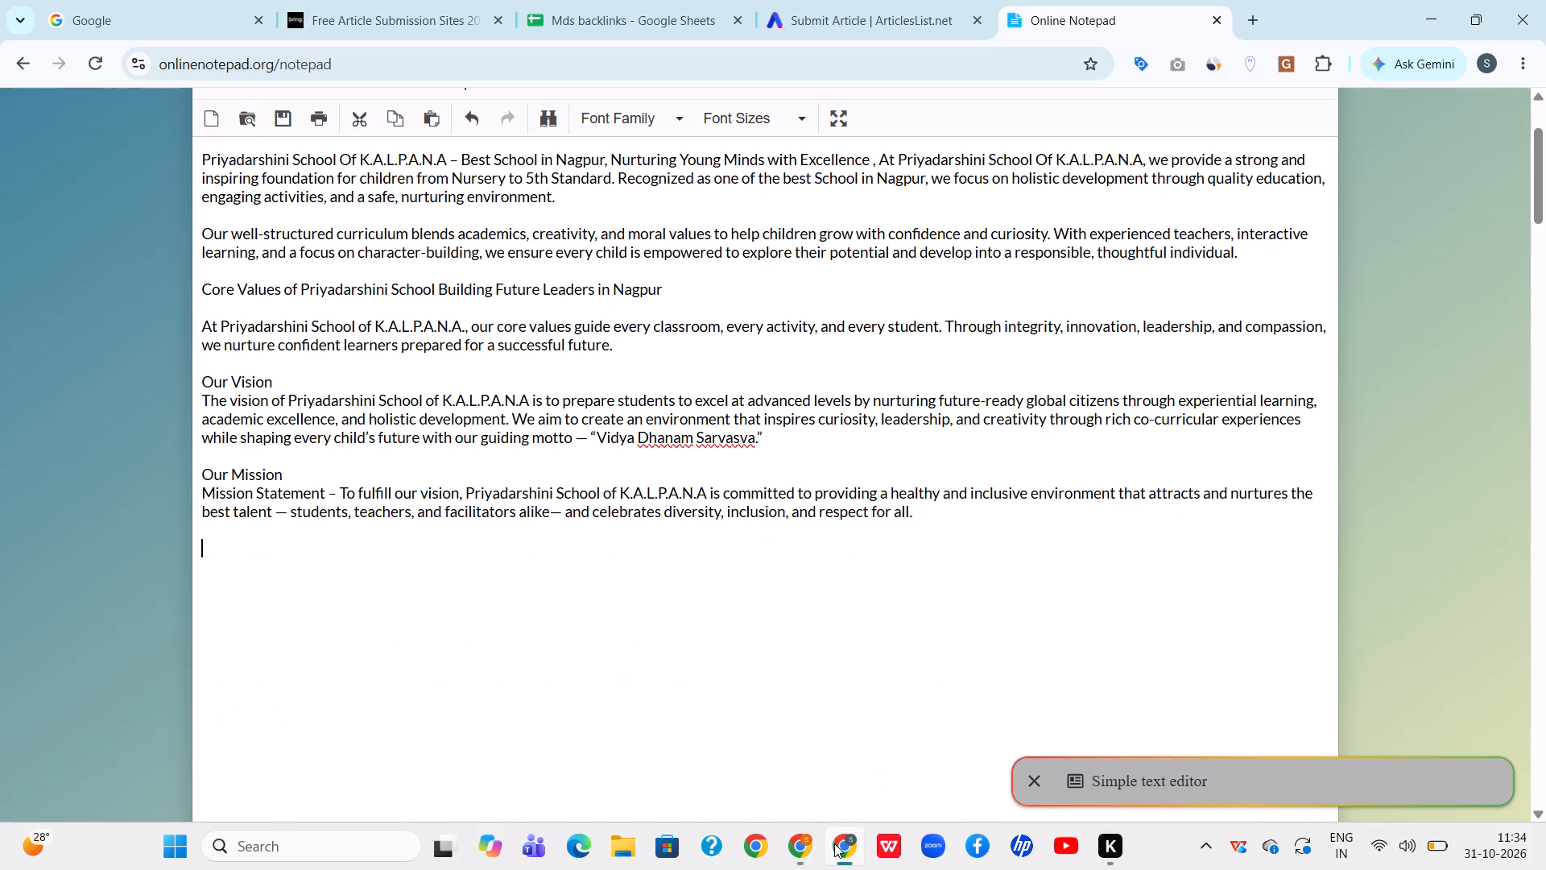
key("ctrl+v")
scroll(571, 414, "down", 1)
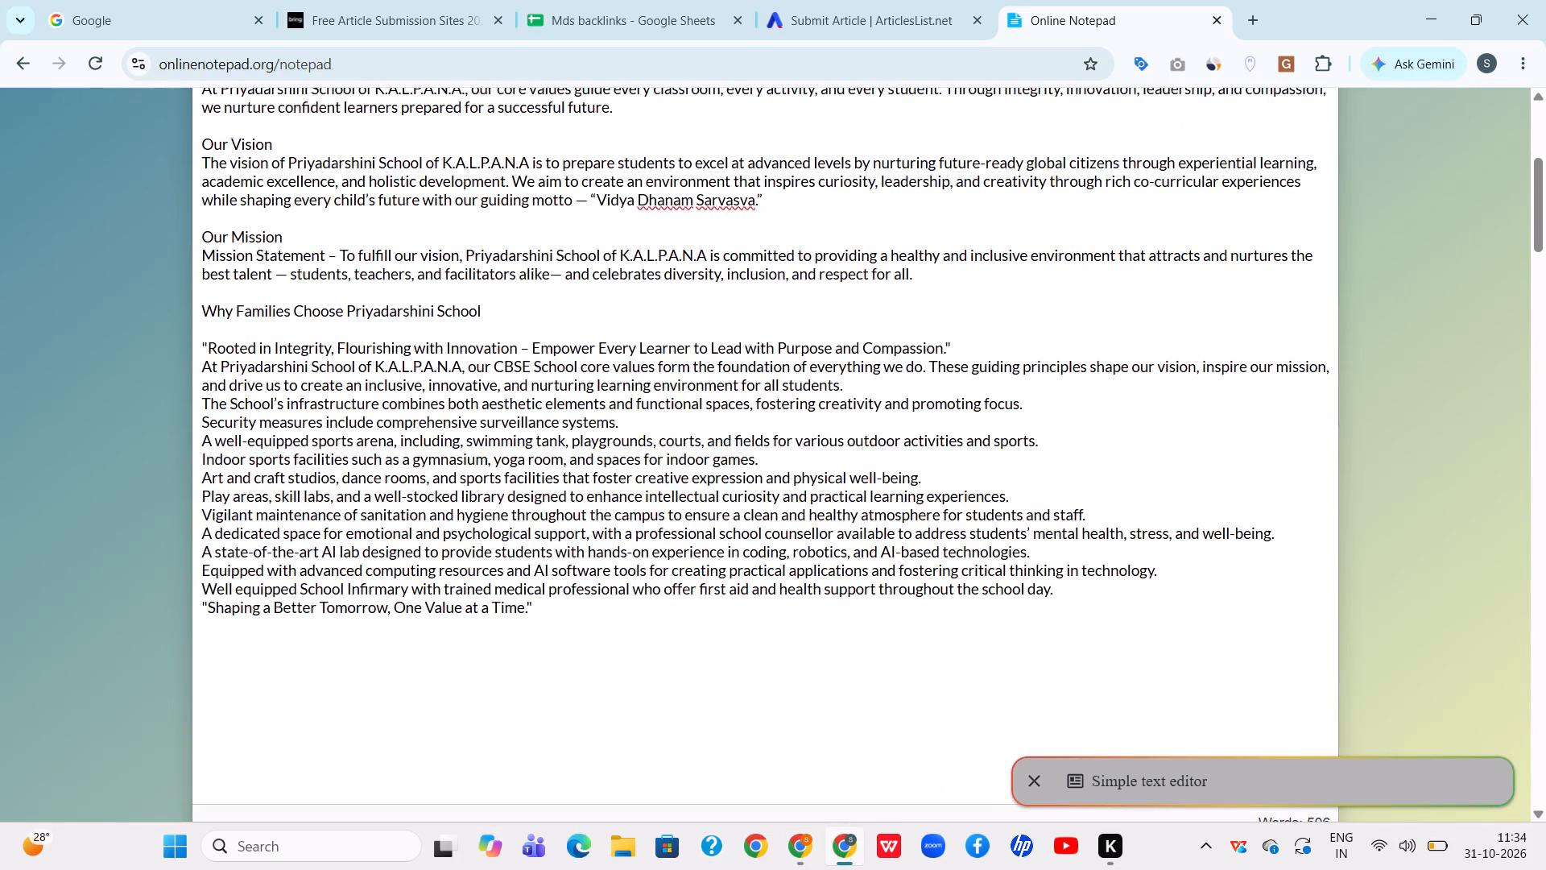
Insert blank lines after the "Rooted in Integrity" quote, its following paragraph, and the infrastructure, security and sports arena lines.
left_click(1004, 333)
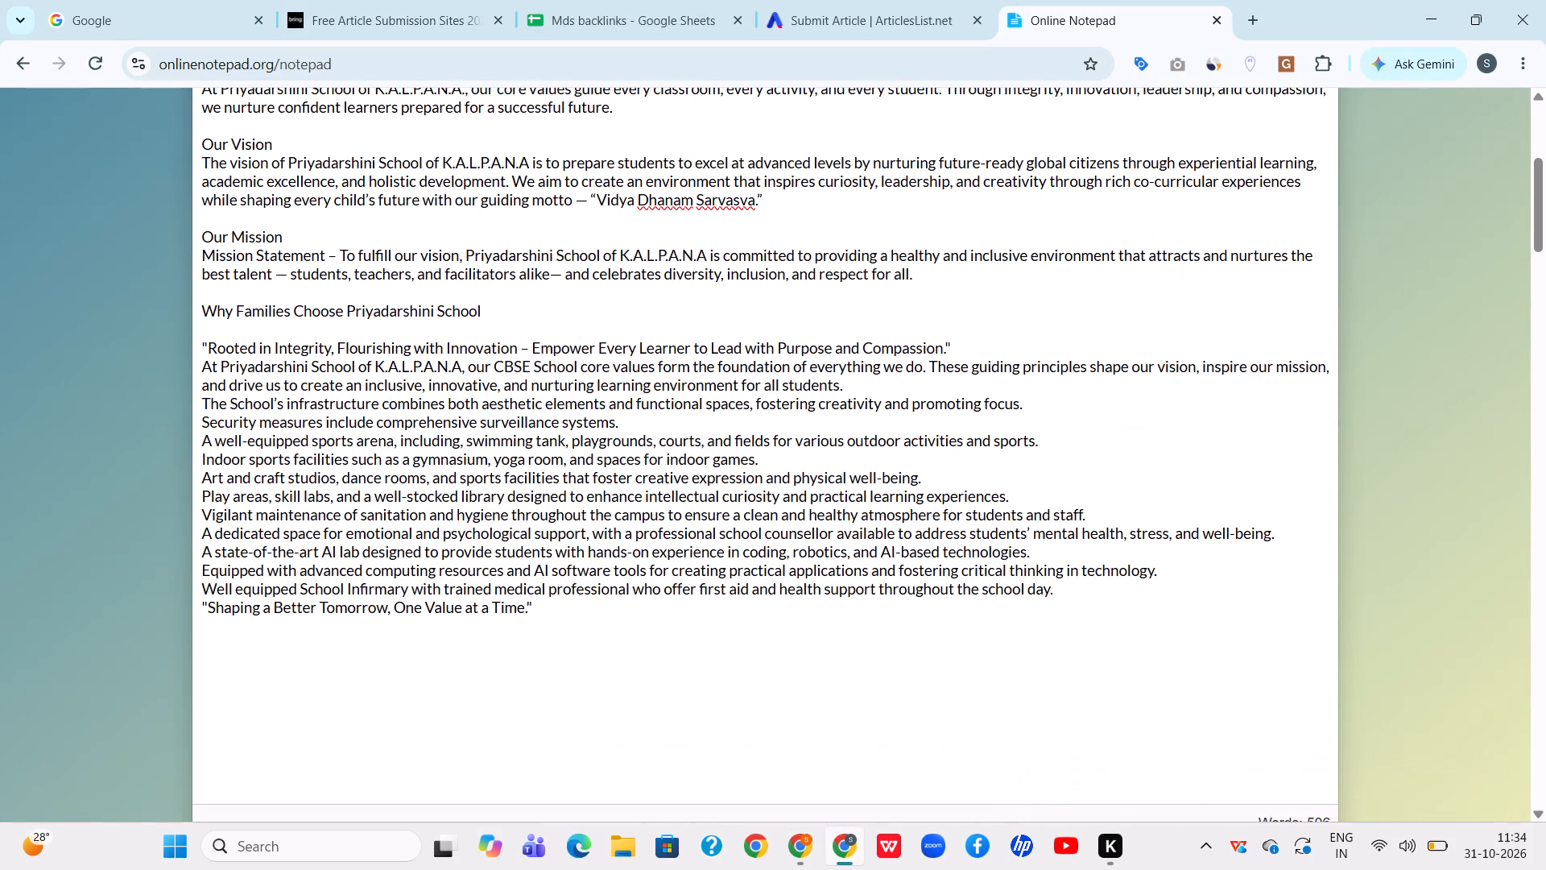
left_click(1003, 339)
key("Return")
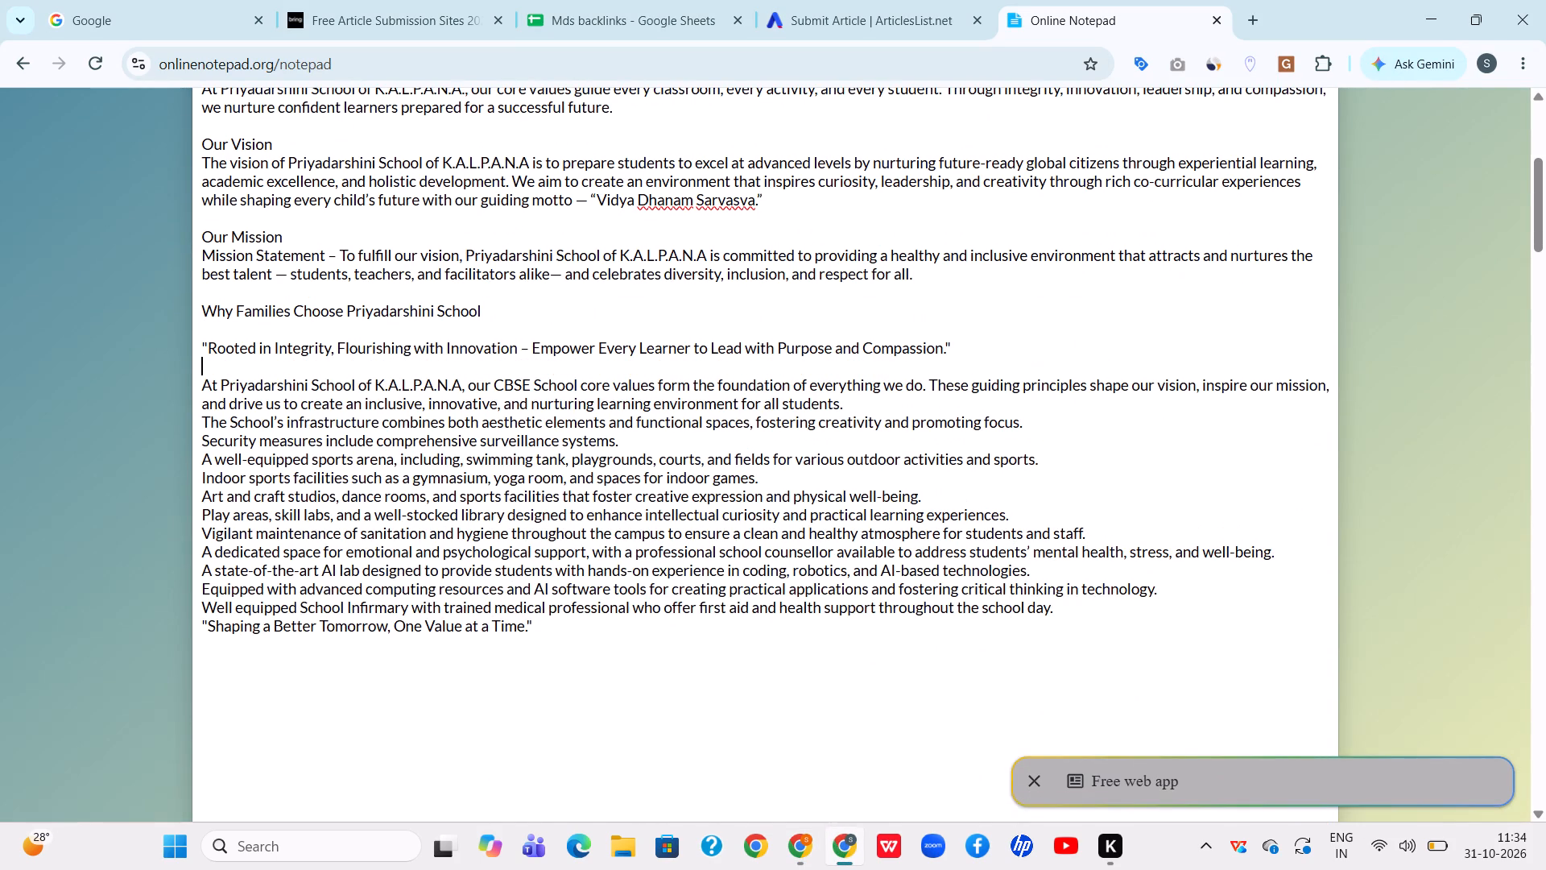
left_click(934, 404)
key("Return")
left_click(1024, 438)
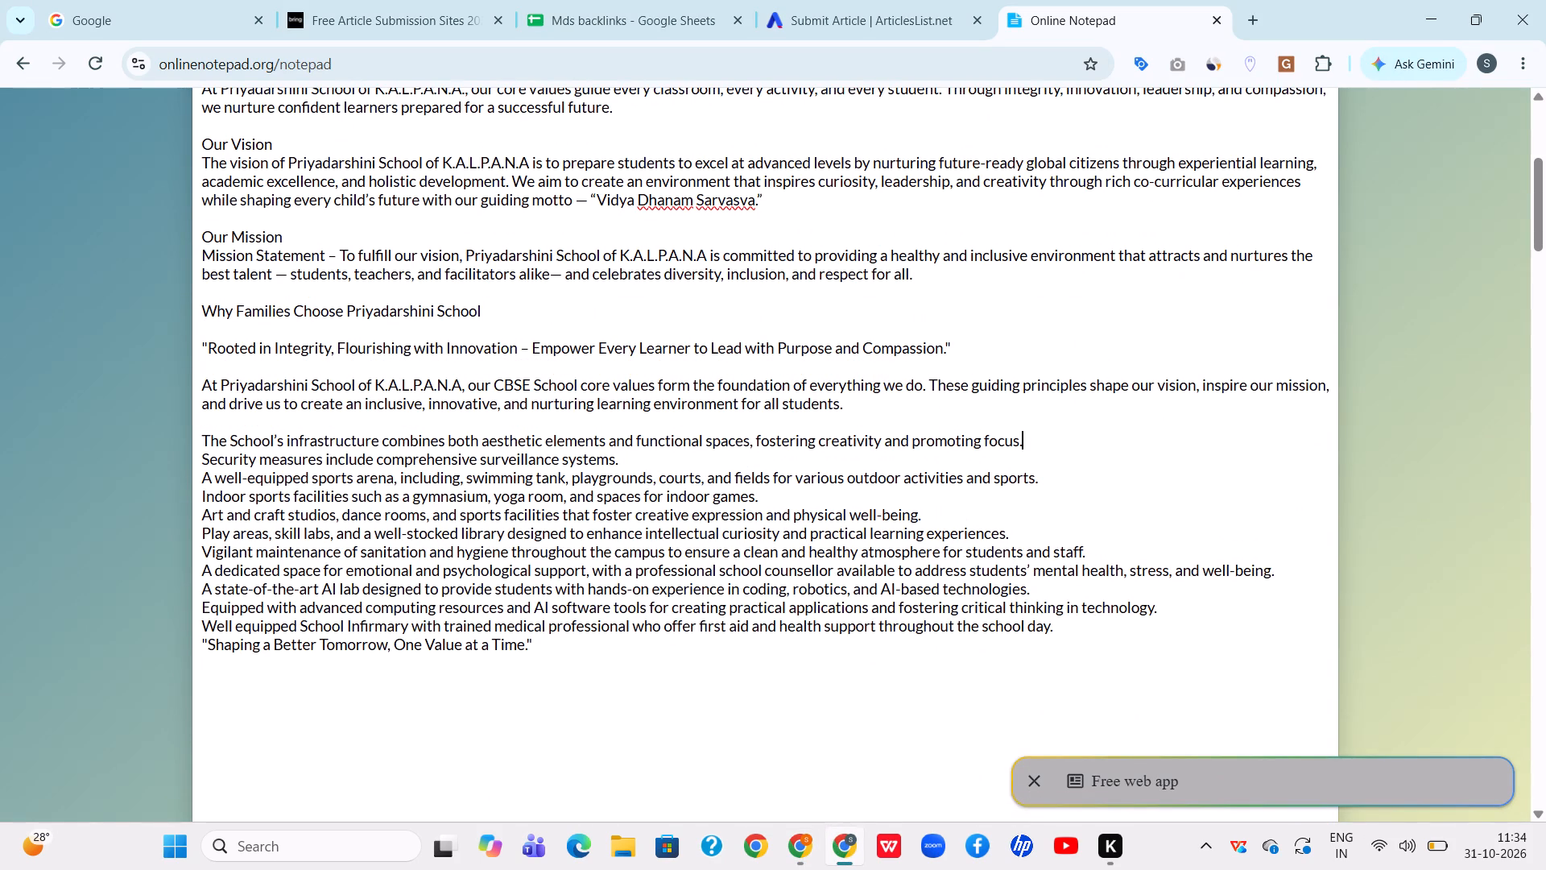
key("Return")
left_click(1023, 468)
key("Return")
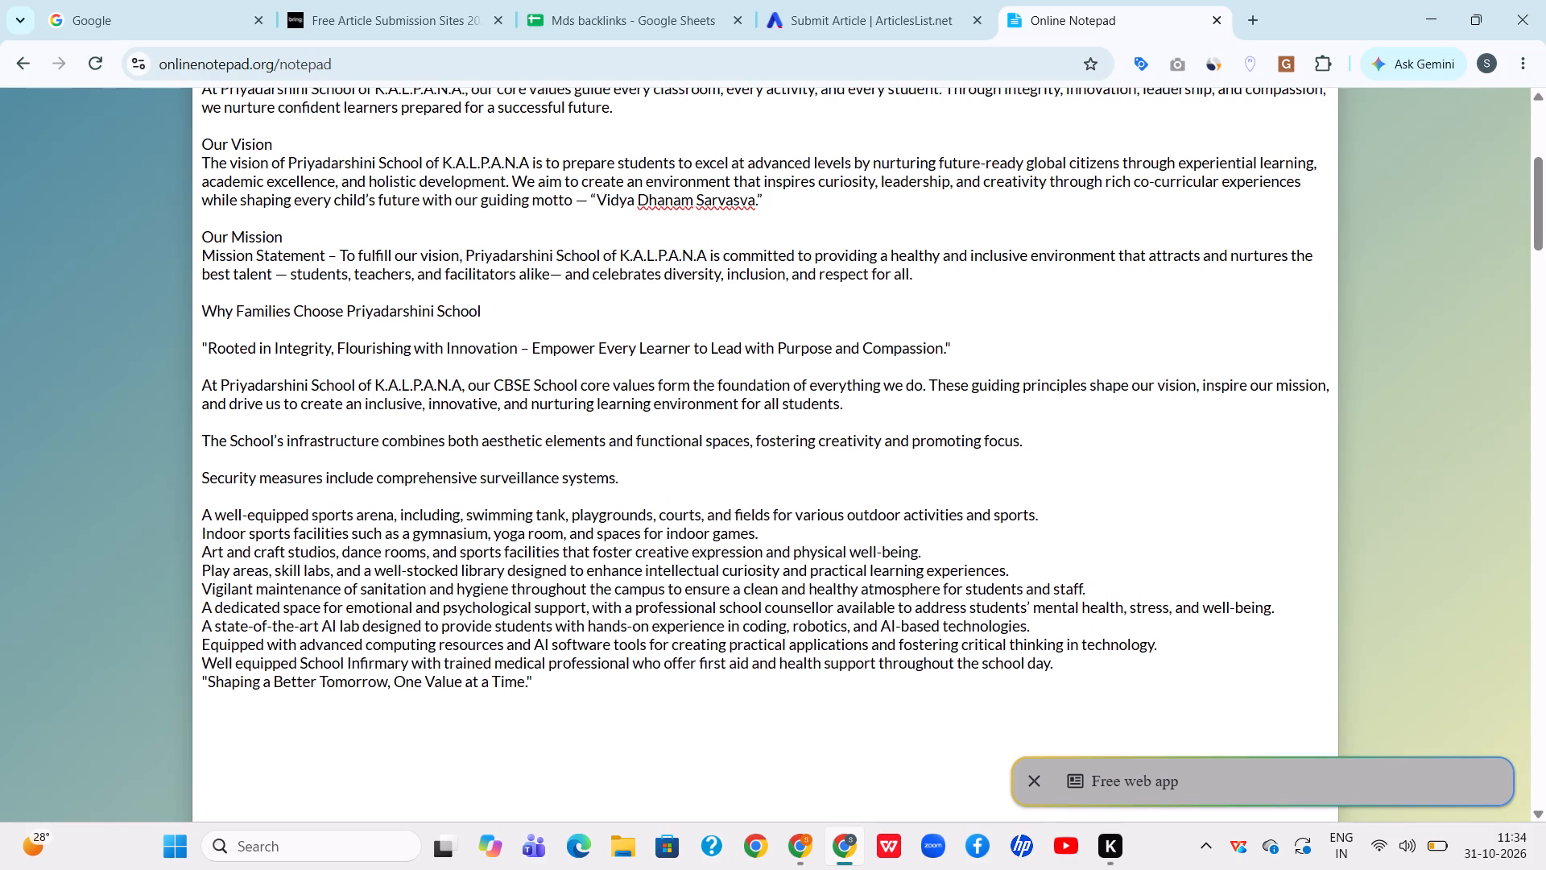
left_click(1058, 512)
key("Return")
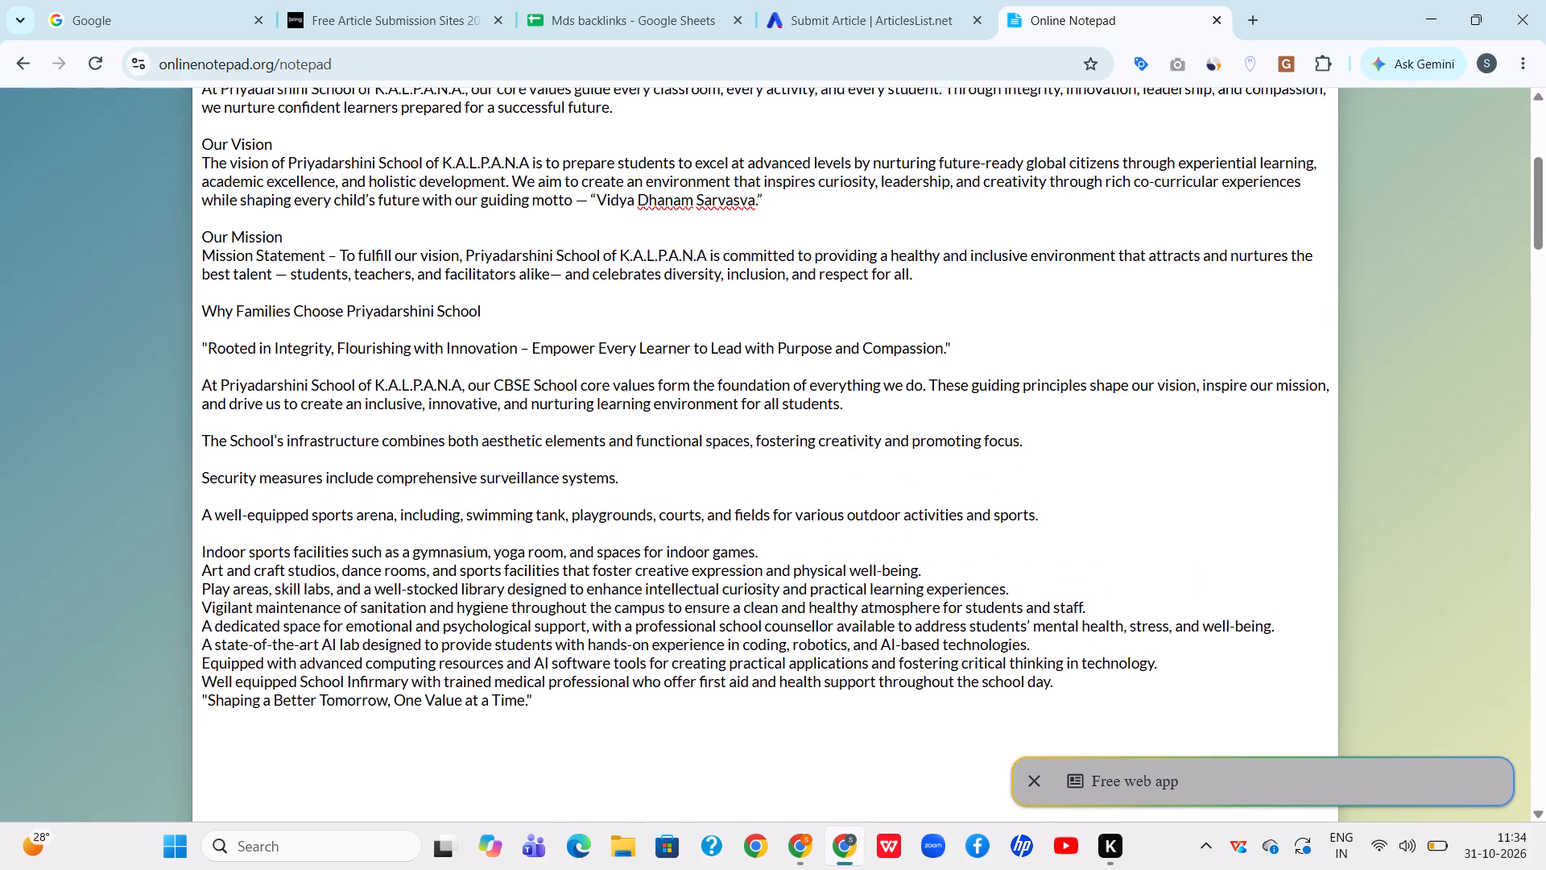
Insert blank lines after the indoor sports, art and craft studios, play areas, and sanitation and hygiene lines.
left_click(952, 556)
key("Return")
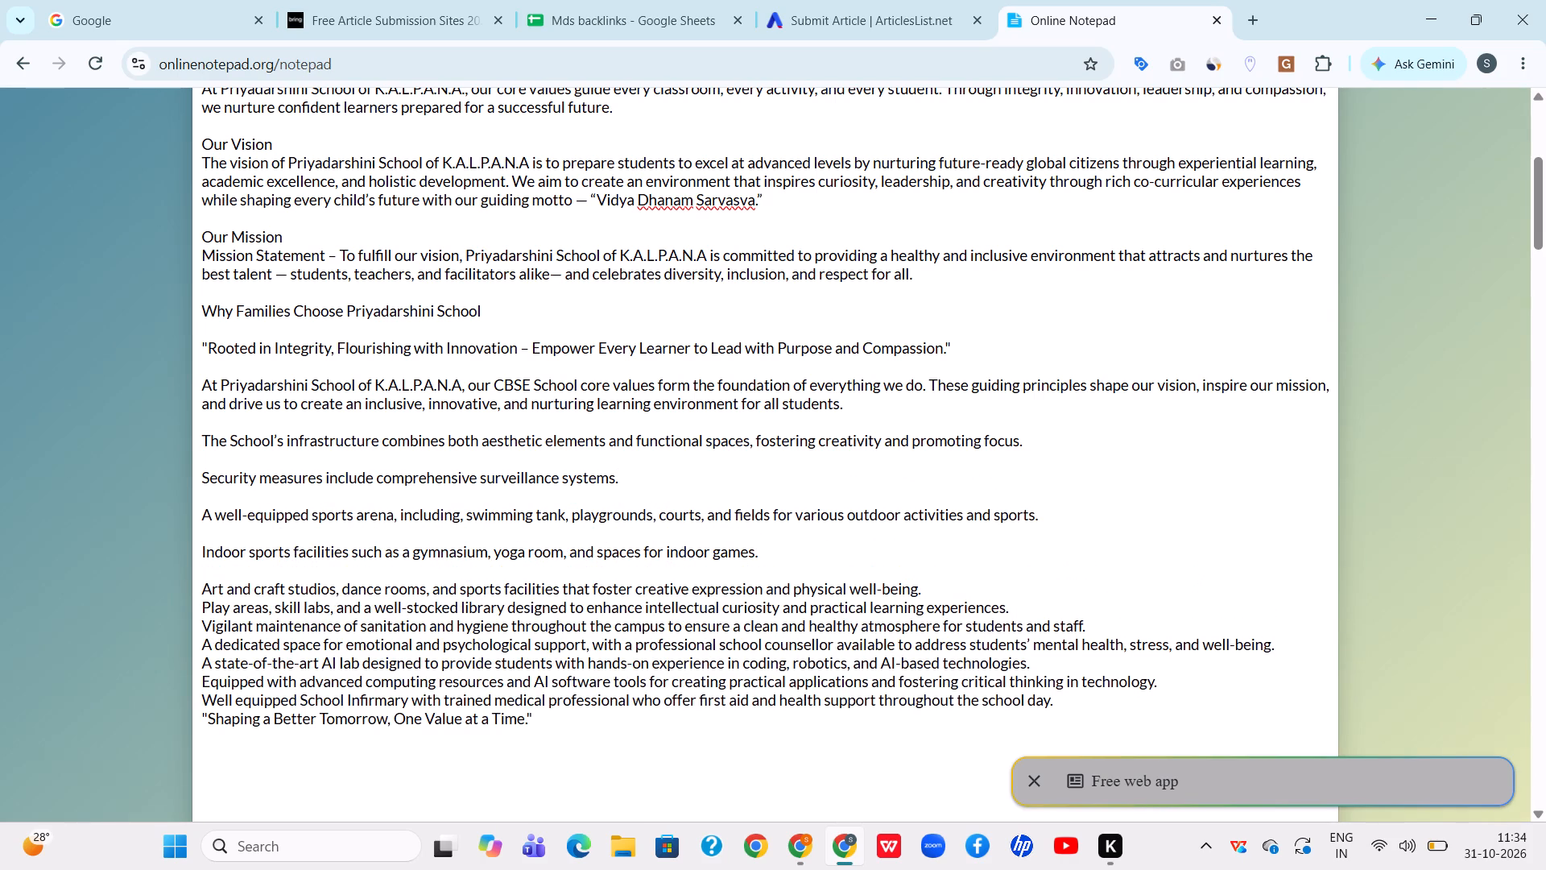
left_click(952, 587)
key("Return")
left_click(1015, 621)
key("Return")
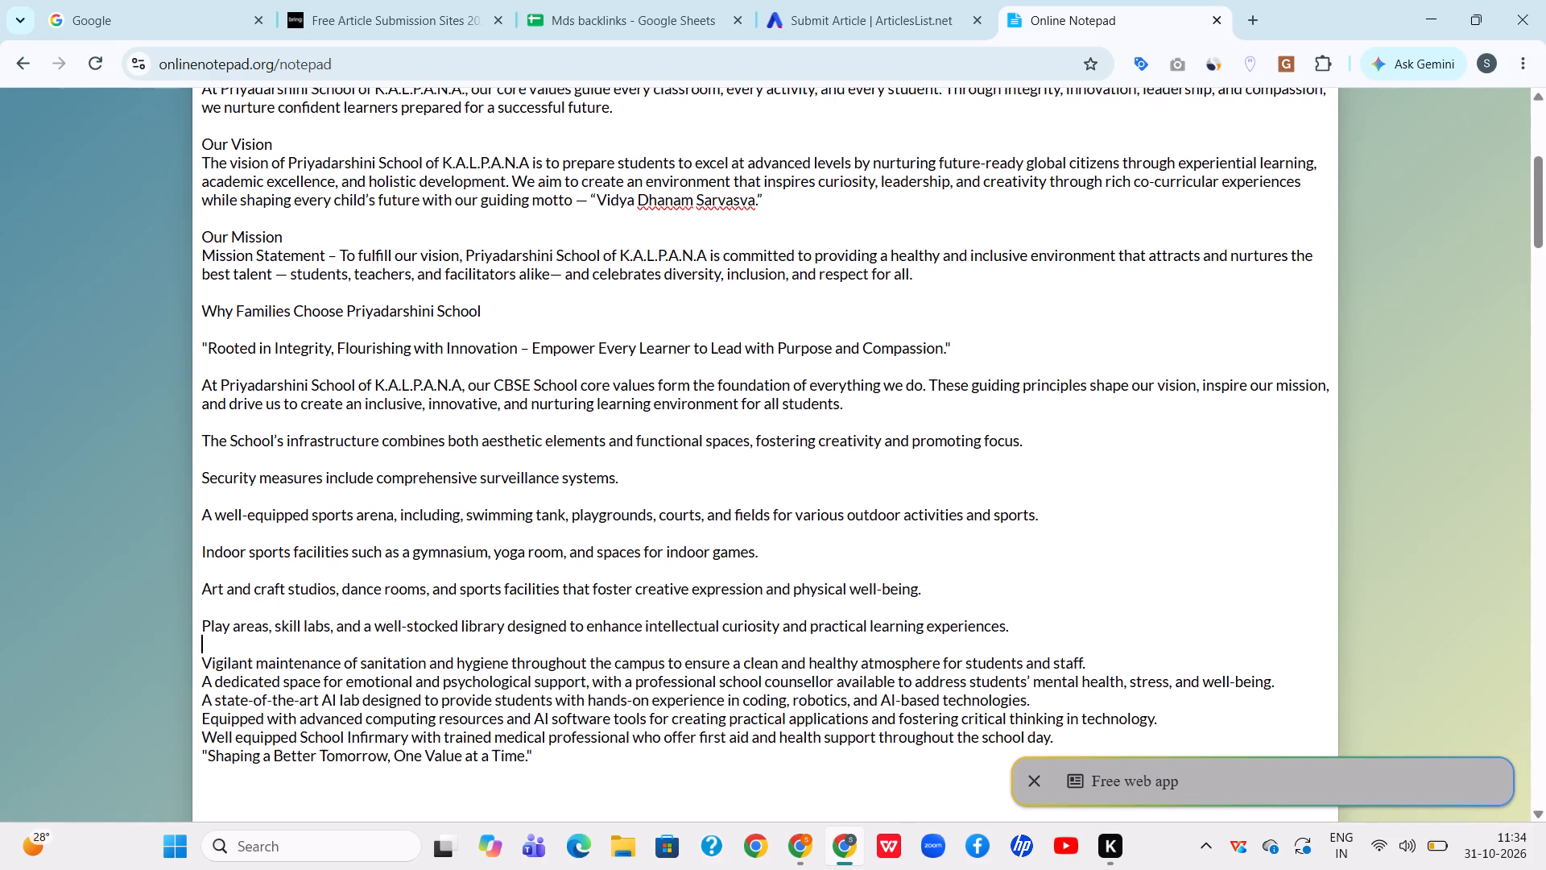
left_click(1122, 663)
key("Return")
scroll(1122, 663, "down", 1)
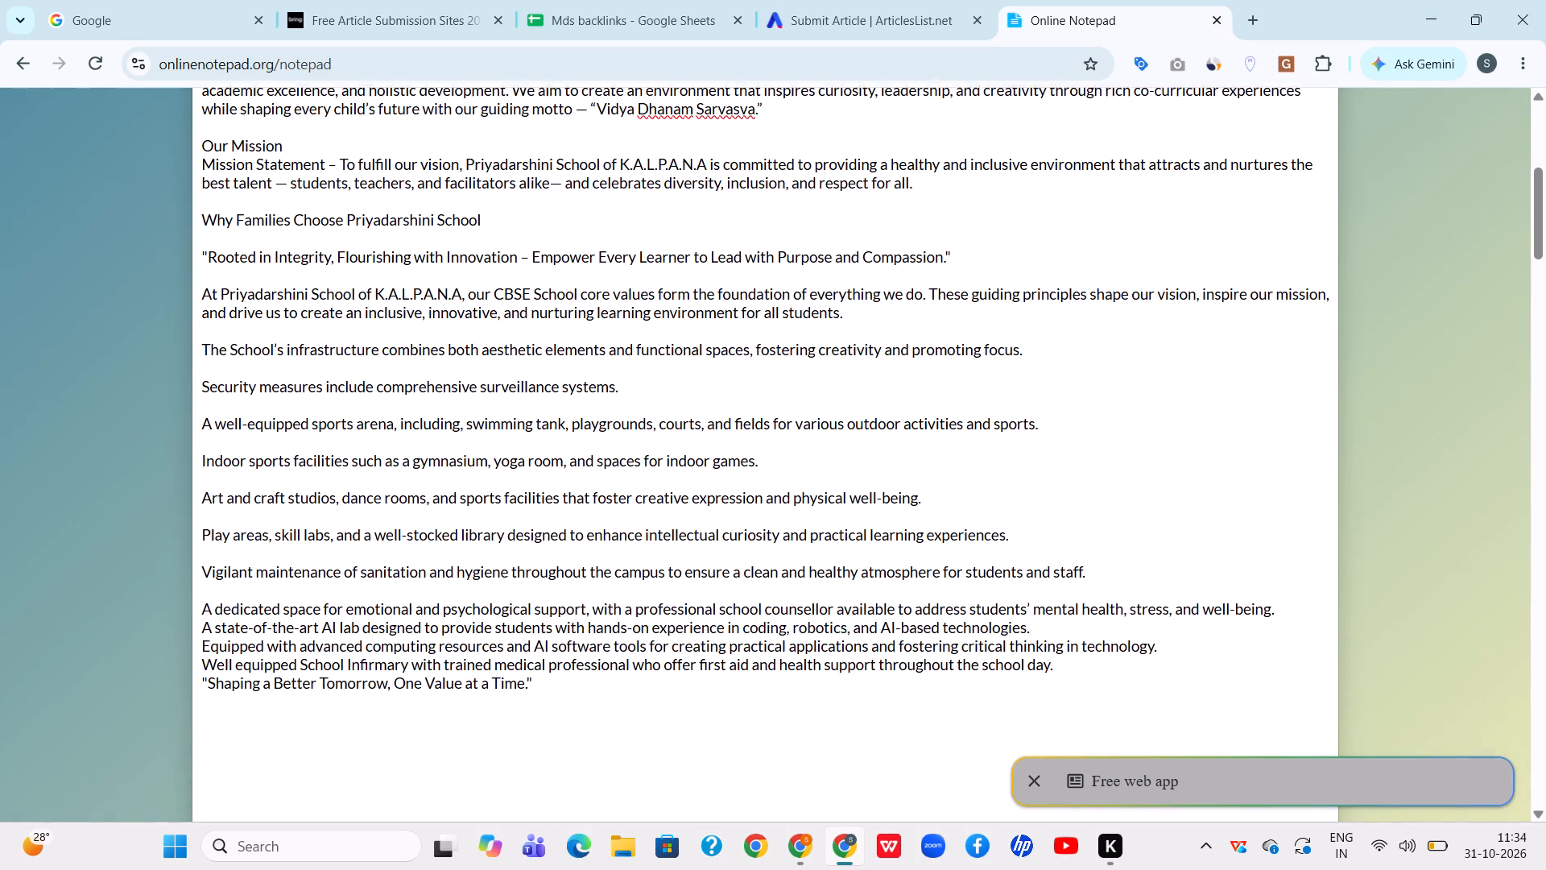
scroll(1122, 663, "down", 1)
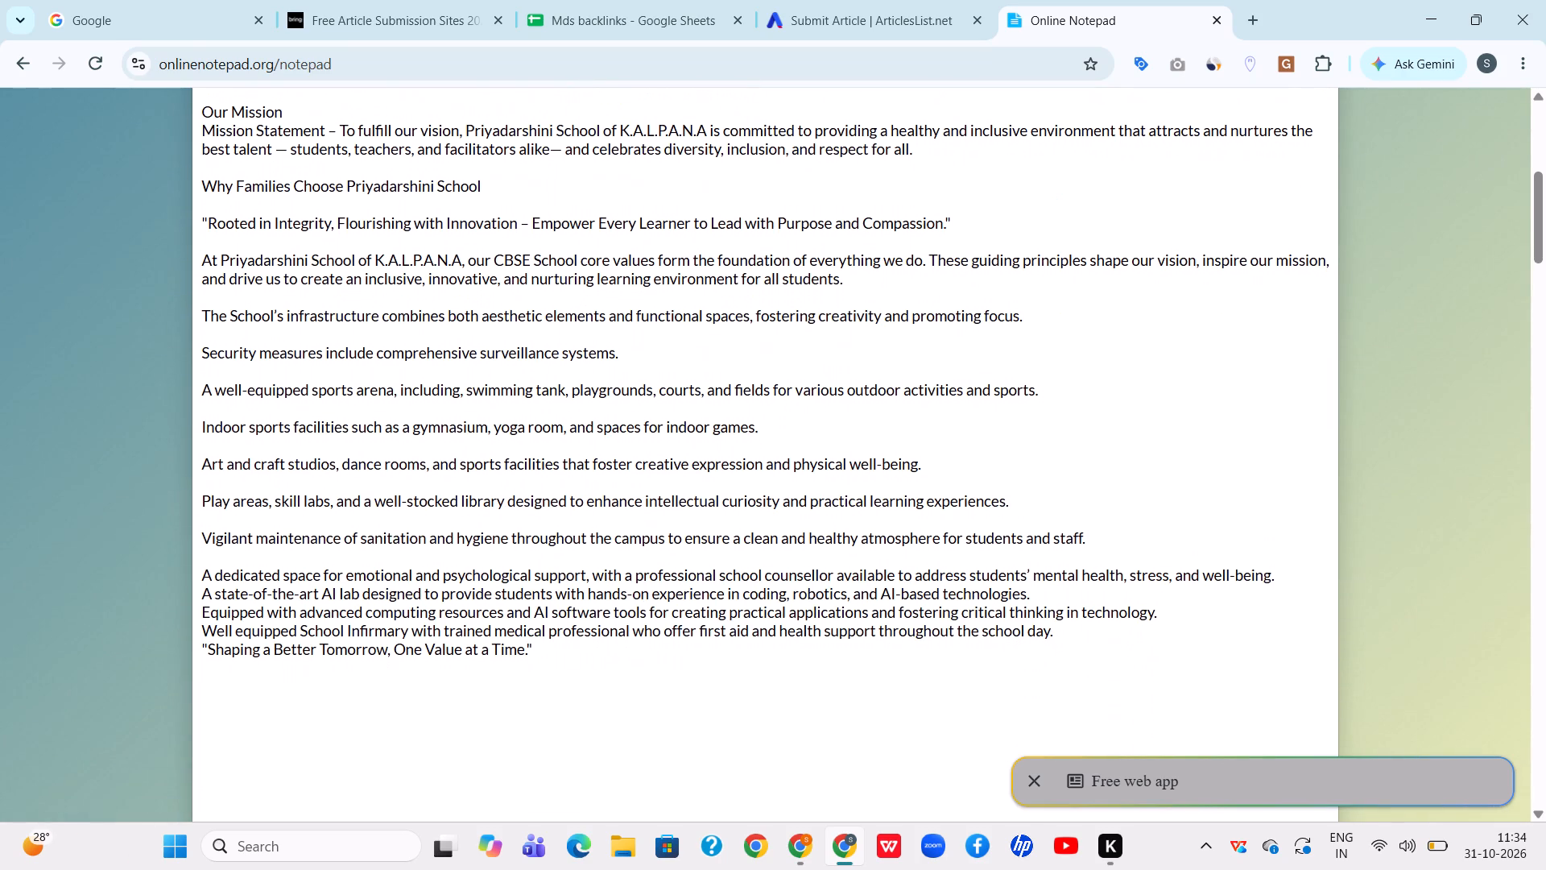
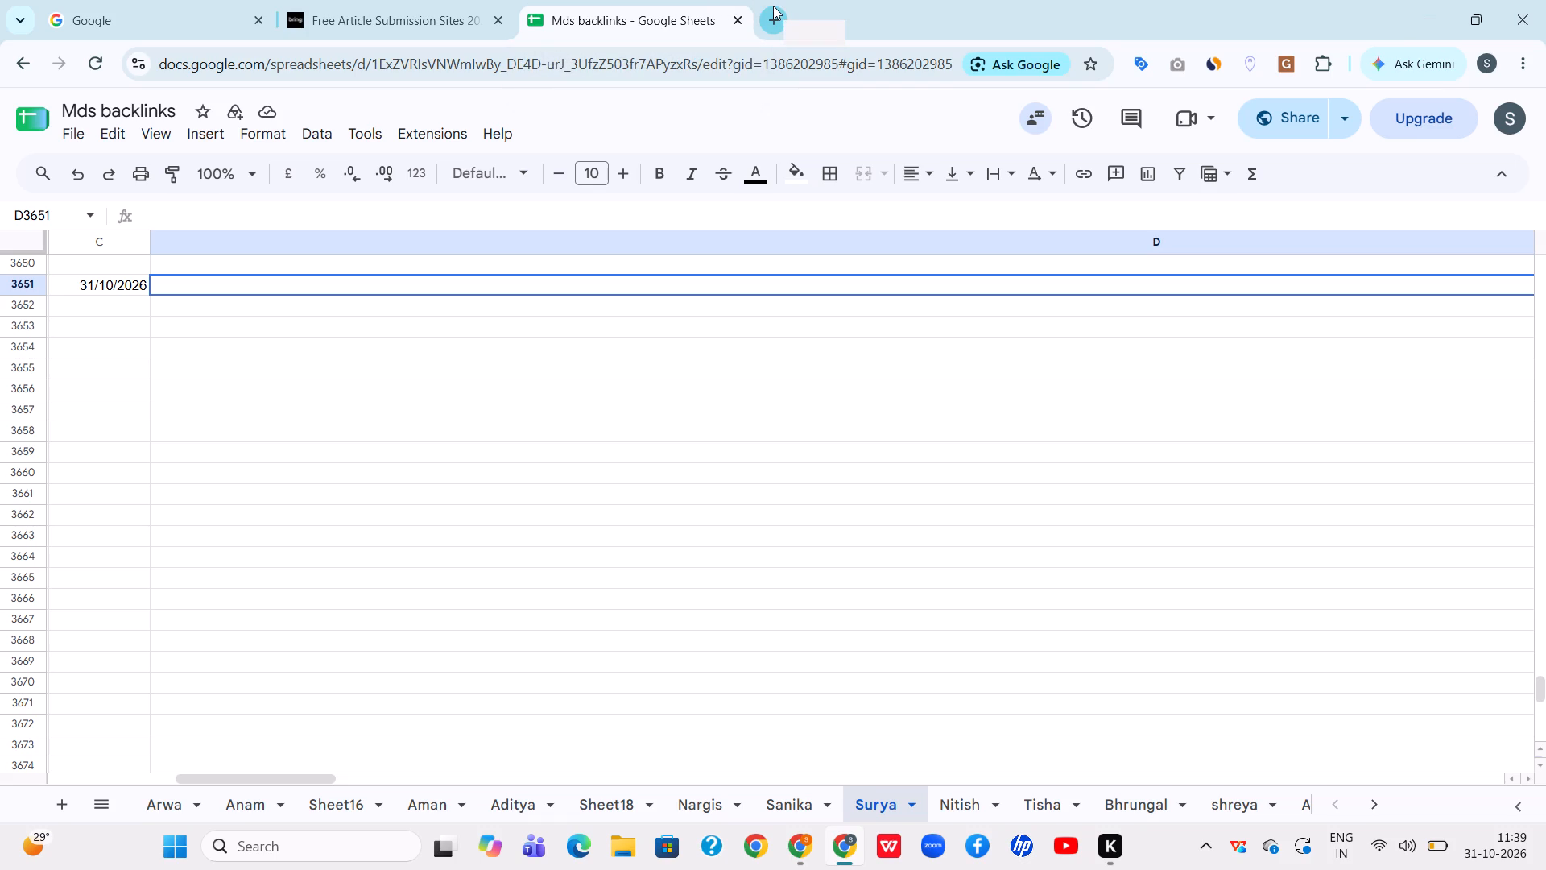
Search Google for notepad in a new tab and open Online Notepad with the Priyadarshini School article.
left_click(773, 6)
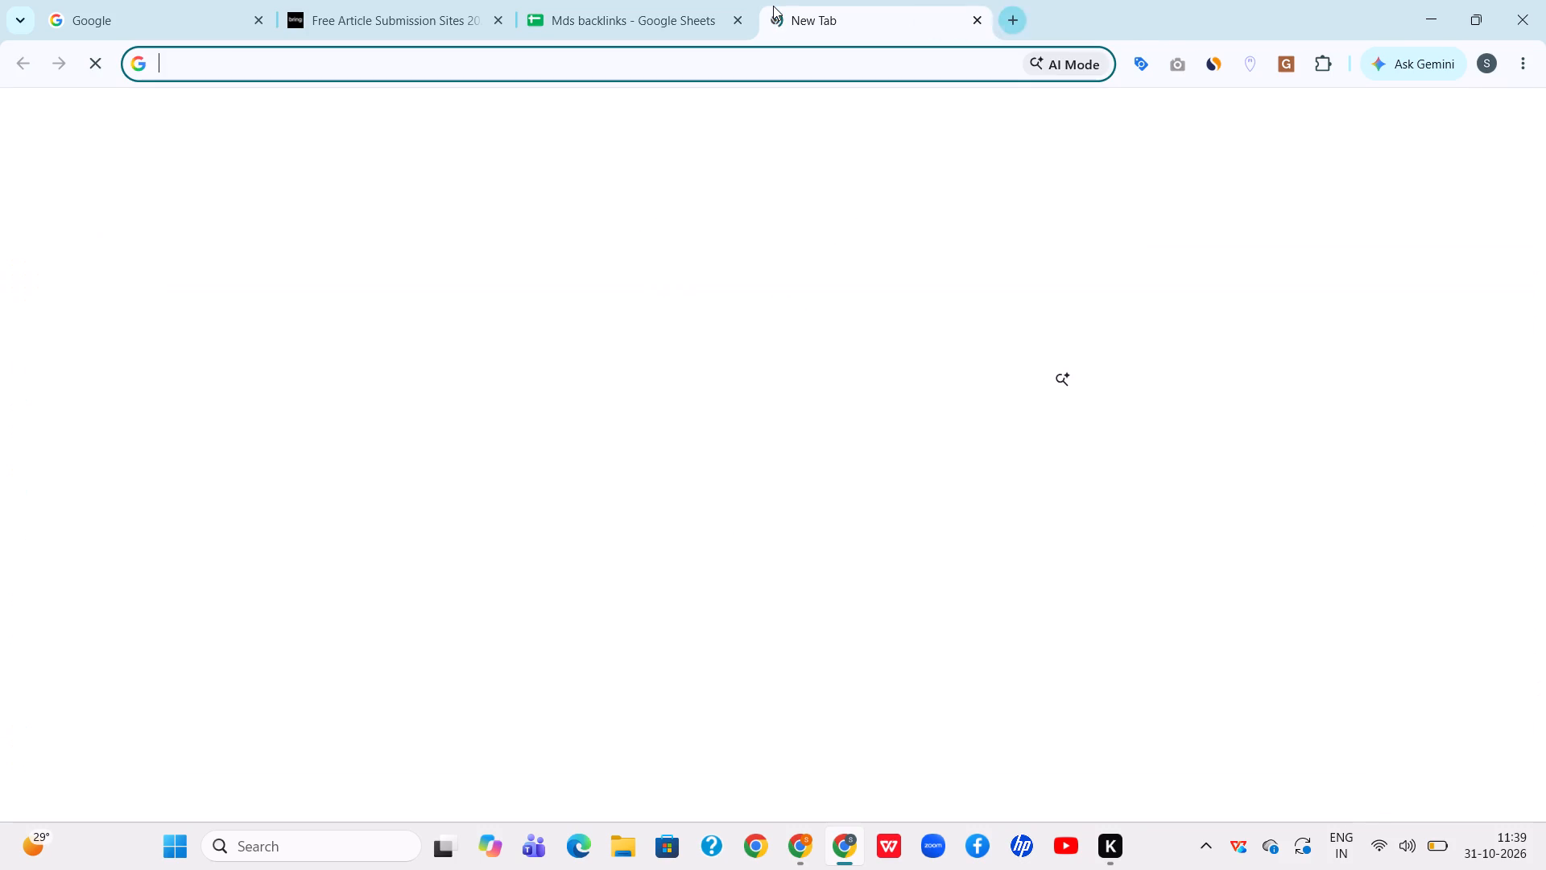
key("k")
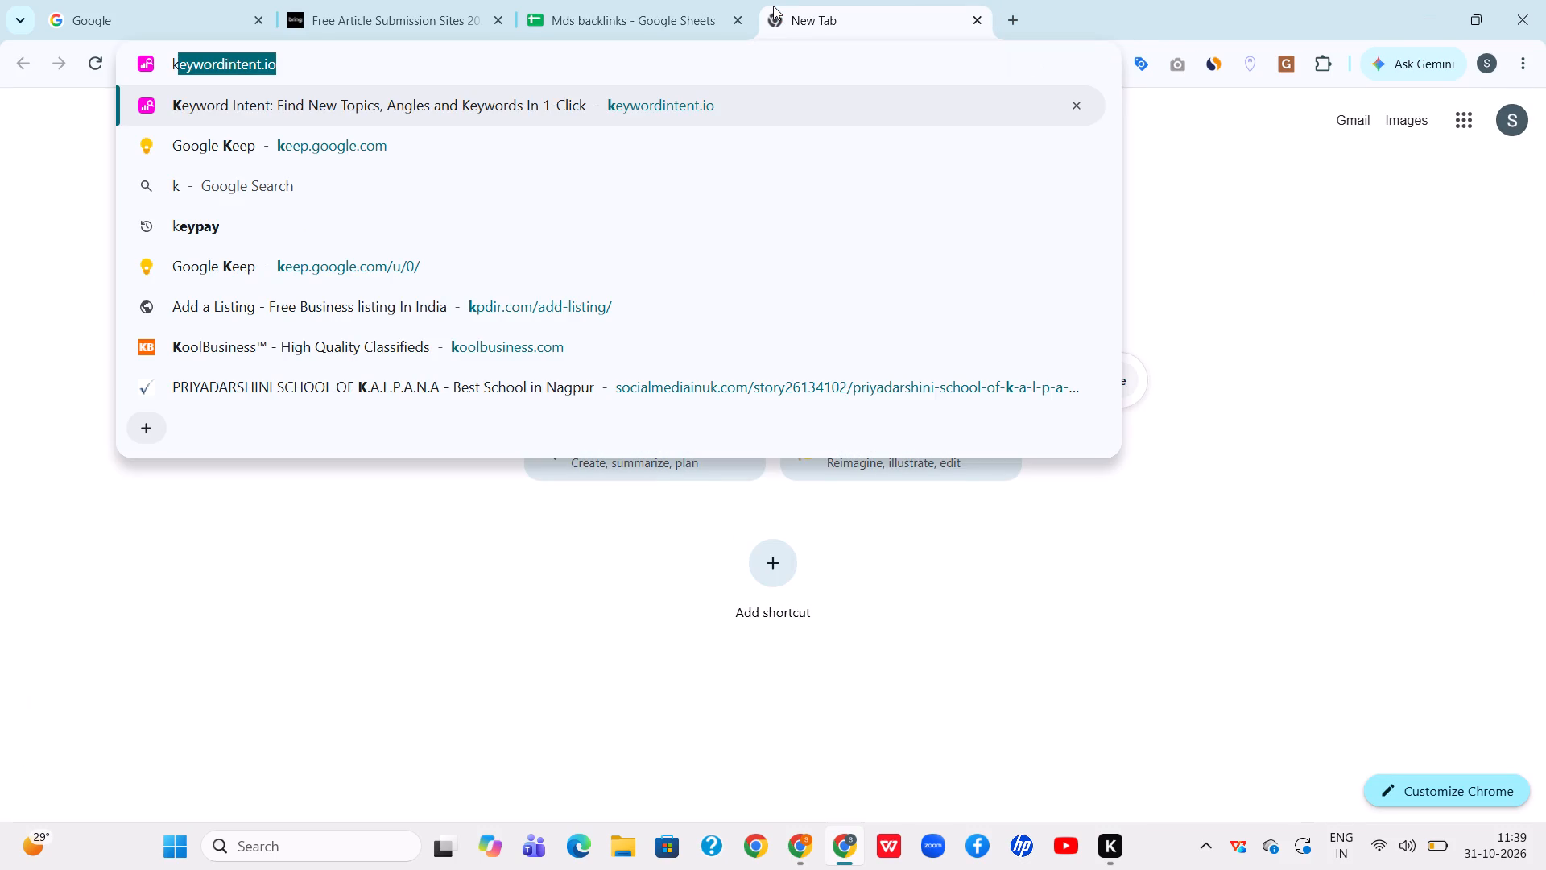
key("BackSpace")
key("BackSpace")
key("BackSpace")
key("BackSpace")
key("BackSpace")
key("BackSpace")
key("BackSpace")
type("notepad")
key("Return")
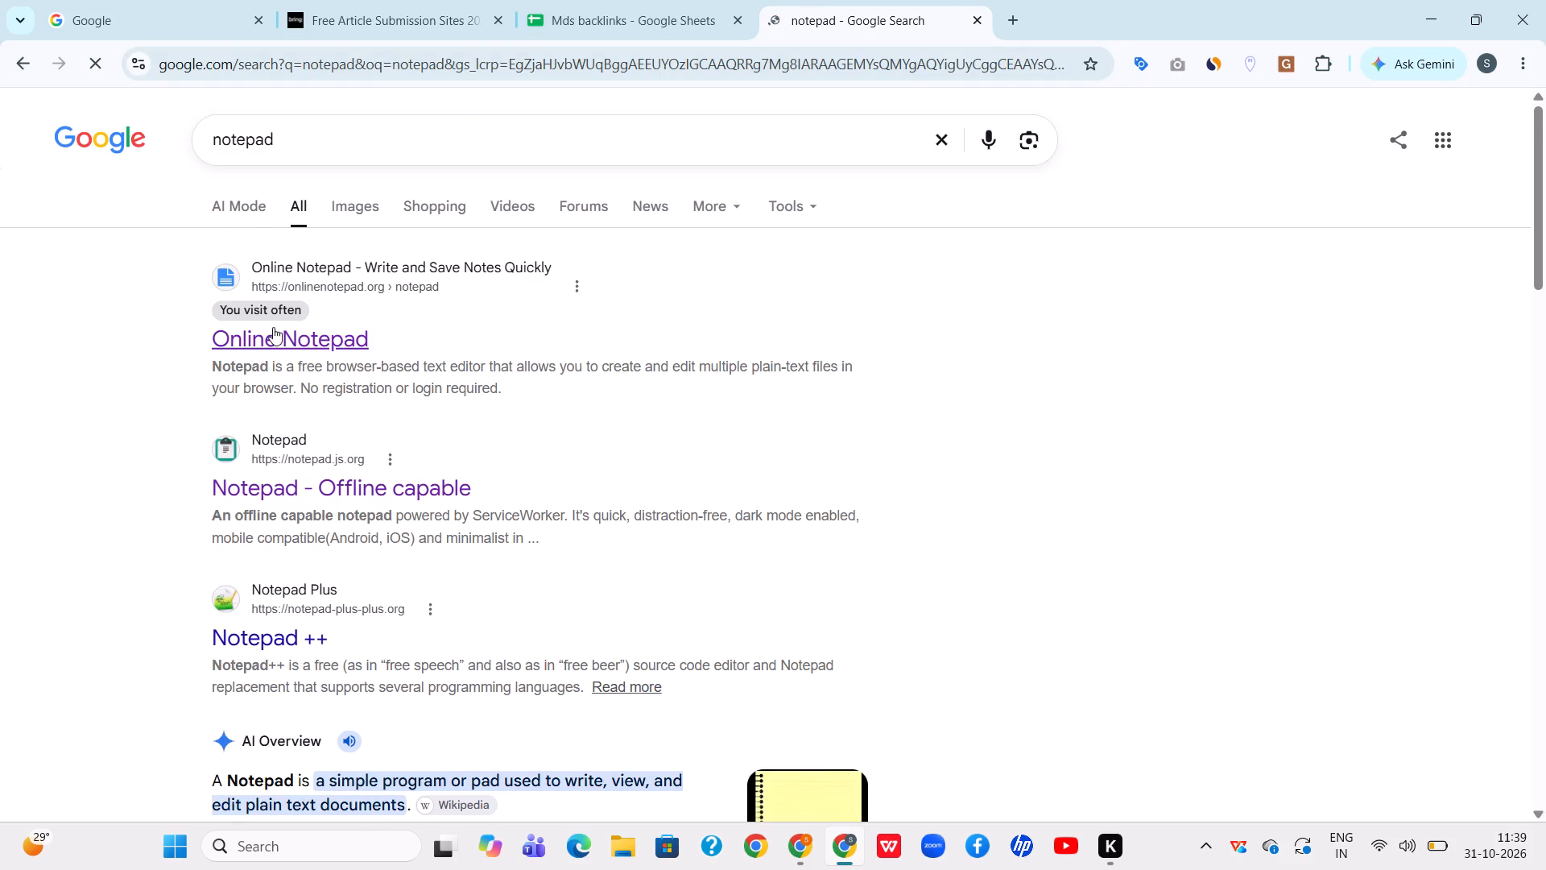
left_click(273, 325)
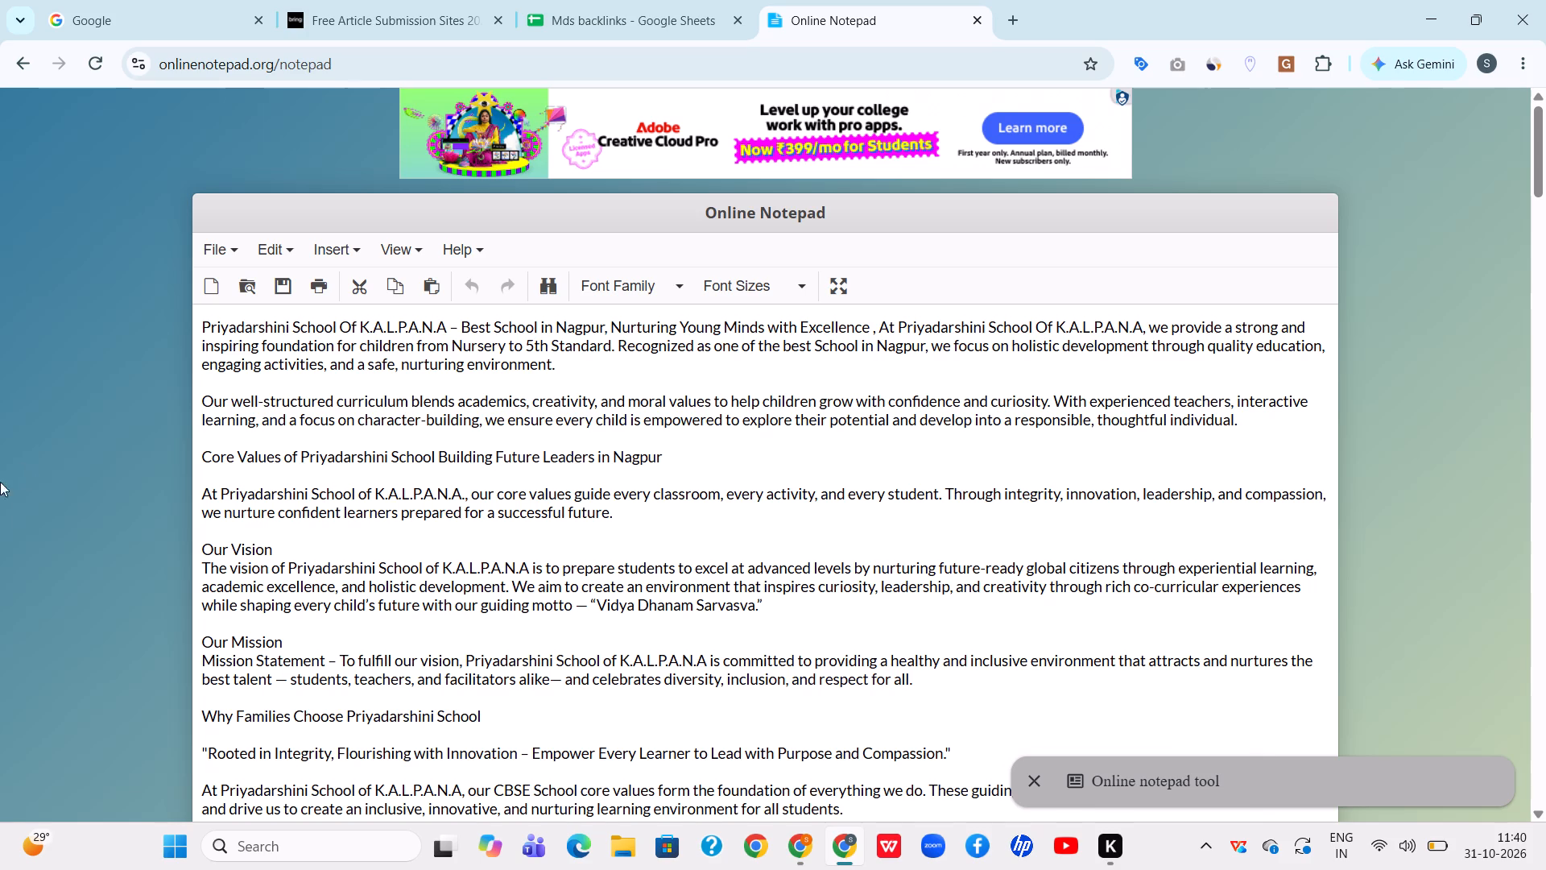
left_click(583, 367)
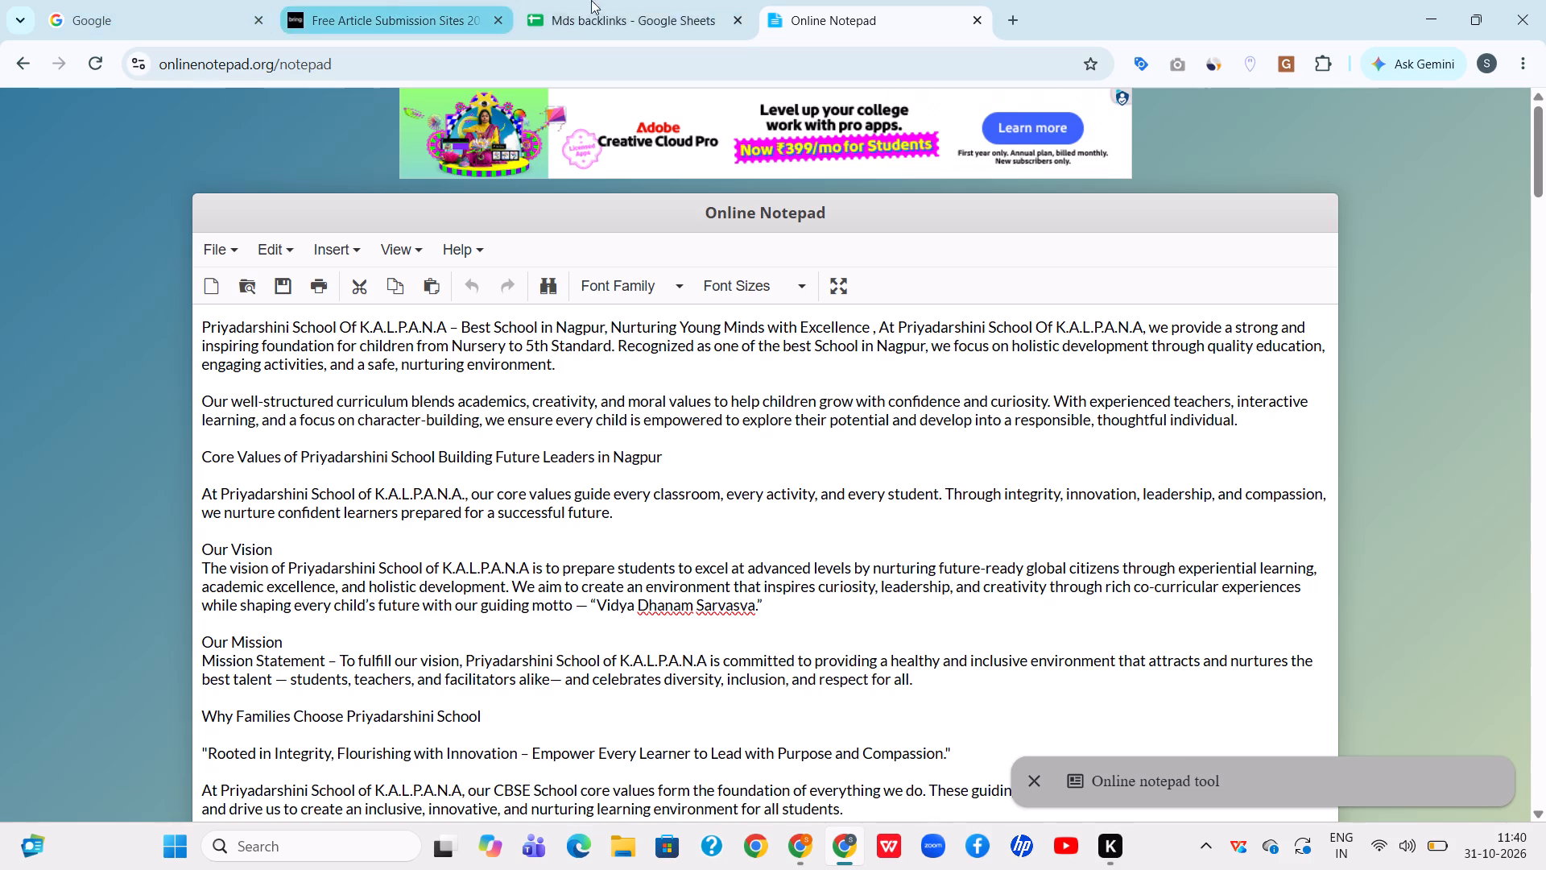
Look through the recorded IT Campus Guru and Priyadarshini School backlinks on the Surya sheet of Mds backlinks.
left_click(669, 0)
key("Right")
key("Right")
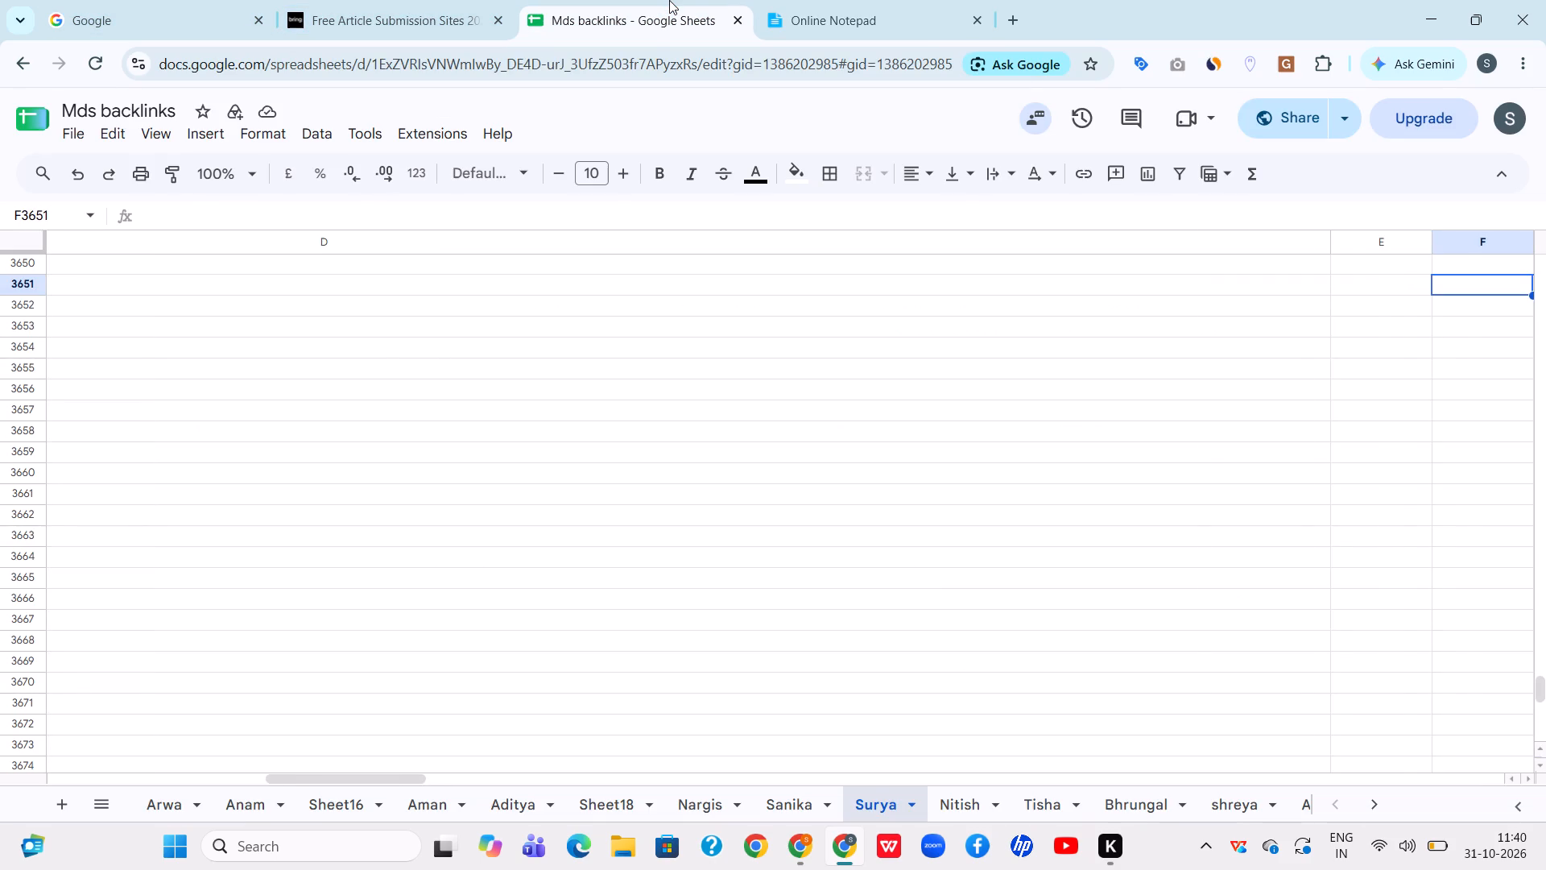
key("Right")
key("Right")
scroll(465, 434, "up", 11)
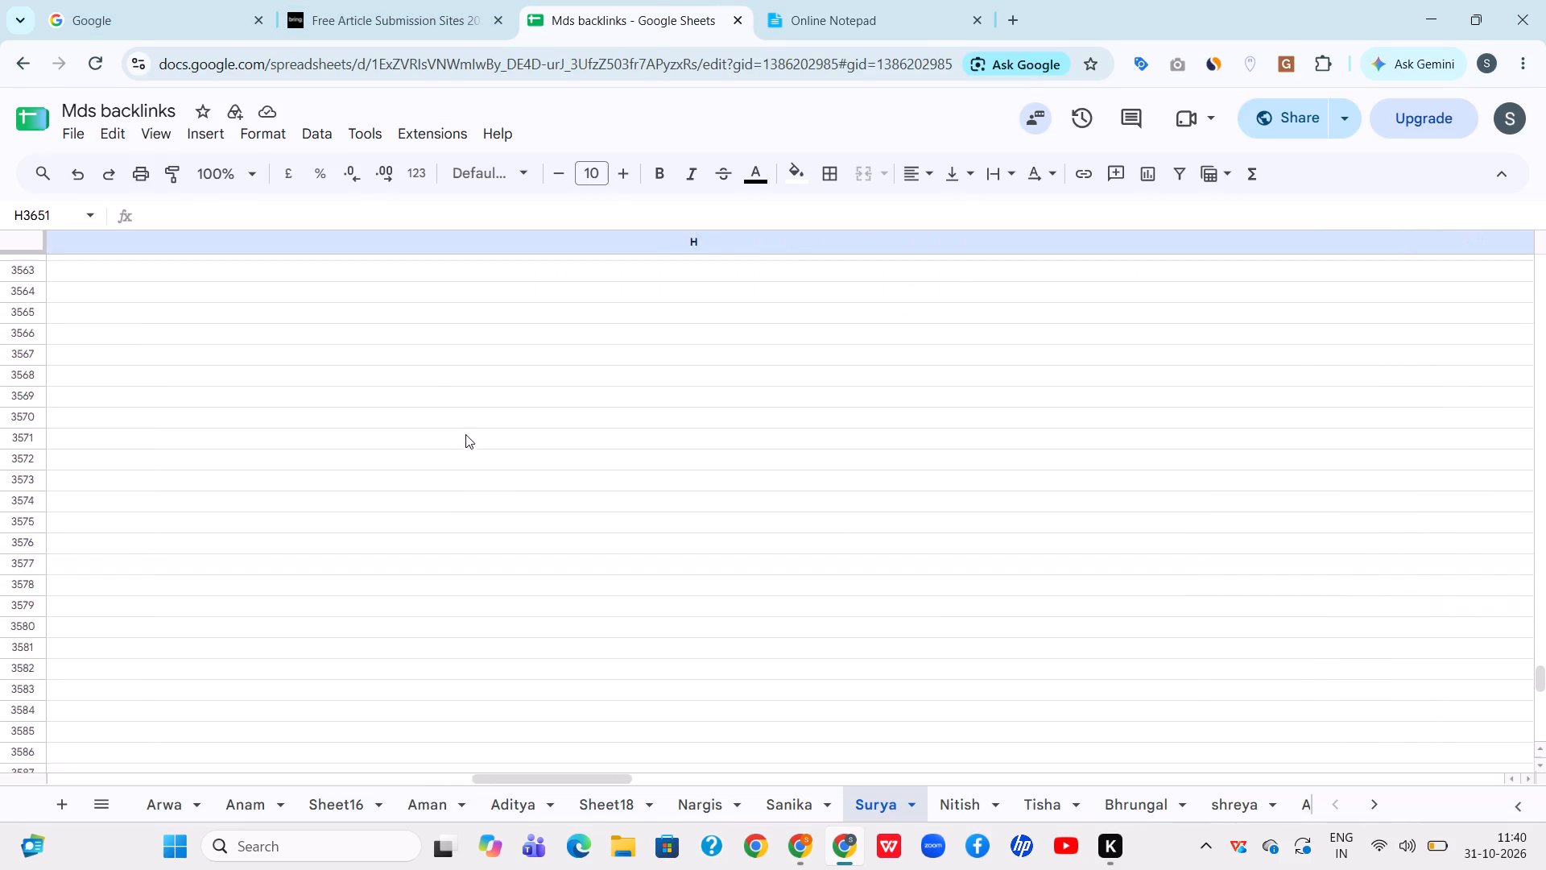
scroll(465, 434, "up", 4)
scroll(465, 434, "down", 13)
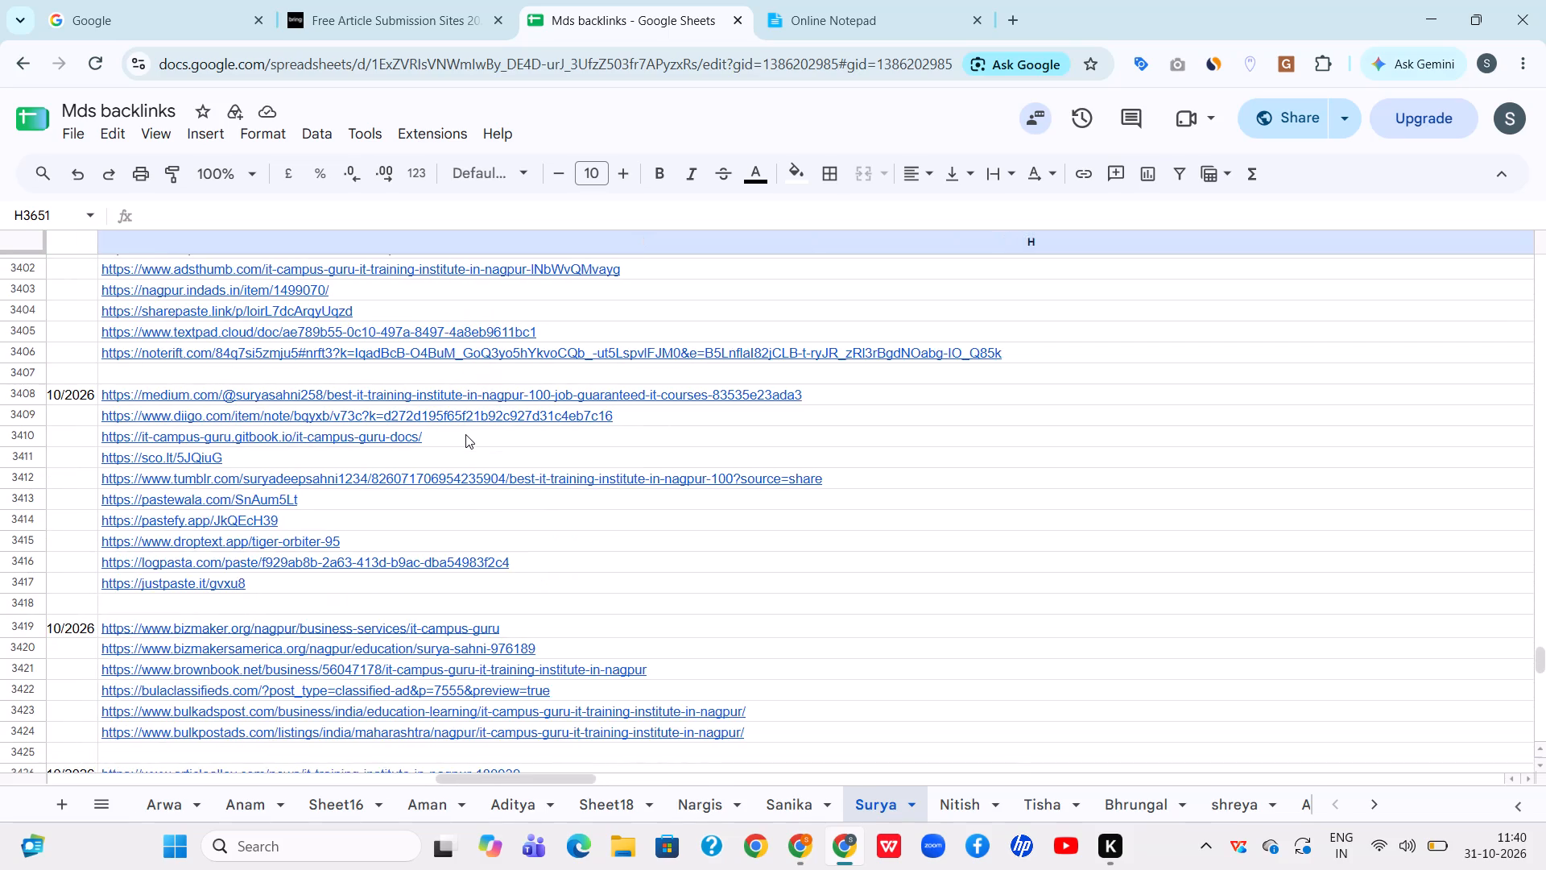
scroll(465, 434, "down", 3)
scroll(465, 434, "up", 2)
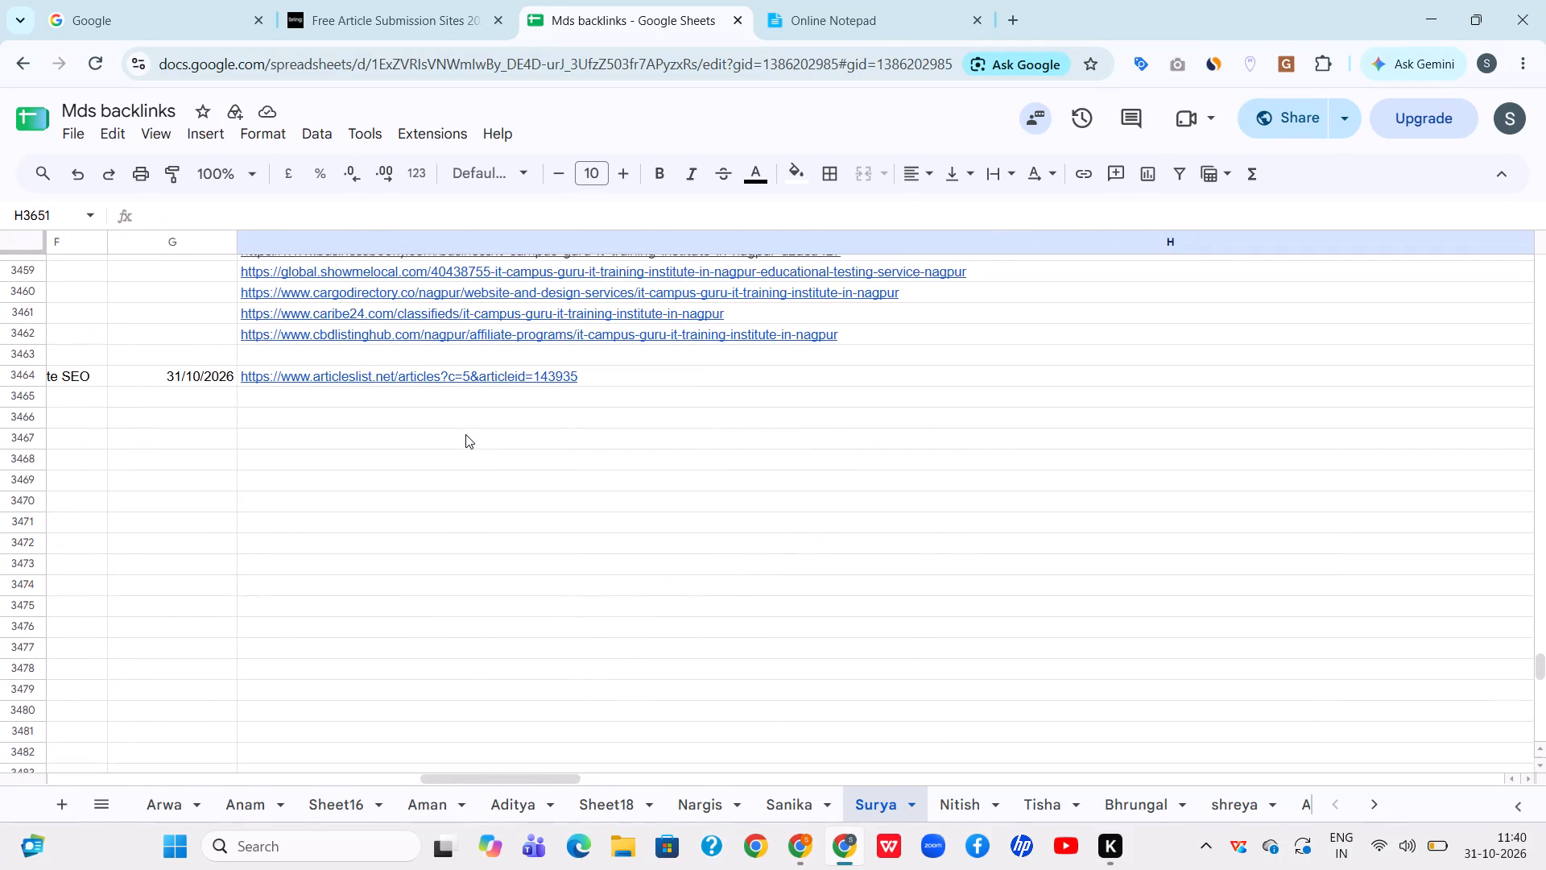
scroll(465, 434, "right", 10)
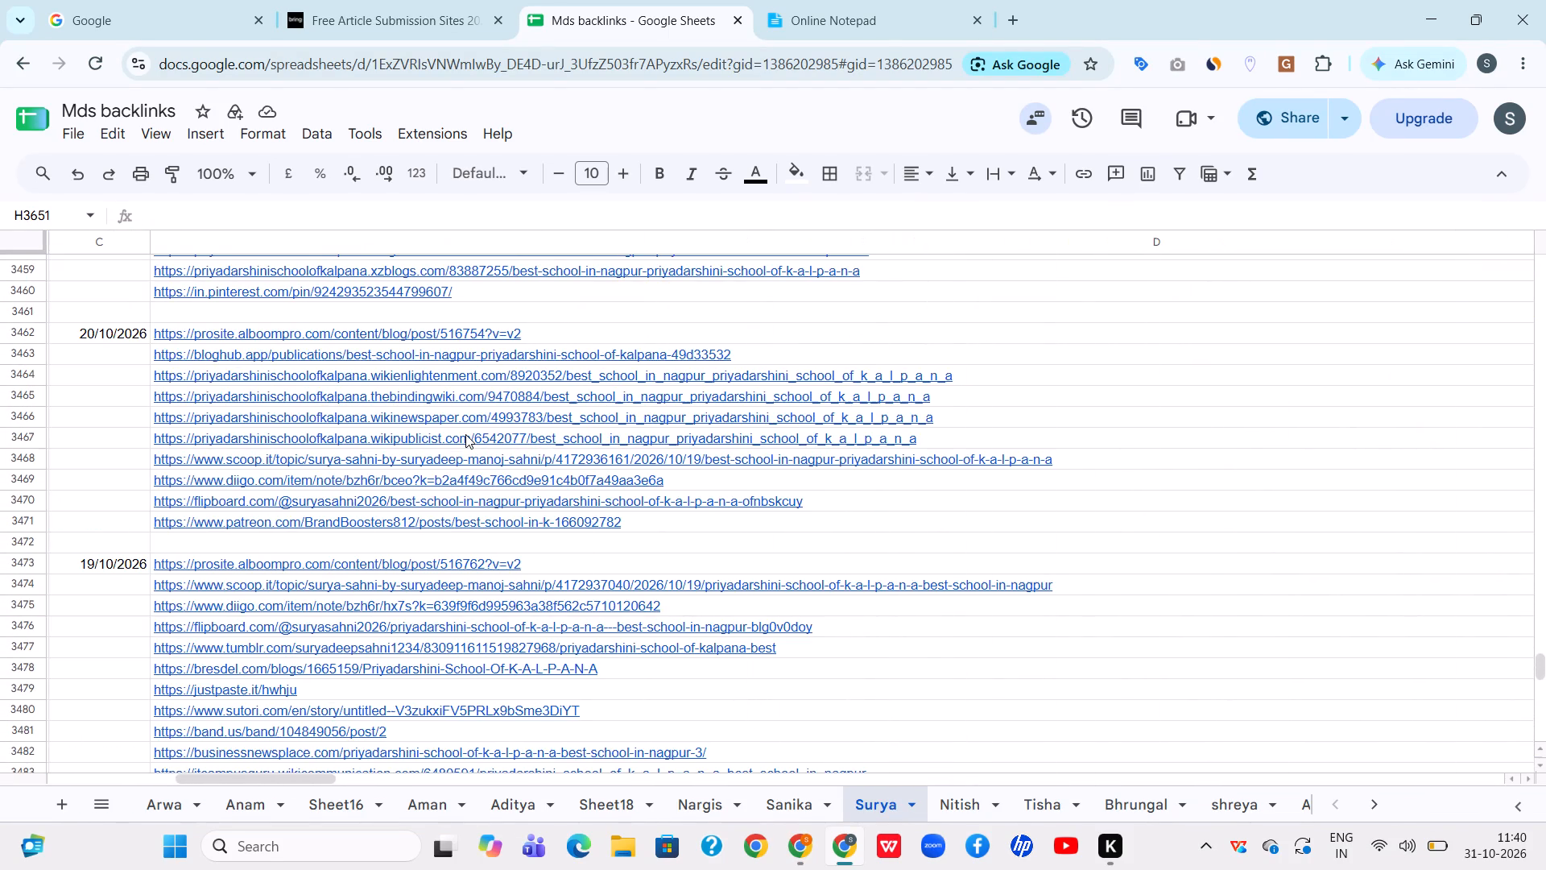
scroll(465, 434, "right", 1)
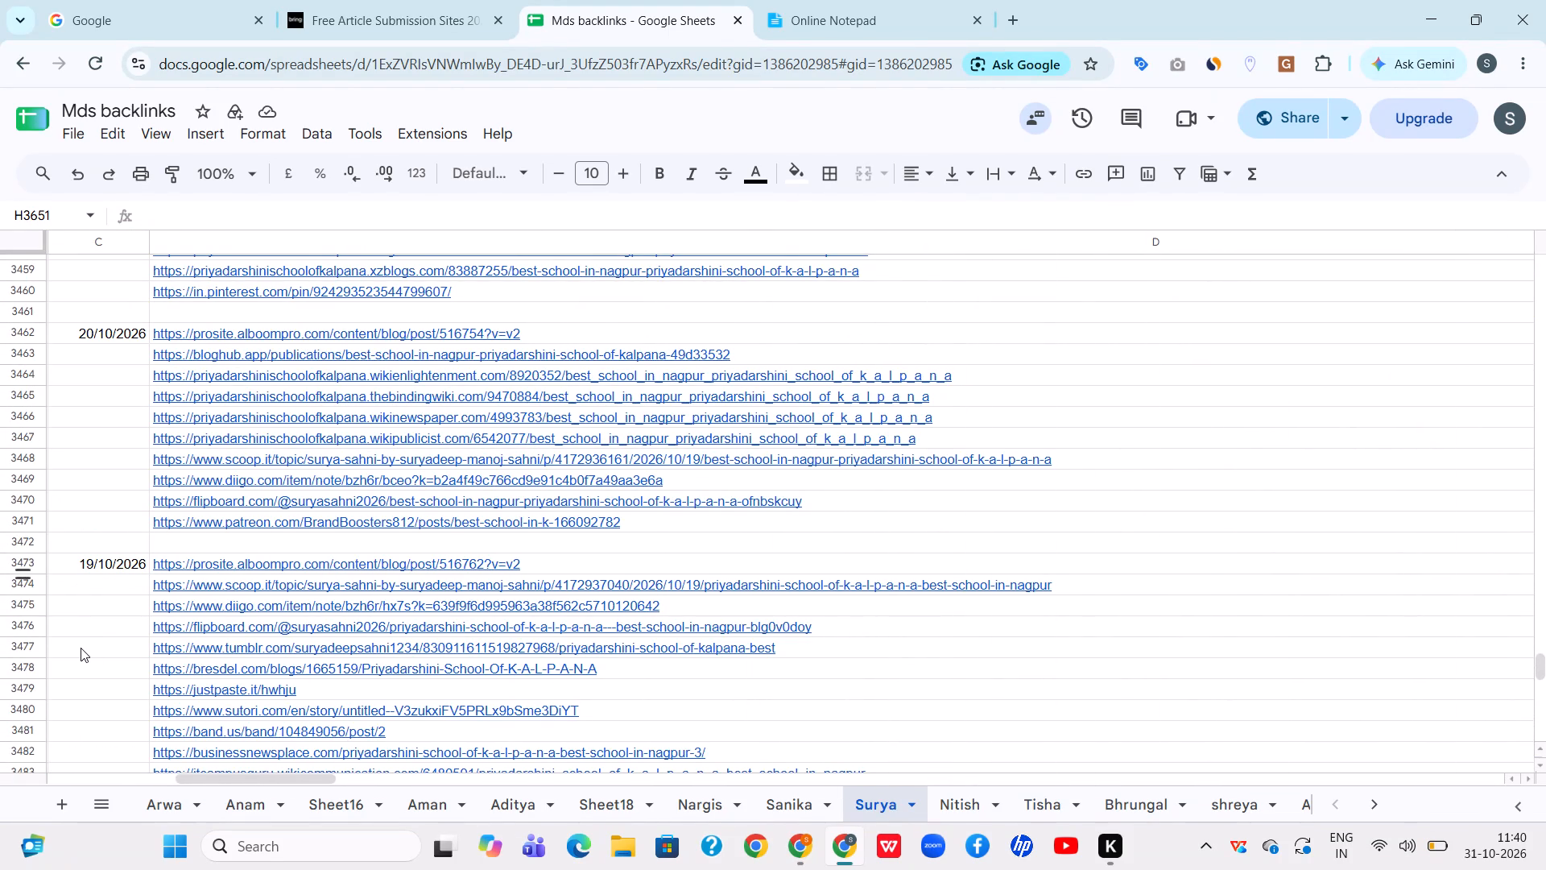
Go back to the 31/10/2026 school entry and select its empty link cell D3651.
left_click(81, 648)
key("Page_Down")
key("Page_Down")
key("Page_Down")
key("Page_Down")
key("Page_Down")
key("Page_Down")
key("Page_Down")
key("Page_Down")
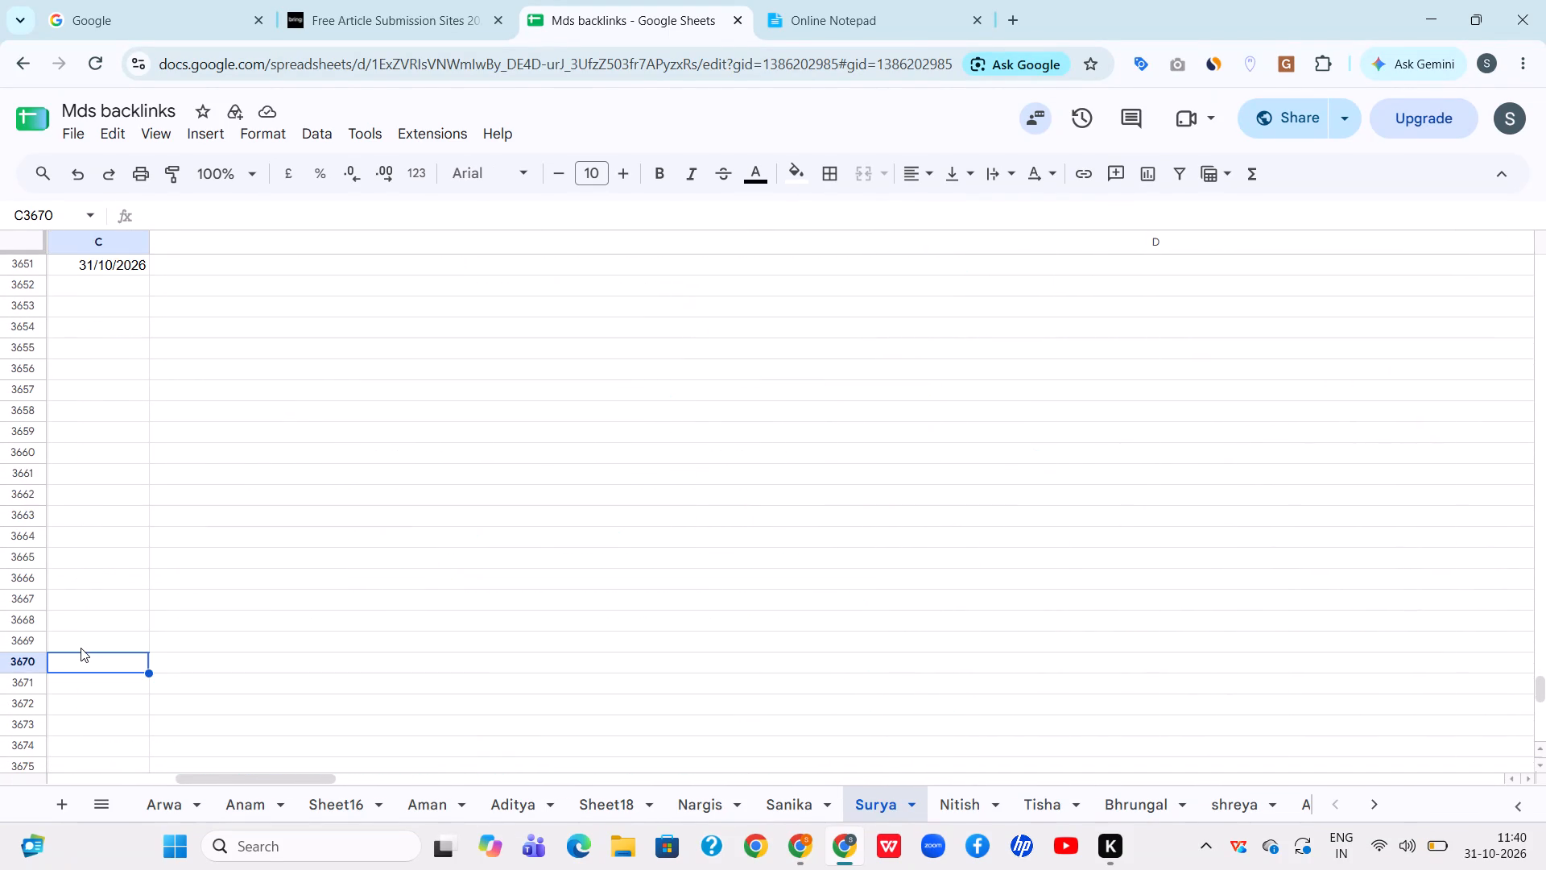
scroll(81, 648, "down", 1)
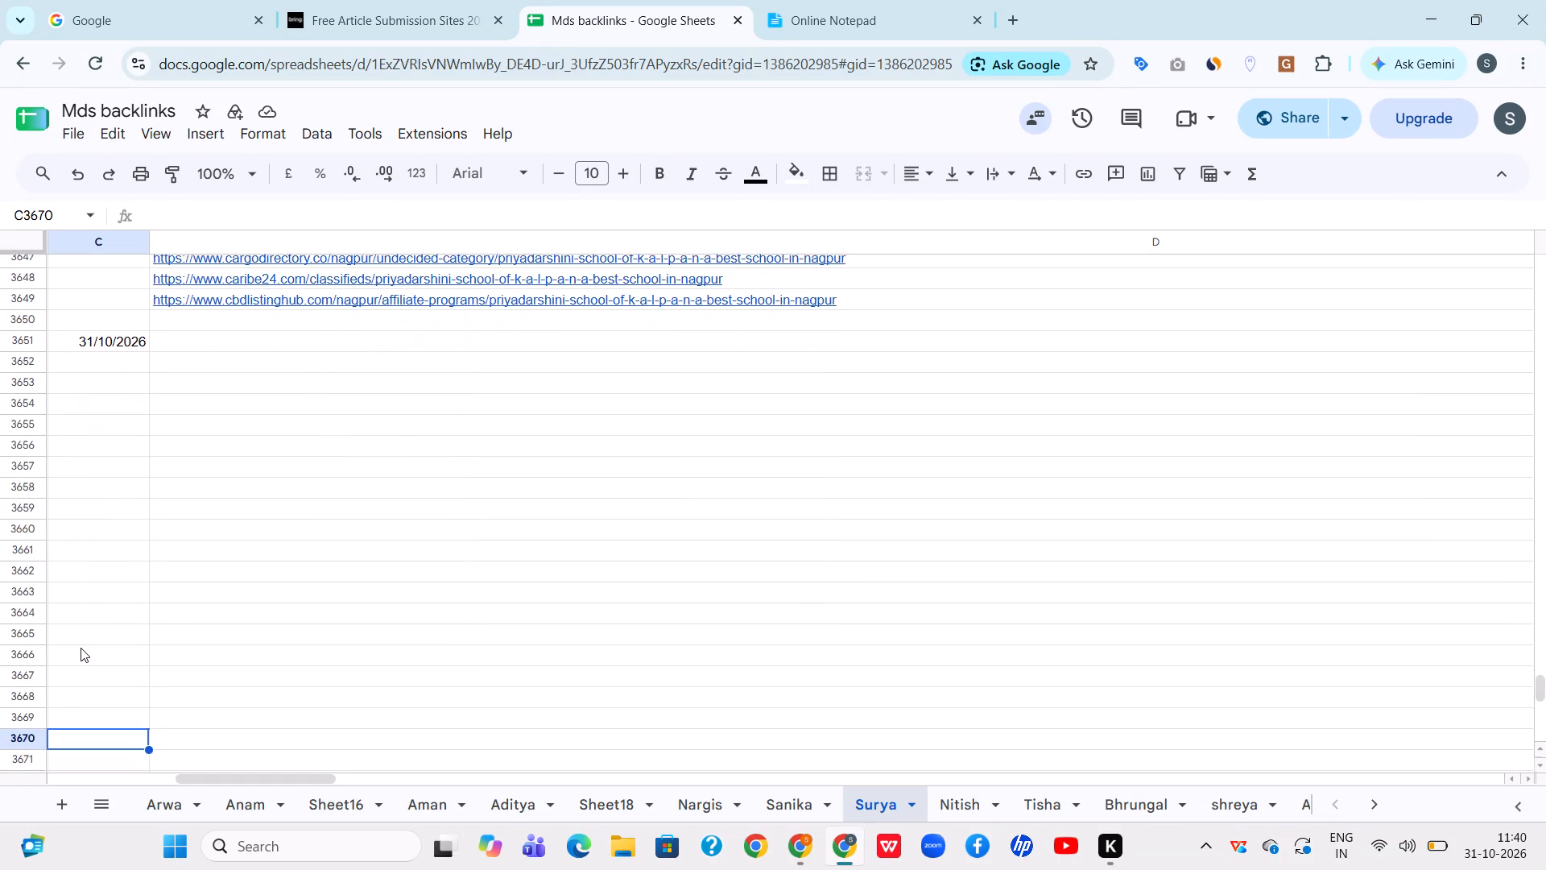
scroll(81, 648, "down", 1)
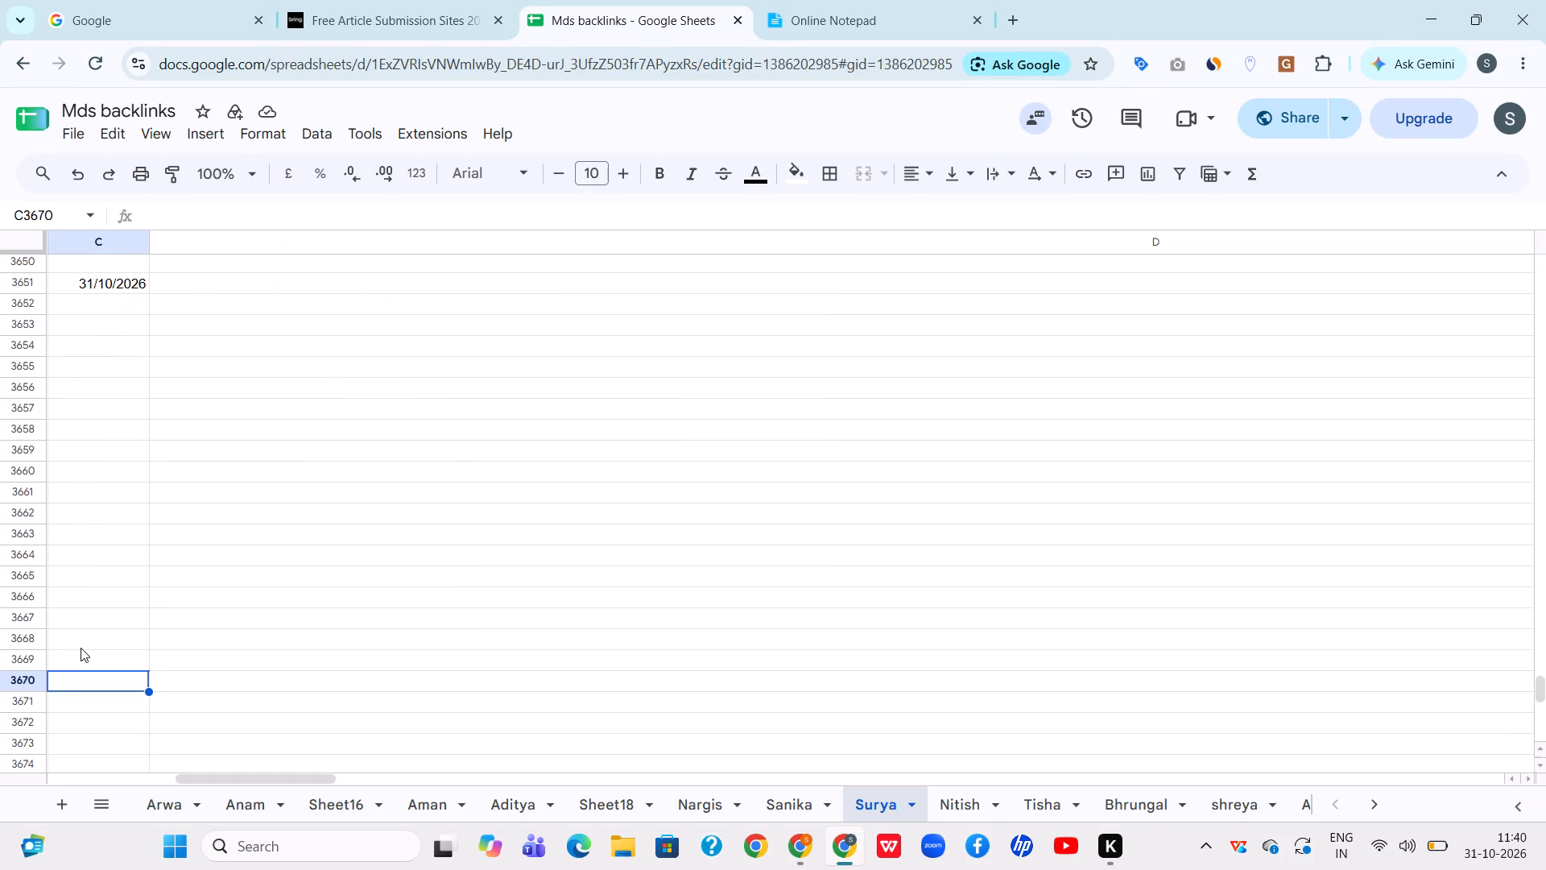
scroll(81, 648, "down", 1)
left_click(210, 297)
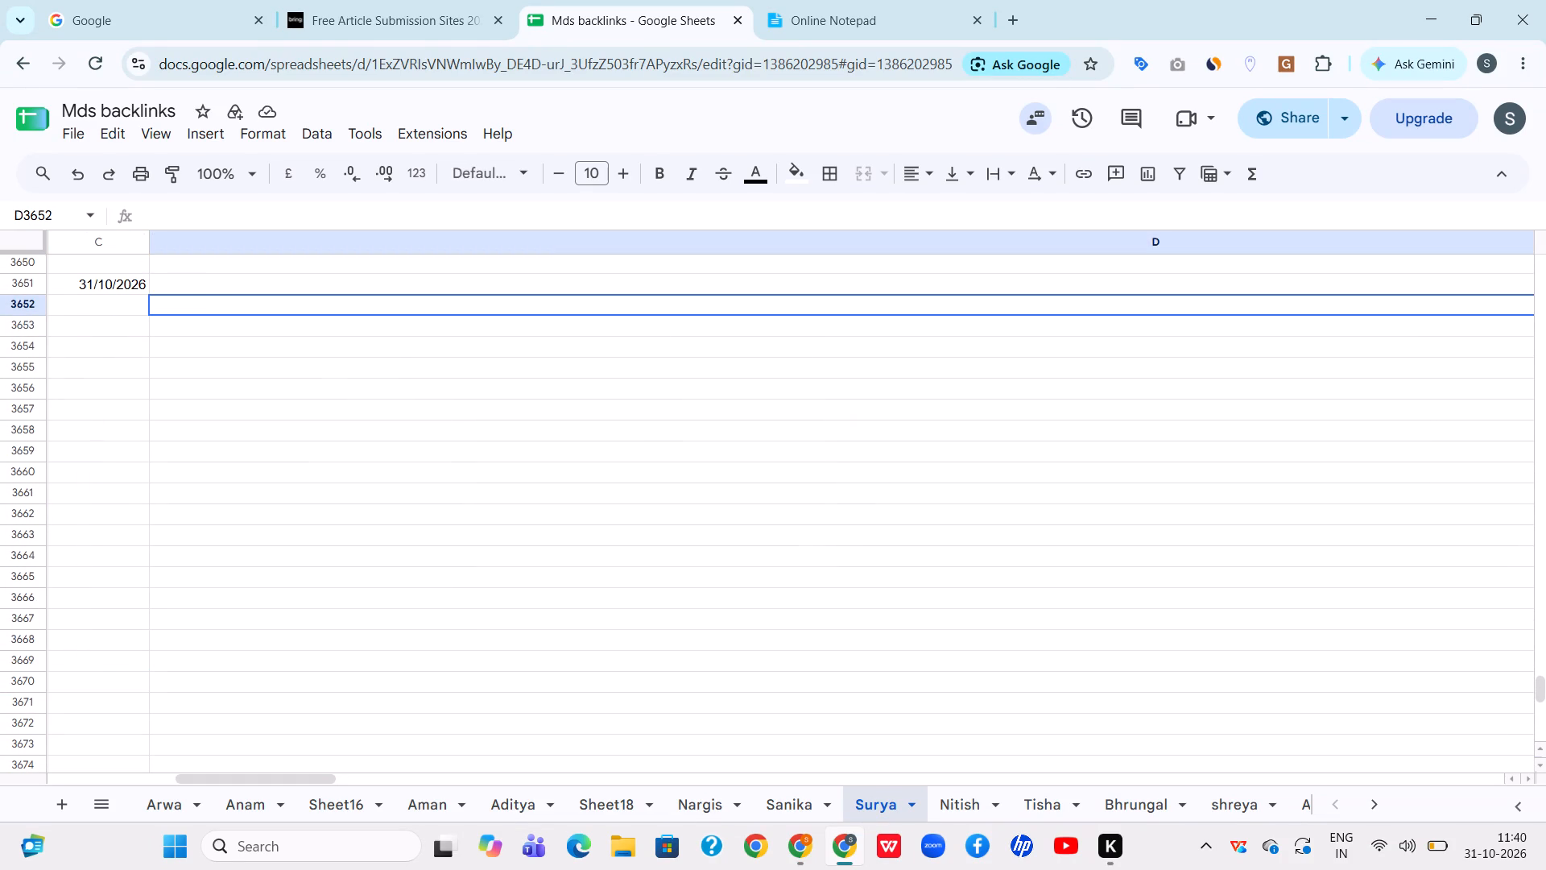
left_click(200, 275)
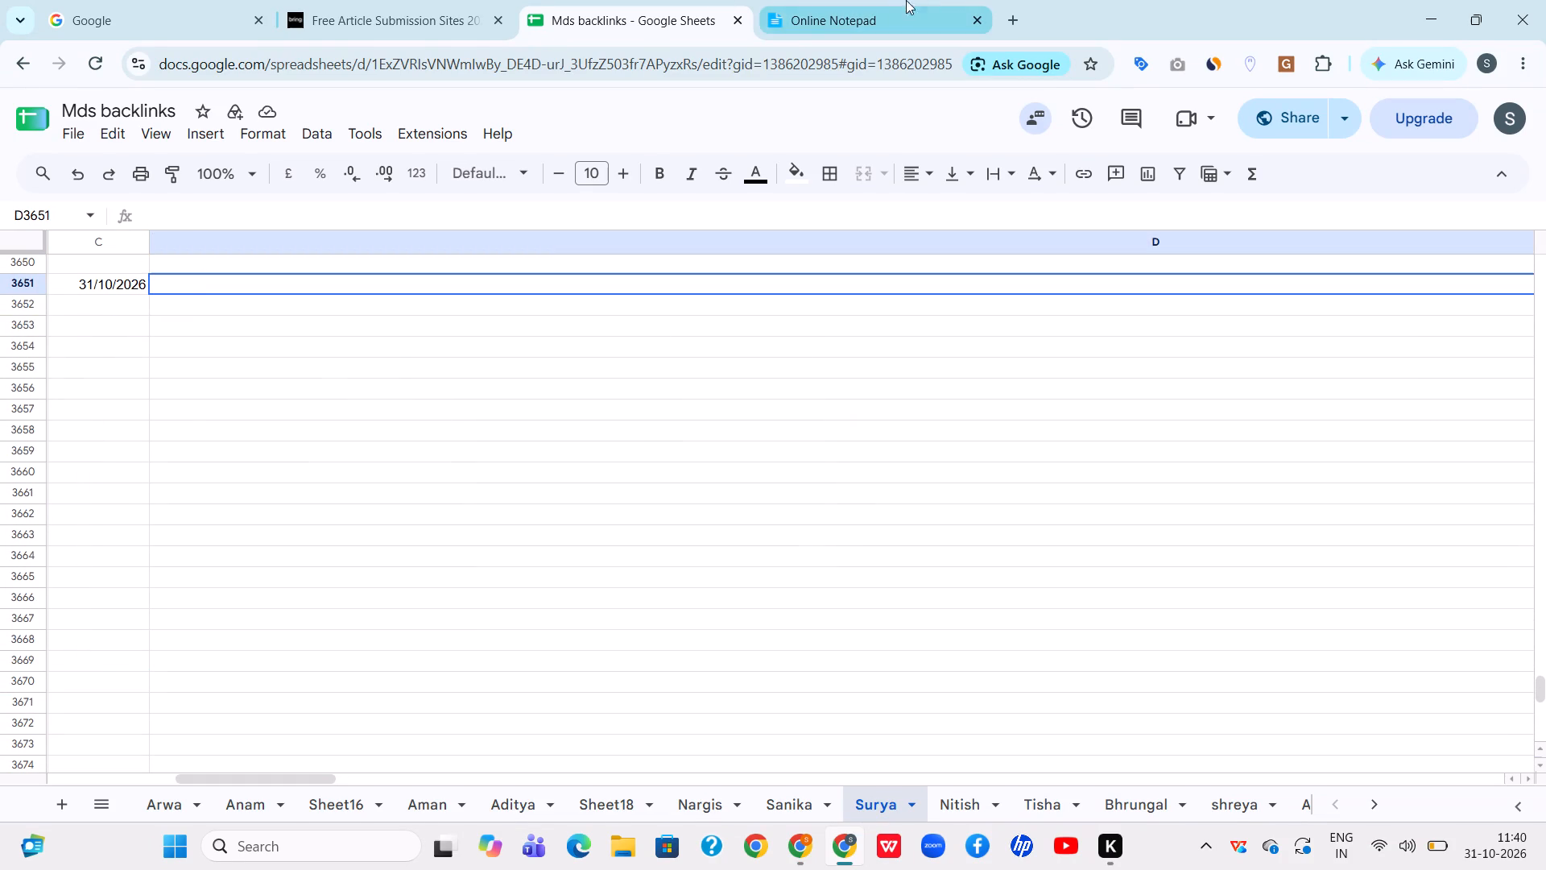
Copy the entire Priyadarshini School article from Online Notepad and close the notepad tab.
left_click(947, 1)
left_click(473, 495)
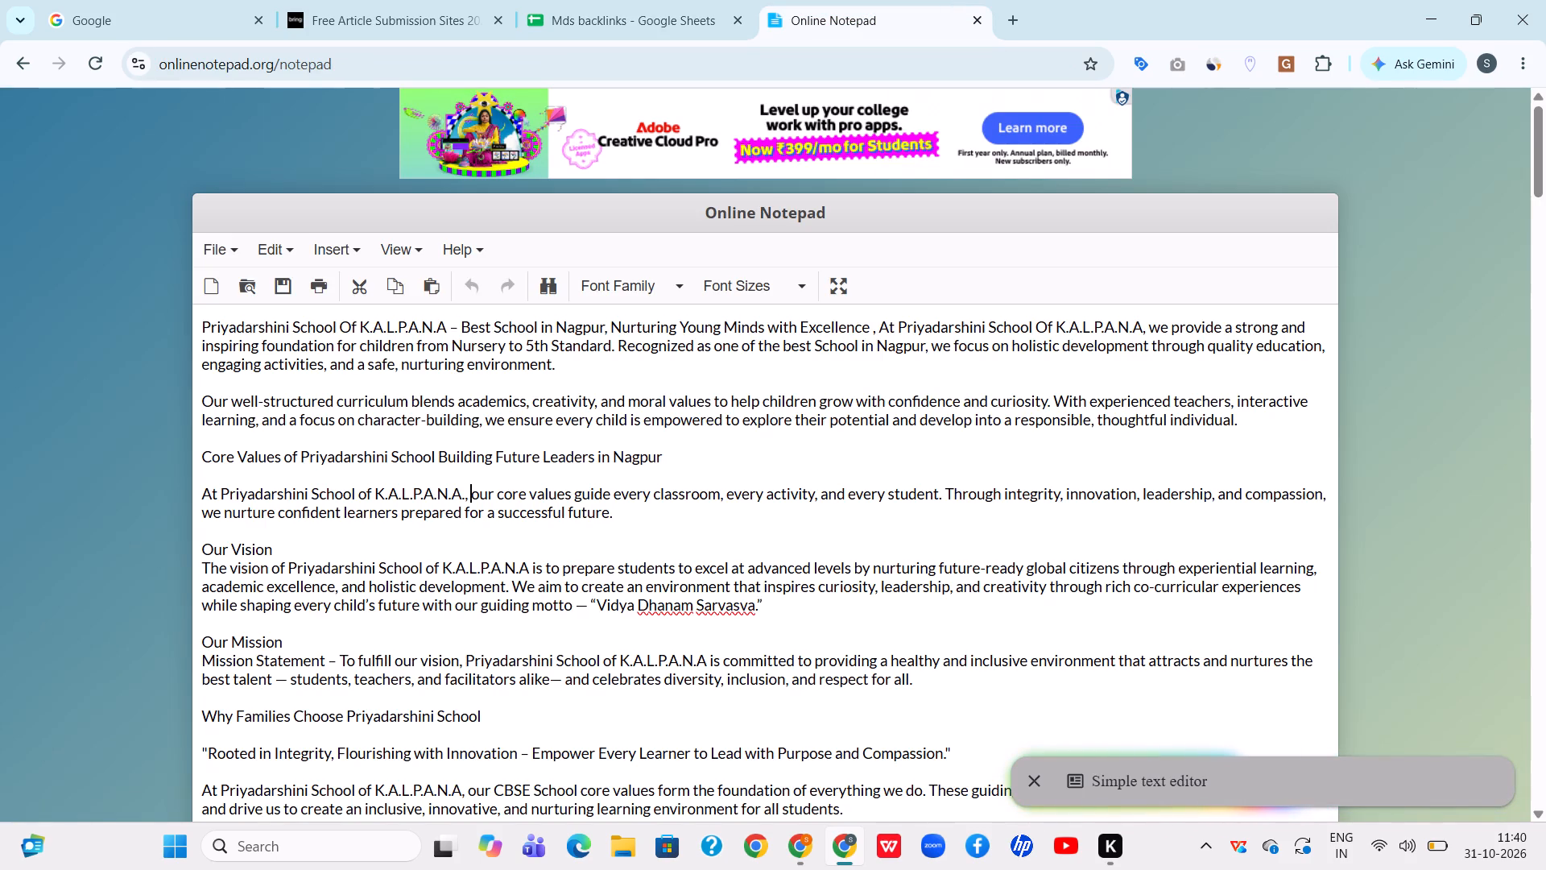
key("ctrl+a")
key("ctrl+c")
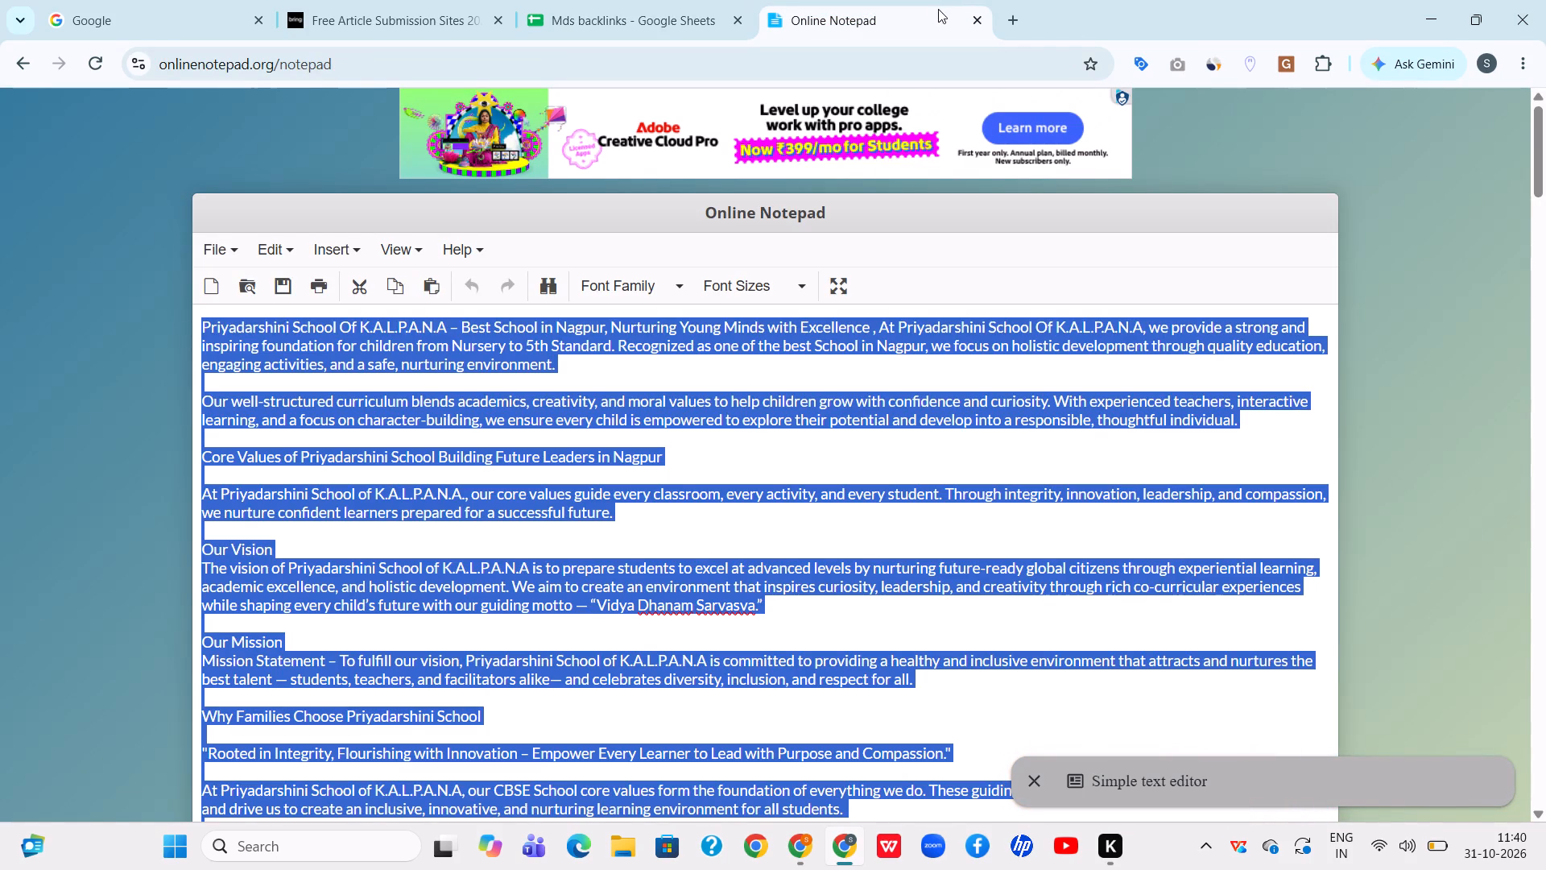
left_click(977, 19)
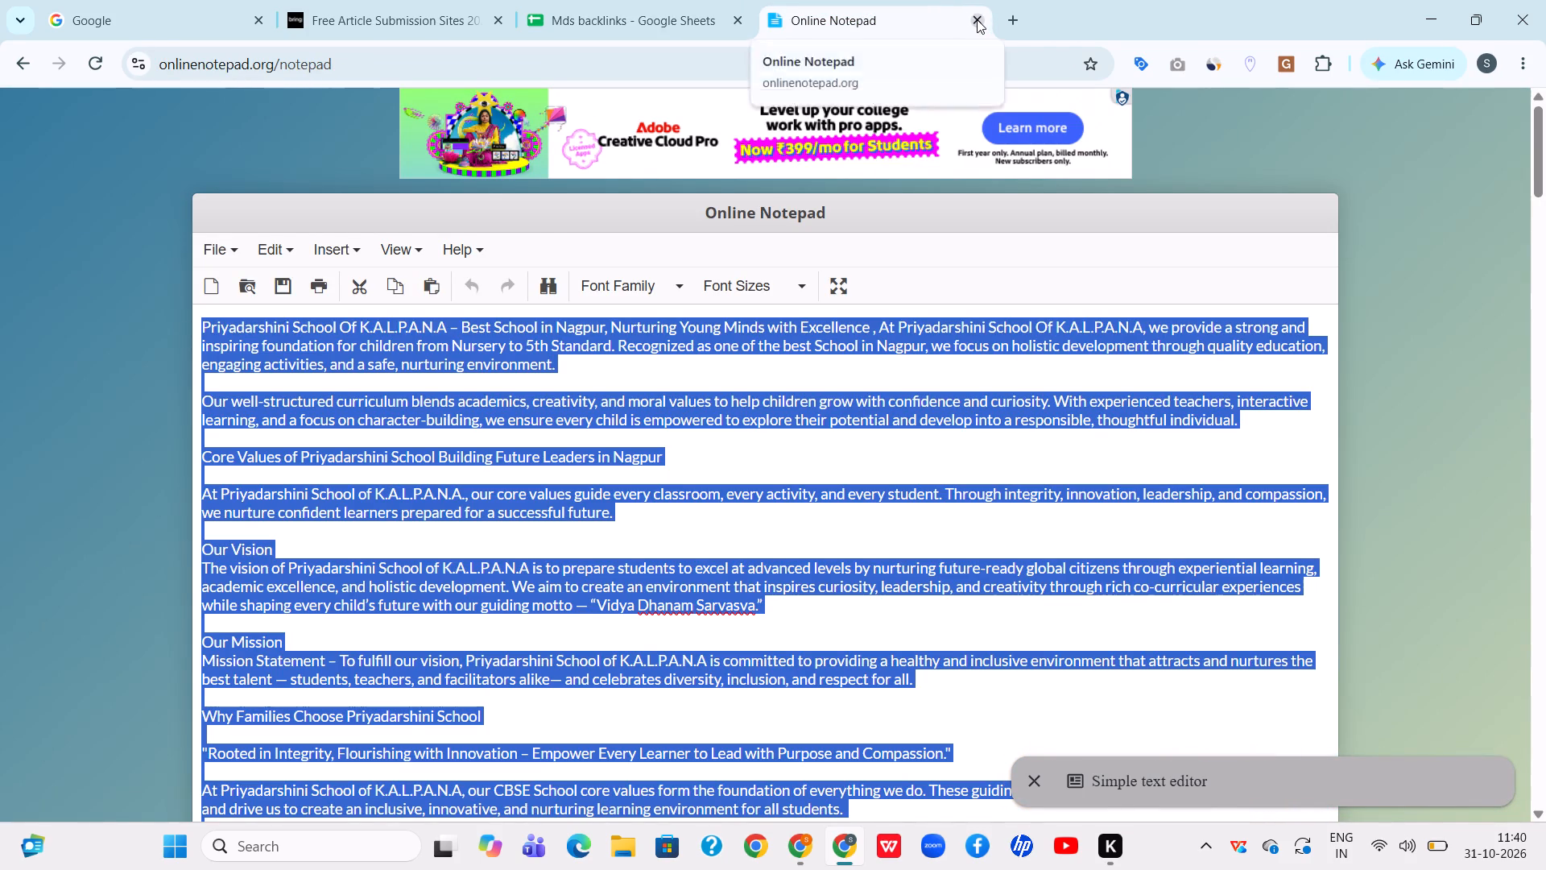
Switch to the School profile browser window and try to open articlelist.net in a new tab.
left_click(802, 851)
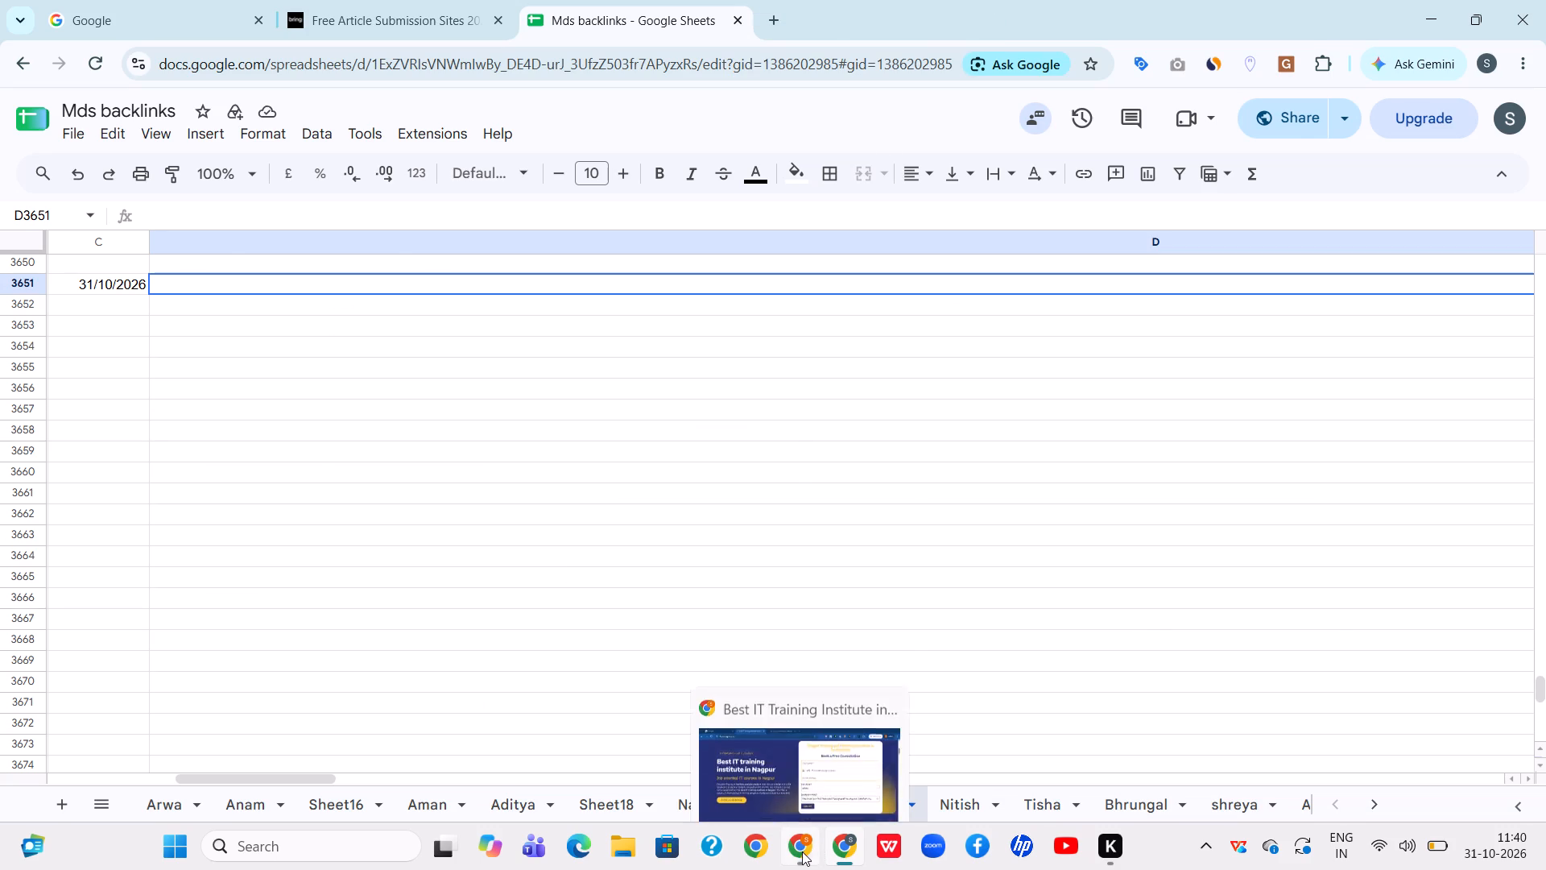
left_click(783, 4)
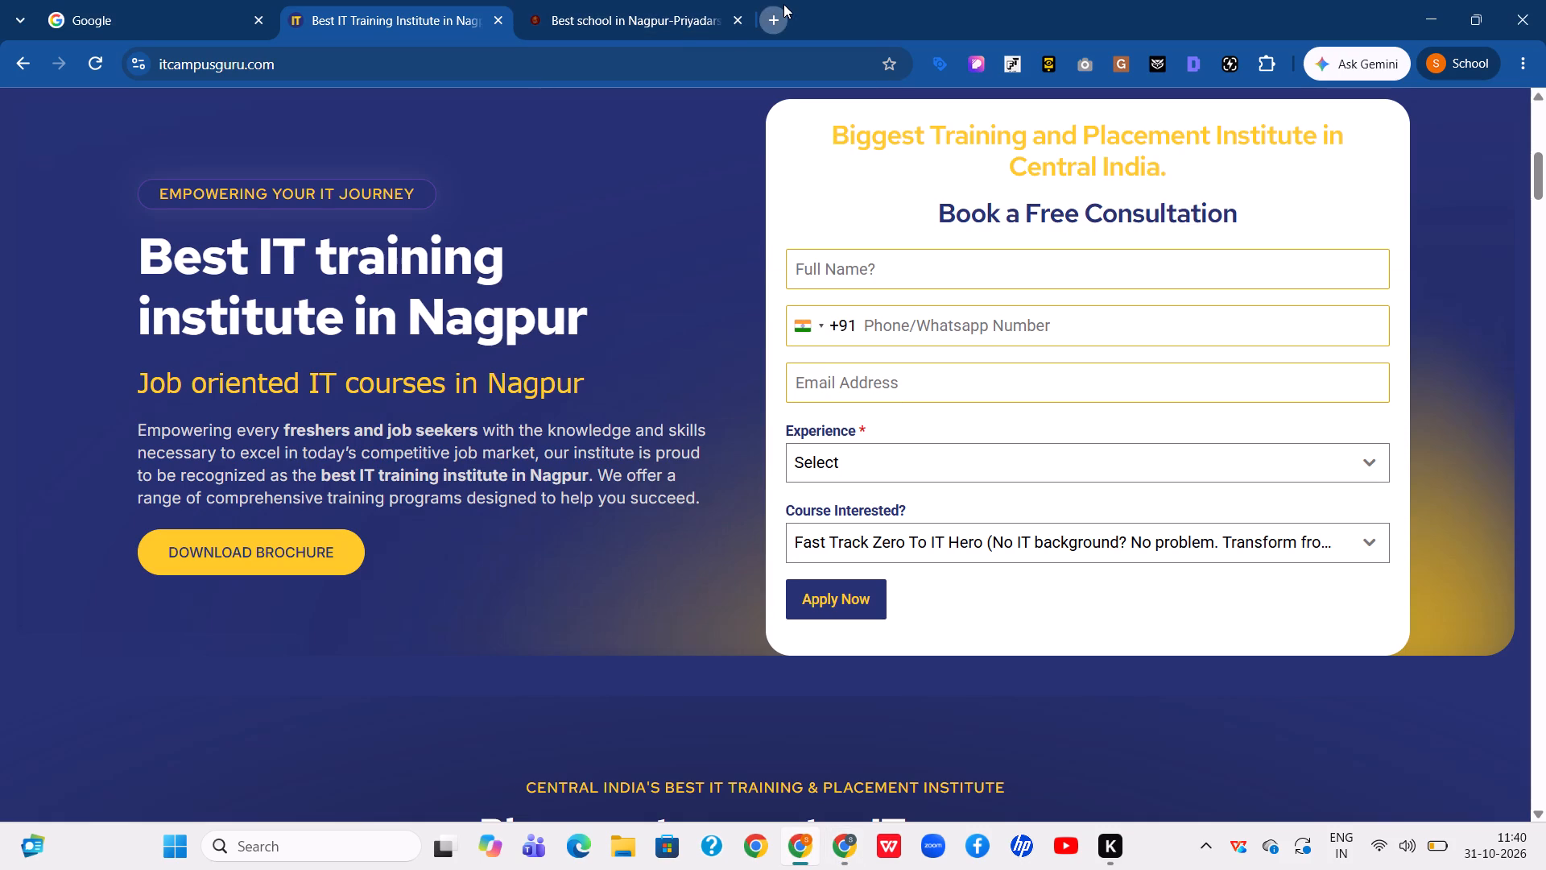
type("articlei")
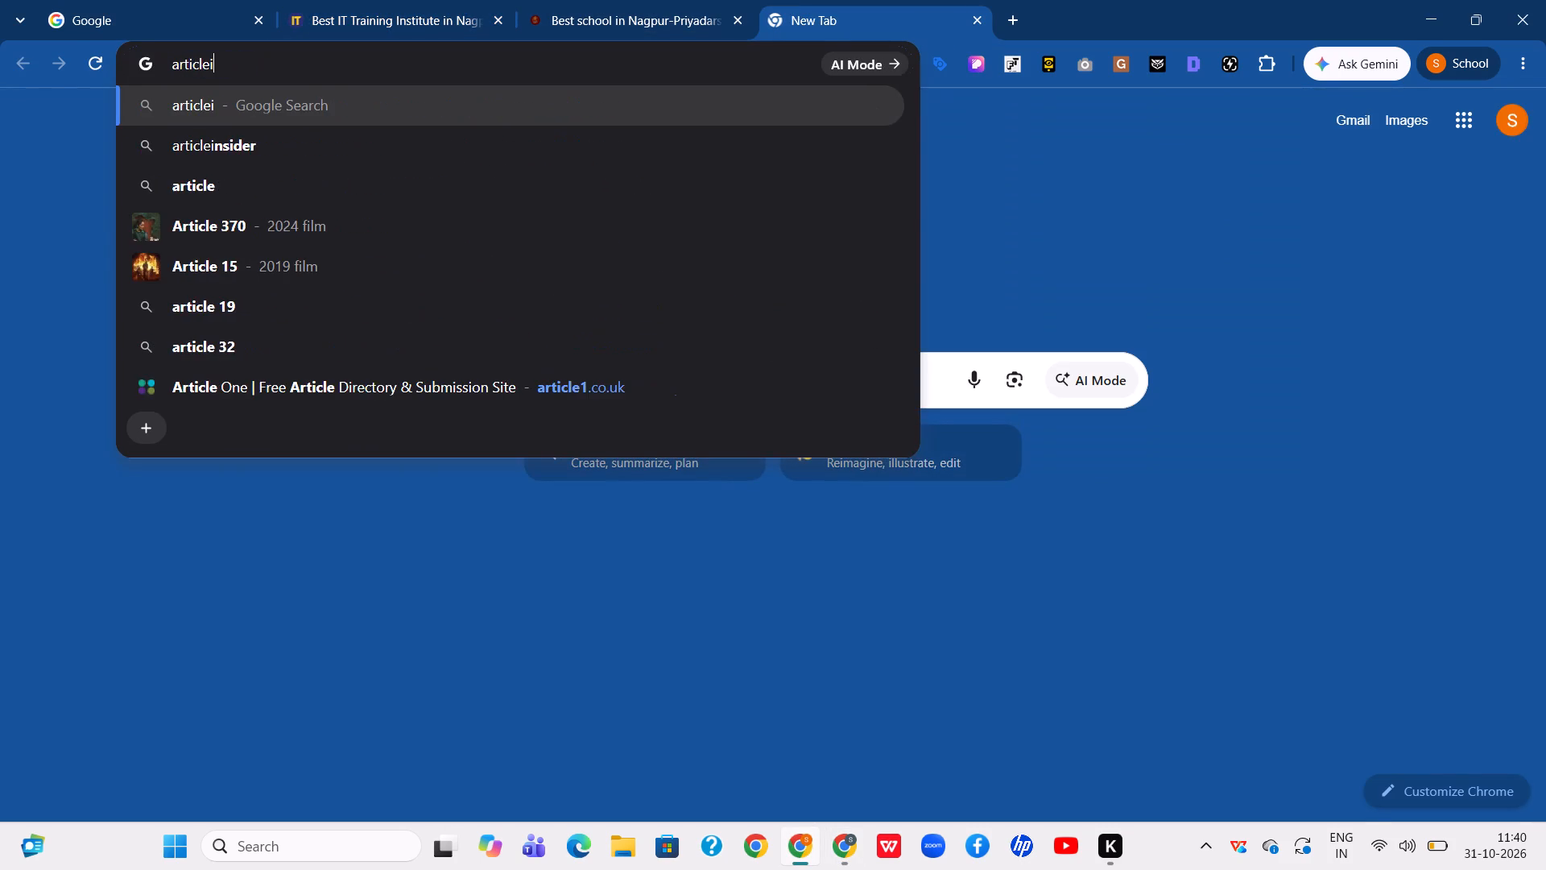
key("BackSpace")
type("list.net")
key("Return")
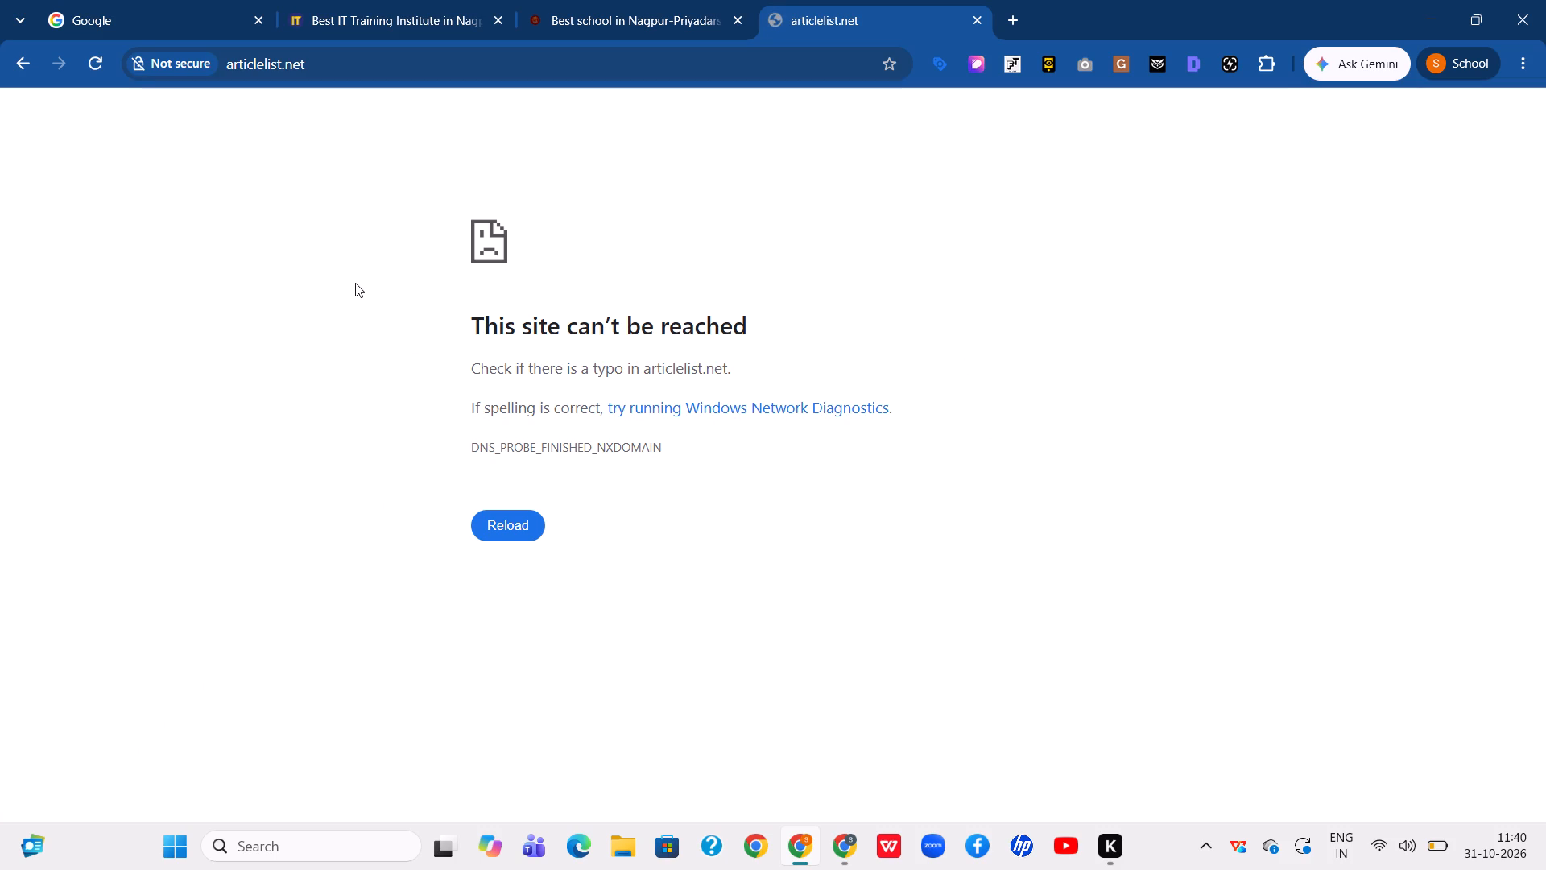
Paste the copied school article into the address field of a new tab and close the articlelist.net tab.
left_click(1019, 0)
key("ctrl+v")
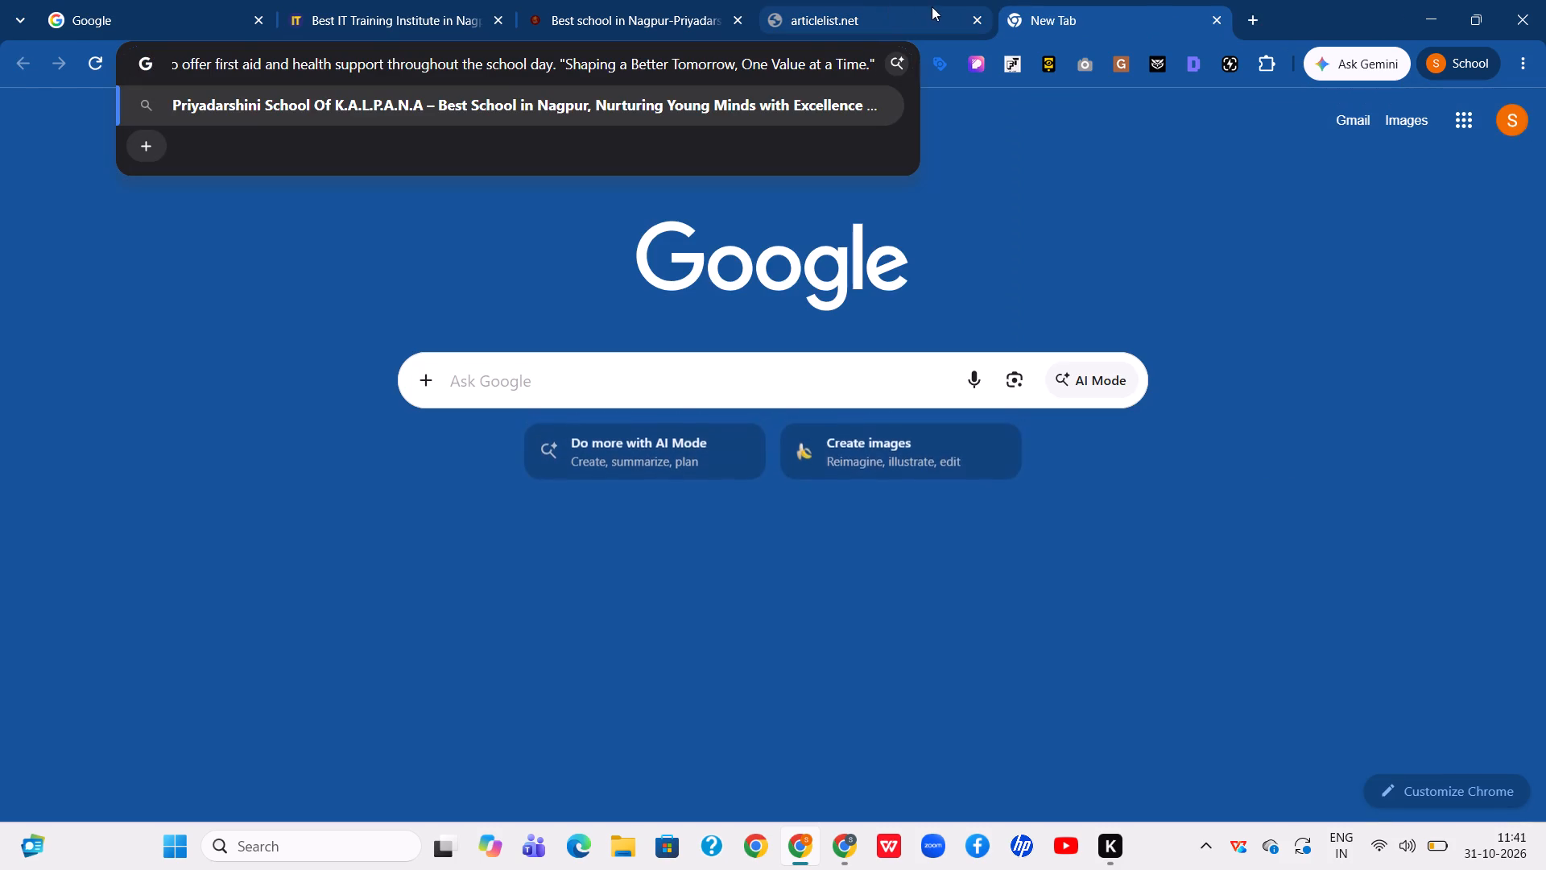
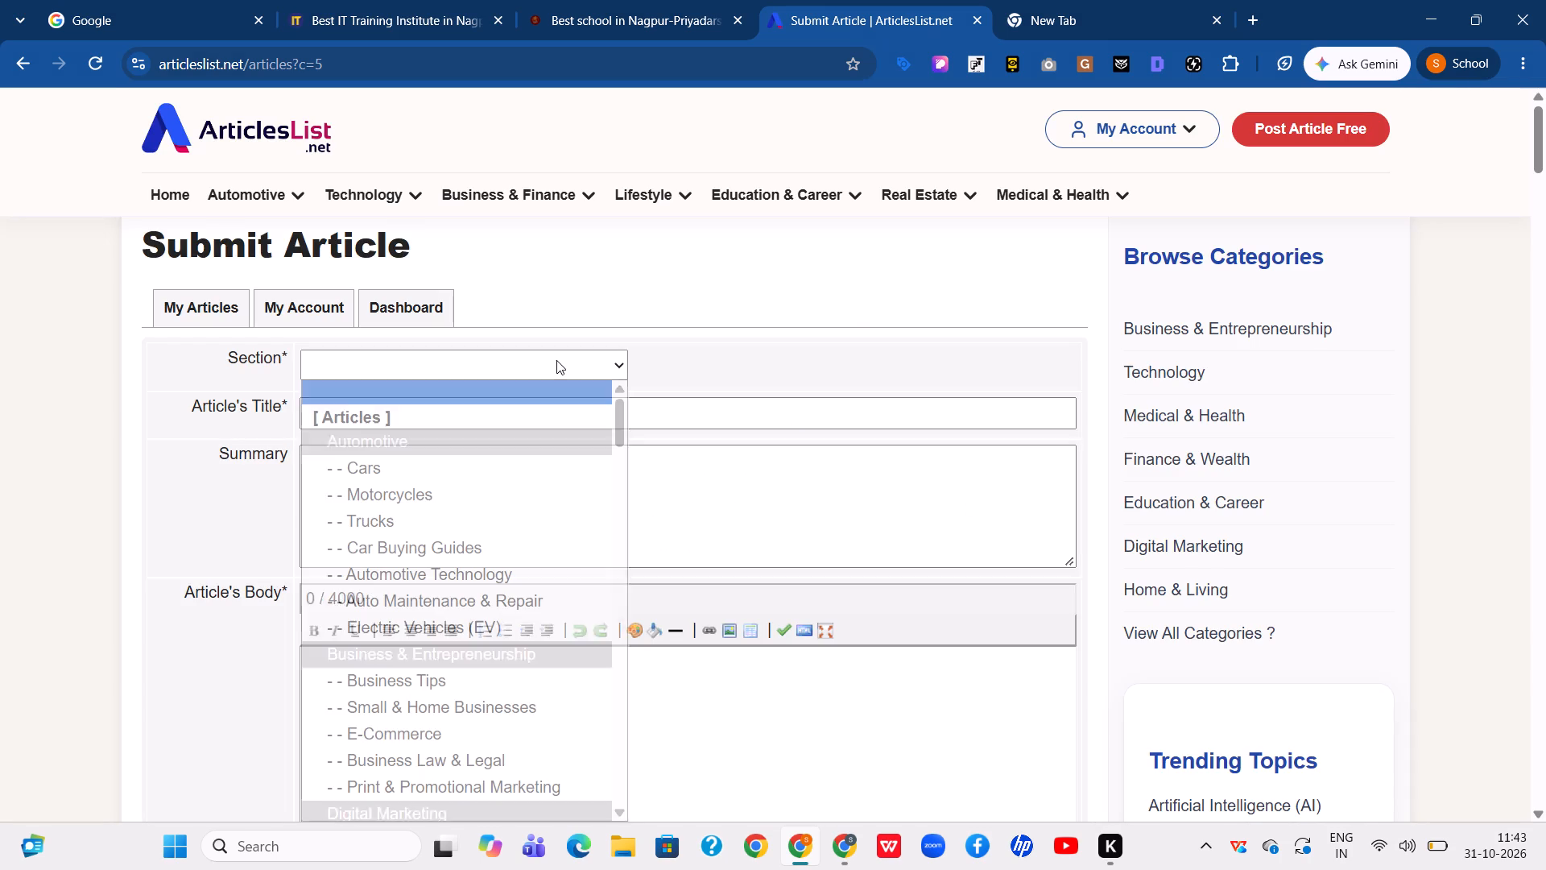
Set the article's section to Study Tips & Resources under Education & Career.
key("e")
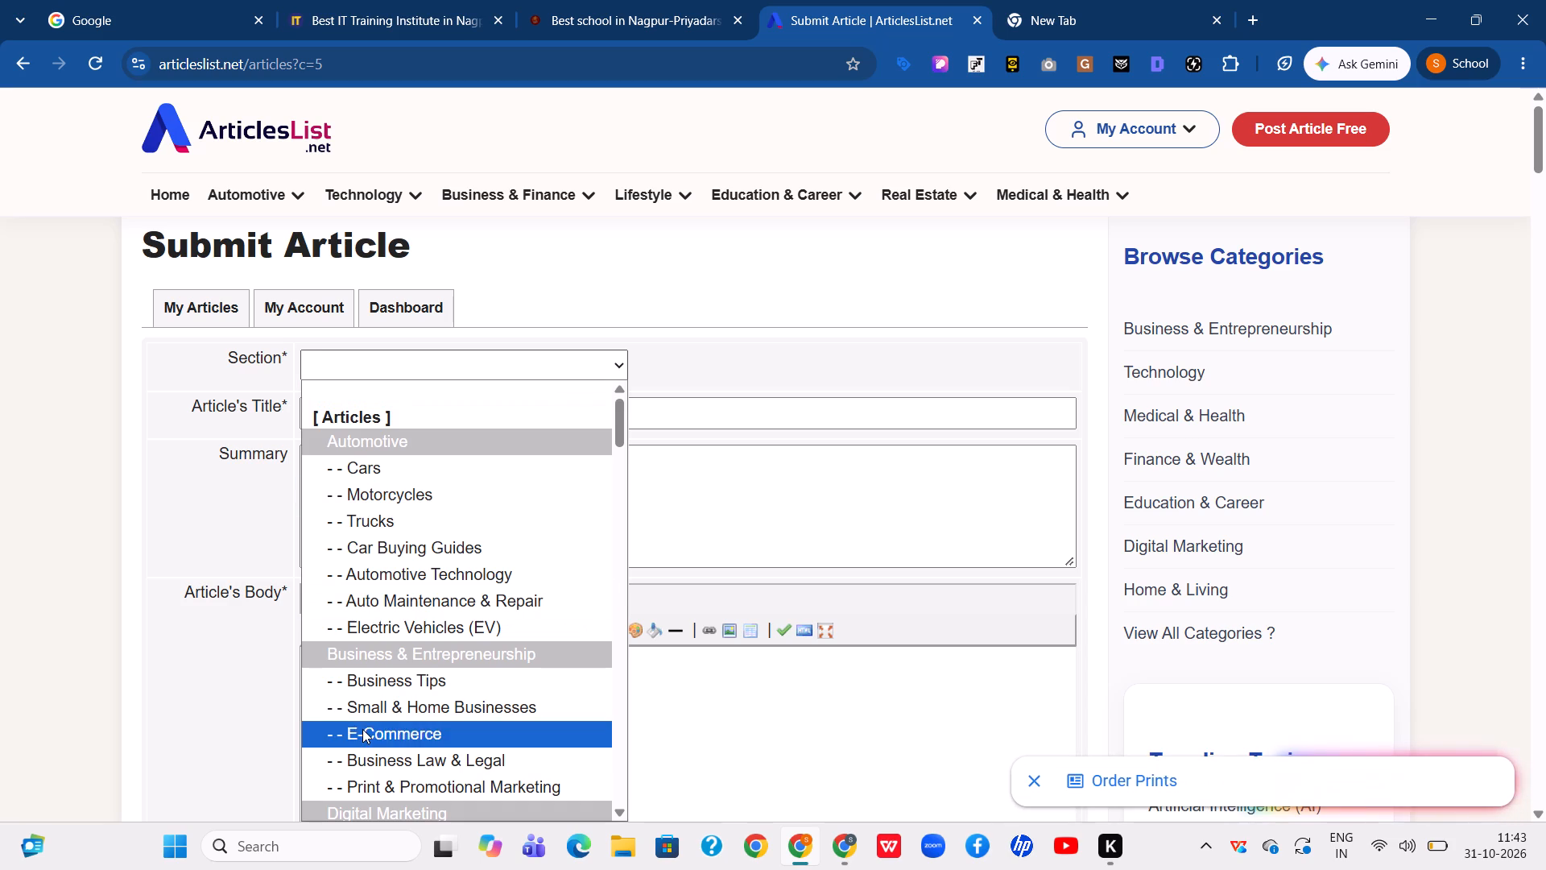
scroll(362, 729, "down", 10)
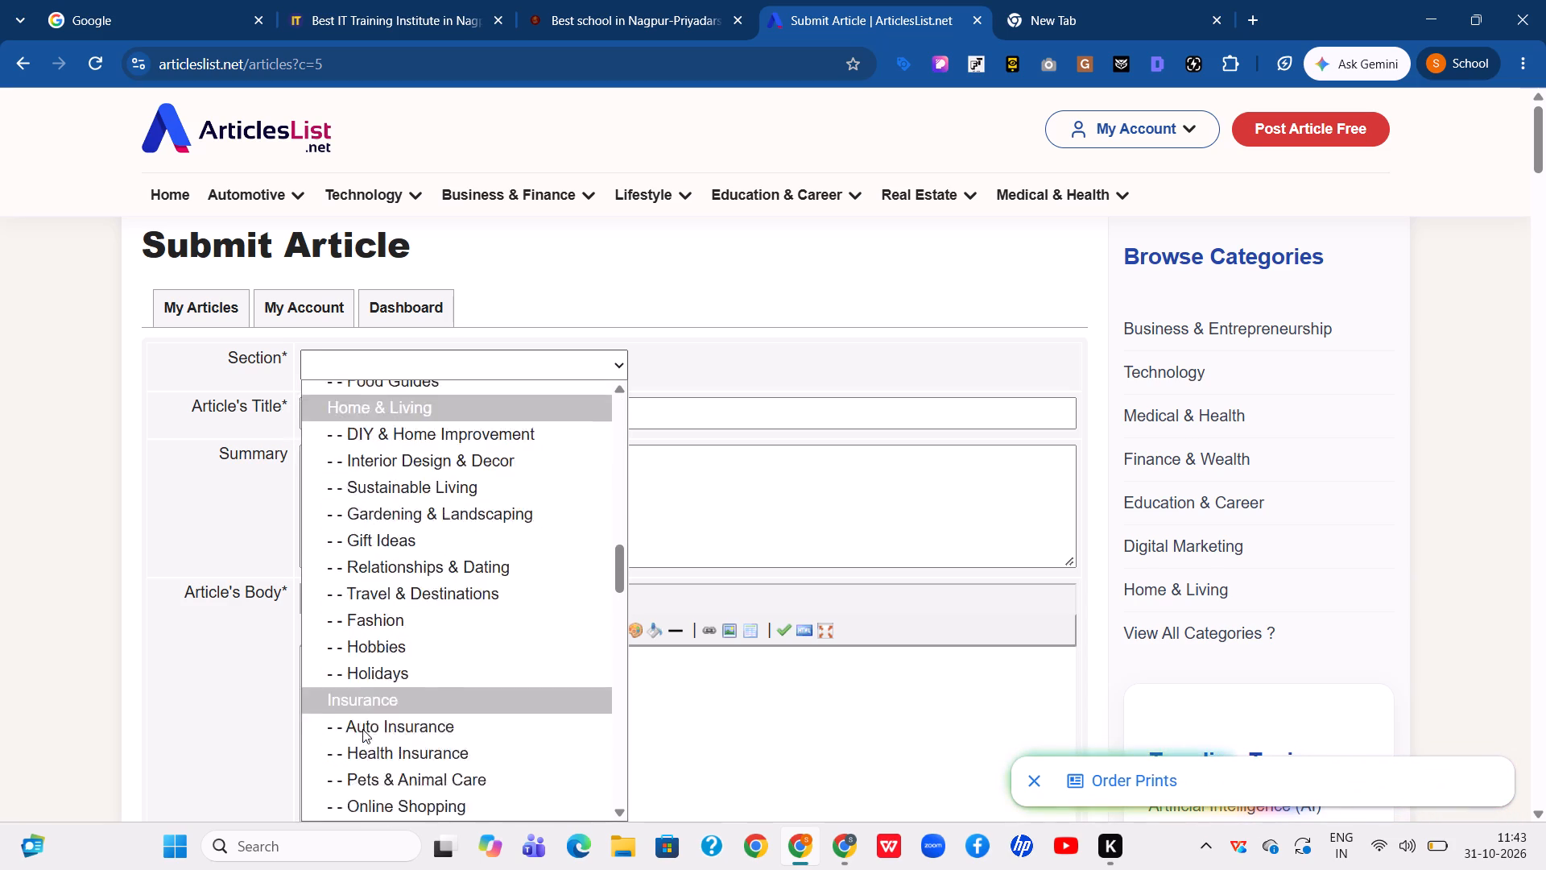
scroll(362, 729, "up", 7)
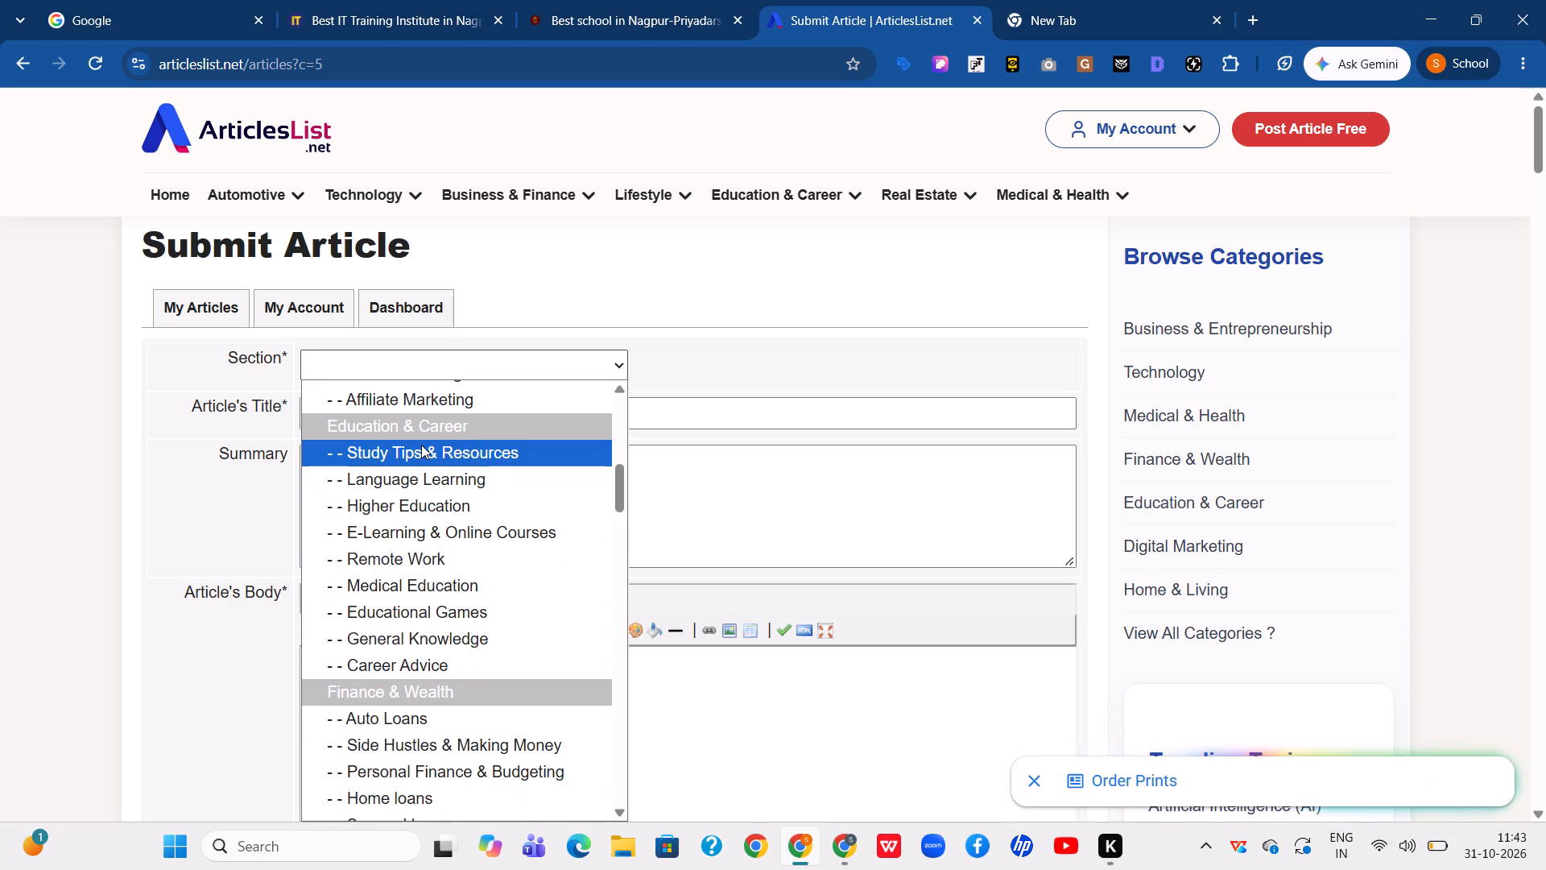
left_click(421, 445)
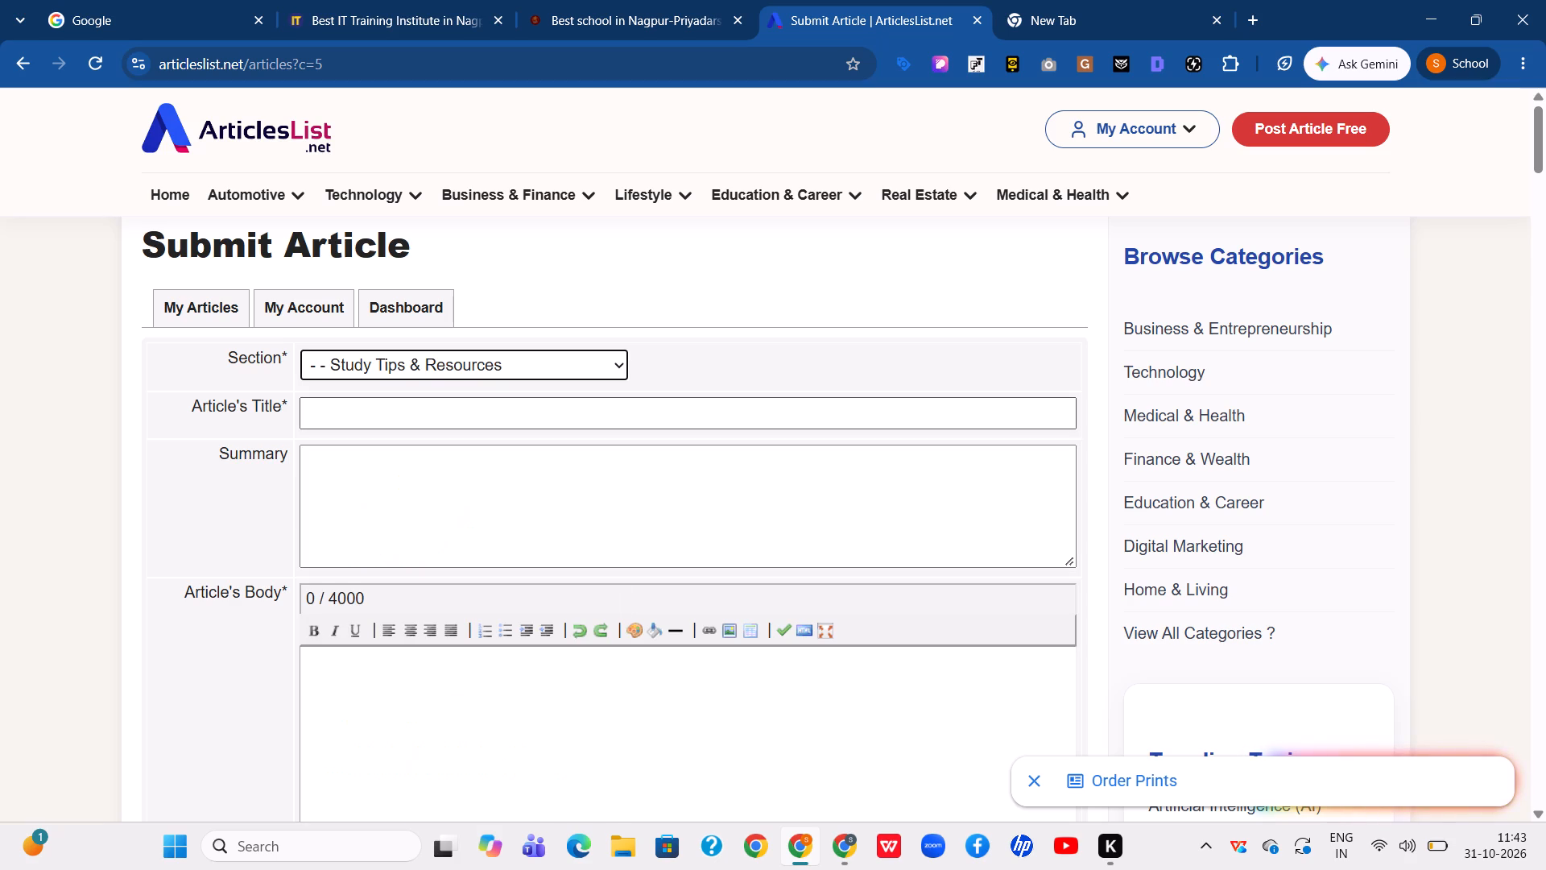
Fill the article title with the heading "Best School in Nagpur – Priyadarshini School of K.A.L.P.A.N.A." copied from the school website's welcome section.
left_click(390, 416)
left_click(644, 1)
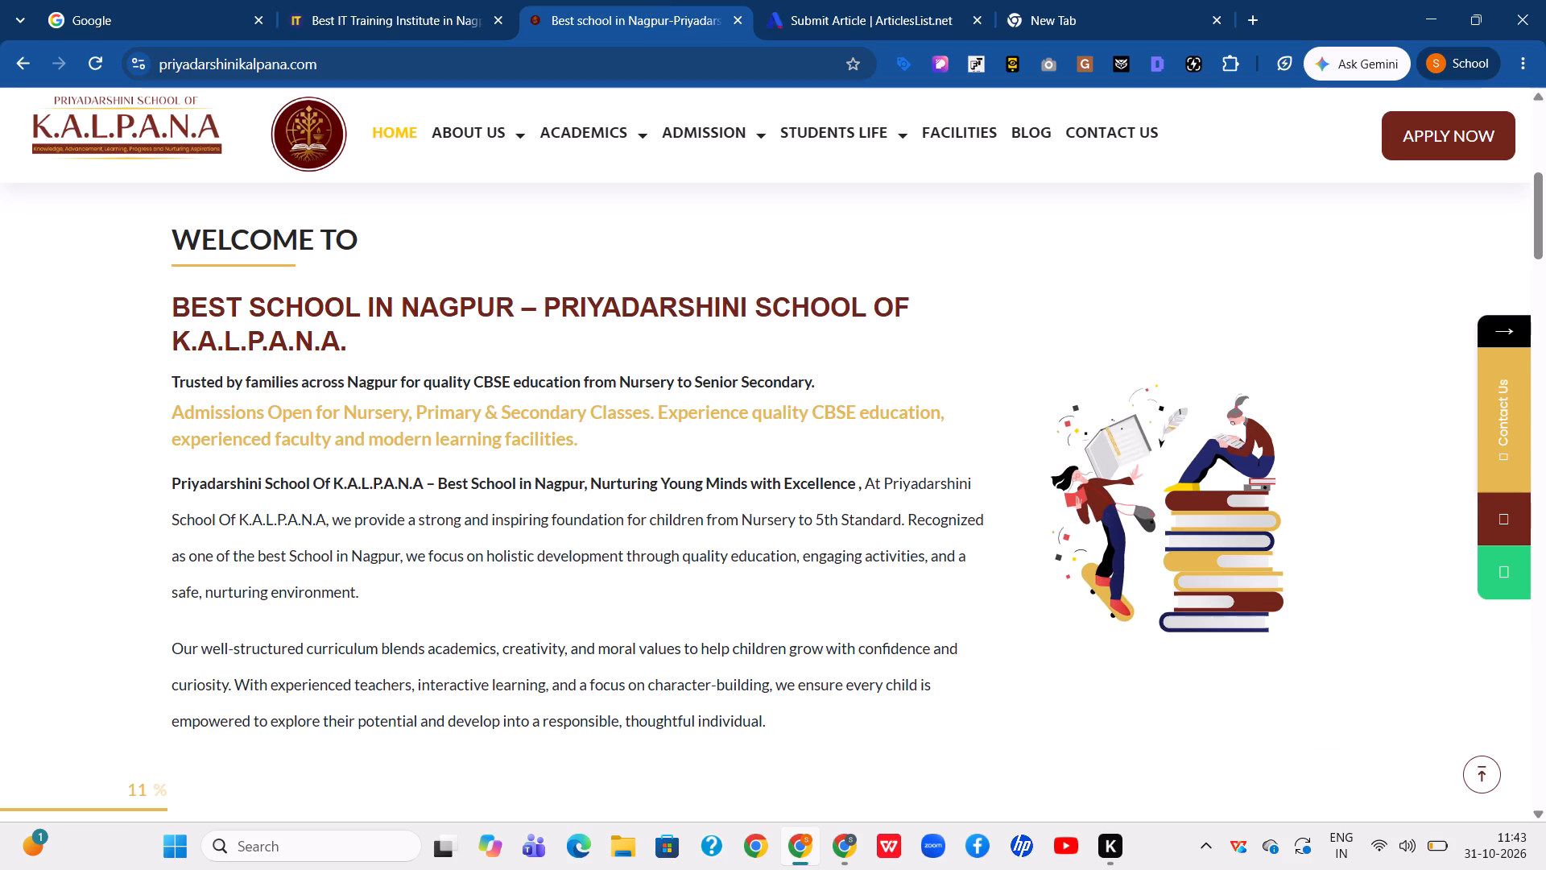
triple_click(528, 309)
double_click(528, 309)
key("ctrl+c")
left_click(528, 309)
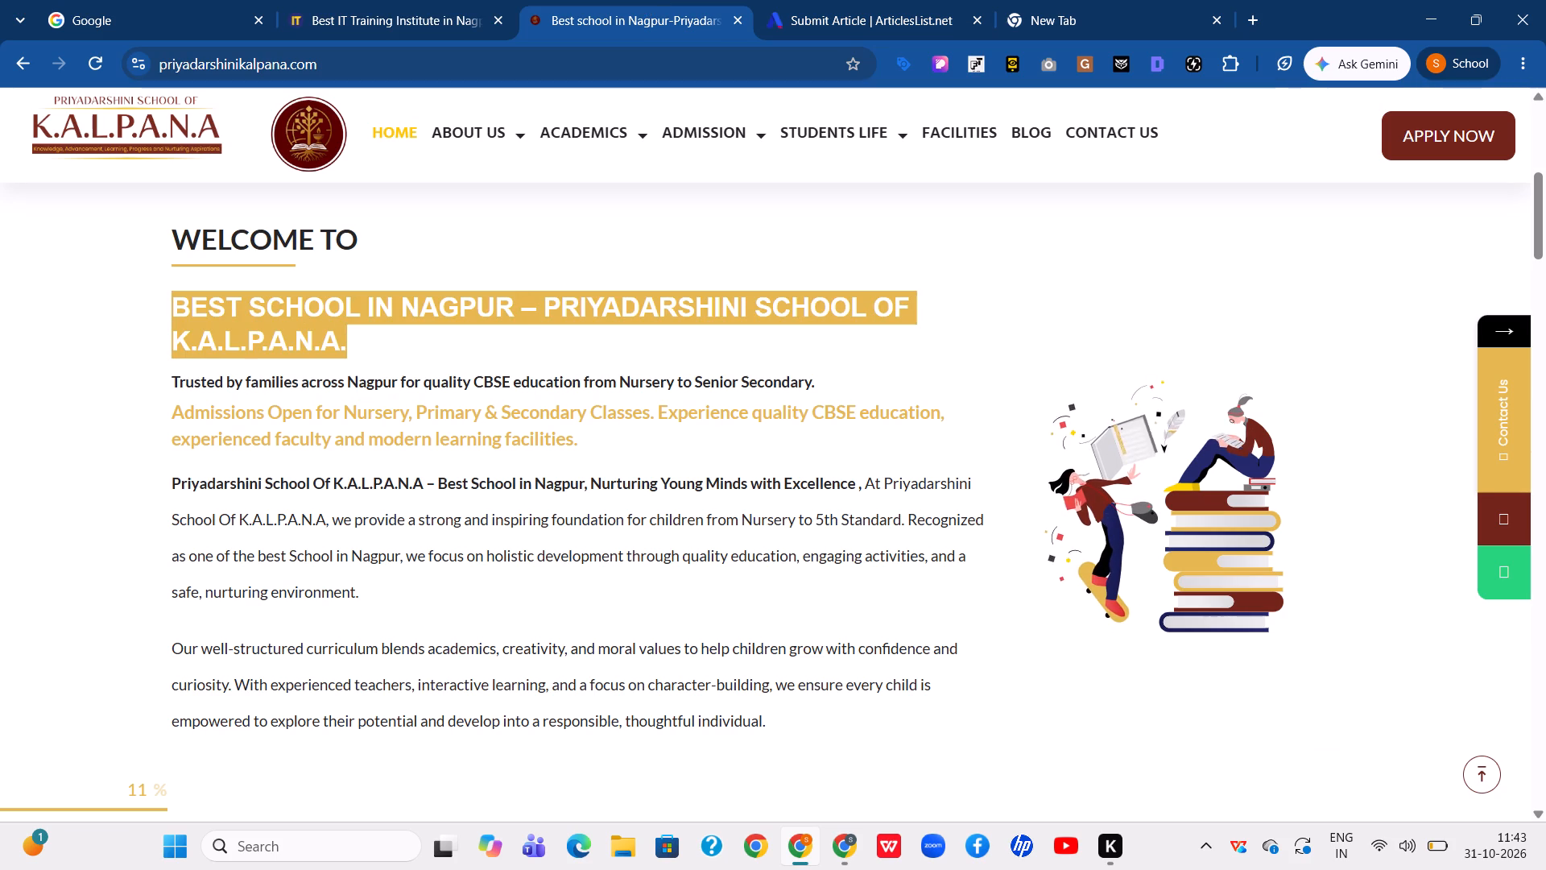
left_click(860, 0)
key("ctrl+v")
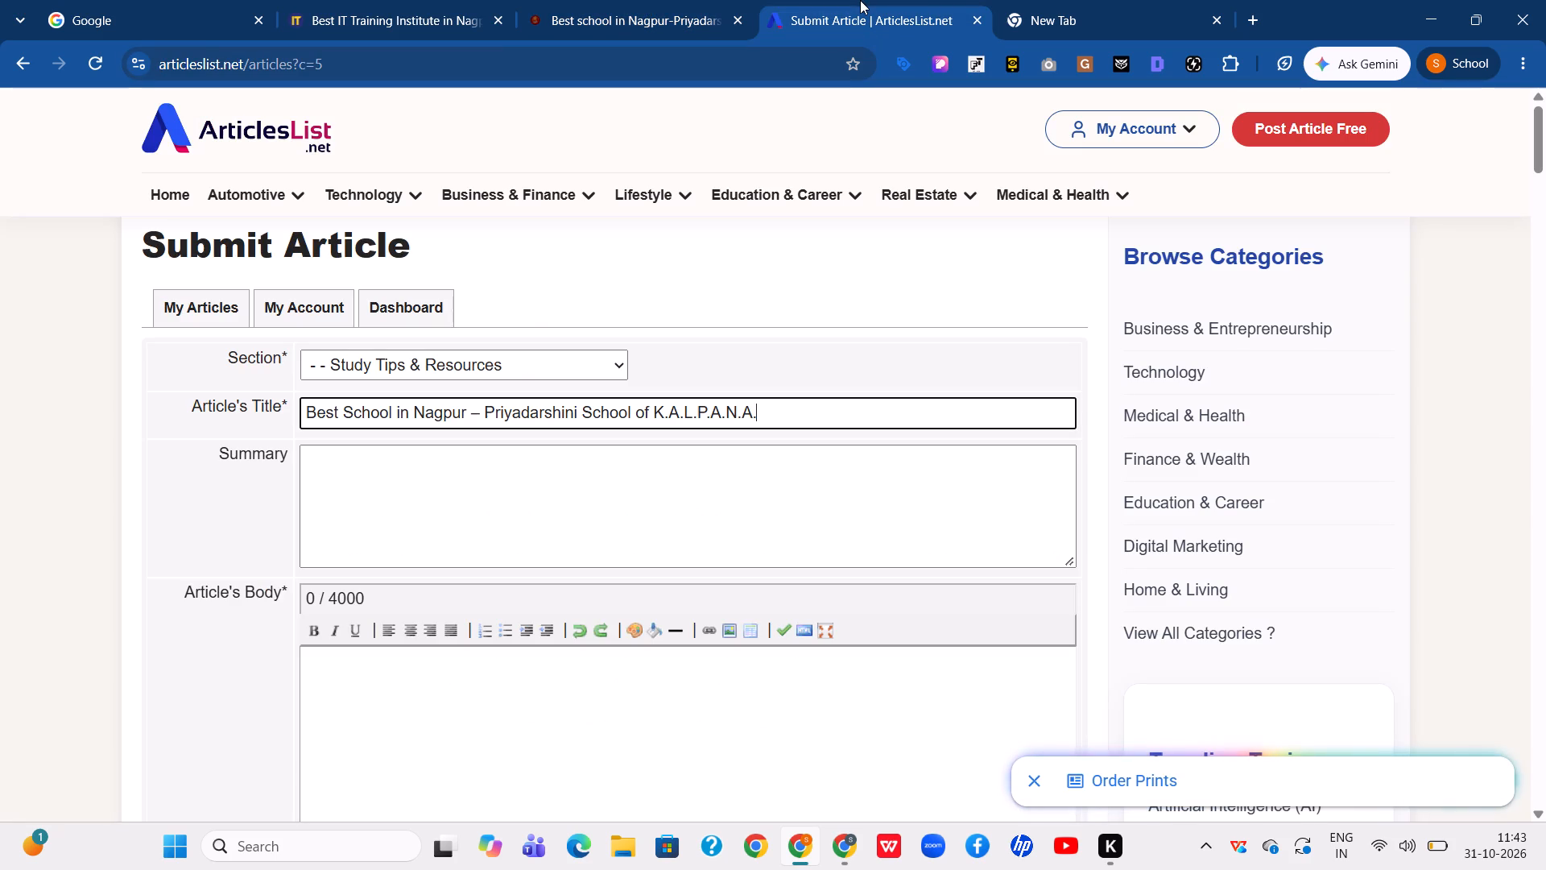
Fill the summary with the school website's welcome paragraph beginning "Priyadarshini School Of K.A.L.P.A.N.A – Best School in Nagpur" and trim its trailing blank lines.
left_click(474, 561)
left_click(574, 0)
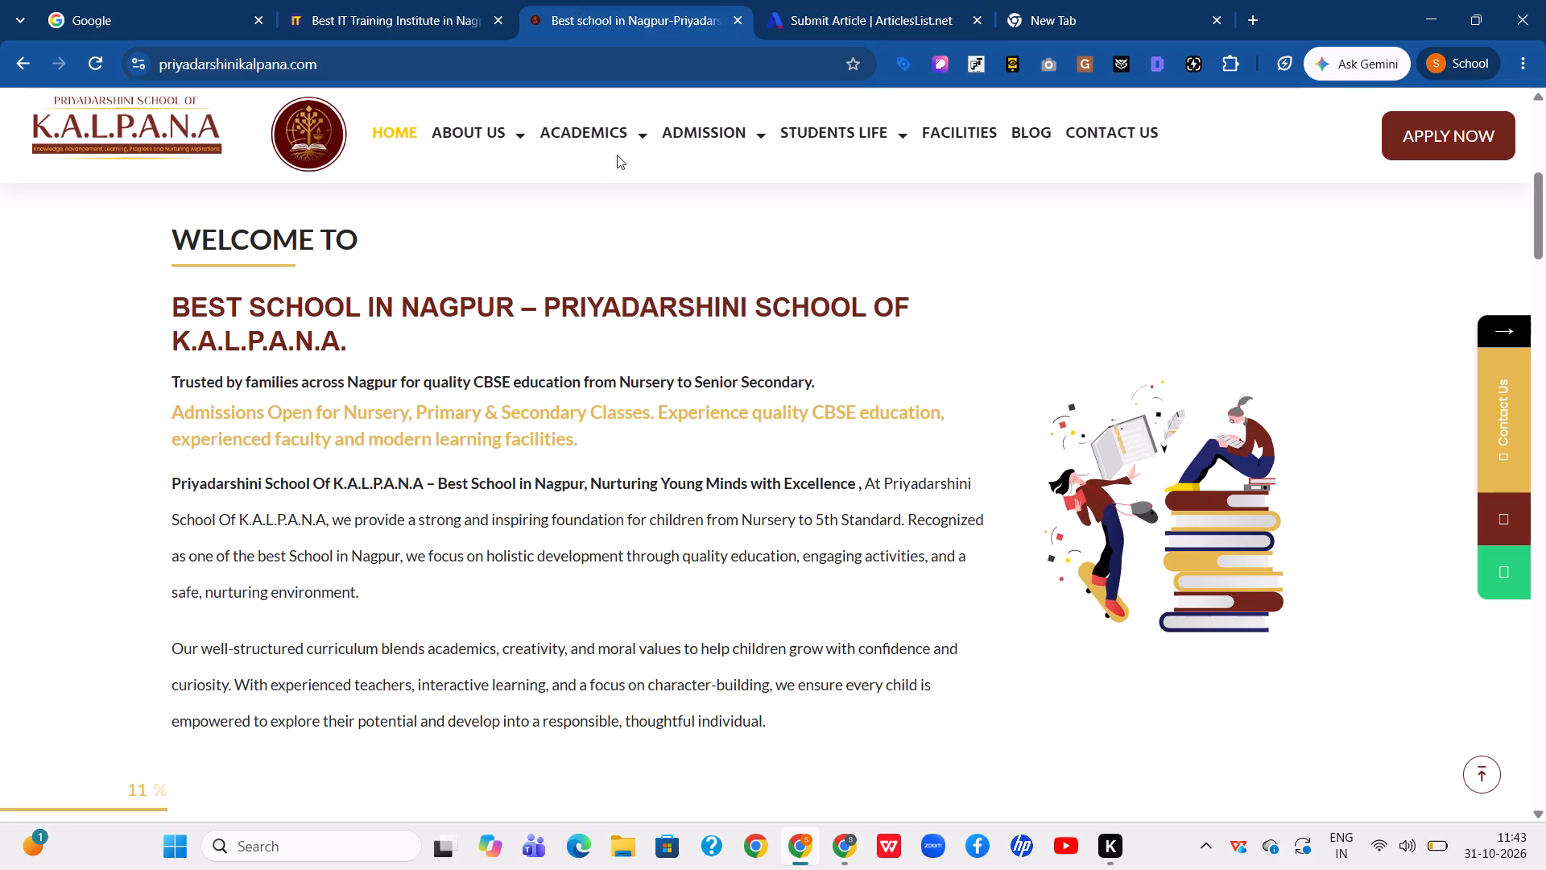
triple_click(553, 565)
double_click(553, 565)
key("ctrl+c")
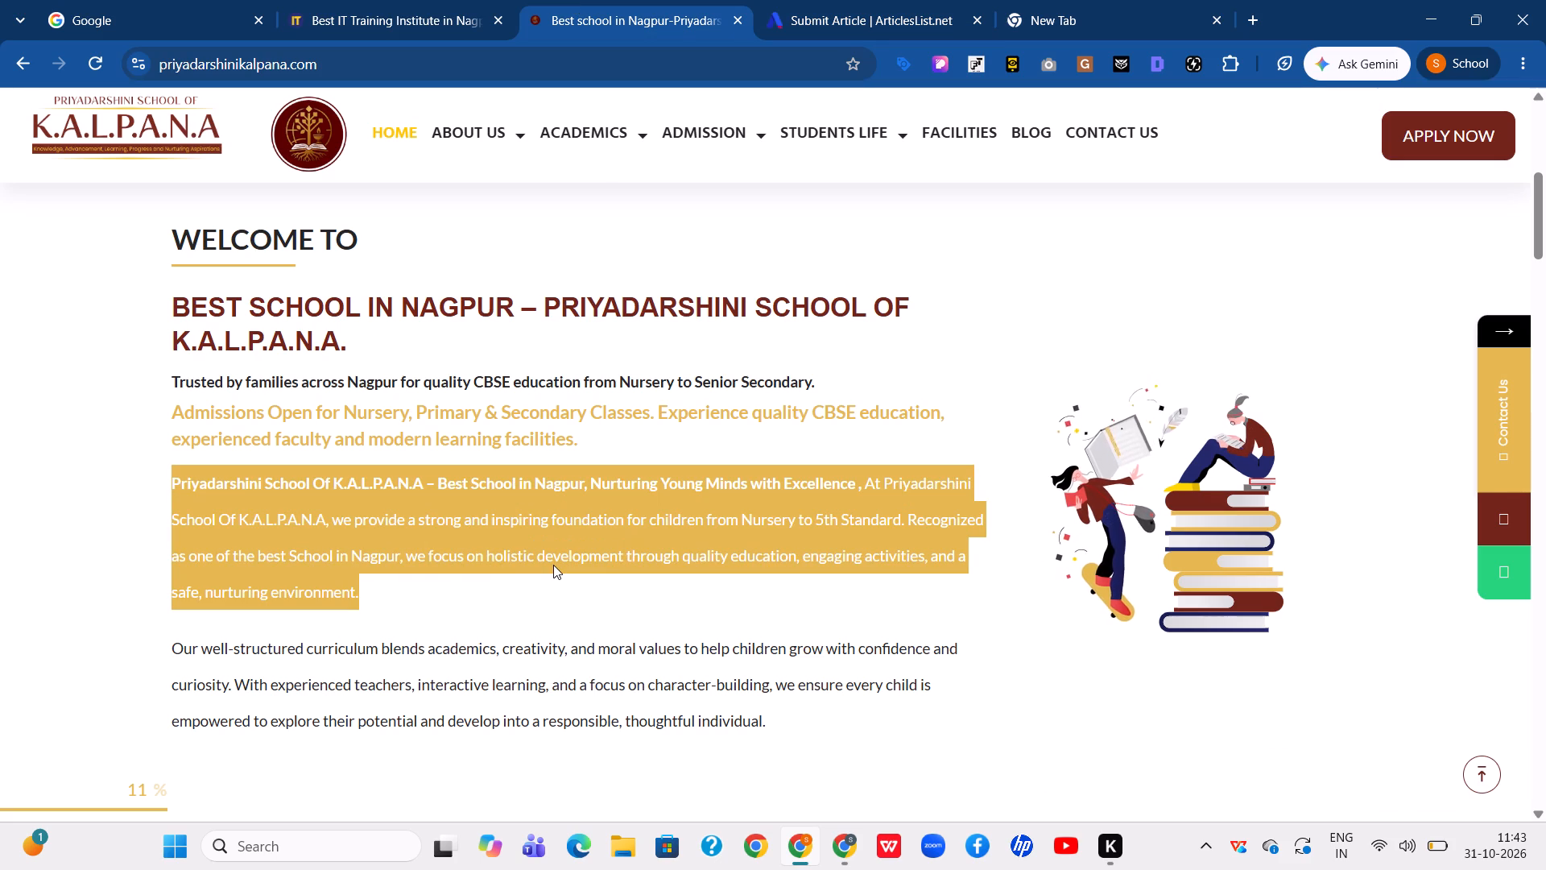
left_click(553, 565)
left_click(874, 0)
key("ctrl+v")
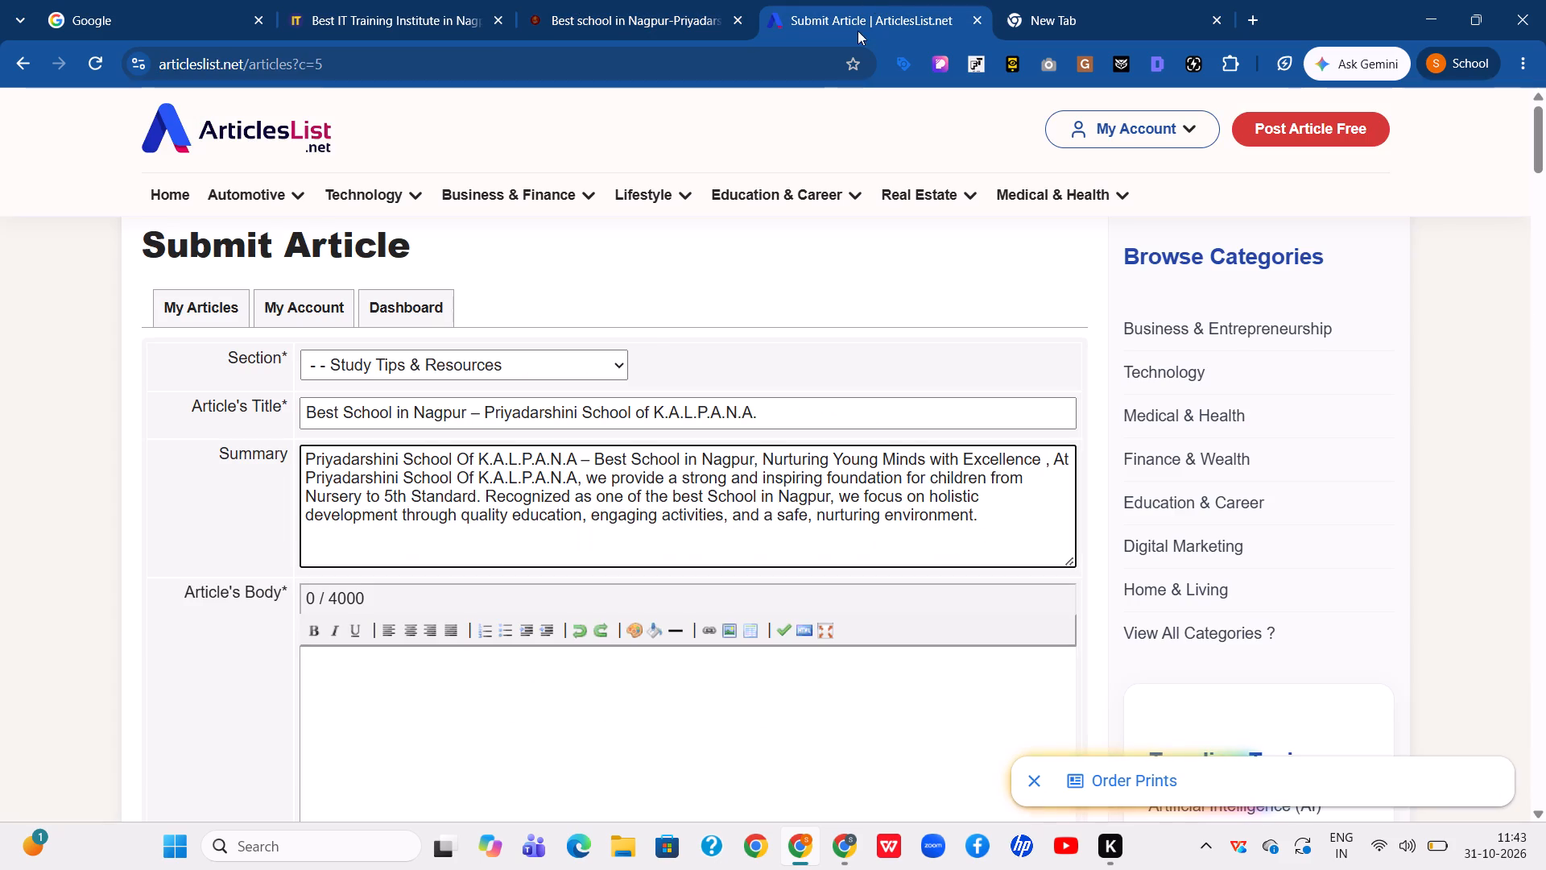
key("BackSpace")
key("BackSpace")
Copy the full school article from the new tab's address field into the article body, and close that tab.
scroll(655, 337, "down", 2)
left_click(634, 488)
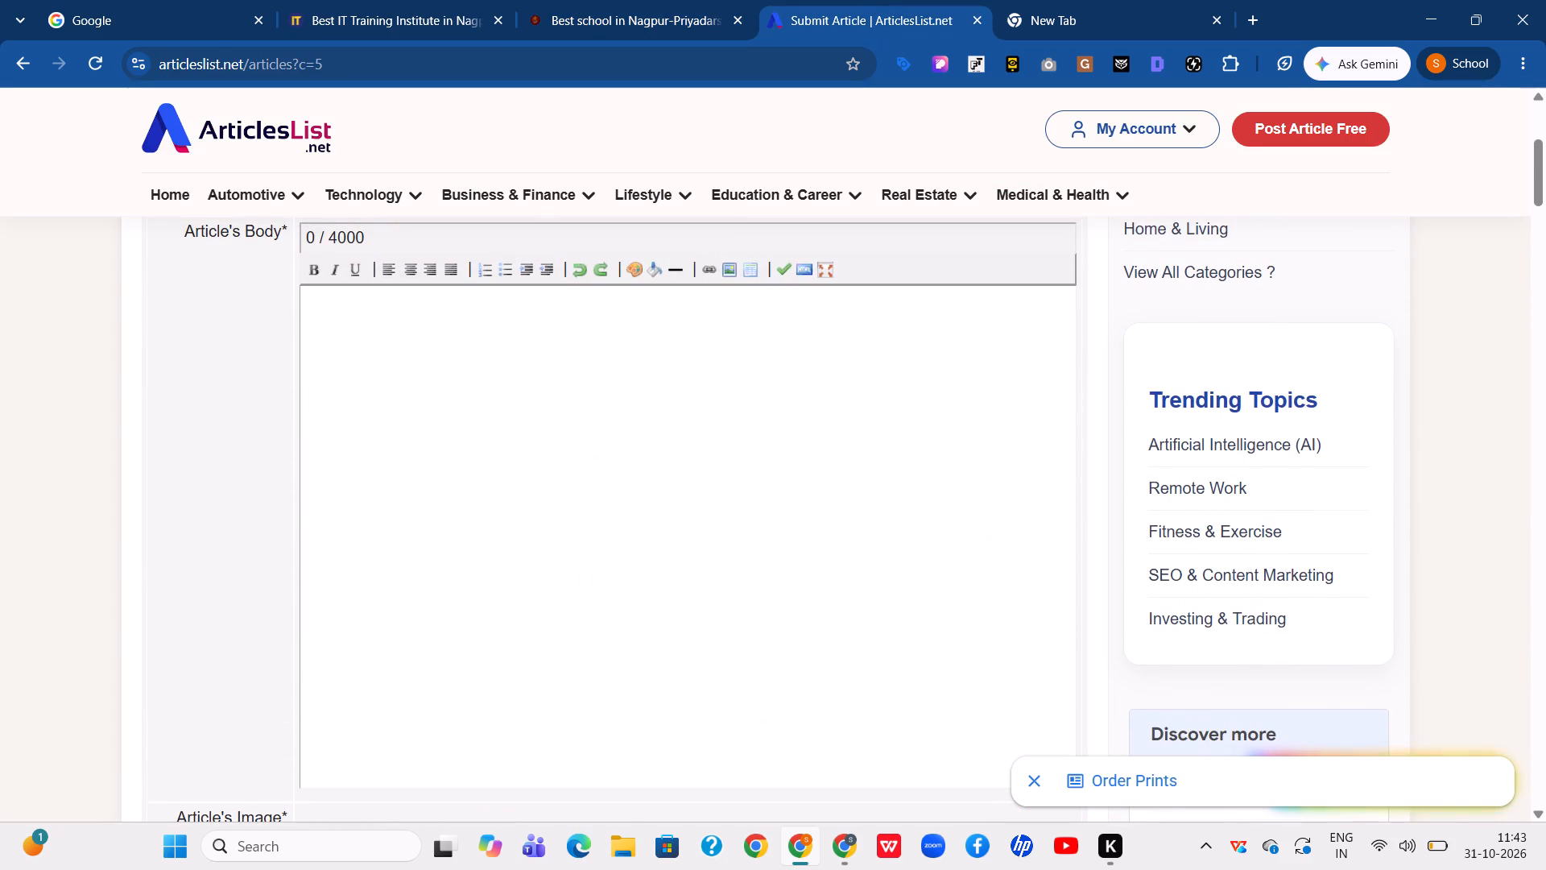
left_click(1051, 1)
key("ctrl+a")
key("ctrl+c")
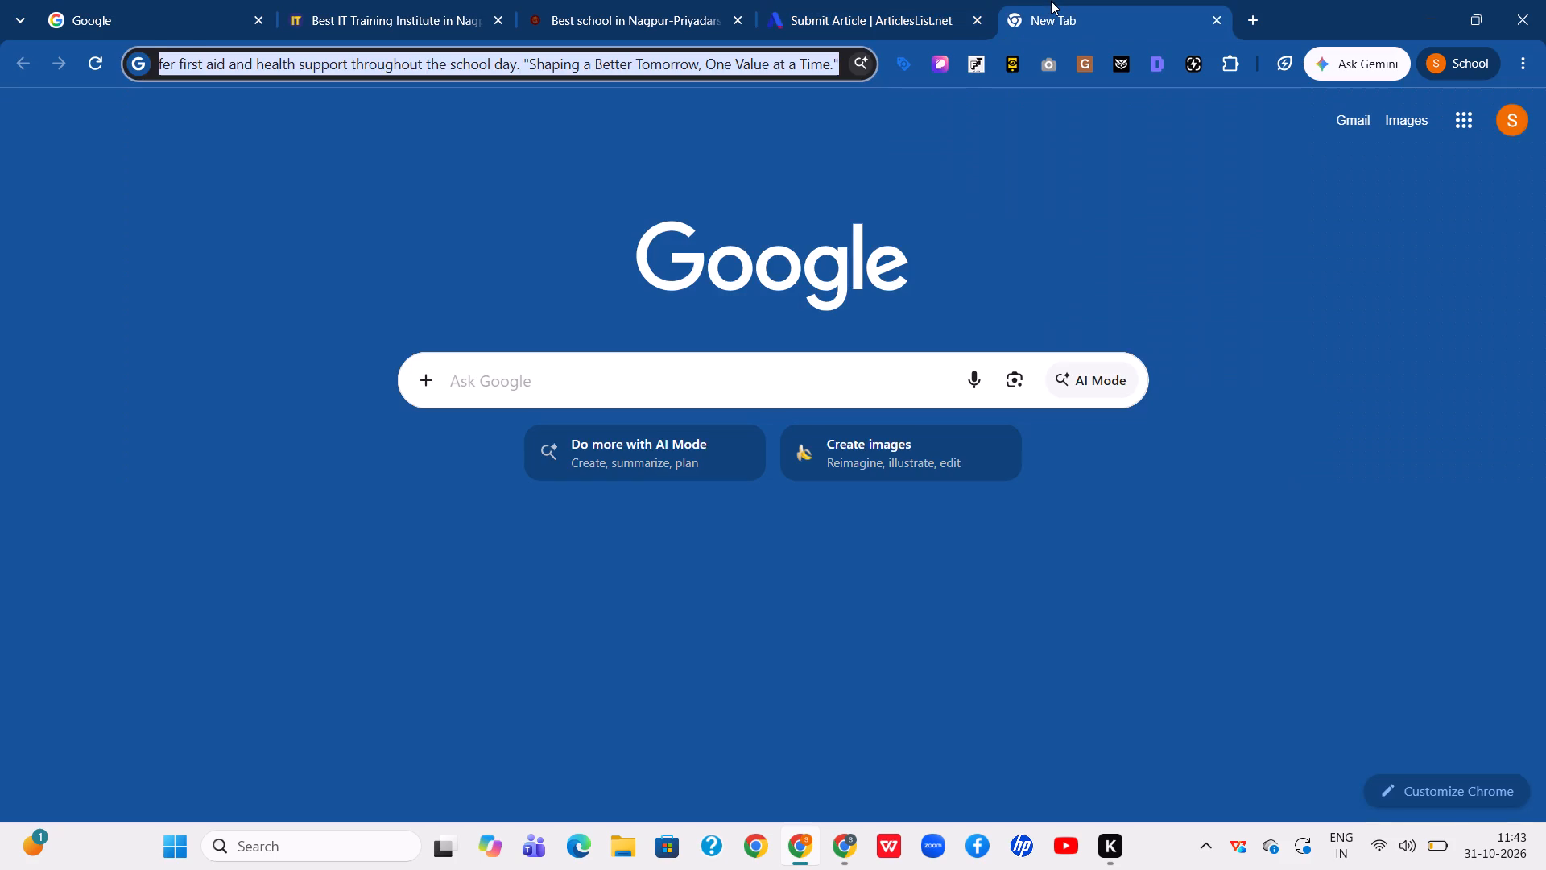
left_click(860, 1)
key("ctrl+v")
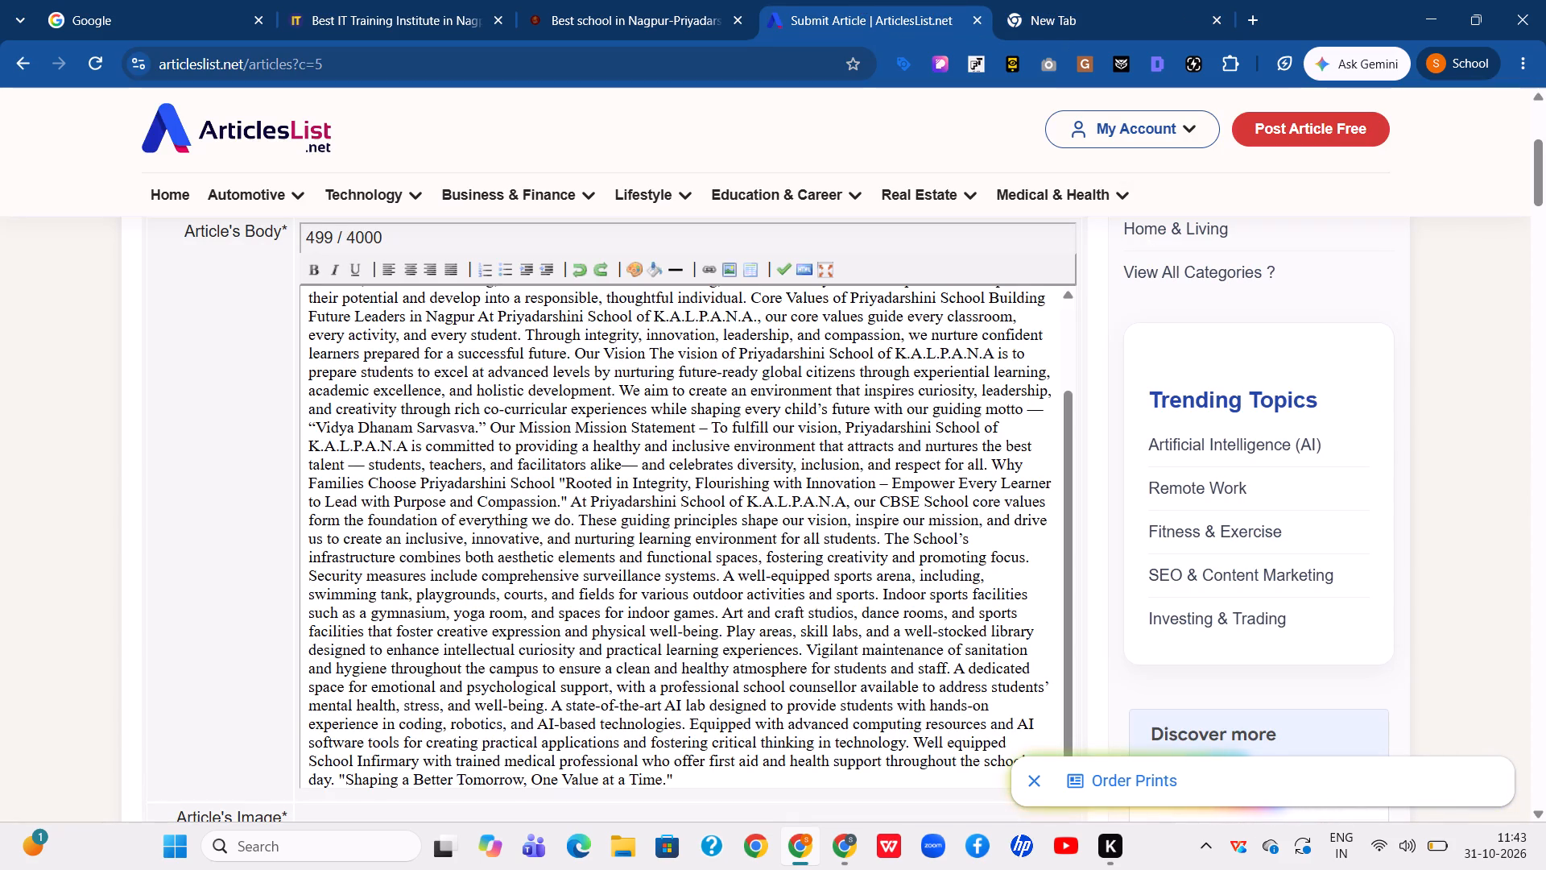
left_click(1220, 19)
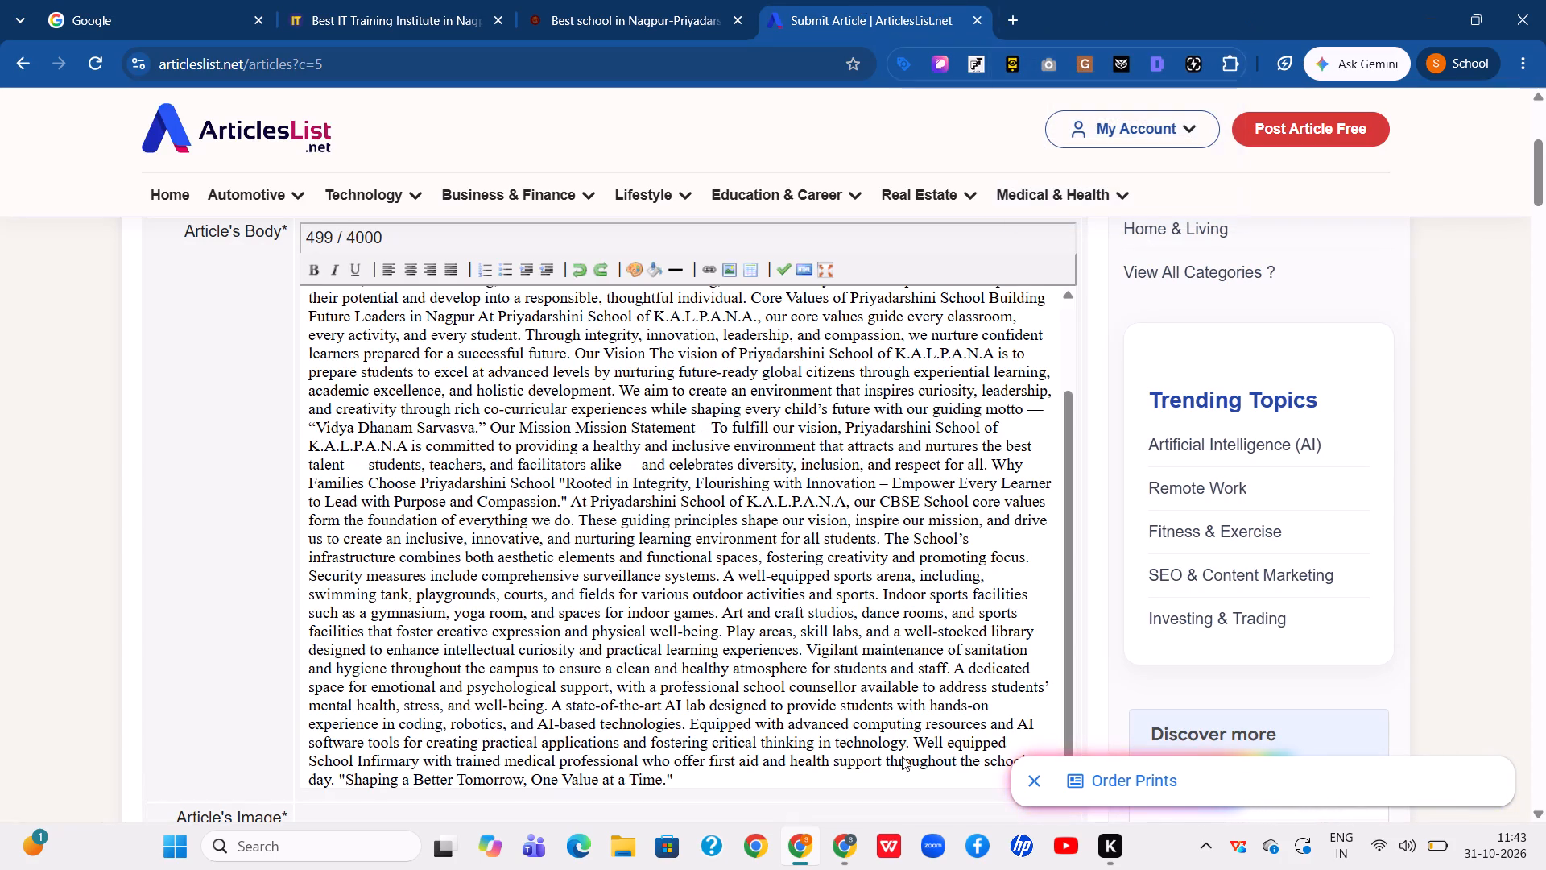
Dismiss the Order Prints pop-up and put the closing slogan "Shaping a Better Tomorrow, One Value at a Time." in its own paragraph.
scroll(1019, 713, "down", 1)
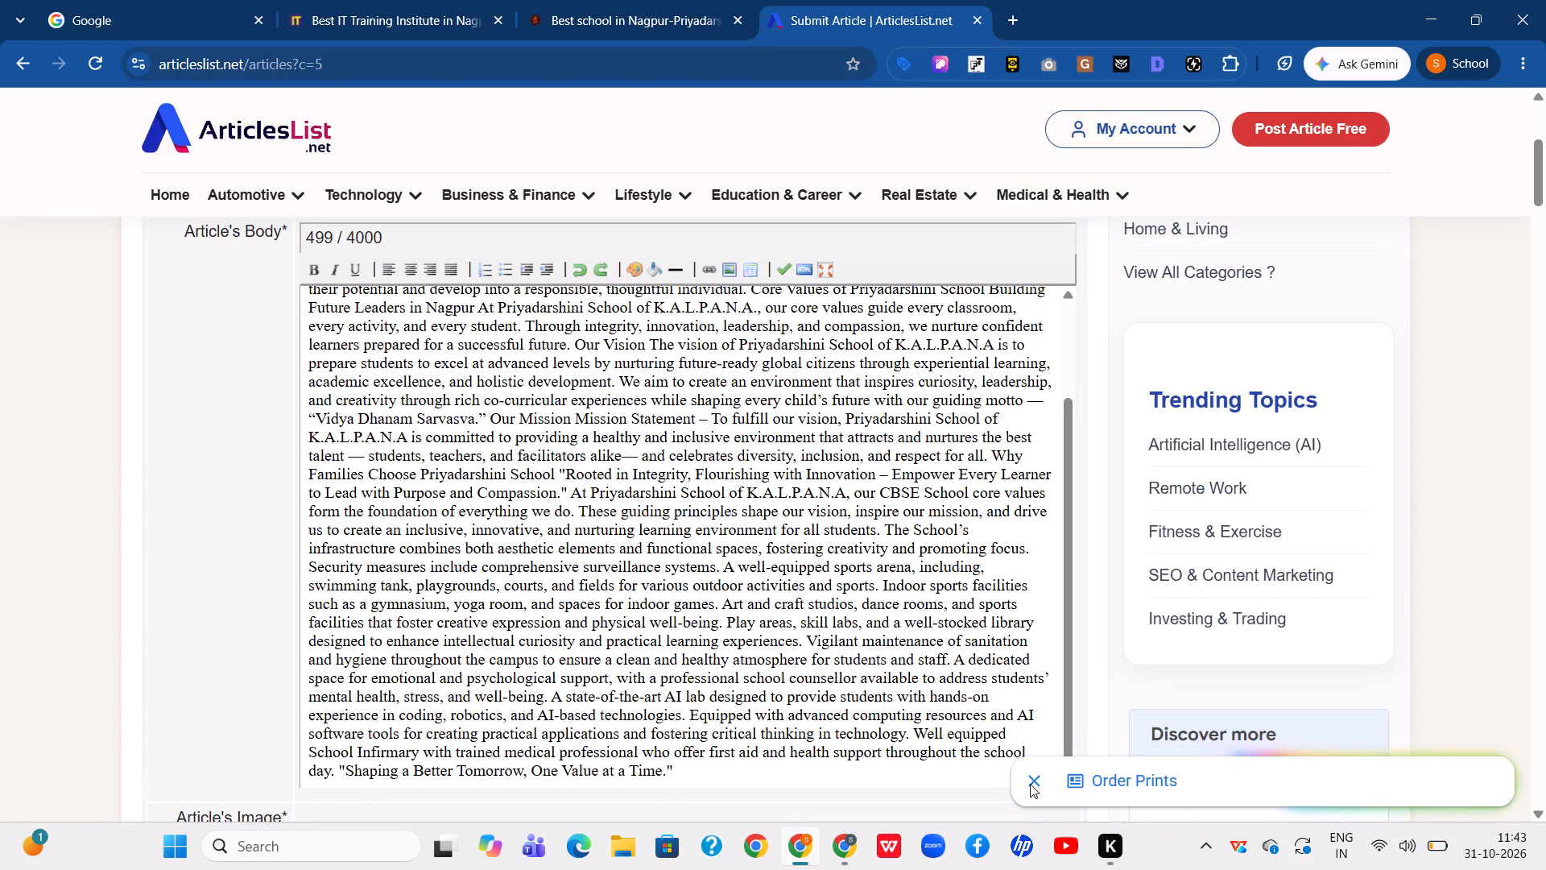
left_click(1029, 780)
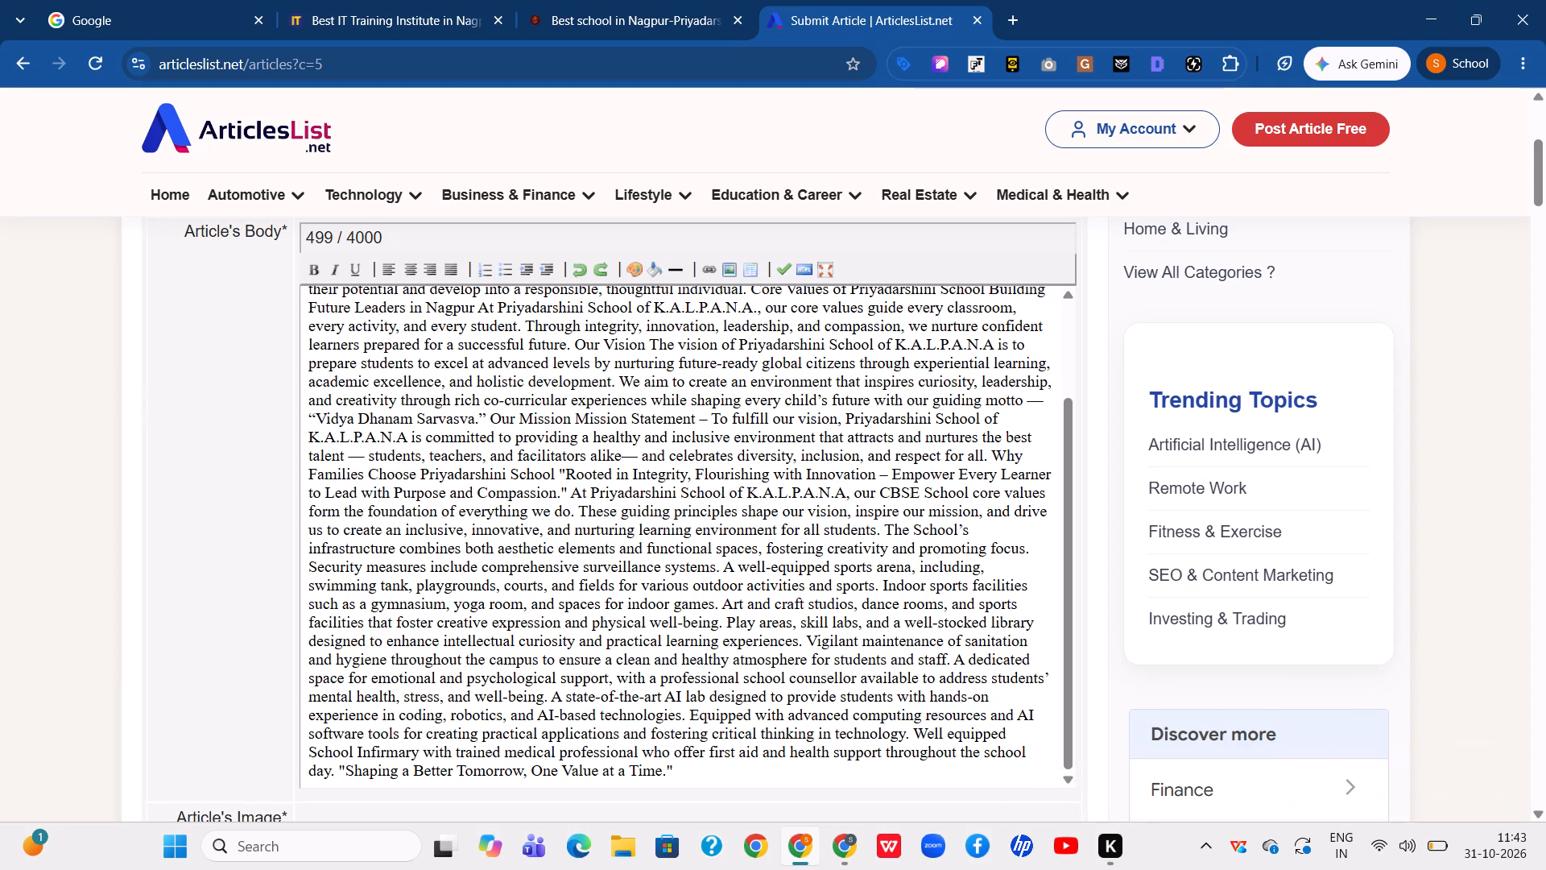
left_click(336, 766)
key("Return")
Insert paragraph breaks in the article body before "Our well-structured curriculum" and before "Core Values of Priyadarshini School".
scroll(336, 766, "up", 2)
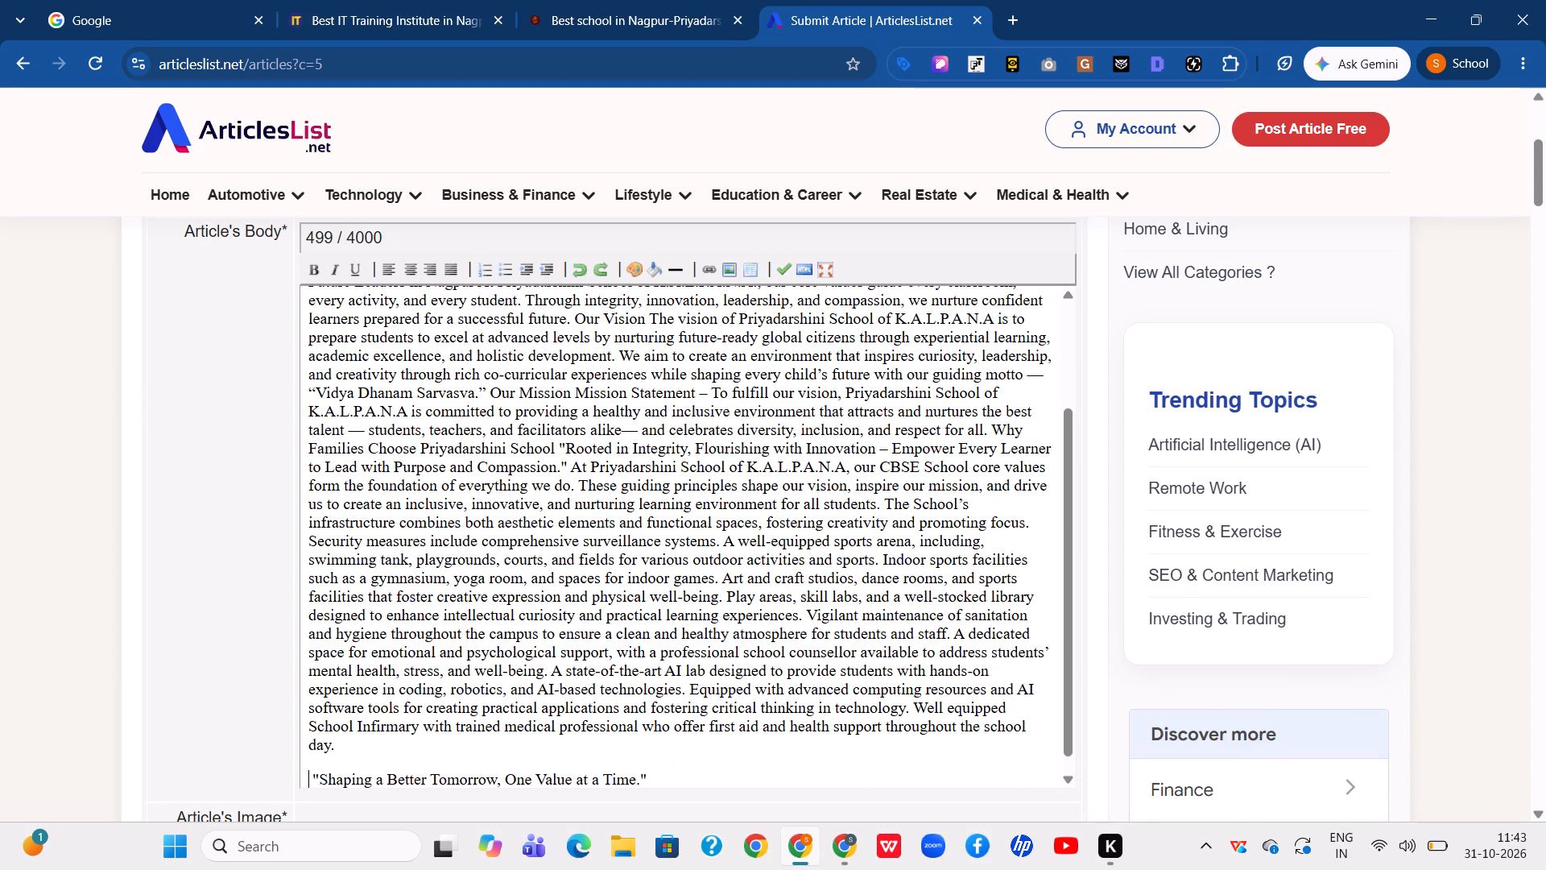
scroll(336, 766, "up", 4)
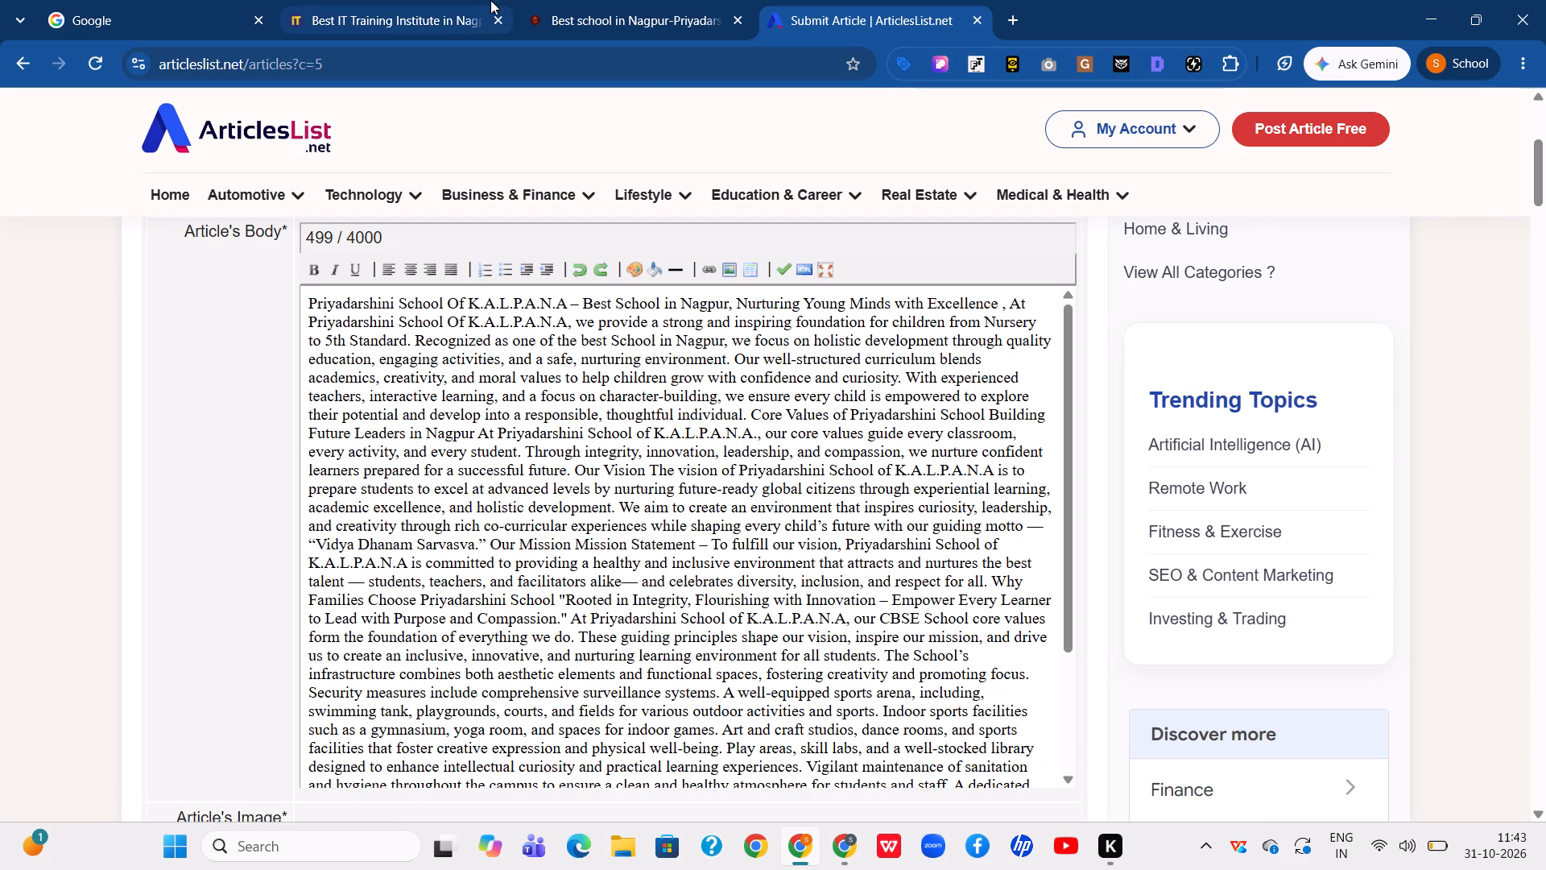
left_click(642, 2)
left_click(821, 1)
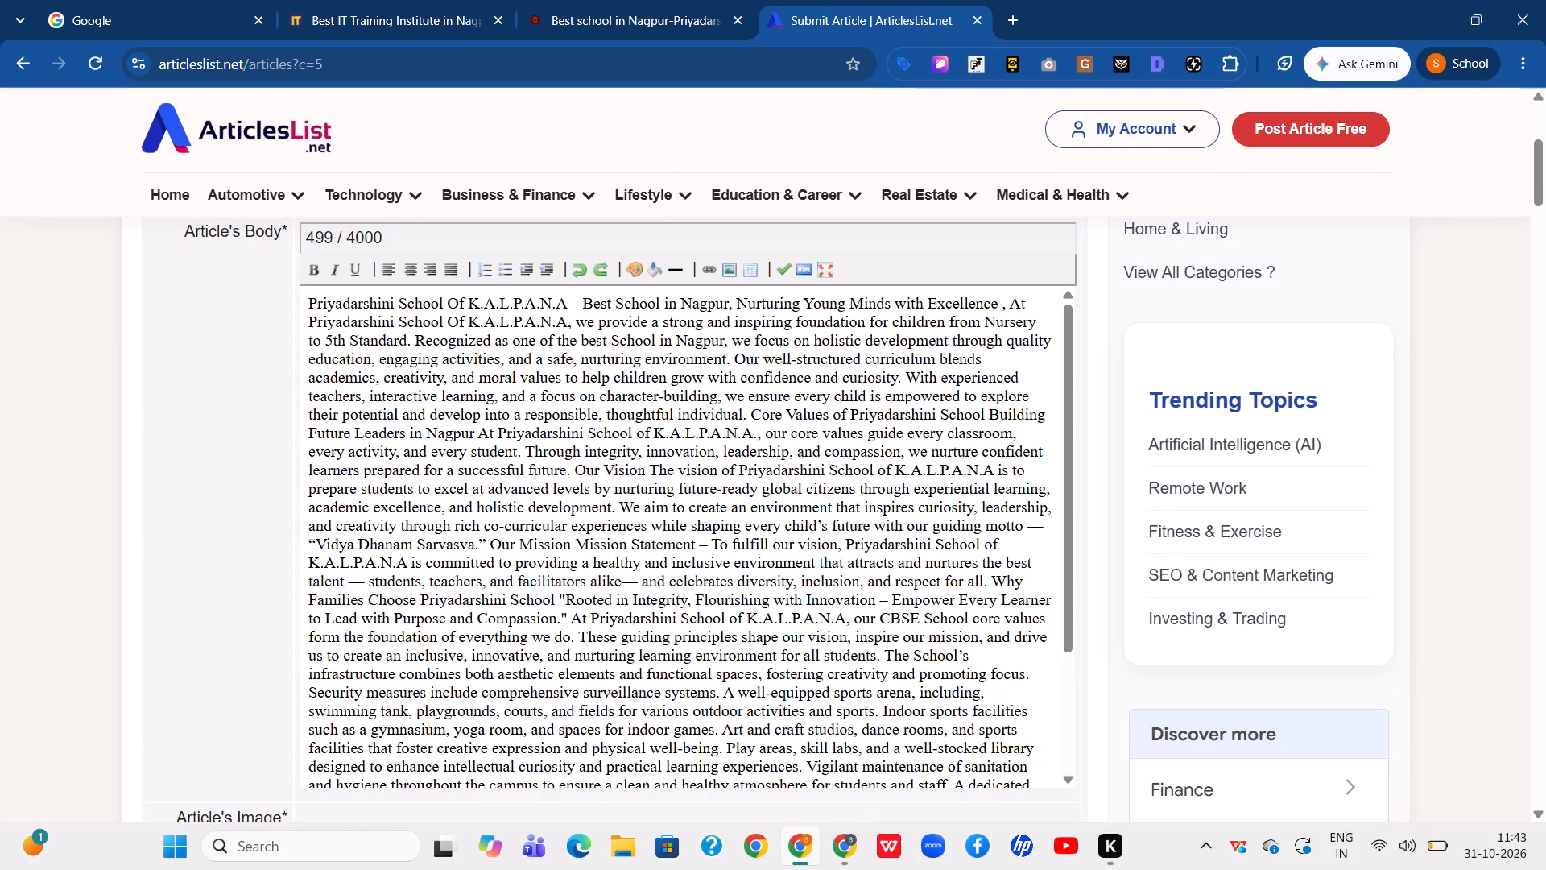
left_click(732, 369)
left_click(736, 346)
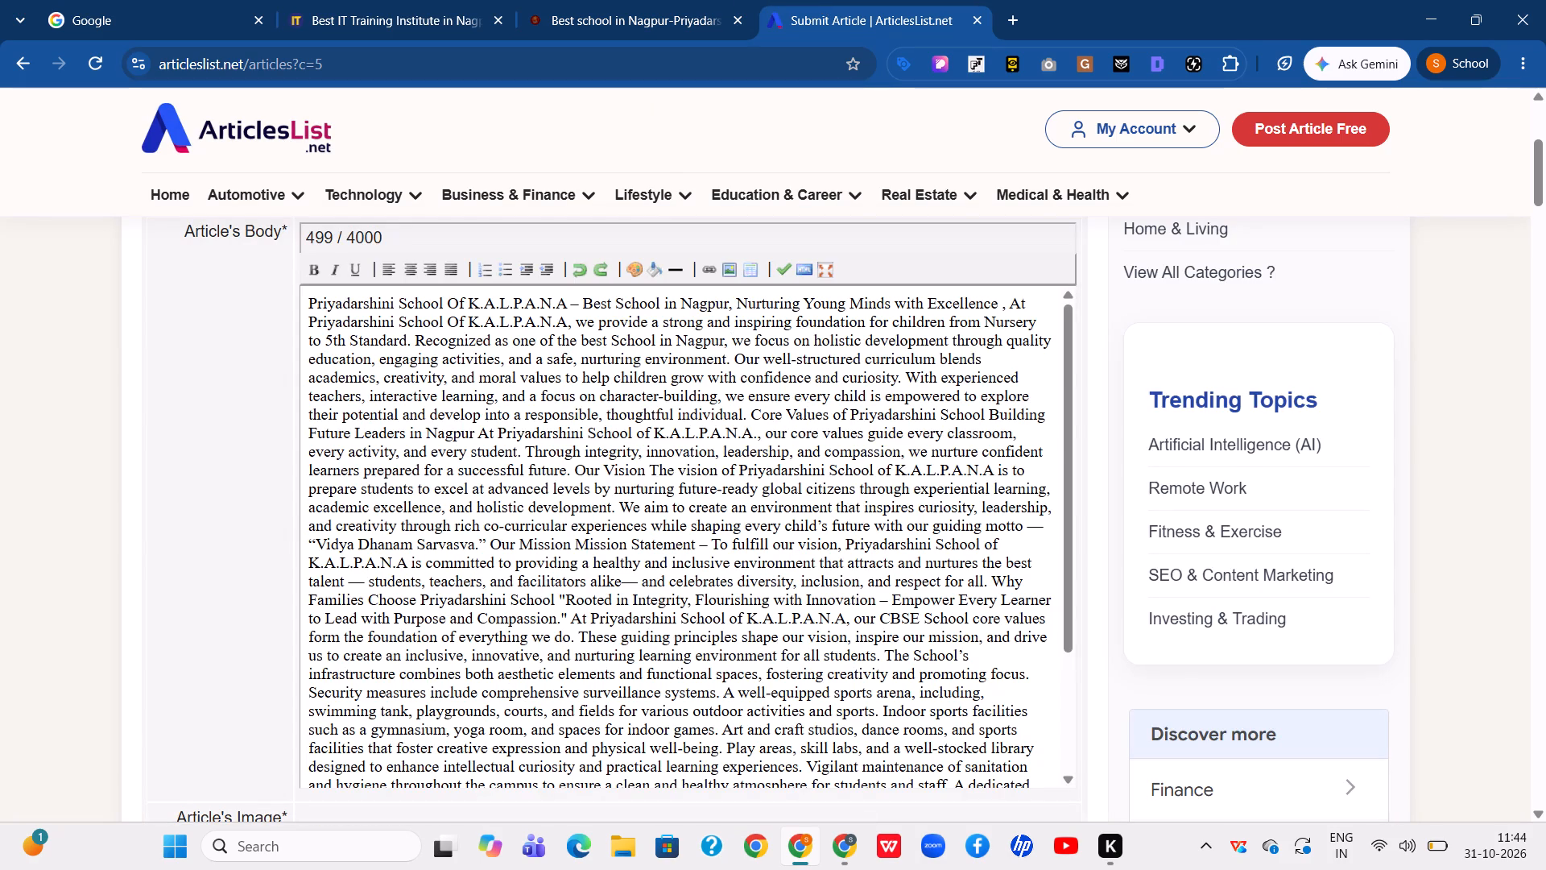
left_click(733, 362)
key("Return")
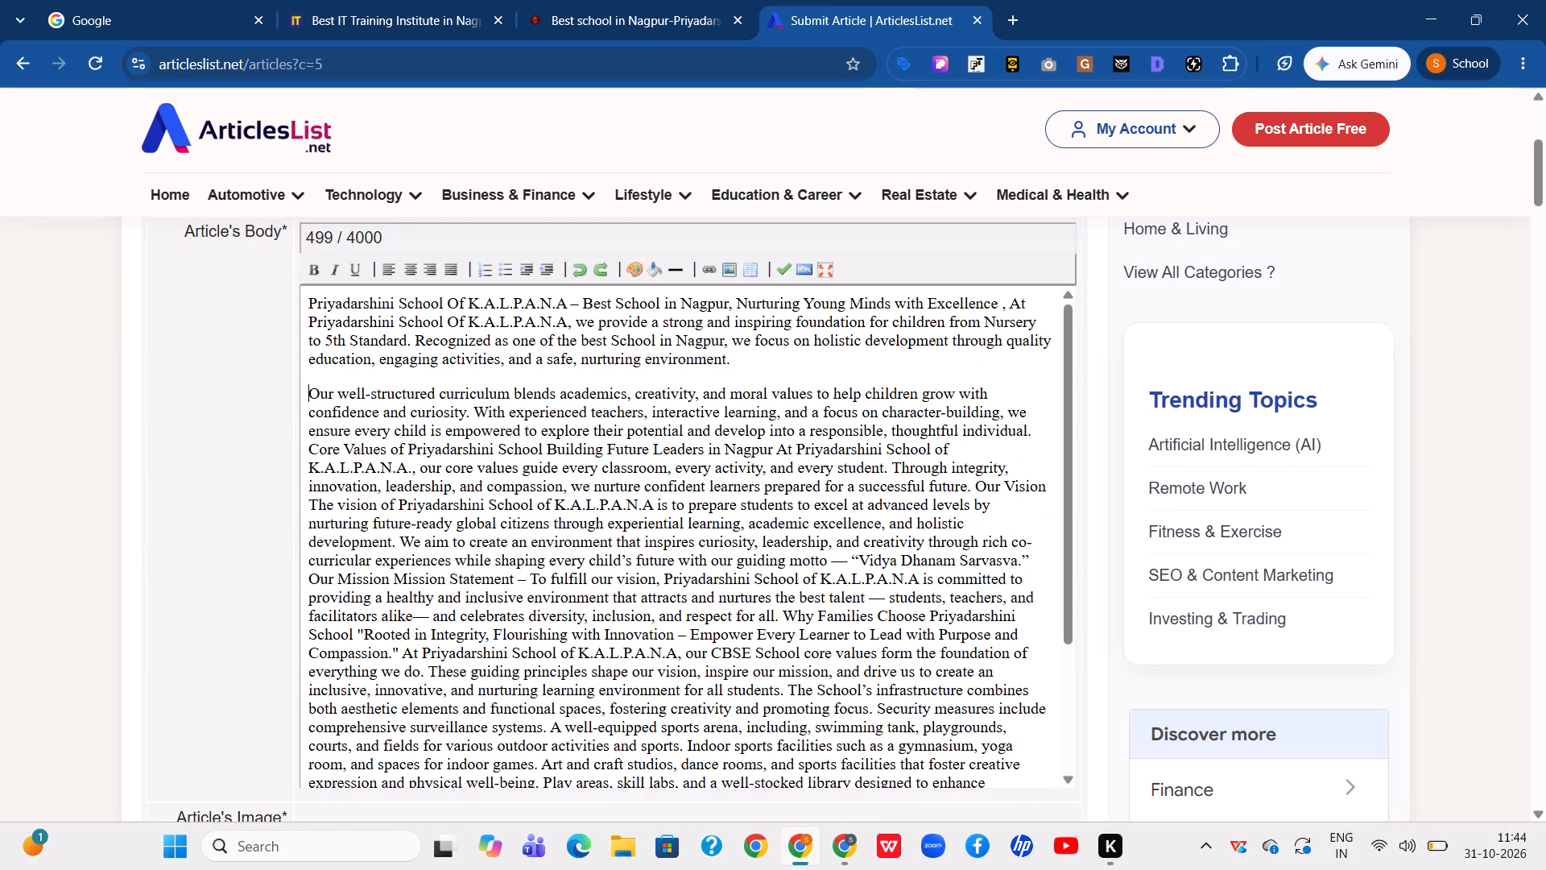
left_click(1036, 423)
key("Return")
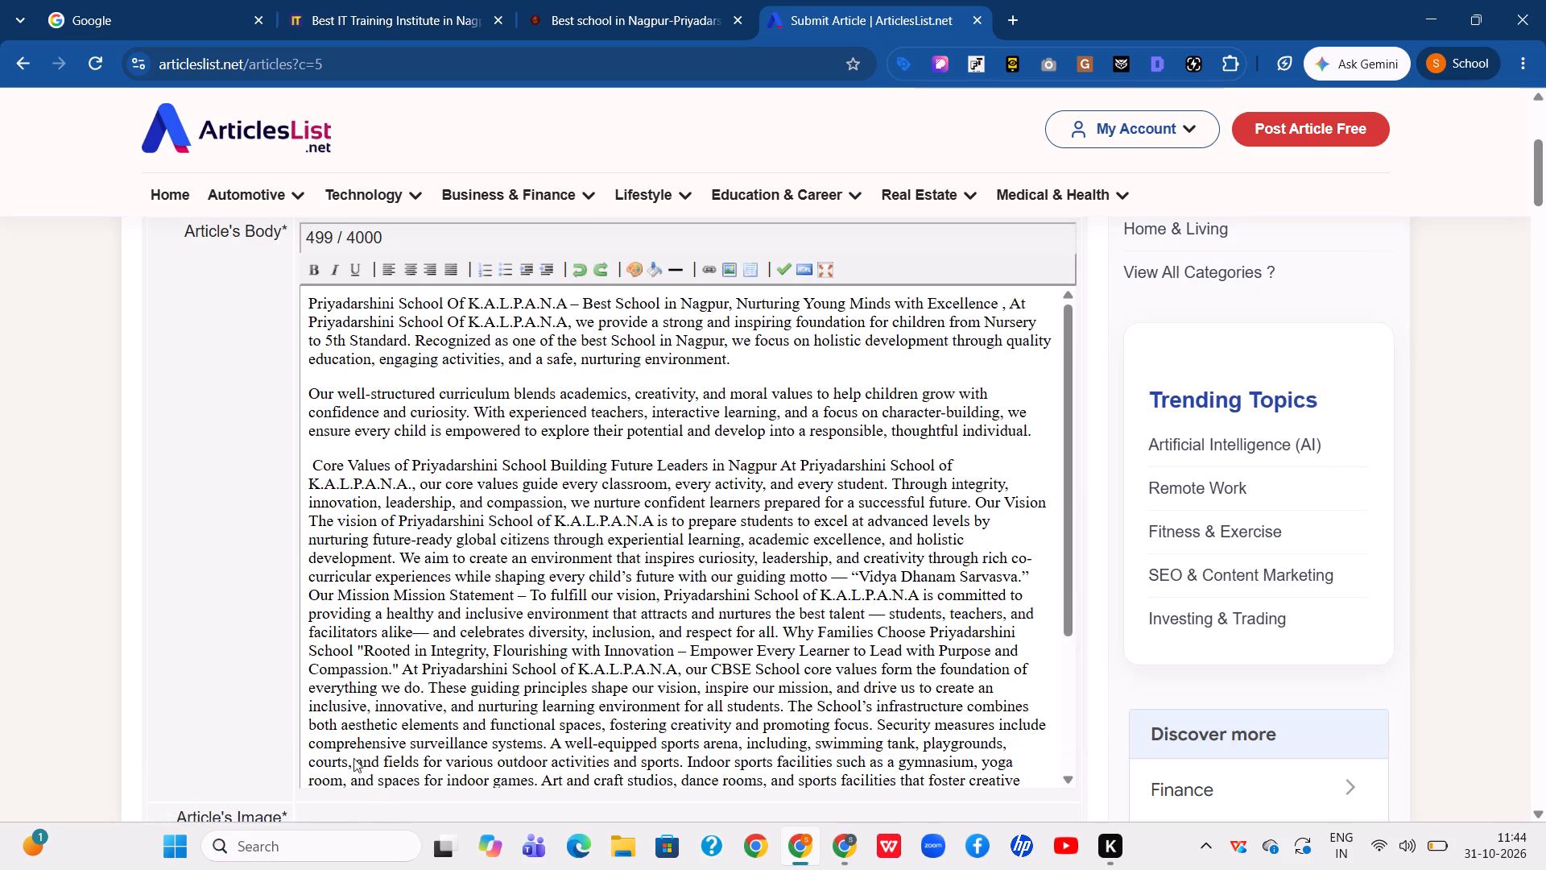
Separate the "Core Values of Priyadarshini School Building Future Leaders in Nagpur" heading from the text starting "At Priyadarshini School".
left_click(424, 480)
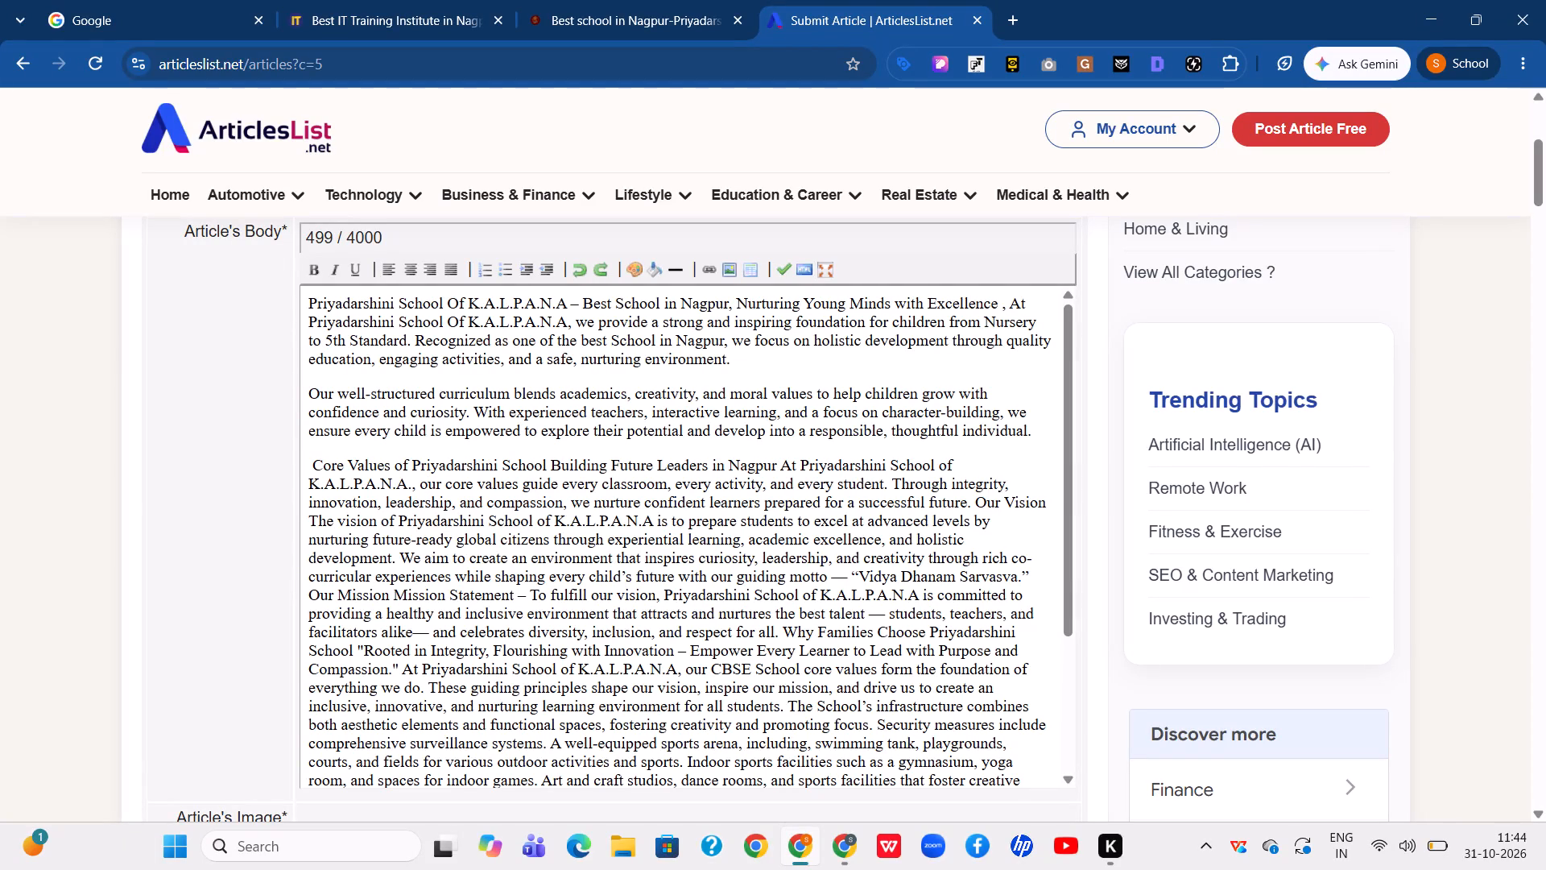
left_click(786, 467)
key("Return")
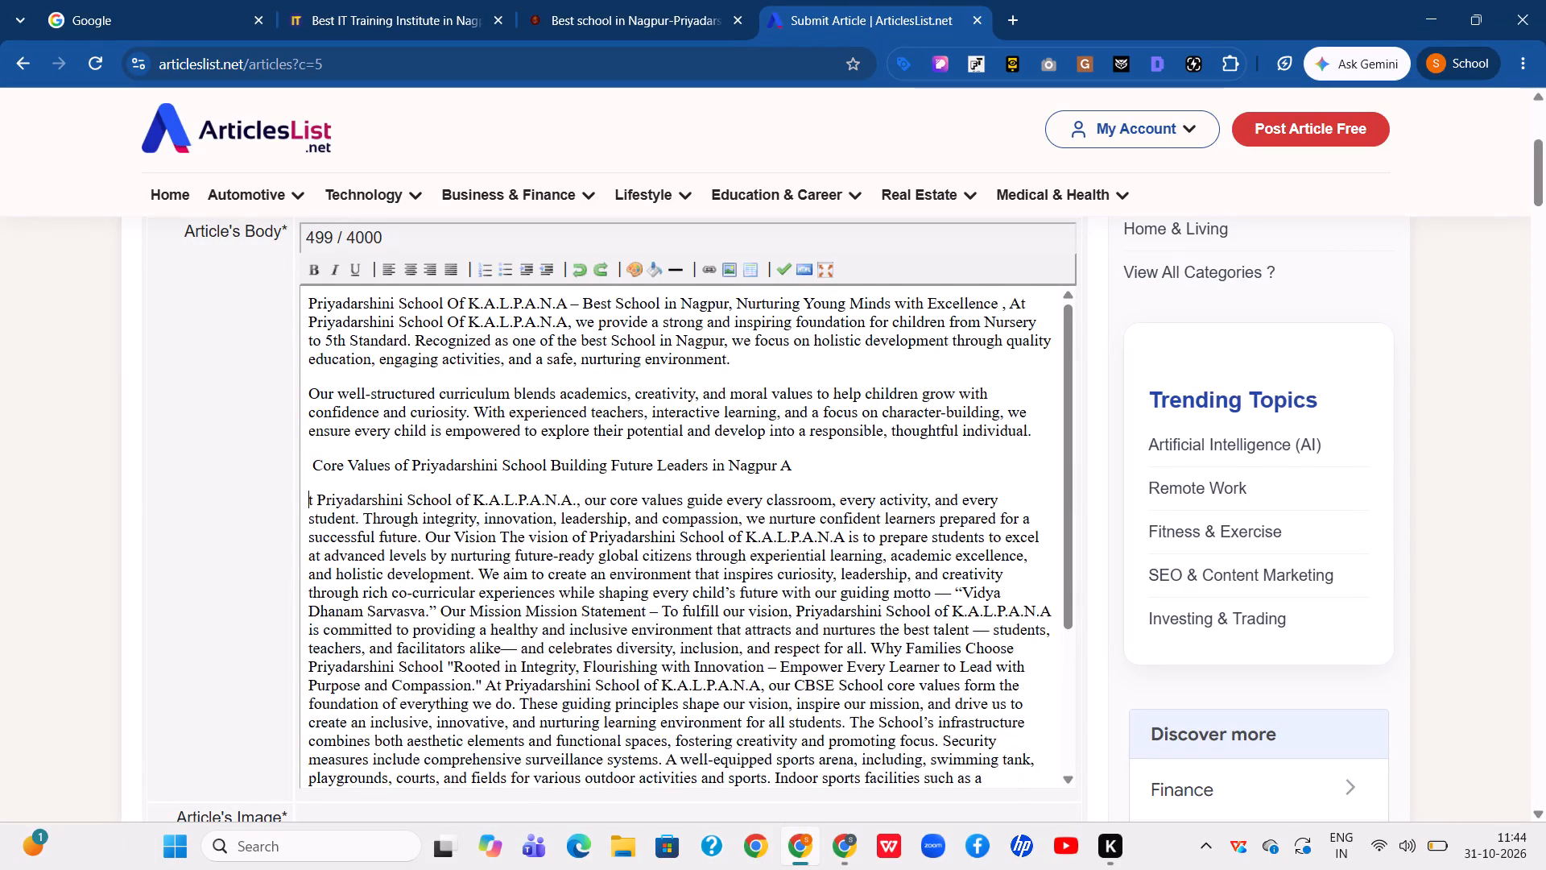
key("Return")
key("BackSpace")
key("BackSpace")
key("Left")
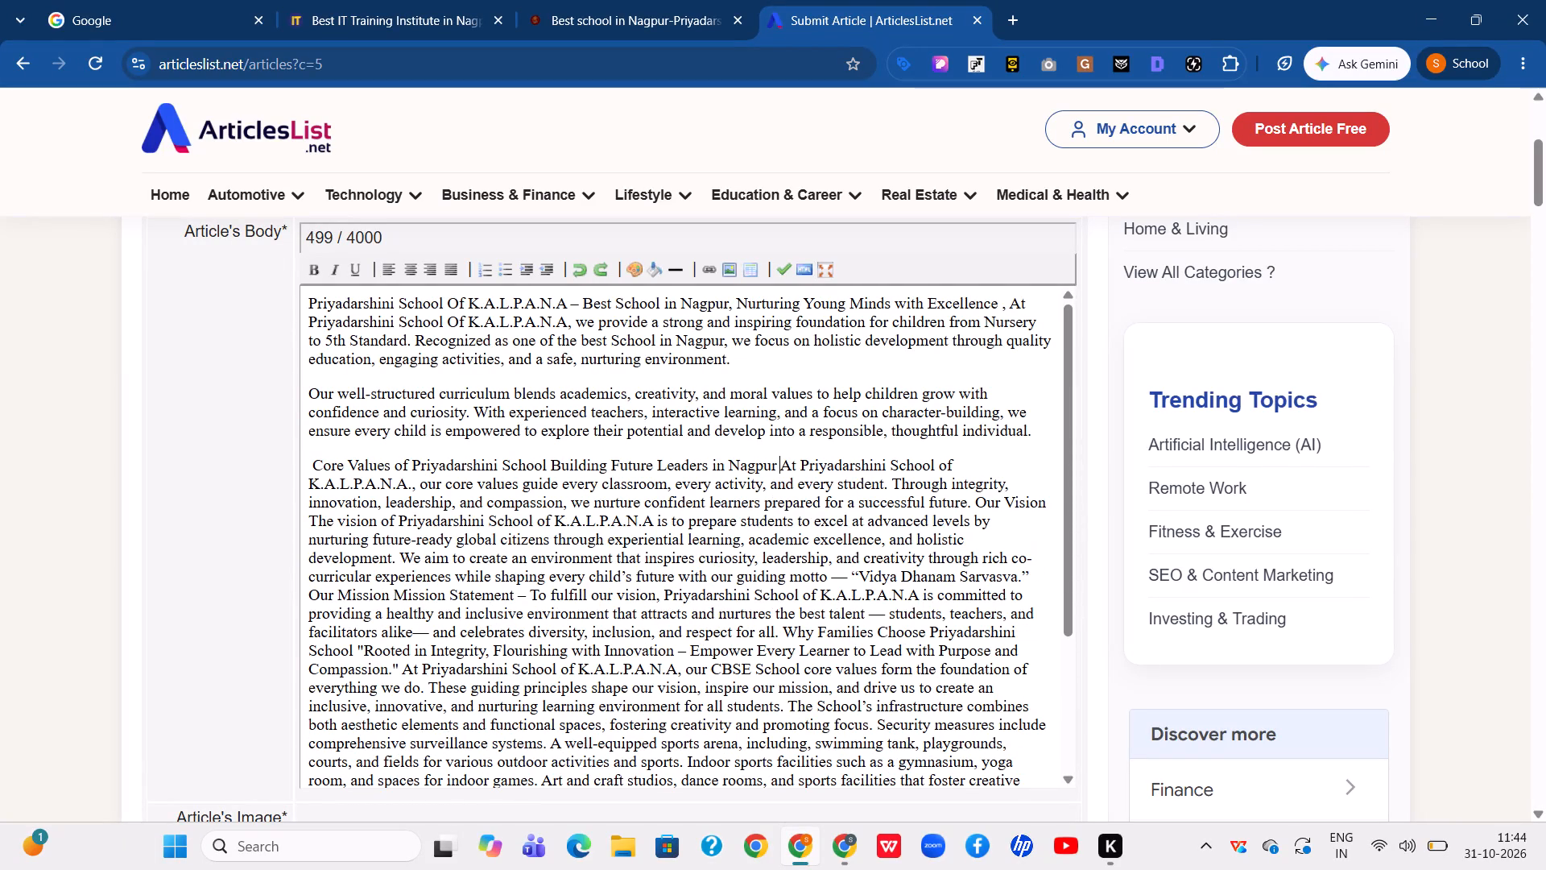
key("Return")
key("Return")
key("BackSpace")
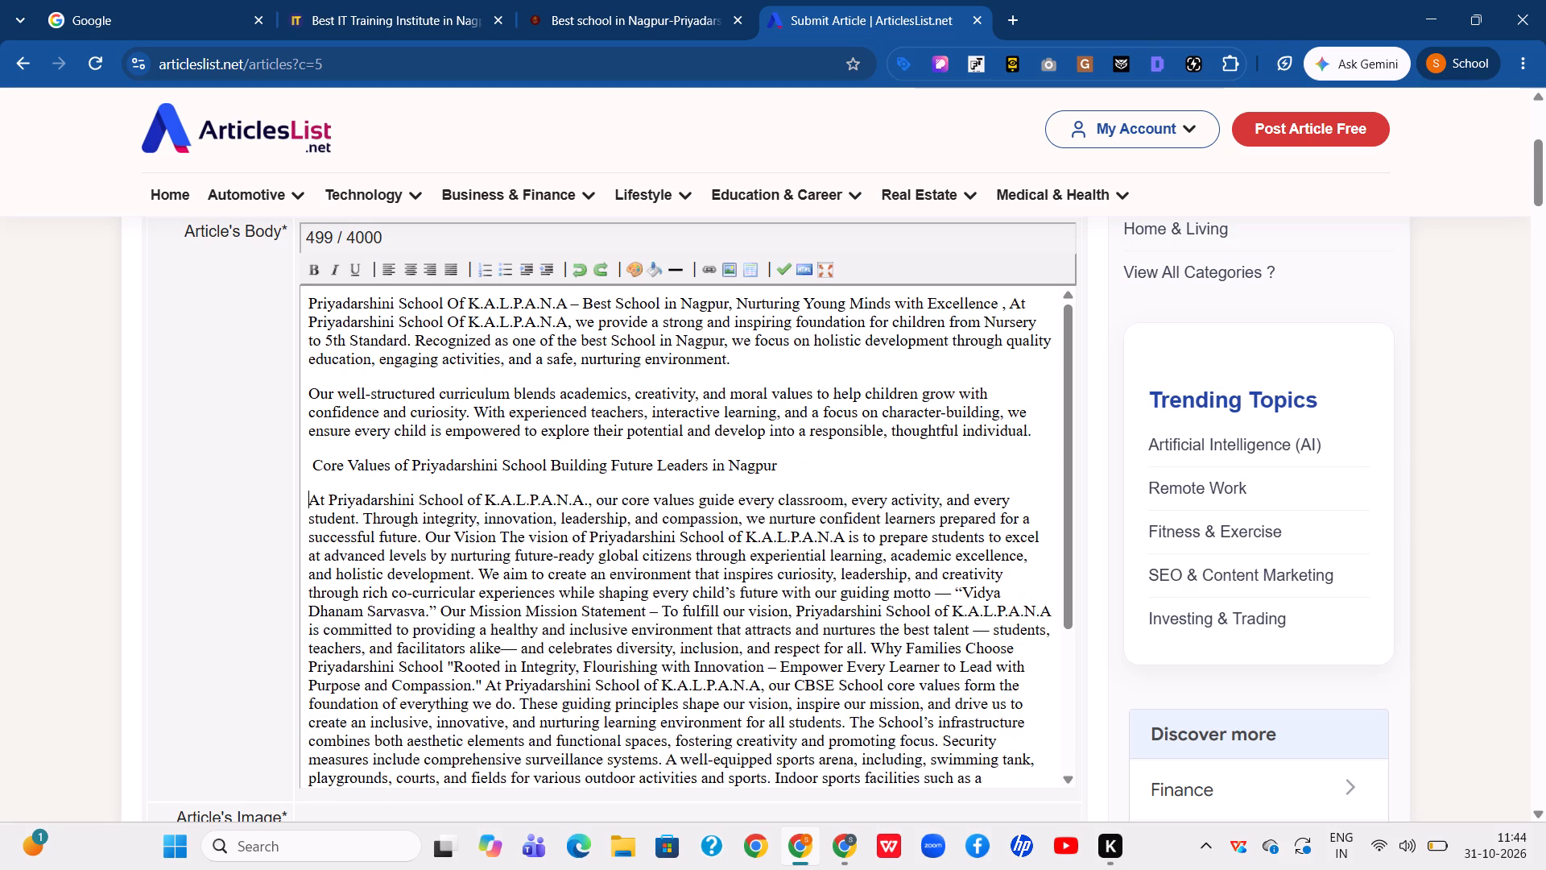
Start a new paragraph at "Our Vision" and add a hyphen after those words.
left_click(424, 541)
key("Return")
key("Return")
key("BackSpace")
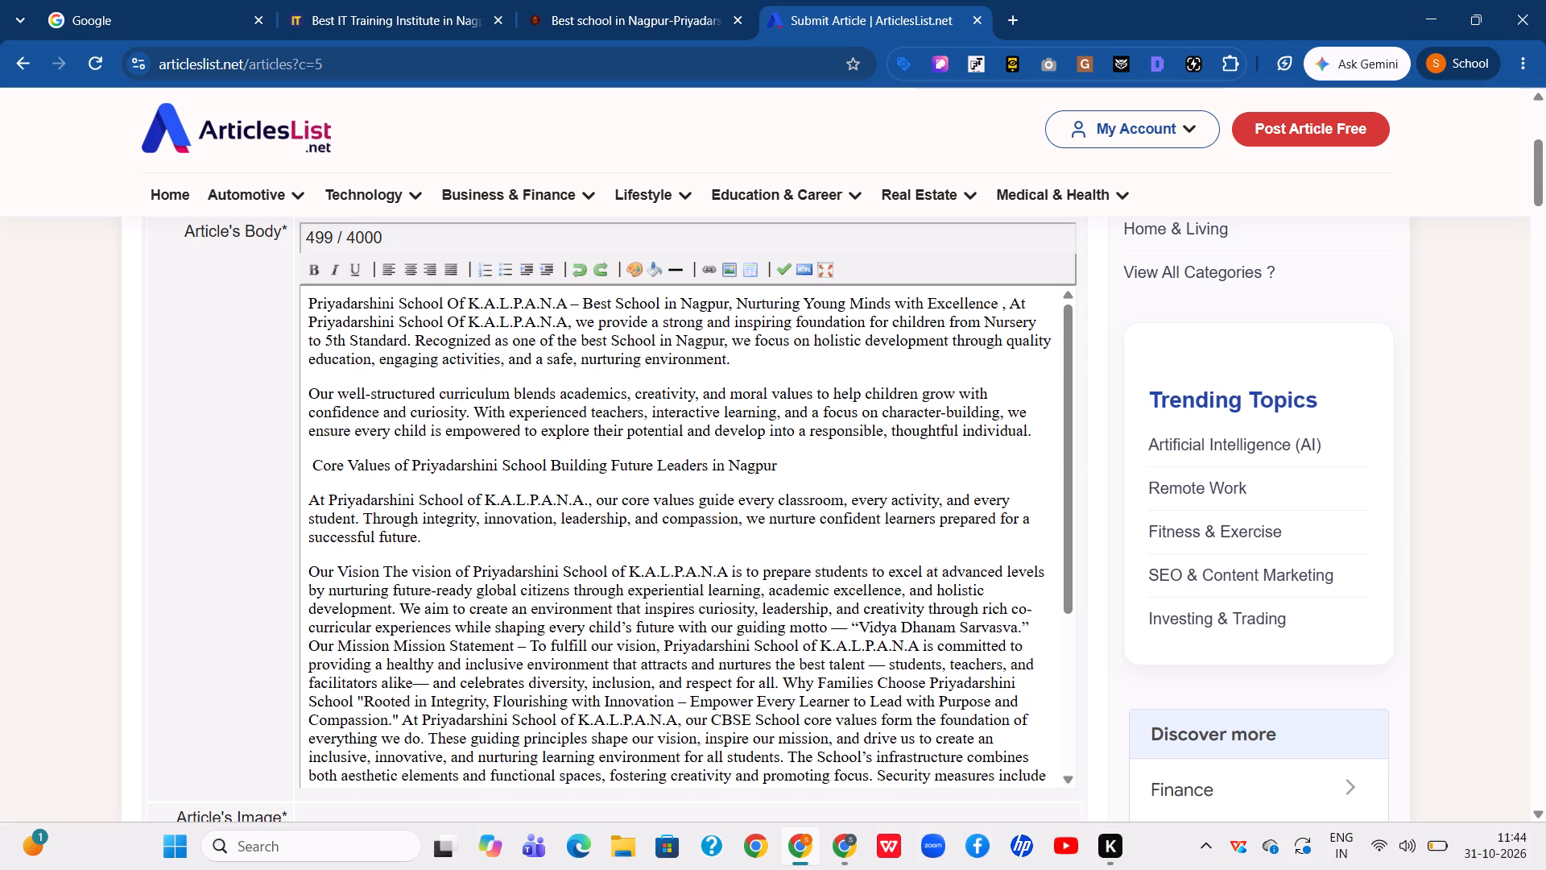
left_click(382, 572)
key("Left")
type("-")
key("space")
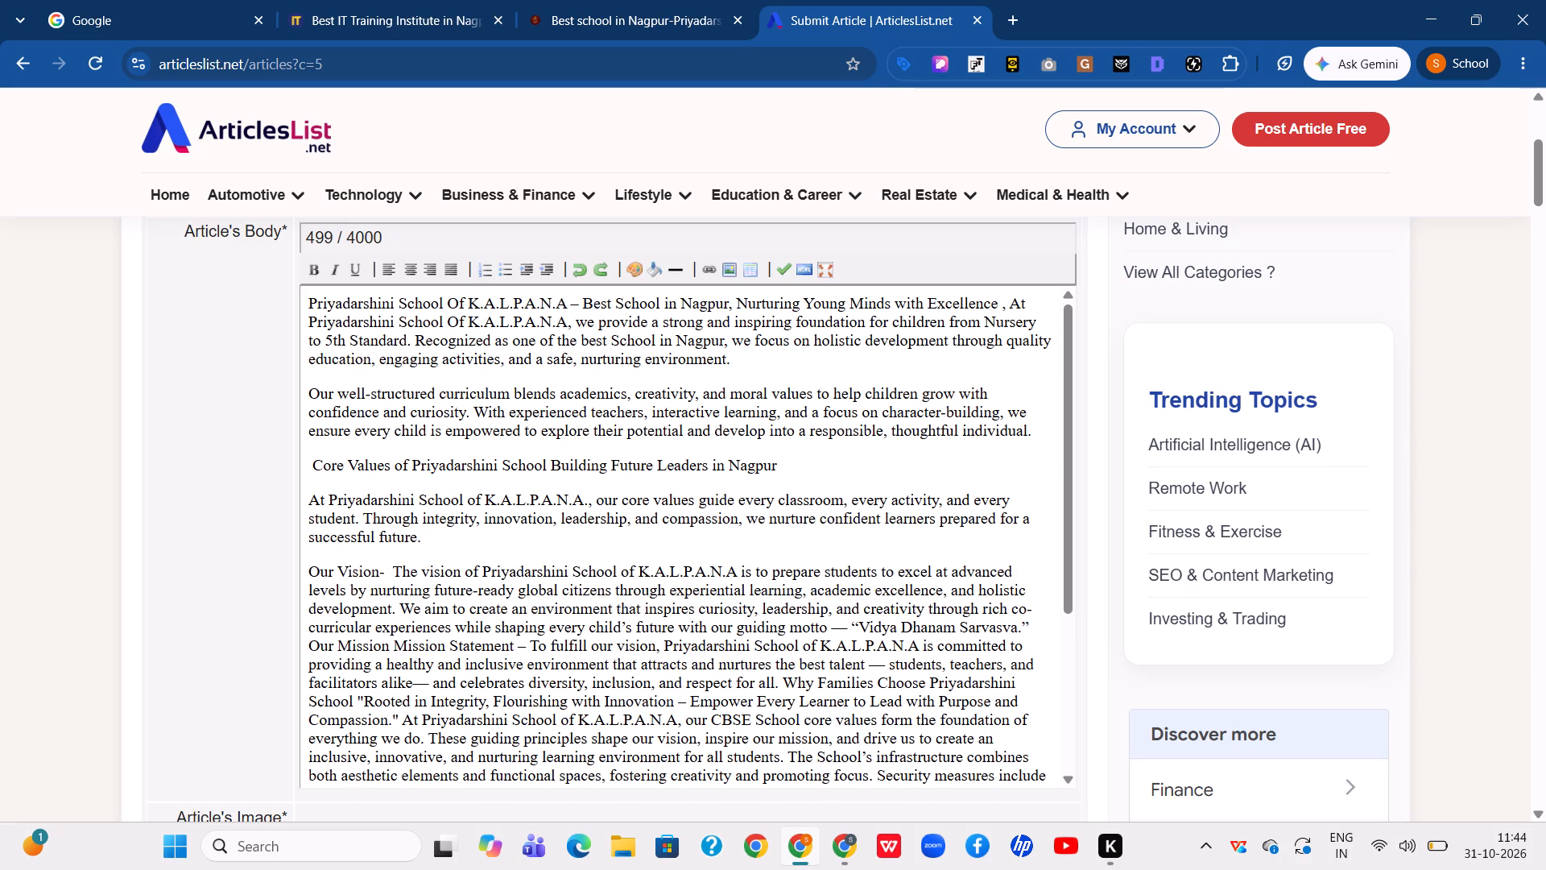
Start a new paragraph at "Our Mission Mission Statement" in the article body.
scroll(382, 572, "down", 1)
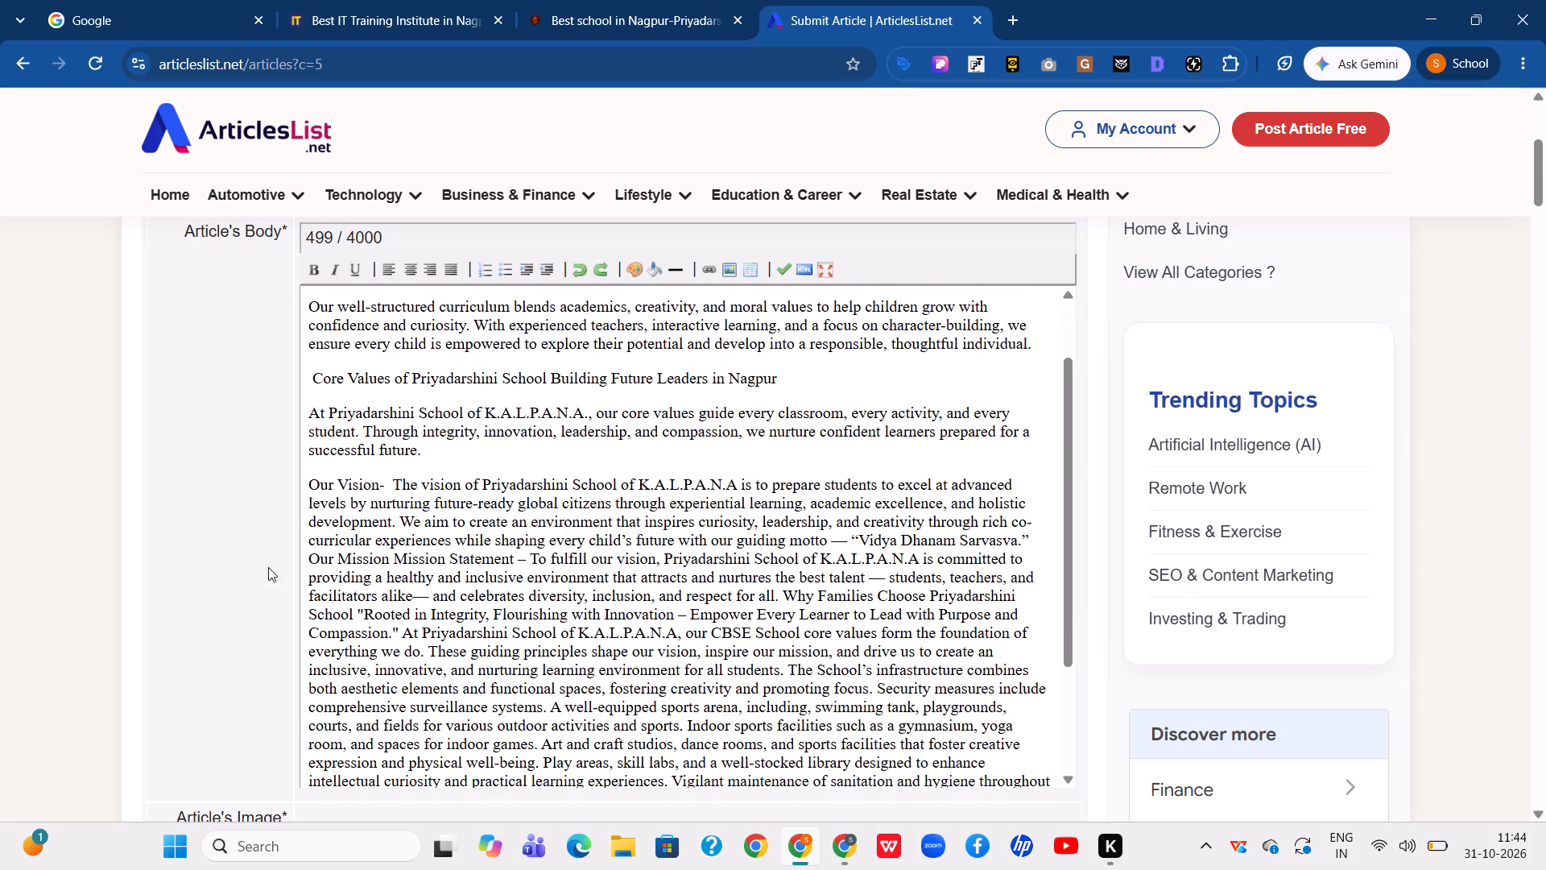
left_click(314, 564)
key("Return")
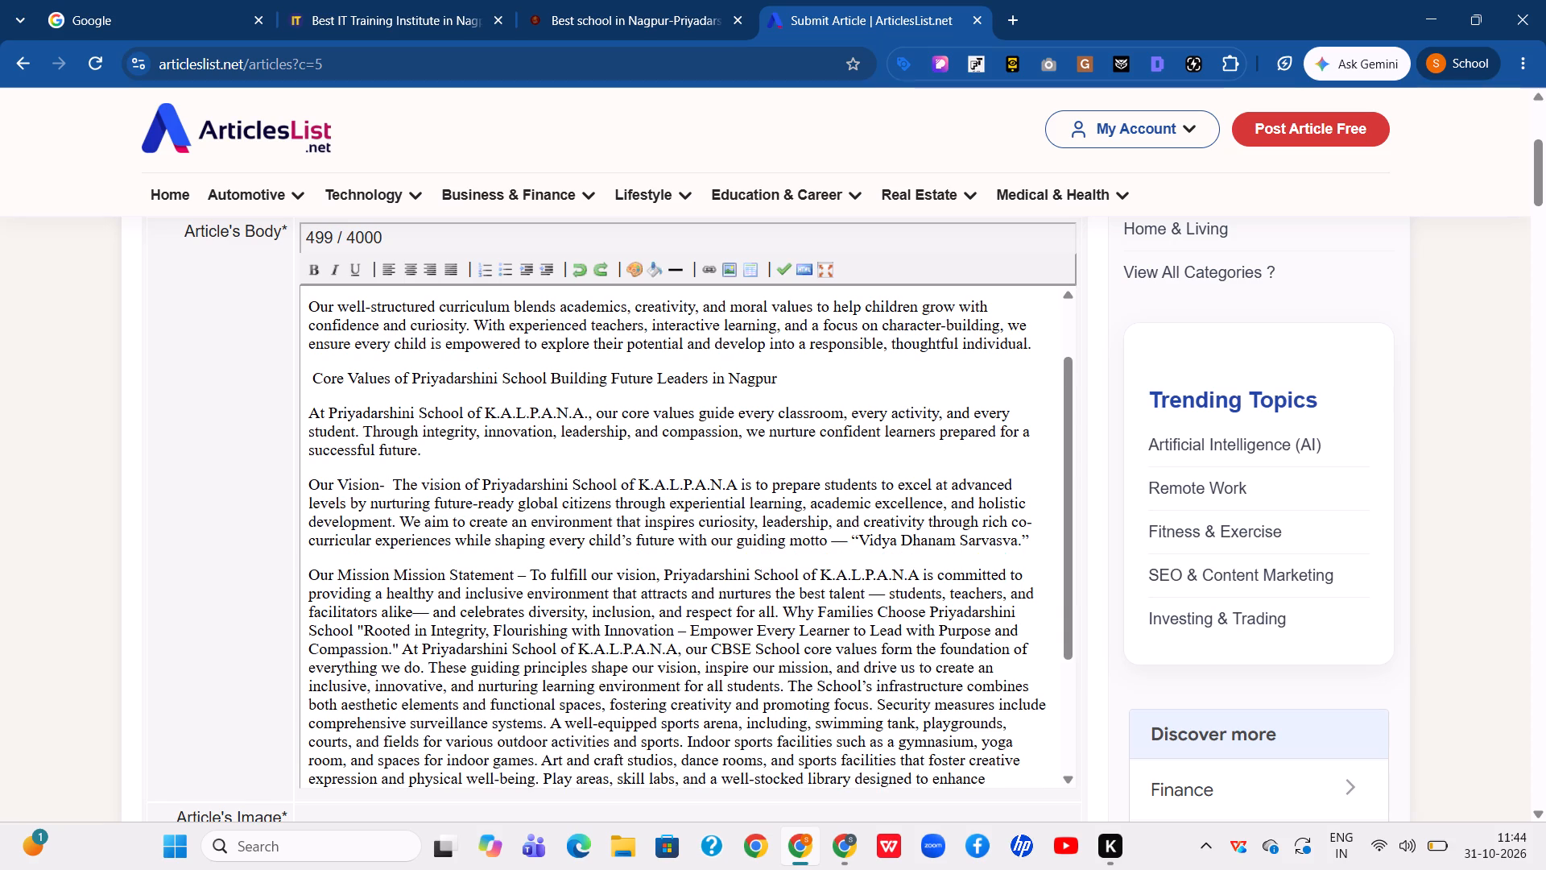
left_click(391, 570)
Put the heading "Why Families Choose Priyadarshini School" on its own line, with an extra blank line above and "Rooted in Integrity" starting a new paragraph.
scroll(391, 570, "down", 1)
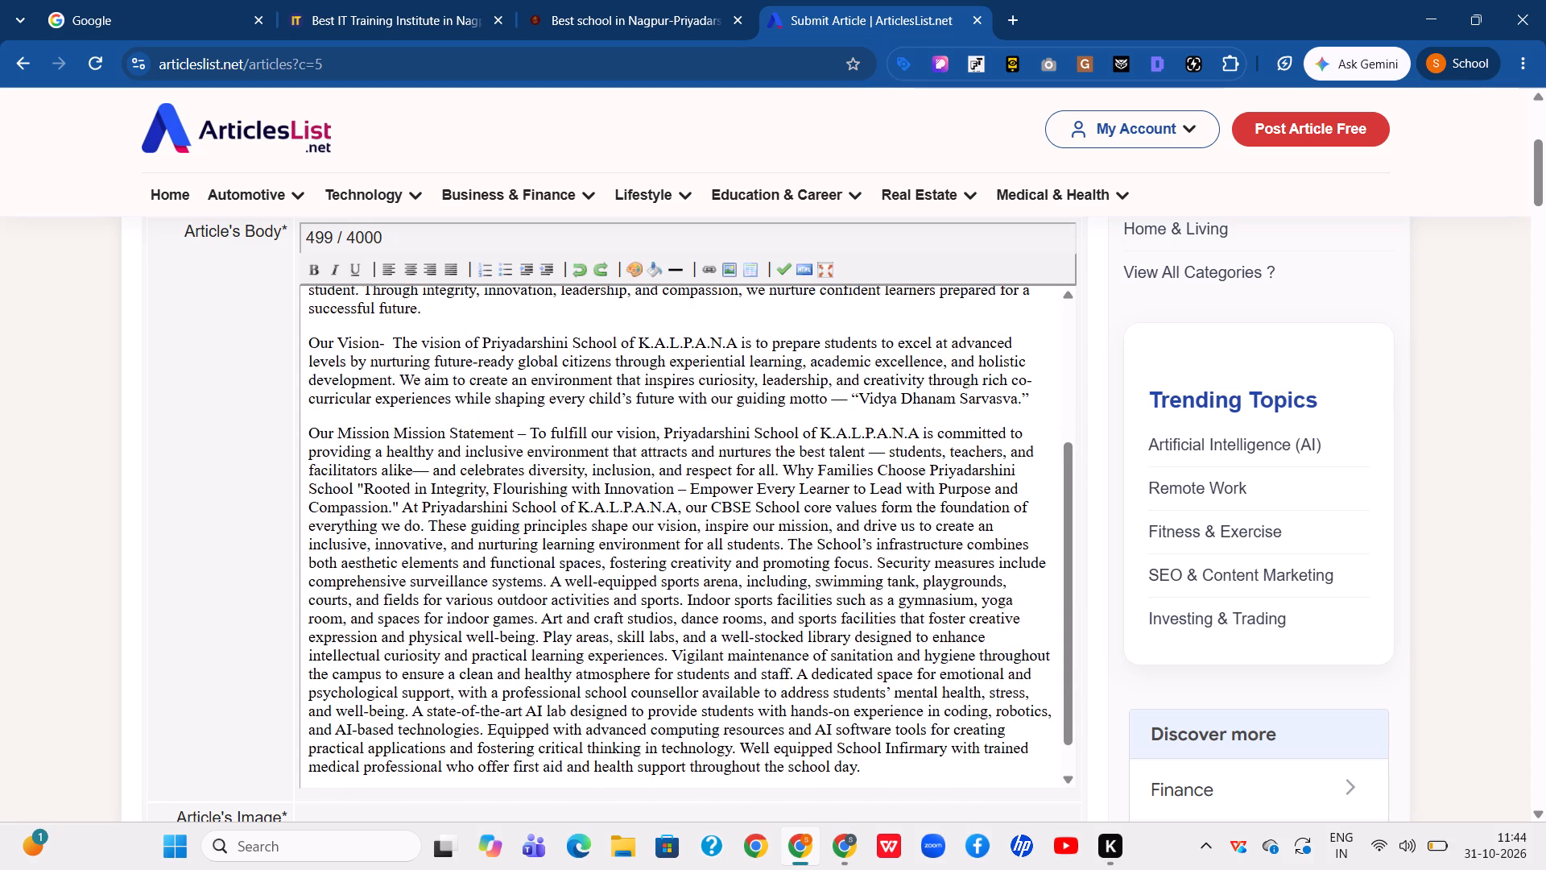
left_click(356, 487)
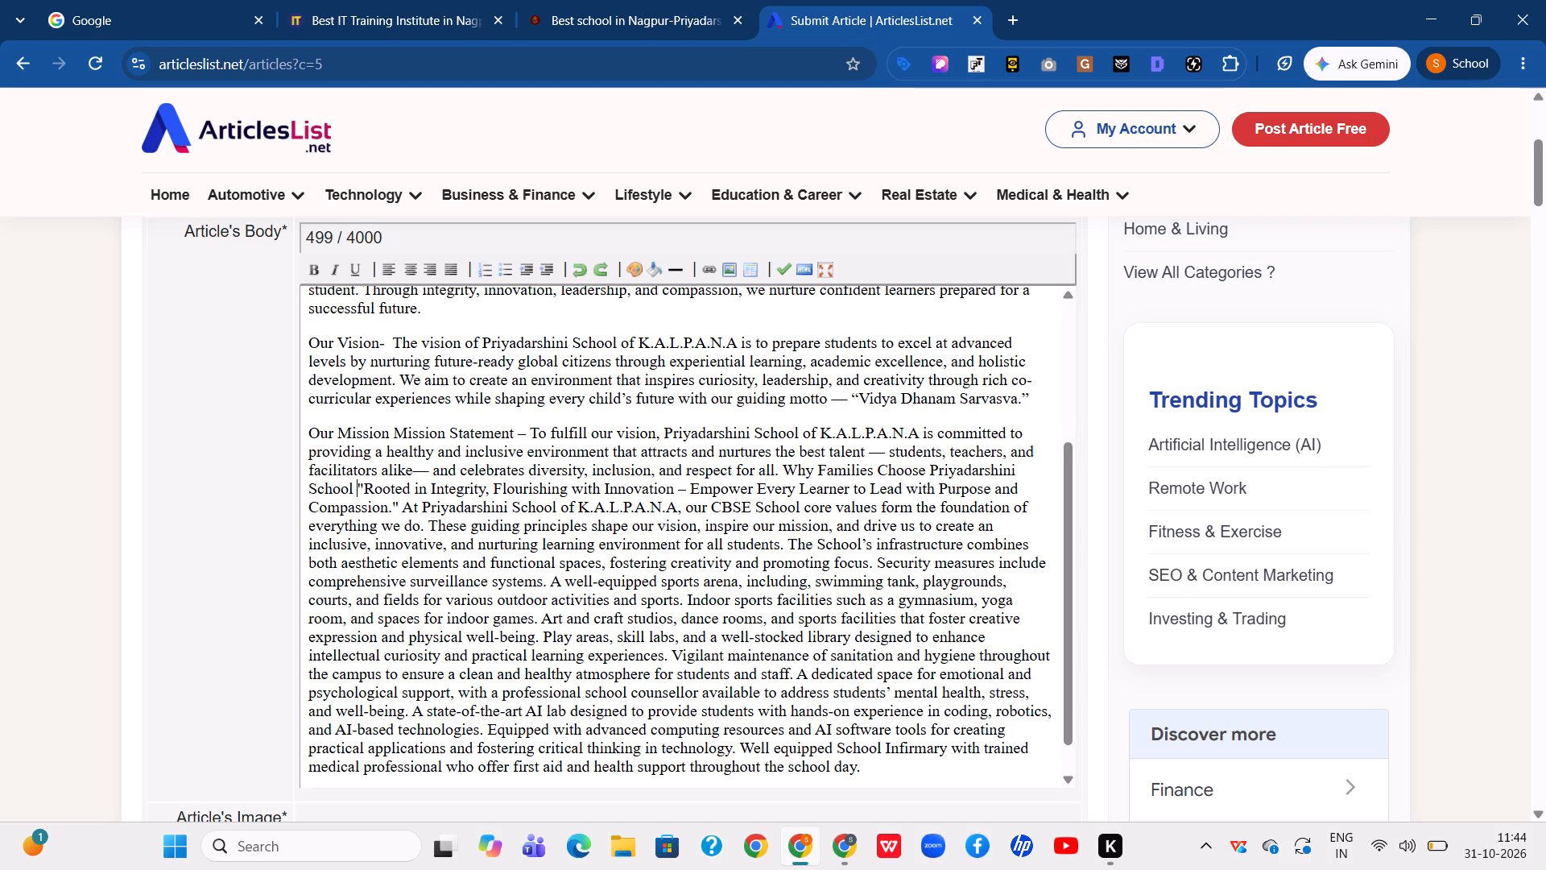
key("Return")
key("Return")
key("BackSpace")
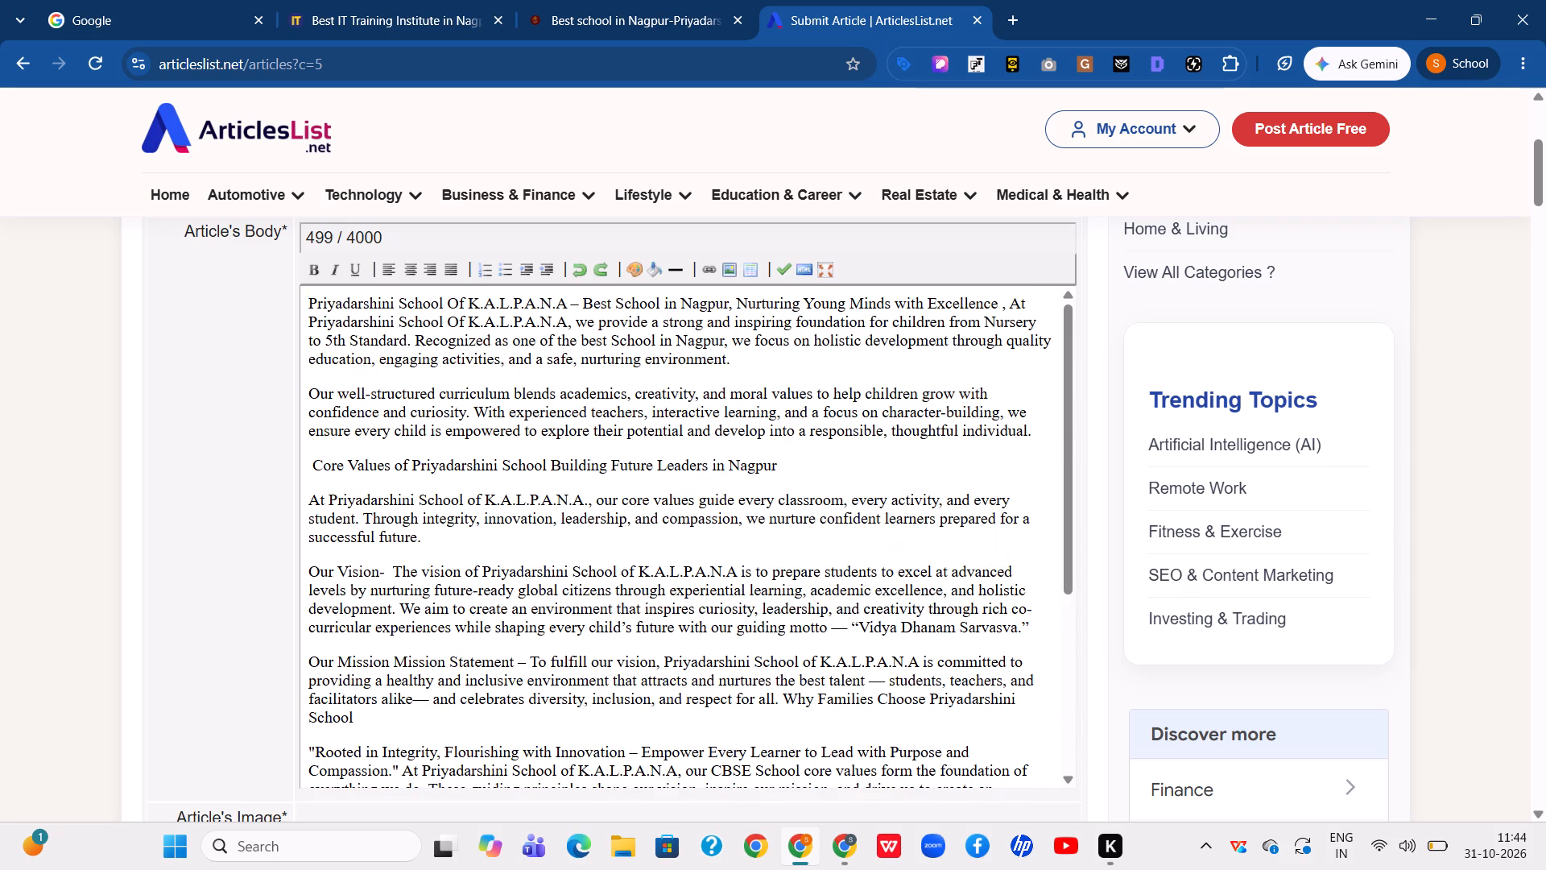
scroll(356, 487, "down", 1)
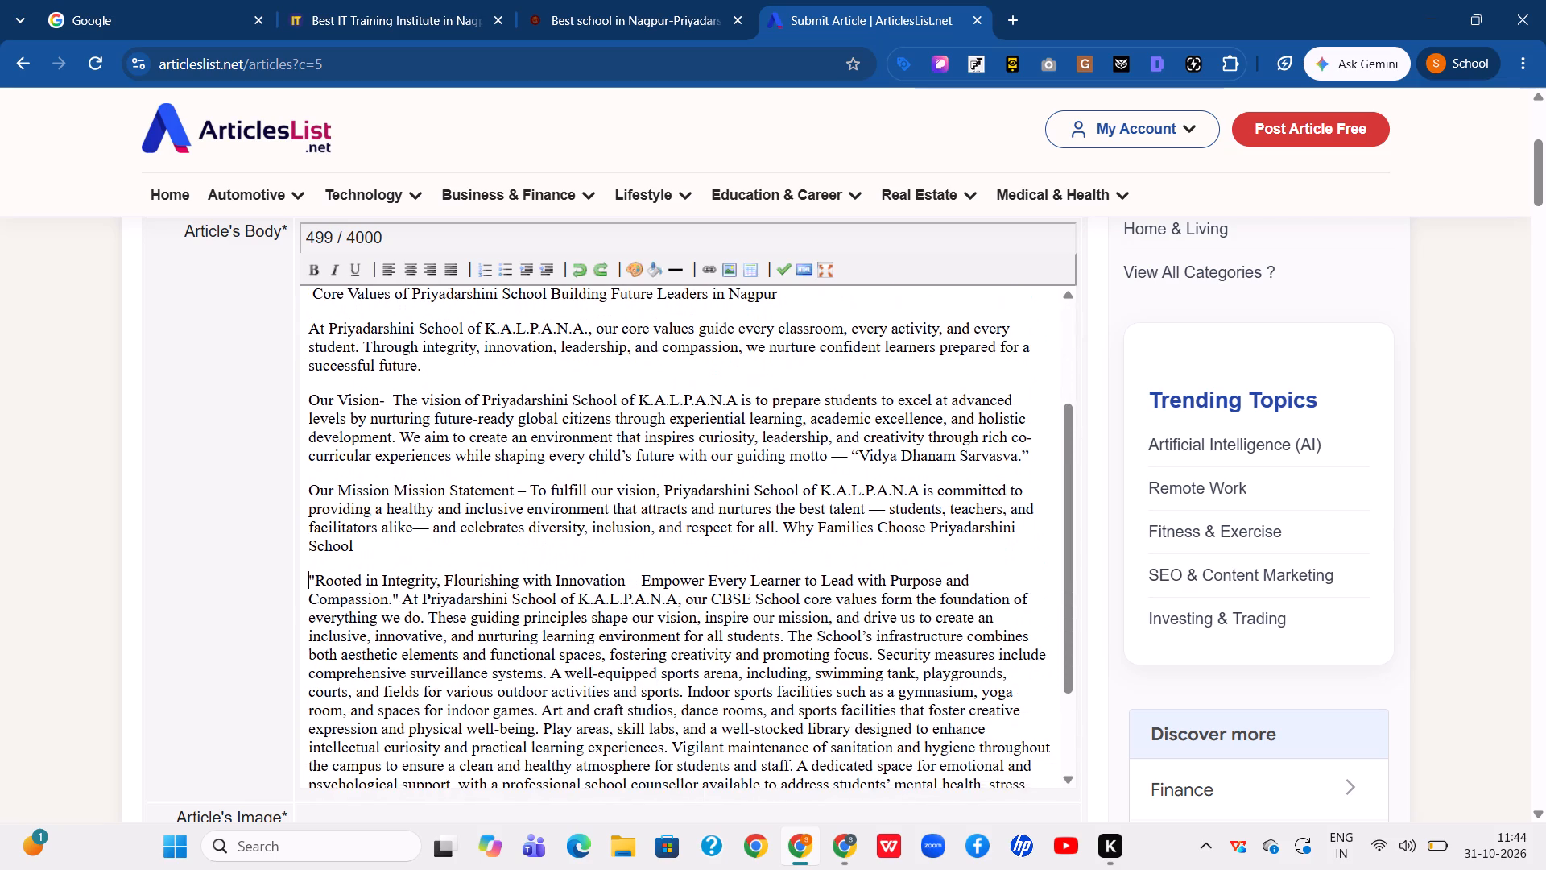
scroll(356, 487, "down", 1)
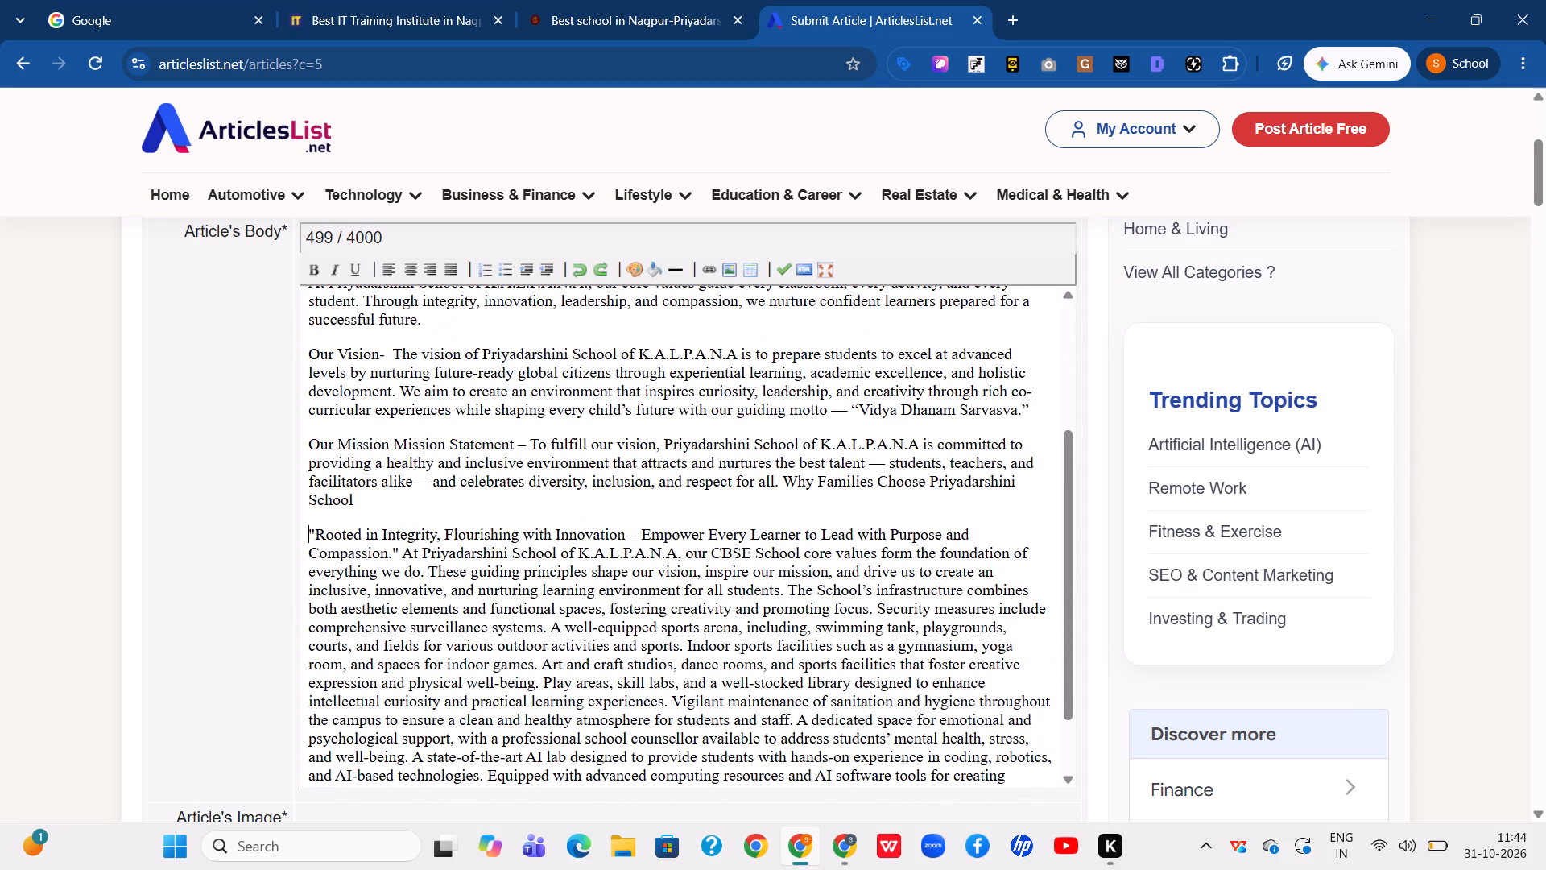
scroll(356, 487, "down", 2)
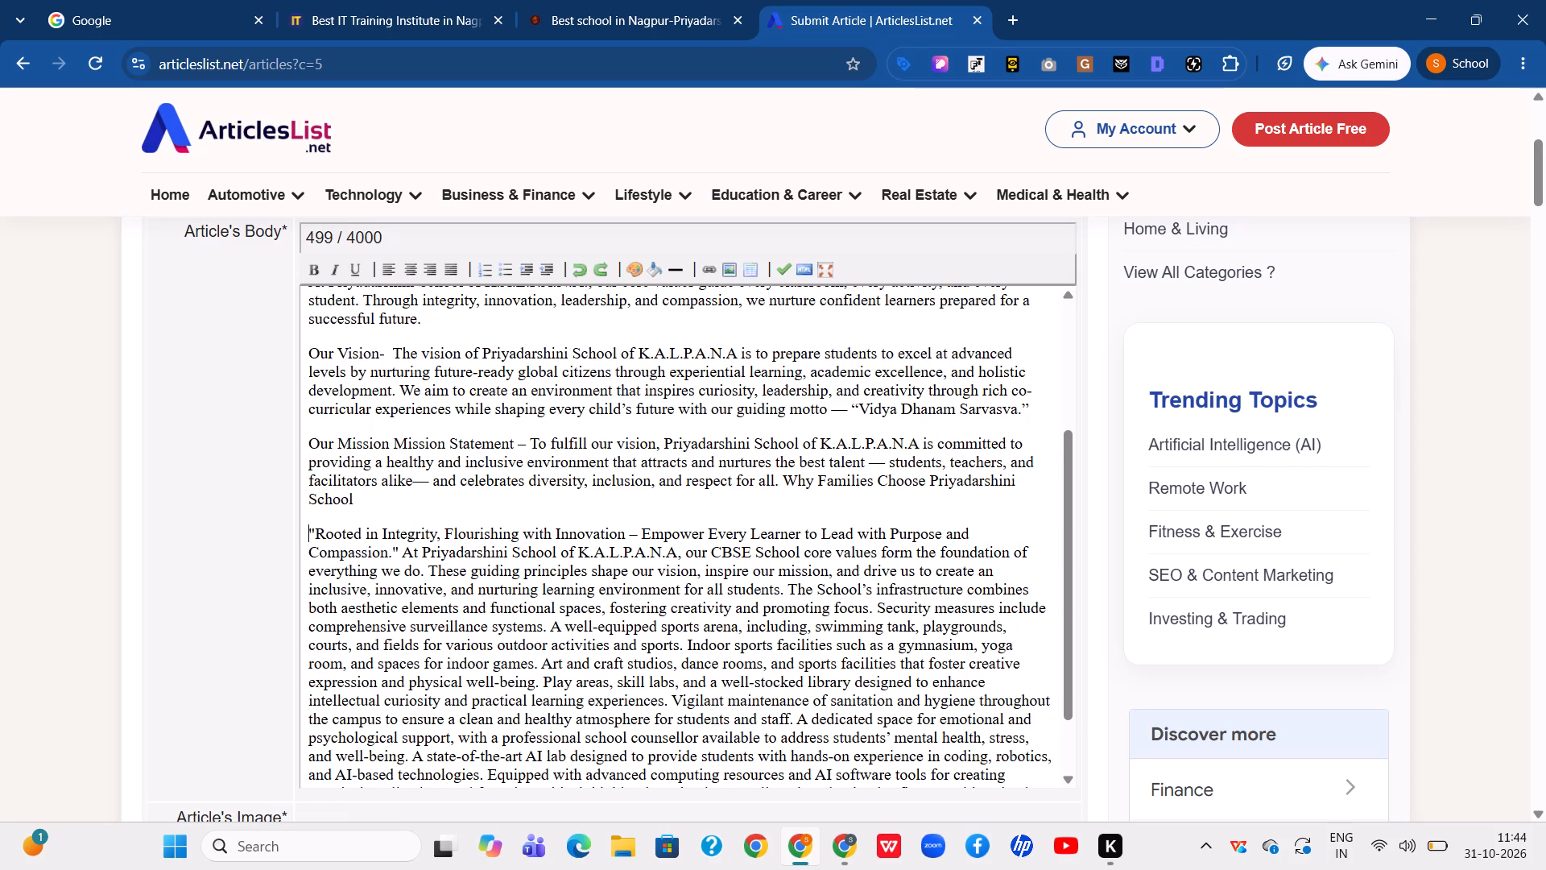
left_click(787, 478)
key("Return")
key("Return")
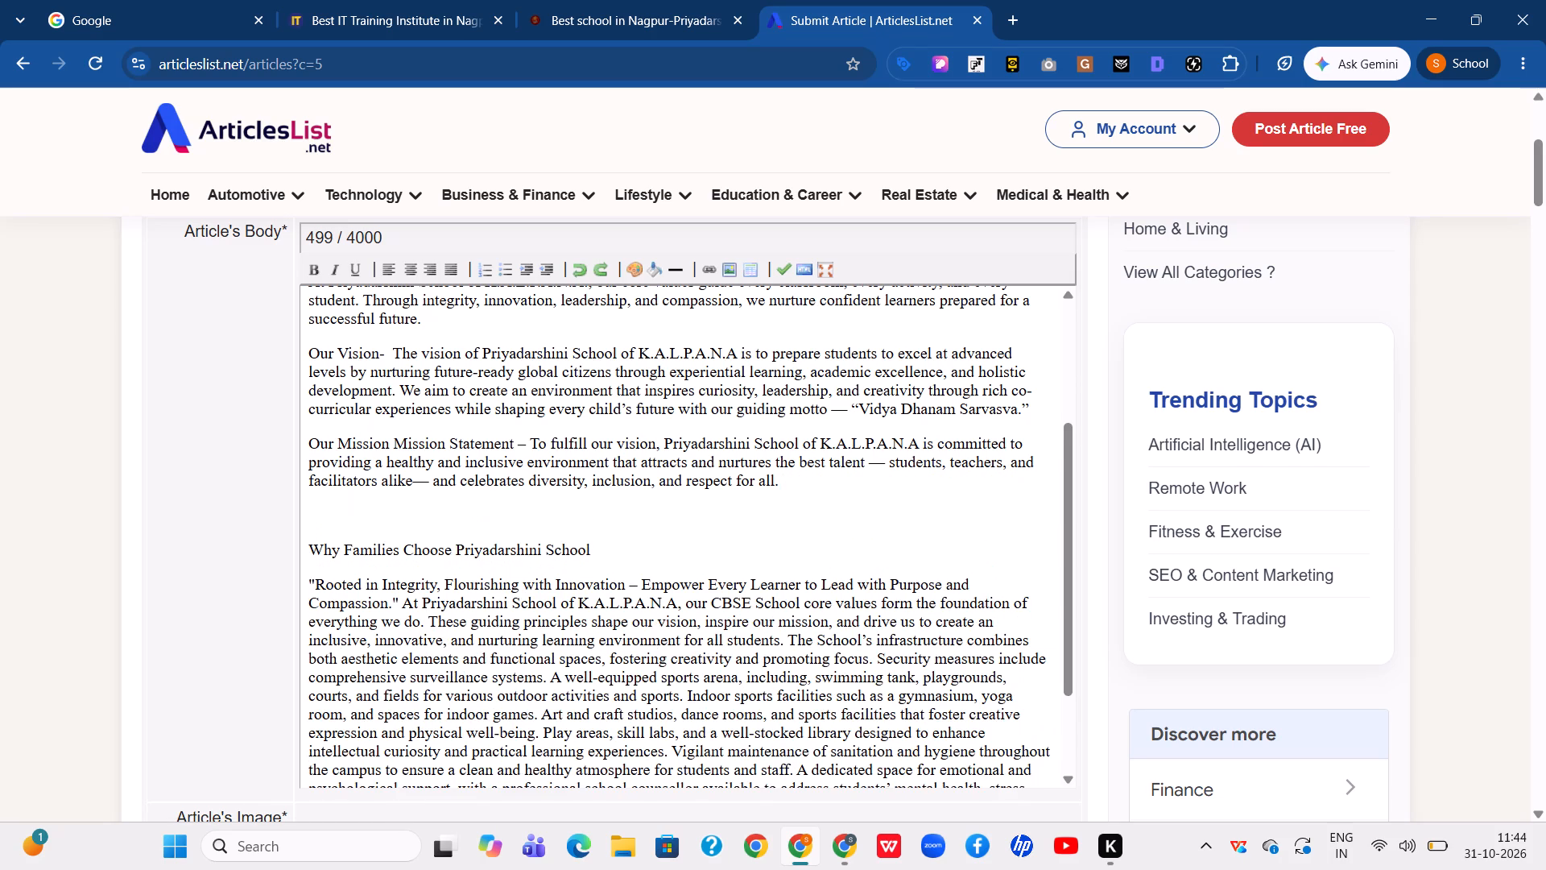
Insert paragraph breaks before "The School's infrastructure", "Security measures include" and "A well-equipped sports arena" in the article body.
scroll(787, 478, "down", 2)
left_click(480, 487)
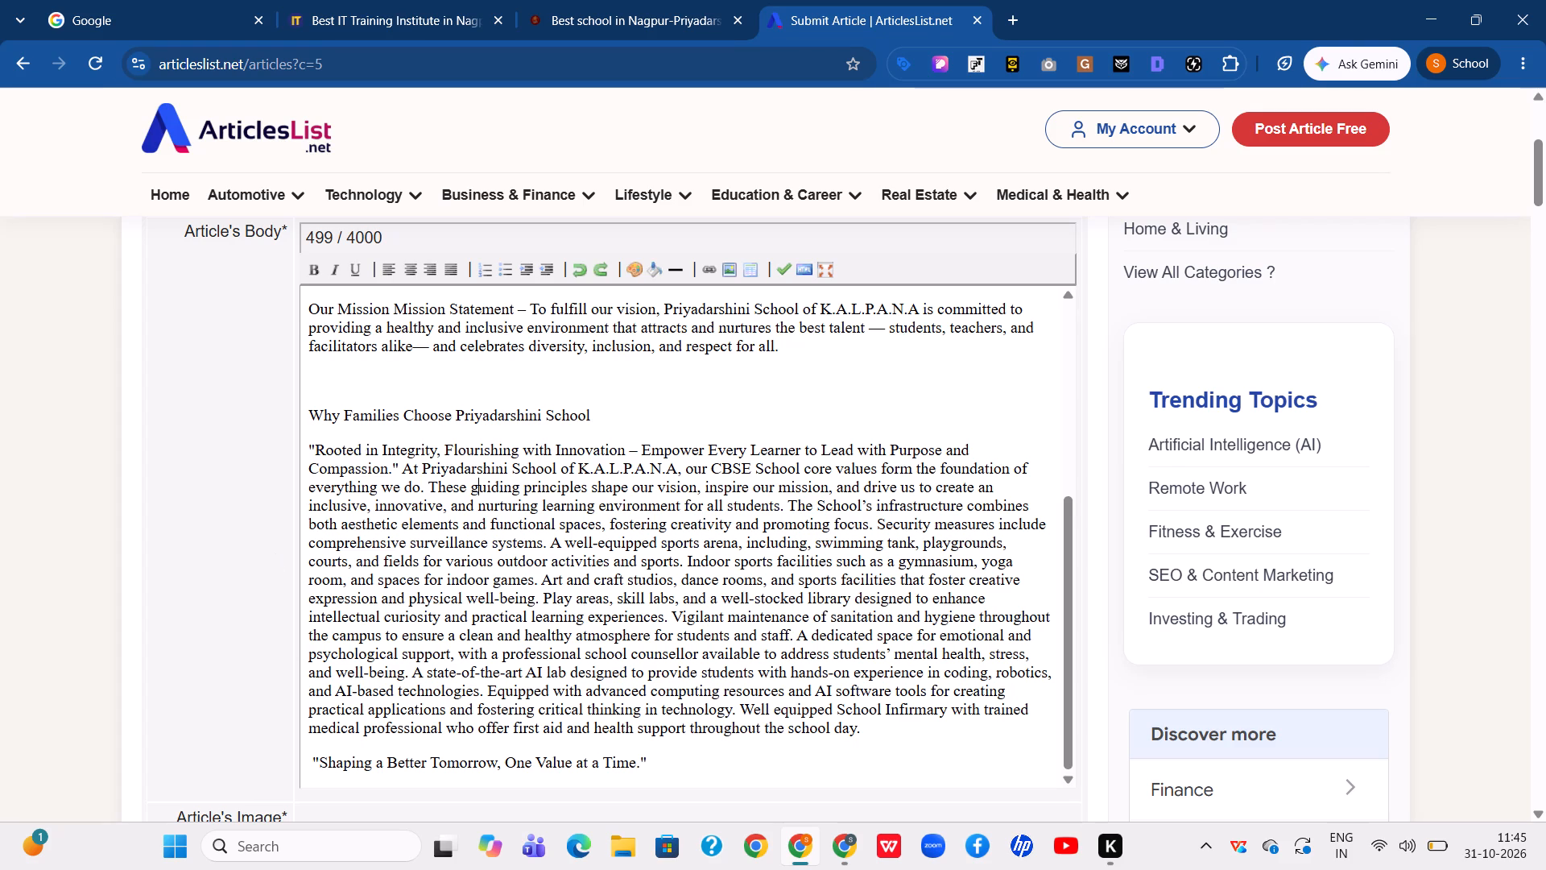
left_click(791, 505)
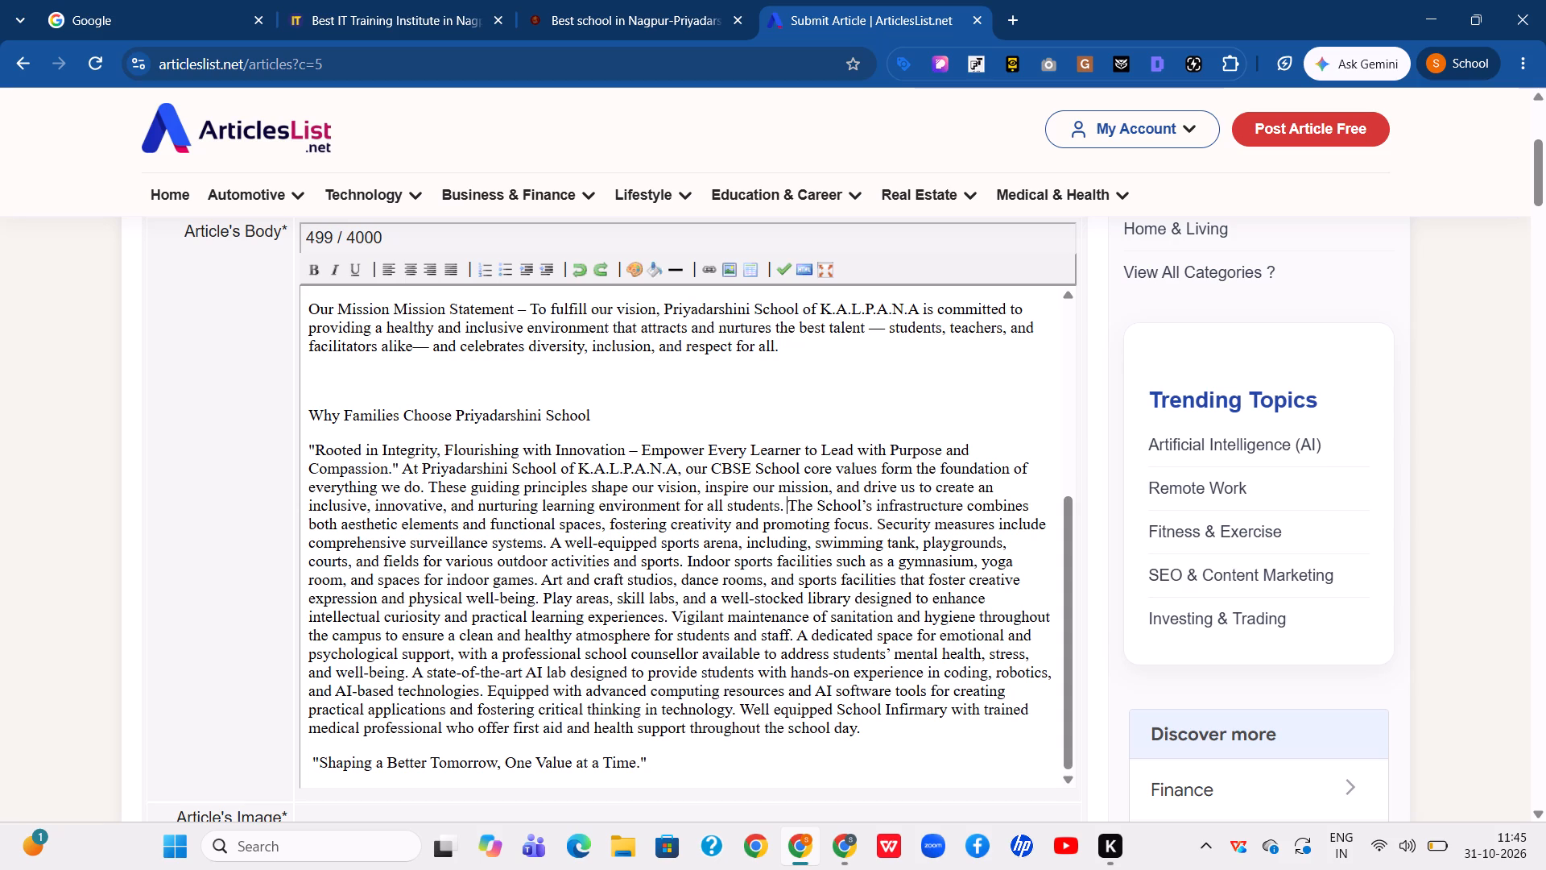
type("\\\\")
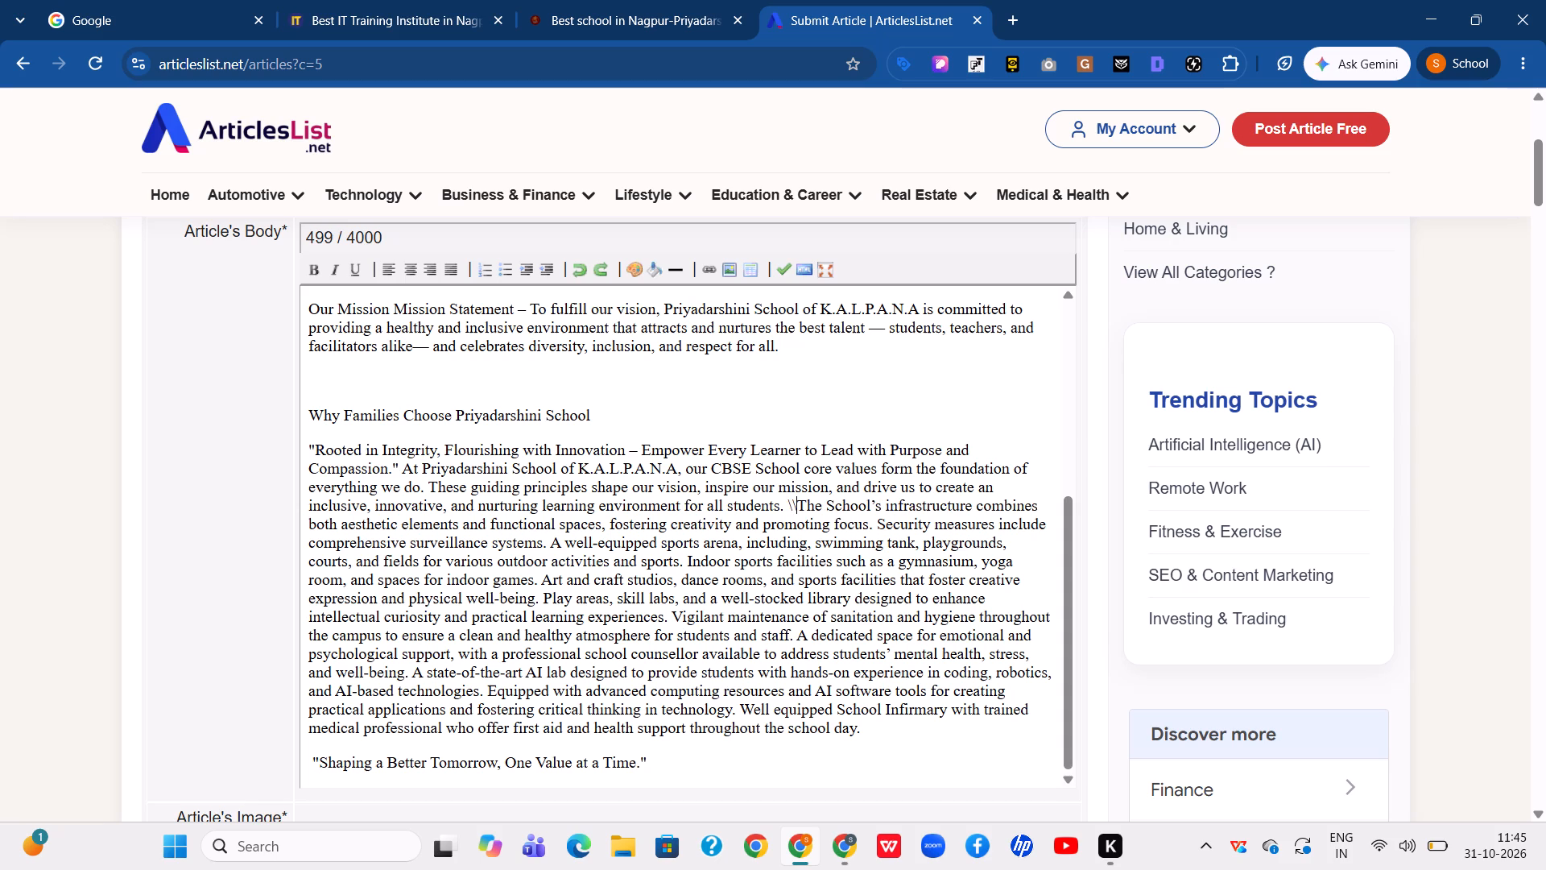
key("BackSpace")
key("Return")
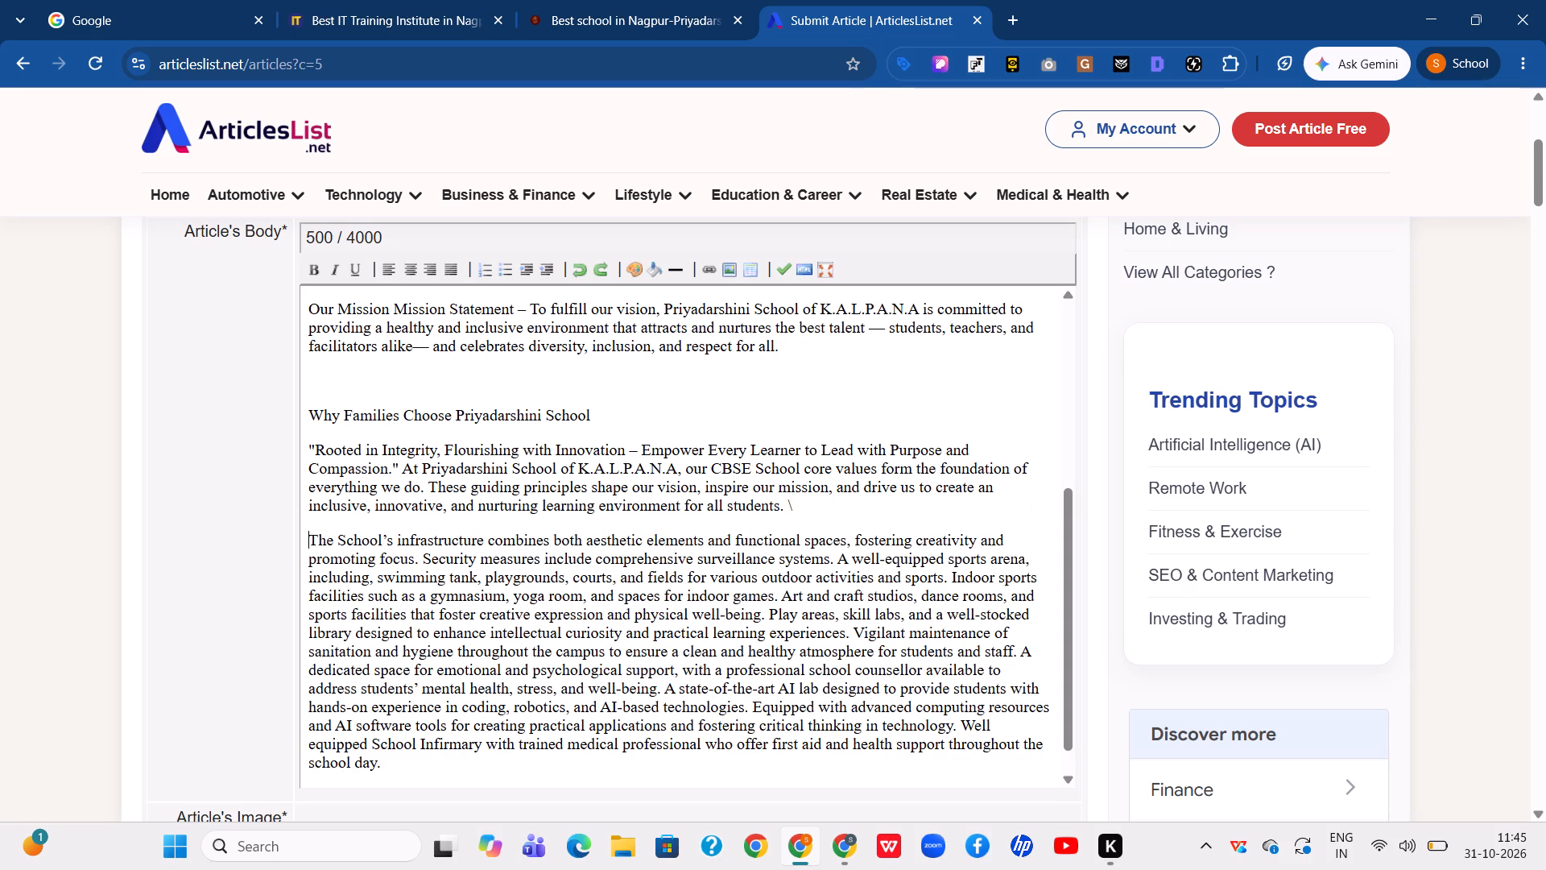
left_click(424, 552)
key("Return")
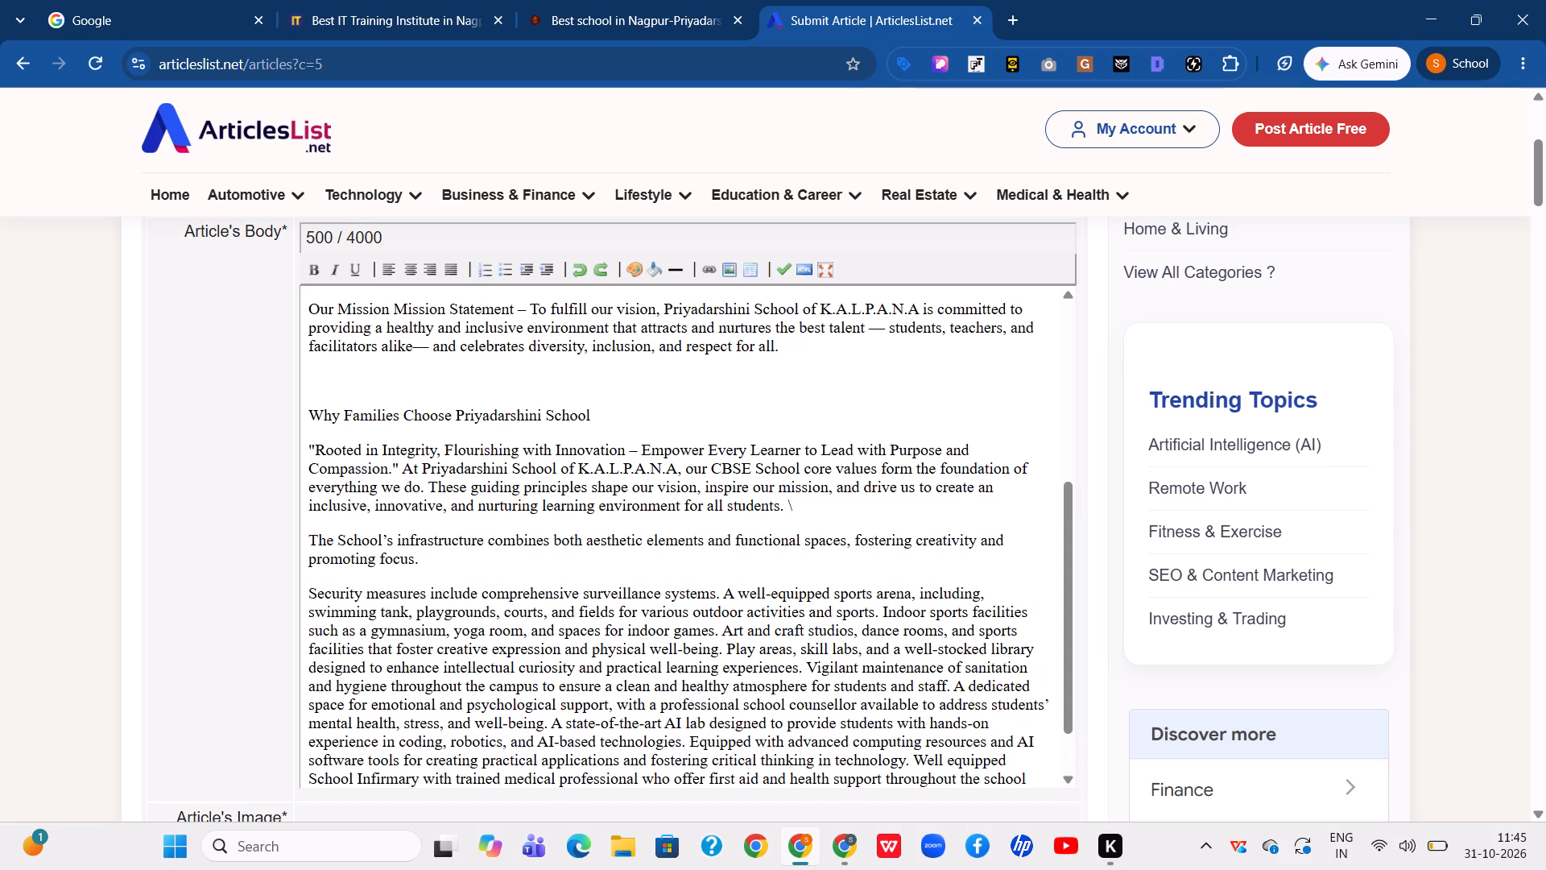
left_click(723, 587)
key("Return")
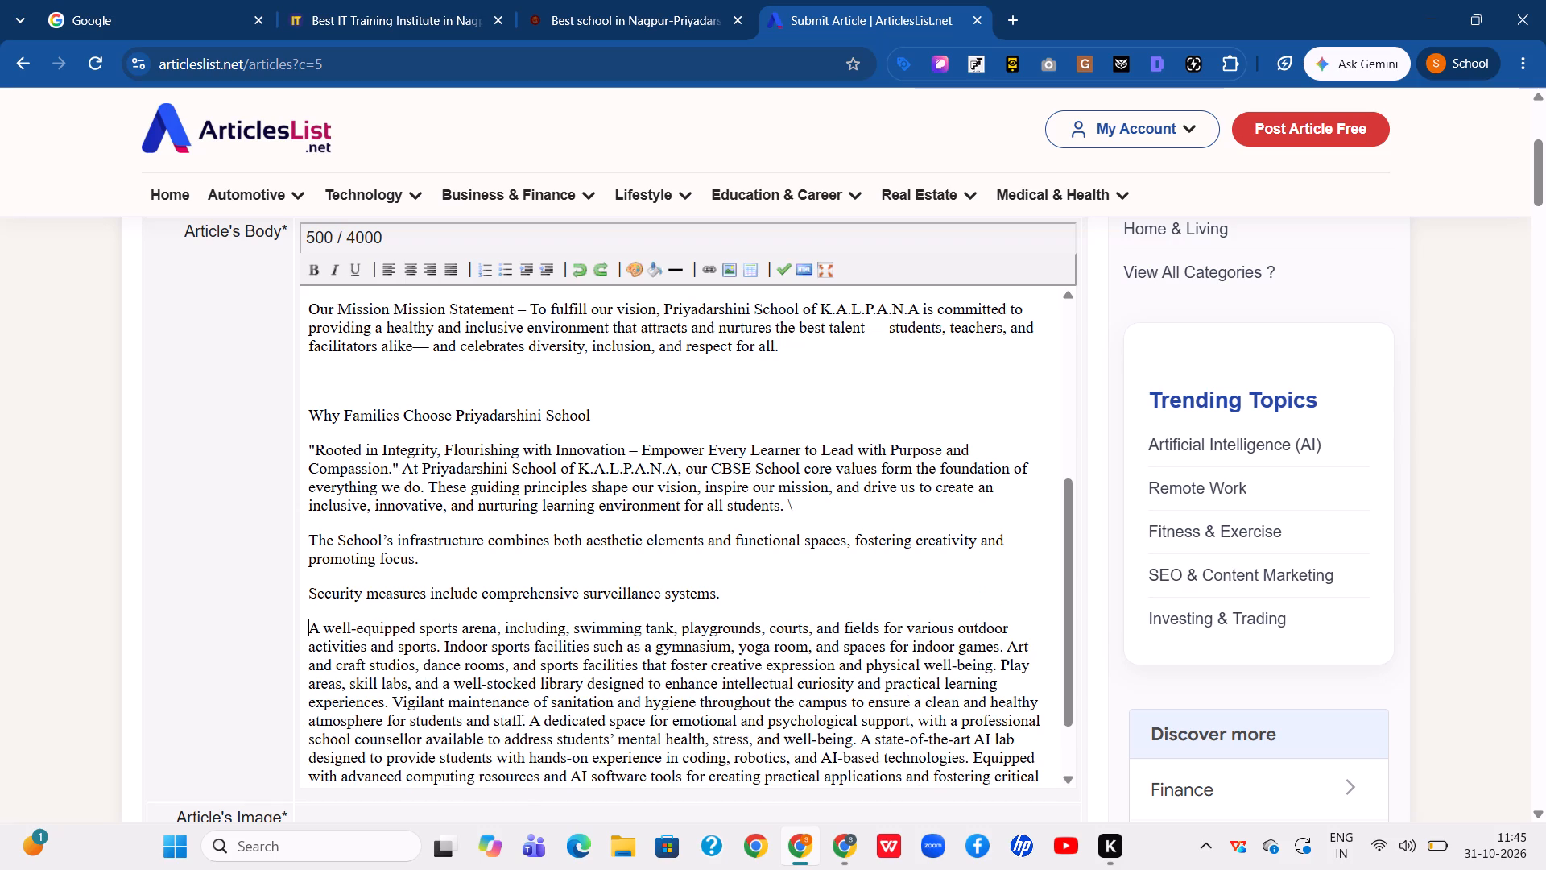
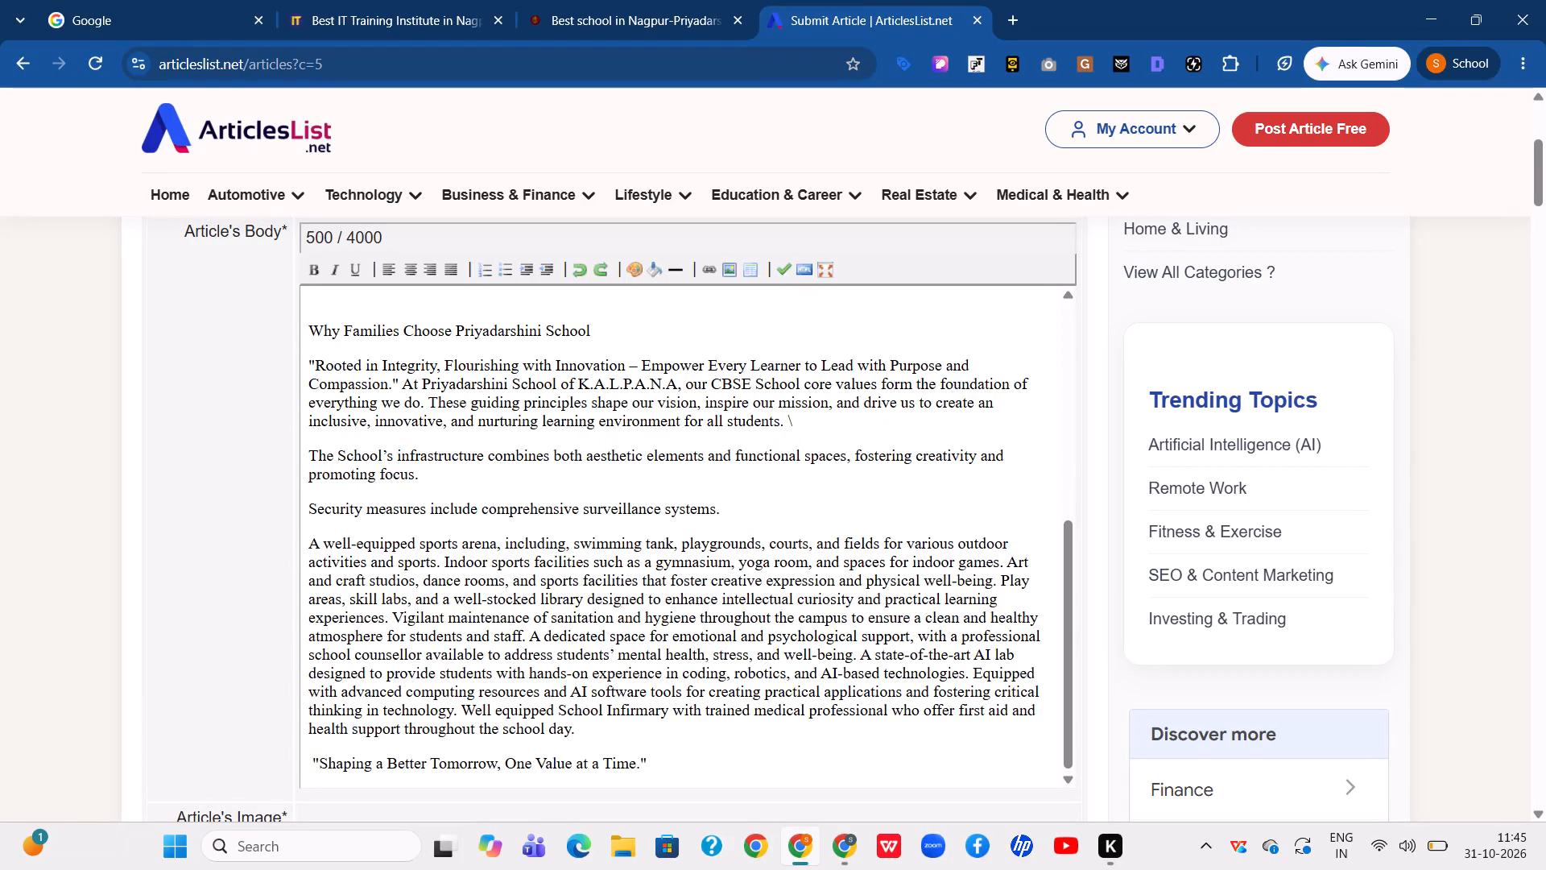
Insert paragraph breaks before "Indoor sports facilities", "Art and craft studios", "Play areas" and "Vigilant maintenance" in the article body.
left_click(443, 561)
key("Return")
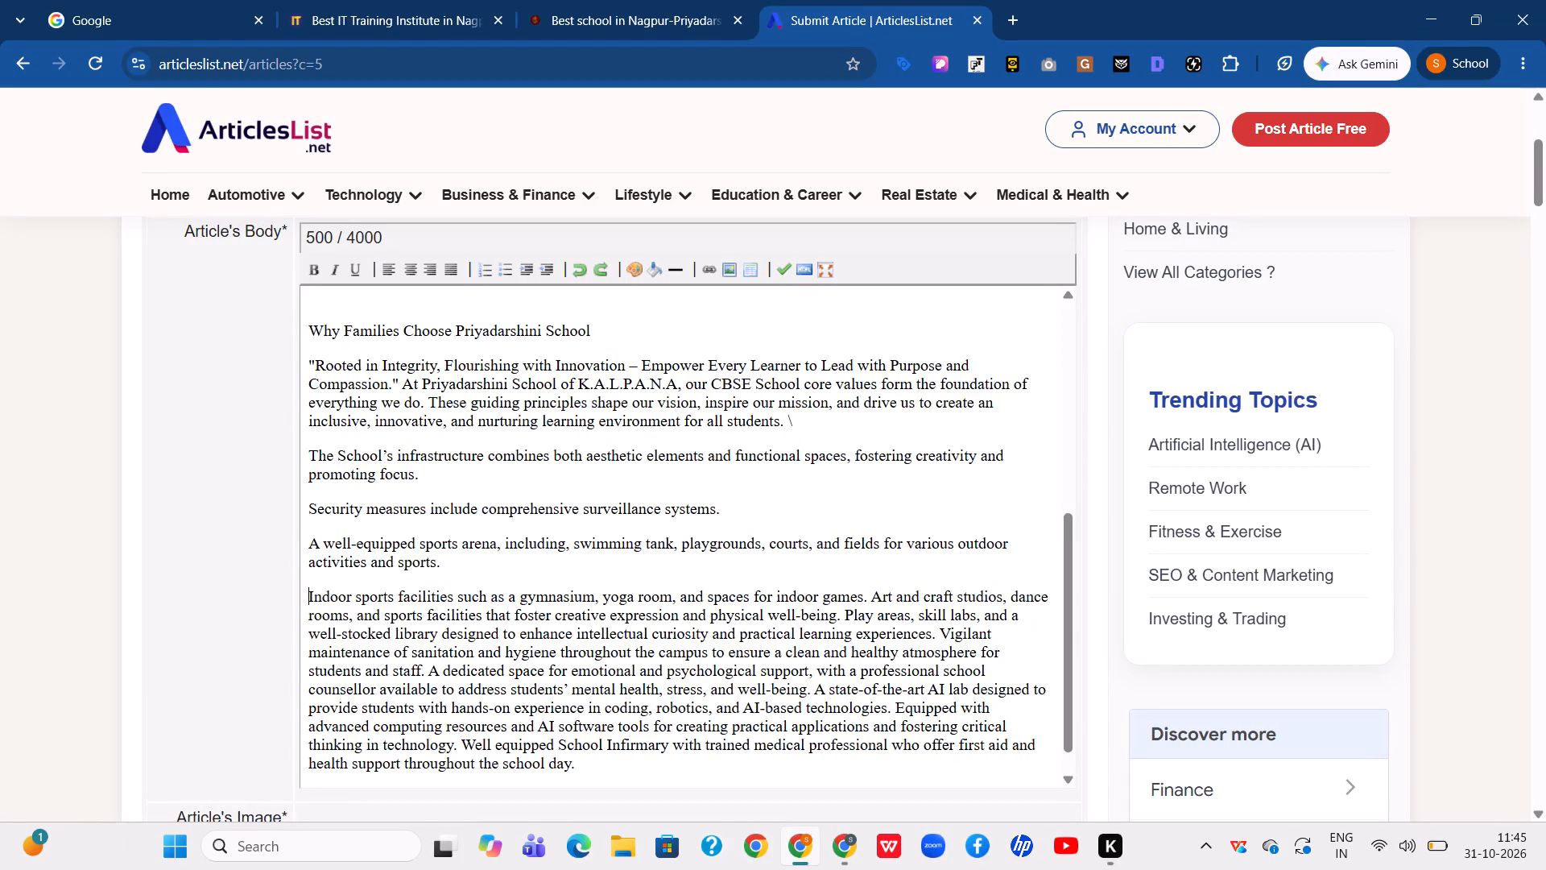
left_click(871, 599)
key("Return")
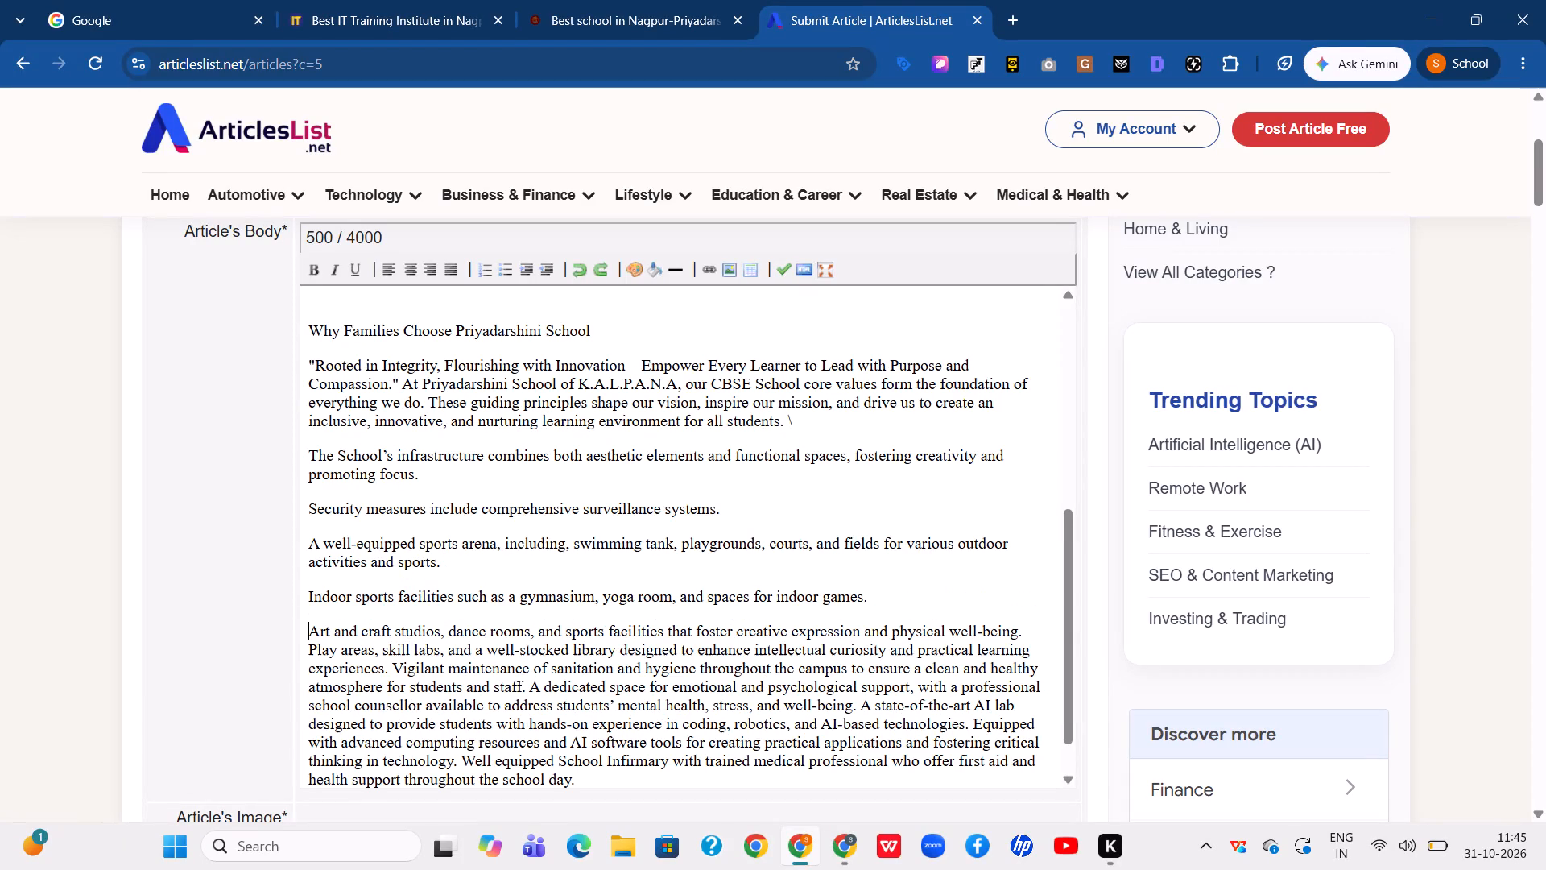
left_click(1050, 632)
key("Return")
scroll(376, 651, "down", 1)
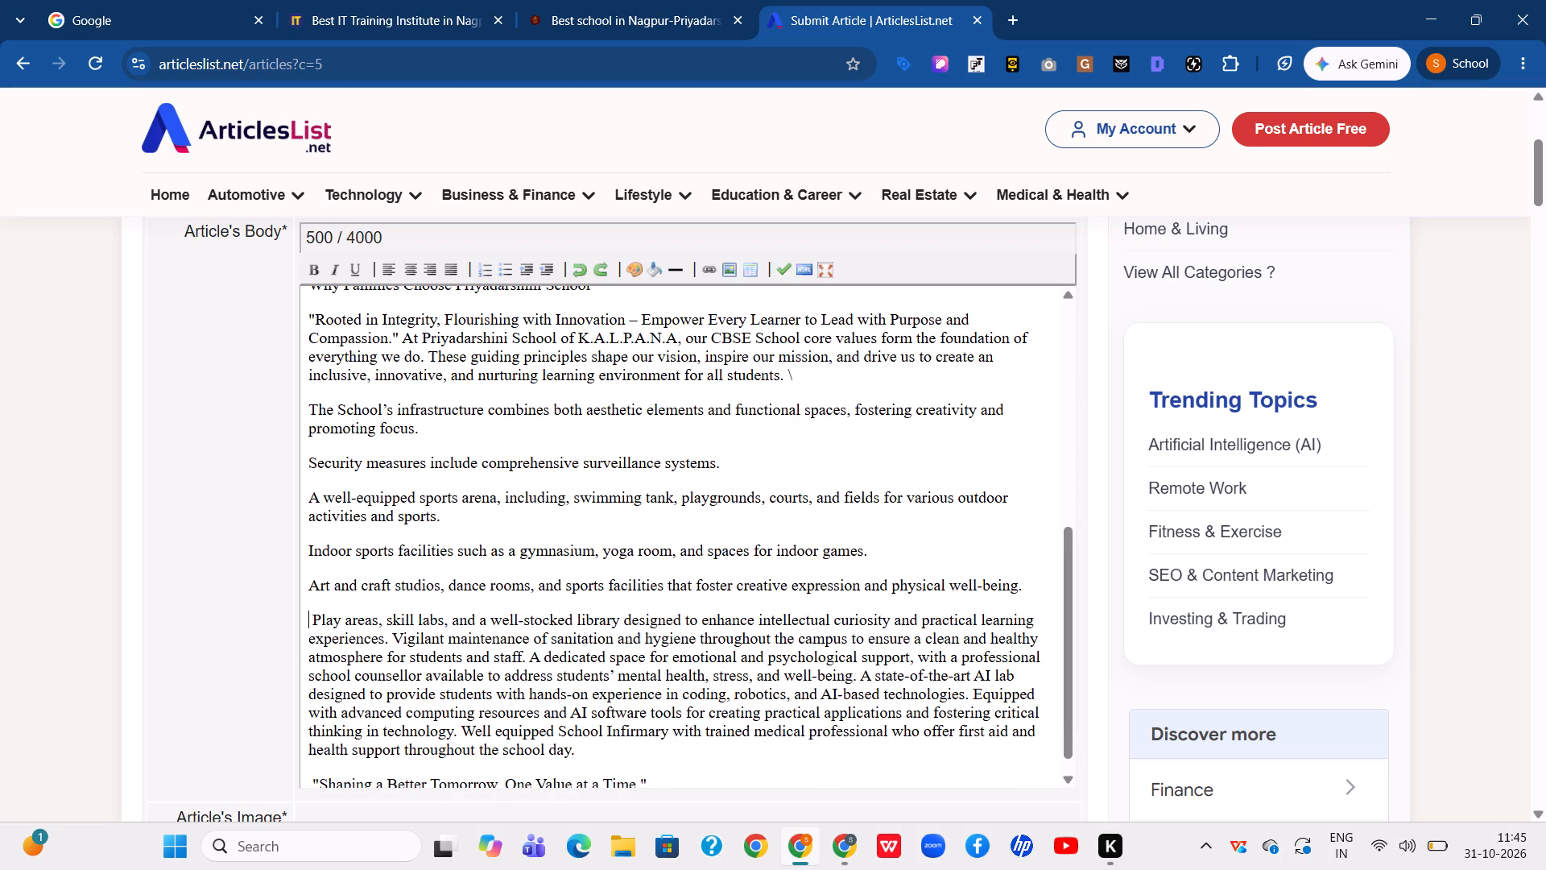
left_click(395, 638)
key("Return")
scroll(767, 633, "down", 1)
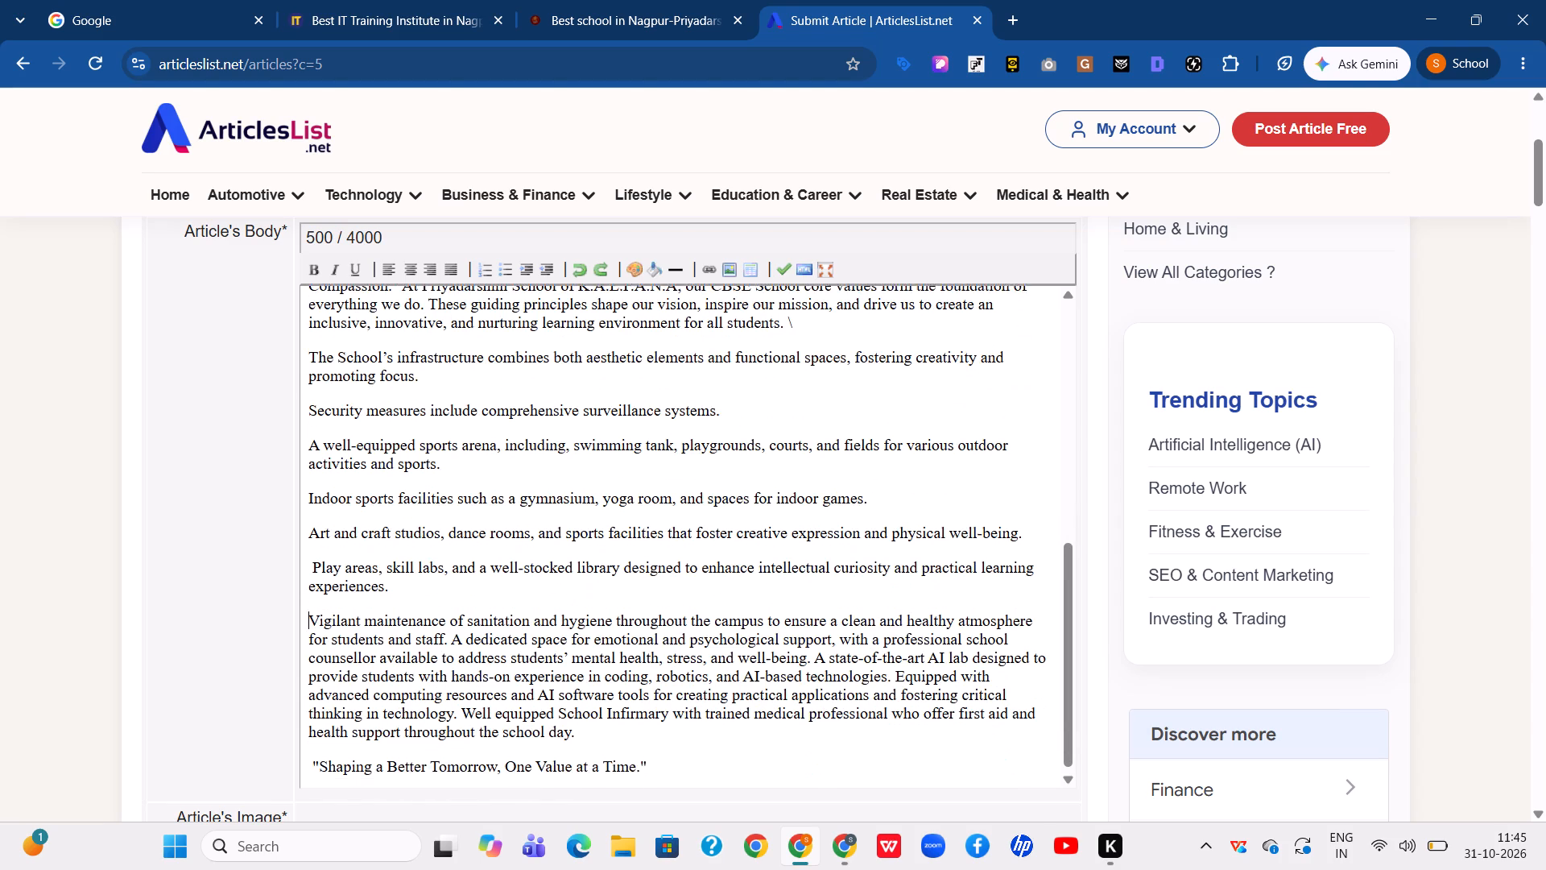
Insert paragraph breaks before "A dedicated space", "A state-of-the-art AI lab", "Equipped with advanced" and "Well equipped School Infirmary" in the article body.
scroll(767, 633, "down", 1)
left_click(449, 636)
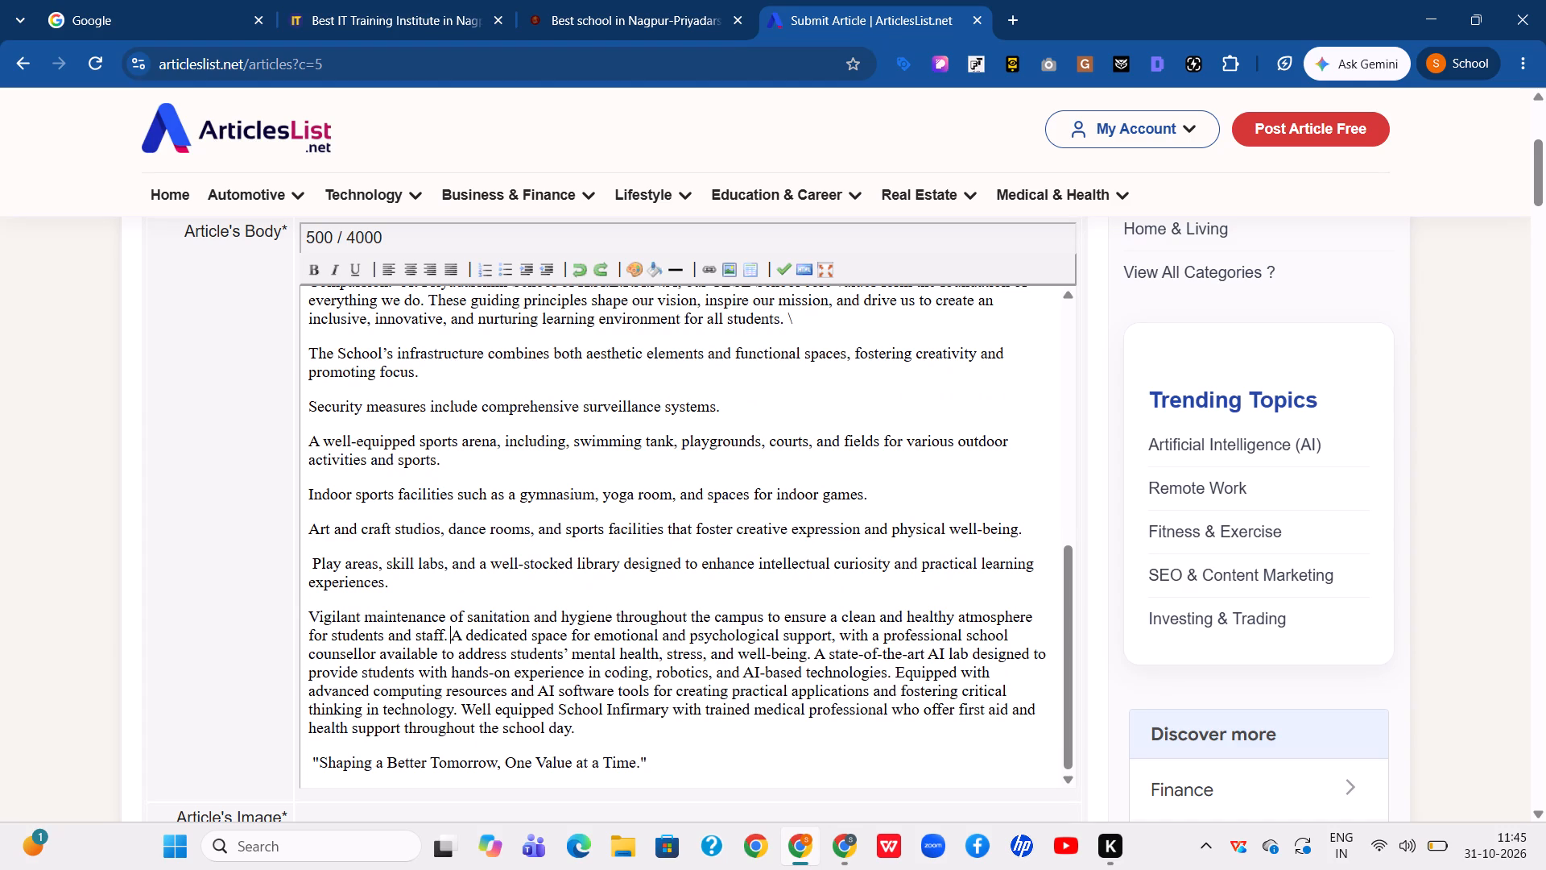
key("Return")
scroll(804, 622, "down", 1)
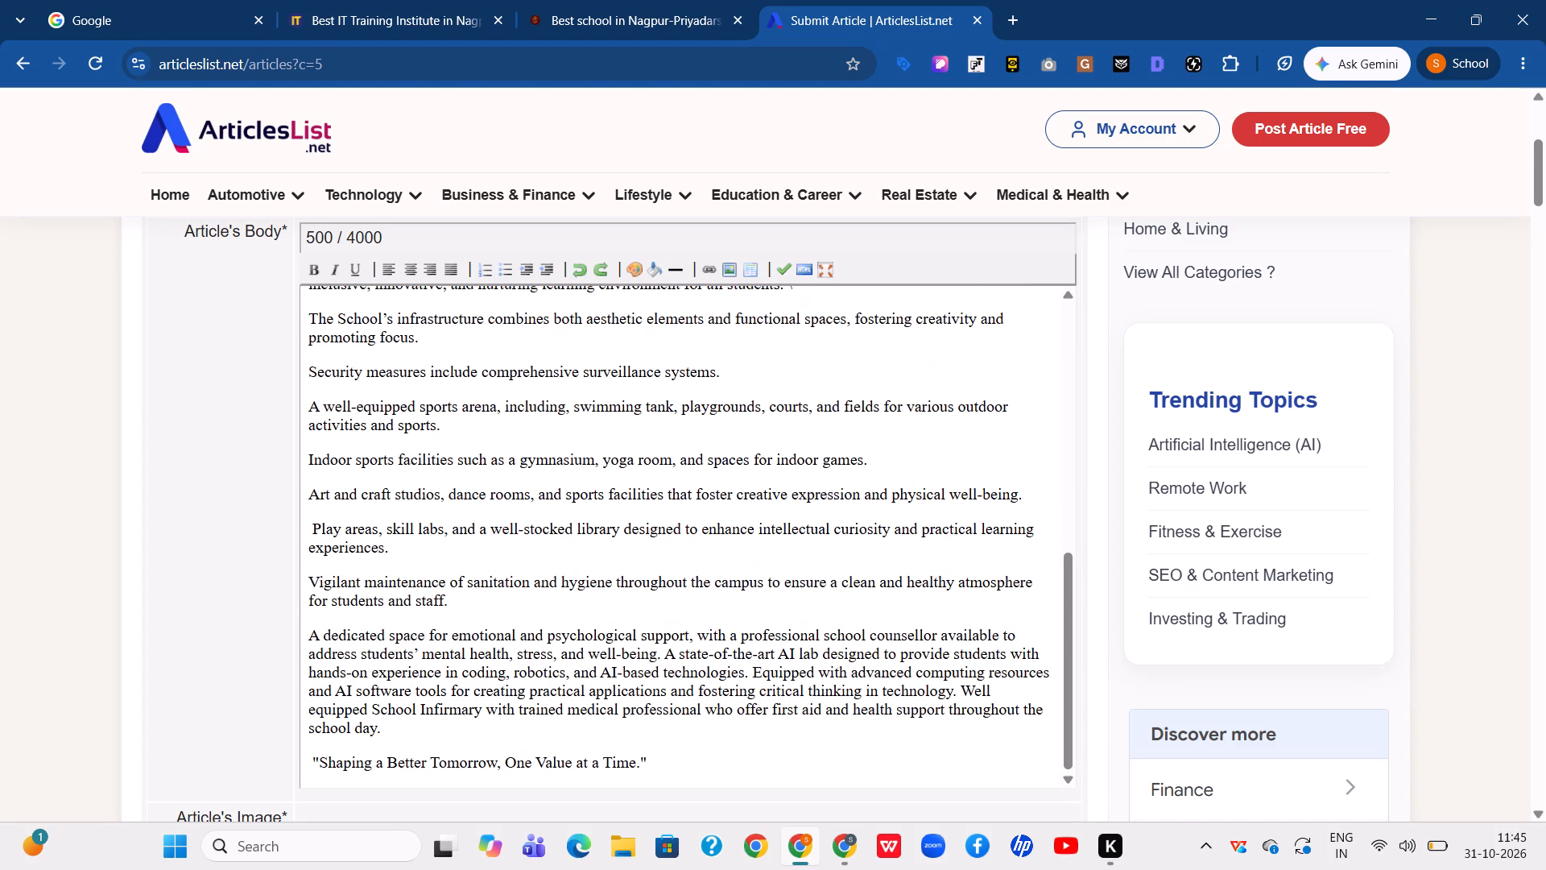
left_click(665, 657)
key("Return")
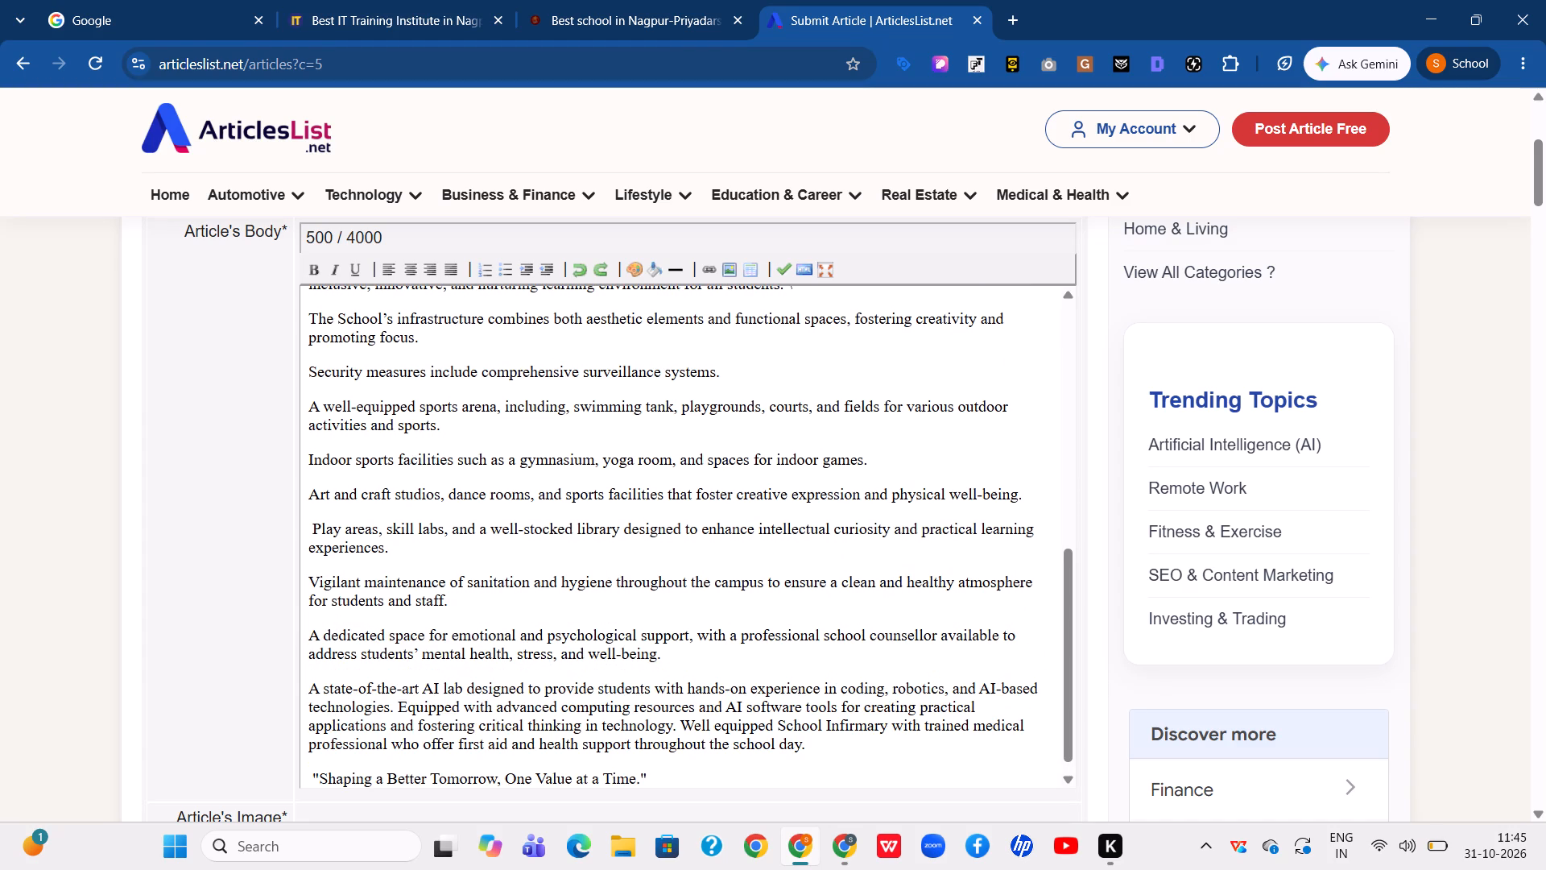
left_click(399, 709)
key("Return")
scroll(399, 709, "down", 1)
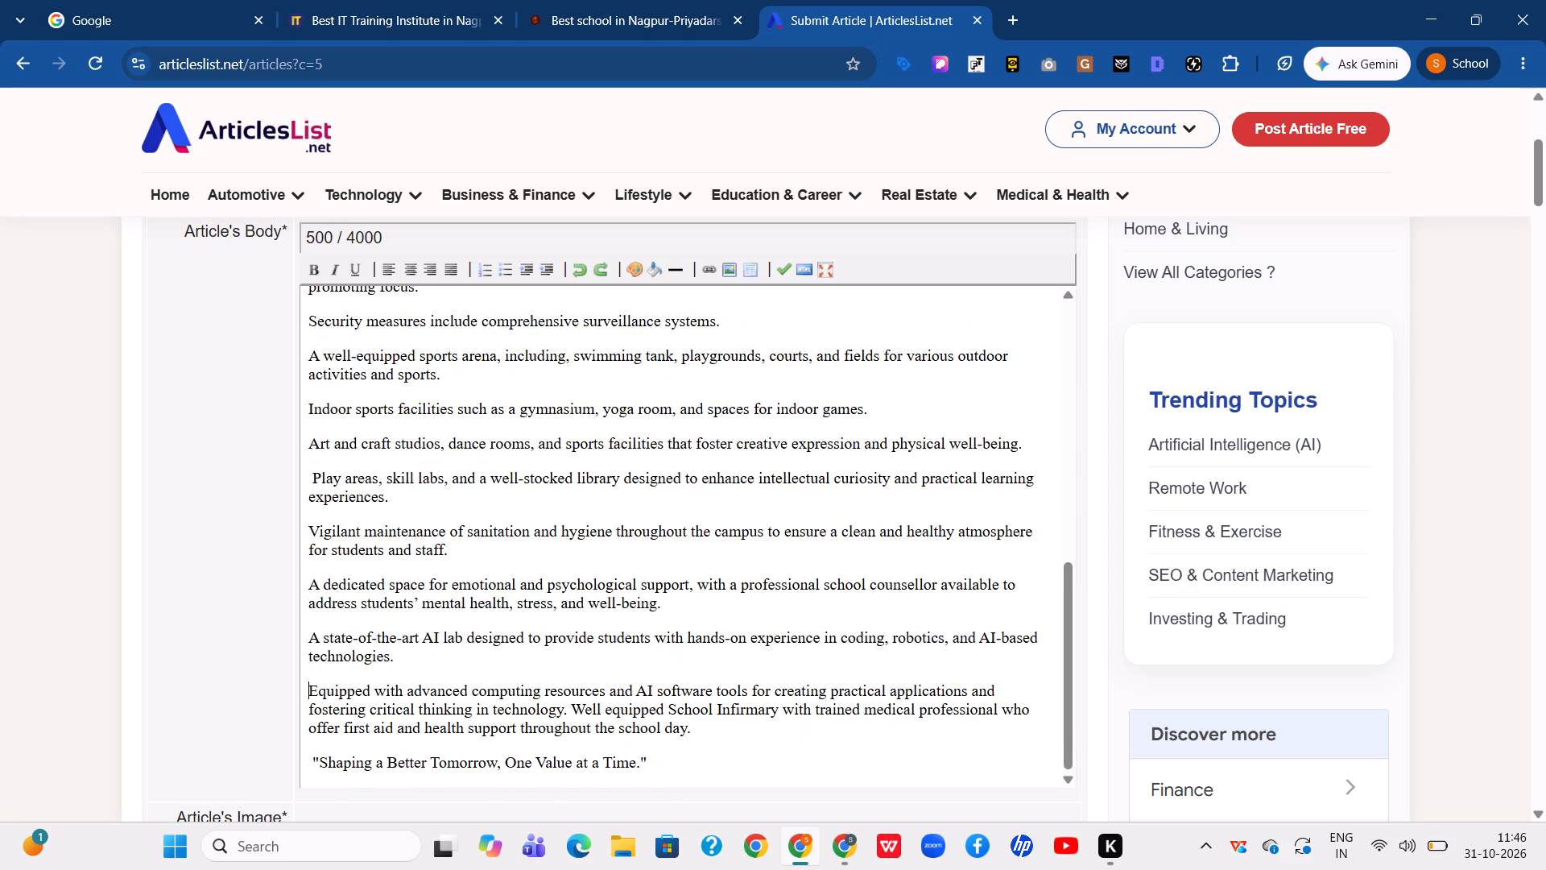
left_click(574, 709)
key("Return")
scroll(574, 709, "down", 2)
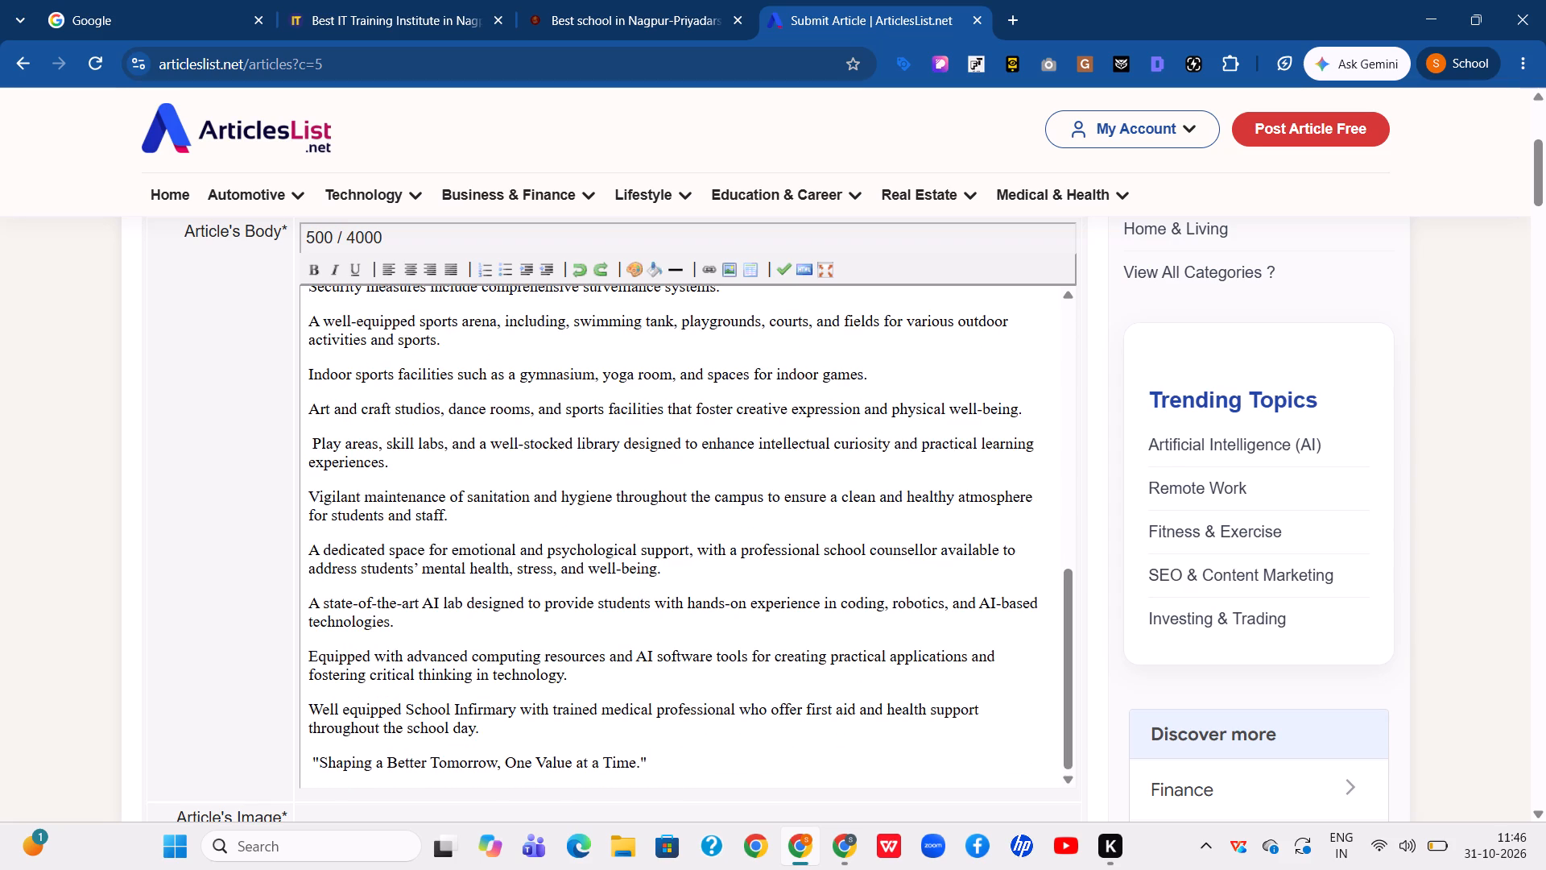
left_click(505, 726)
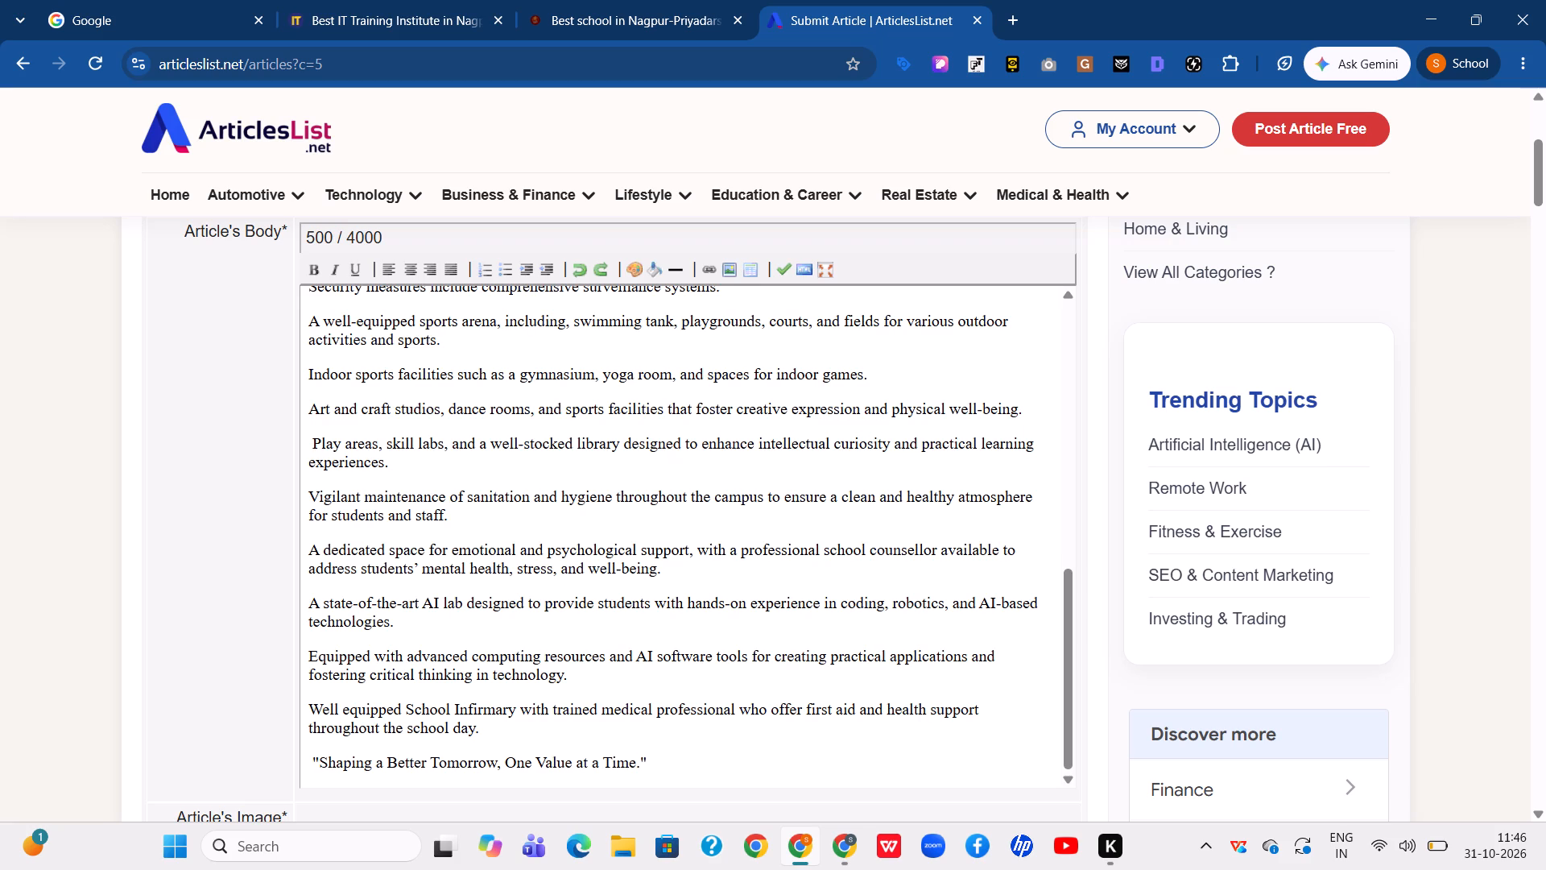
scroll(505, 726, "up", 8)
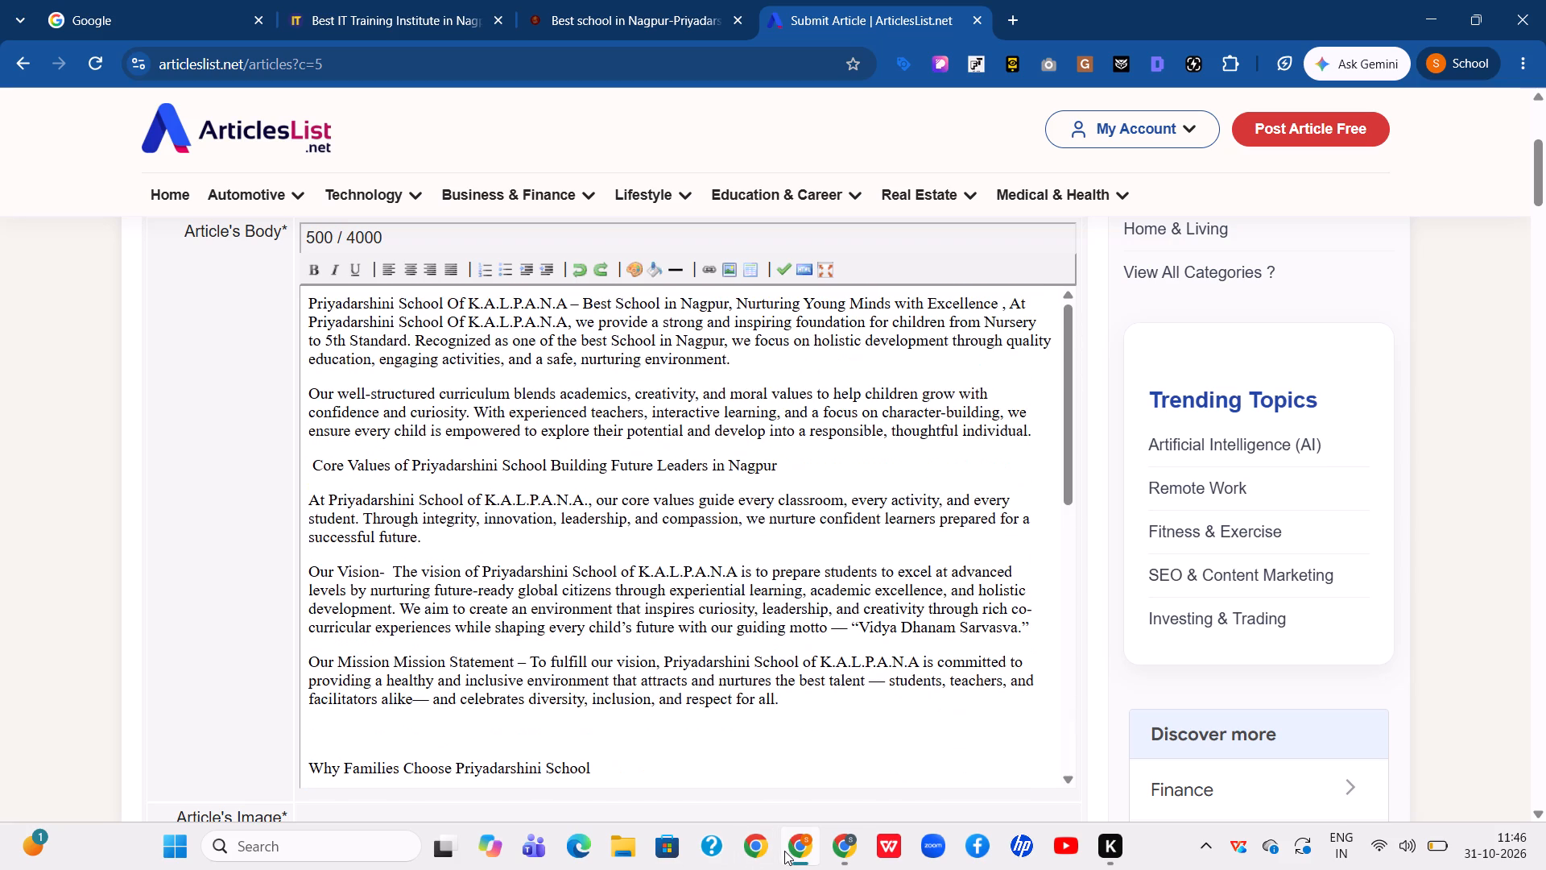
left_click(692, 0)
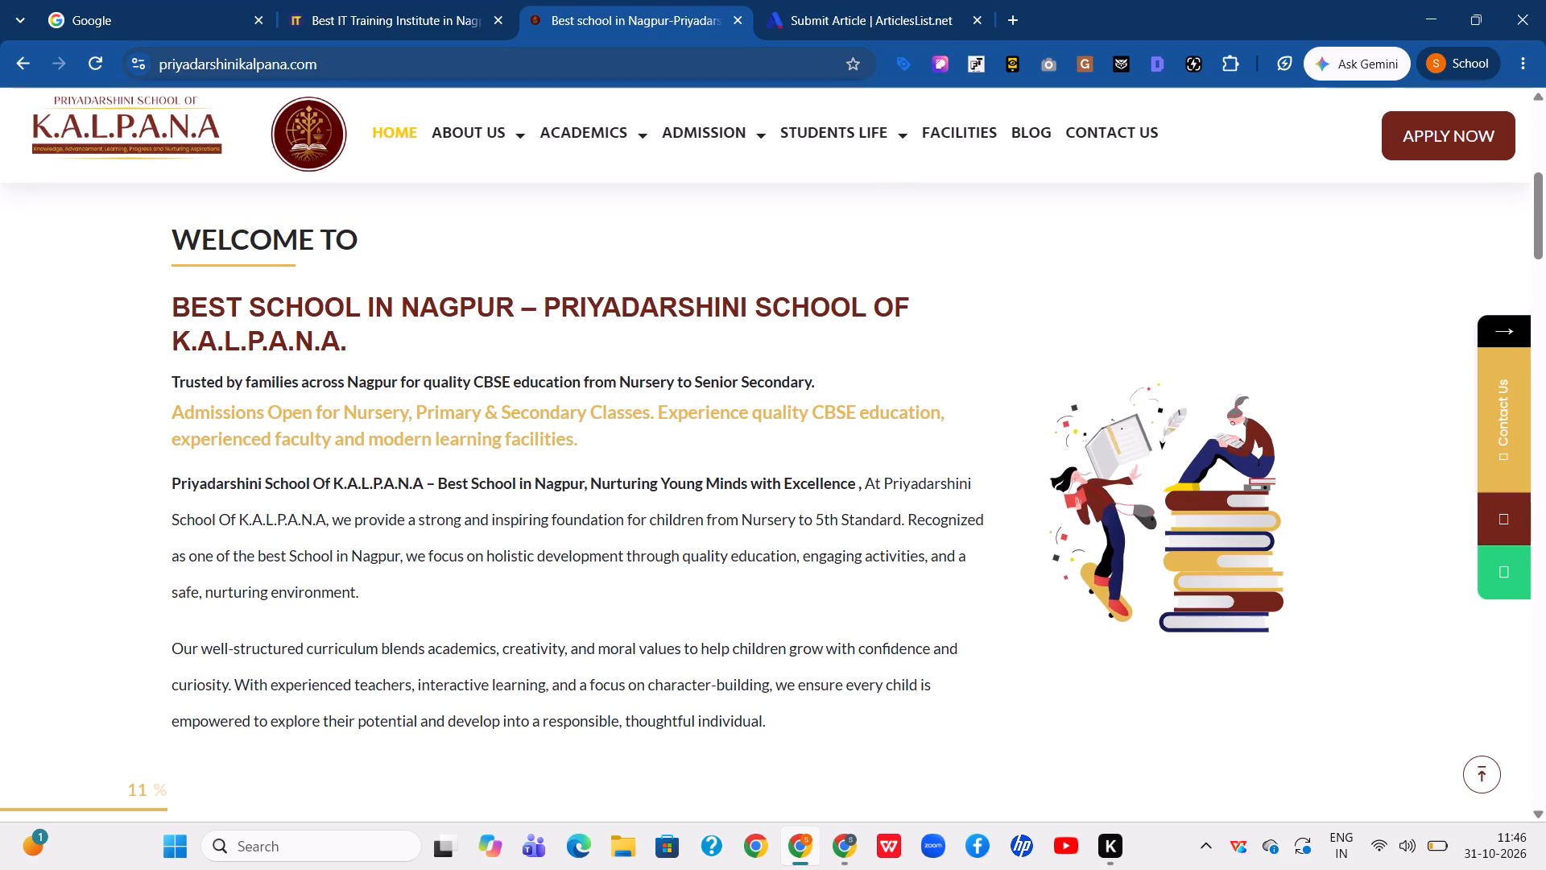
left_click(678, 68)
key("ctrl+c")
left_click(743, 449)
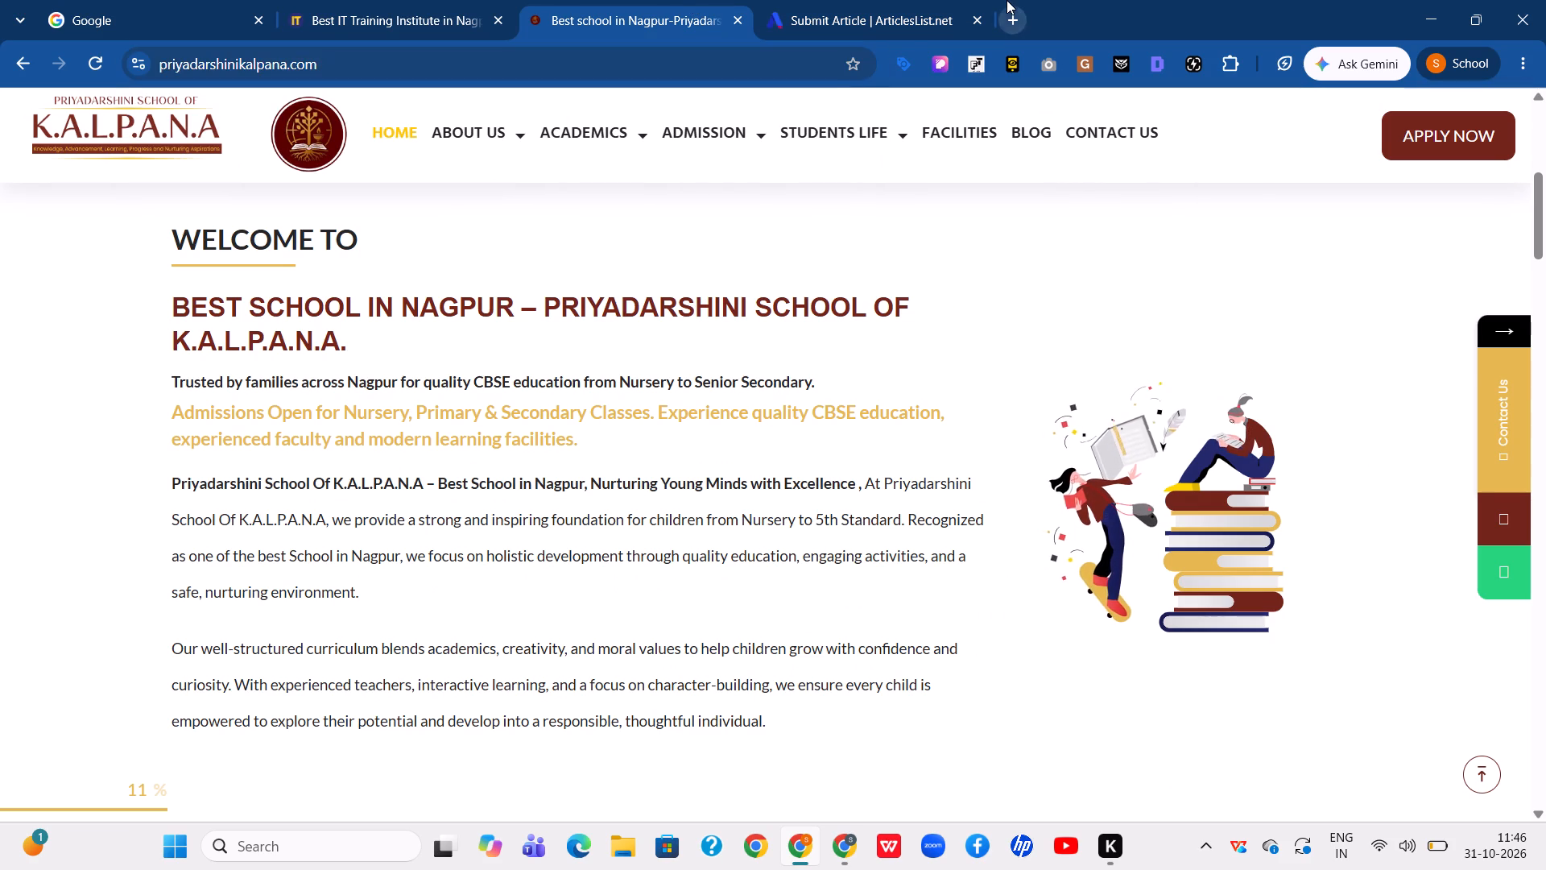
left_click(1007, 0)
left_click(870, 0)
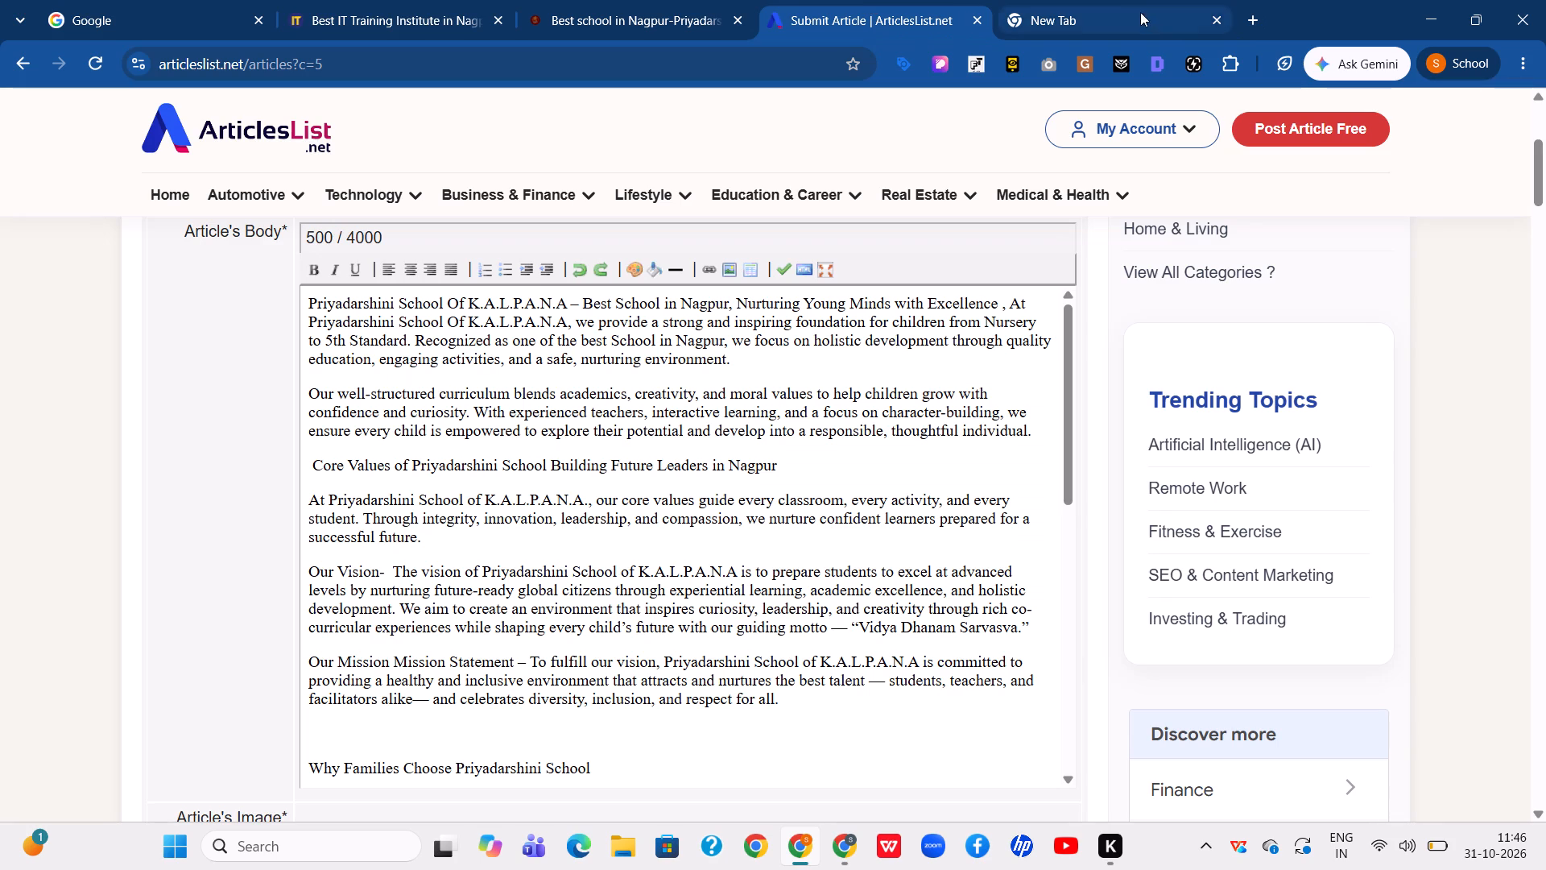
left_click(1213, 19)
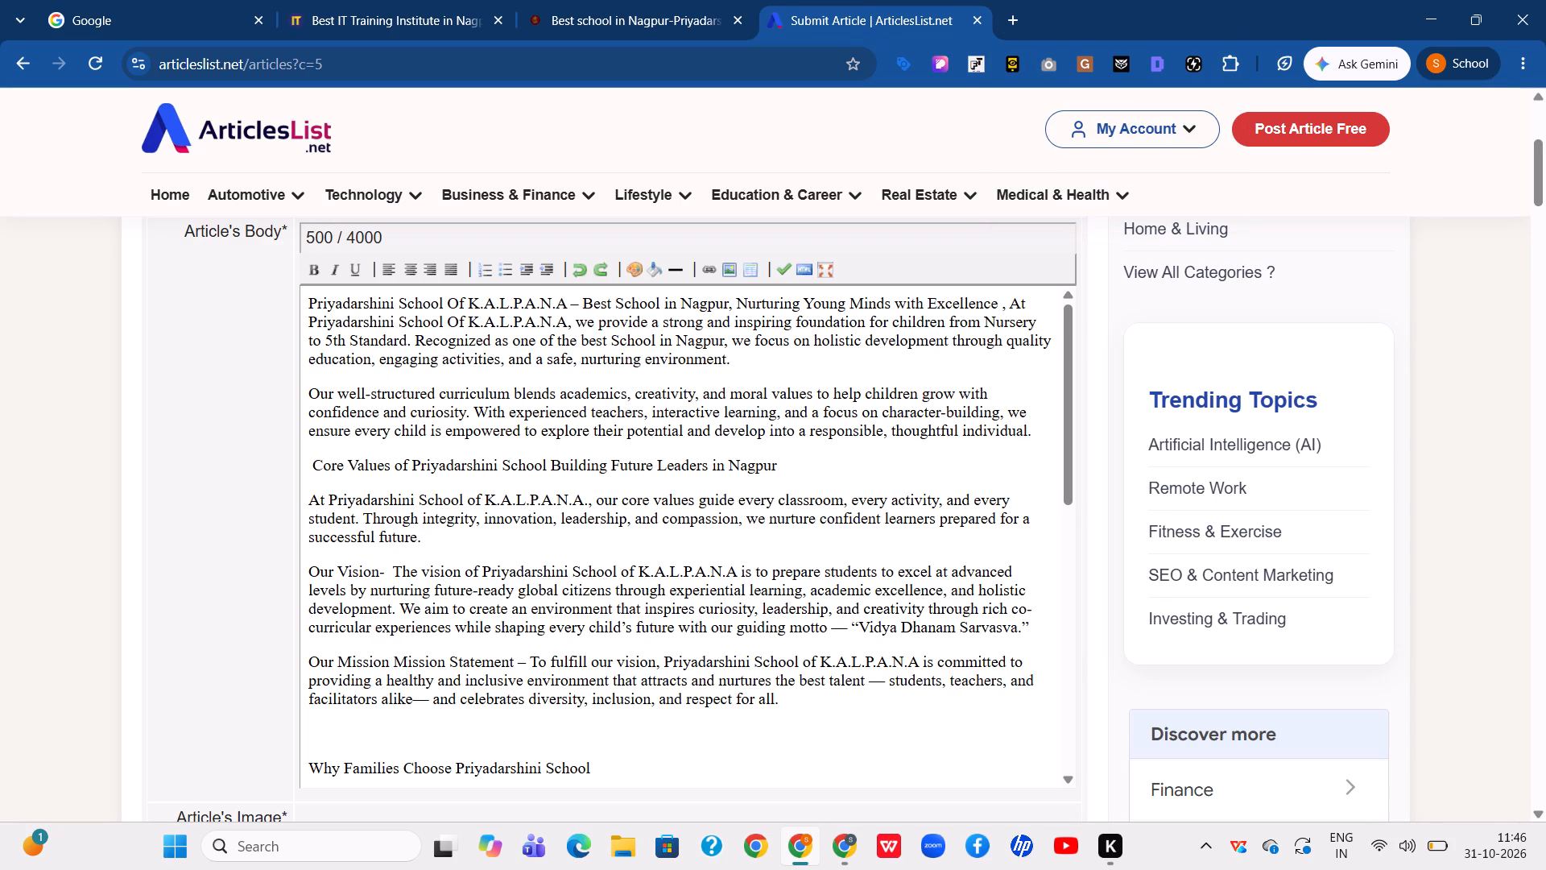
left_click_drag(584, 309, 671, 305)
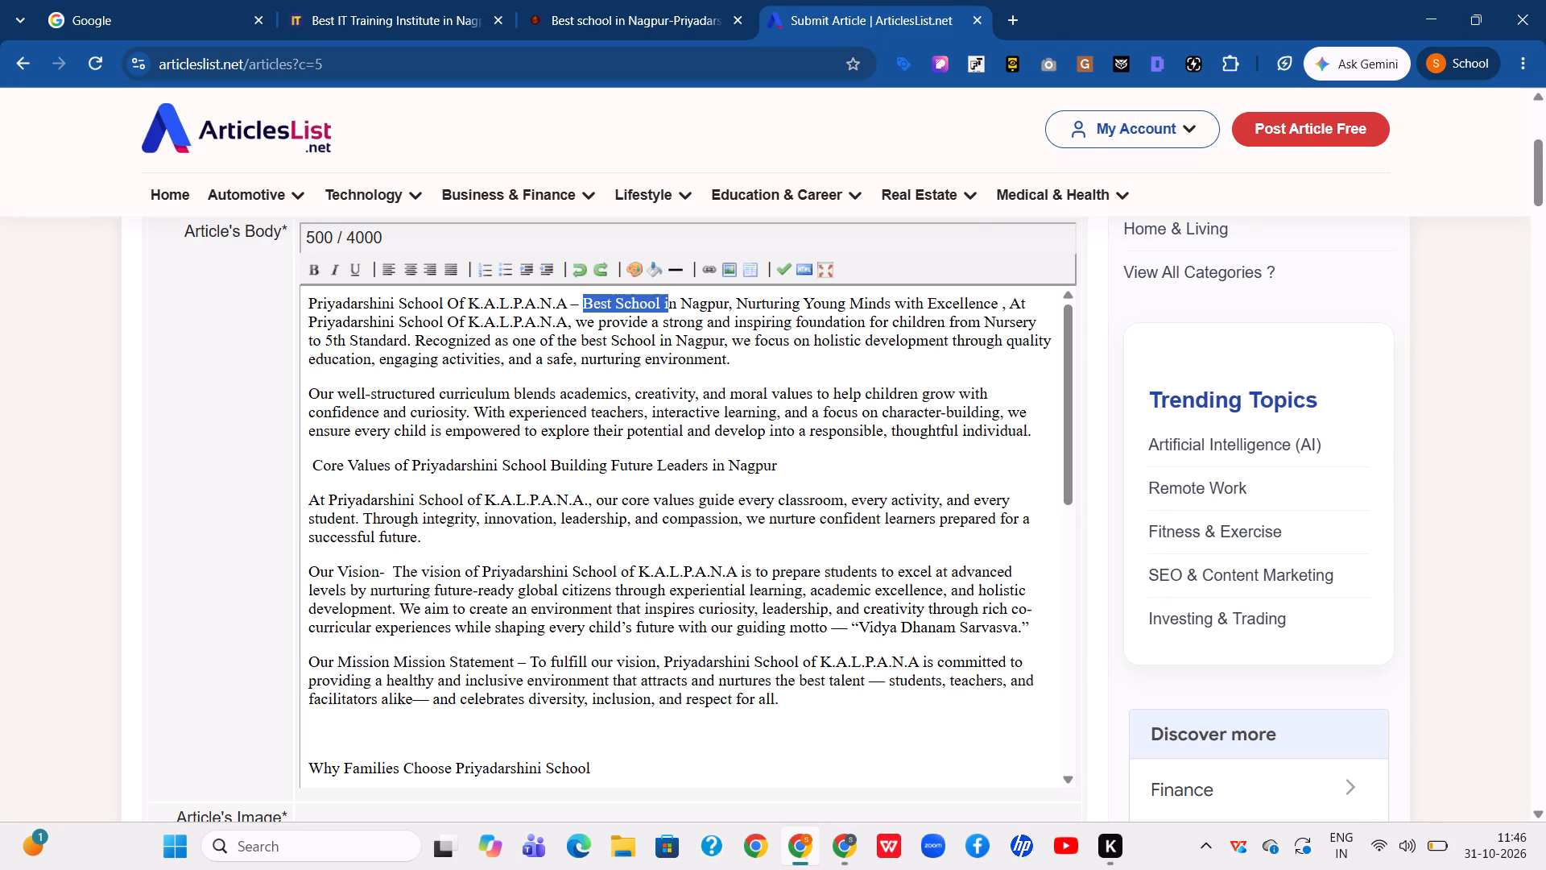
left_click_drag(671, 305, 730, 309)
left_click(707, 266)
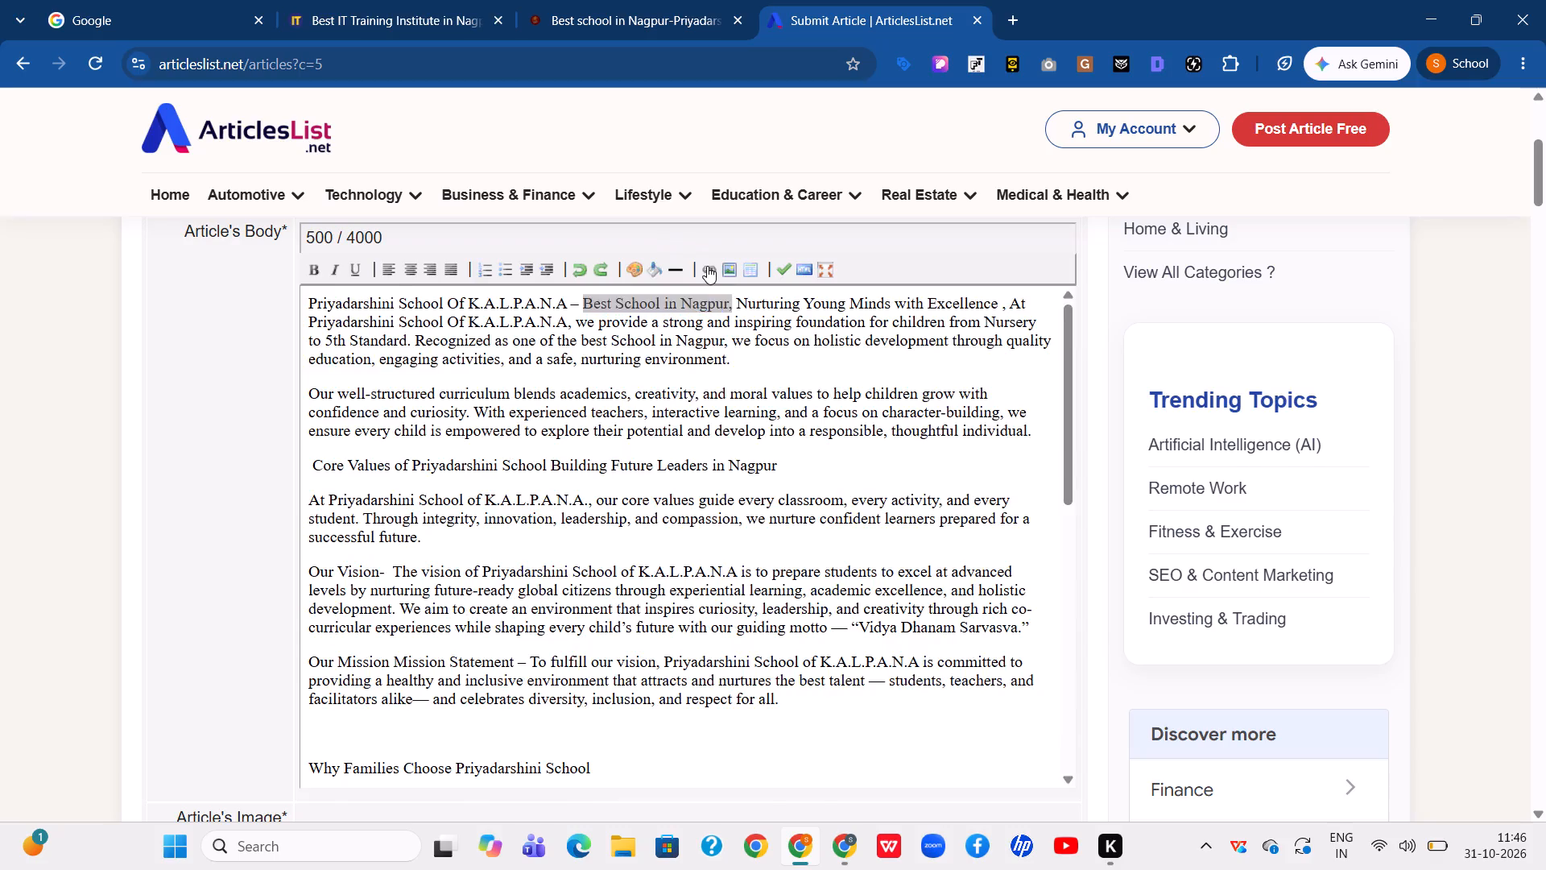
left_click(638, 323)
key("ctrl+v")
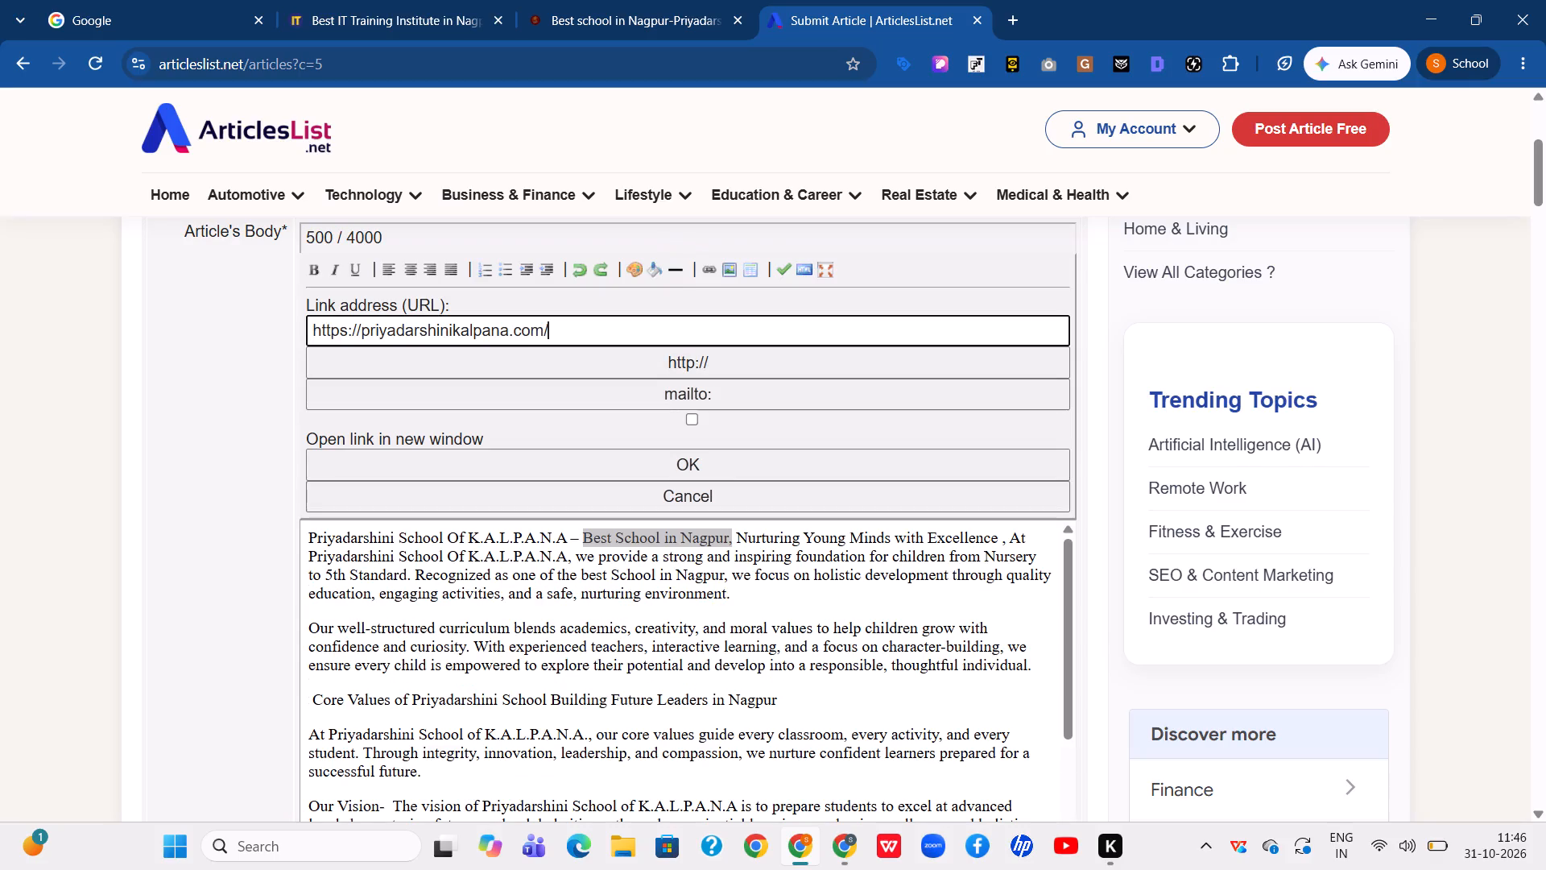
left_click(688, 414)
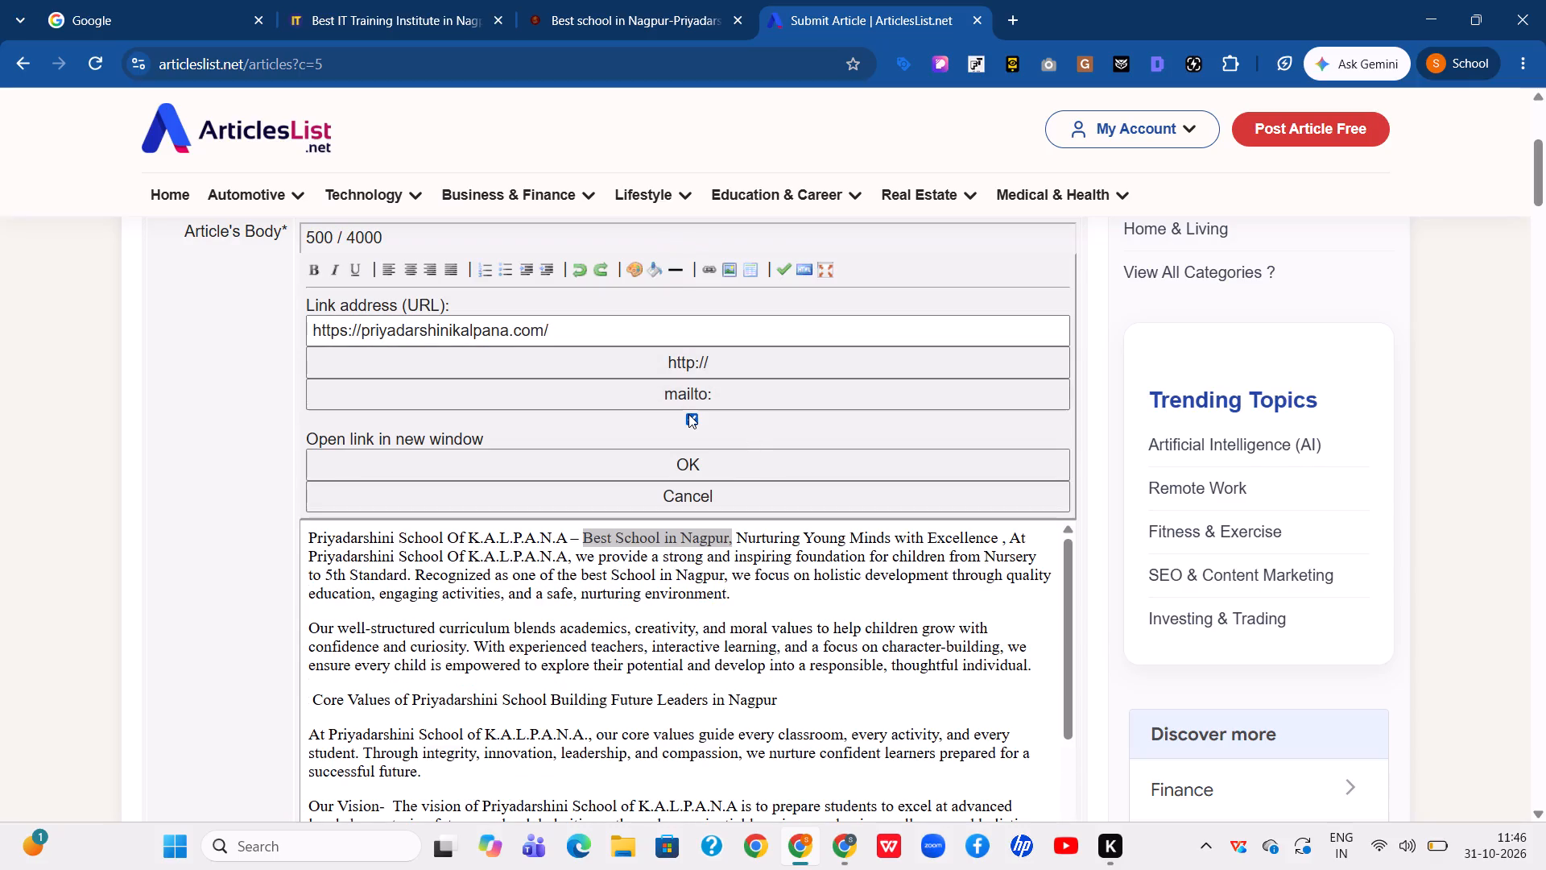
left_click(677, 473)
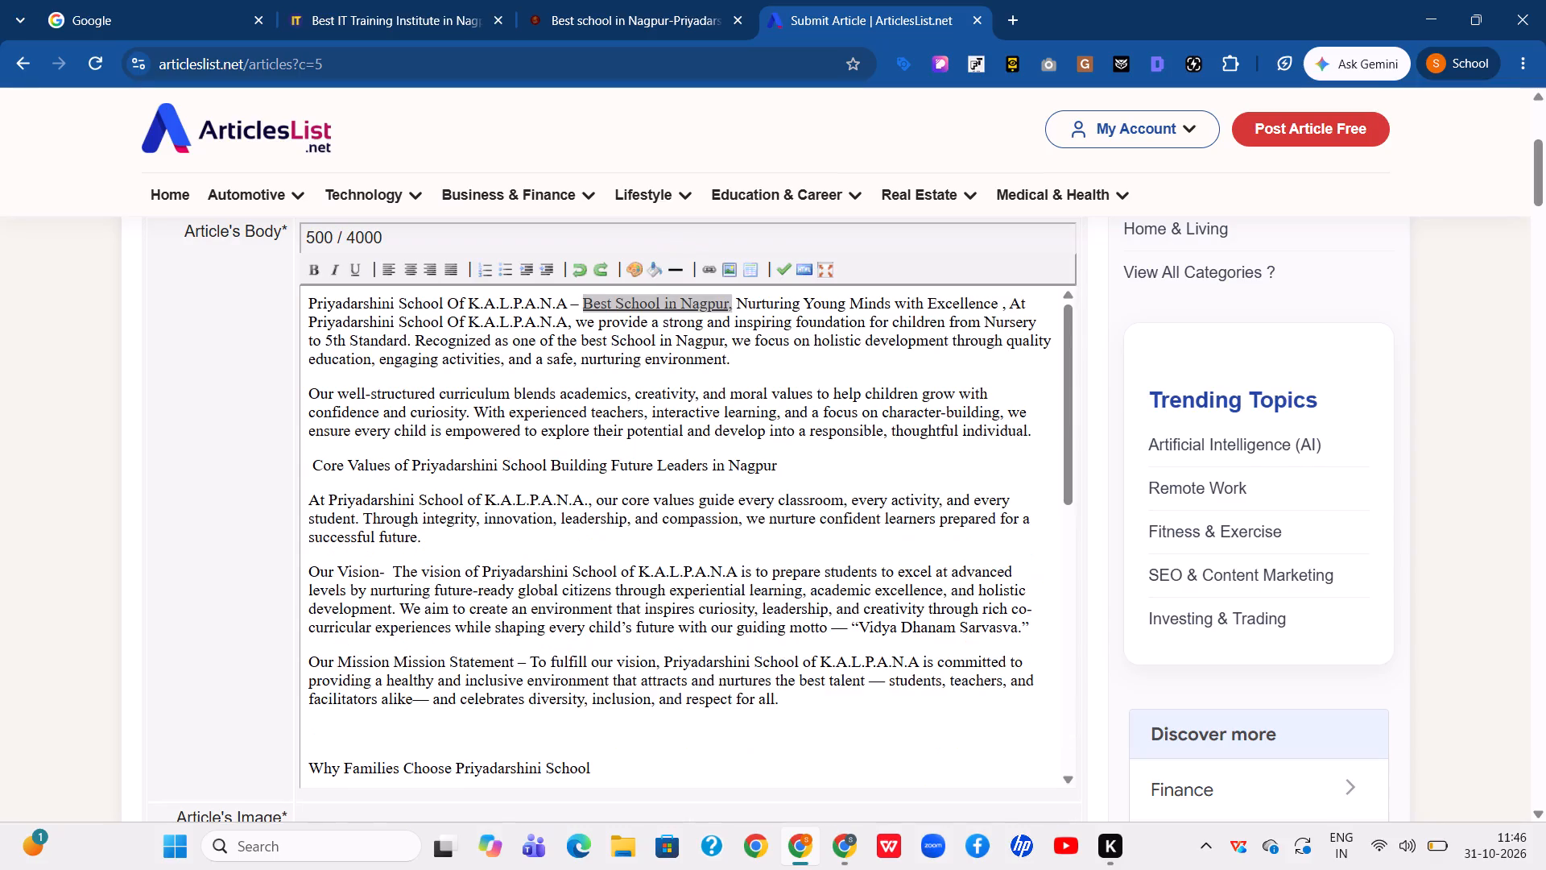
left_click(827, 357)
Attach images (1).jpg from Downloads as the article's image.
scroll(0, 503, "down", 2)
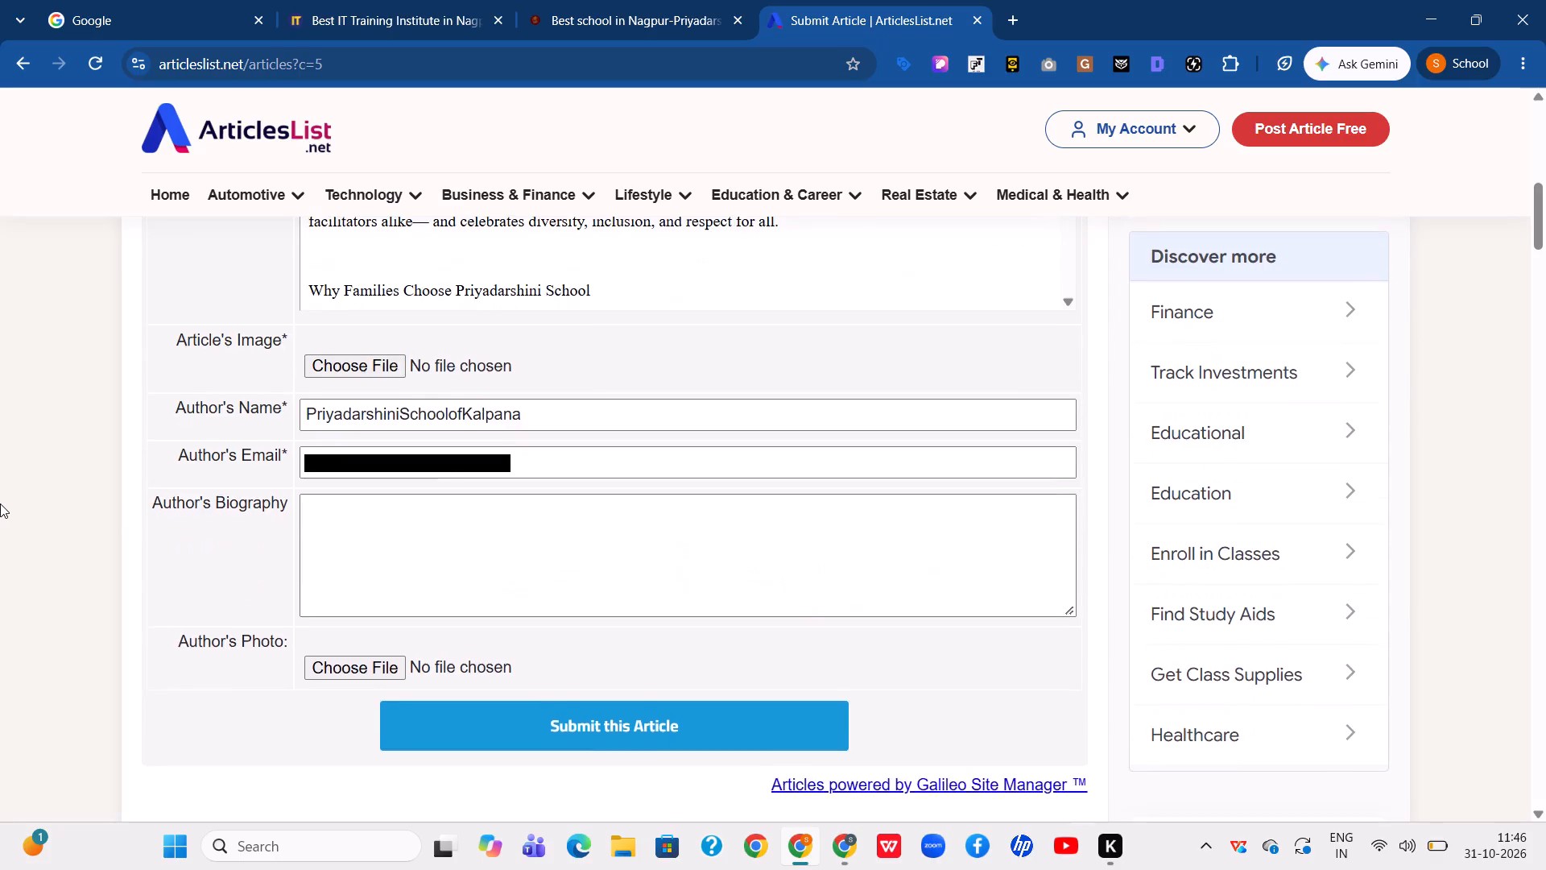
scroll(0, 503, "down", 1)
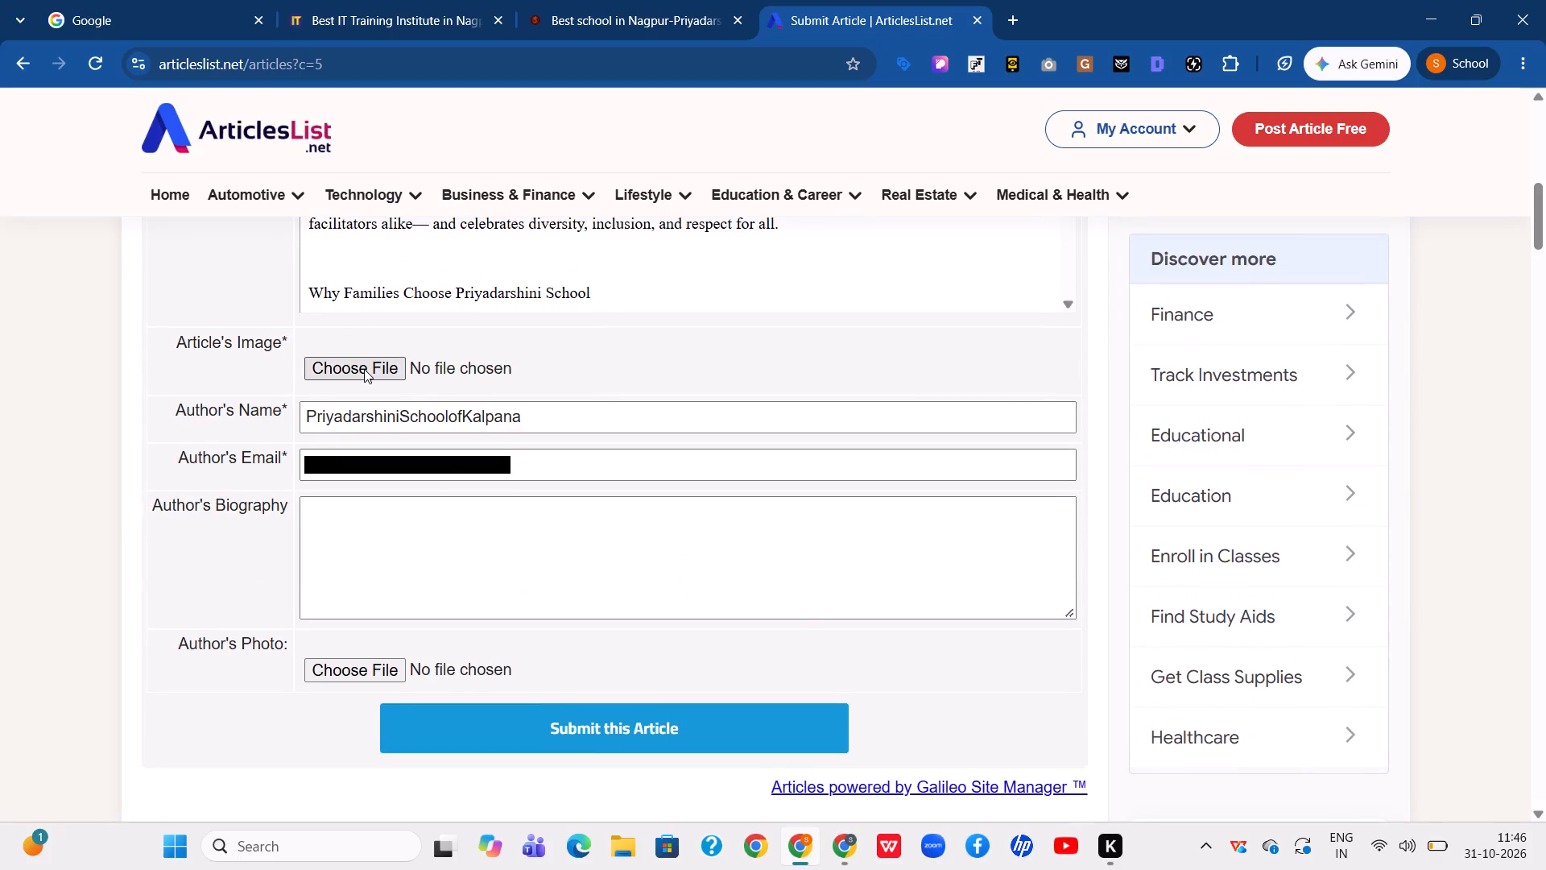
left_click(364, 369)
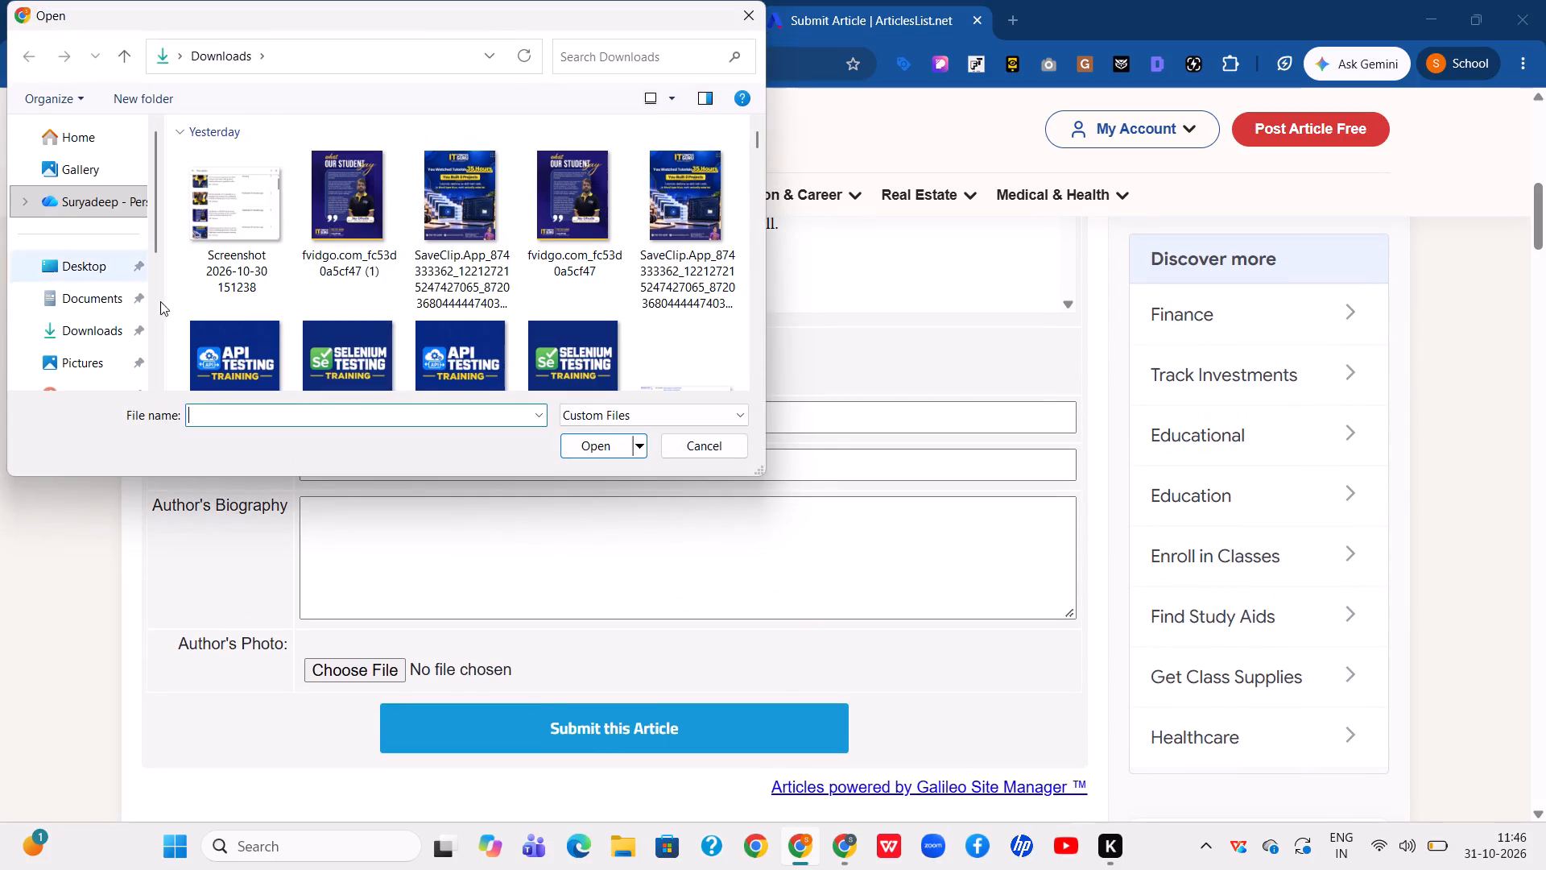
type("images")
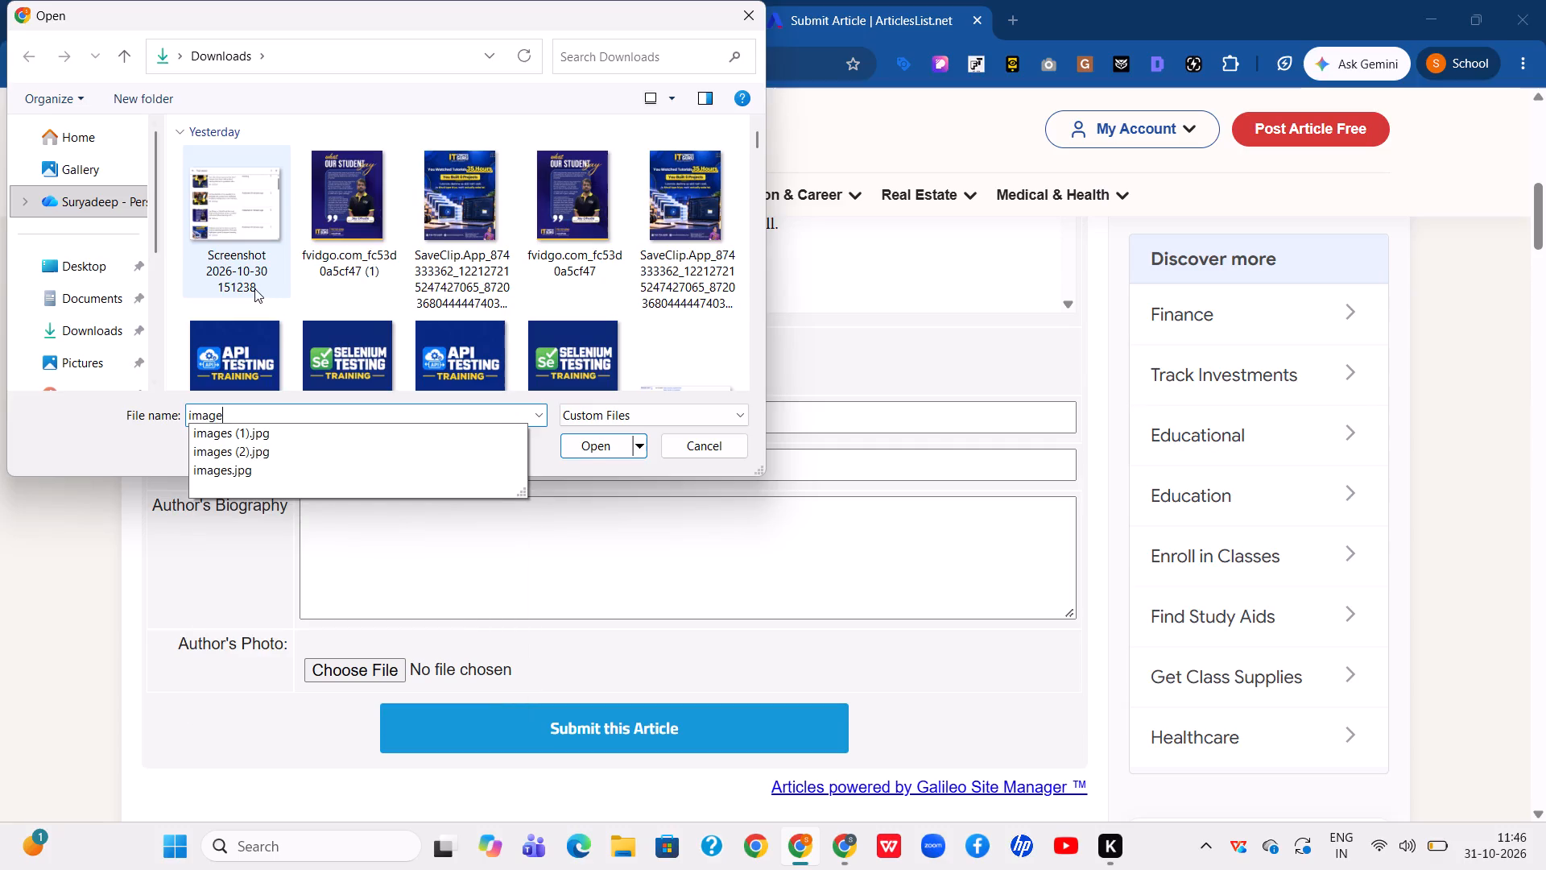
left_click(205, 425)
key("Return")
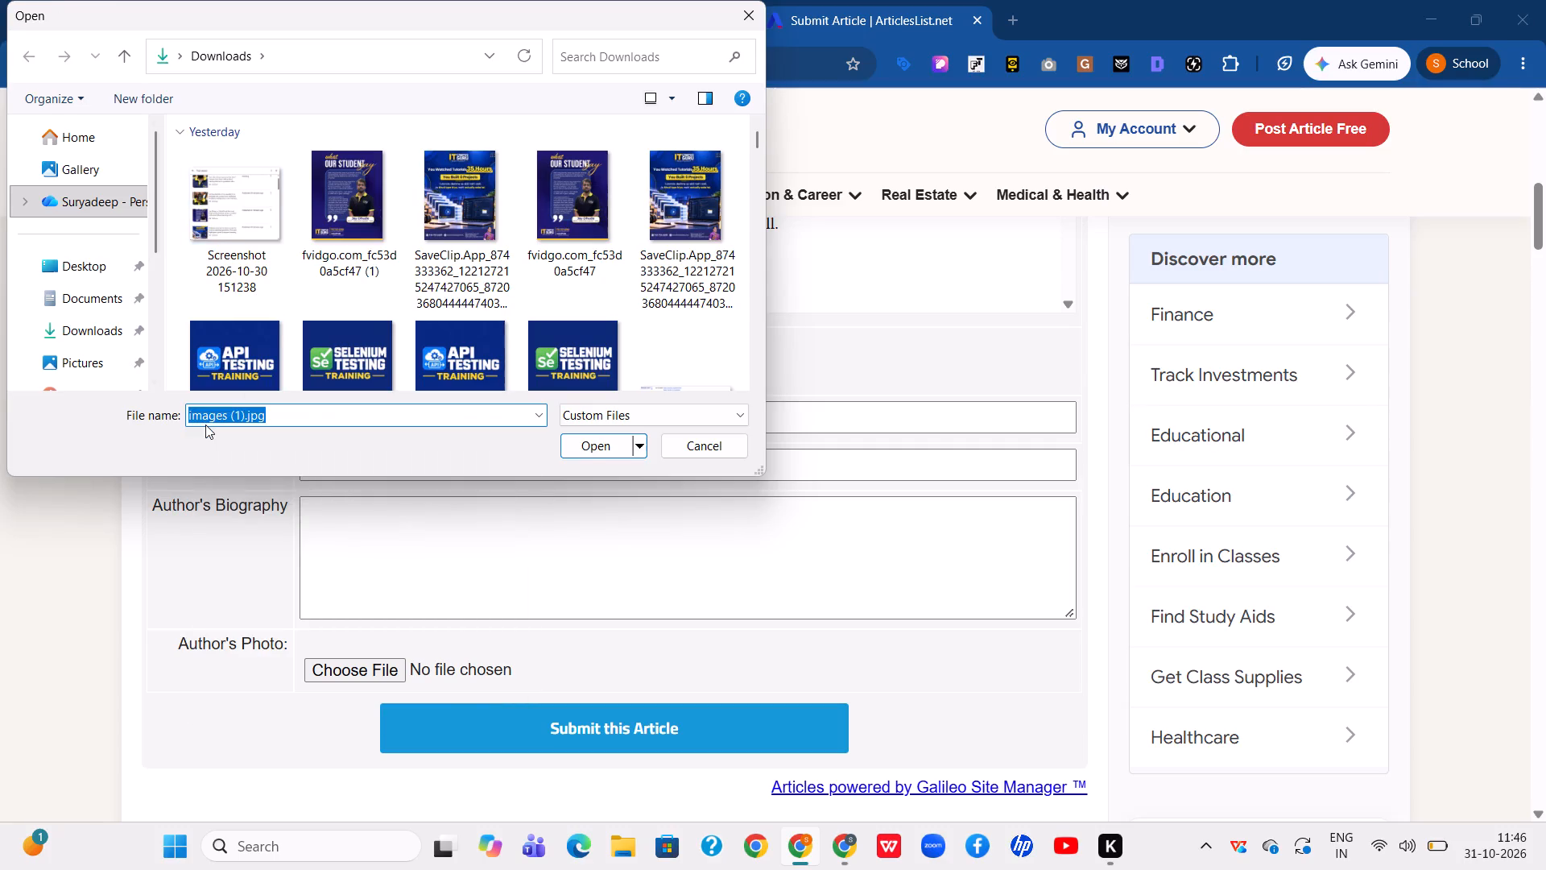
Fill the author's biography with the "Priyadarshini School Of K.A.L.P.A.N.A – Best School in Nagpur" paragraph copied from the school's website, without trailing blank lines.
scroll(205, 425, "down", 3)
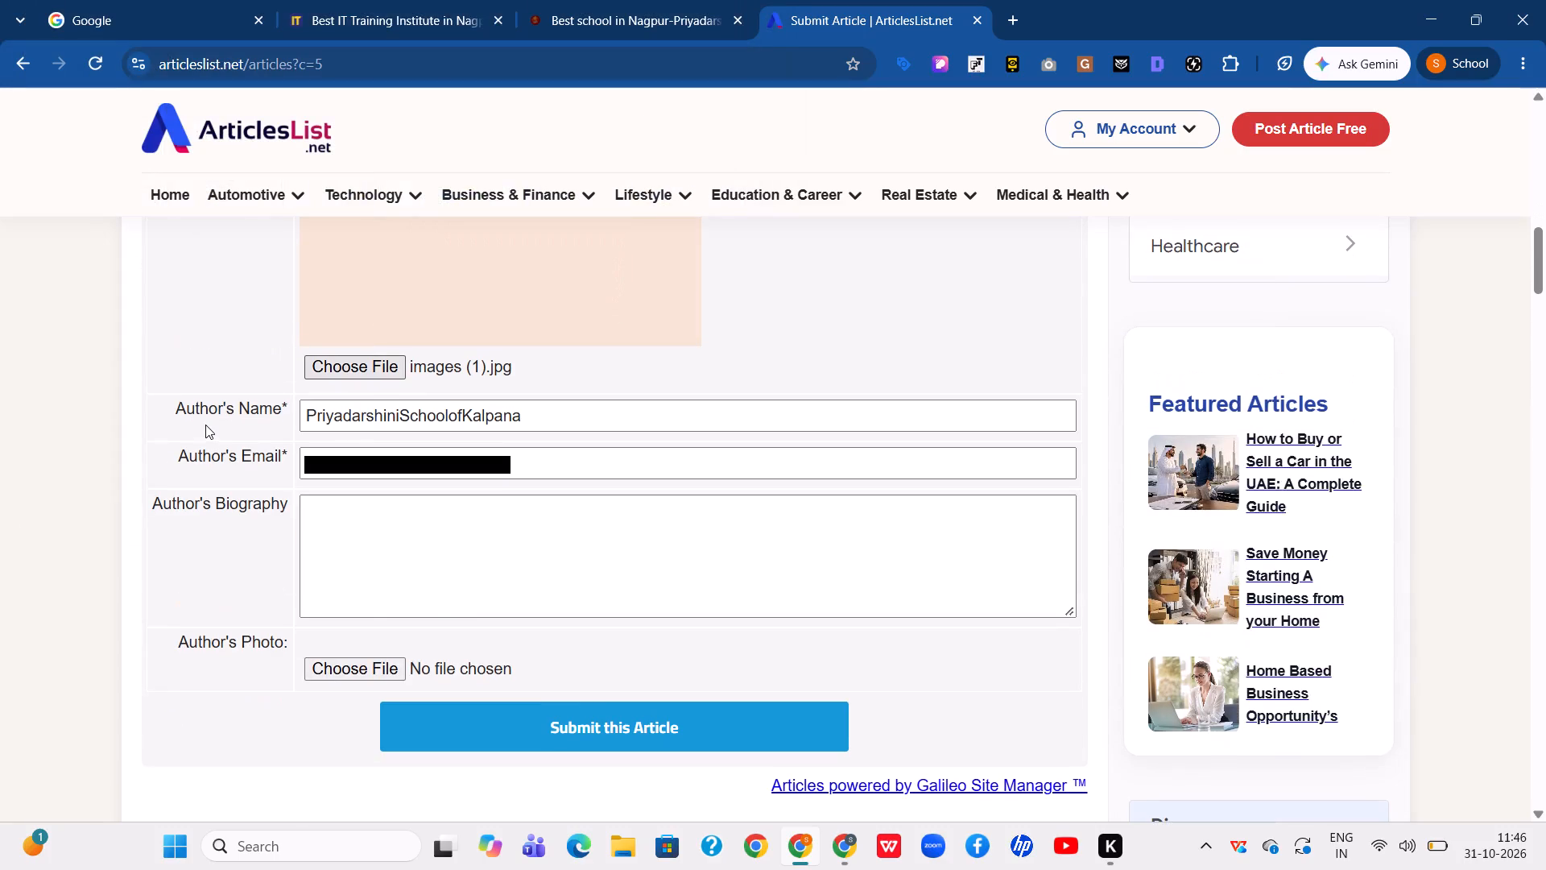
left_click(353, 542)
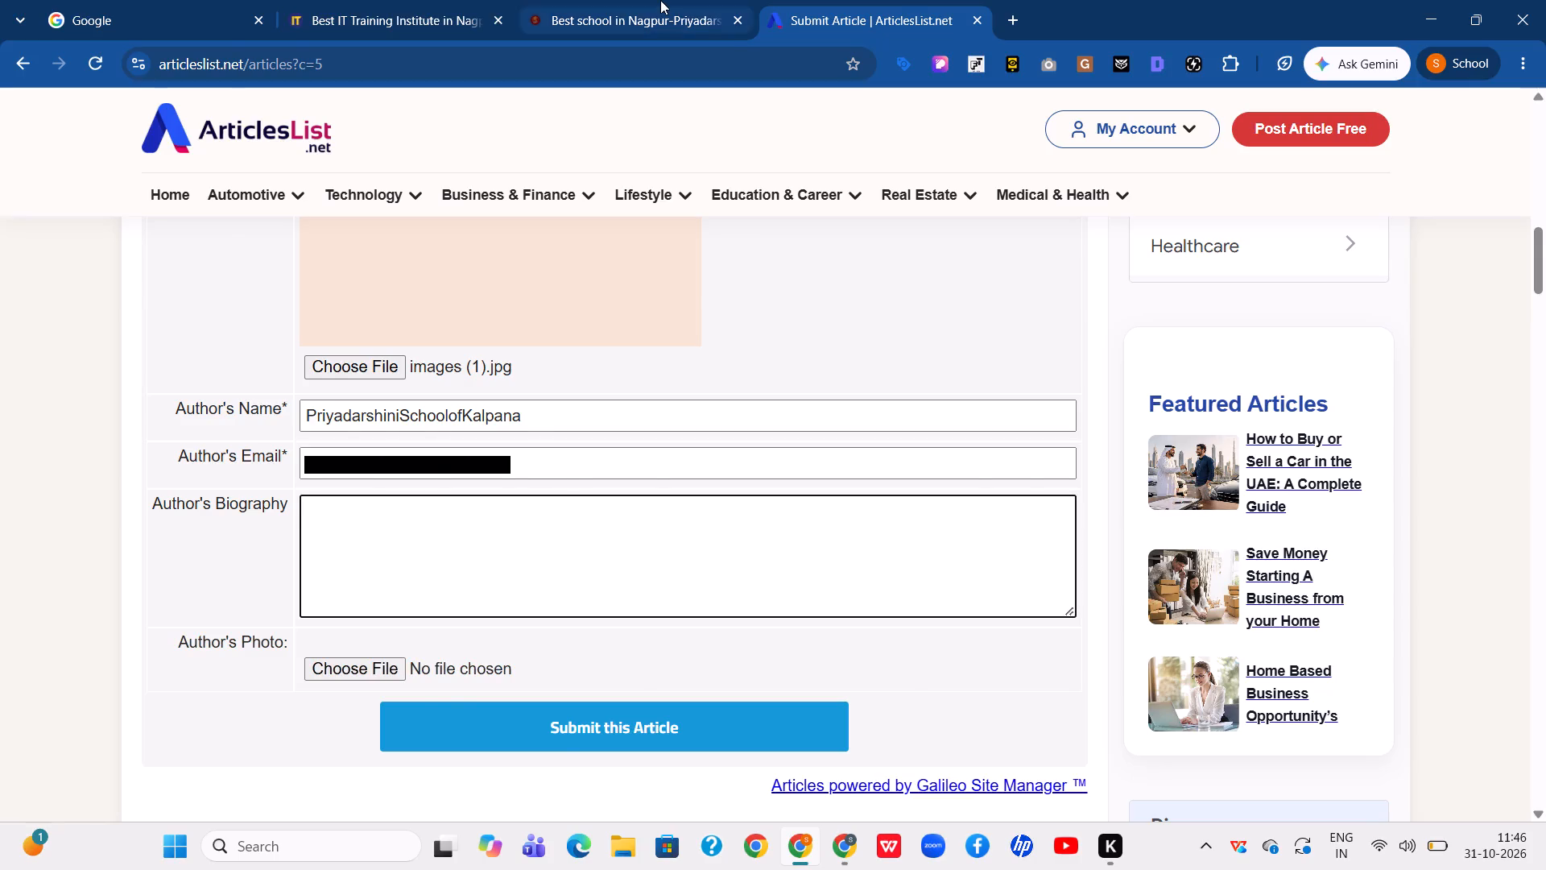
left_click(660, 0)
triple_click(520, 541)
left_click_drag(520, 541, 517, 552)
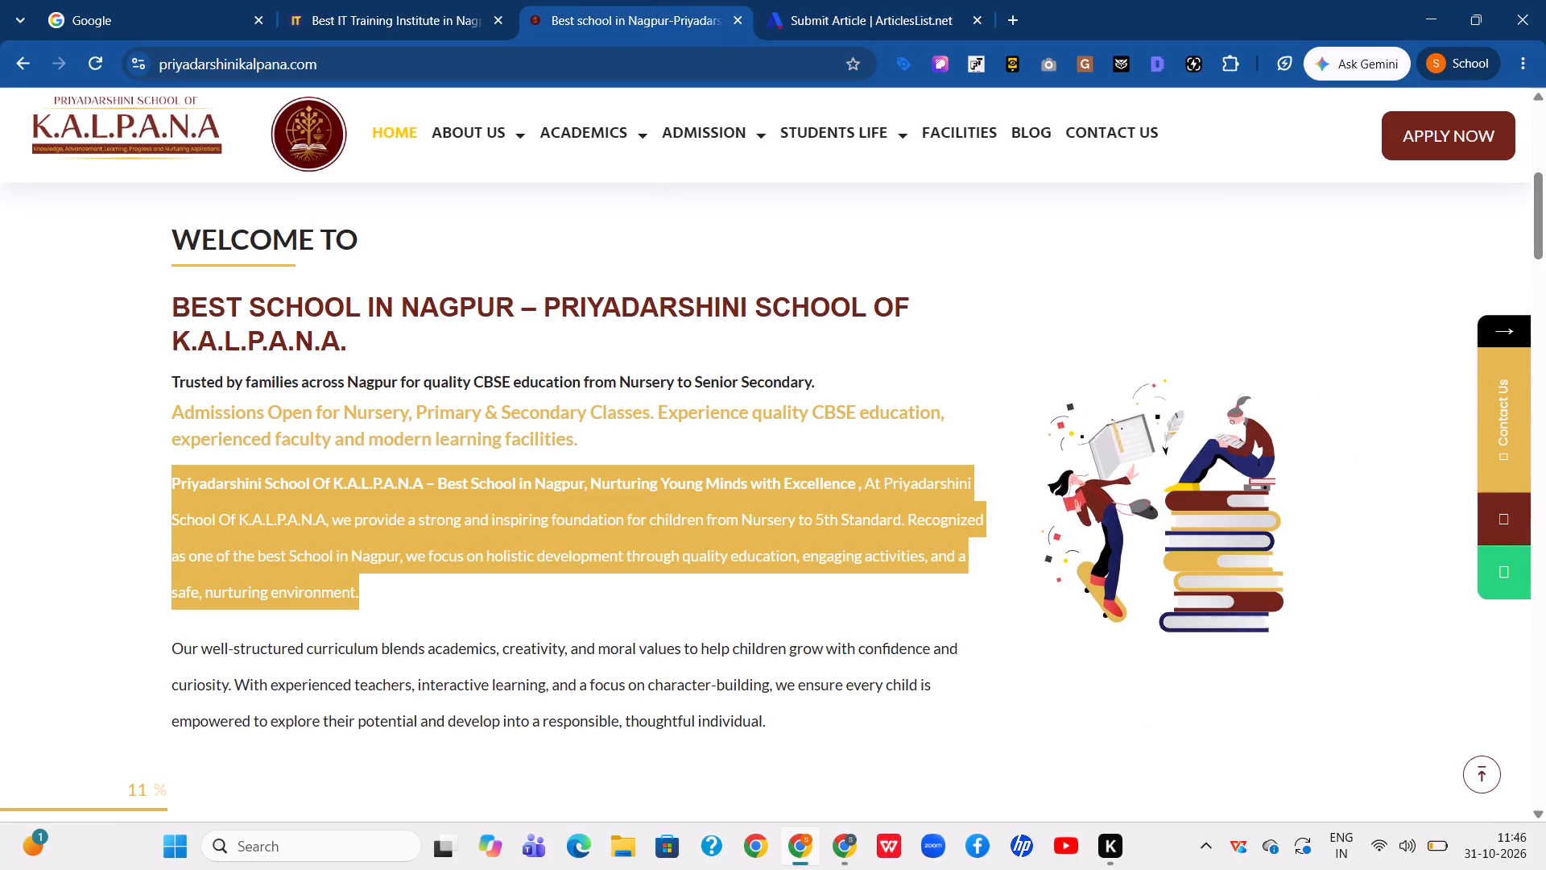
left_click_drag(517, 552, 515, 556)
key("ctrl+c")
left_click(515, 556)
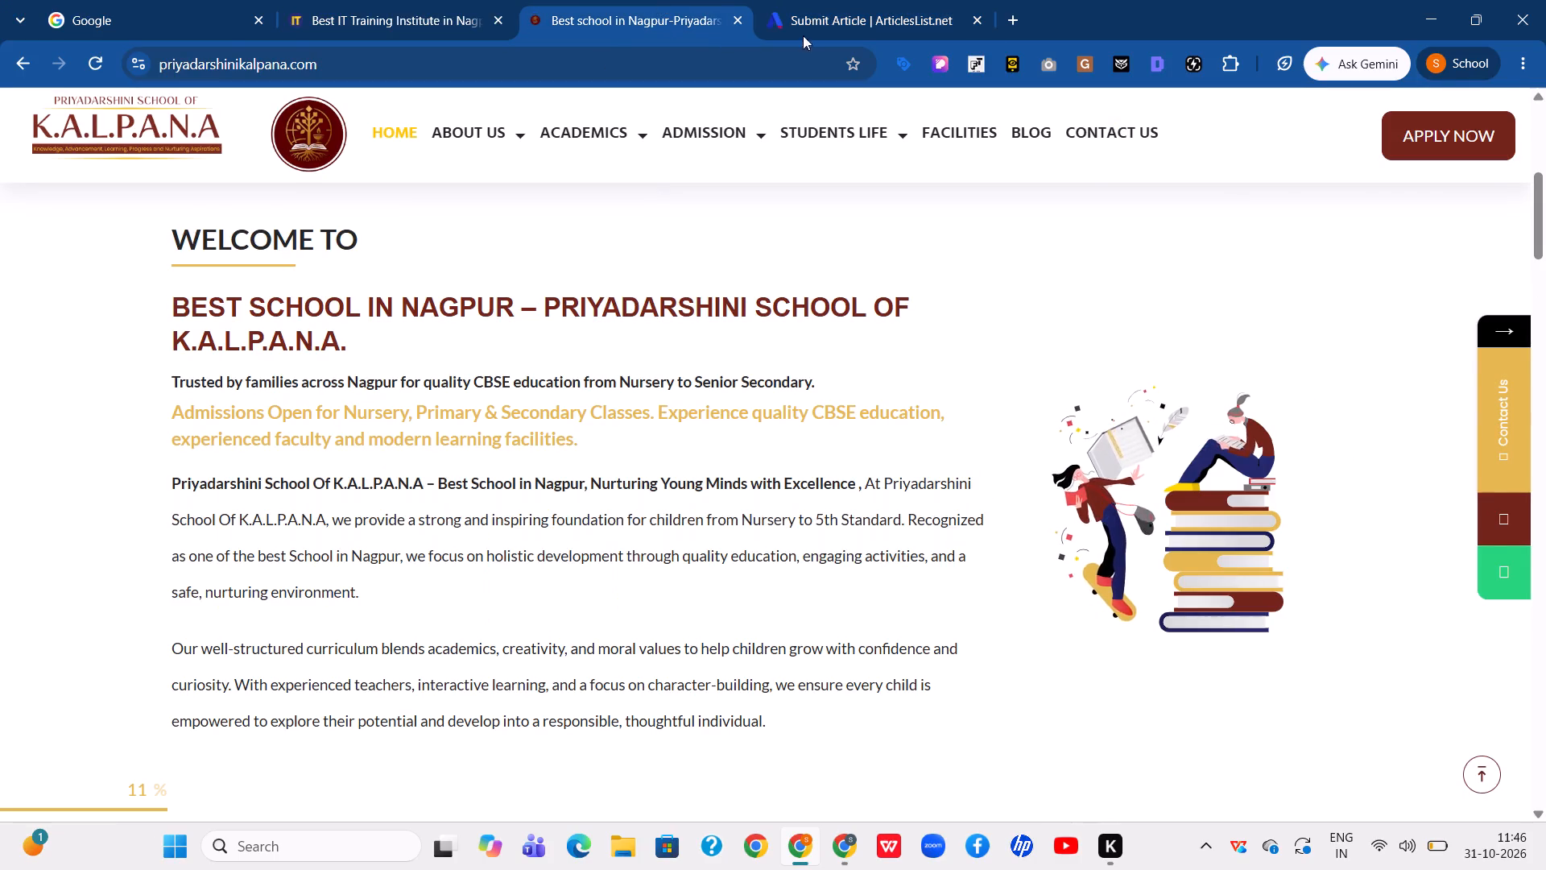
left_click(981, 0)
key("ctrl+v")
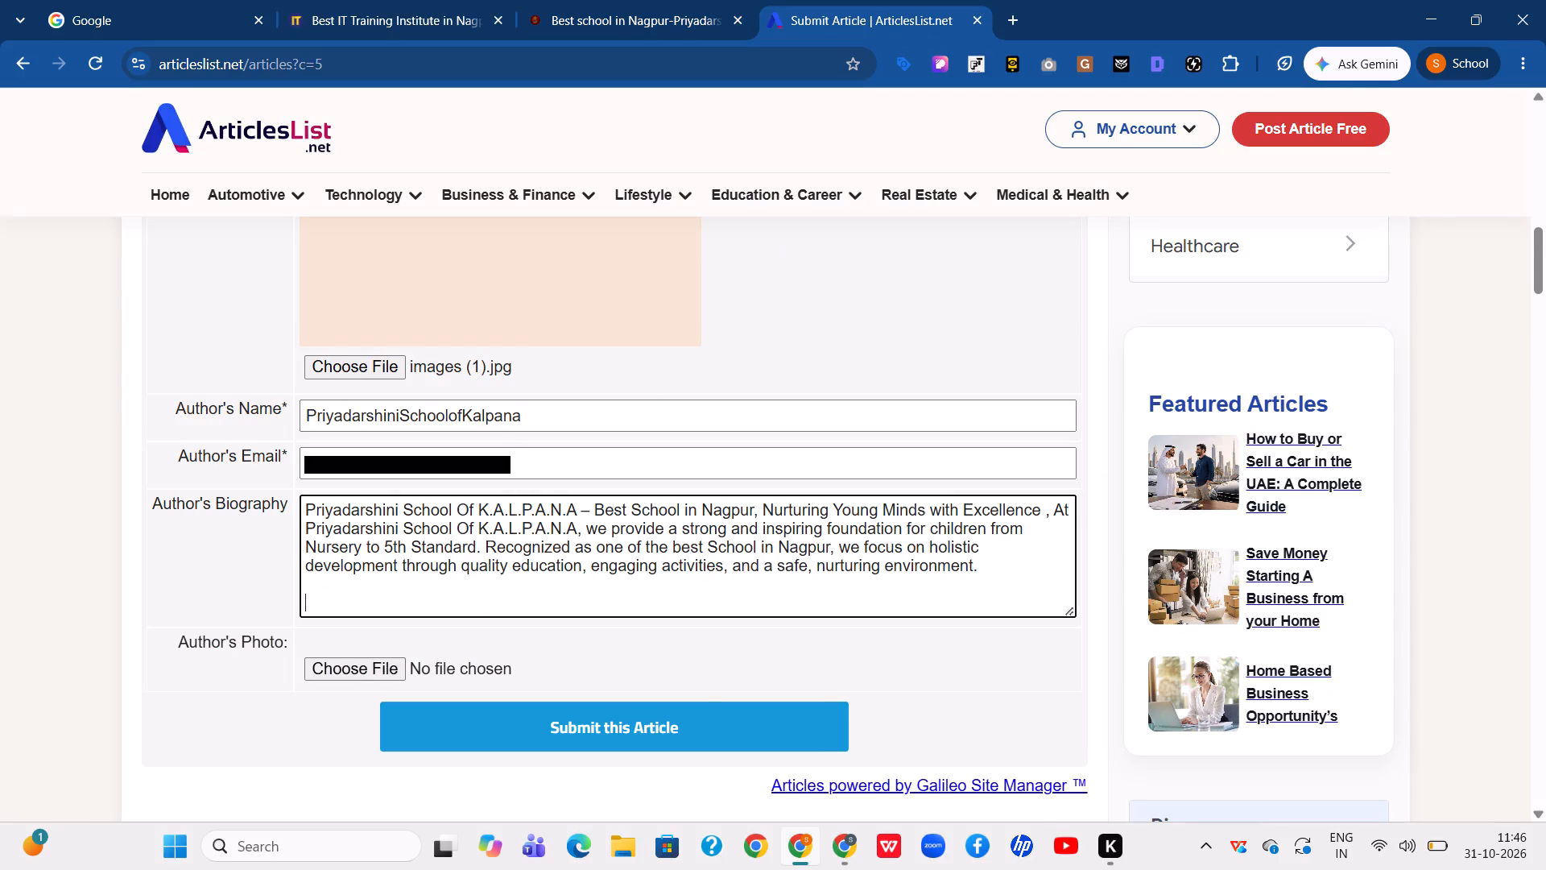
scroll(552, 503, "down", 1)
key("BackSpace")
key("BackSpace")
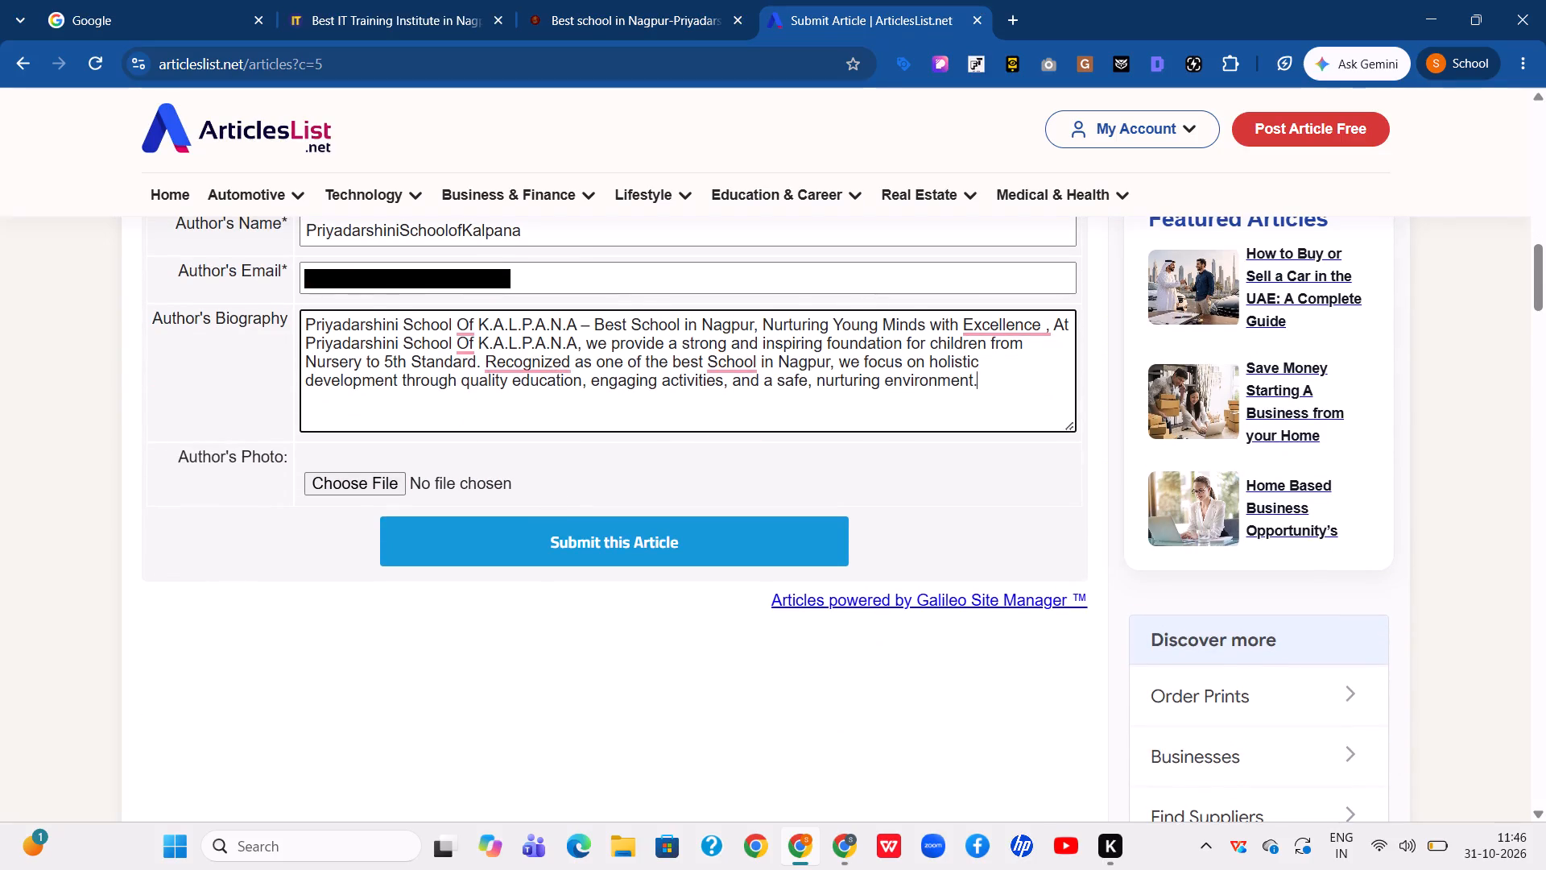
left_click(325, 491)
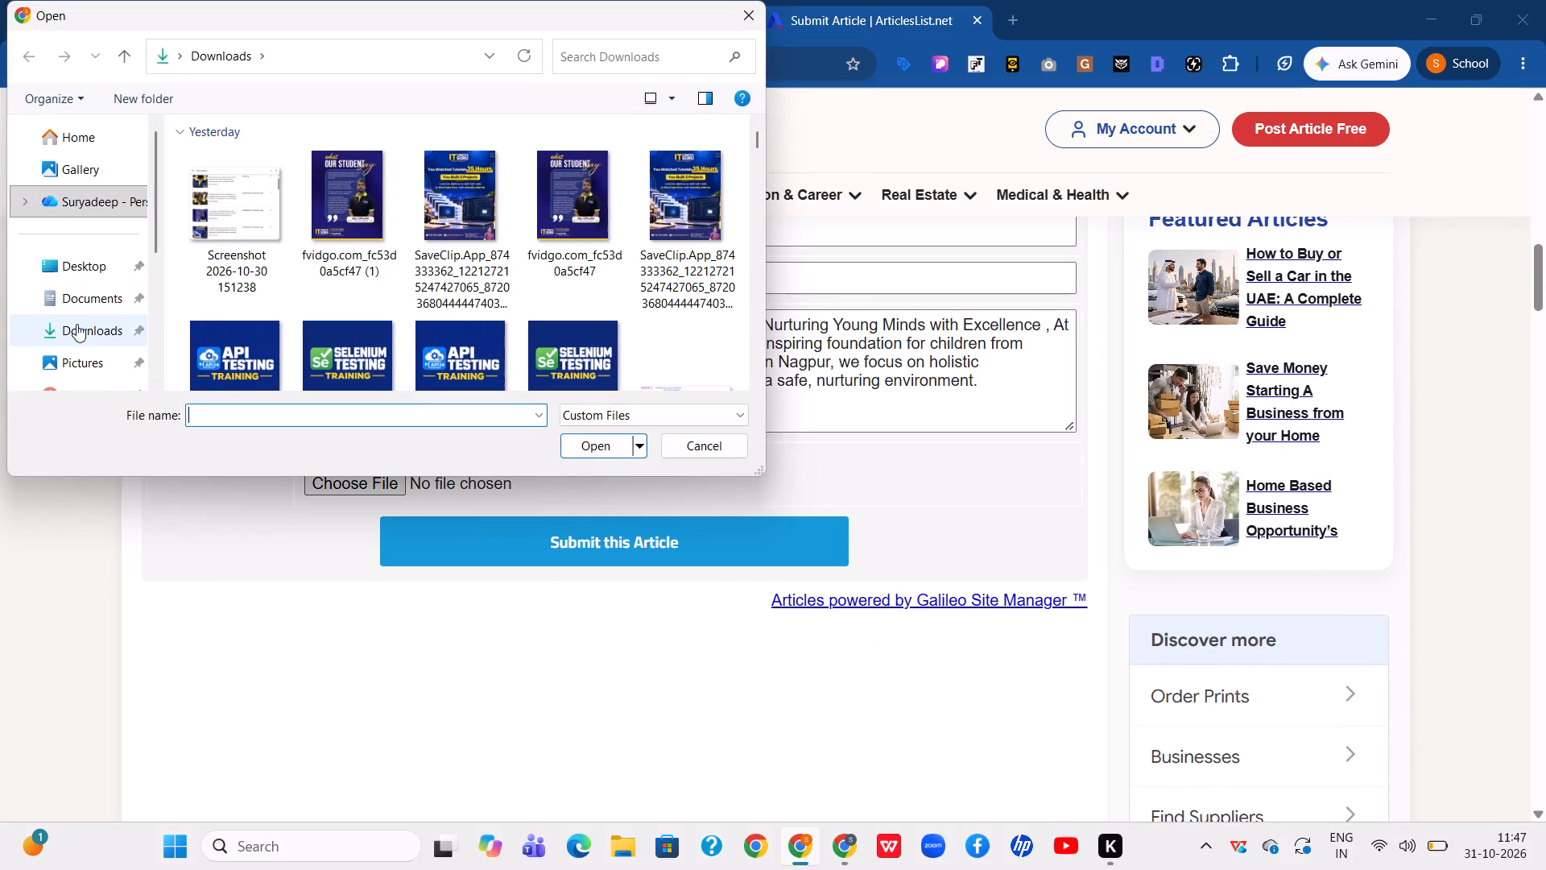
left_click(76, 324)
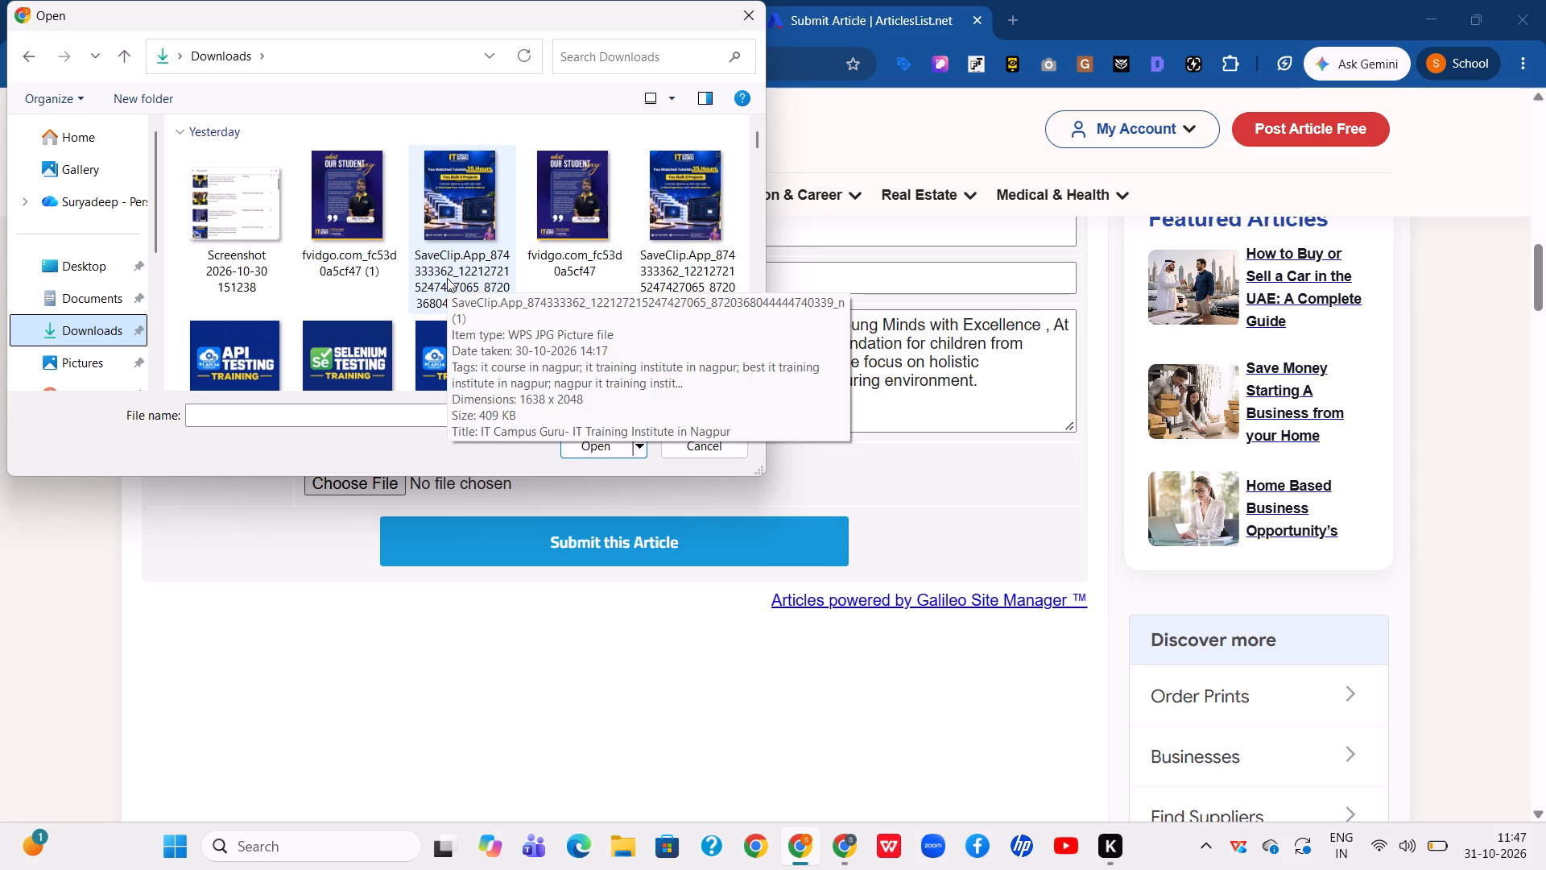
scroll(447, 278, "down", 16)
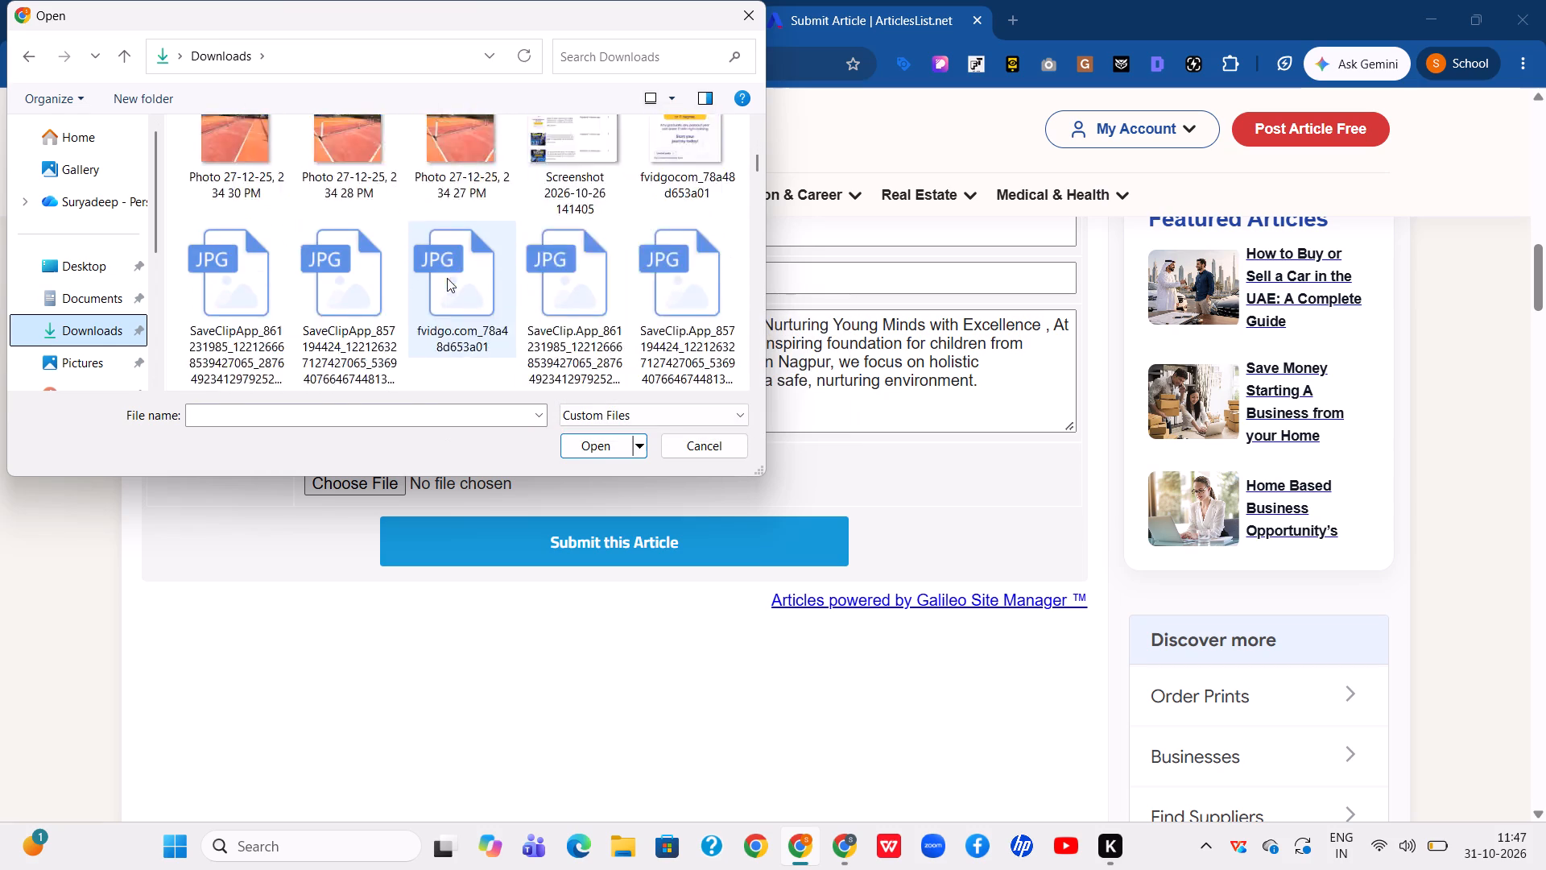
scroll(447, 278, "down", 17)
scroll(447, 278, "down", 20)
scroll(447, 278, "down", 20)
scroll(447, 278, "down", 20)
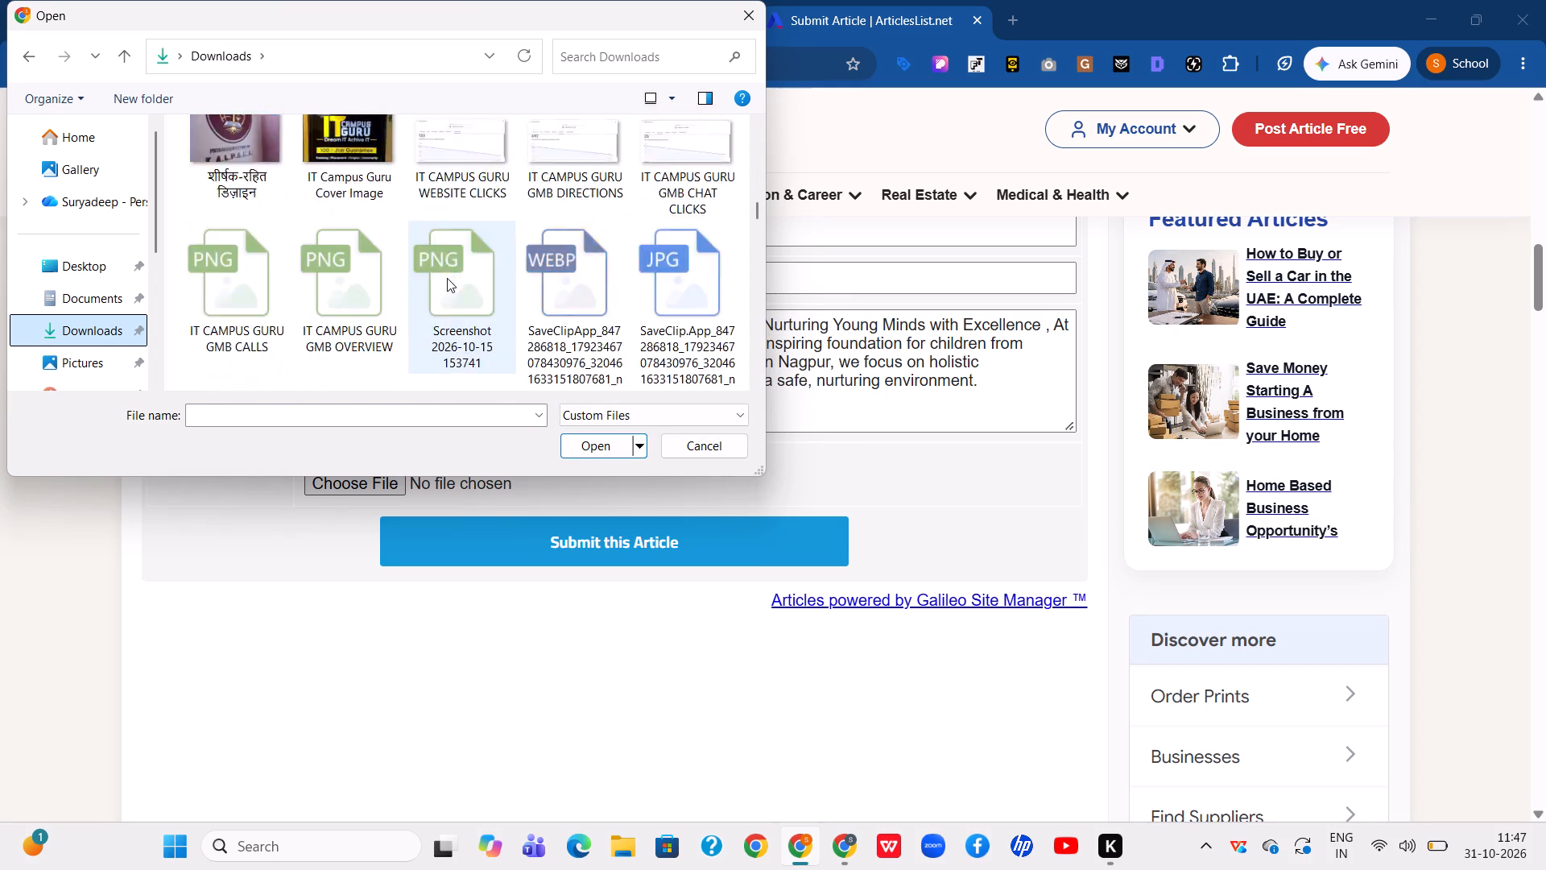
scroll(447, 278, "down", 12)
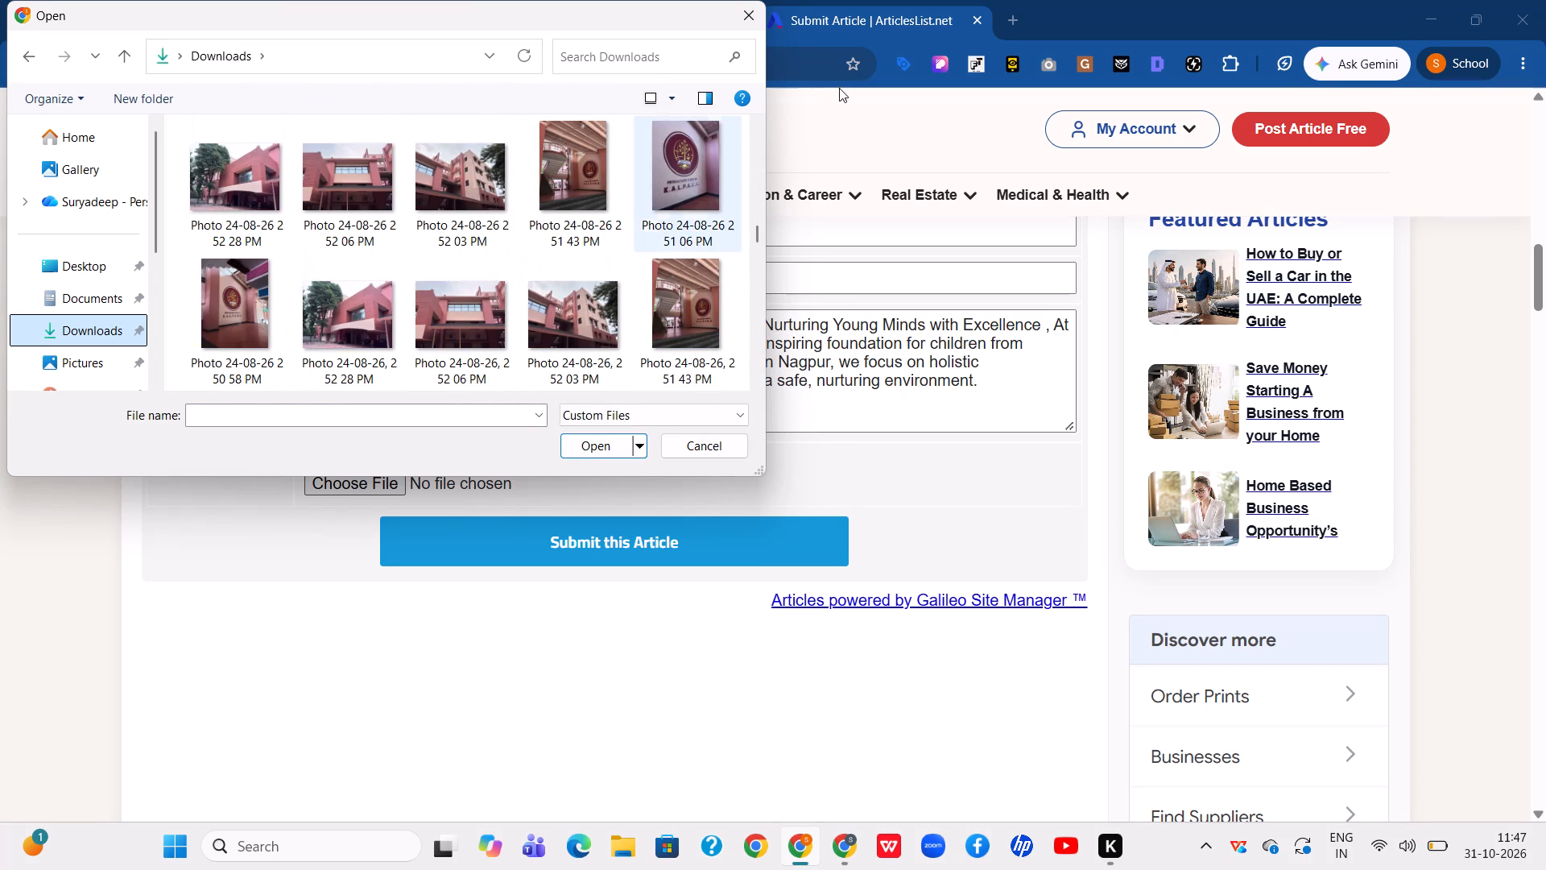
left_click(708, 160)
key("Return")
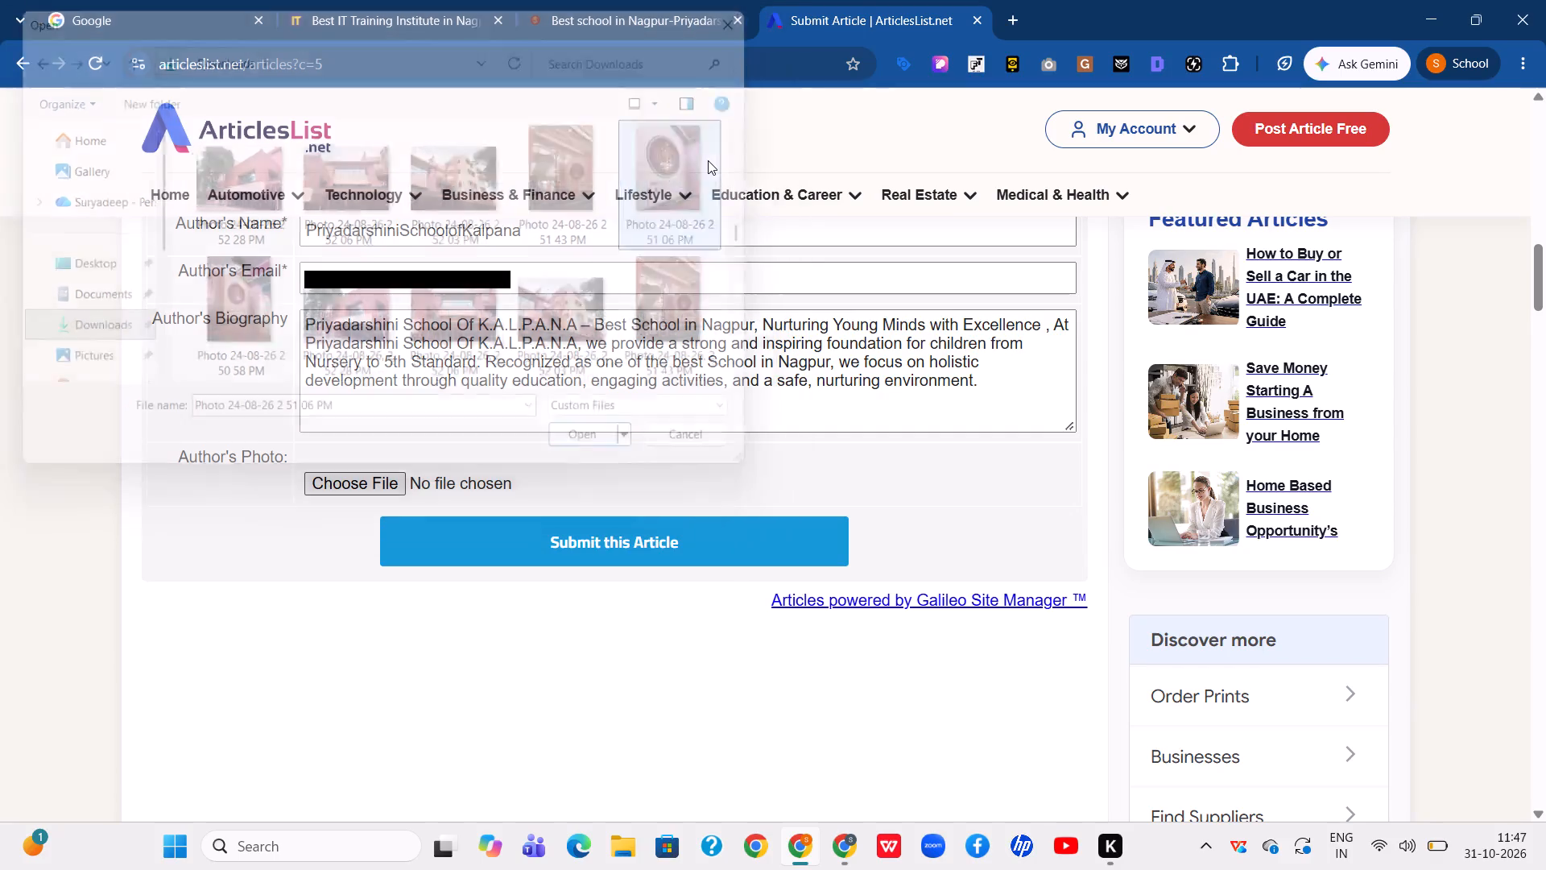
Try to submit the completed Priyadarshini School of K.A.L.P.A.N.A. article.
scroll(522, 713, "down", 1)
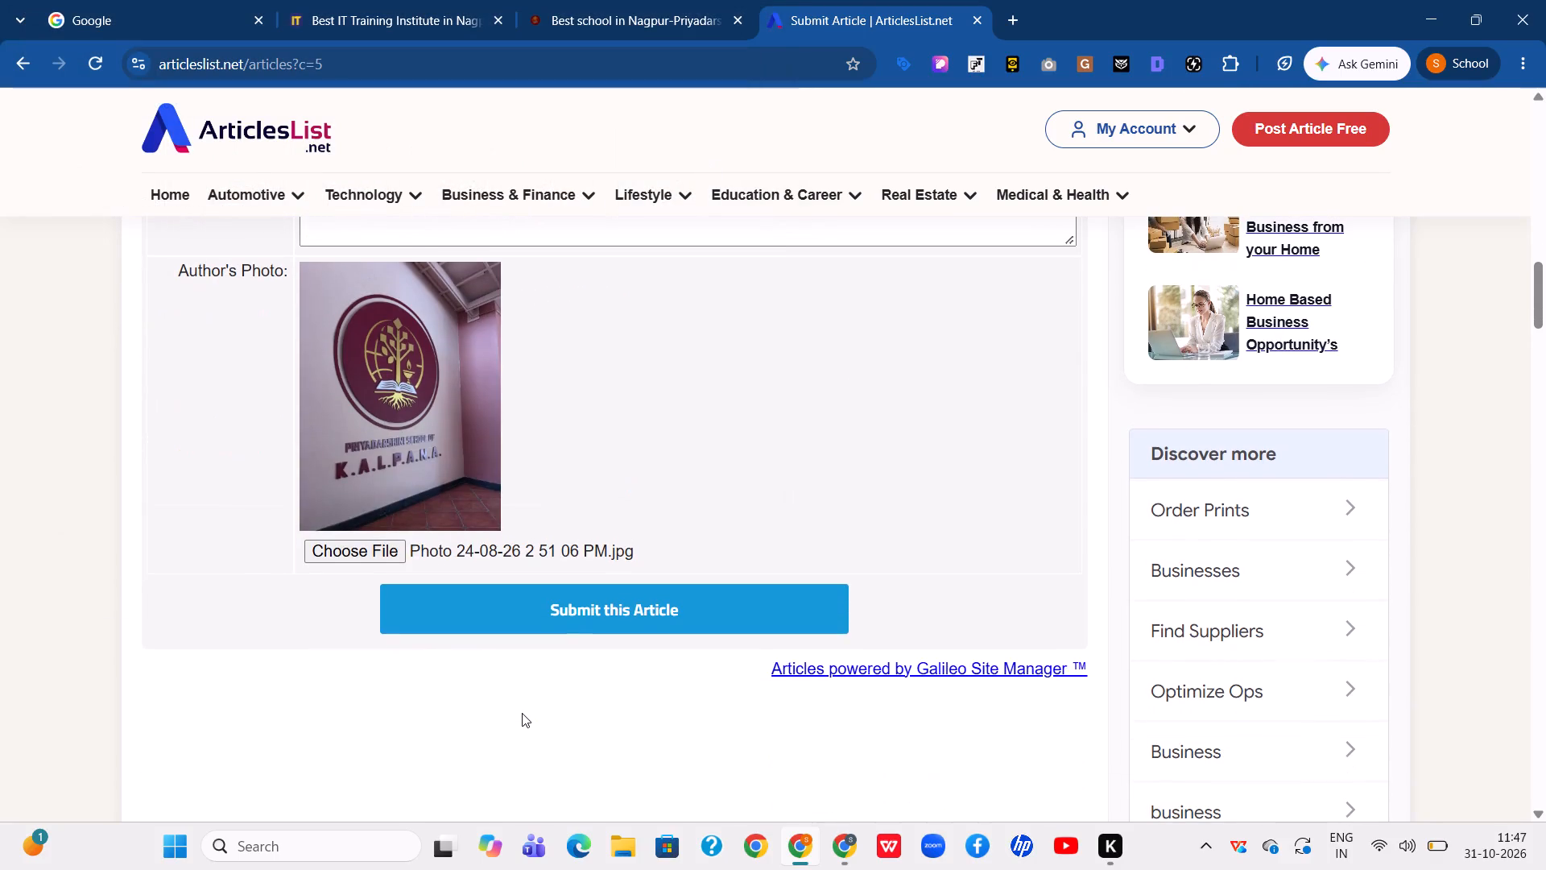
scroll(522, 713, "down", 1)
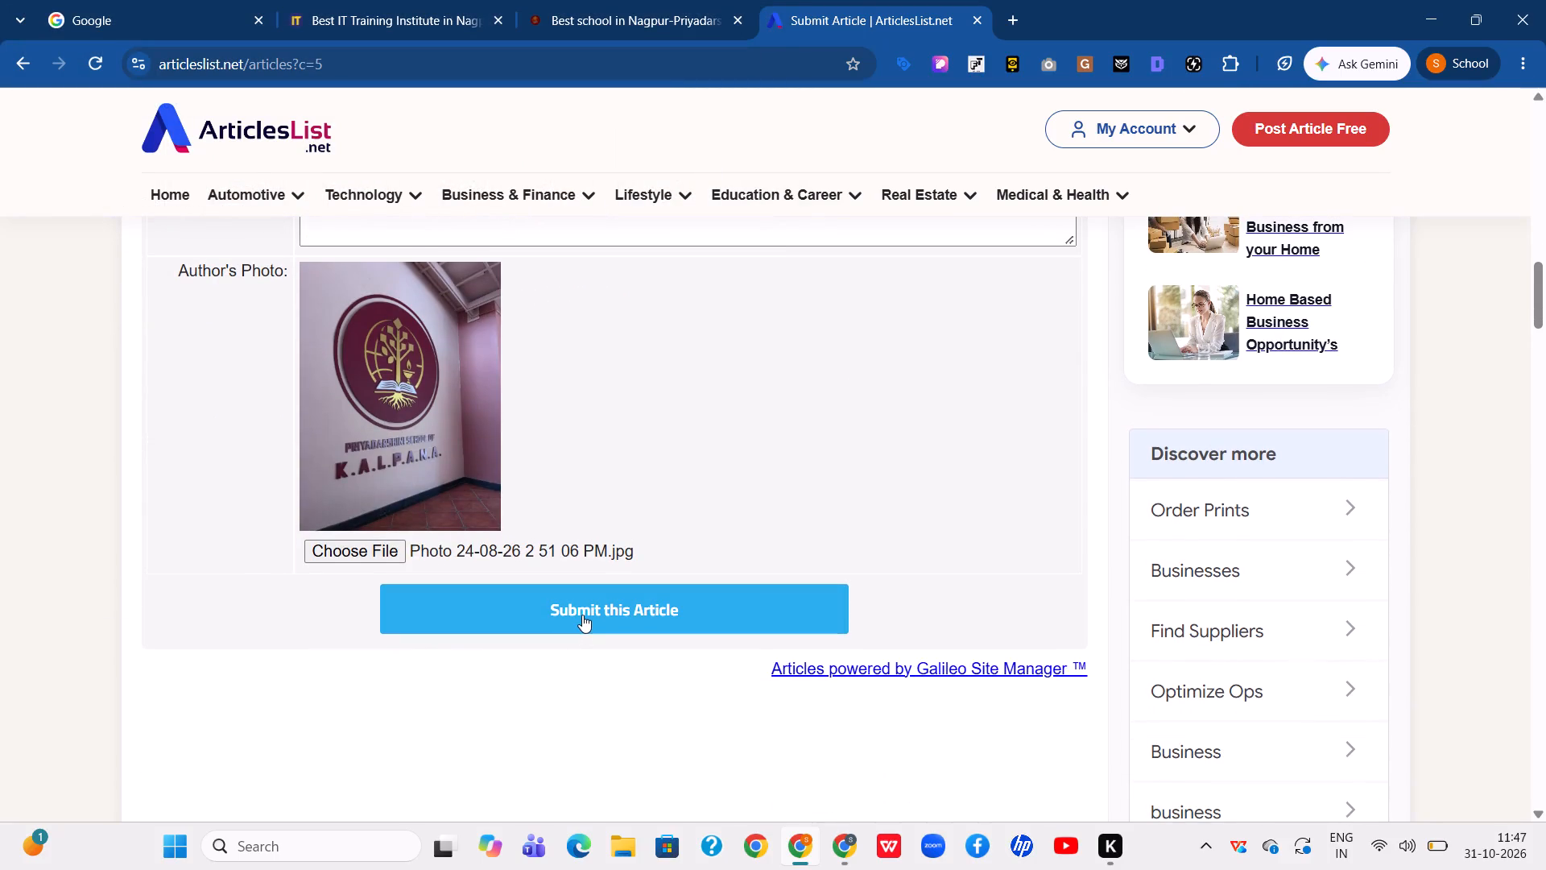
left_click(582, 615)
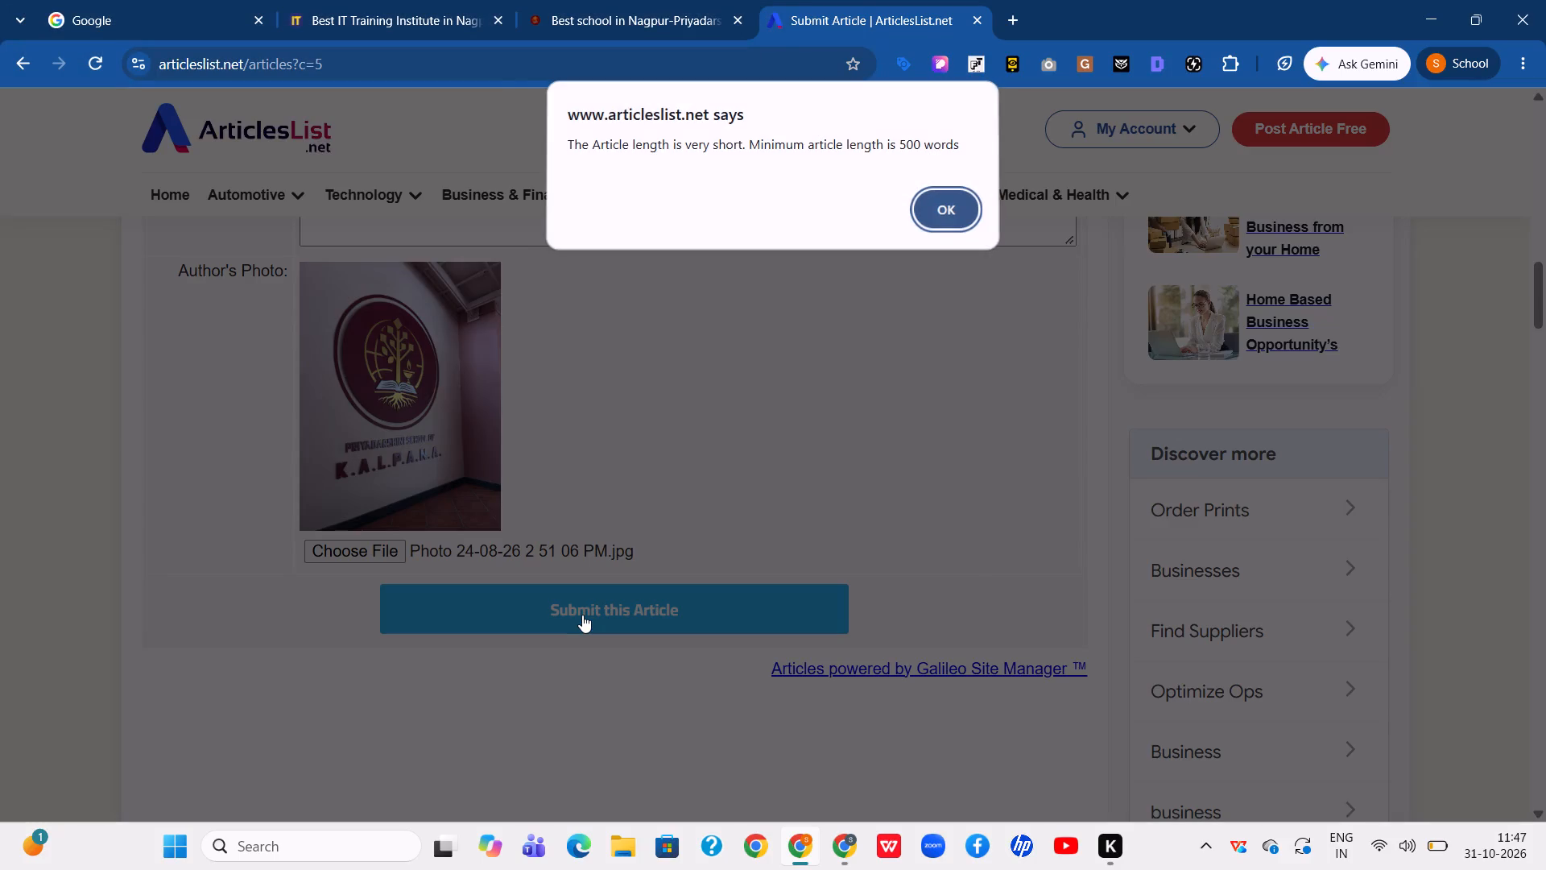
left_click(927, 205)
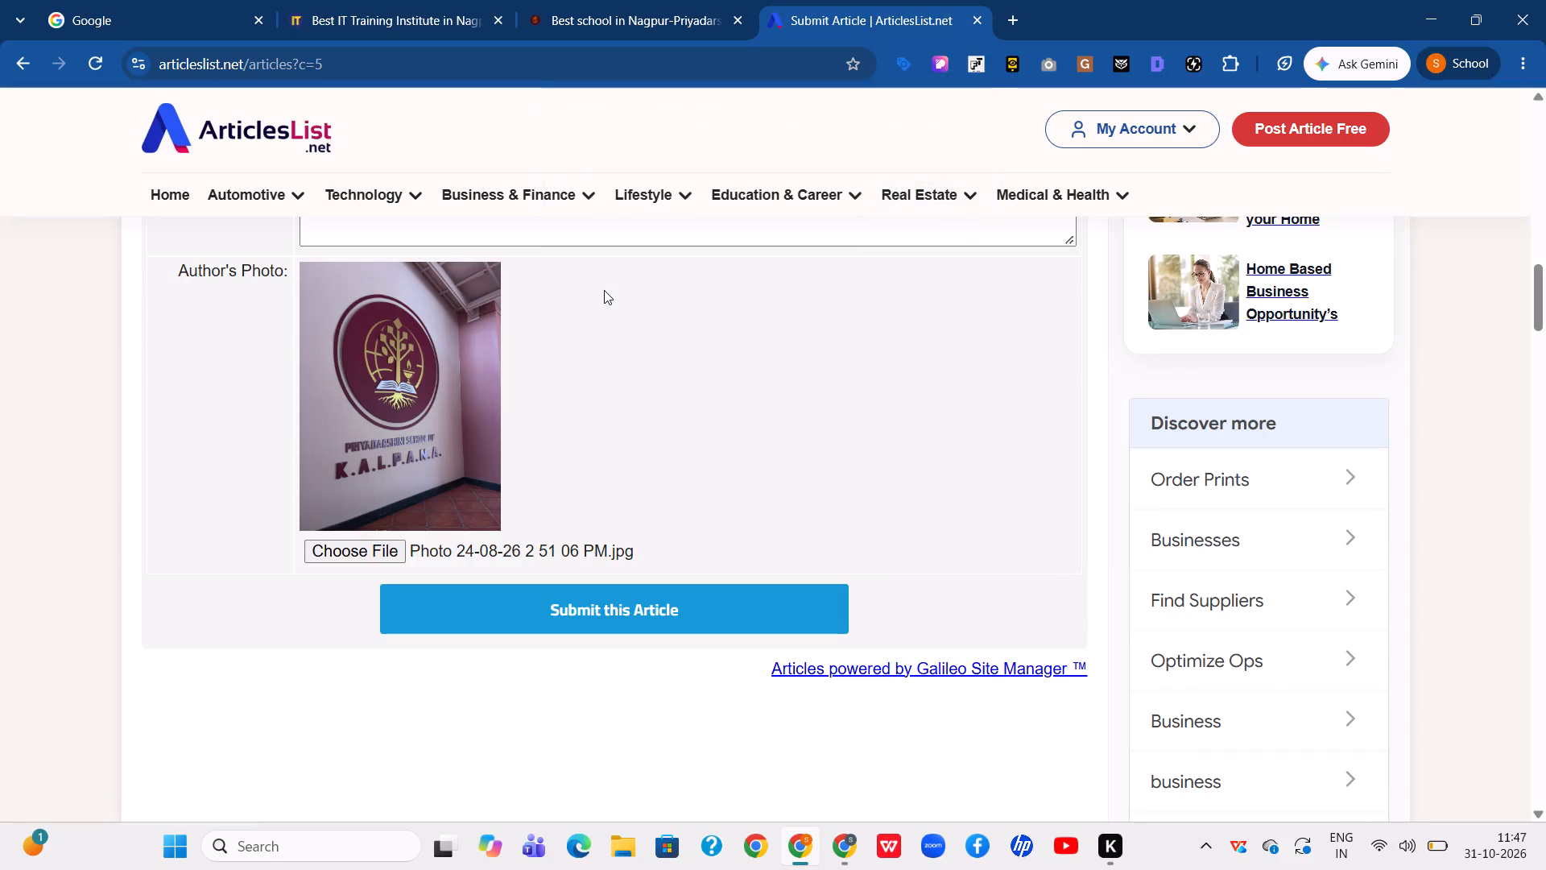
Review the article's body, its word counter and the other form fields against the 500-word minimum.
scroll(604, 290, "up", 1)
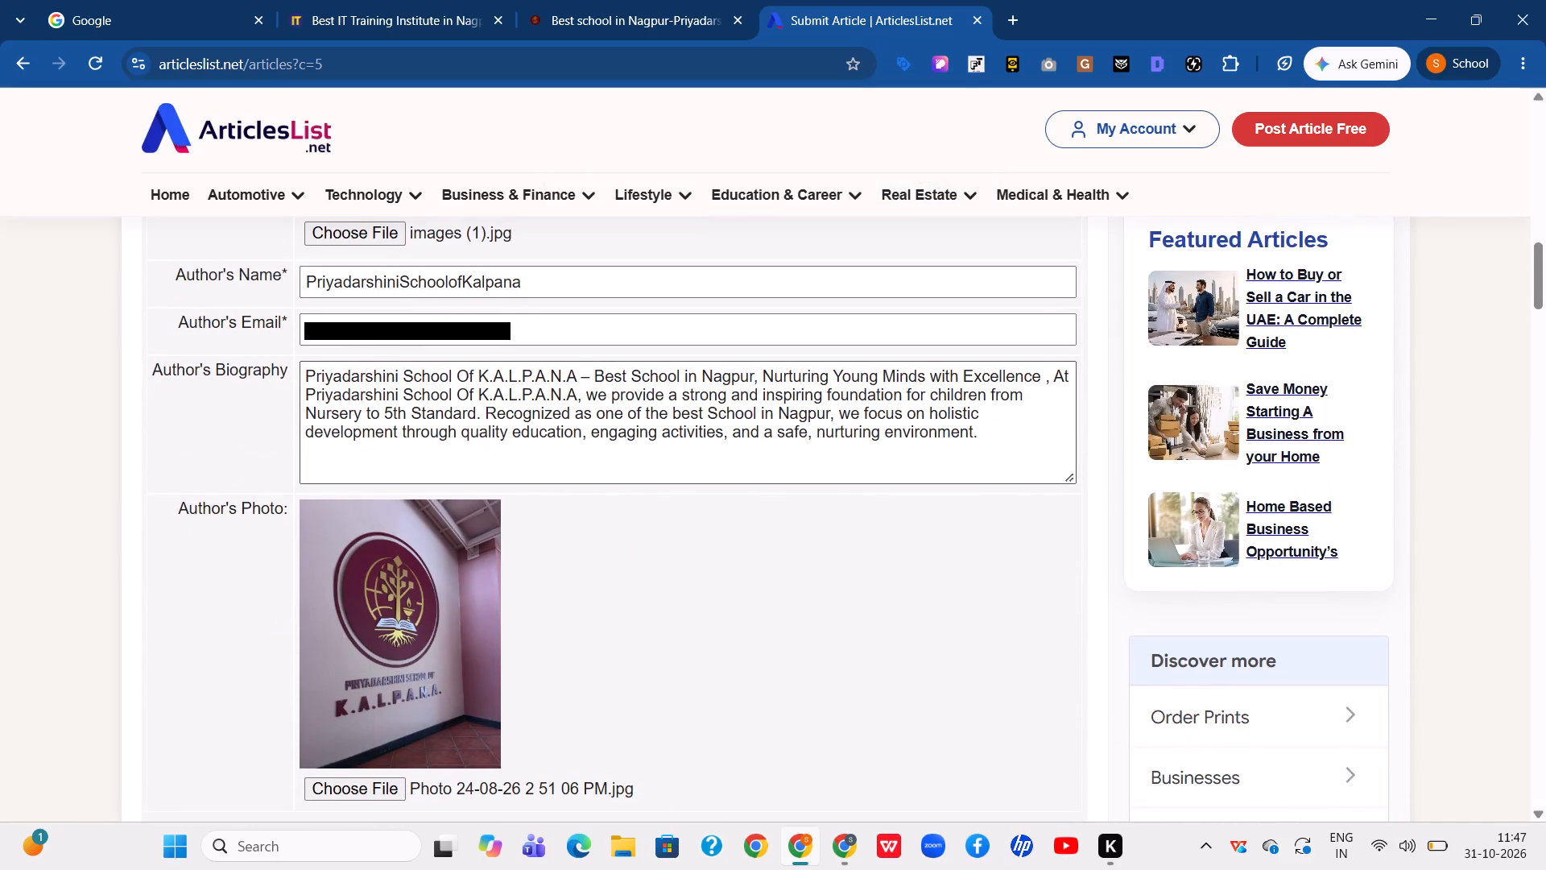
scroll(798, 377, "up", 3)
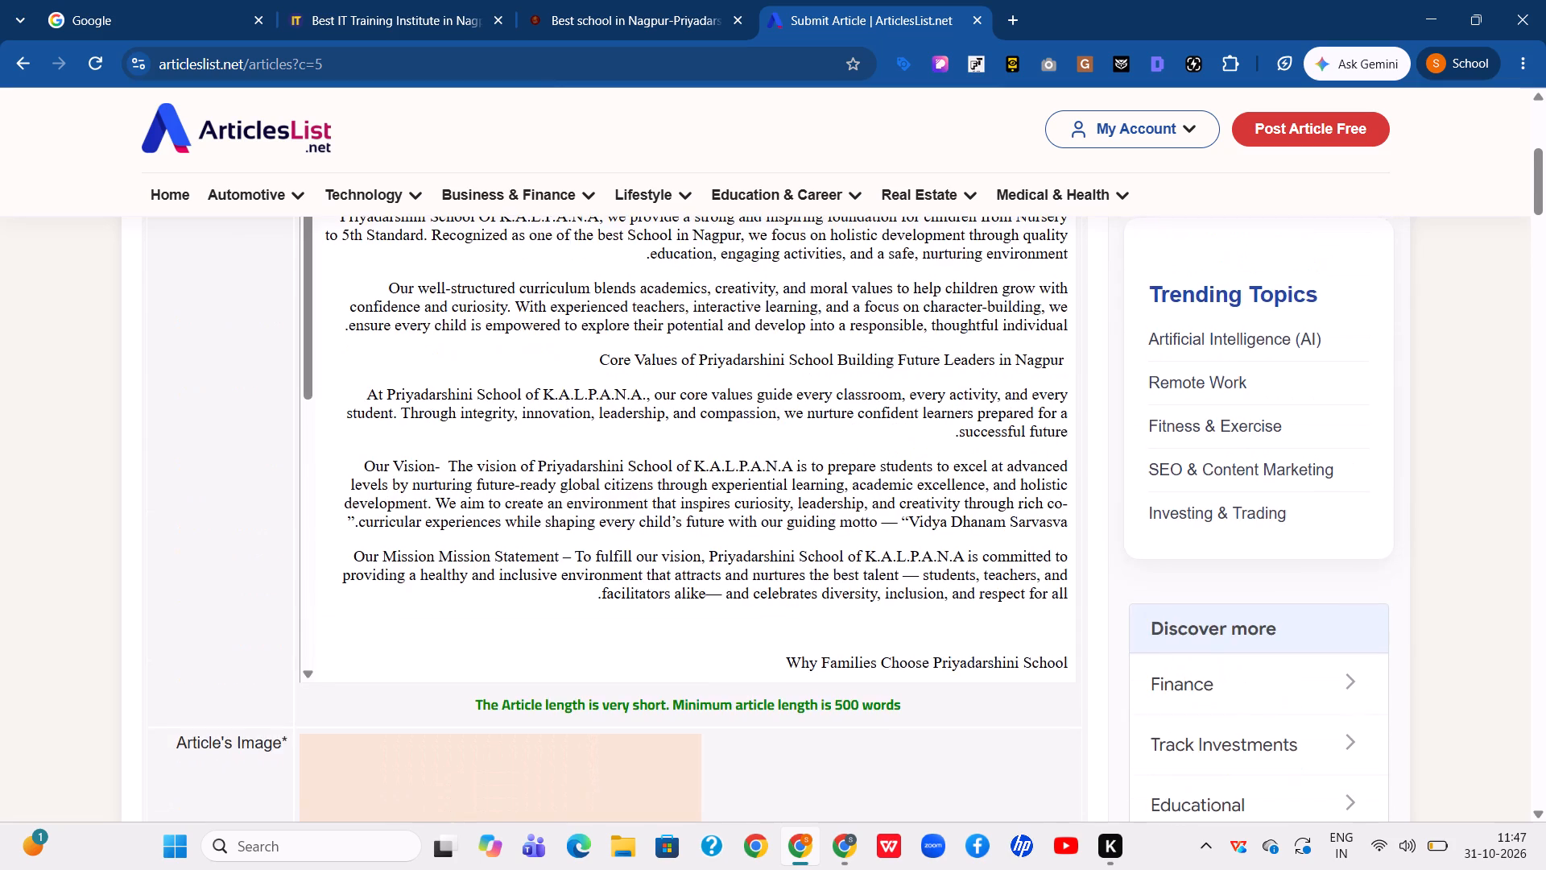
scroll(798, 377, "up", 4)
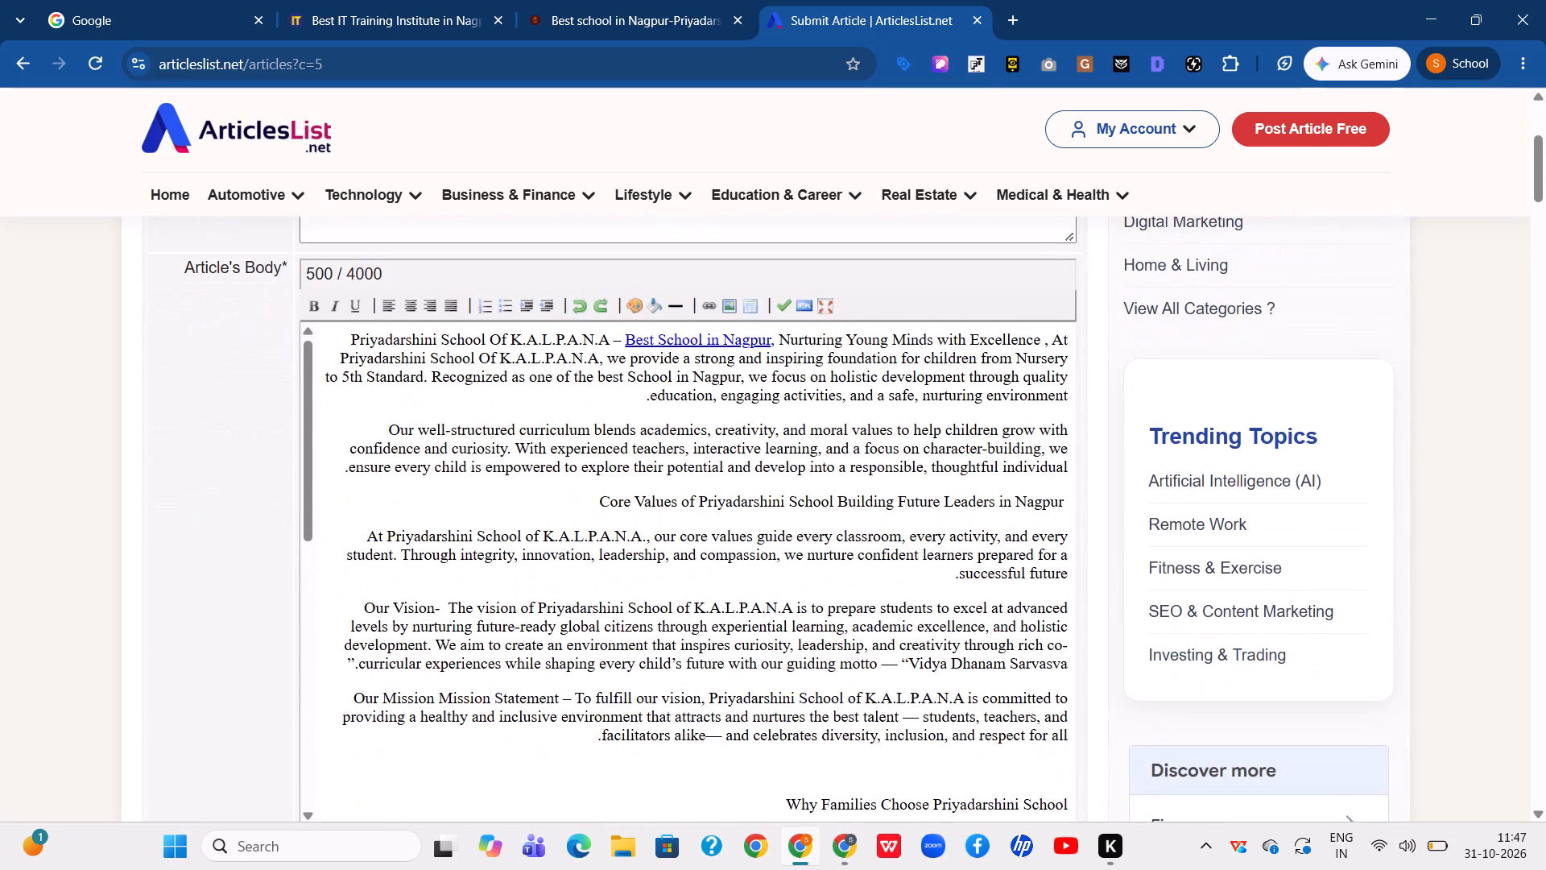
scroll(626, 576, "up", 1)
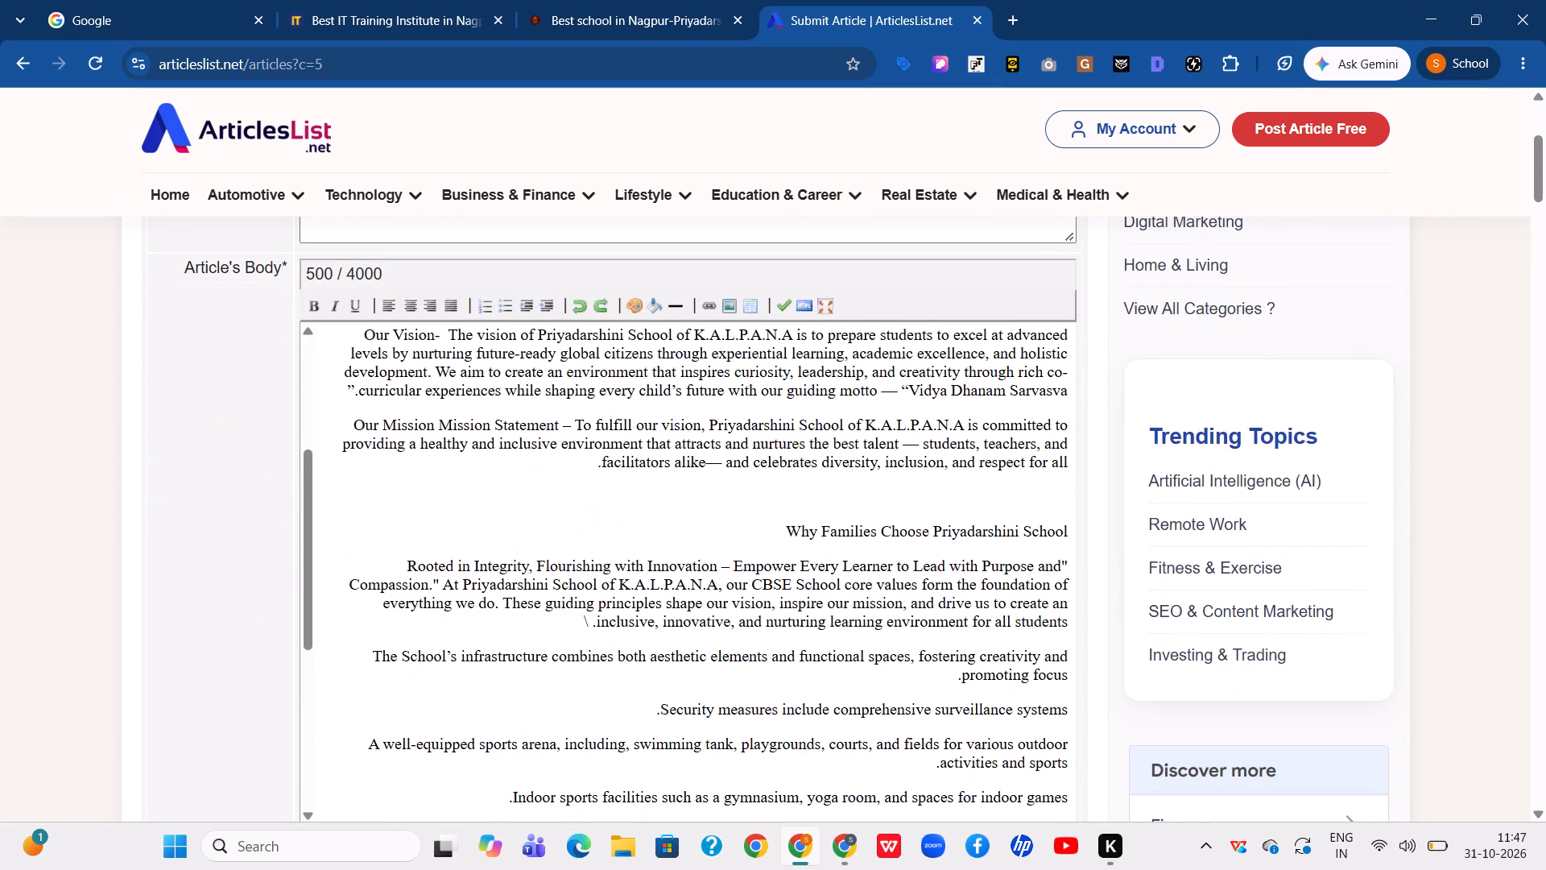
scroll(626, 576, "up", 1)
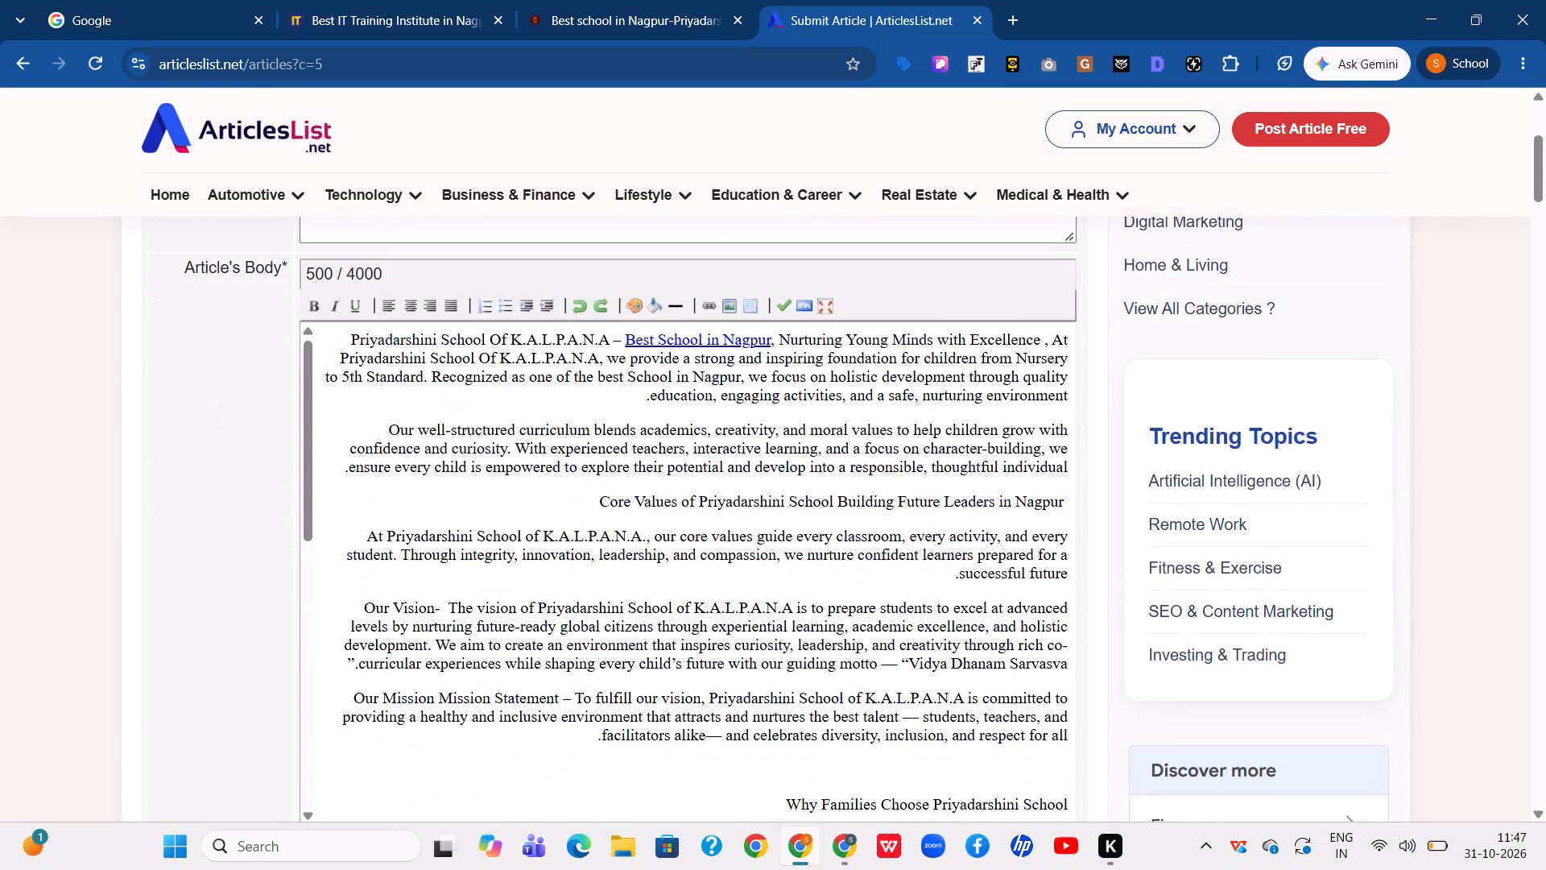
left_click(2, 578)
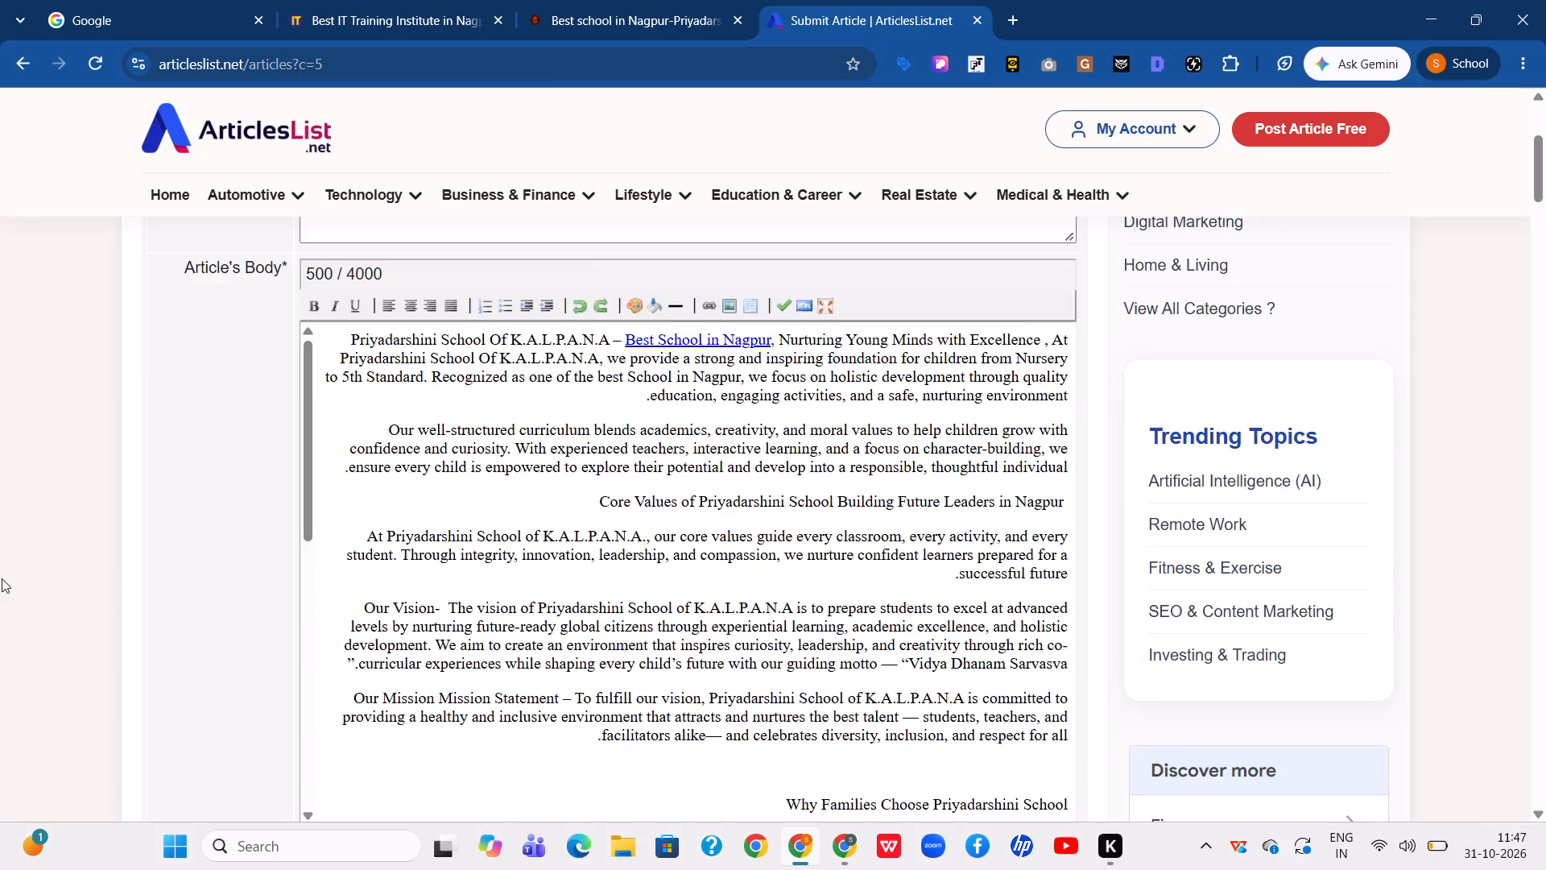
scroll(2, 578, "down", 5)
scroll(2, 578, "up", 9)
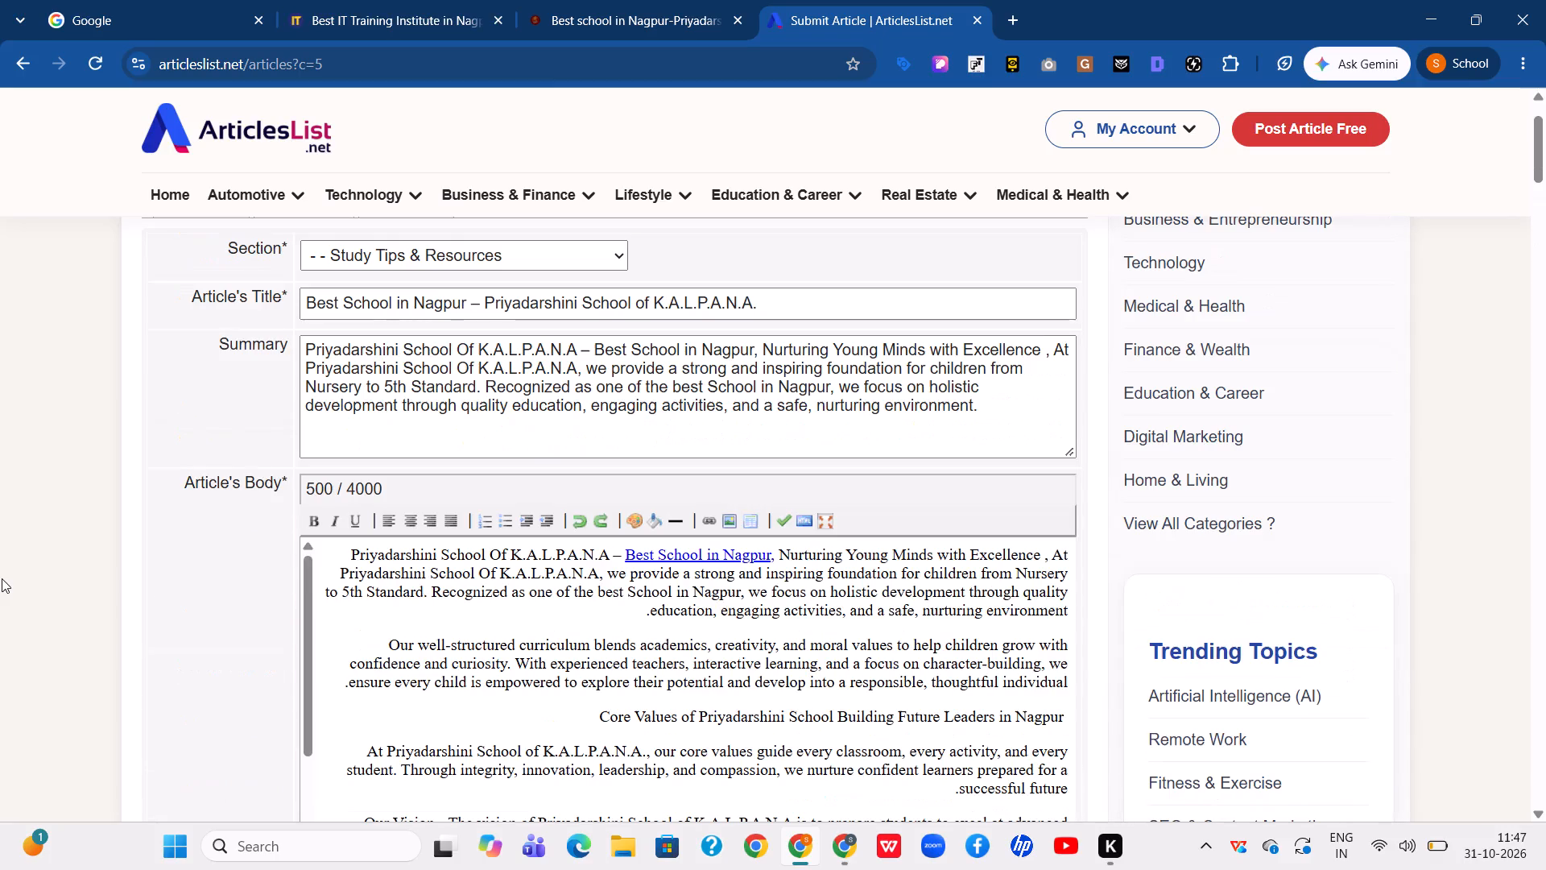
scroll(2, 578, "down", 12)
scroll(2, 578, "up", 3)
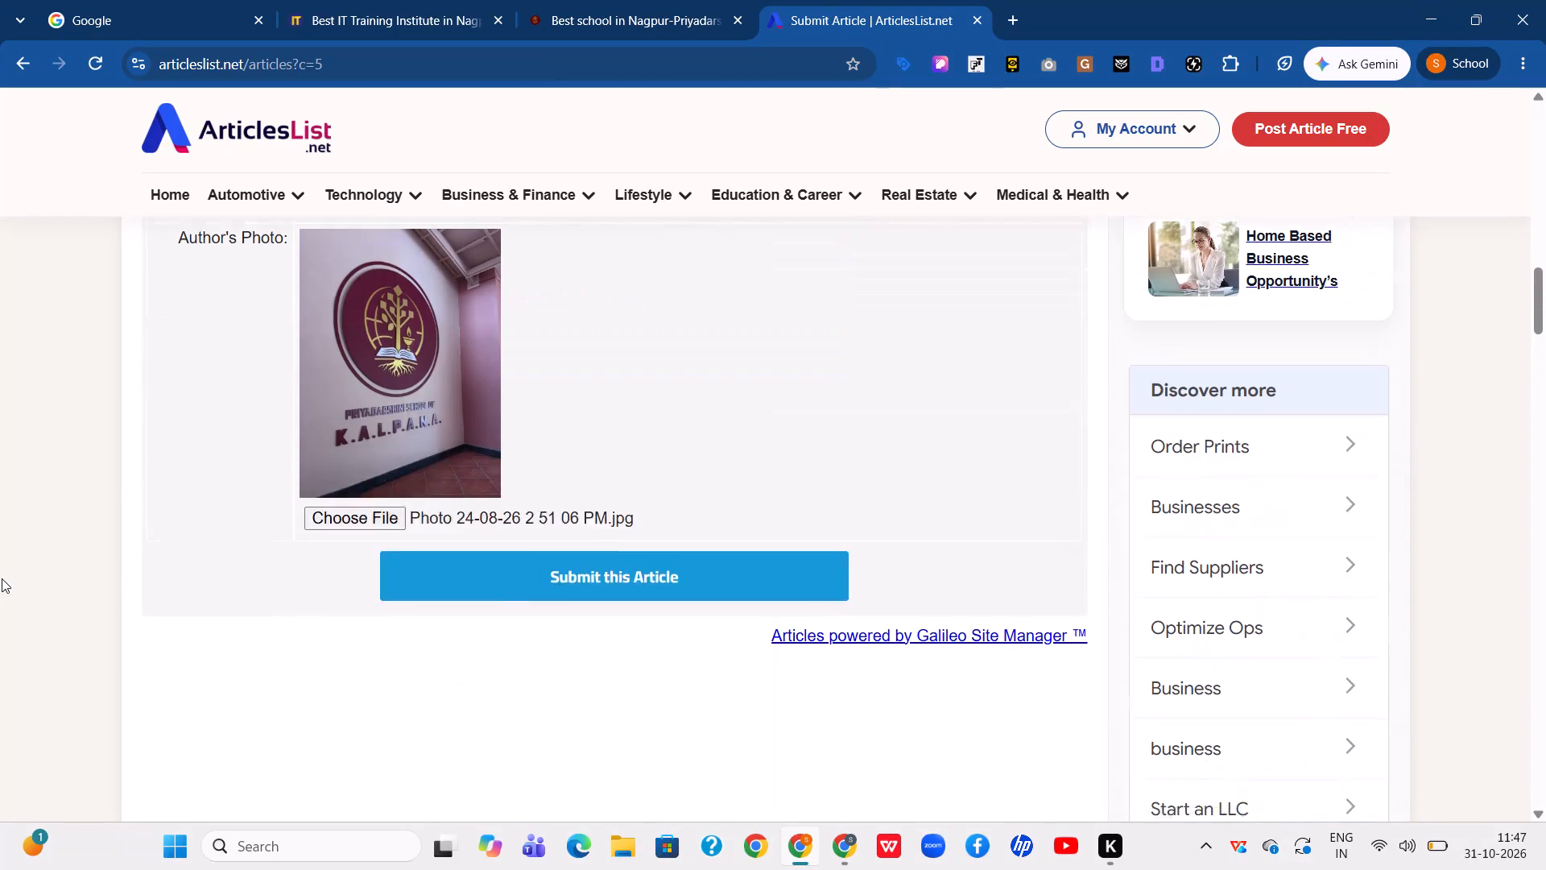
scroll(2, 578, "up", 1)
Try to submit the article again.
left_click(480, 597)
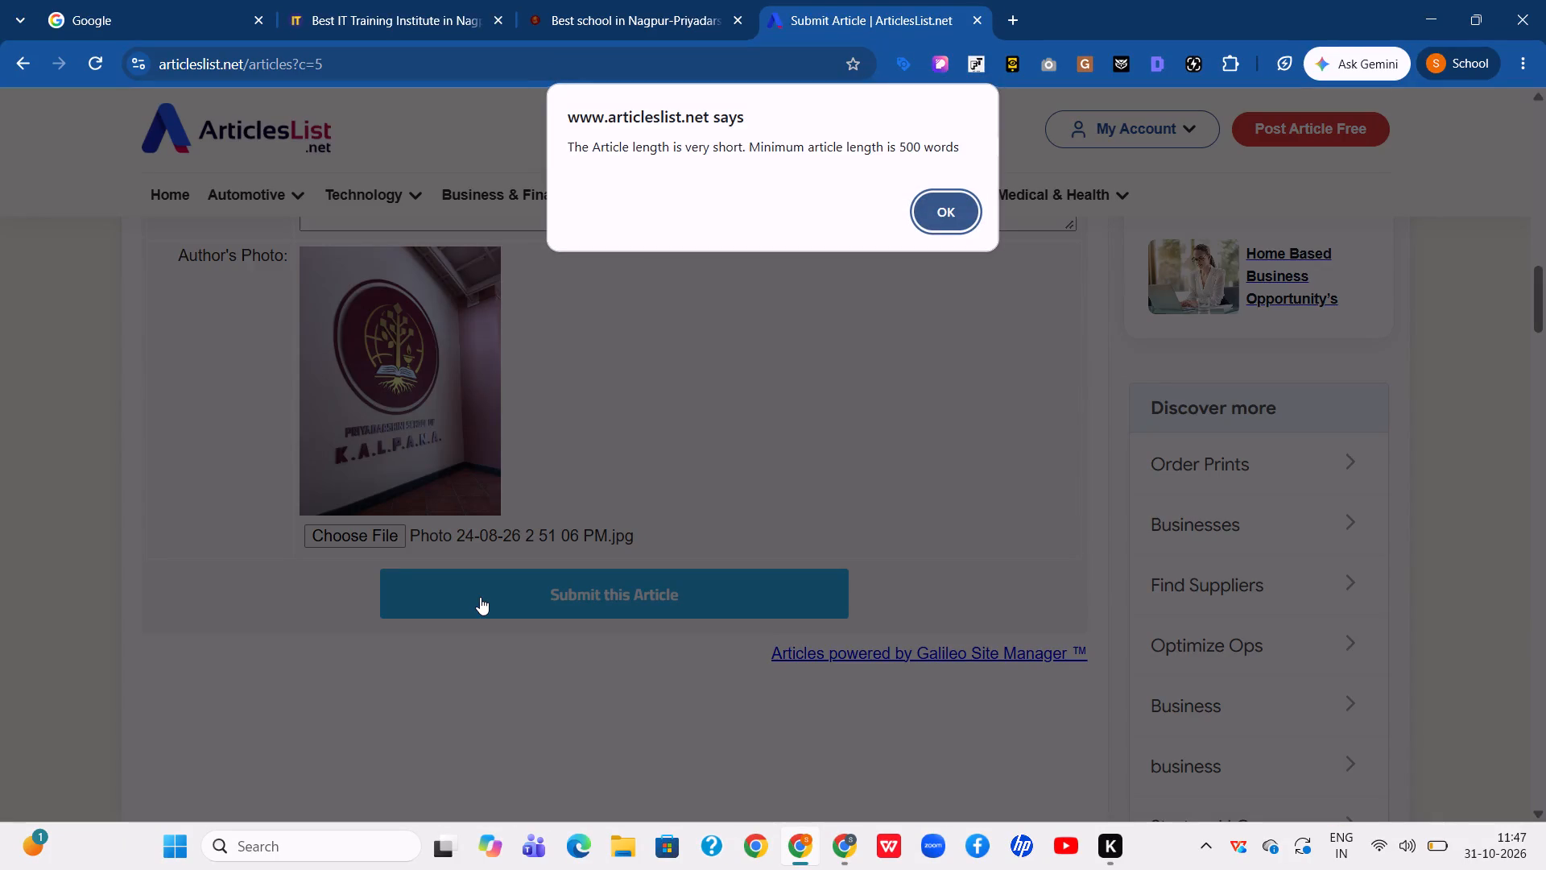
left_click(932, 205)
Add a blank line at the end of the article body, after "Shaping a Better Tomorrow, One Value at a Time.".
scroll(884, 391, "up", 1)
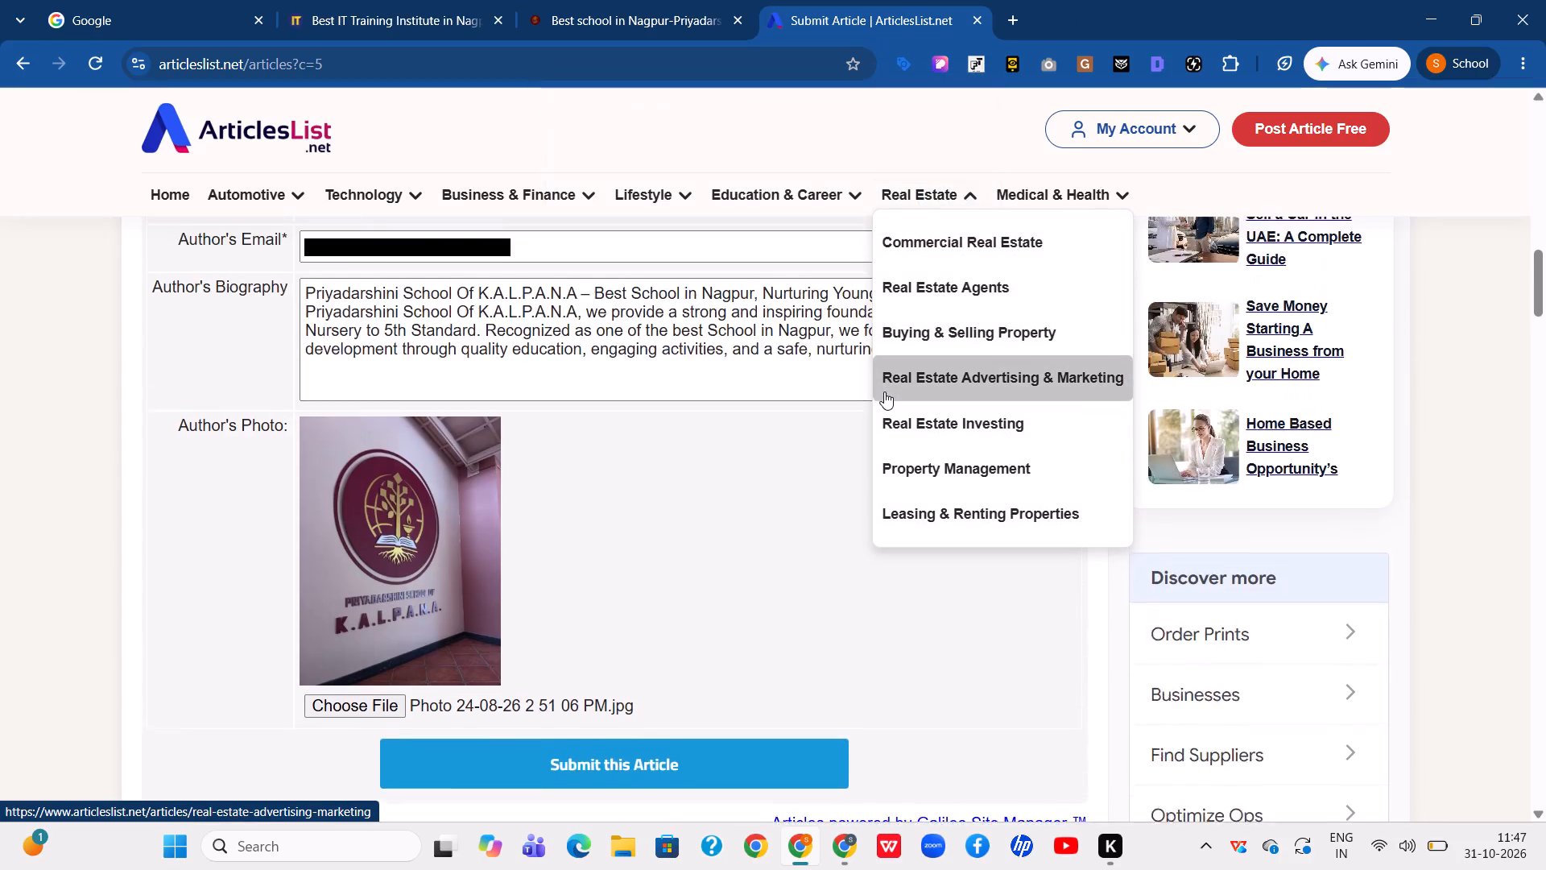
scroll(884, 391, "up", 2)
scroll(593, 411, "up", 1)
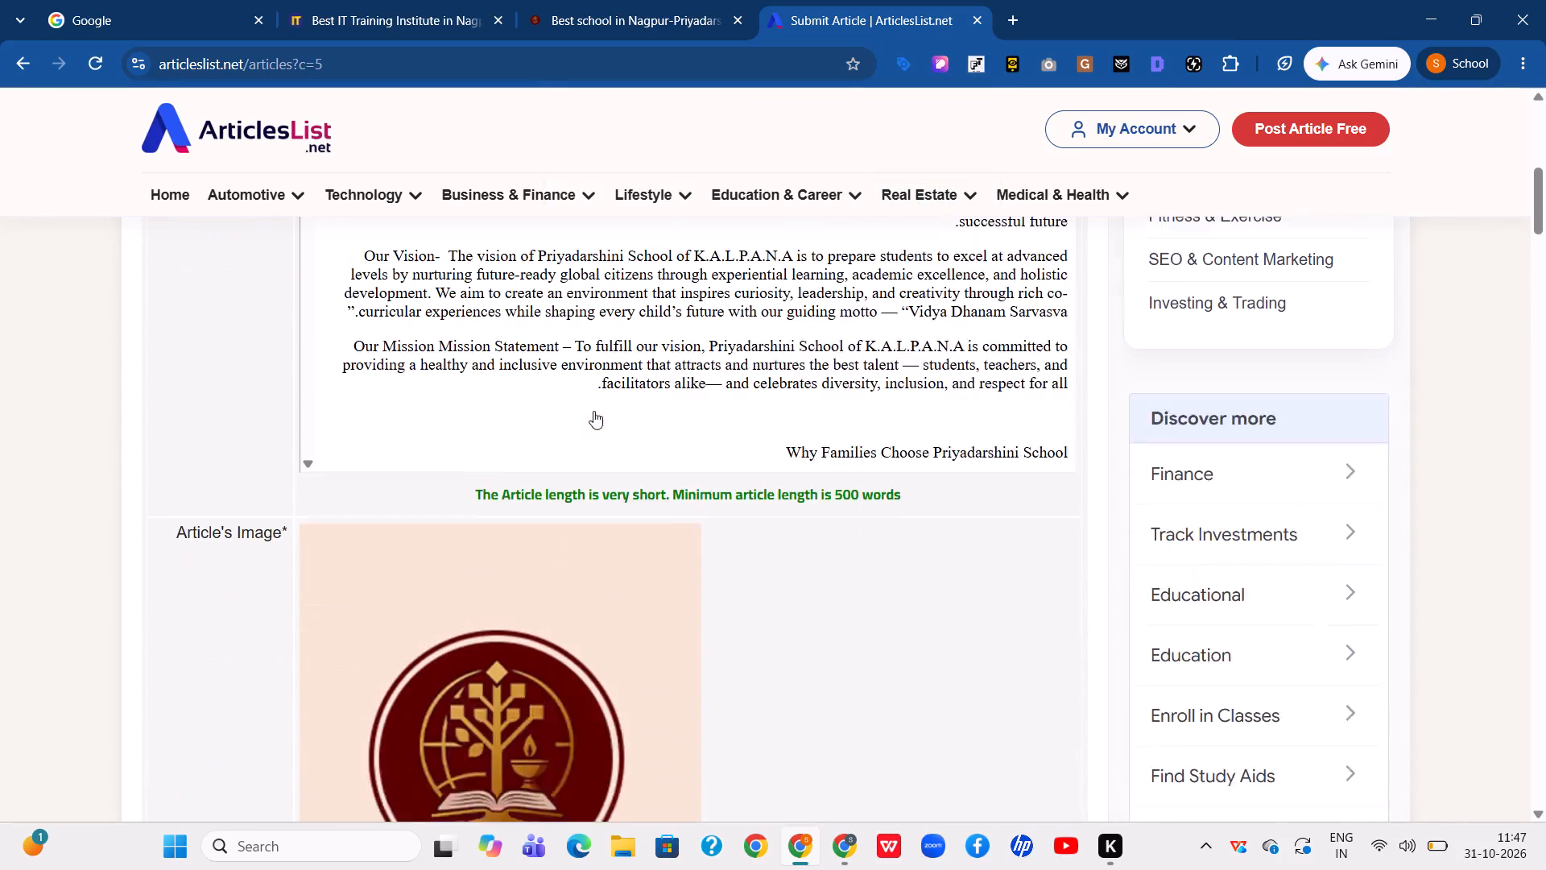
scroll(593, 411, "up", 1)
left_click(843, 403)
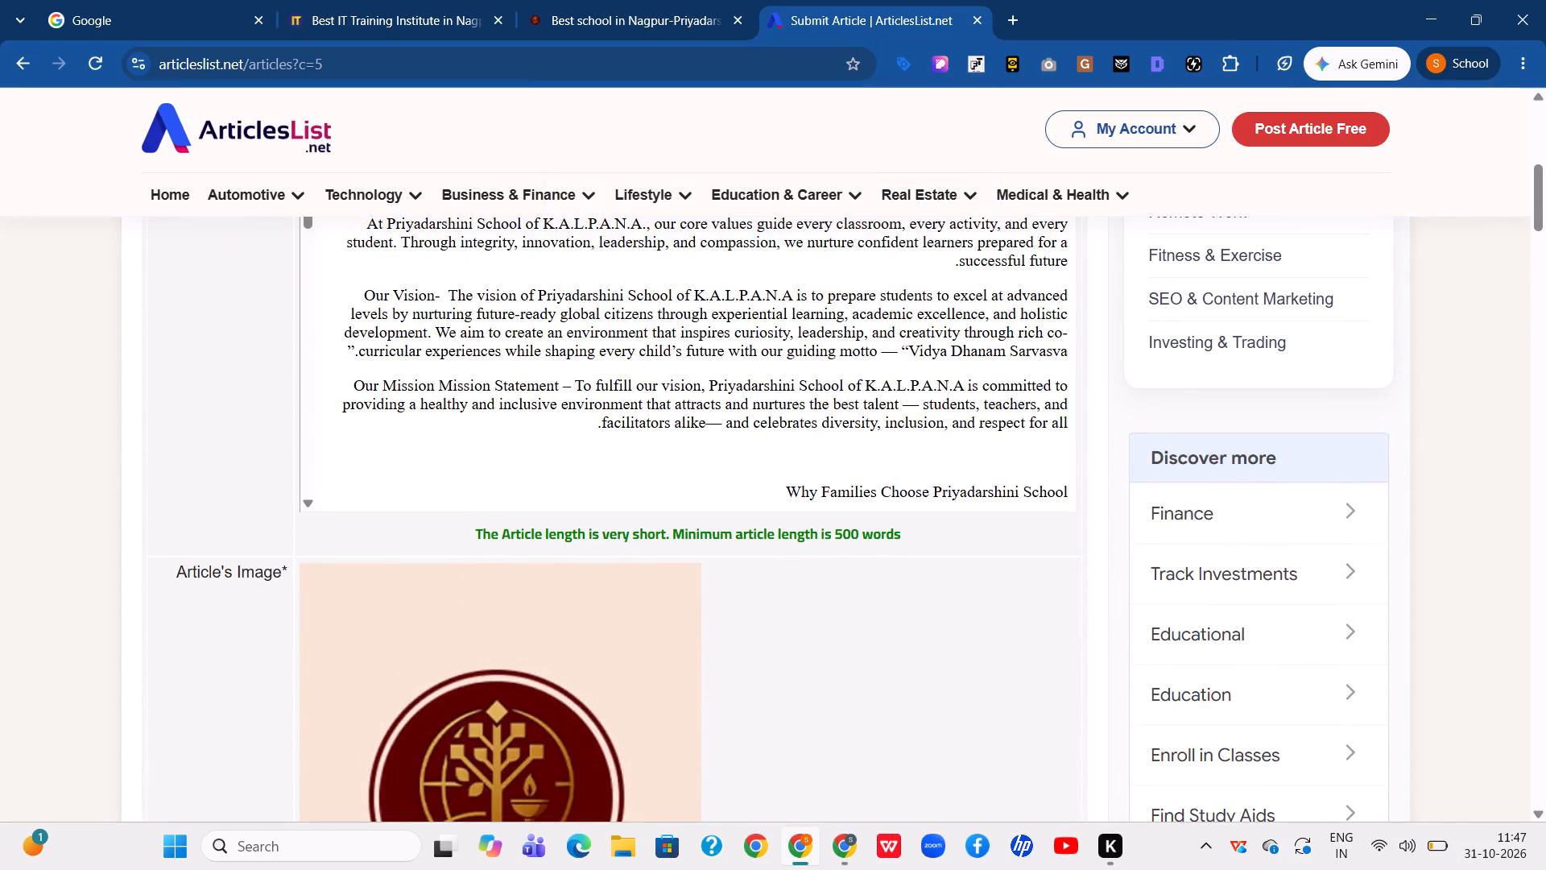
left_click(700, 460)
key("Down")
key("Down")
key("Down")
key("Down")
key("Down")
key("Down")
key("Down")
key("Down")
key("Down")
key("Down")
key("Down")
key("Down")
key("Down")
key("Down")
key("Down")
key("Down")
key("Down")
key("Down")
key("Down")
key("Down")
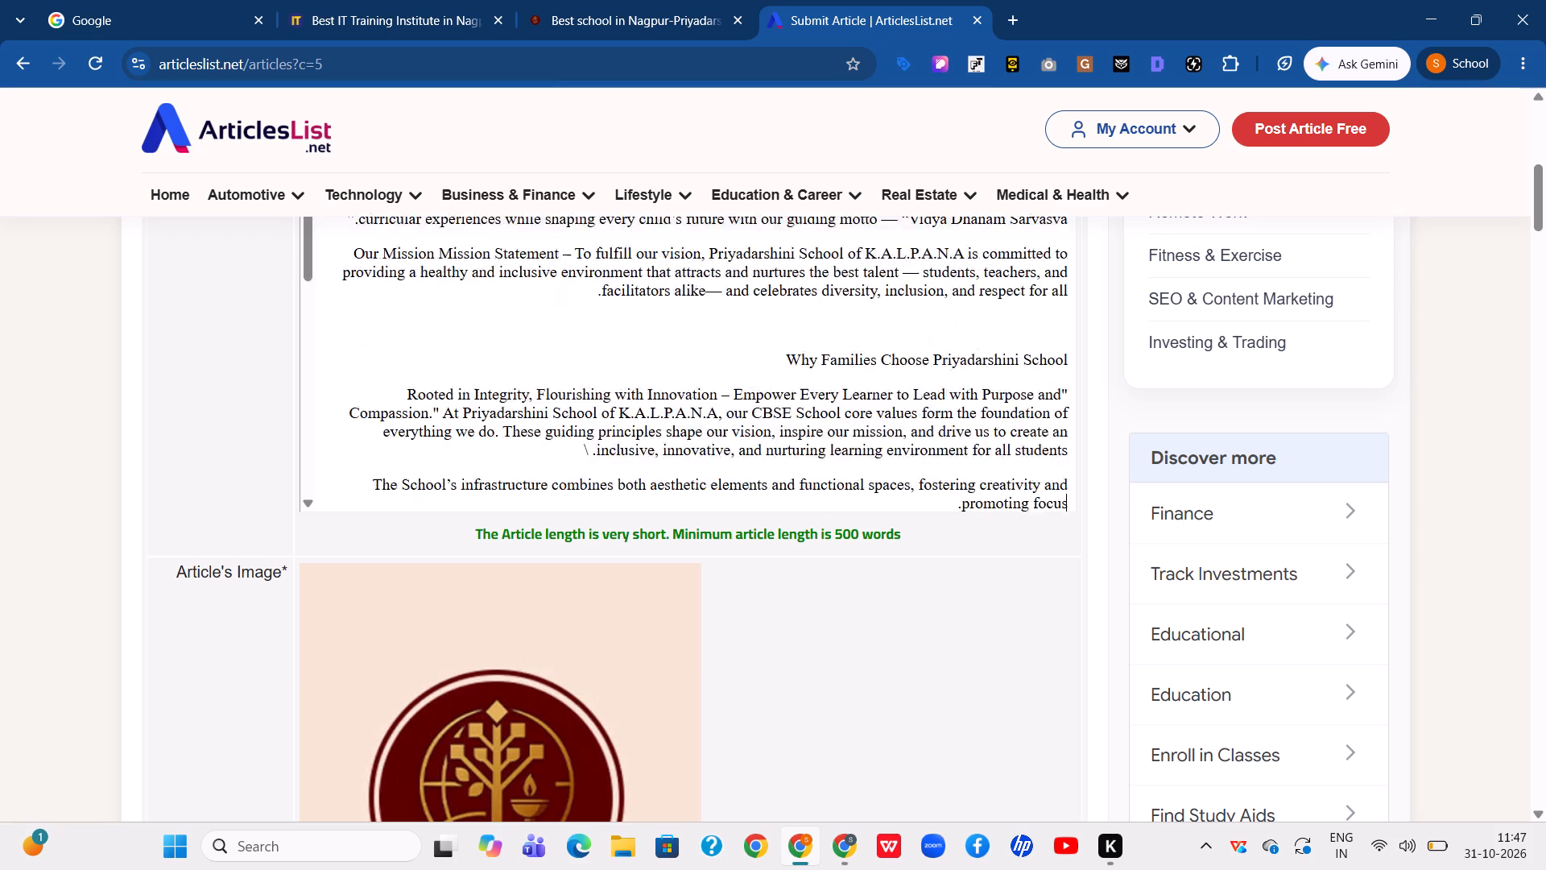
key("3")
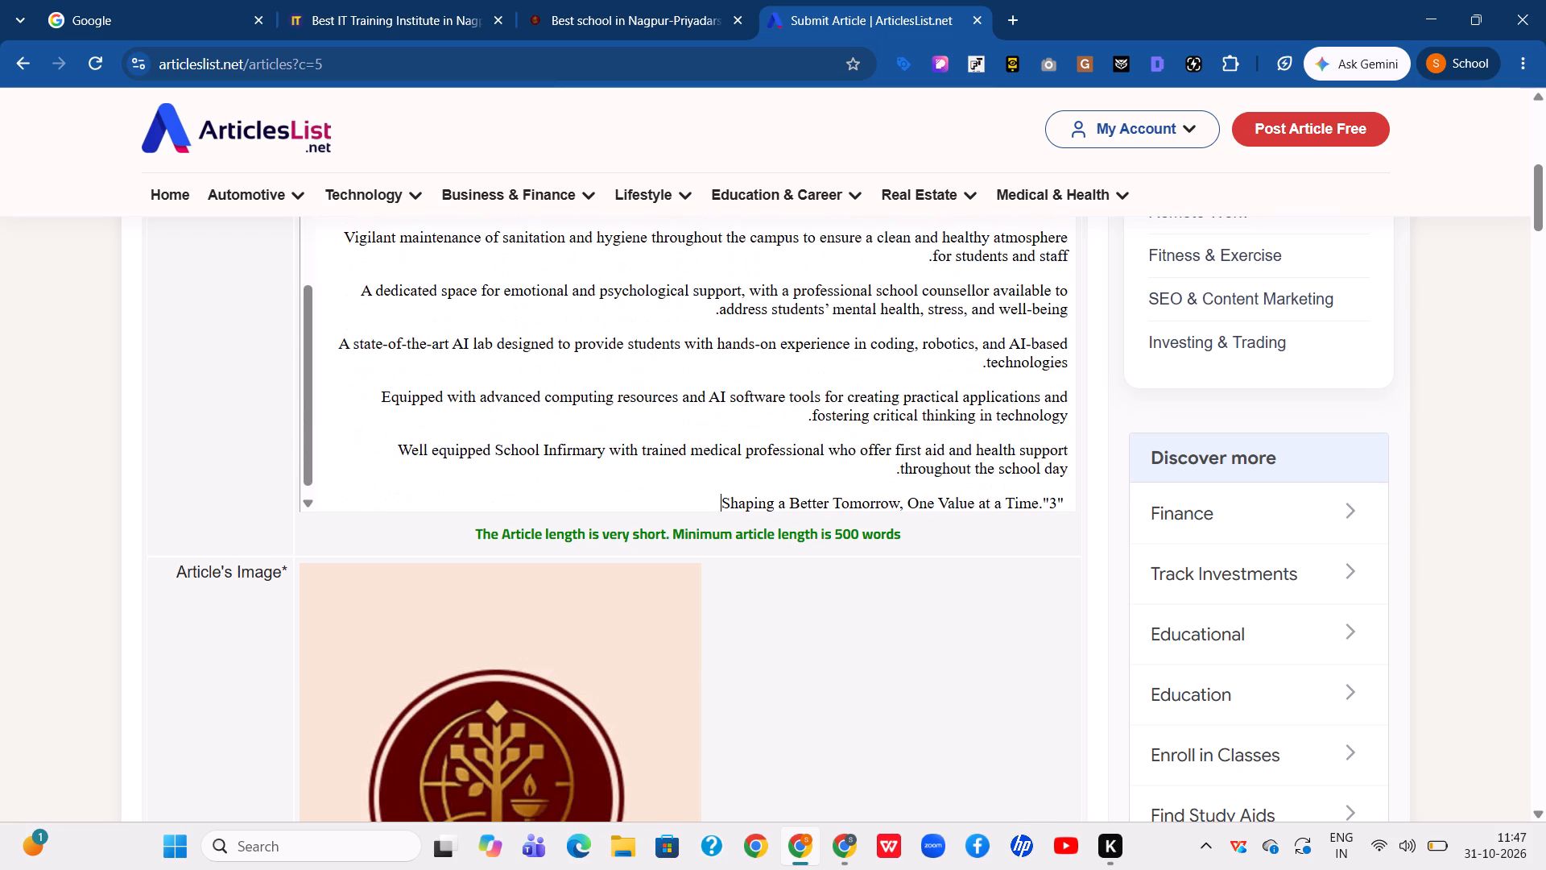
key("BackSpace")
key("Return")
key("Return")
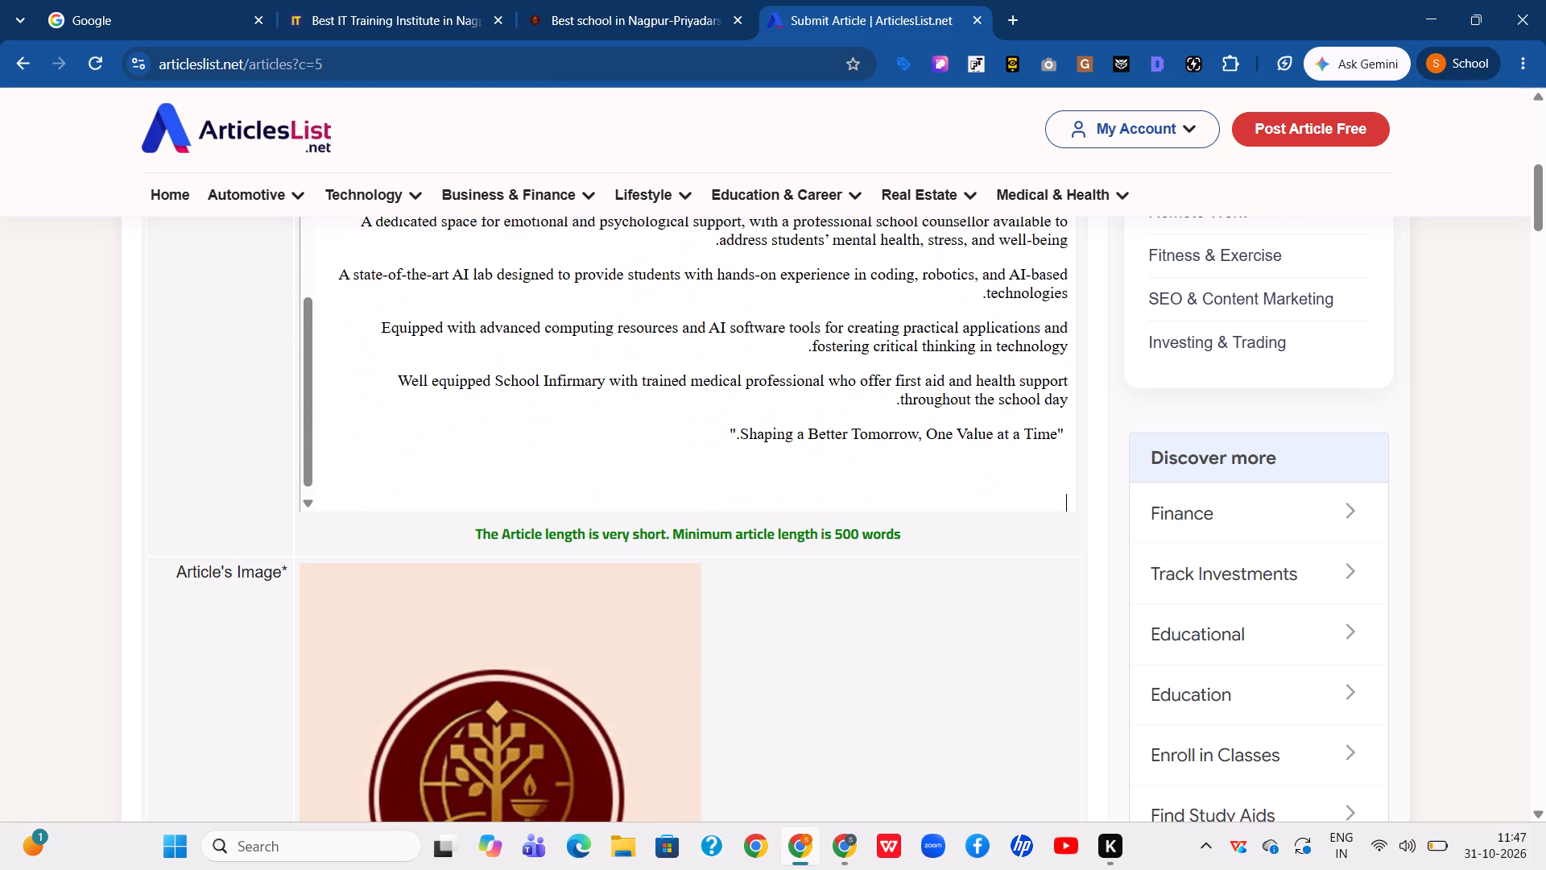
key("BackSpace")
Copy the "Our Pedagogy - Innovative CBSE Teaching & Learning" heading and the quotation below it from the Academics page of the school's website.
left_click(559, 0)
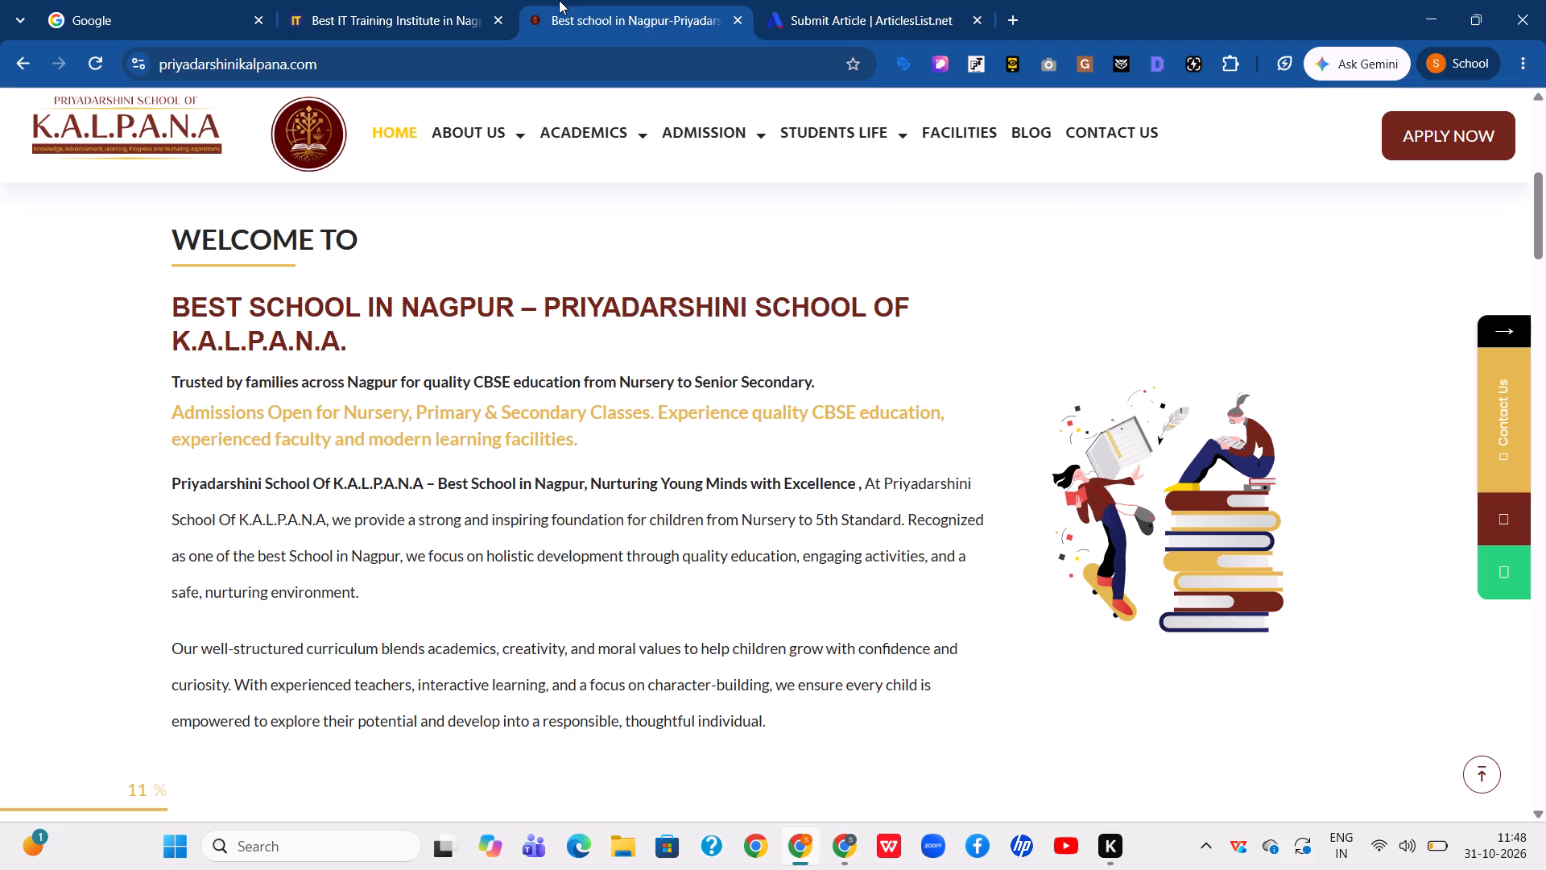
left_click(585, 174)
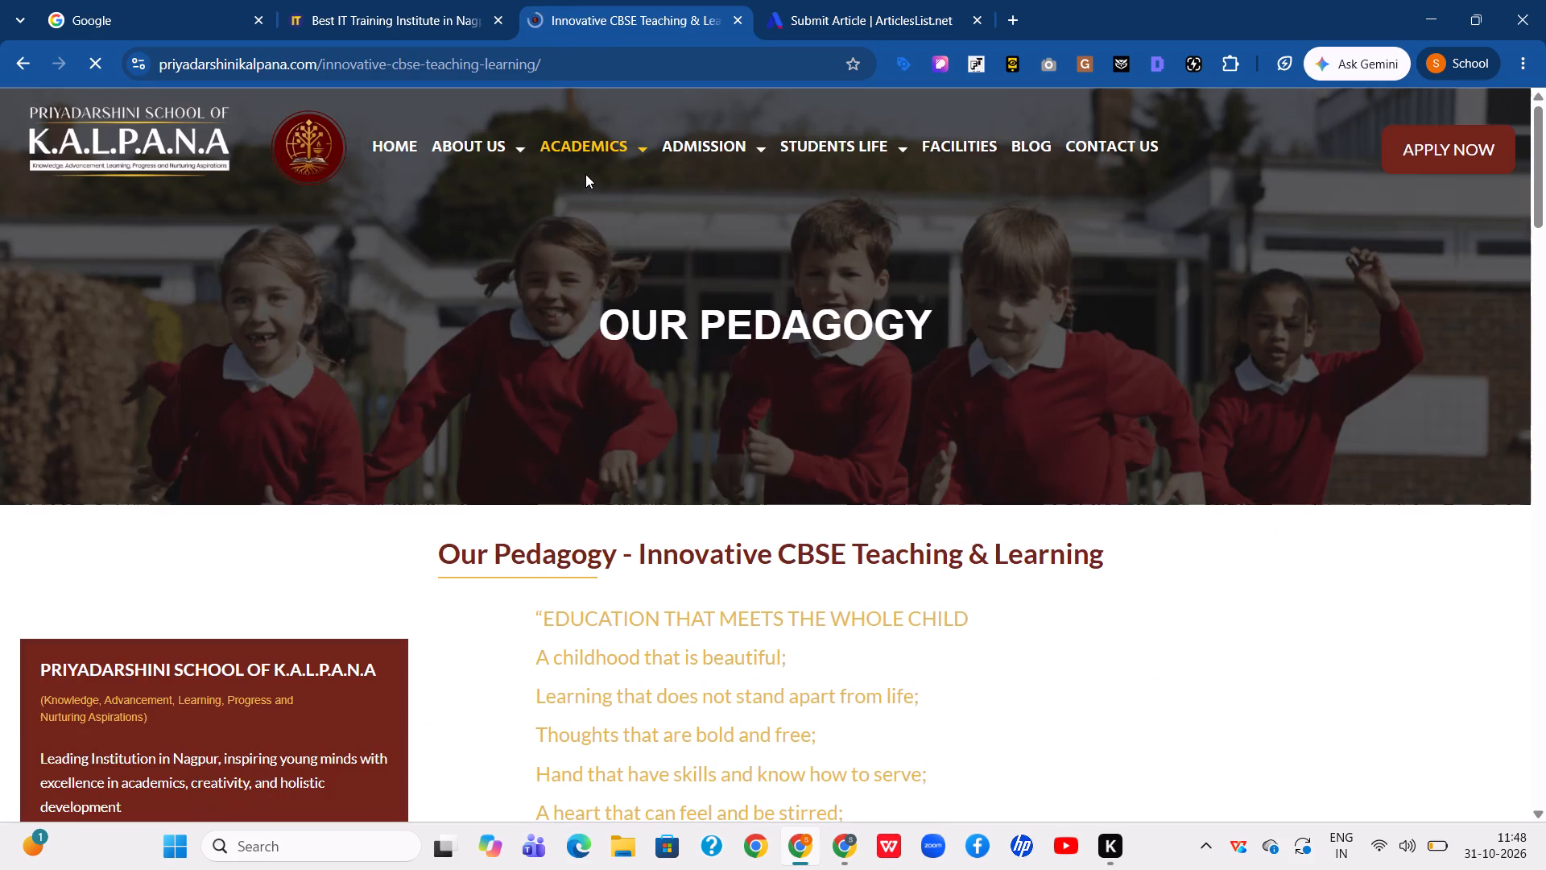
key("Page_Down")
scroll(322, 262, "up", 3)
triple_click(564, 342)
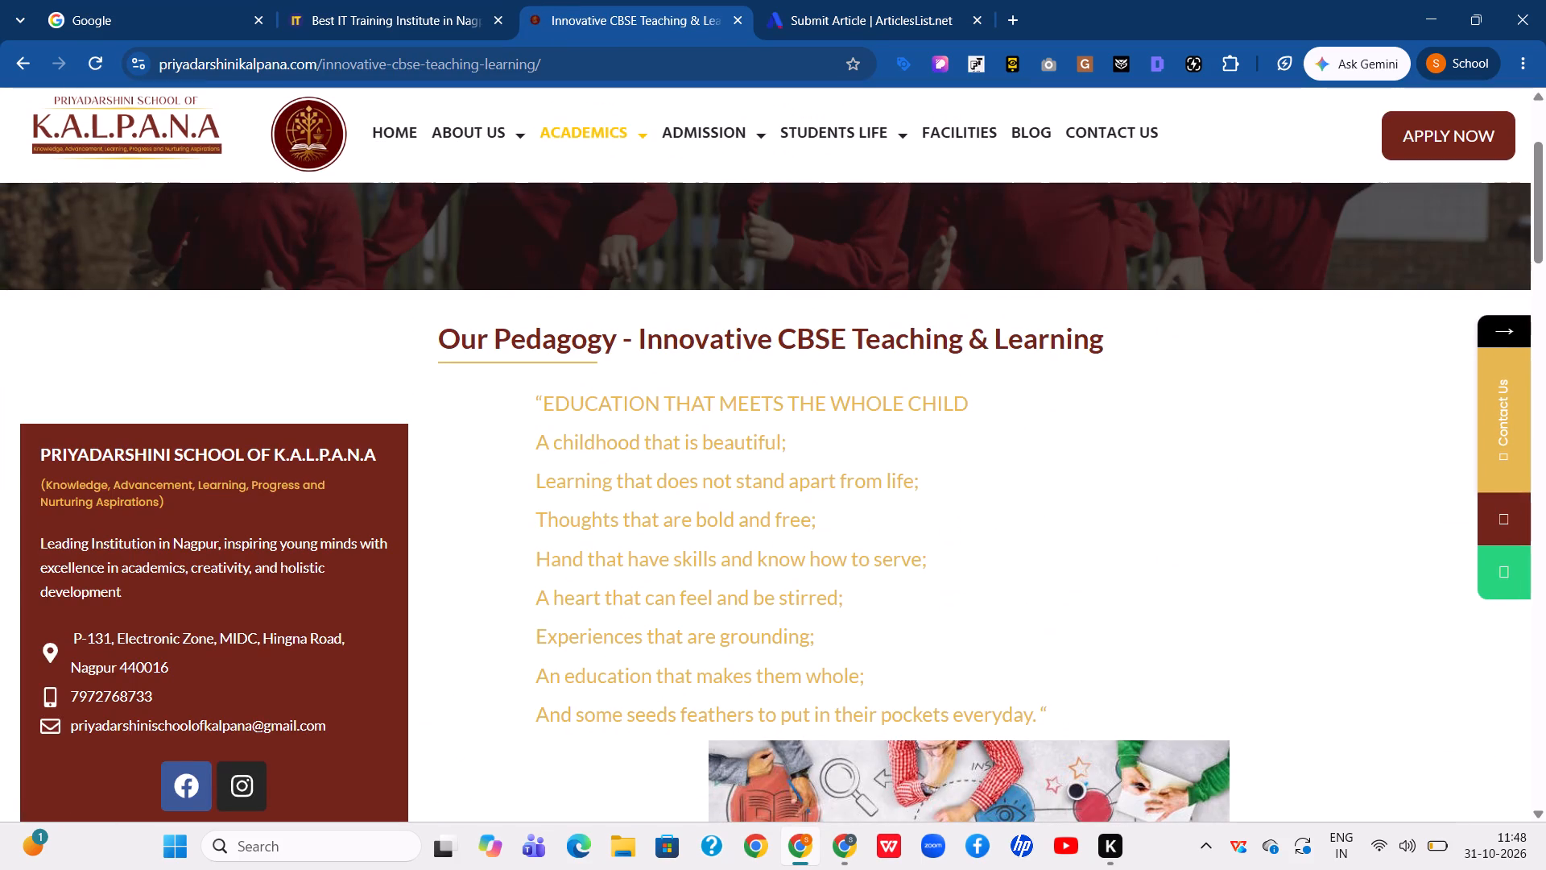
left_click_drag(564, 342, 552, 709)
key("ctrl+c")
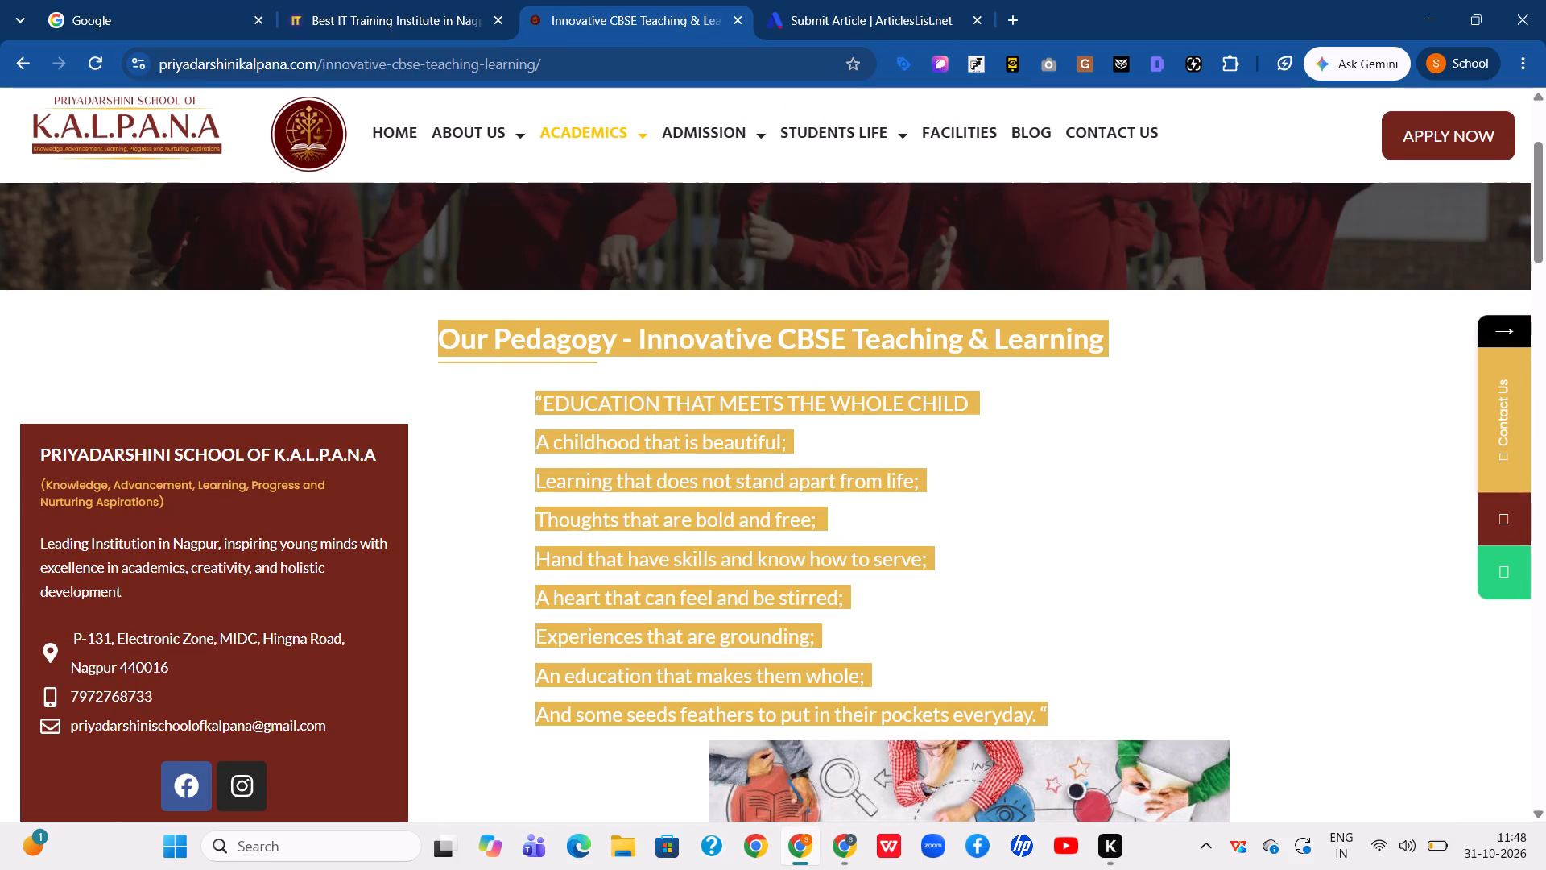
left_click(552, 709)
key("Page_Down")
triple_click(552, 709)
left_click(552, 709)
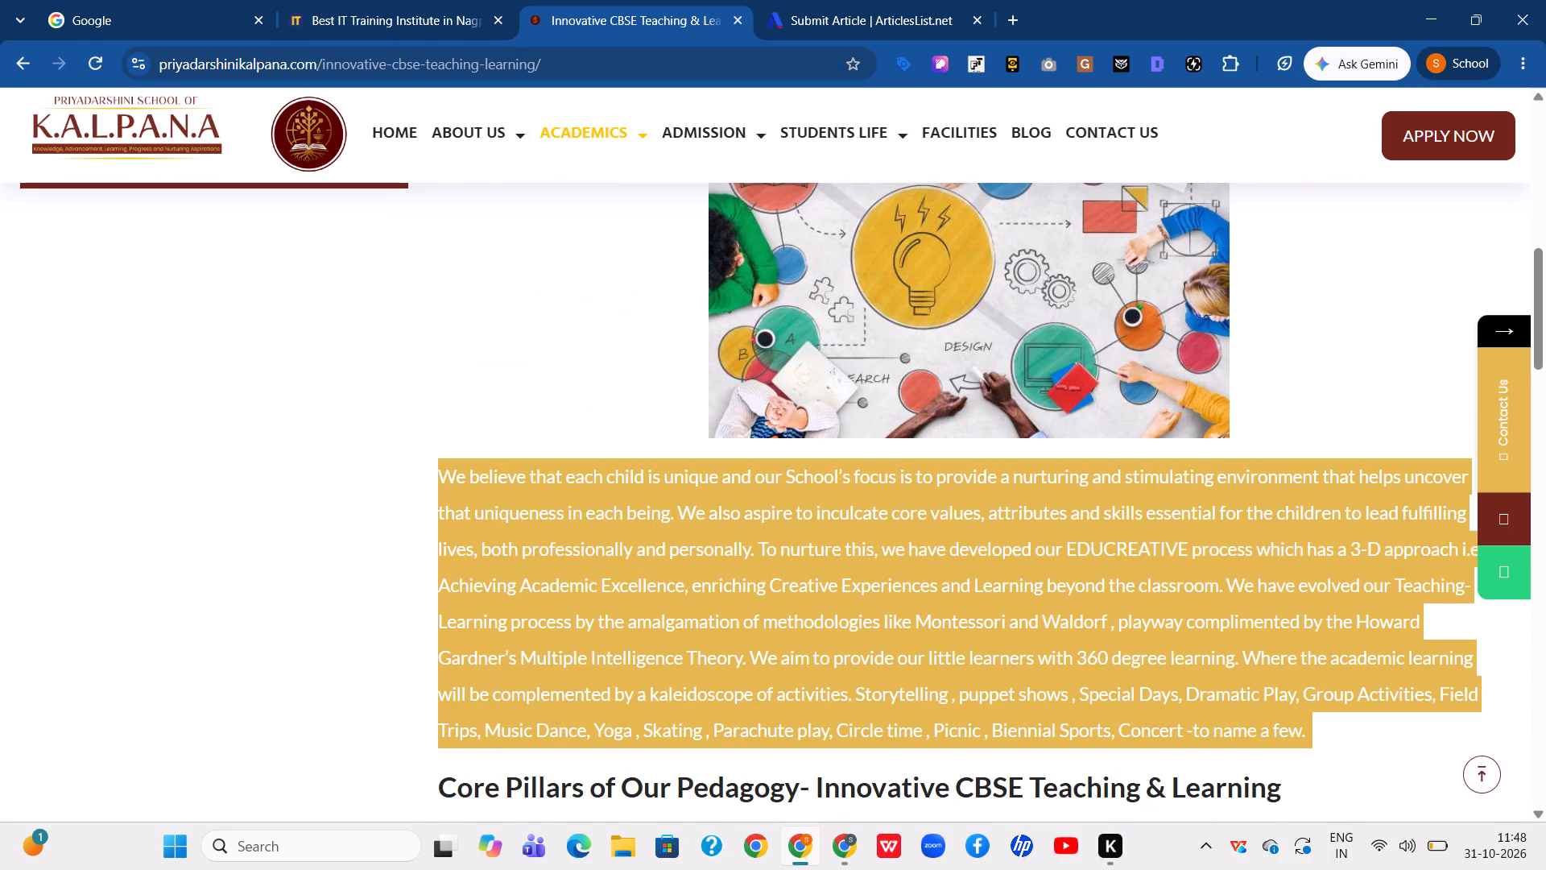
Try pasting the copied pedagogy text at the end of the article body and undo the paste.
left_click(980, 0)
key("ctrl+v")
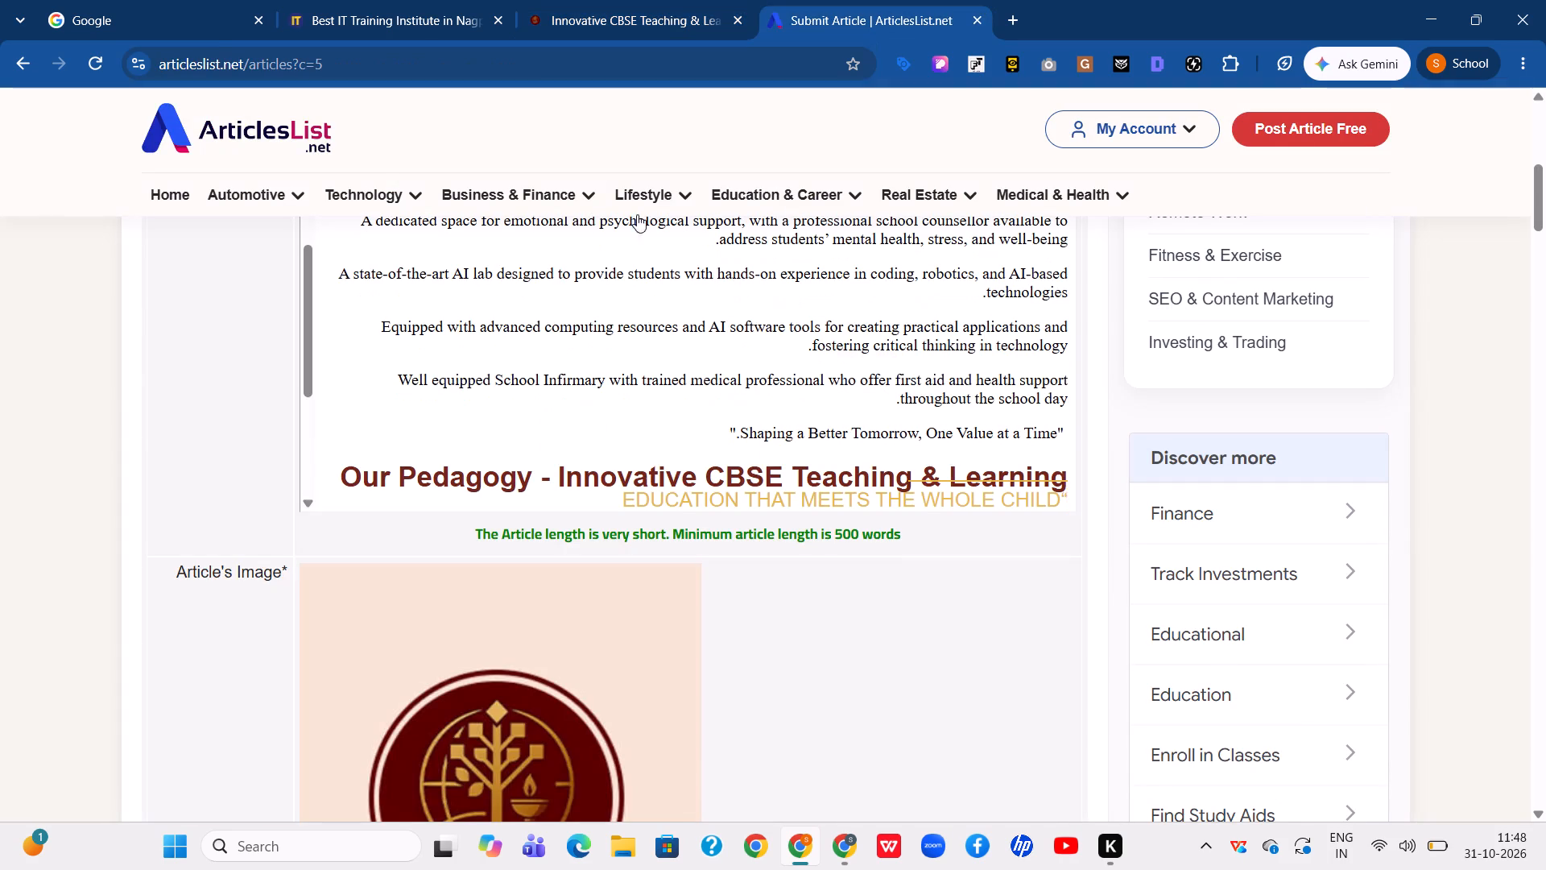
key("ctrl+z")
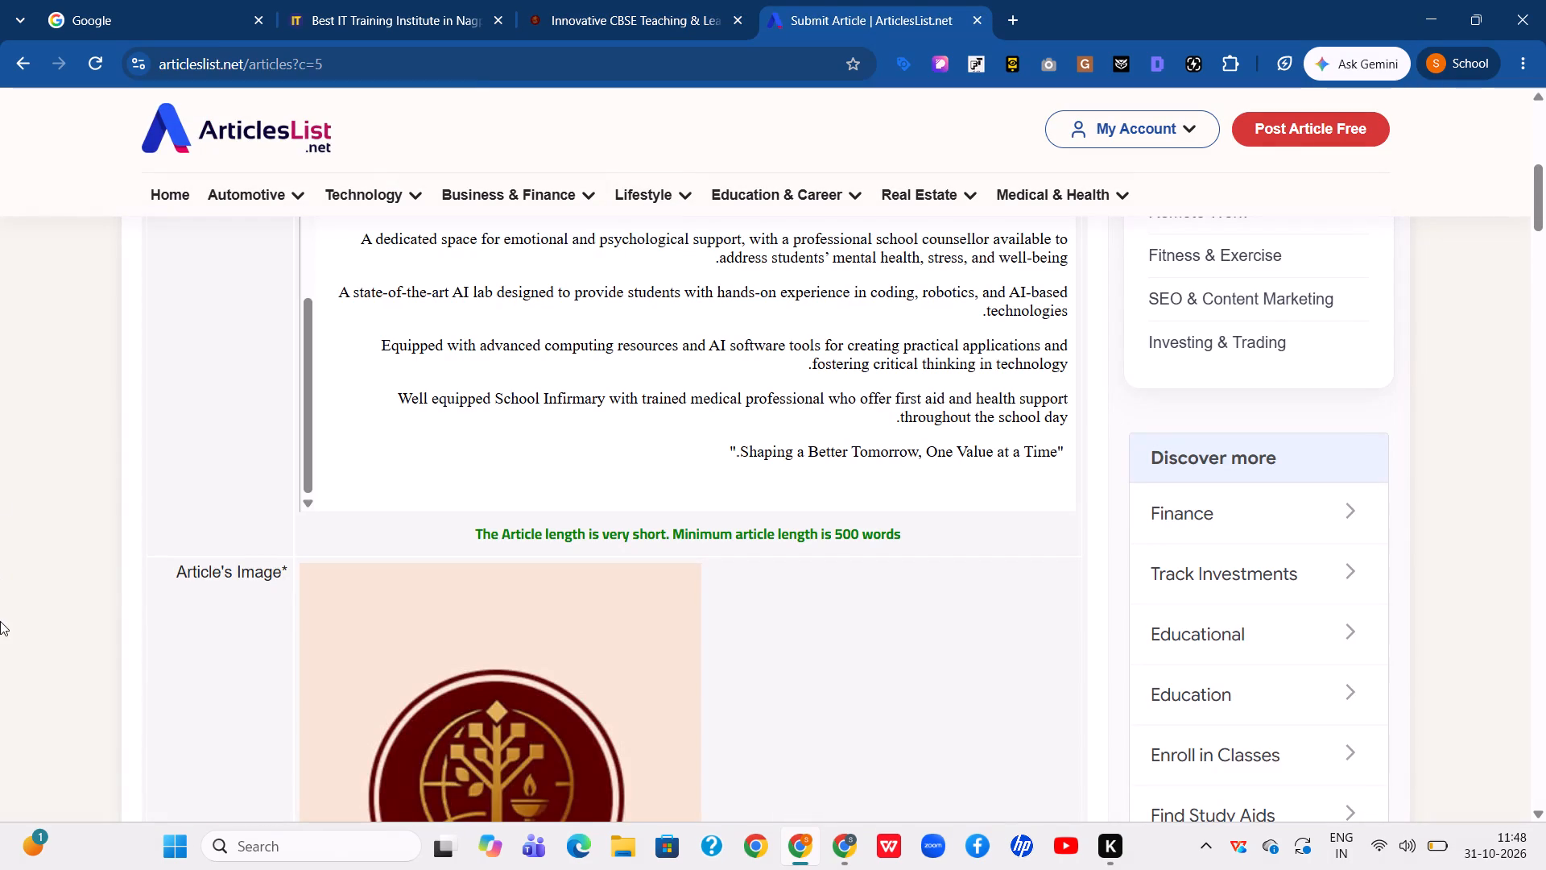
Open the online notepad at notepad.js.org in a new tab and replace its entire text with the copied pedagogy text.
left_click(1013, 10)
type("notepa")
key("Return")
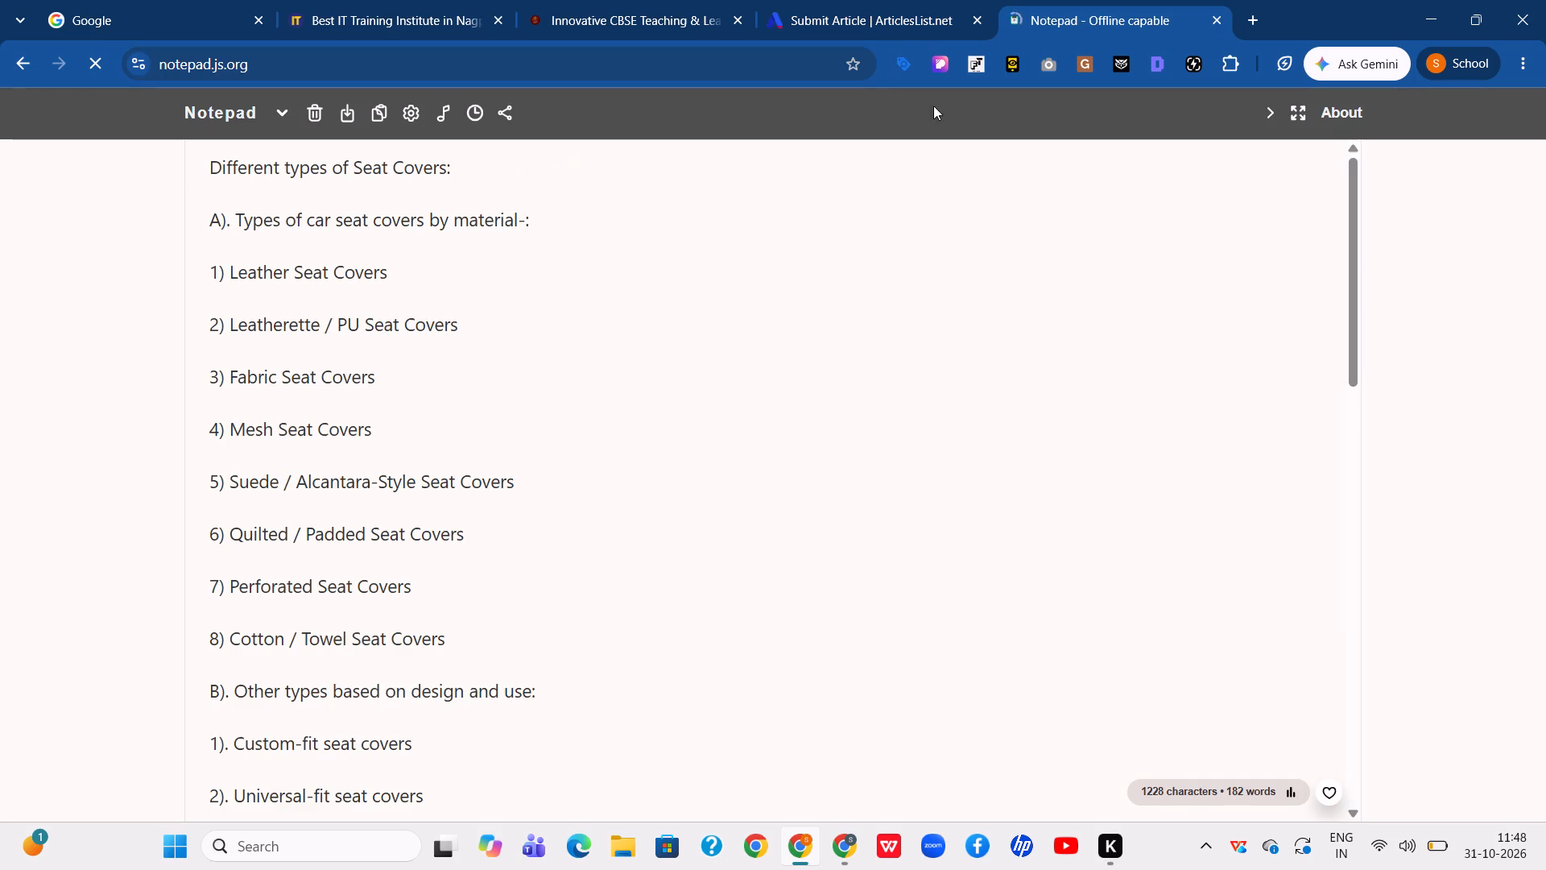
left_click(653, 438)
key("ctrl+a")
key("BackSpace")
key("ctrl+v")
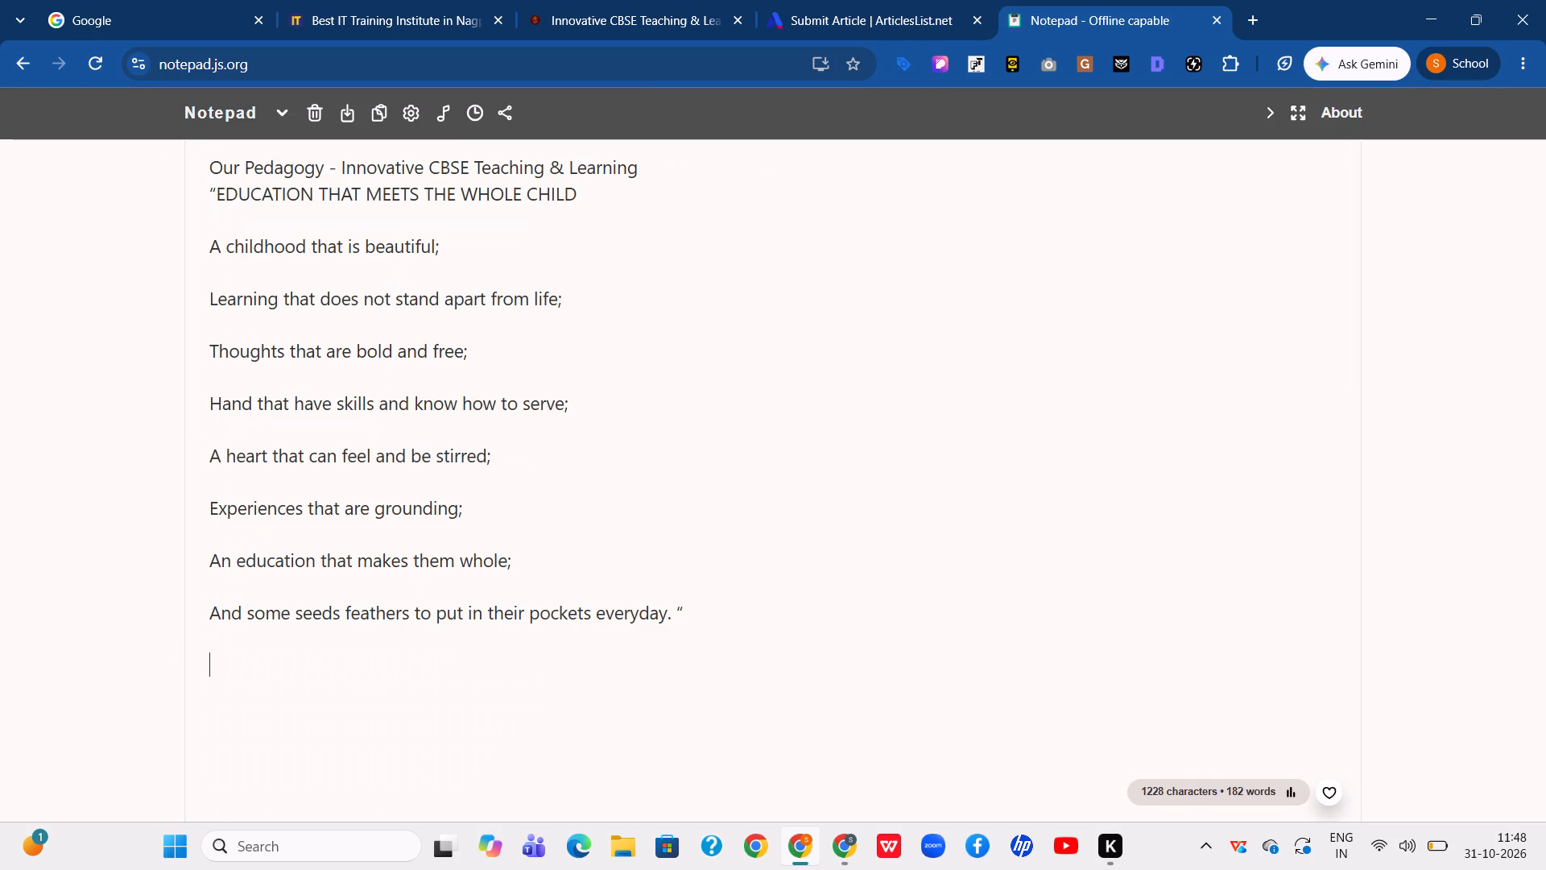
Copy the "We believe that each child is unique" paragraph from the school's pedagogy page and append it to the notepad text.
left_click(561, 3)
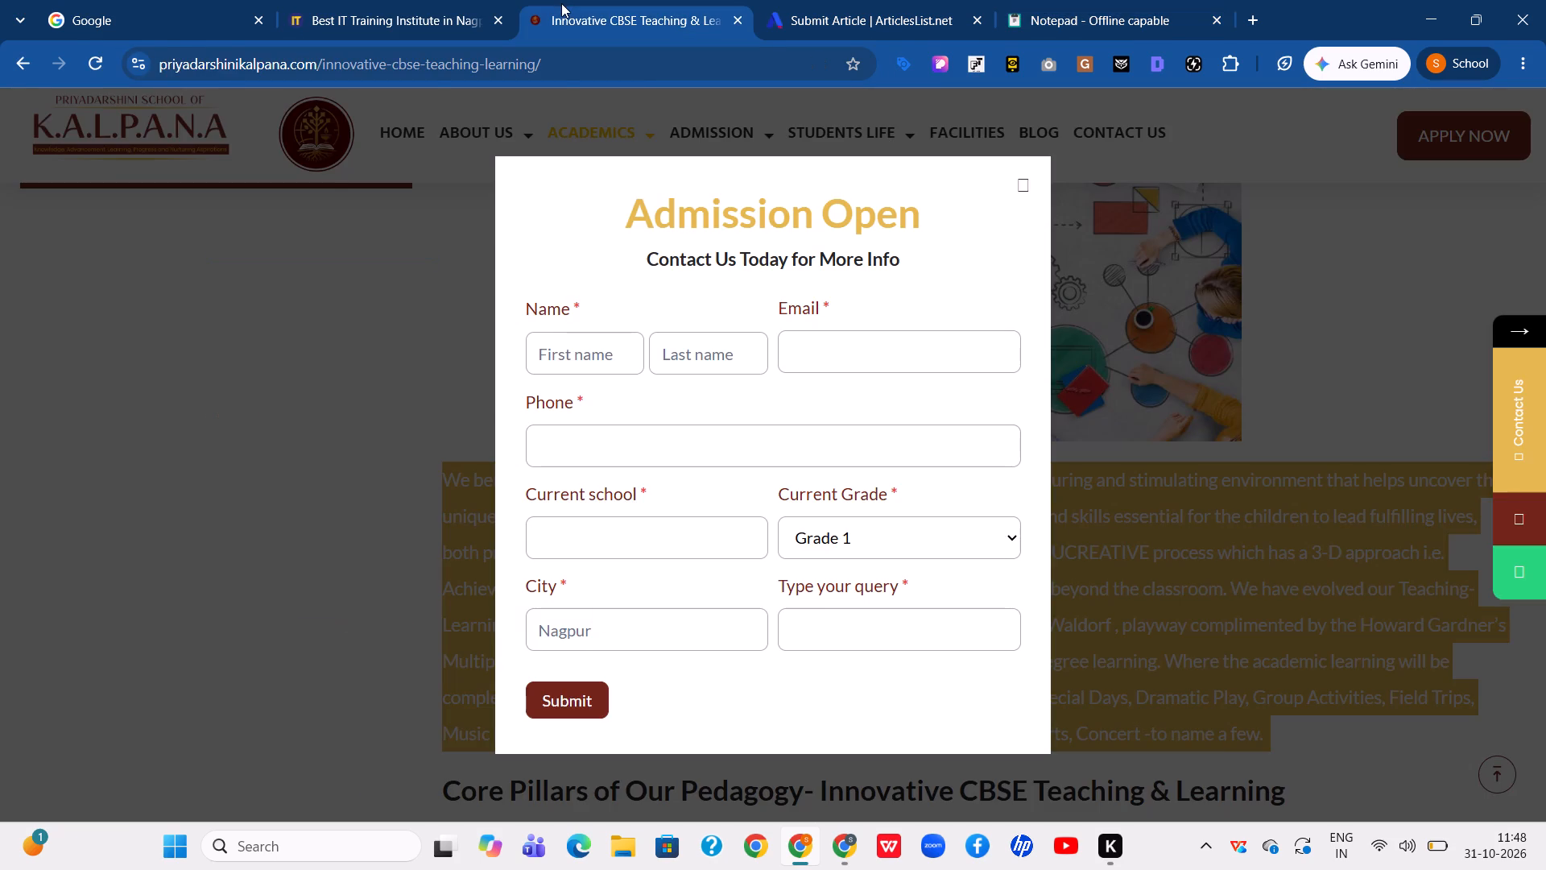
left_click(12, 673)
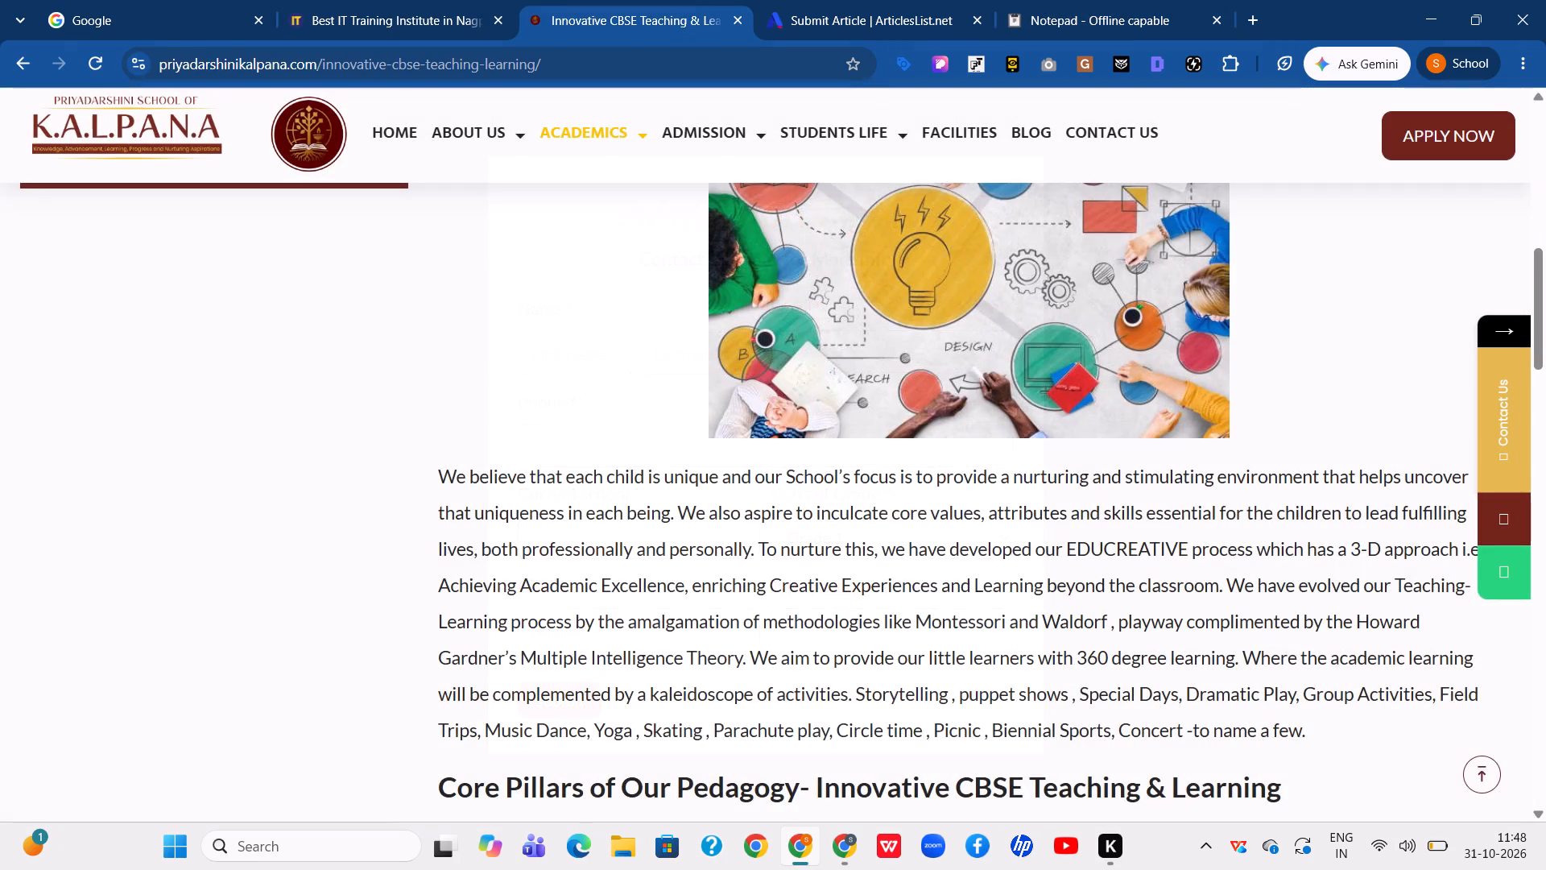
triple_click(529, 624)
left_click(529, 624)
key("ctrl+c")
left_click(529, 624)
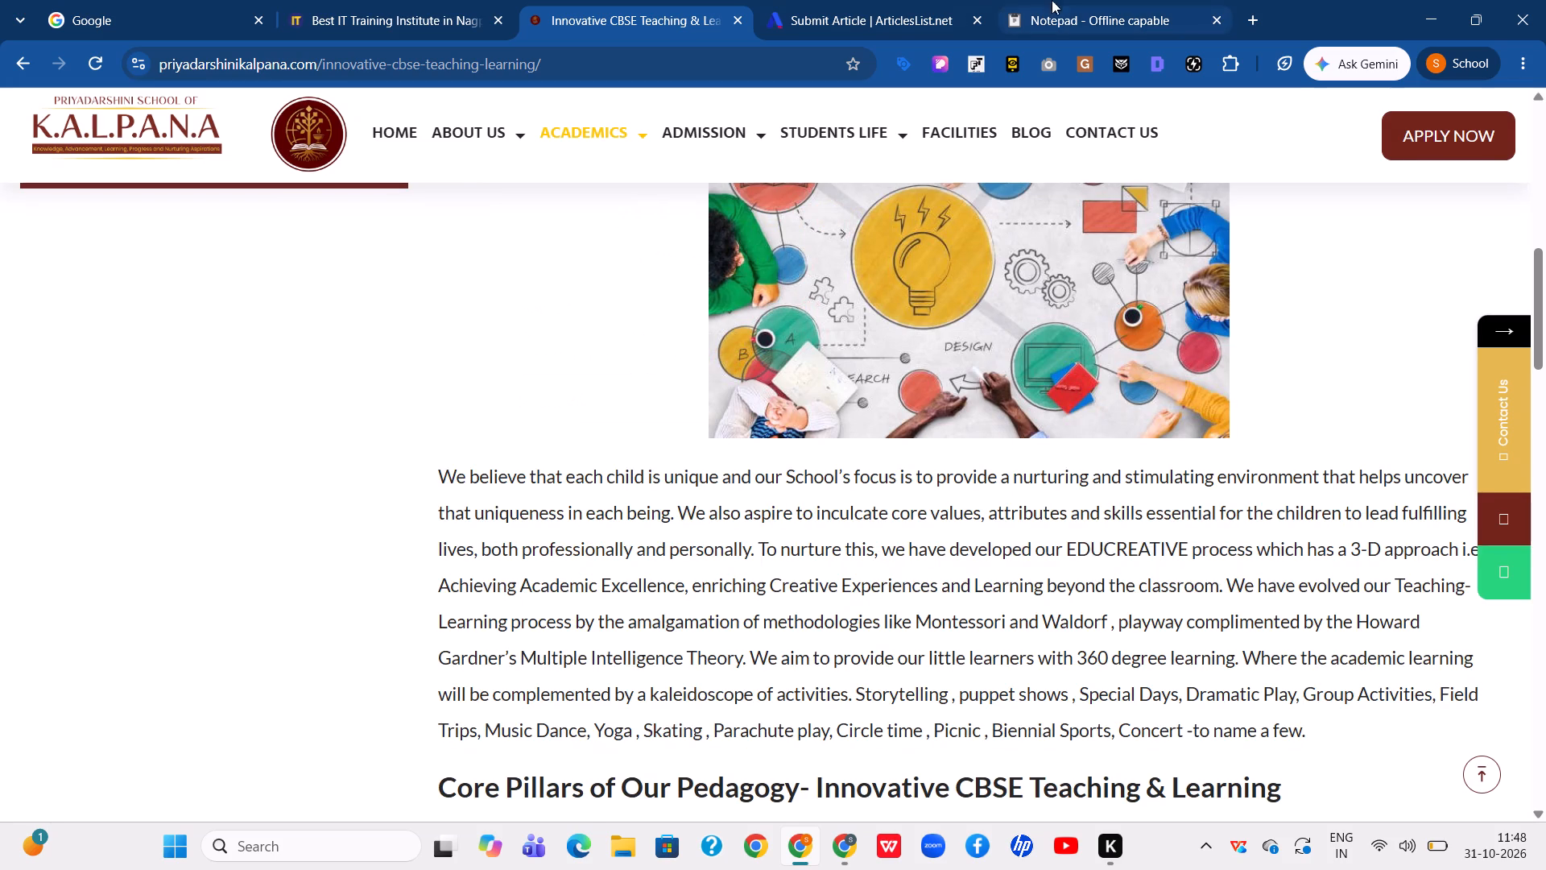
left_click(1073, 0)
key("ctrl+v")
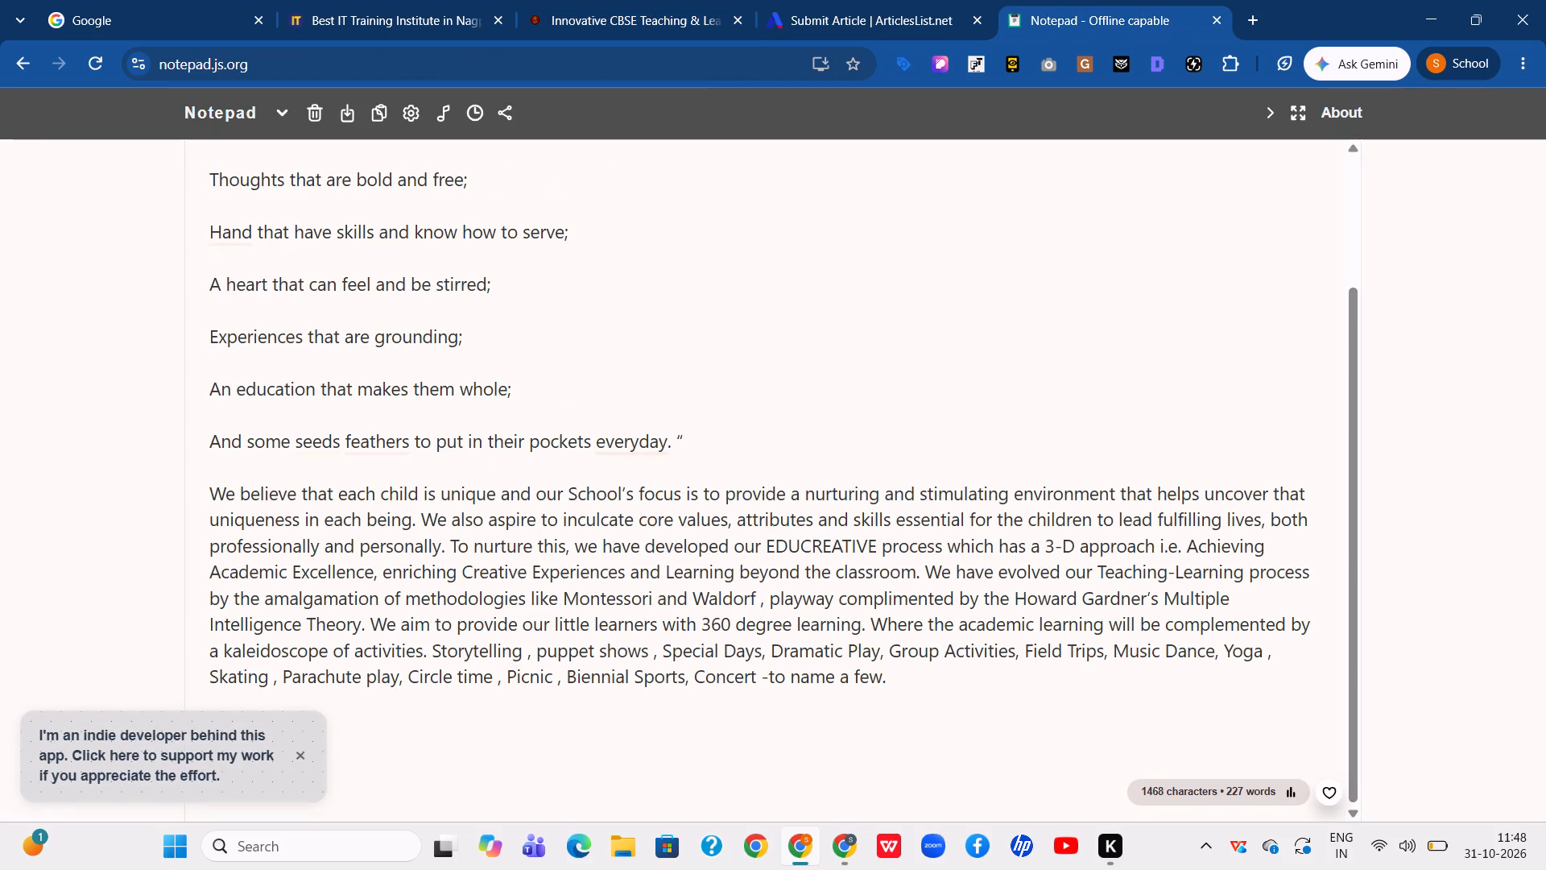
Copy the entire notepad text, paste it at the end of the article body and remove the trailing blank line.
key("ctrl+a")
key("ctrl+c")
left_click(940, 1)
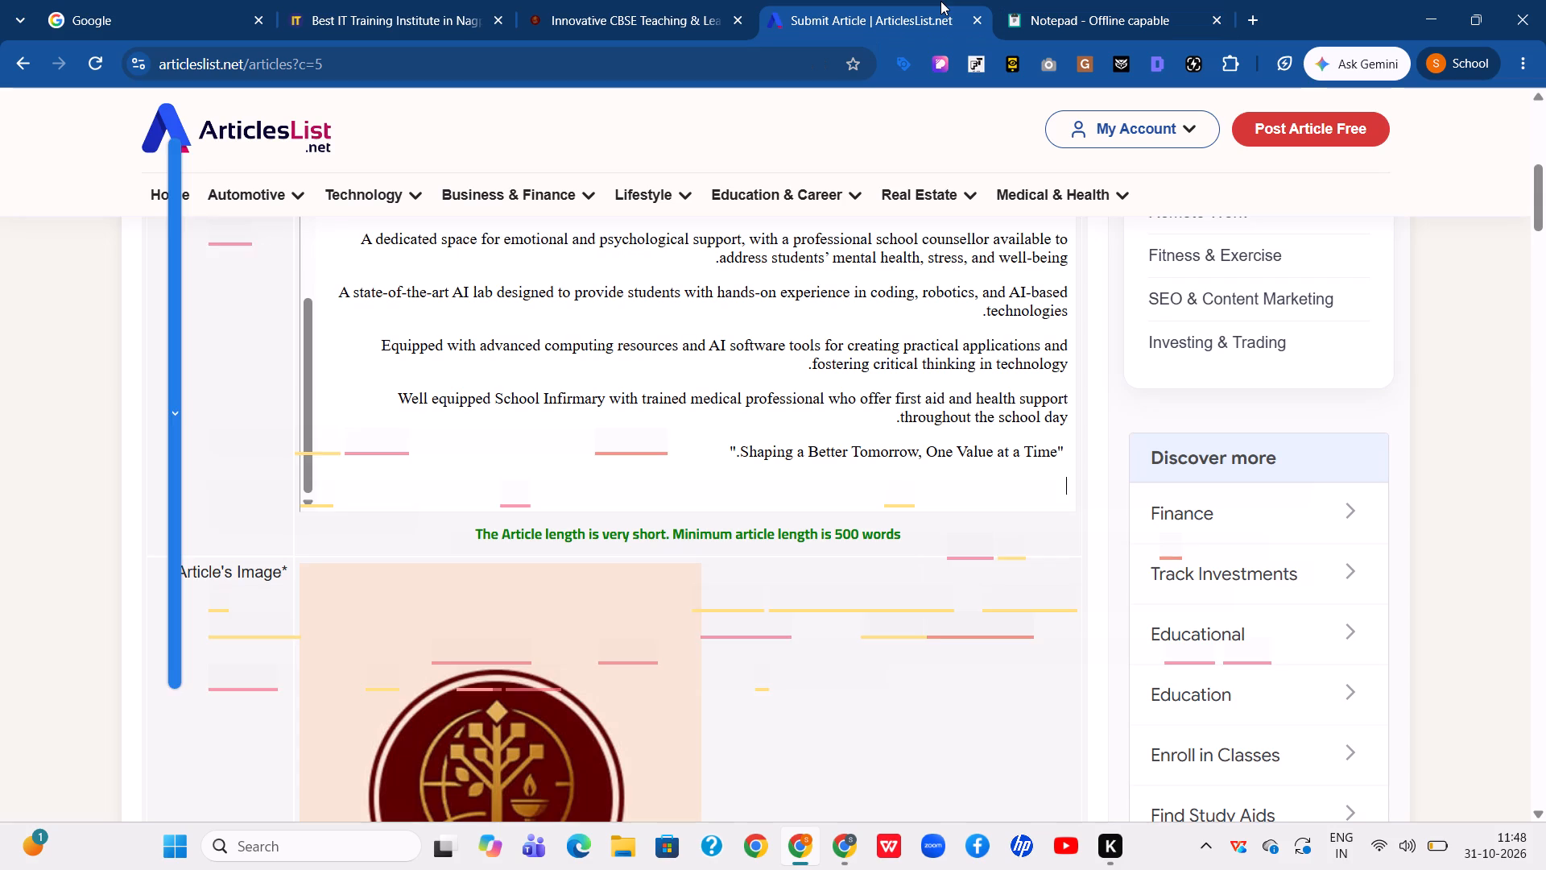
key("ctrl+v")
key("BackSpace")
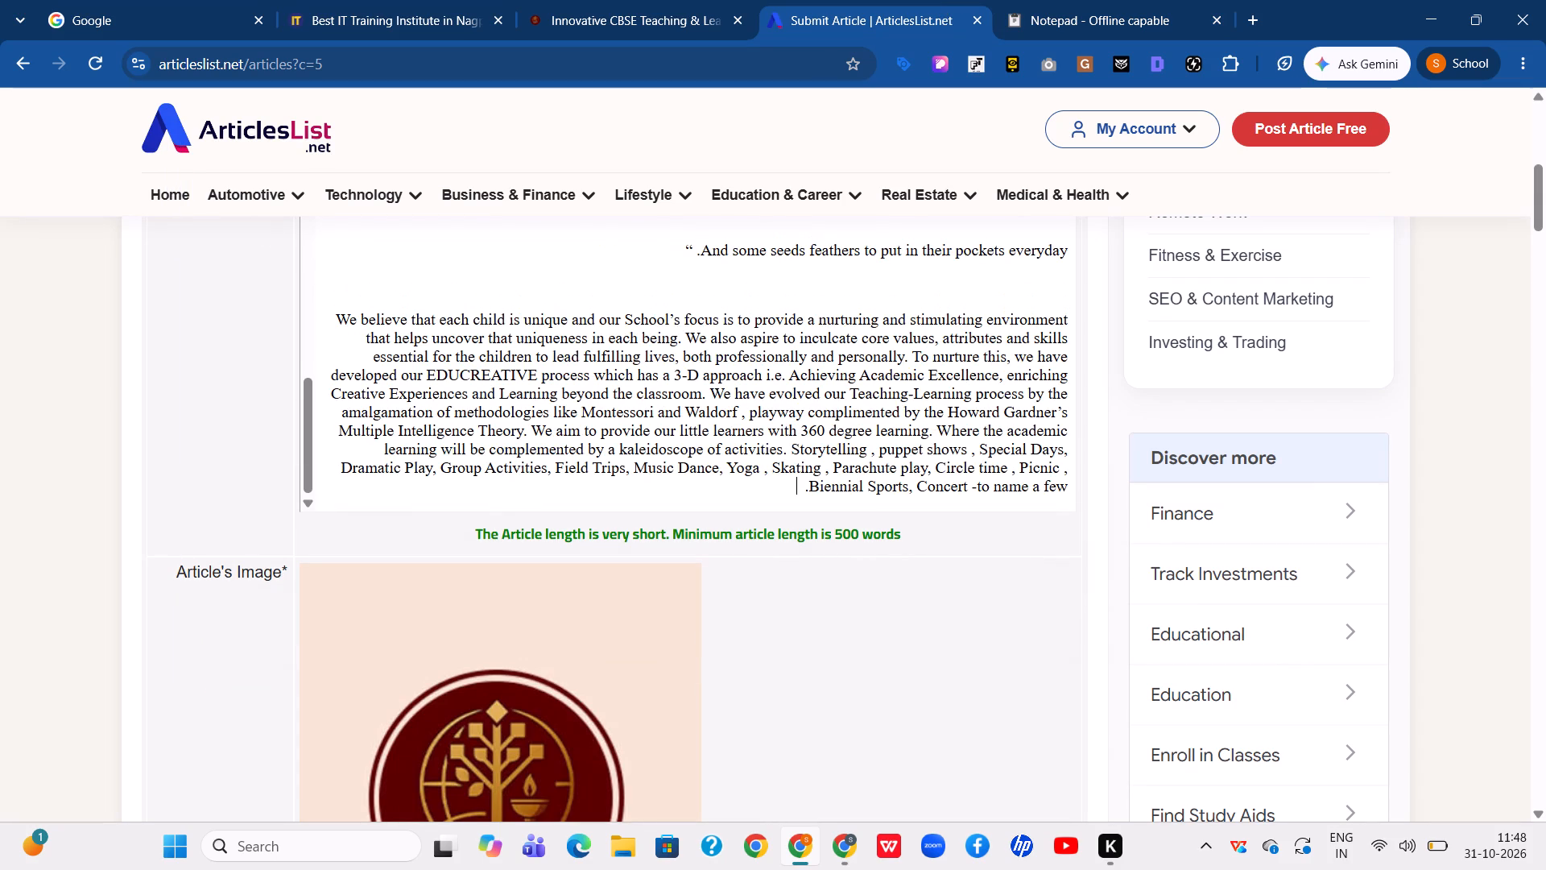
key("BackSpace")
key("End")
key("Page_Up")
key("End")
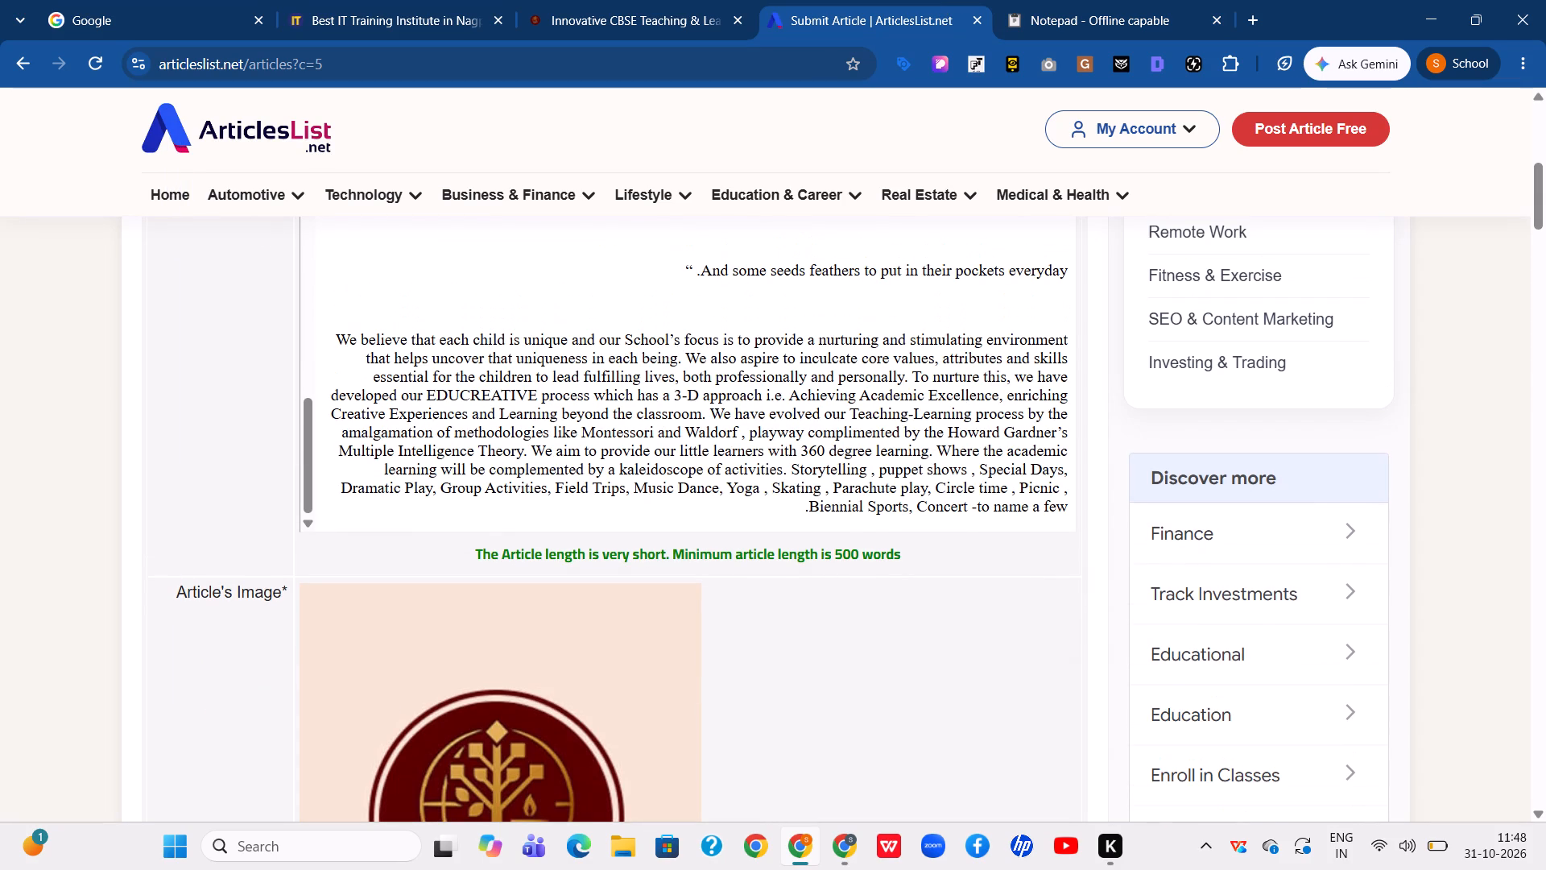
left_click(1065, 509)
key("comma")
key("BackSpace")
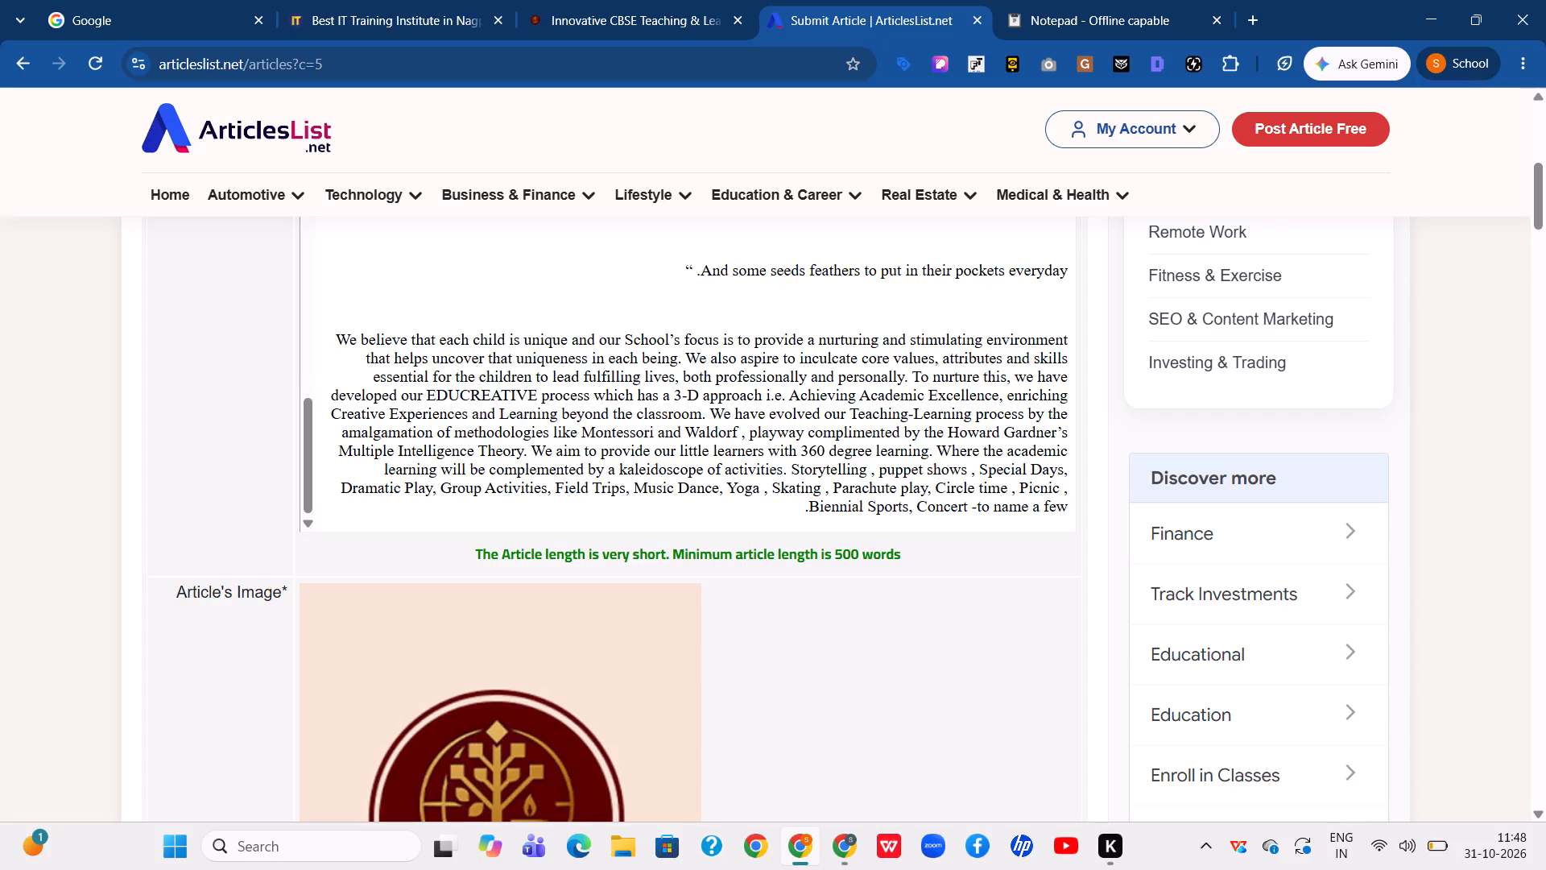
Submit the school article on articleslist.net and close the notepad tab.
left_click(990, 641)
key("Page_Down")
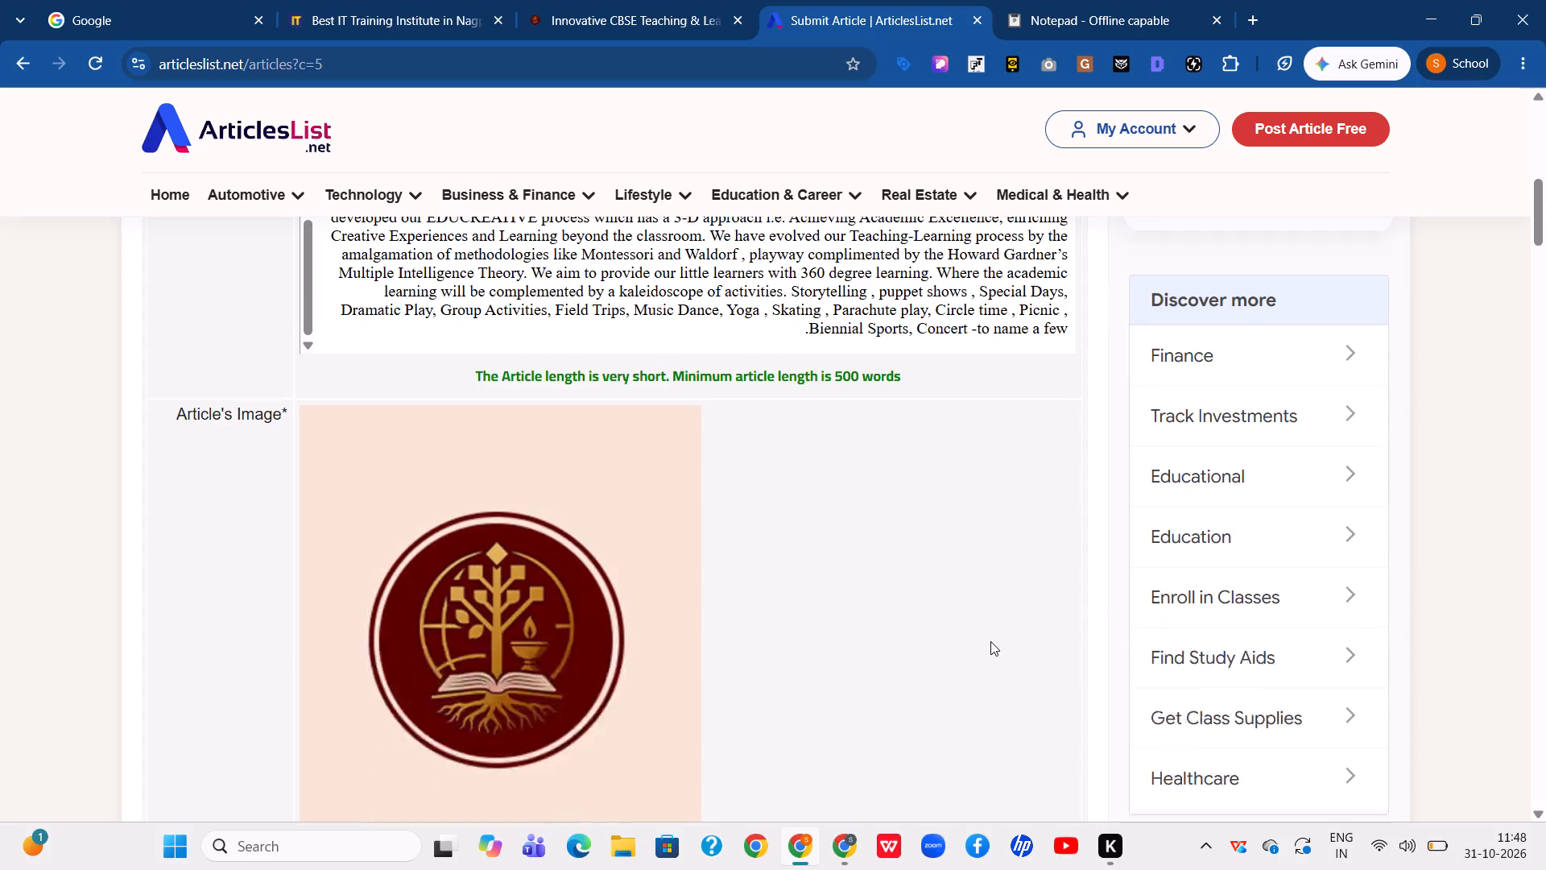
key("Page_Down")
left_click(636, 448)
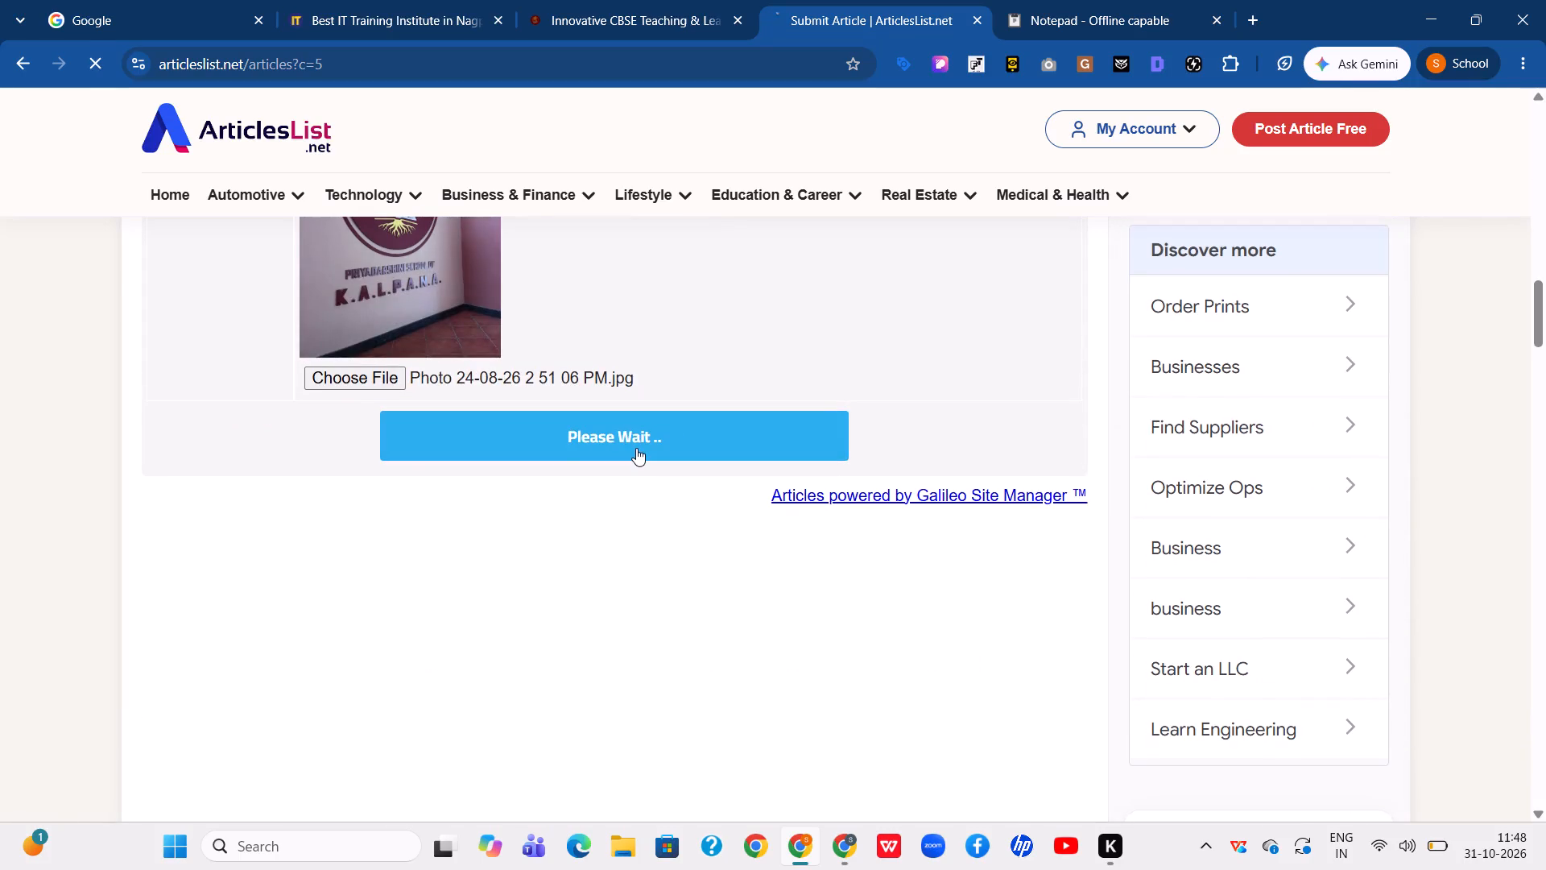
left_click(1215, 23)
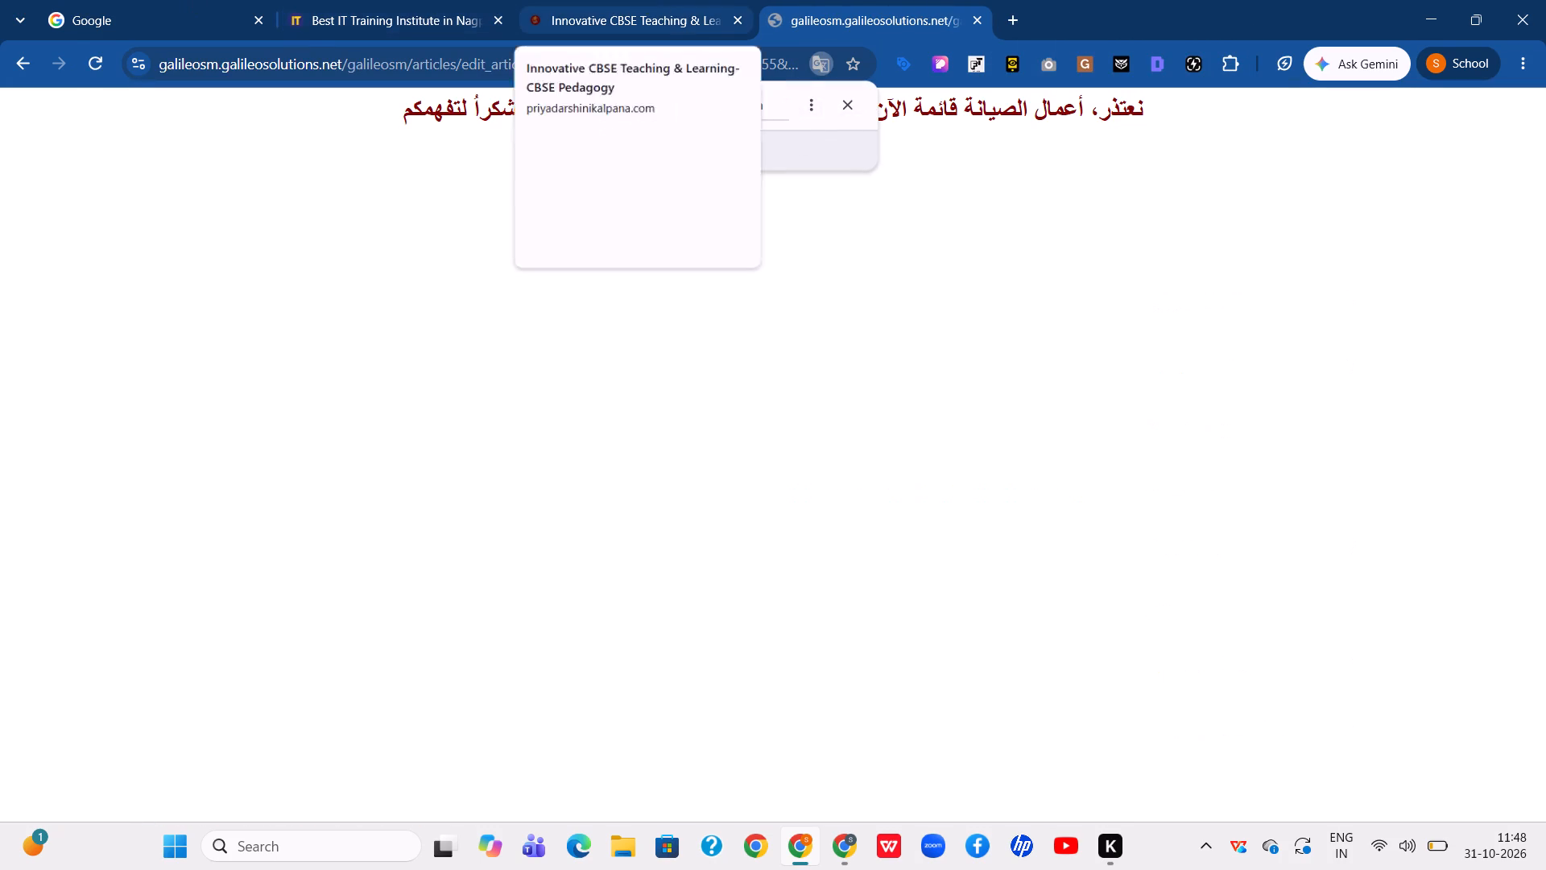
Translate the page returned by the submission into English, read it and close its tab.
left_click(721, 120)
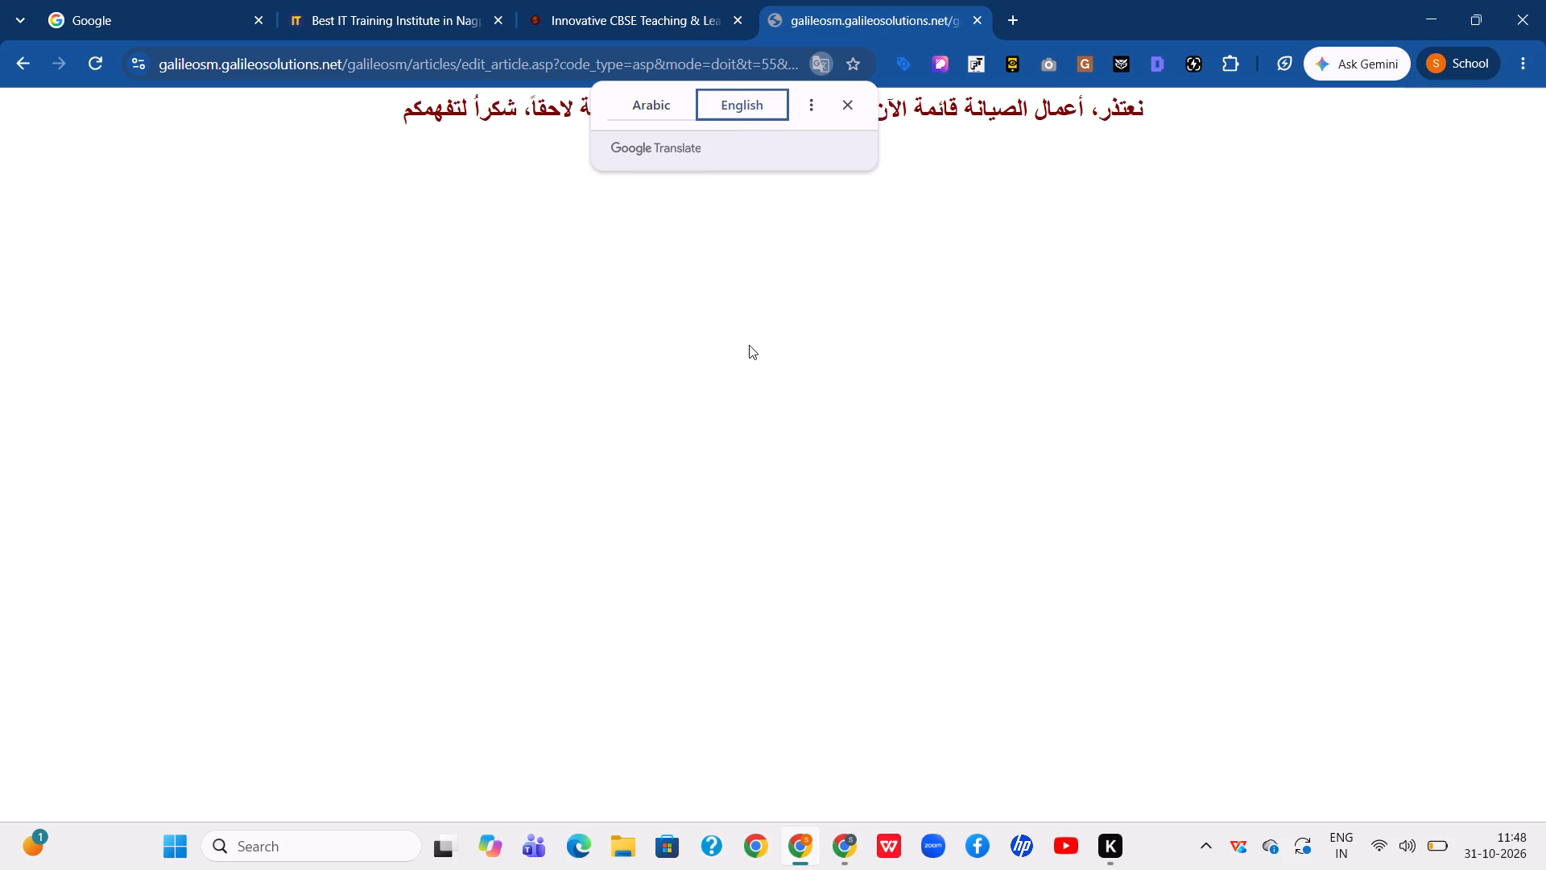
left_click(749, 345)
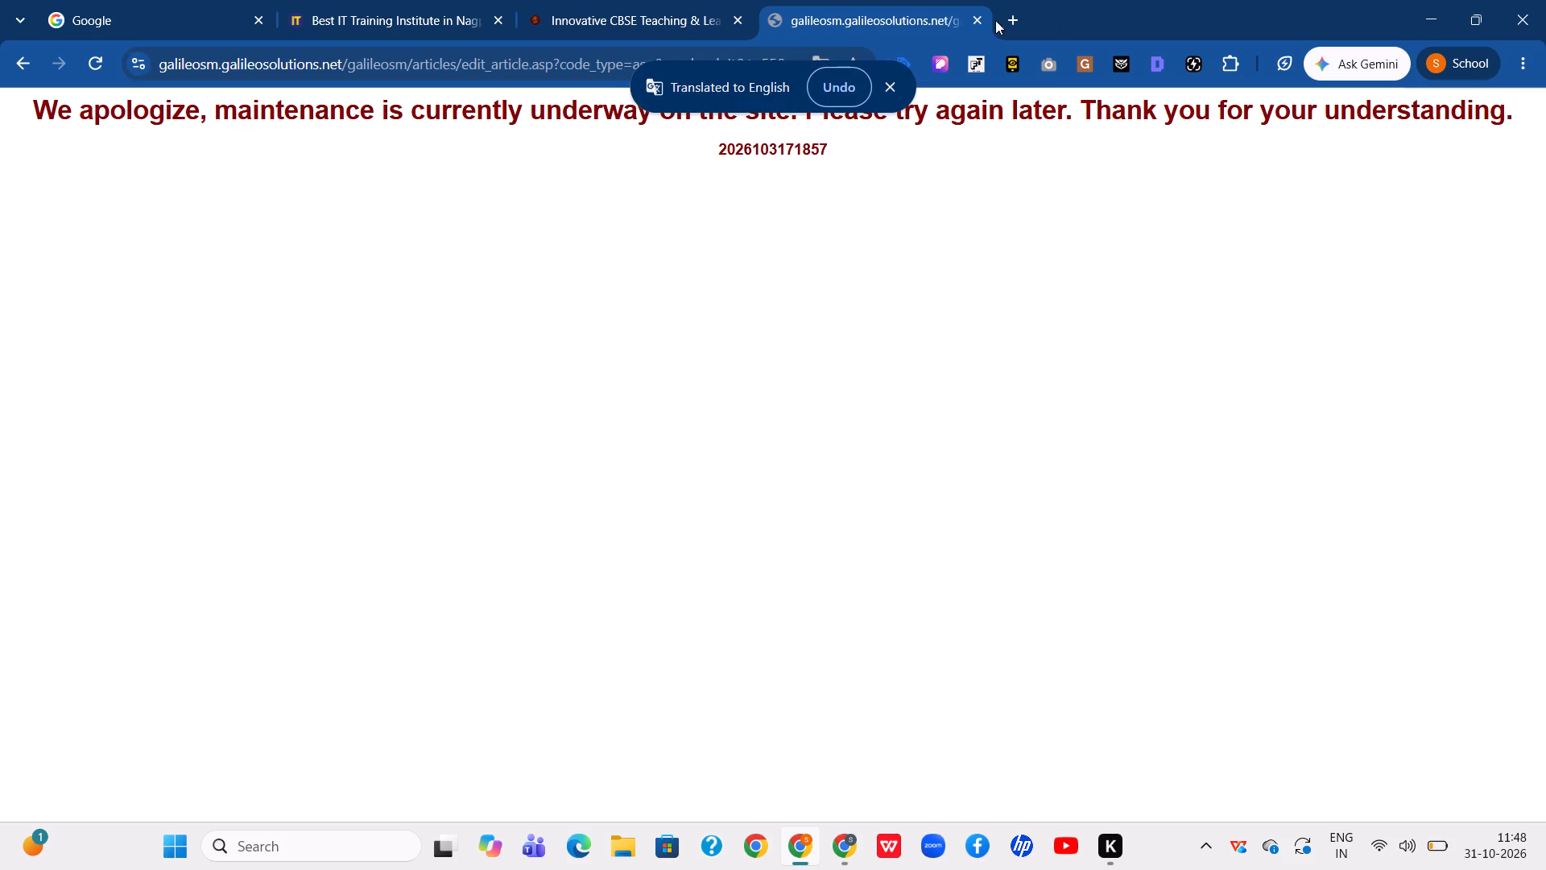
left_click(978, 14)
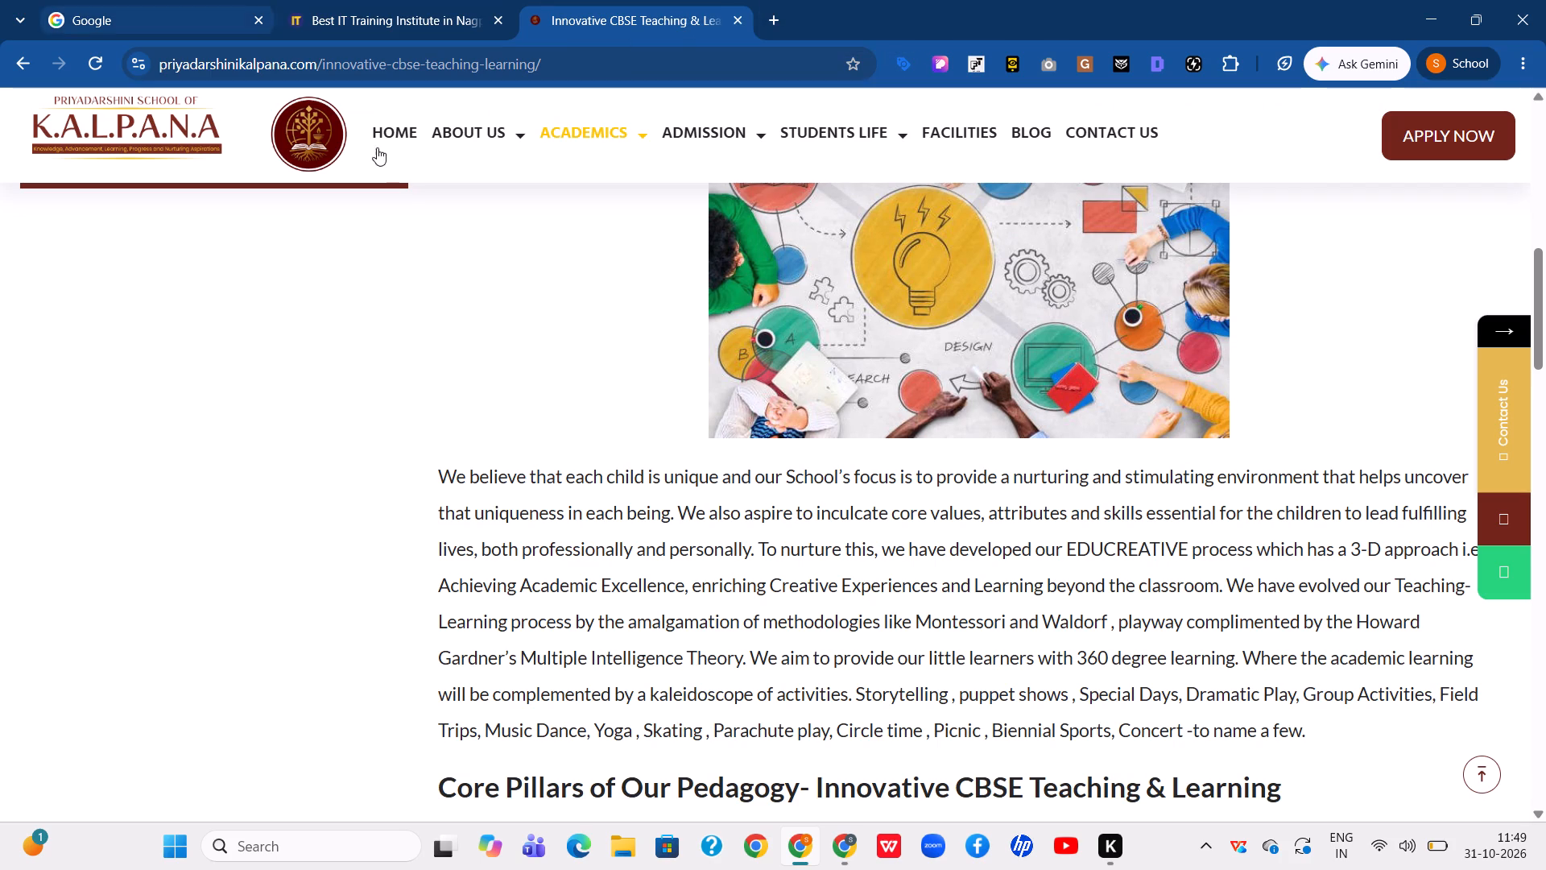
Open the home page of the school's website, view its welcome section and return to the IT Campus Guru site.
left_click(399, 138)
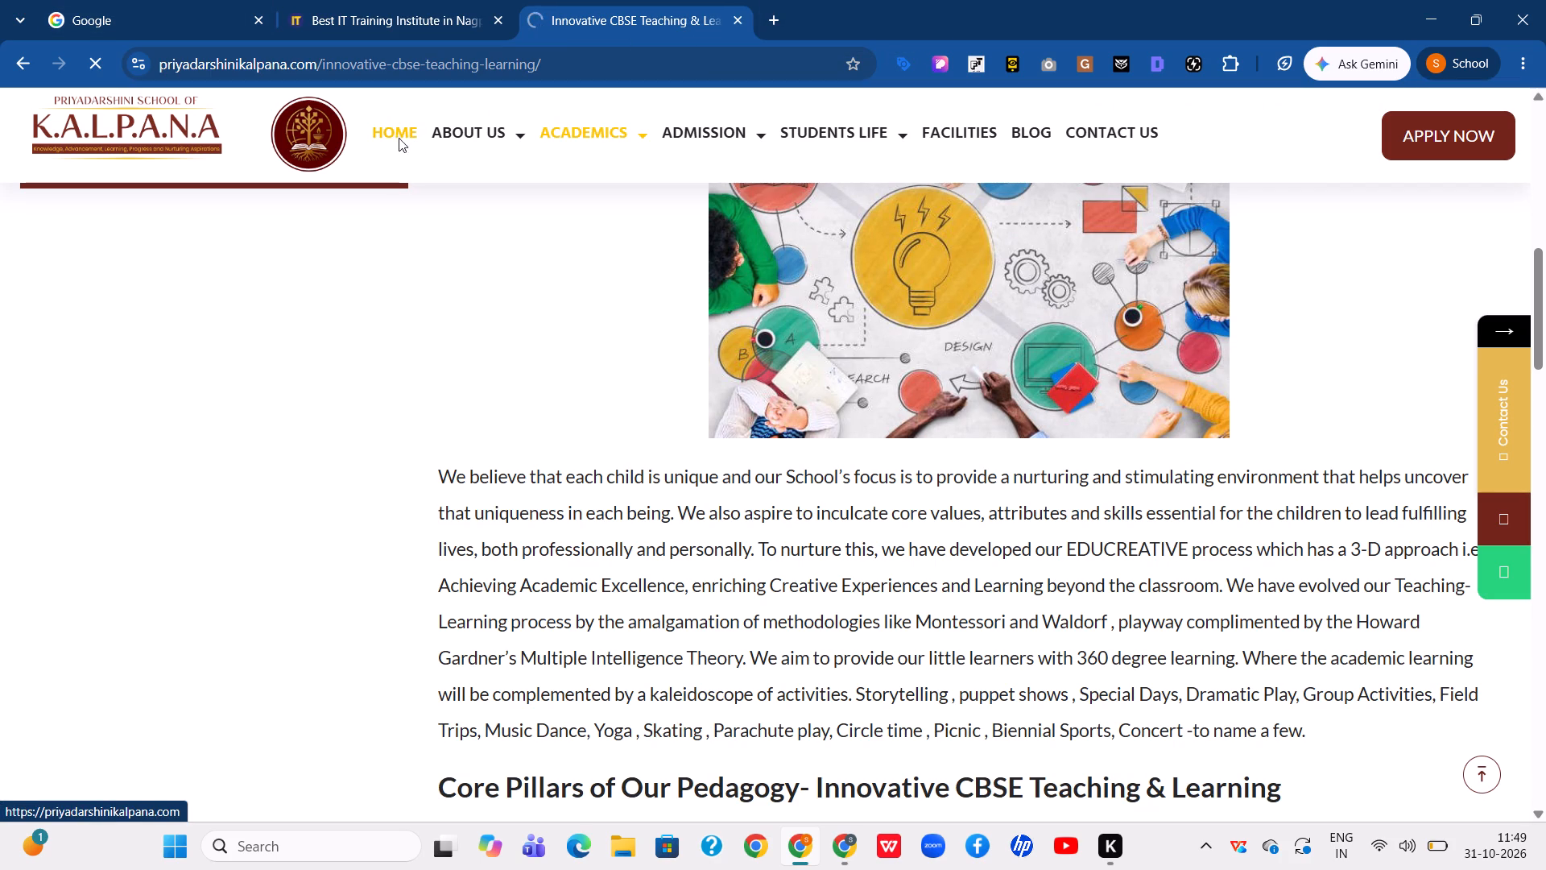
scroll(428, 257, "down", 4)
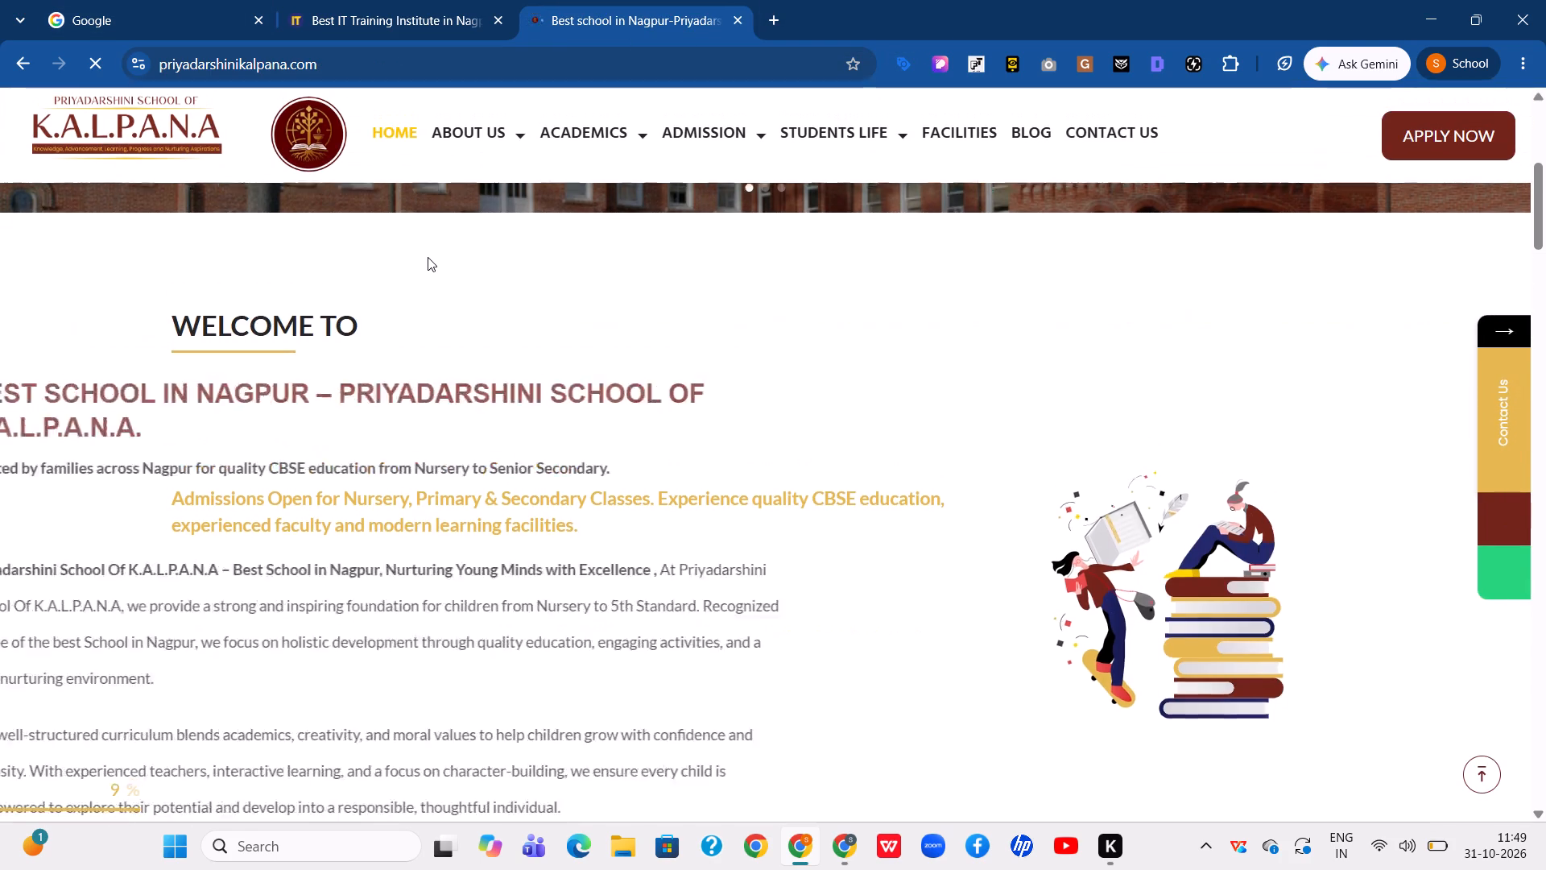
scroll(428, 257, "down", 1)
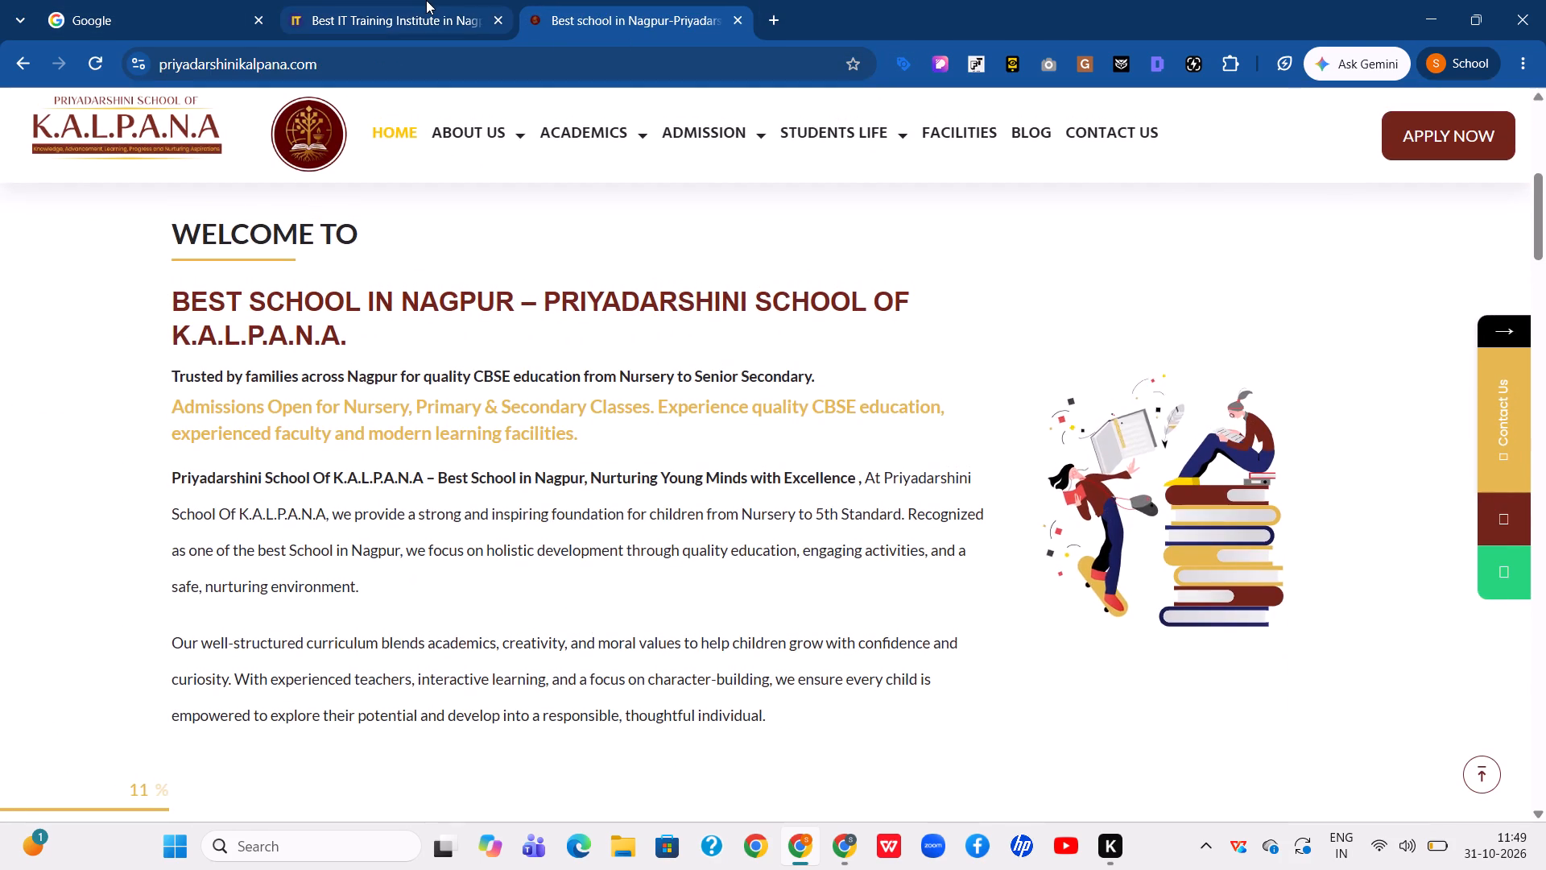
left_click(426, 0)
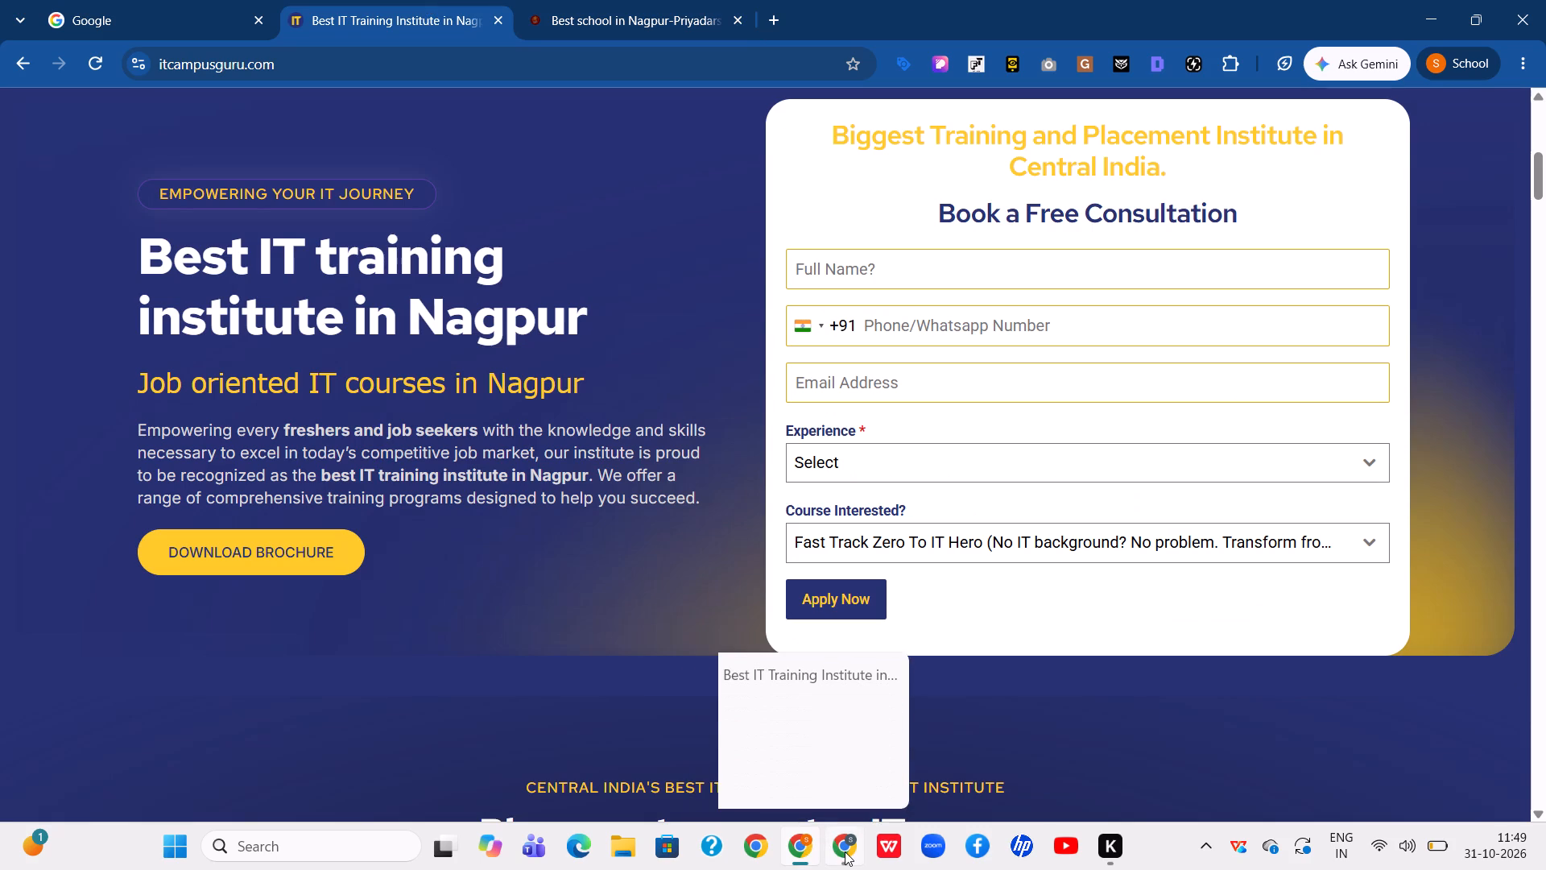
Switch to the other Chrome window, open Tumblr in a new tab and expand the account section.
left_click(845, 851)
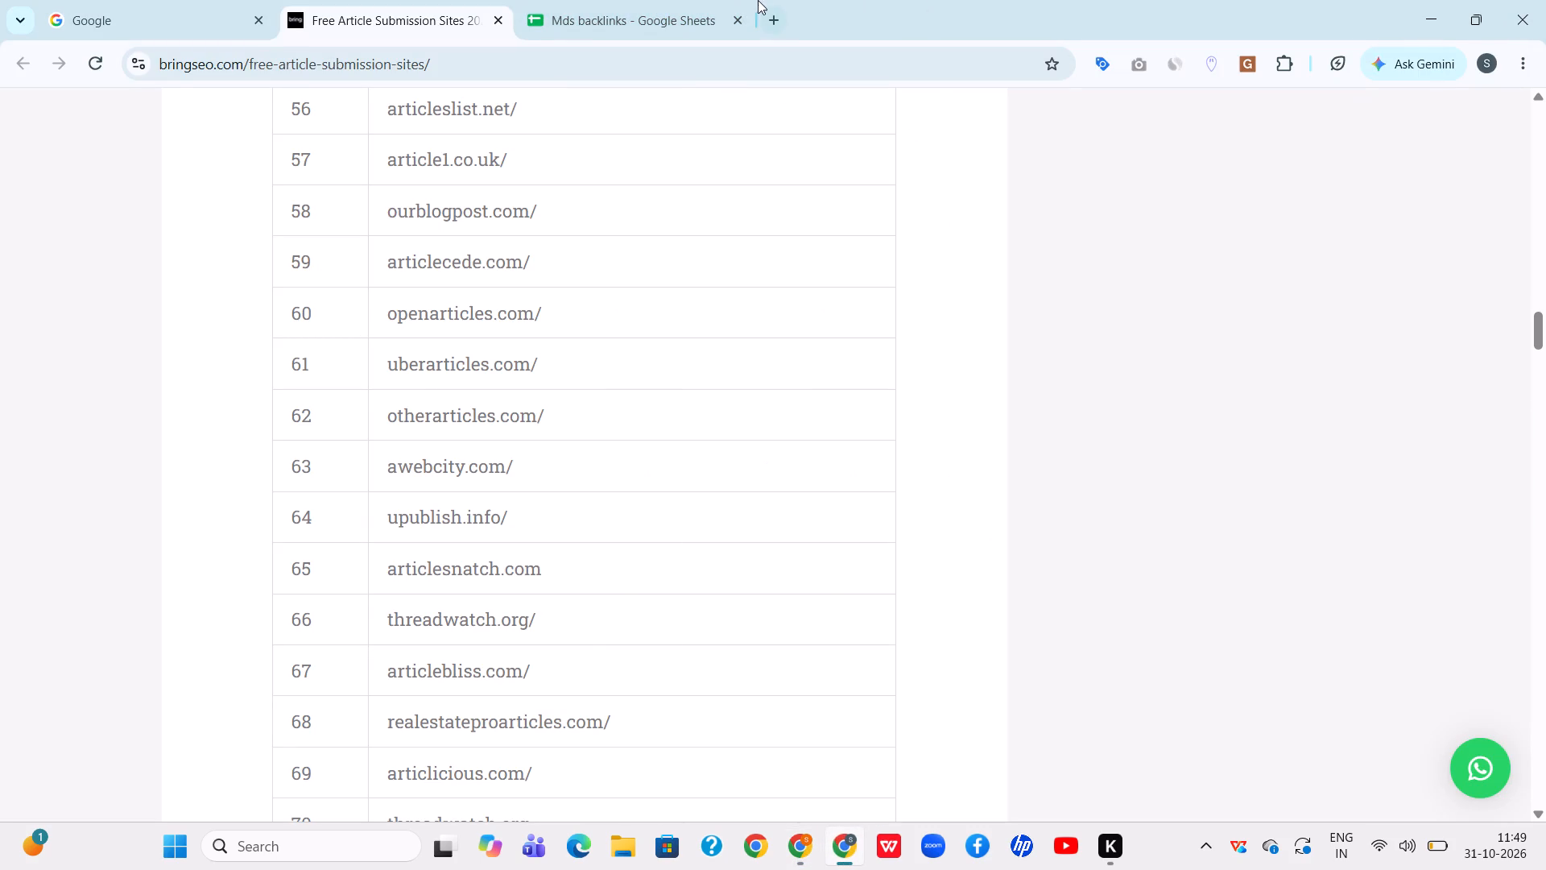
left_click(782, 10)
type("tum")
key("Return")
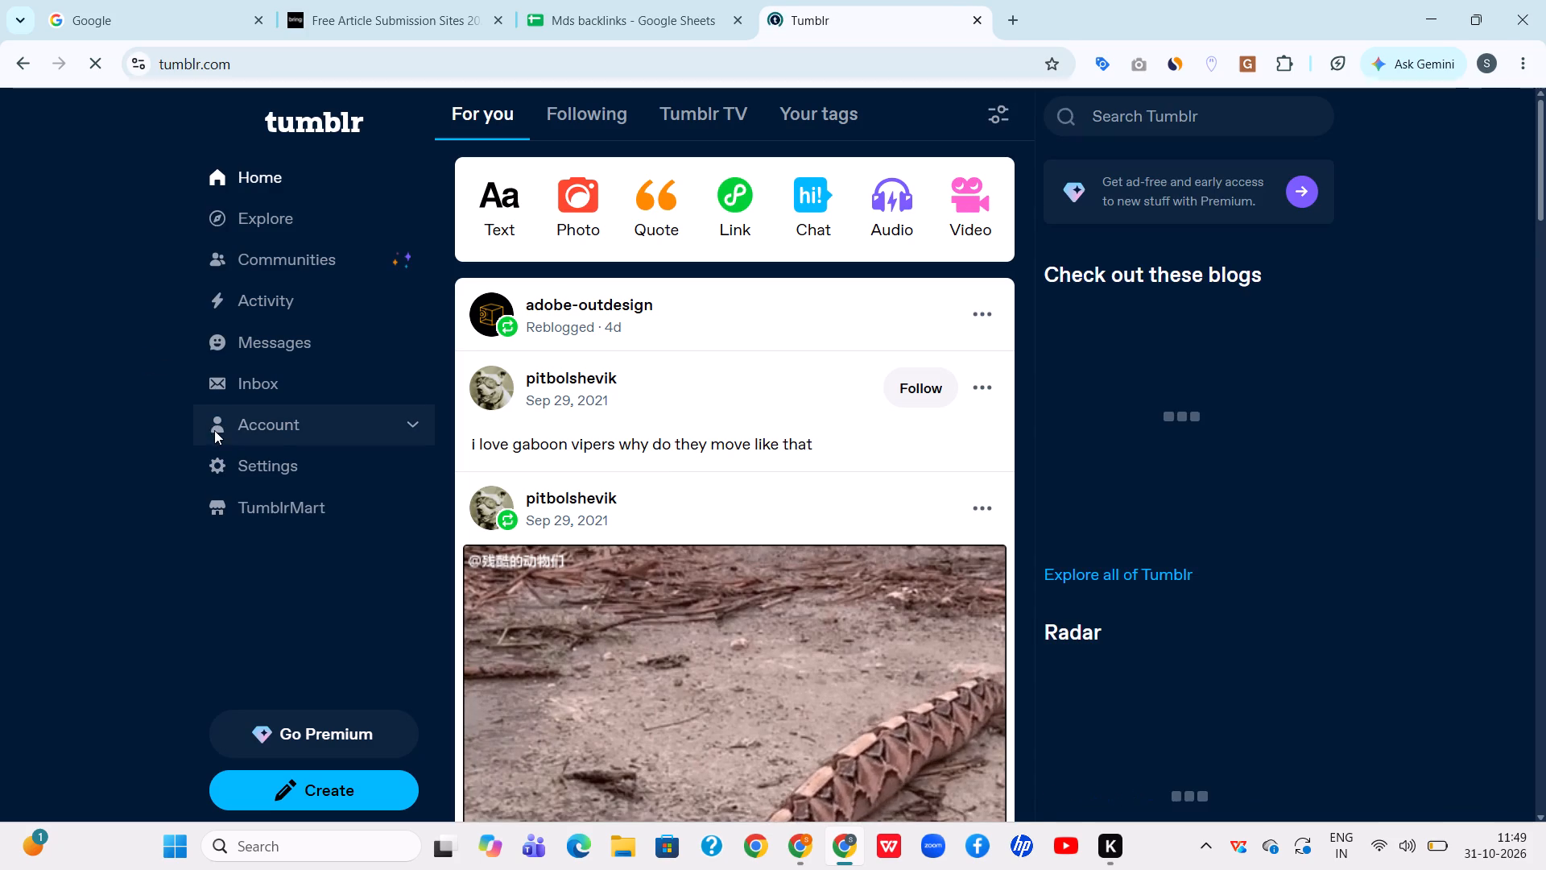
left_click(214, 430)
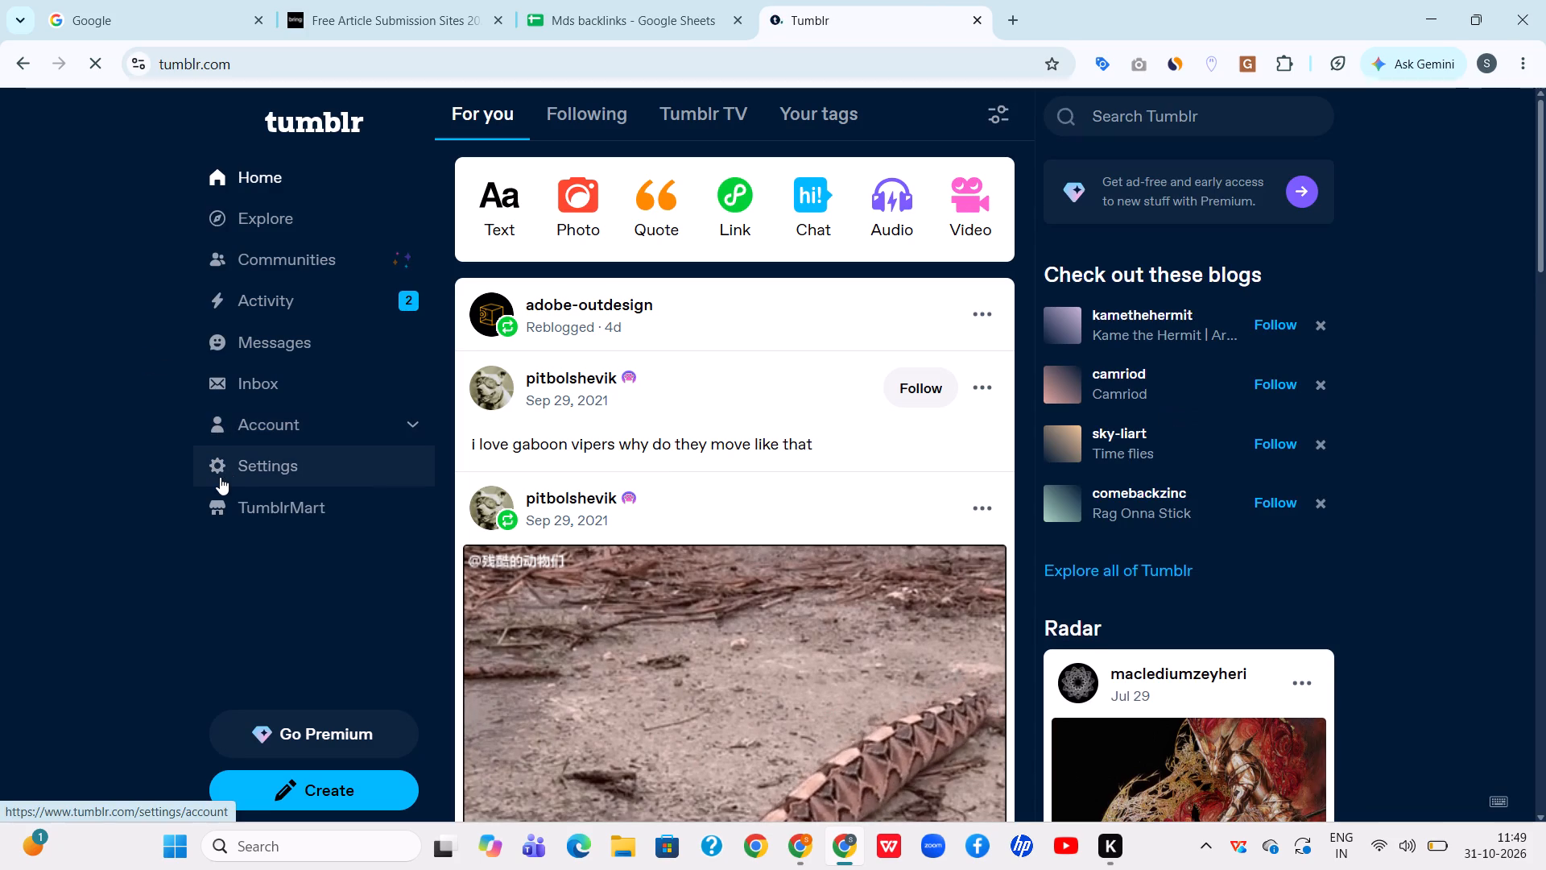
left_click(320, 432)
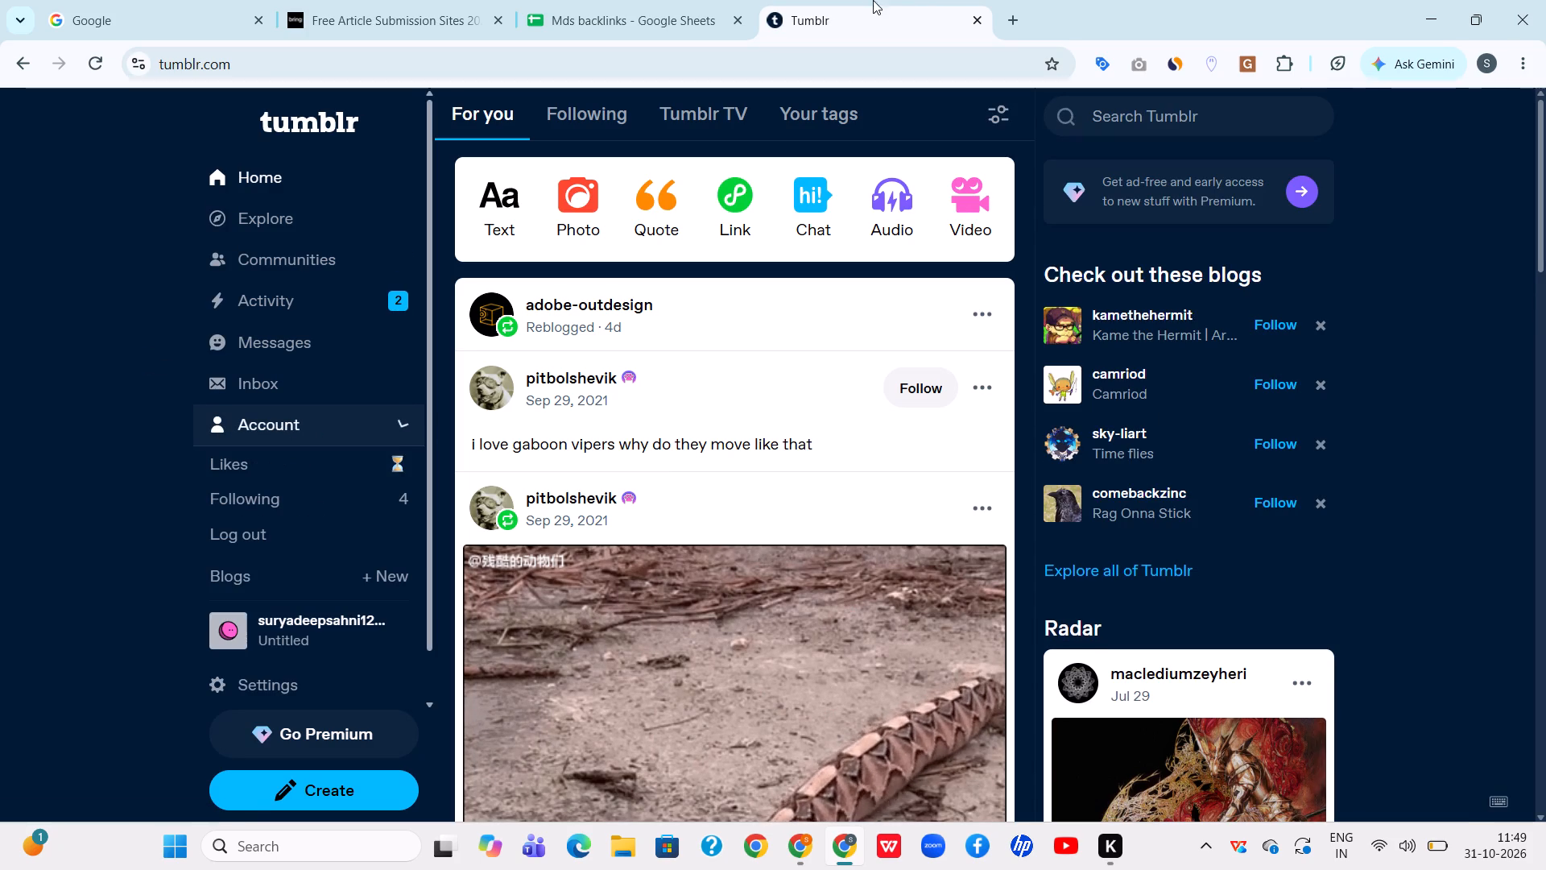
Open Flipboard in a new tab, close the Tumblr tab and open a Priyadarshini School of K.A.L.P.A.N.A magazine from the account's profile.
left_click(1010, 4)
type("flipb")
key("Return")
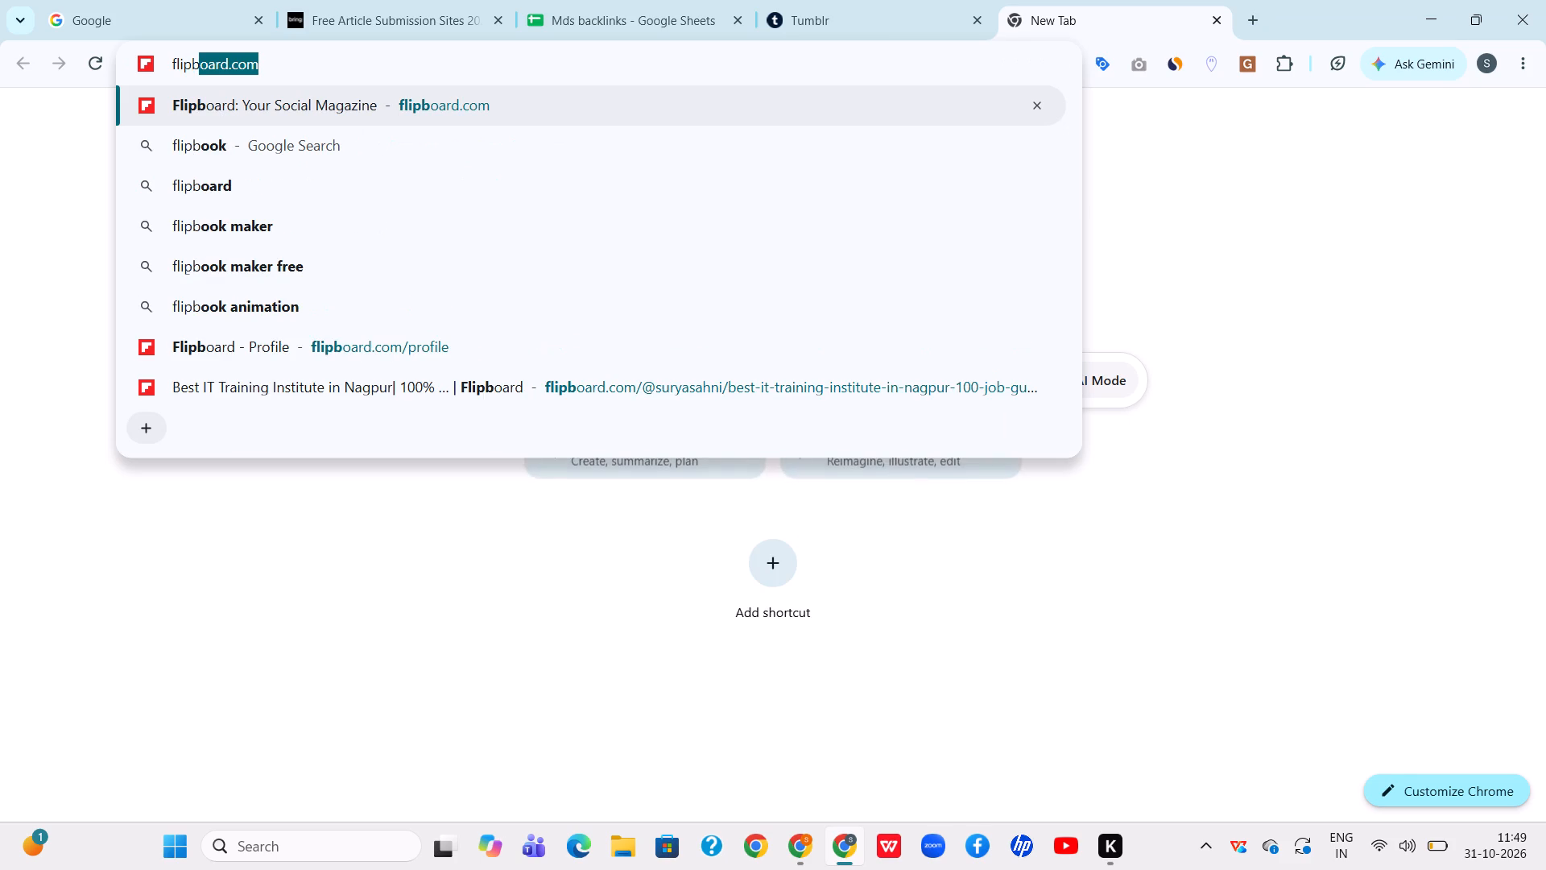
left_click(982, 15)
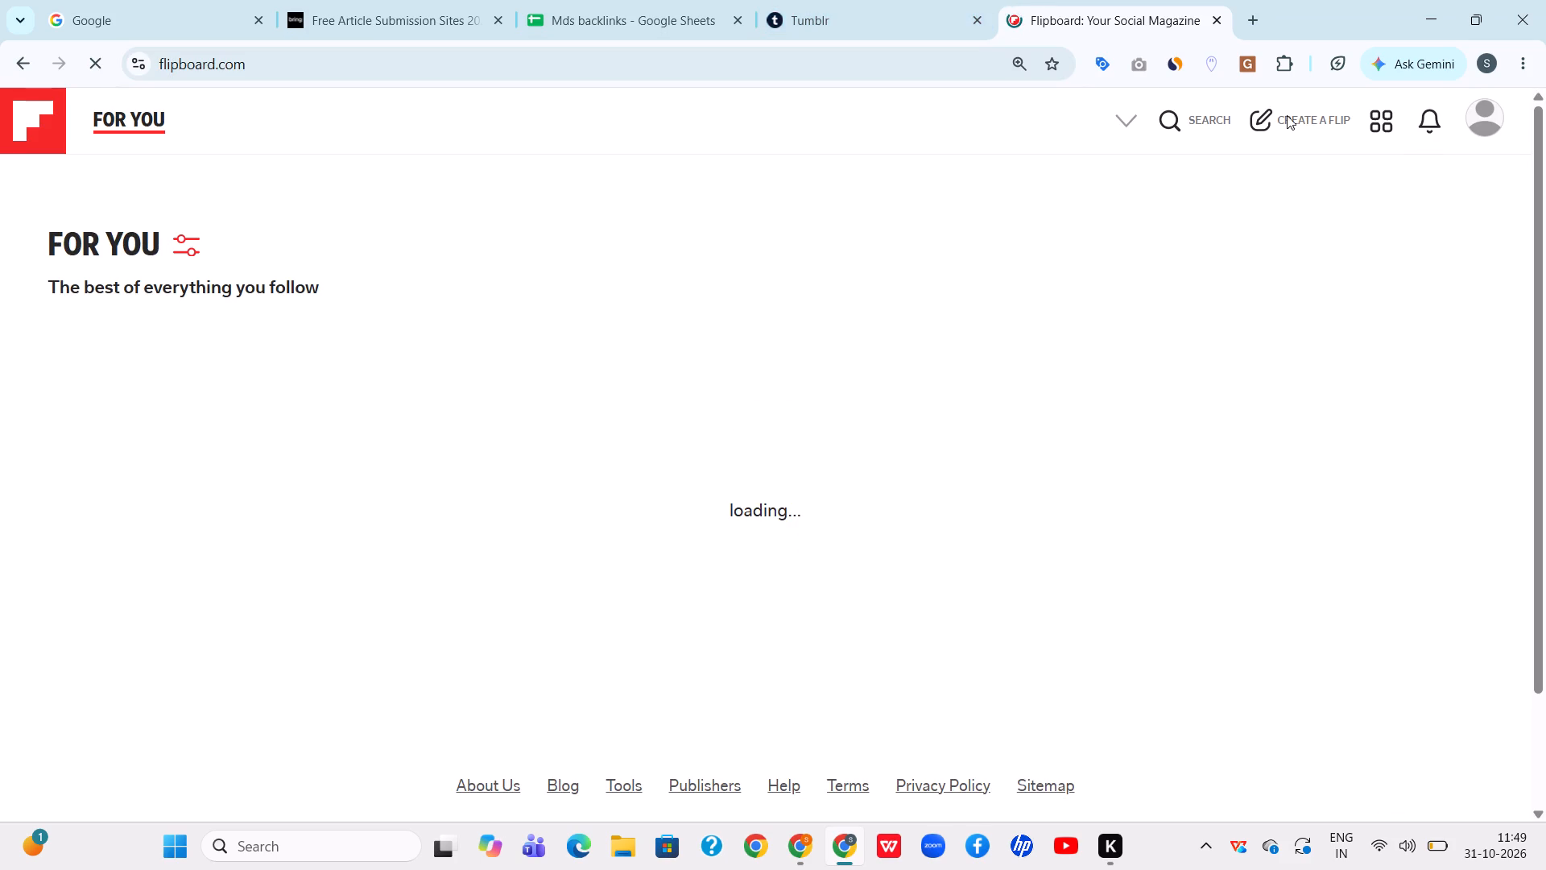
left_click(1473, 120)
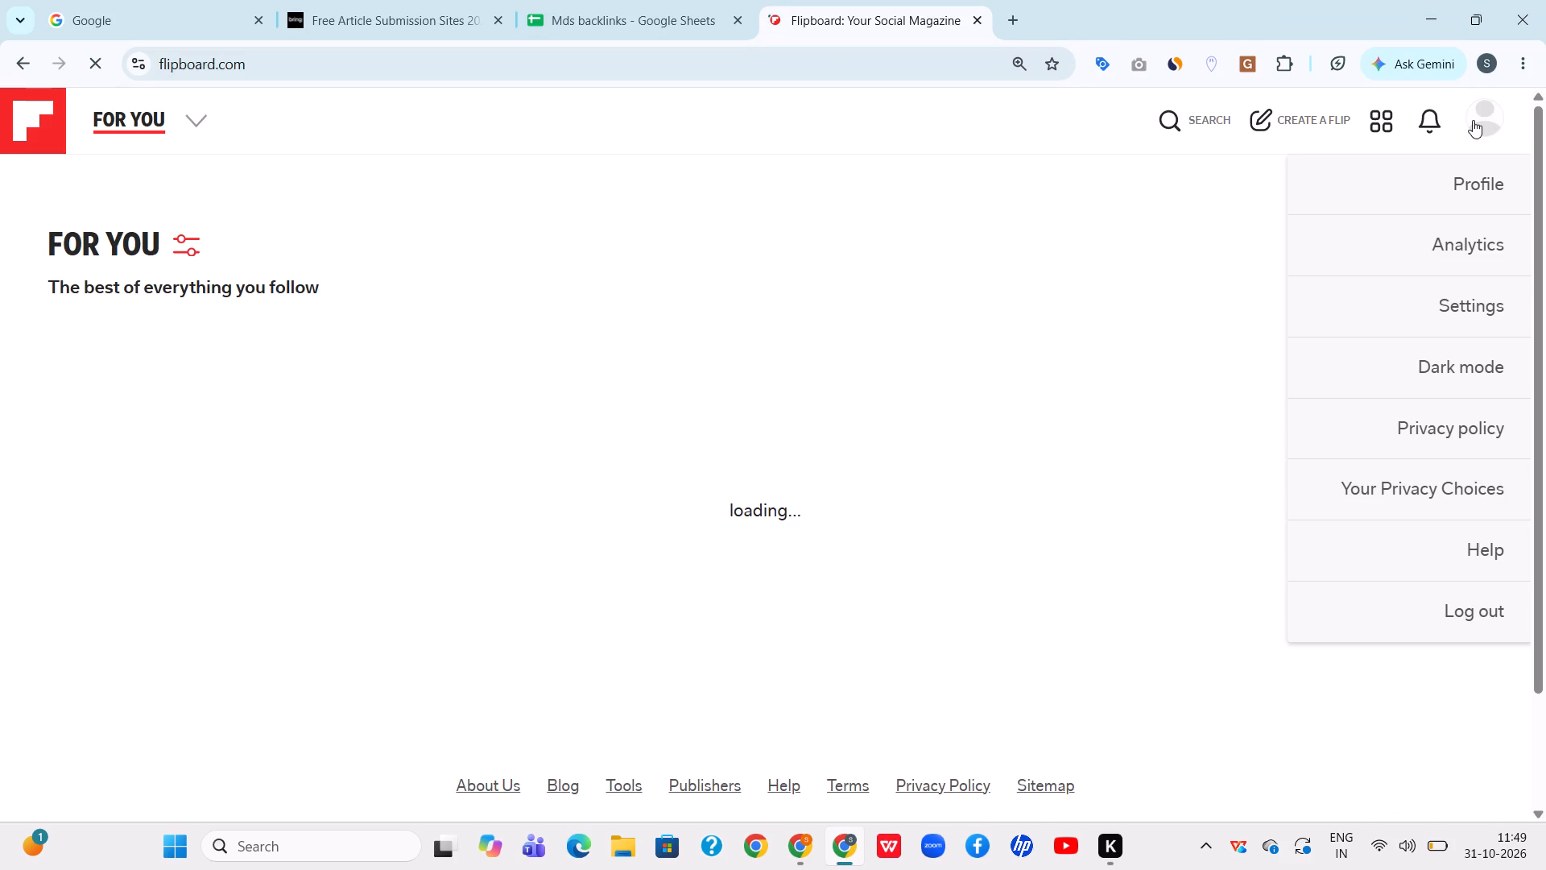
left_click(1457, 189)
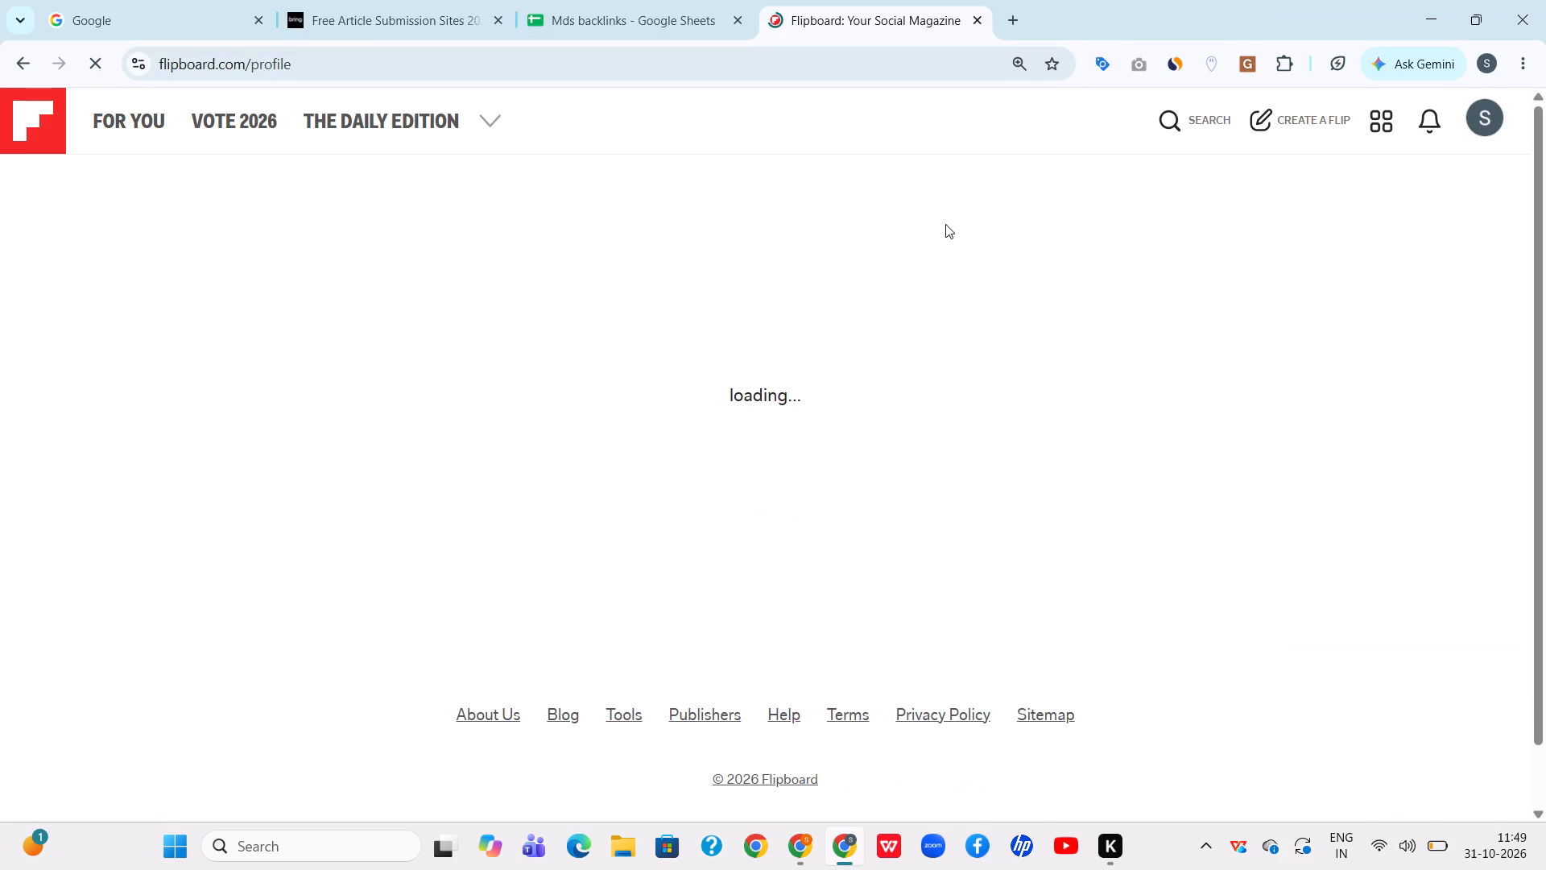
key("Page_Down")
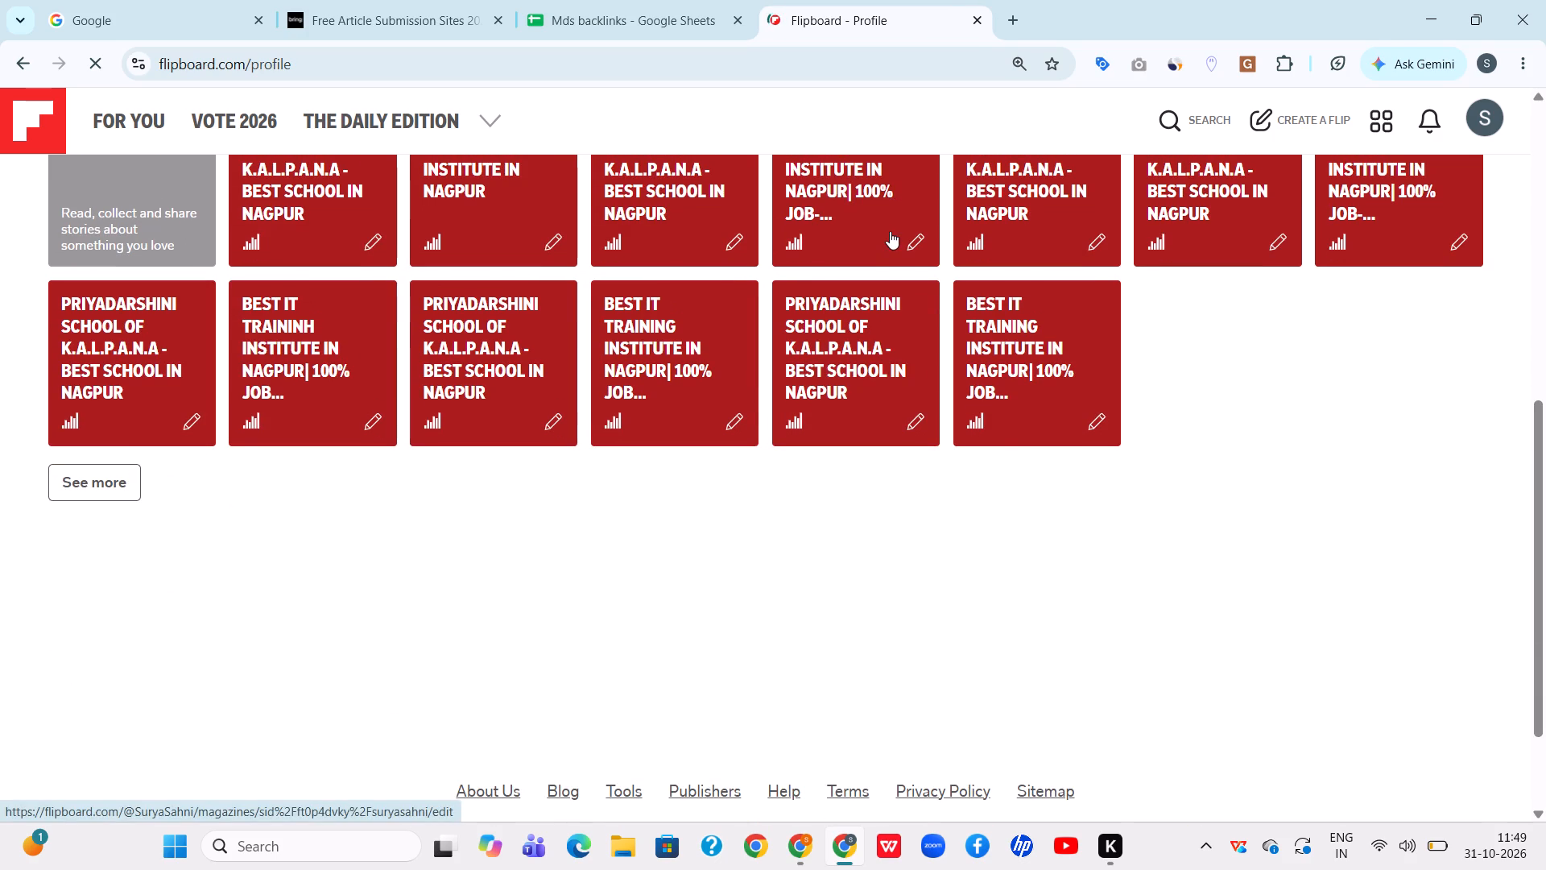
left_click(848, 340)
Copy the school magazine's Flipboard link into row 3651 of the Mds backlinks sheet.
left_click(488, 55)
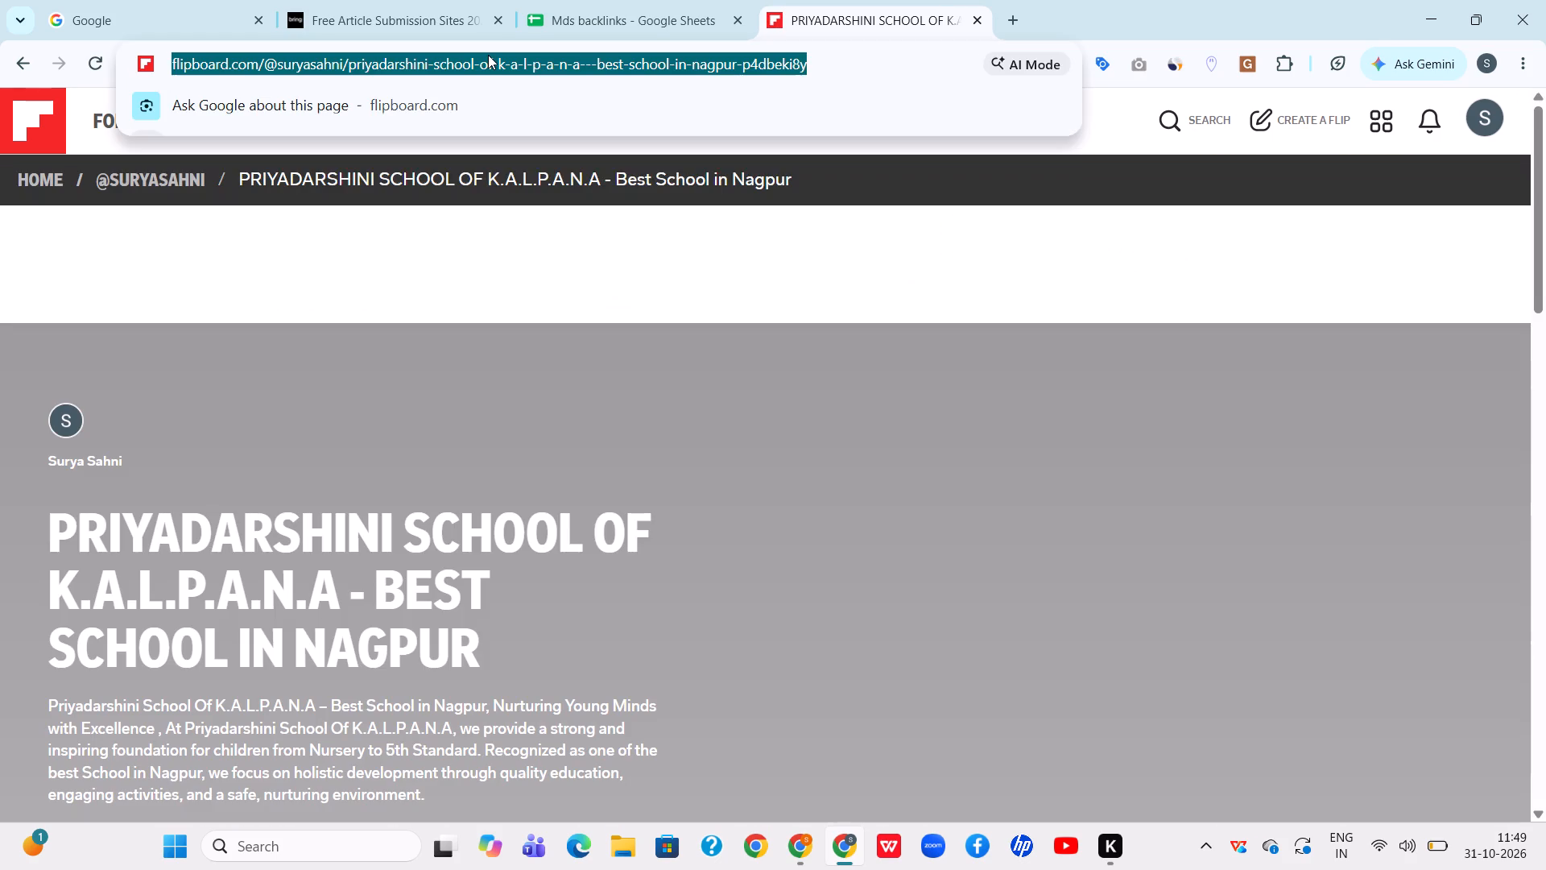
key("ctrl+c")
left_click(579, 0)
key("ctrl+v")
Find the articleslist.net backlink dated 31/10/2026 in column H and select the empty cell H3465 below it.
key("Right")
key("Right")
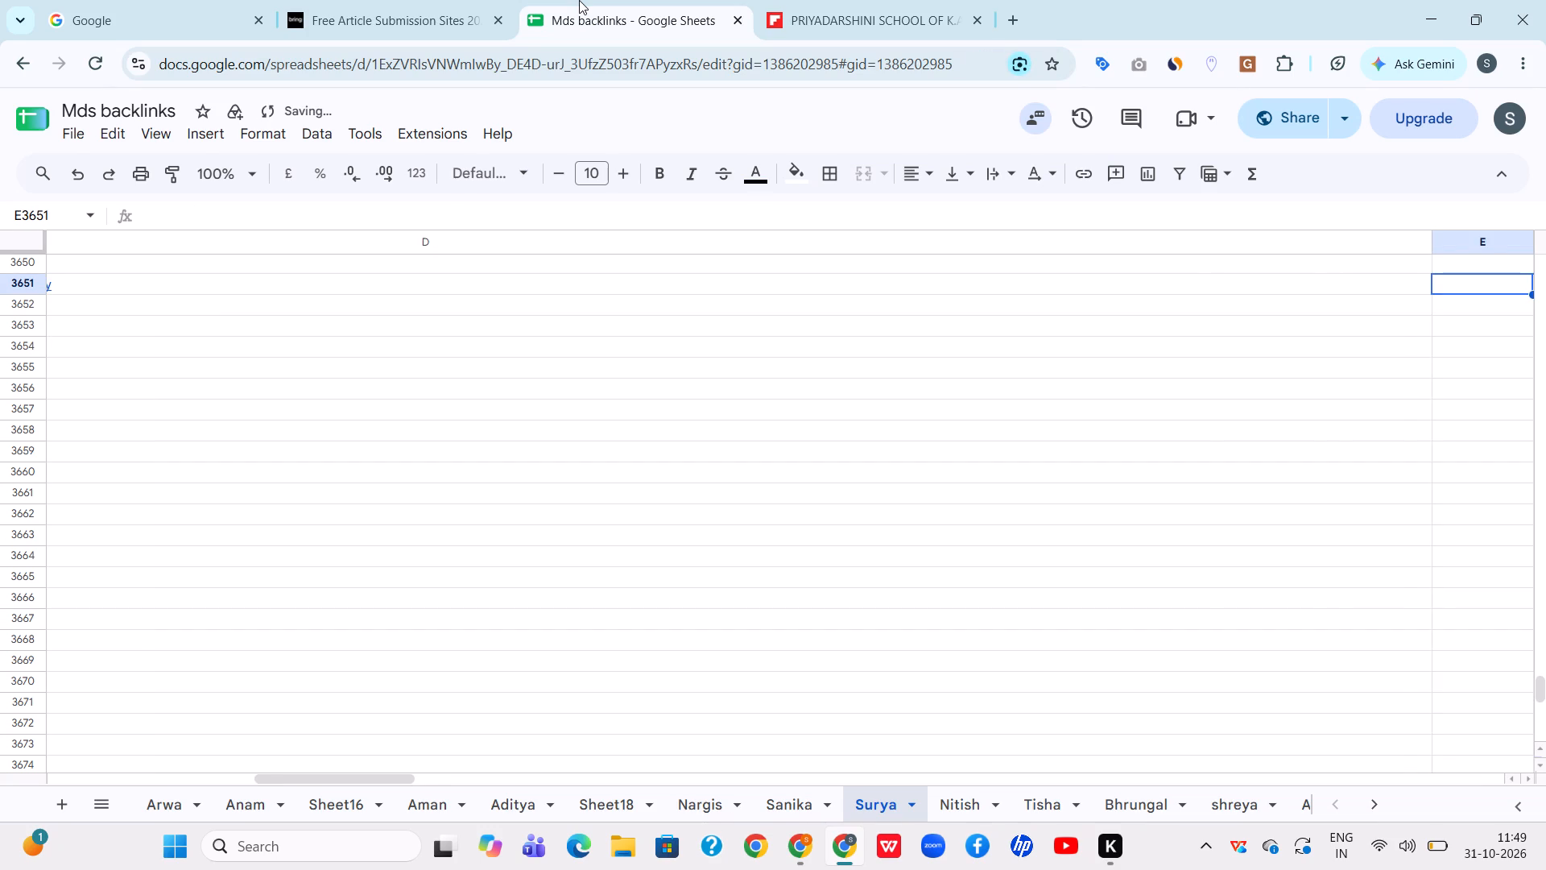
key("Right")
key("Right")
key("Right")
key("Page_Up")
key("Page_Up")
key("Page_Up")
key("Page_Up")
key("Page_Up")
key("Page_Up")
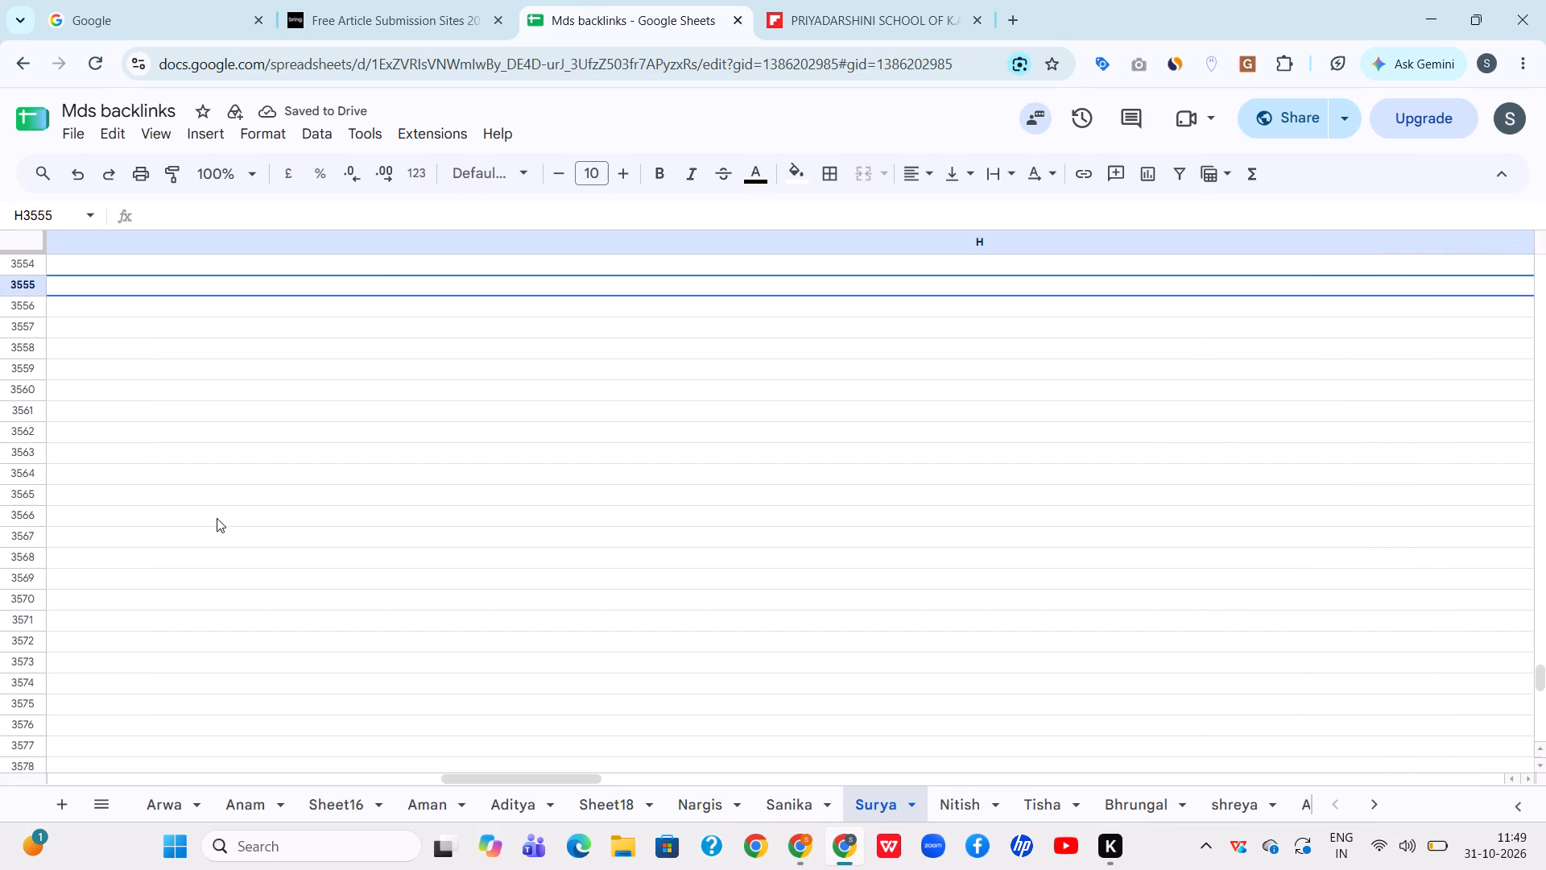
key("Page_Up")
key("Page_Up")
key("Page_Up")
scroll(217, 518, "down", 1)
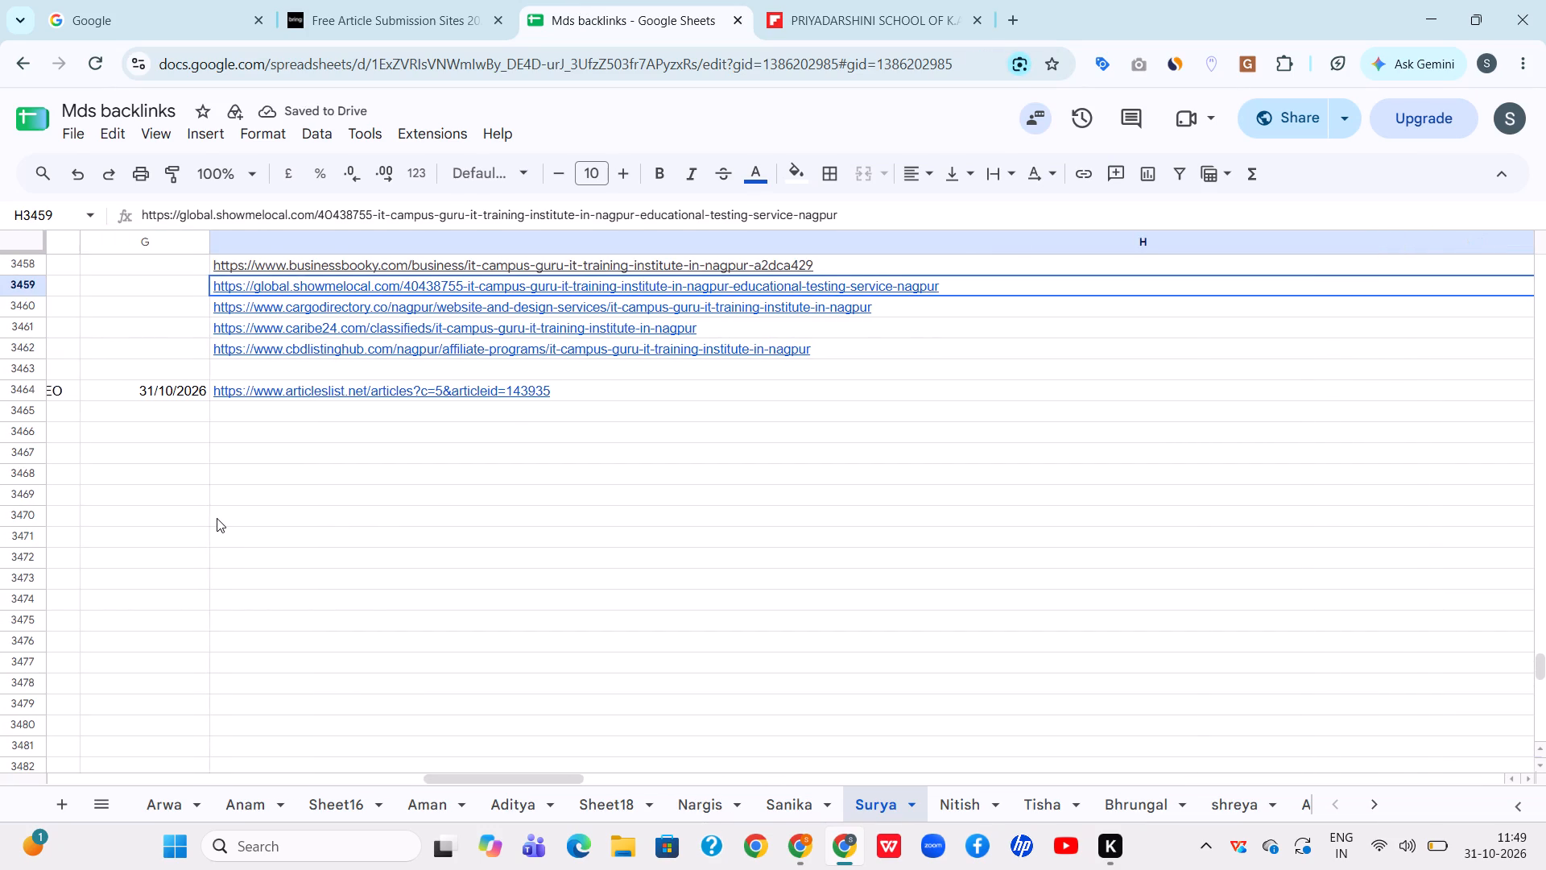
scroll(217, 518, "down", 1)
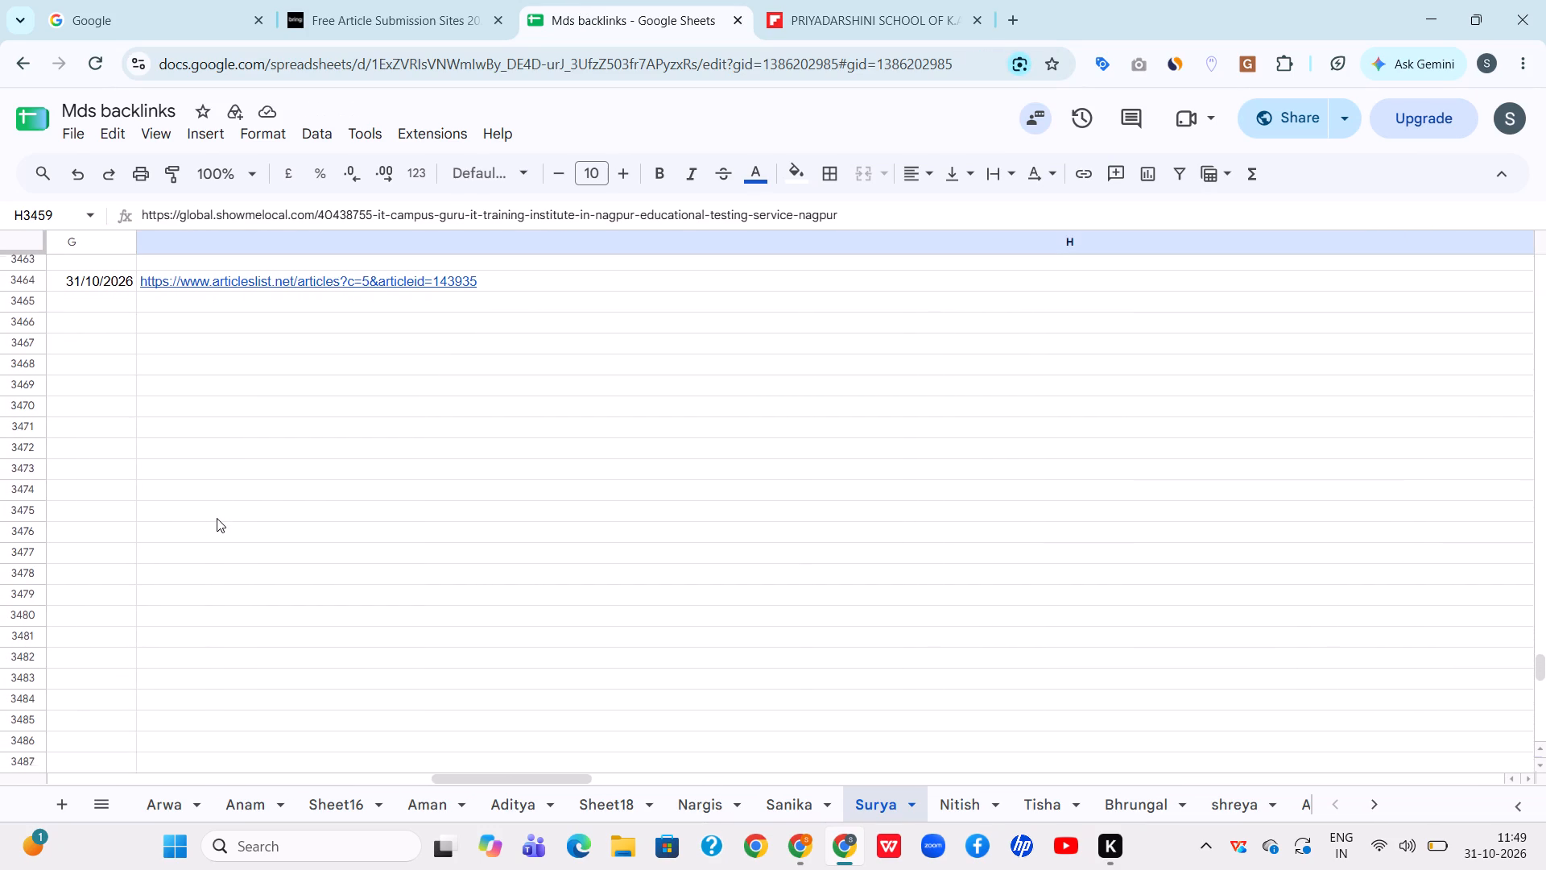
scroll(217, 518, "down", 1)
scroll(217, 518, "up", 1)
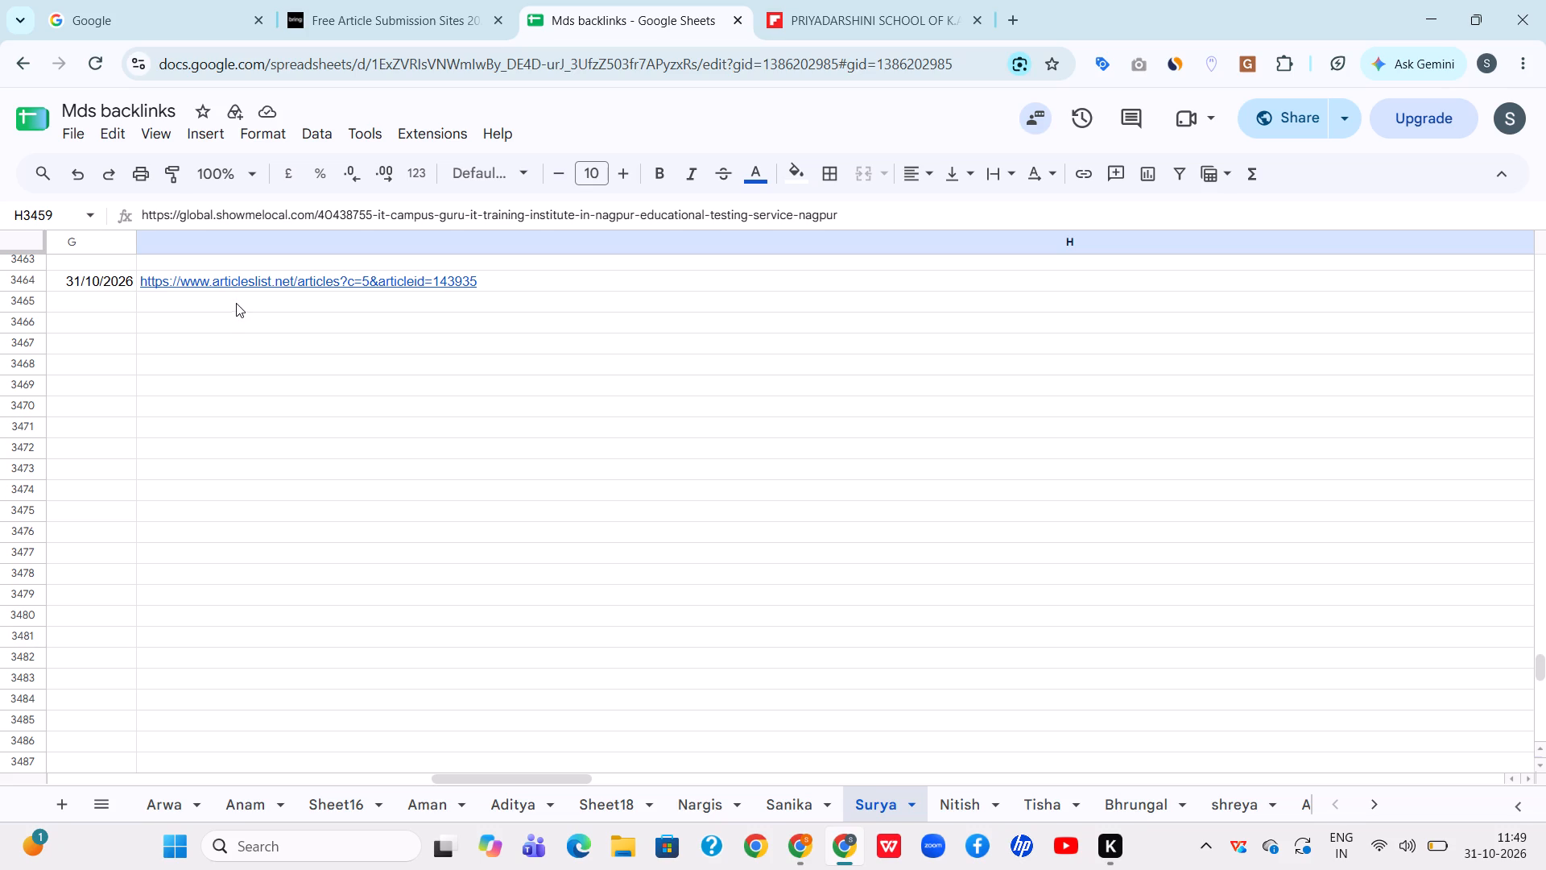
left_click(236, 304)
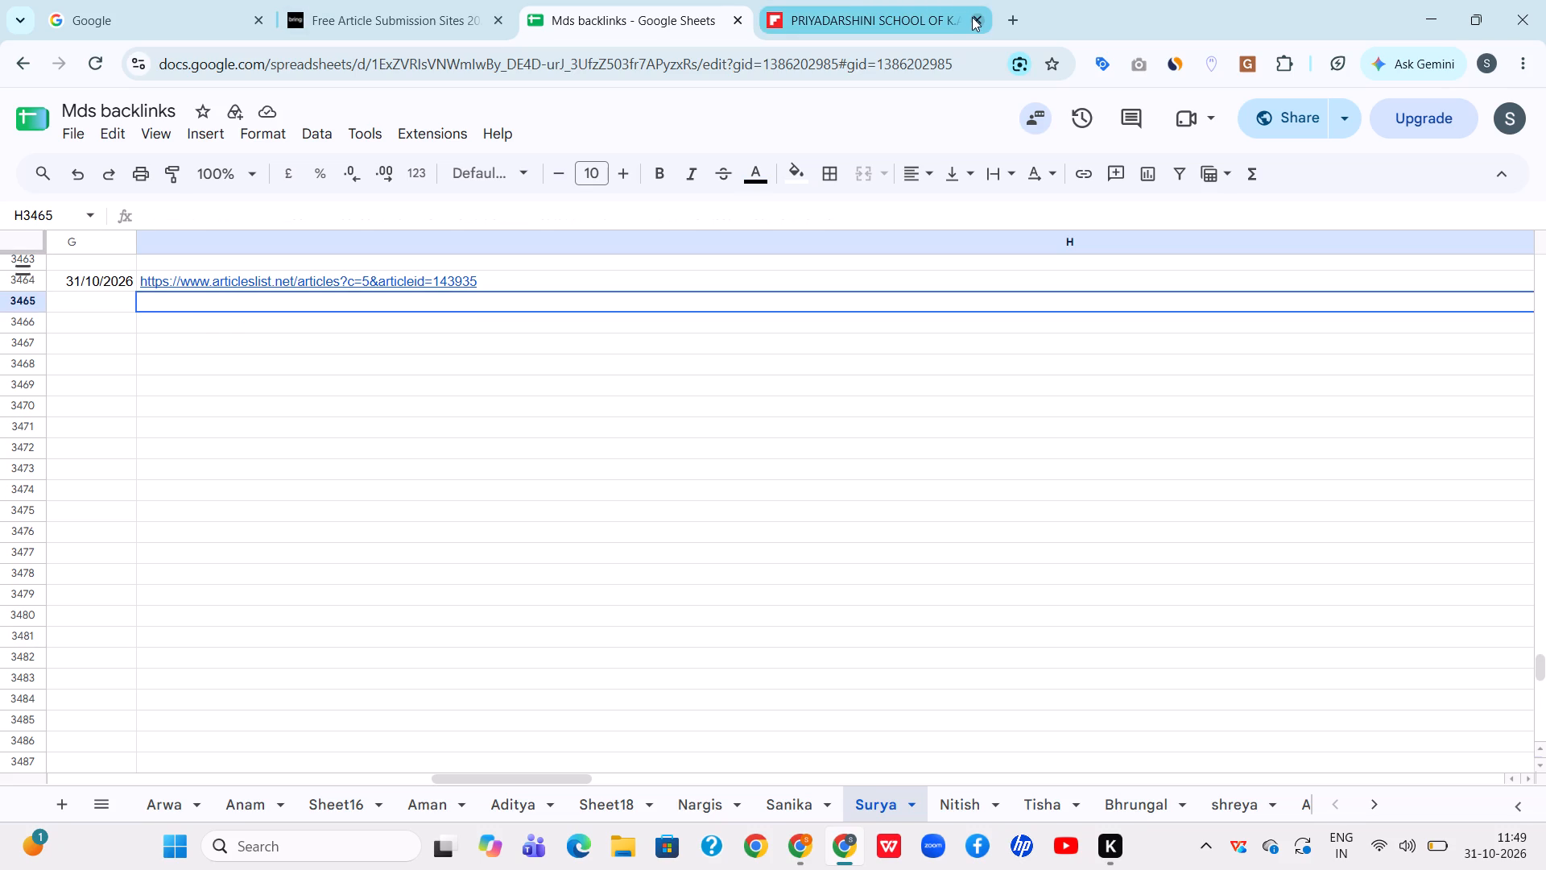
Close the Flipboard tab, copy article1.co.uk/ from the free article submission sites list and open it in a new tab.
left_click(970, 17)
left_click(328, 0)
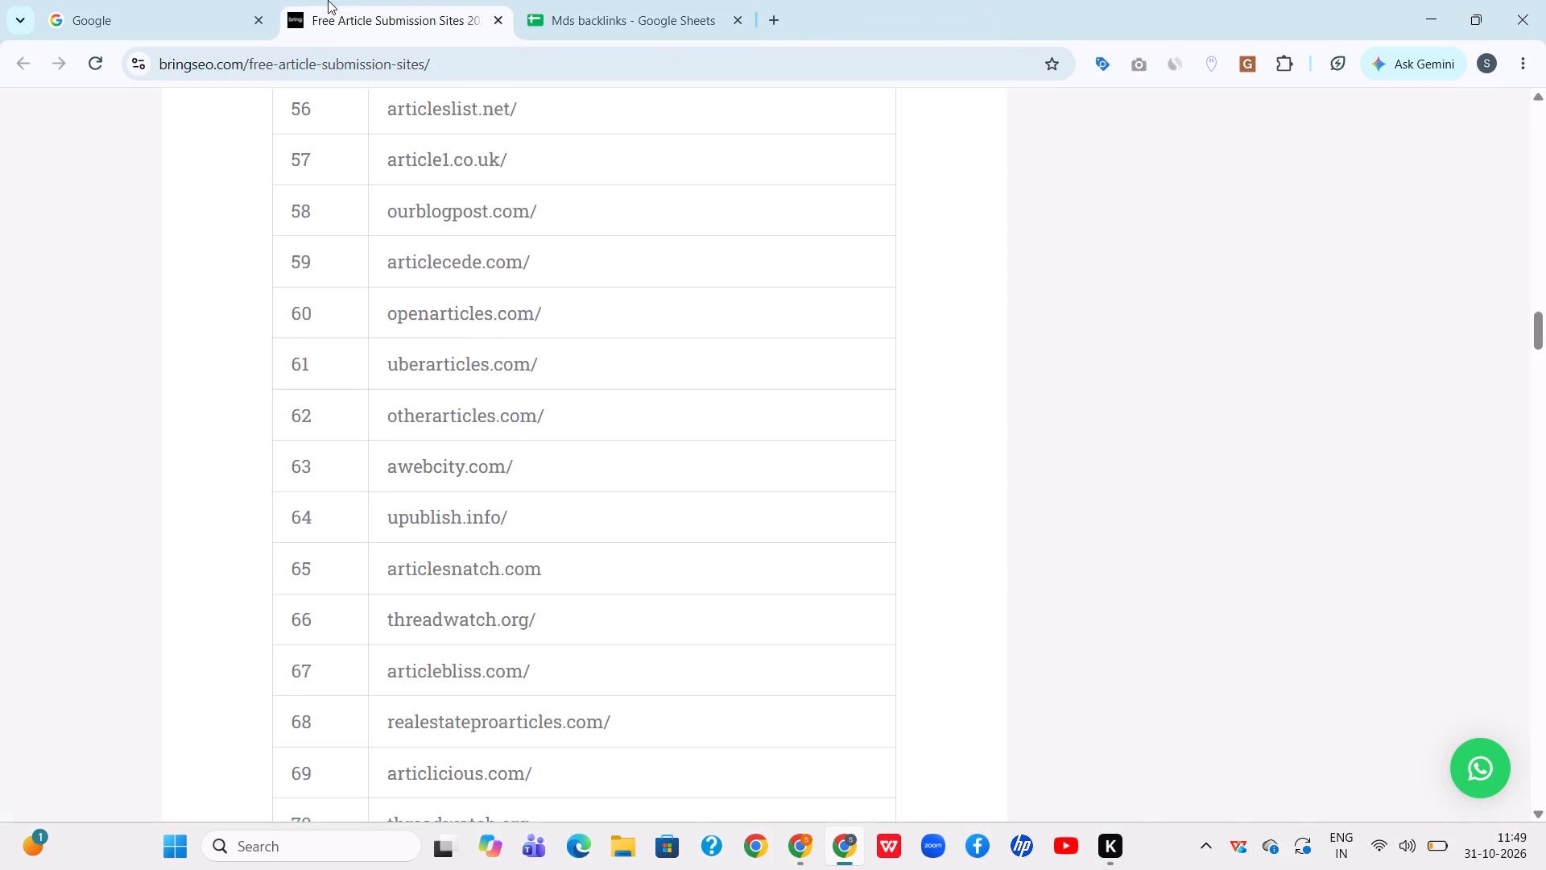
triple_click(409, 165)
double_click(409, 165)
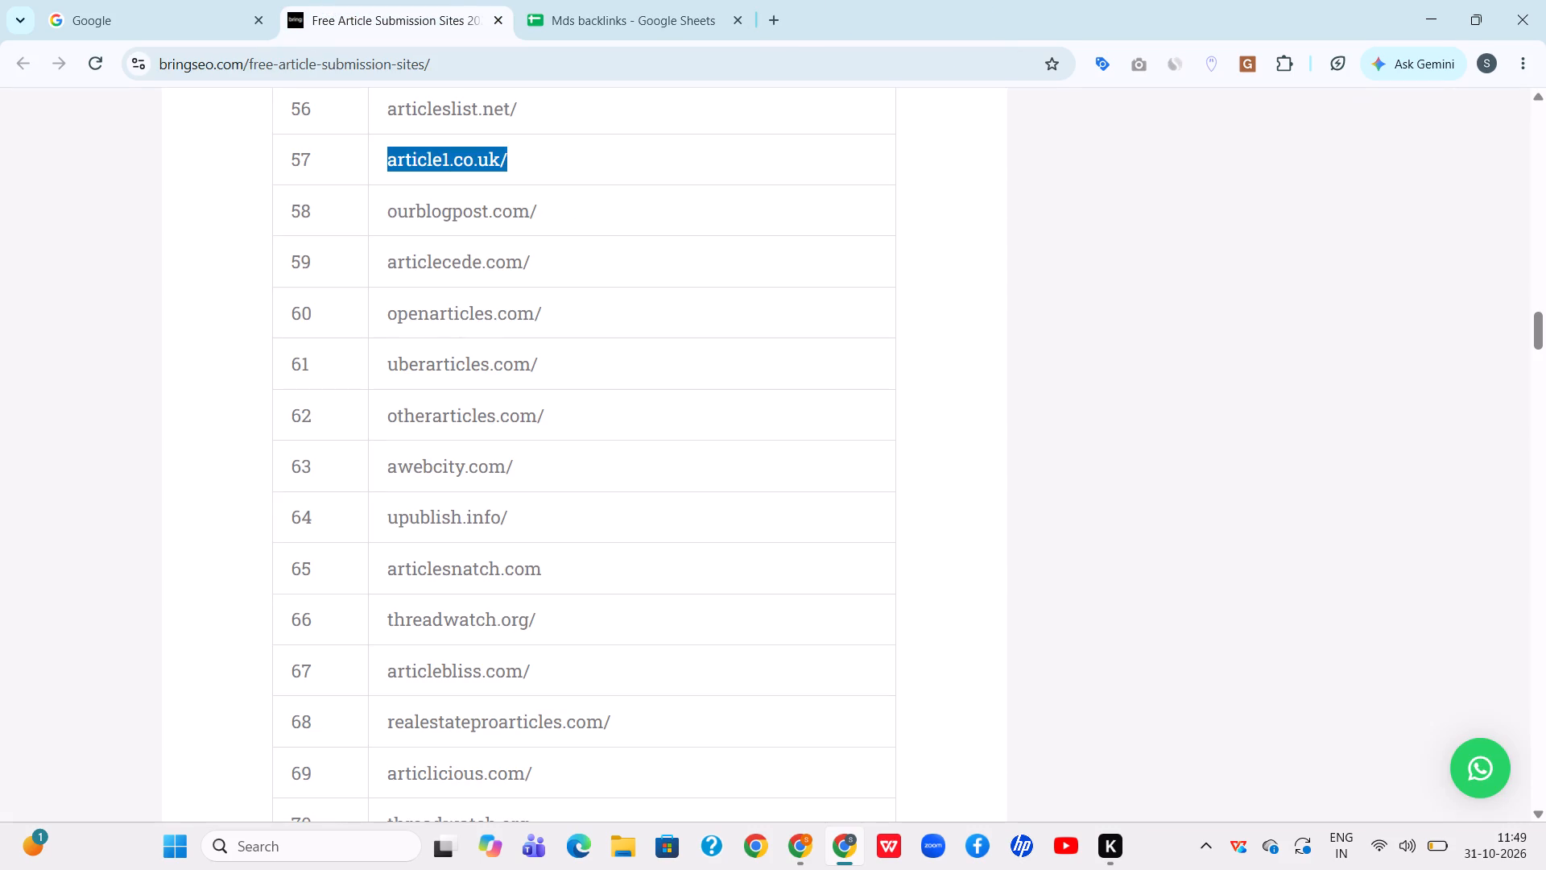
key("ctrl+c")
left_click(409, 165)
left_click(761, 6)
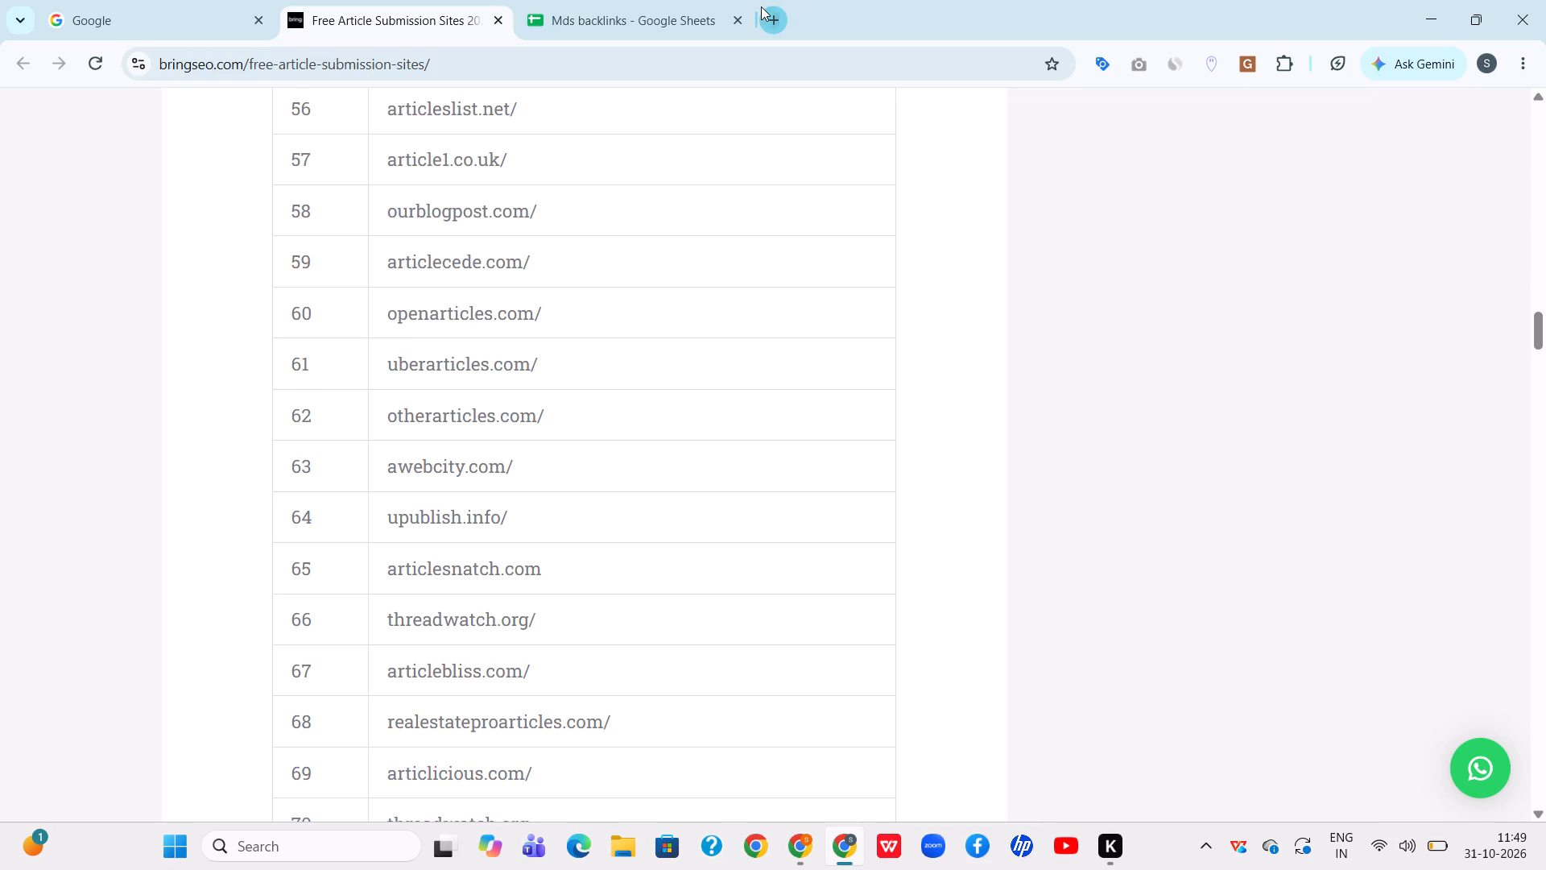
key("ctrl+v")
key("Return")
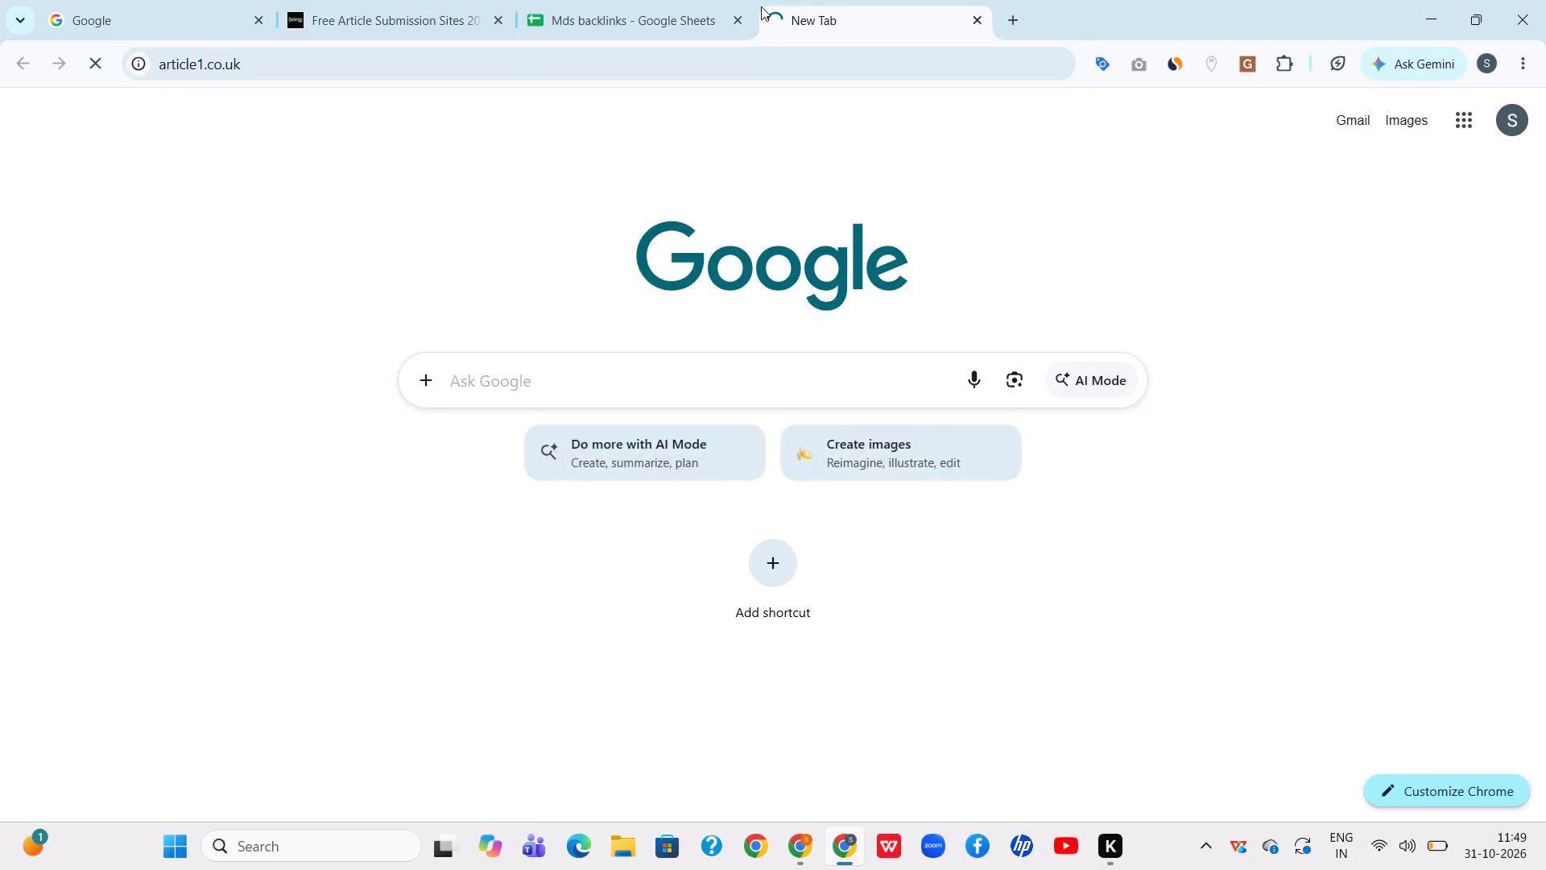
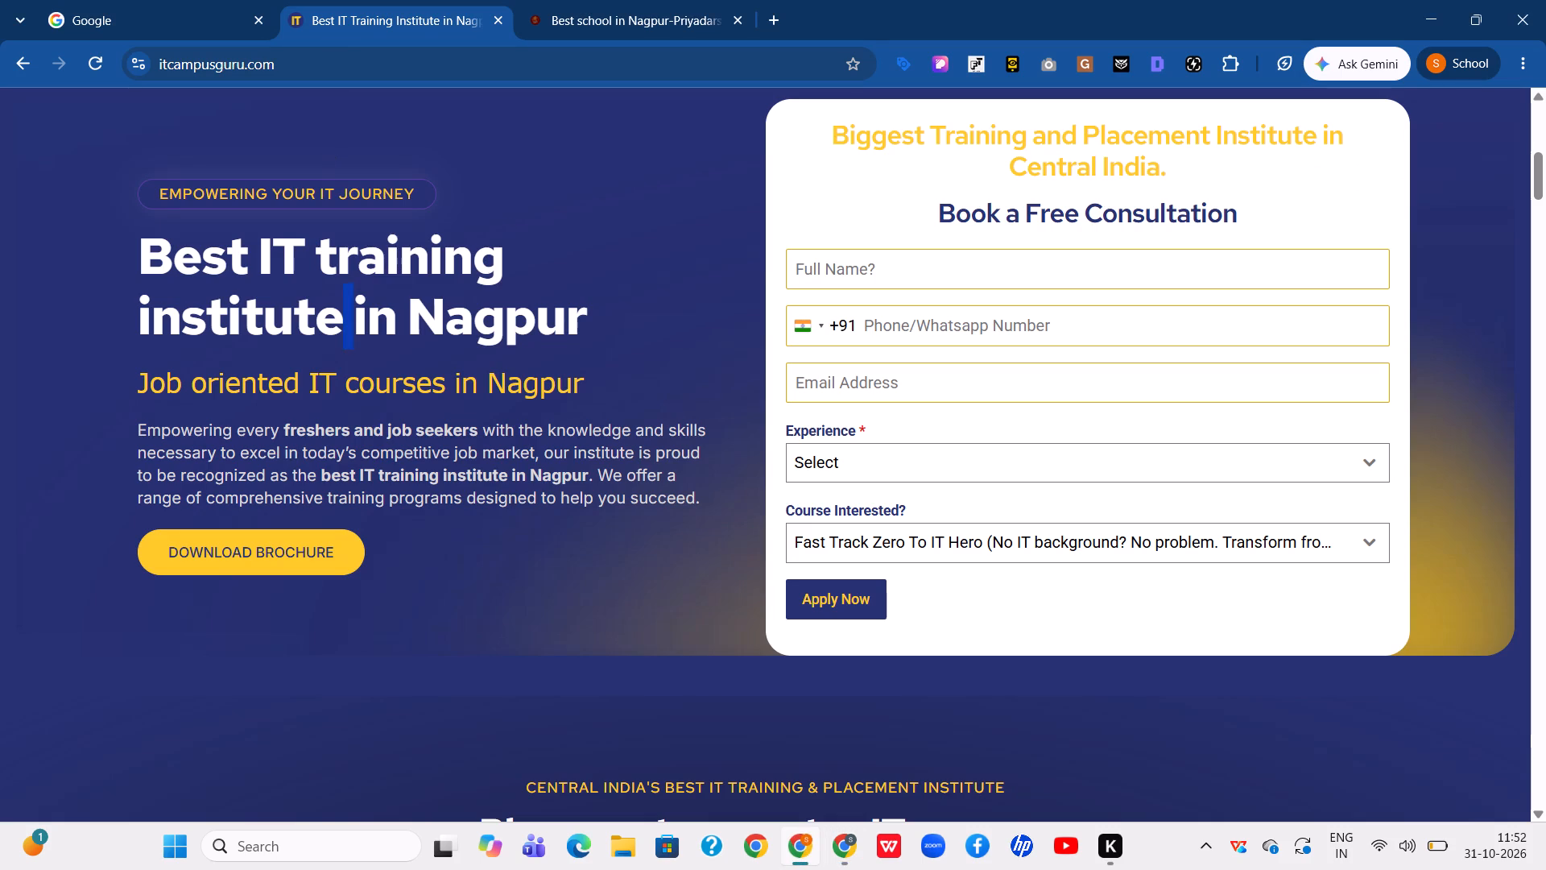
Select the full main heading "Best IT training institute in Nagpur" on the itcampusguru.com homepage.
left_click(345, 321)
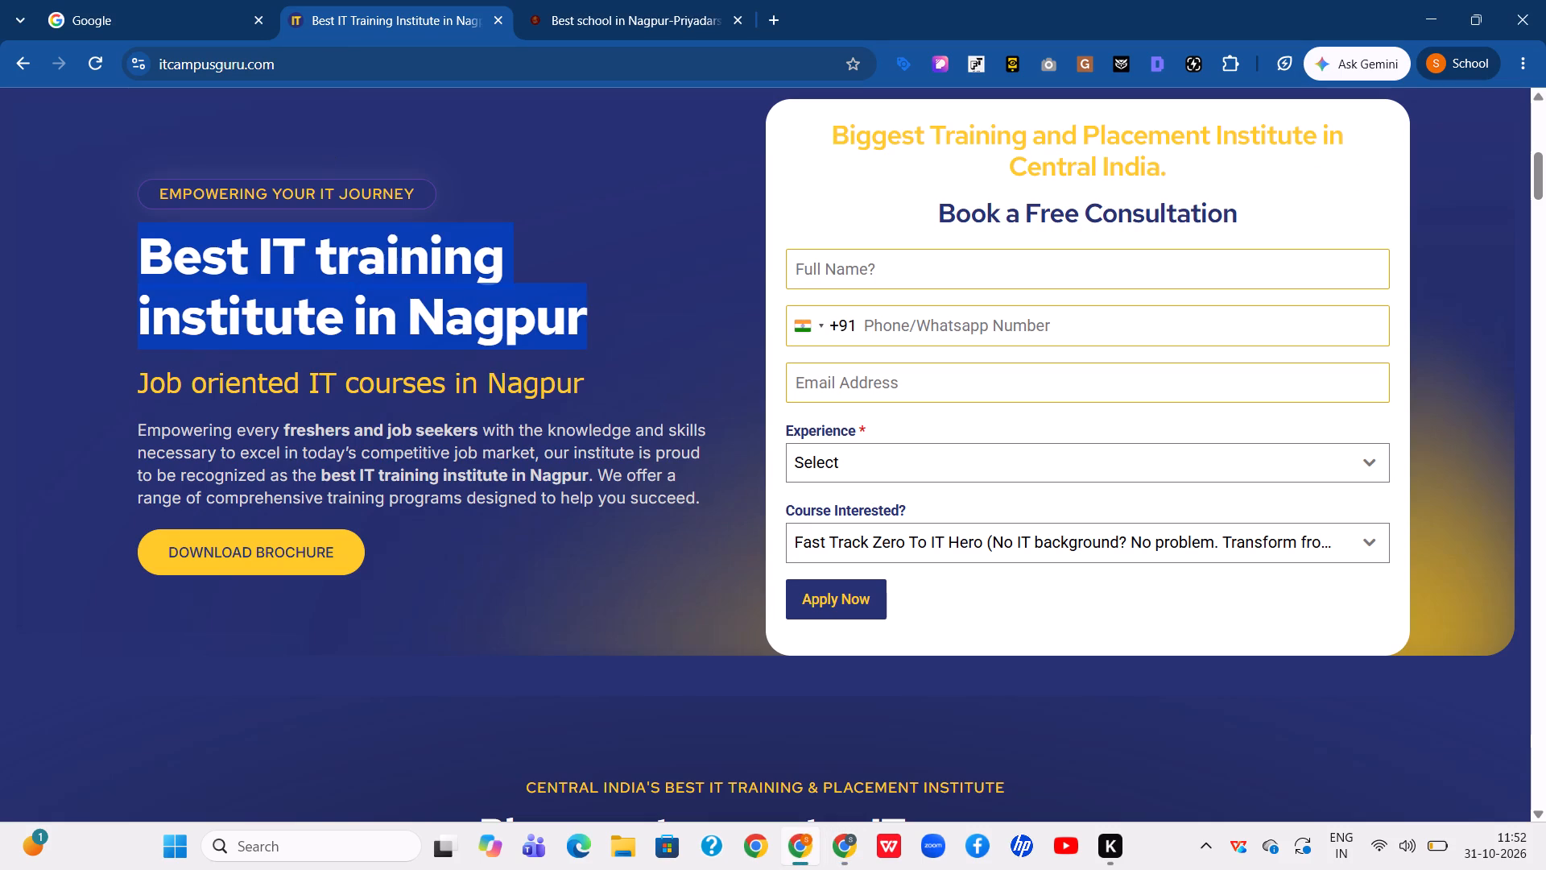
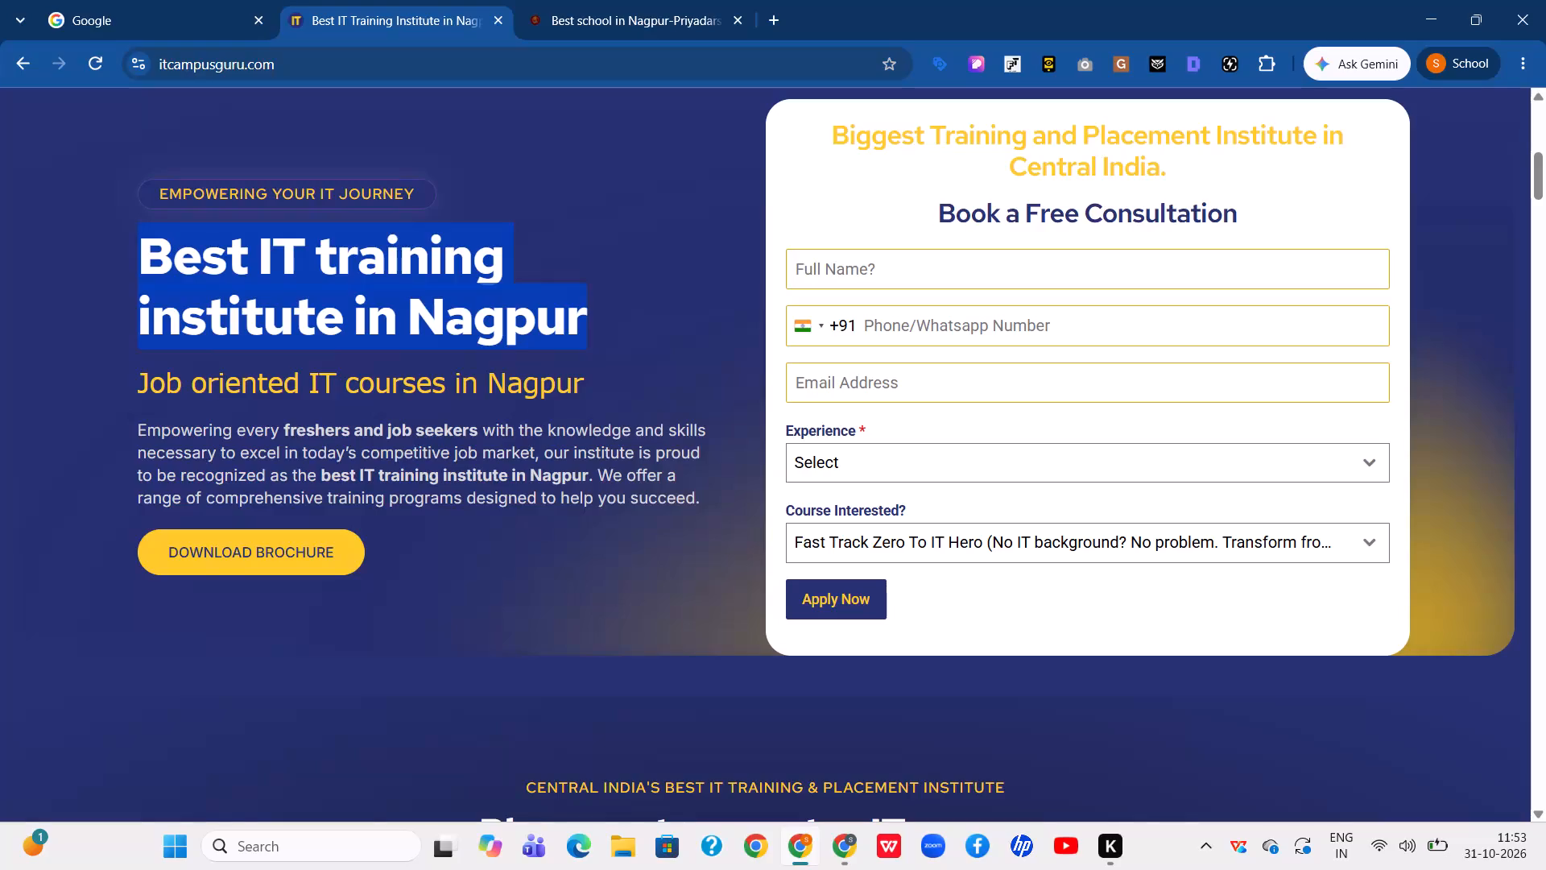
Enter the article title "Best IT training institute in Nagpur | 100% Job-Guaranteed IT Courses" in the article1.co.uk form.
left_click(345, 321)
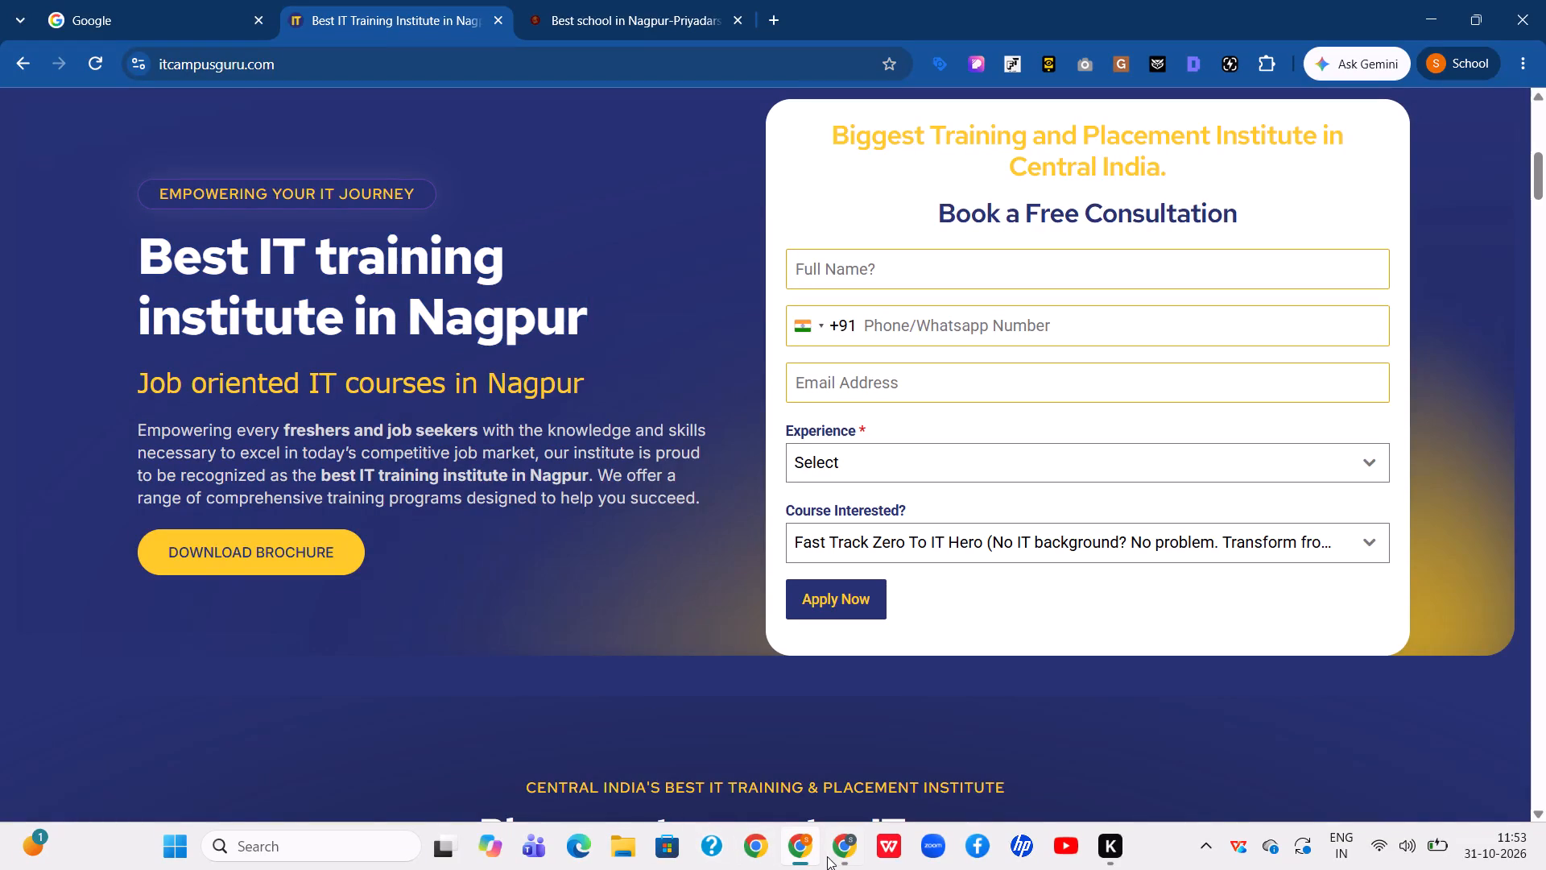
left_click(826, 856)
key("ctrl+v")
key("space")
type("| 100% Jo")
key("BackSpace")
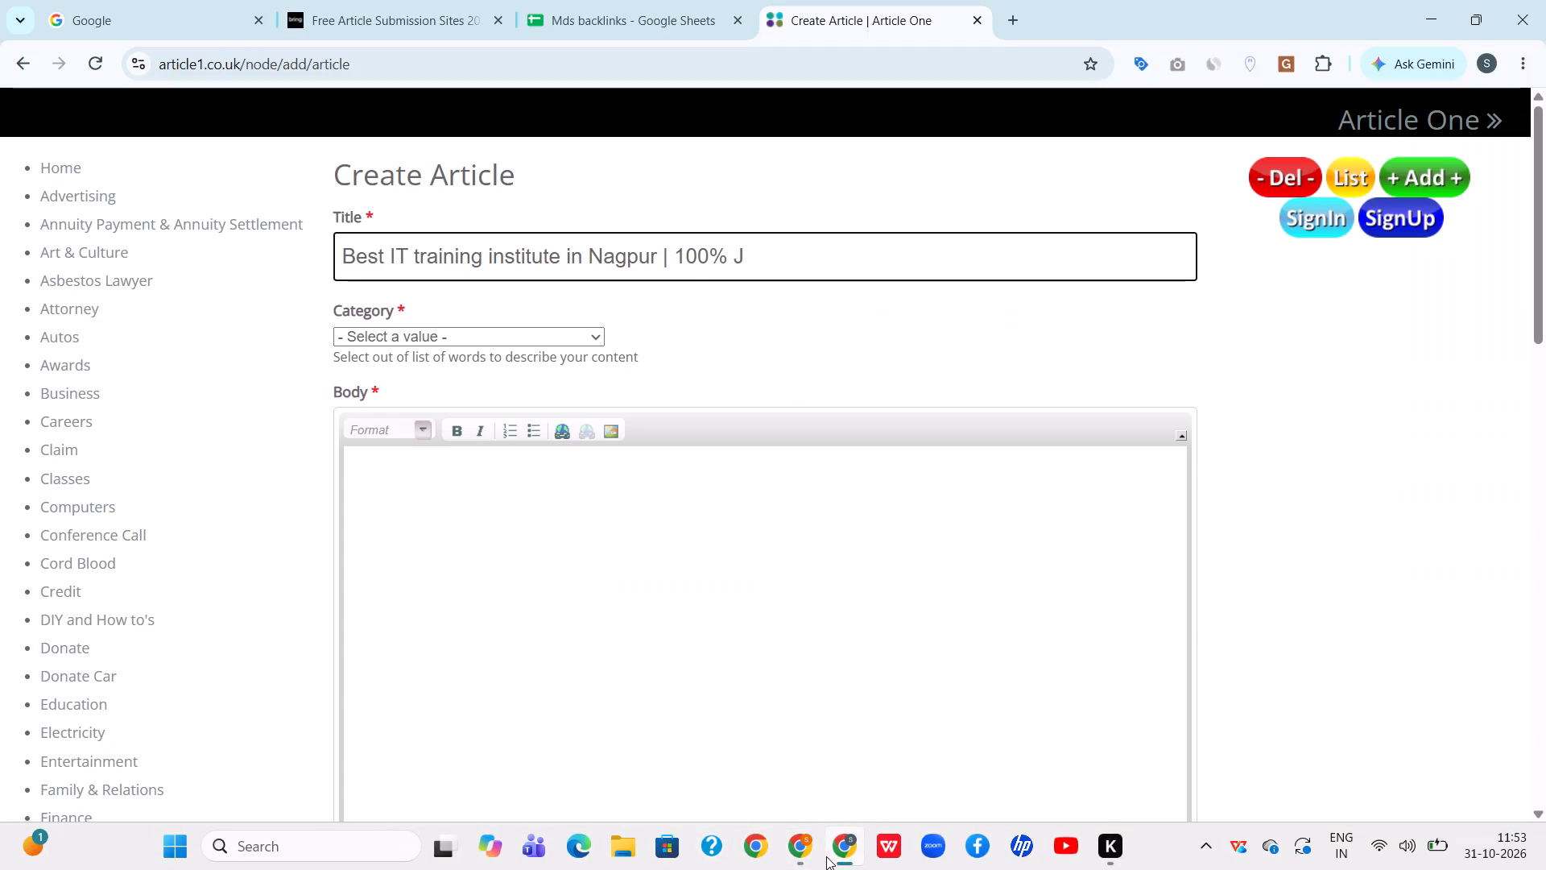
type("ob-Guaran")
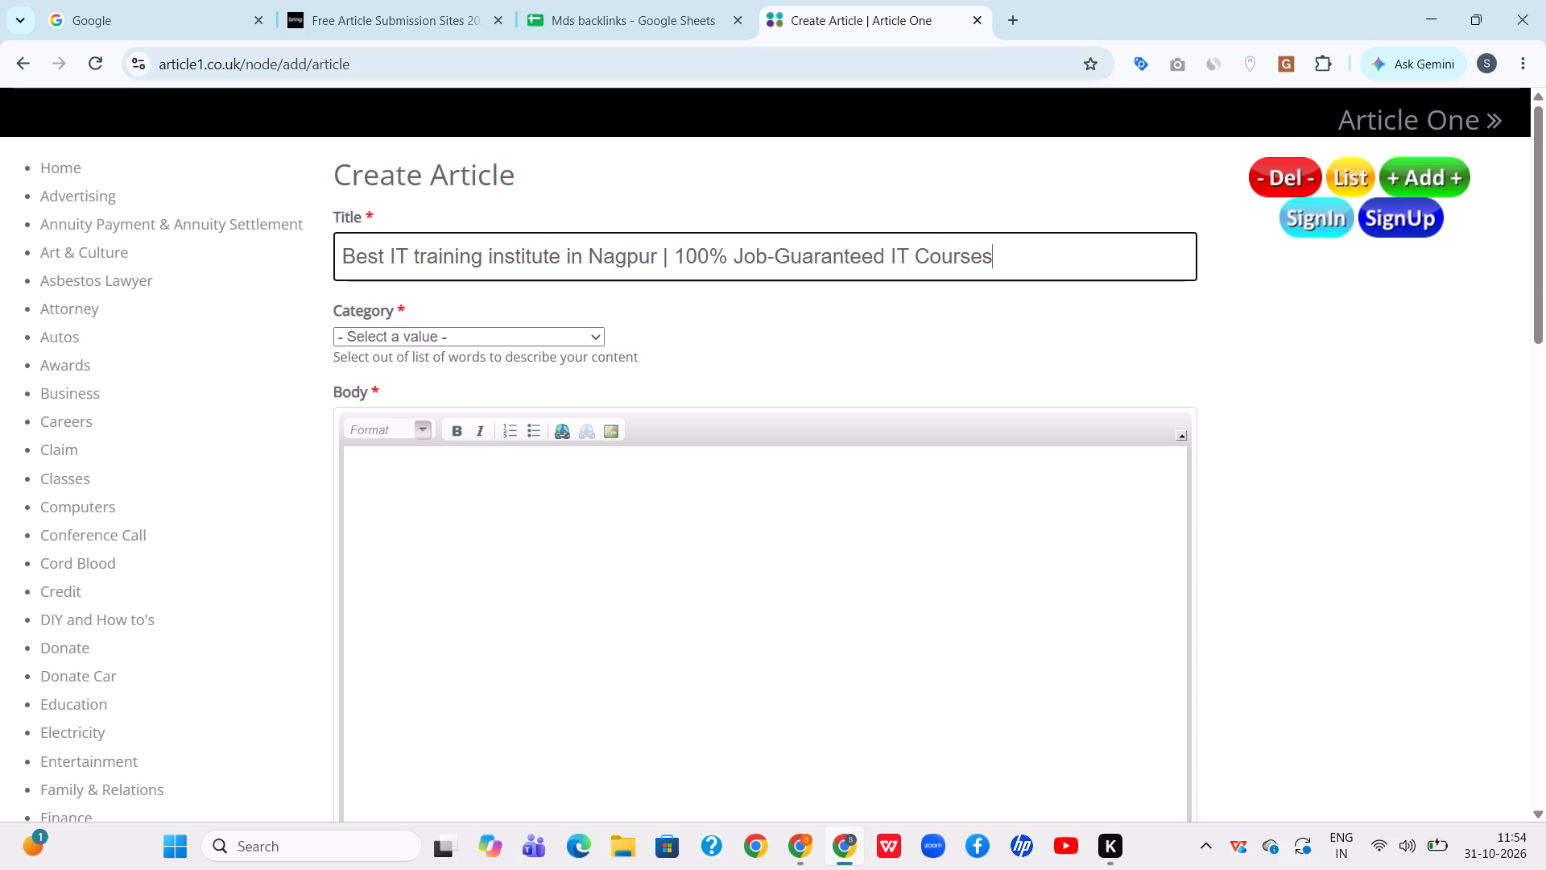
Set the article category to Education.
left_click(378, 328)
key("e")
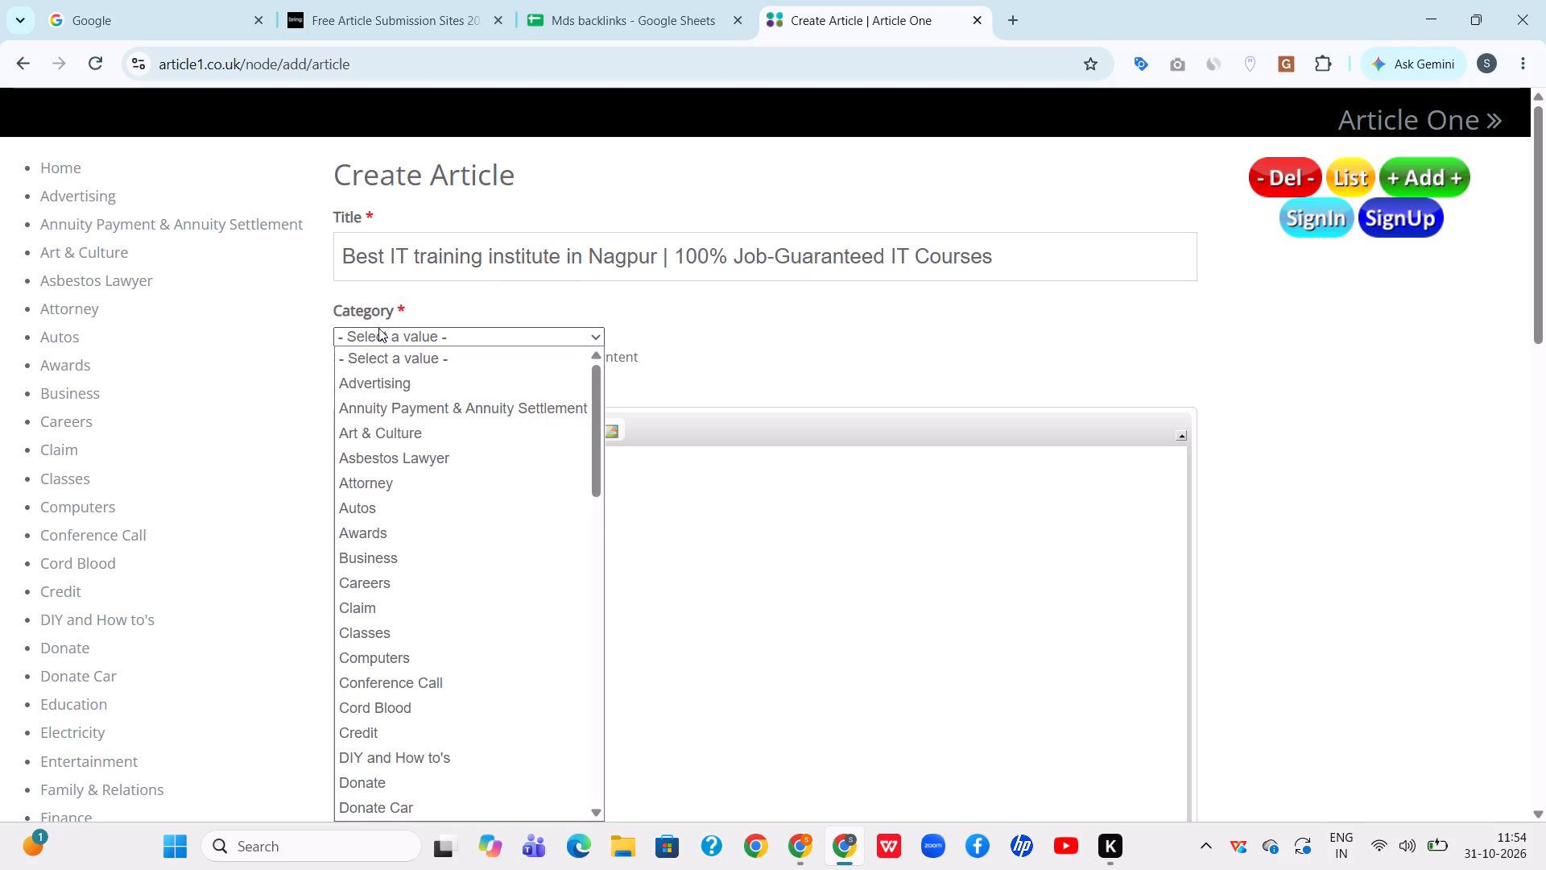
key("Return")
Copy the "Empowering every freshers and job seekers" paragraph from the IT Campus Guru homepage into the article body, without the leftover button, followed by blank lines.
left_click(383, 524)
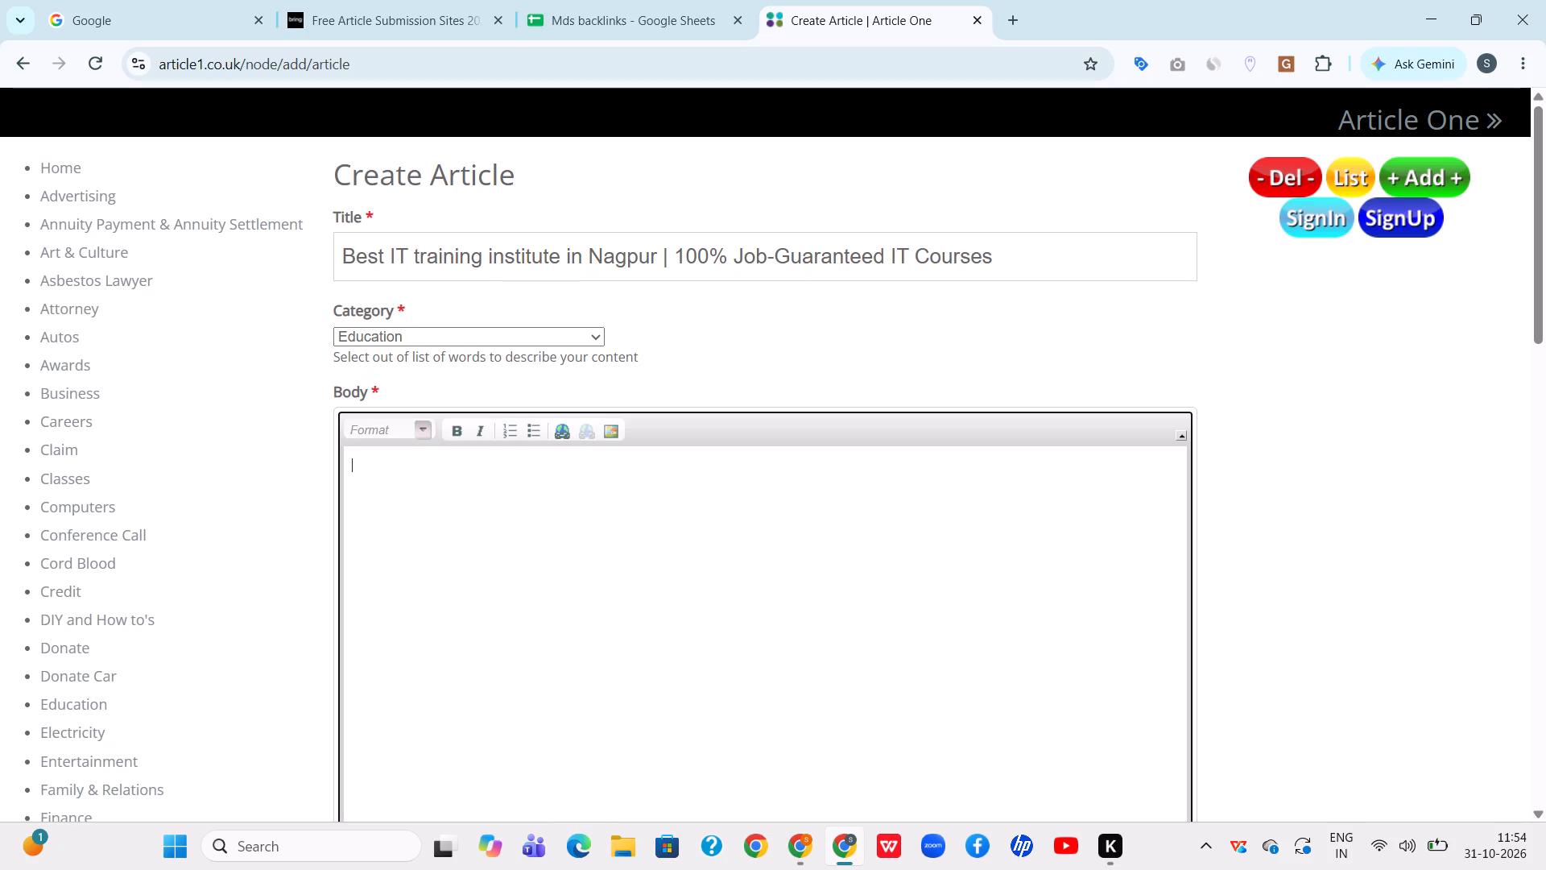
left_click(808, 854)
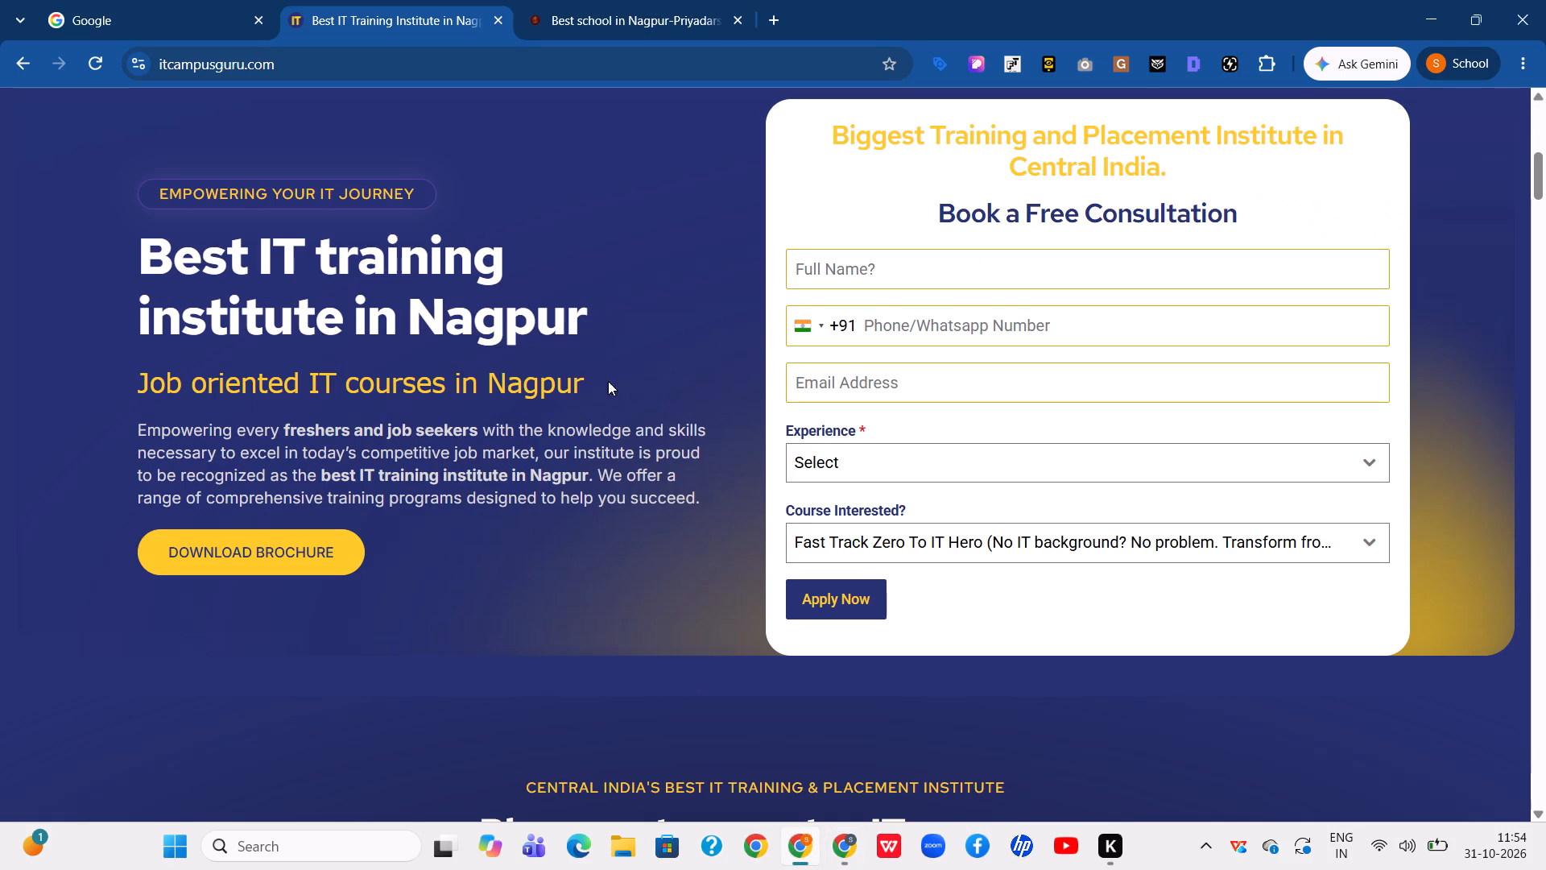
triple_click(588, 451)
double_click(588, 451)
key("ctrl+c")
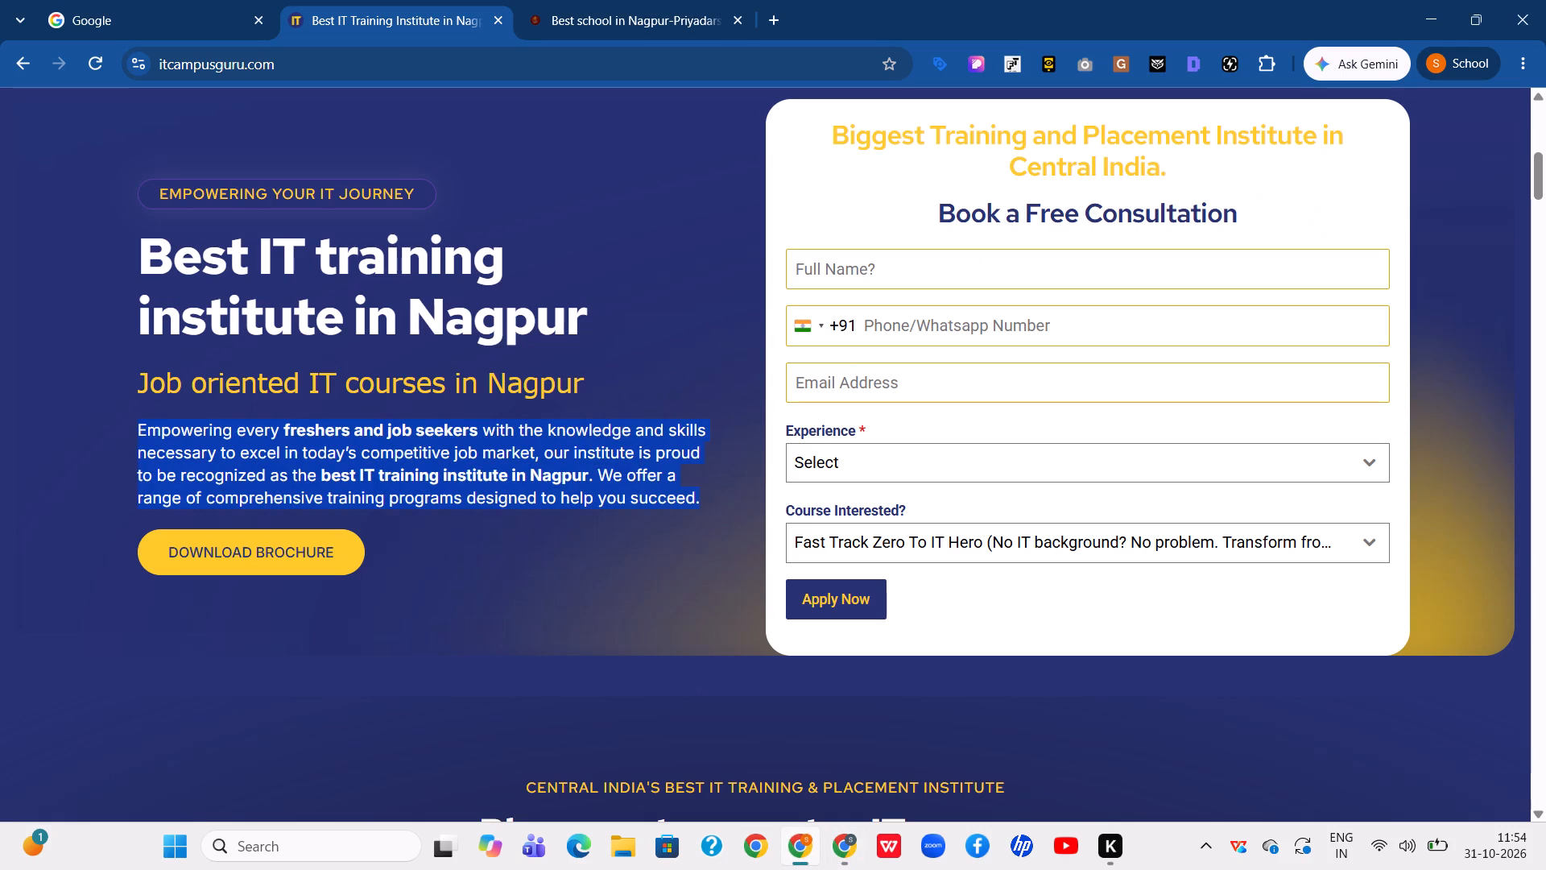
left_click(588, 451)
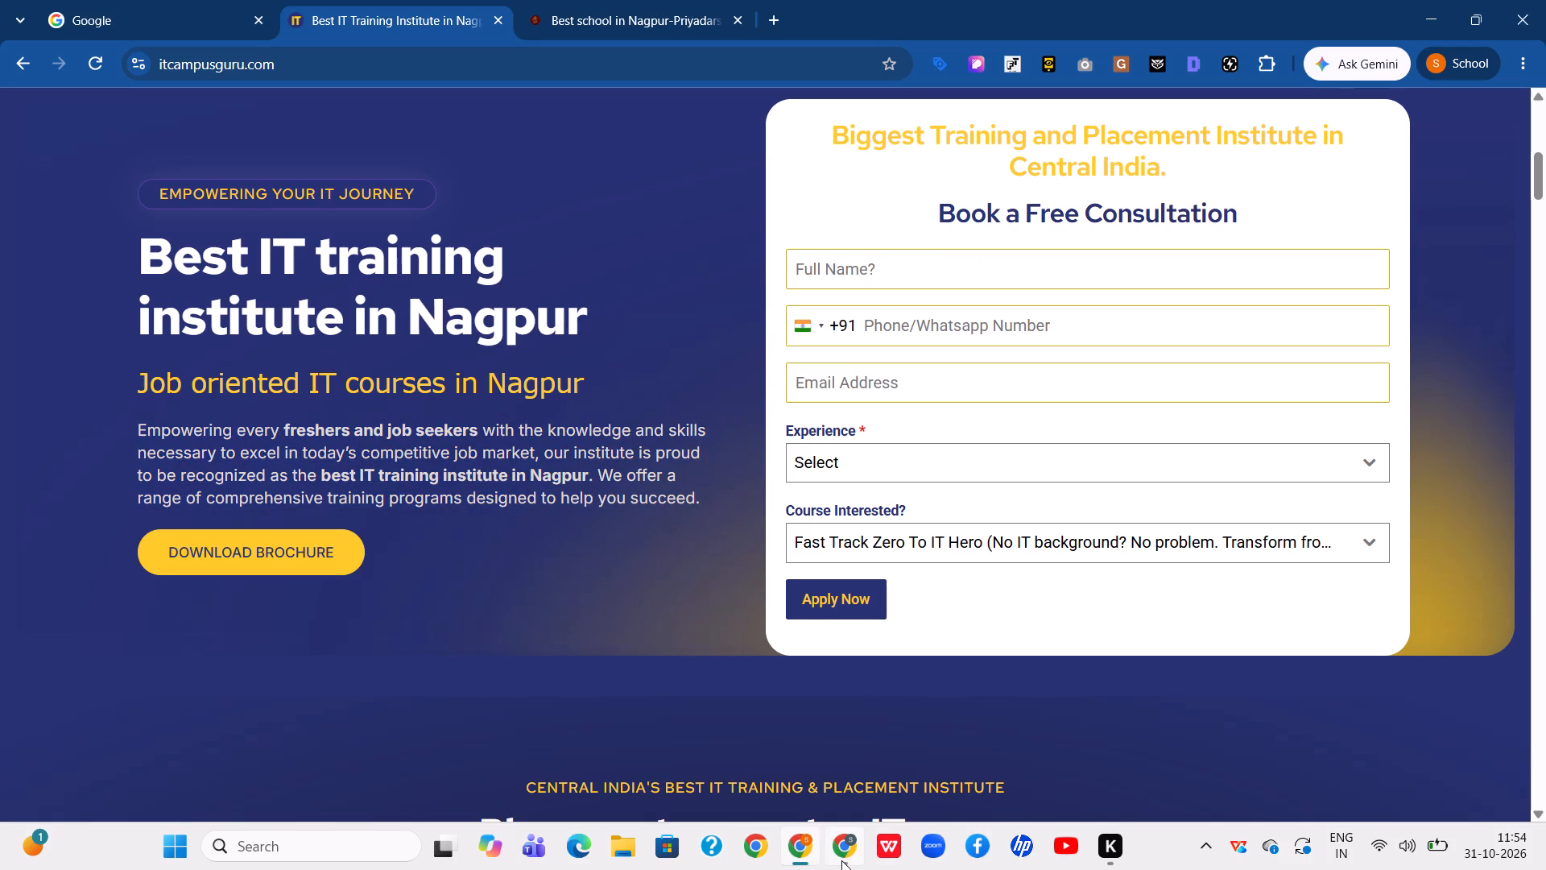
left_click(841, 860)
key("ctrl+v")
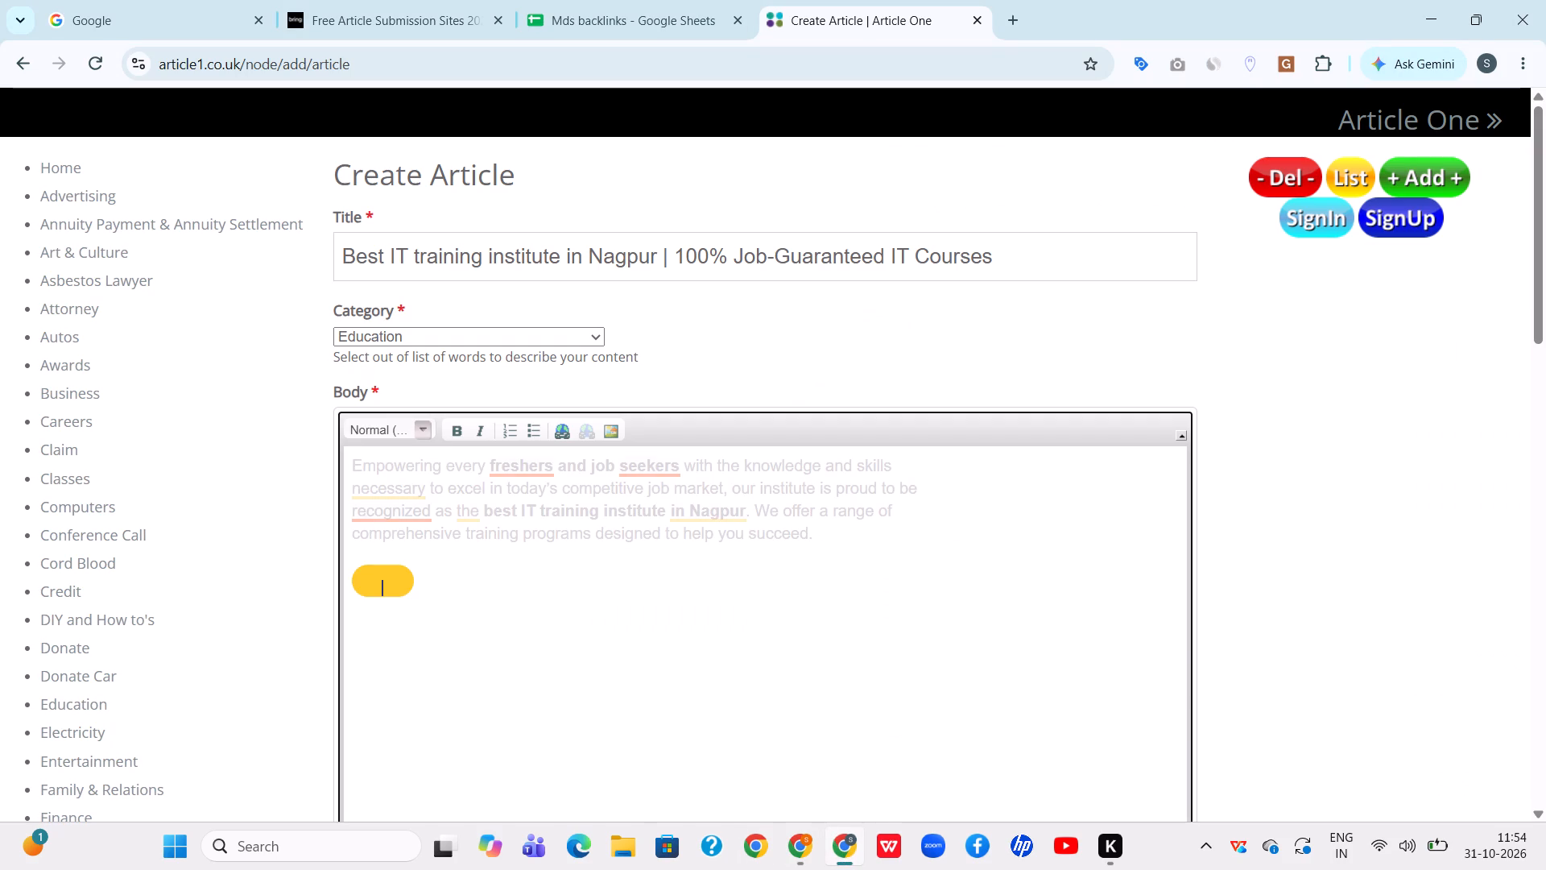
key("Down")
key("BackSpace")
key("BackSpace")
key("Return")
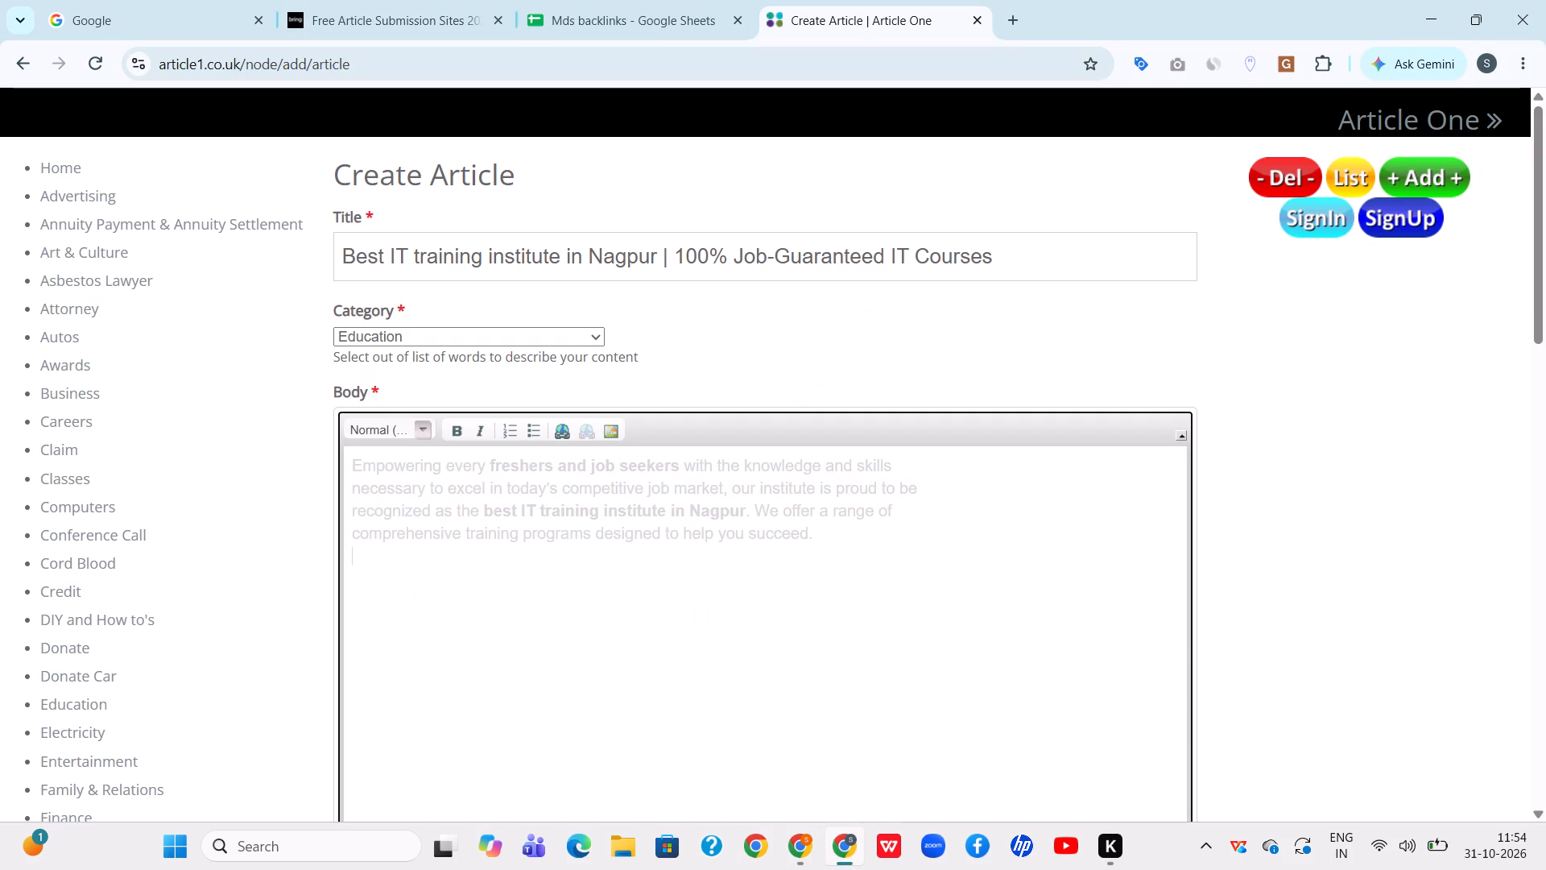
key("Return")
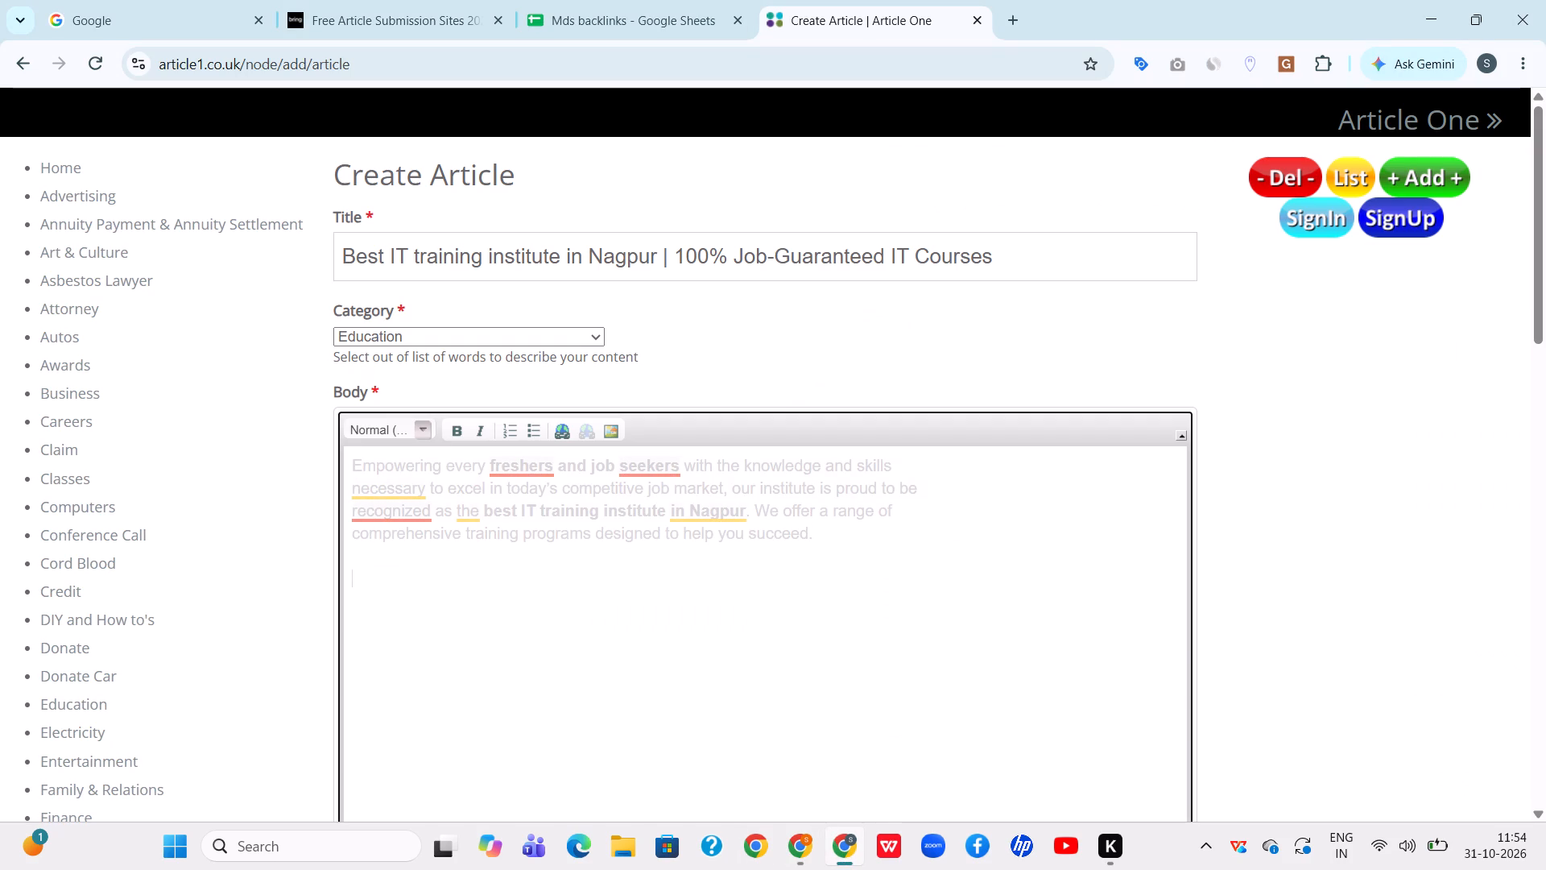
Open the Student Placements page on the IT Campus Guru site.
left_click(792, 853)
key("Page_Up")
key("Page_Up")
key("Page_Up")
key("Page_Up")
key("Page_Up")
key("Page_Up")
key("Page_Up")
key("Page_Up")
key("Page_Up")
key("Page_Up")
key("Page_Up")
key("Page_Up")
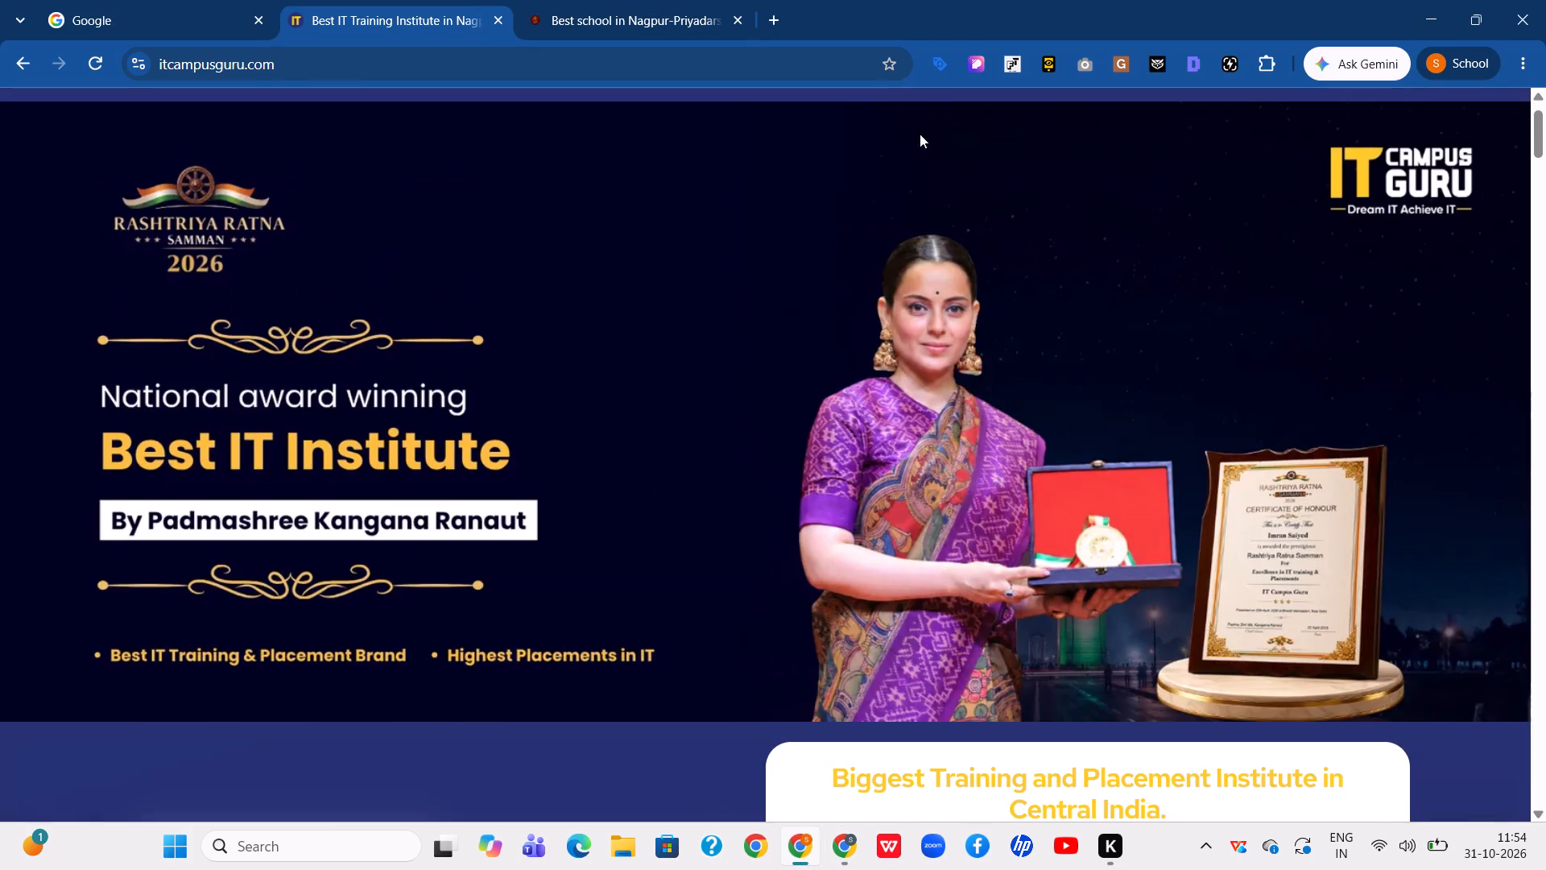
left_click(1017, 118)
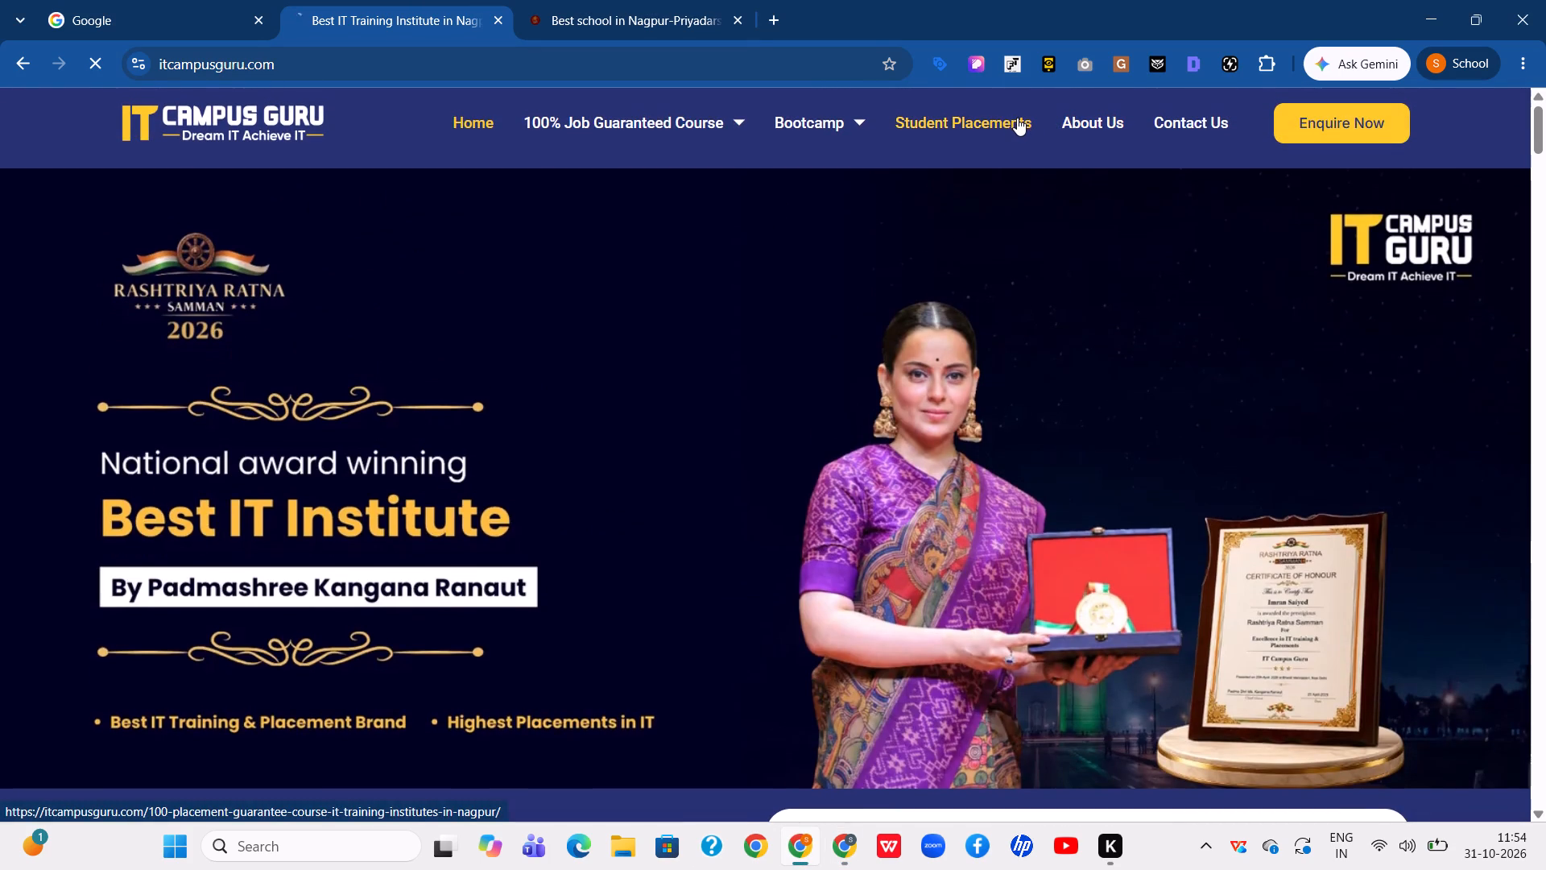
Copy the full paragraph under the "# Offer letter mil gya" heading.
key("Page_Down")
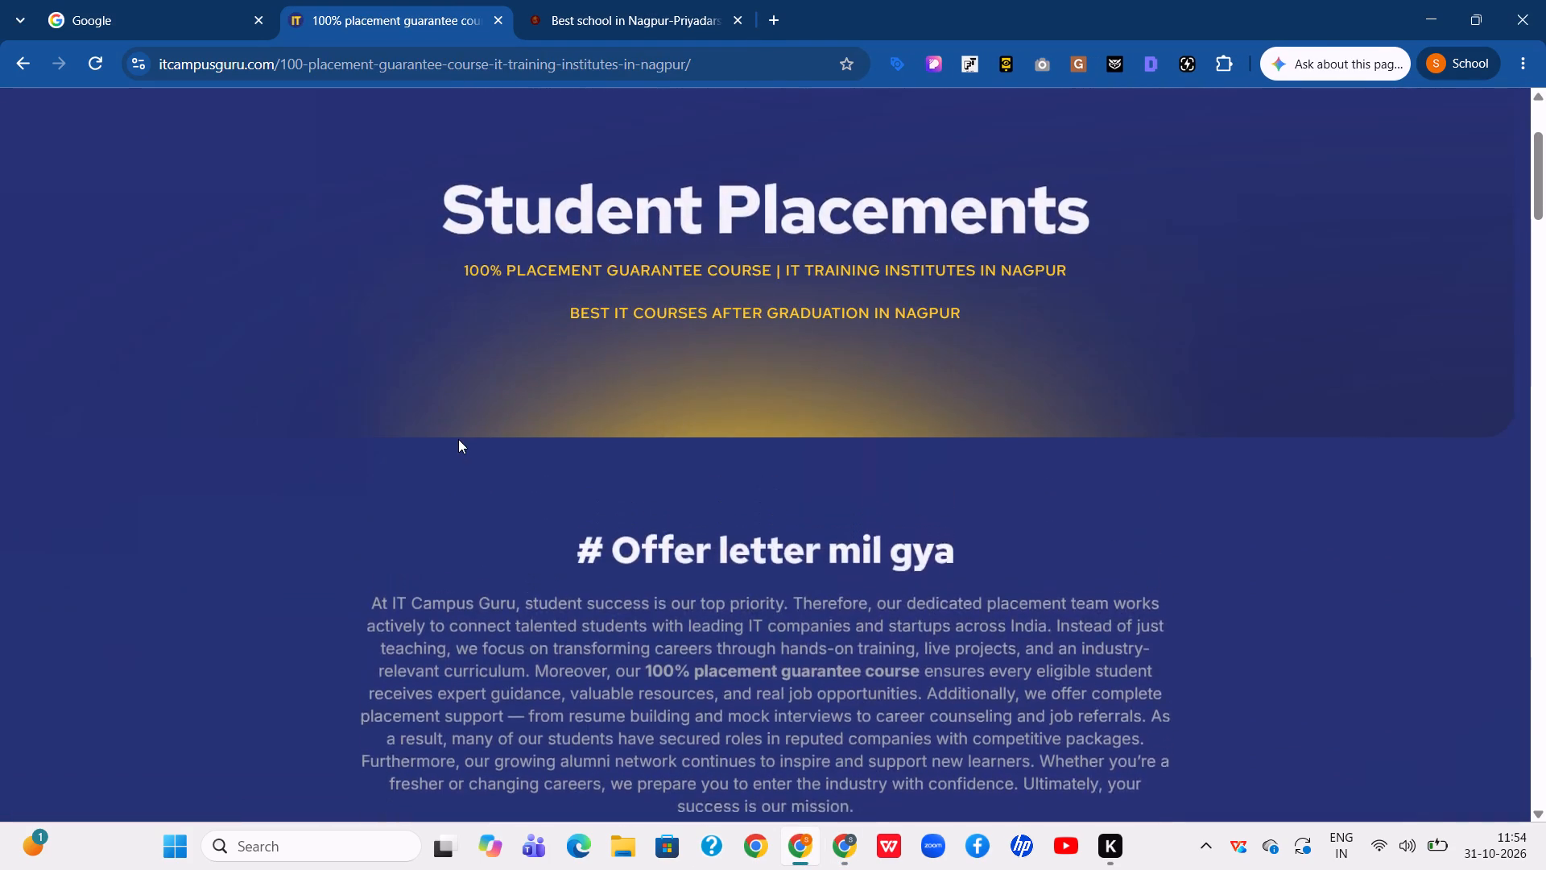
scroll(458, 439, "left", 1)
triple_click(458, 439)
left_click(458, 439)
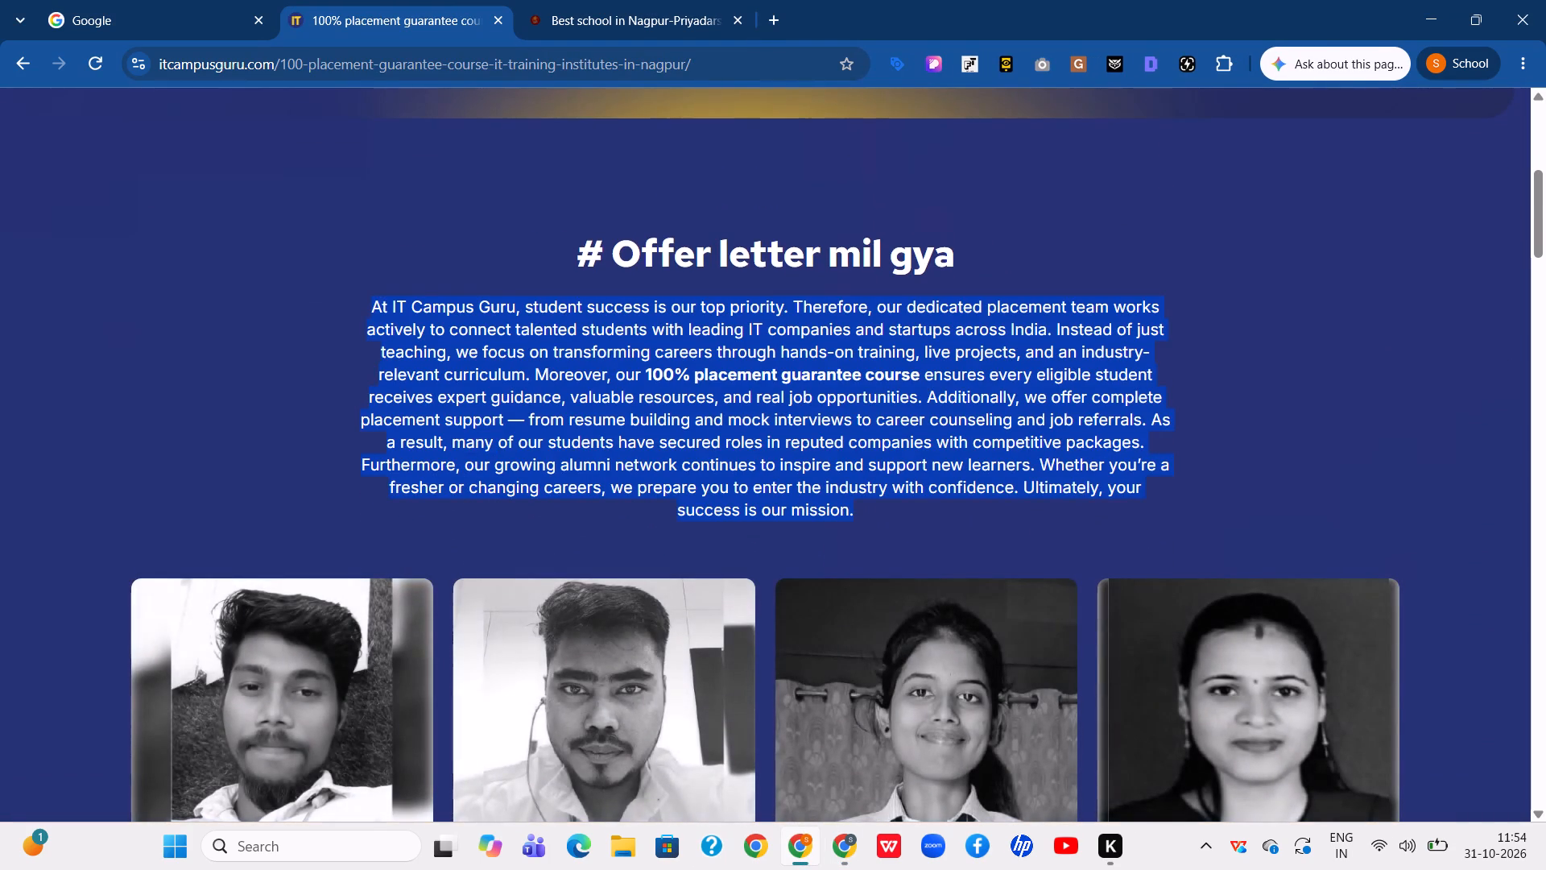
key("ctrl+c")
left_click(458, 439)
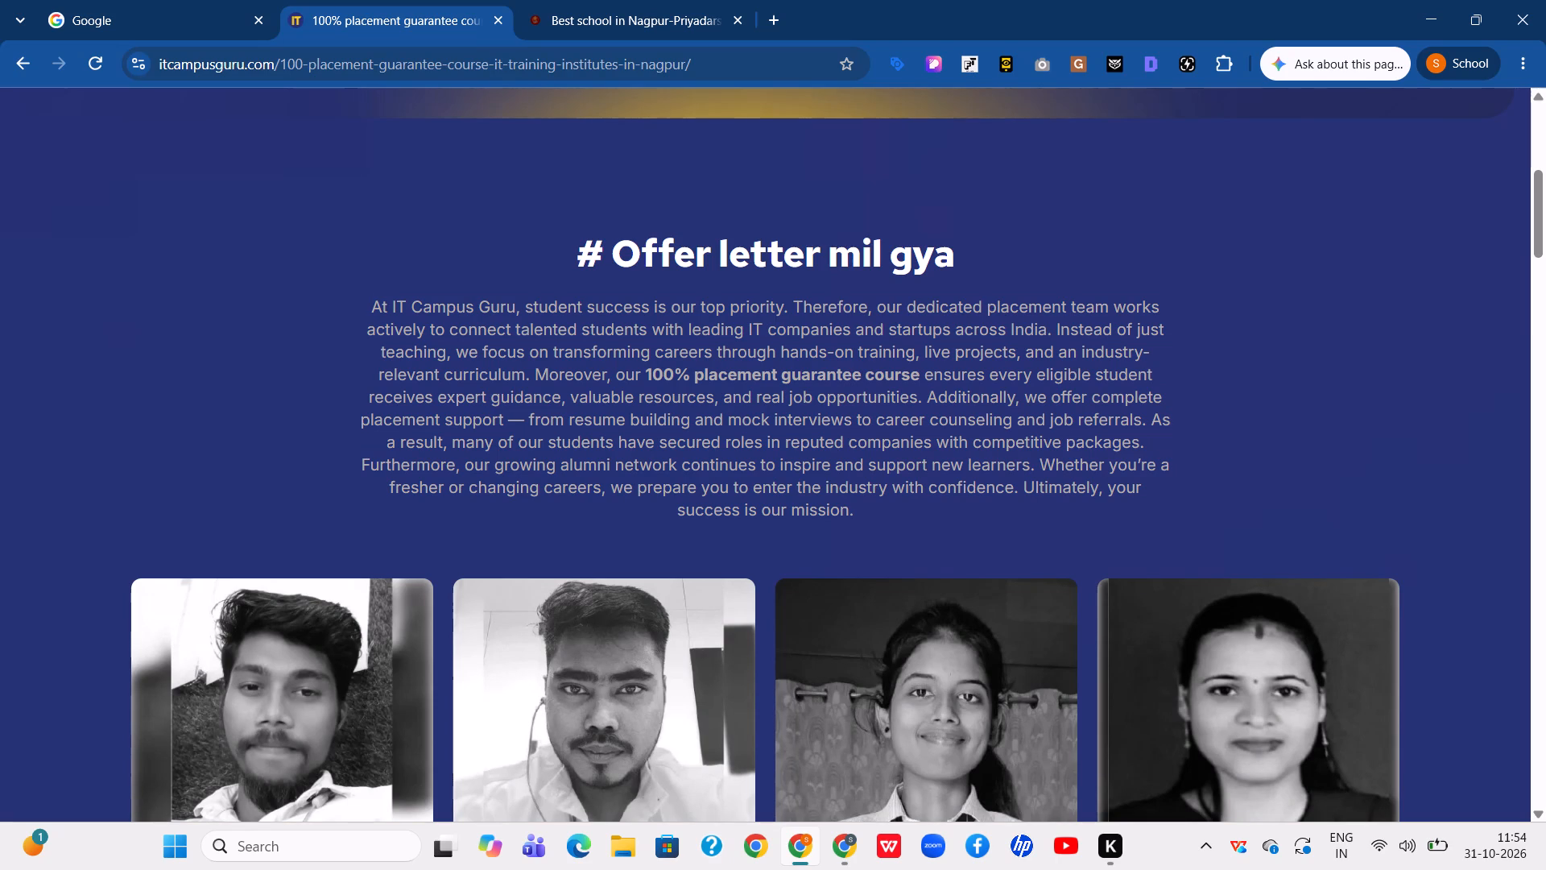
Select the "Interest in joining us?" section on the Student Placements page, from its heading through the end of its paragraph.
key("Page_Down")
key("Page_Down")
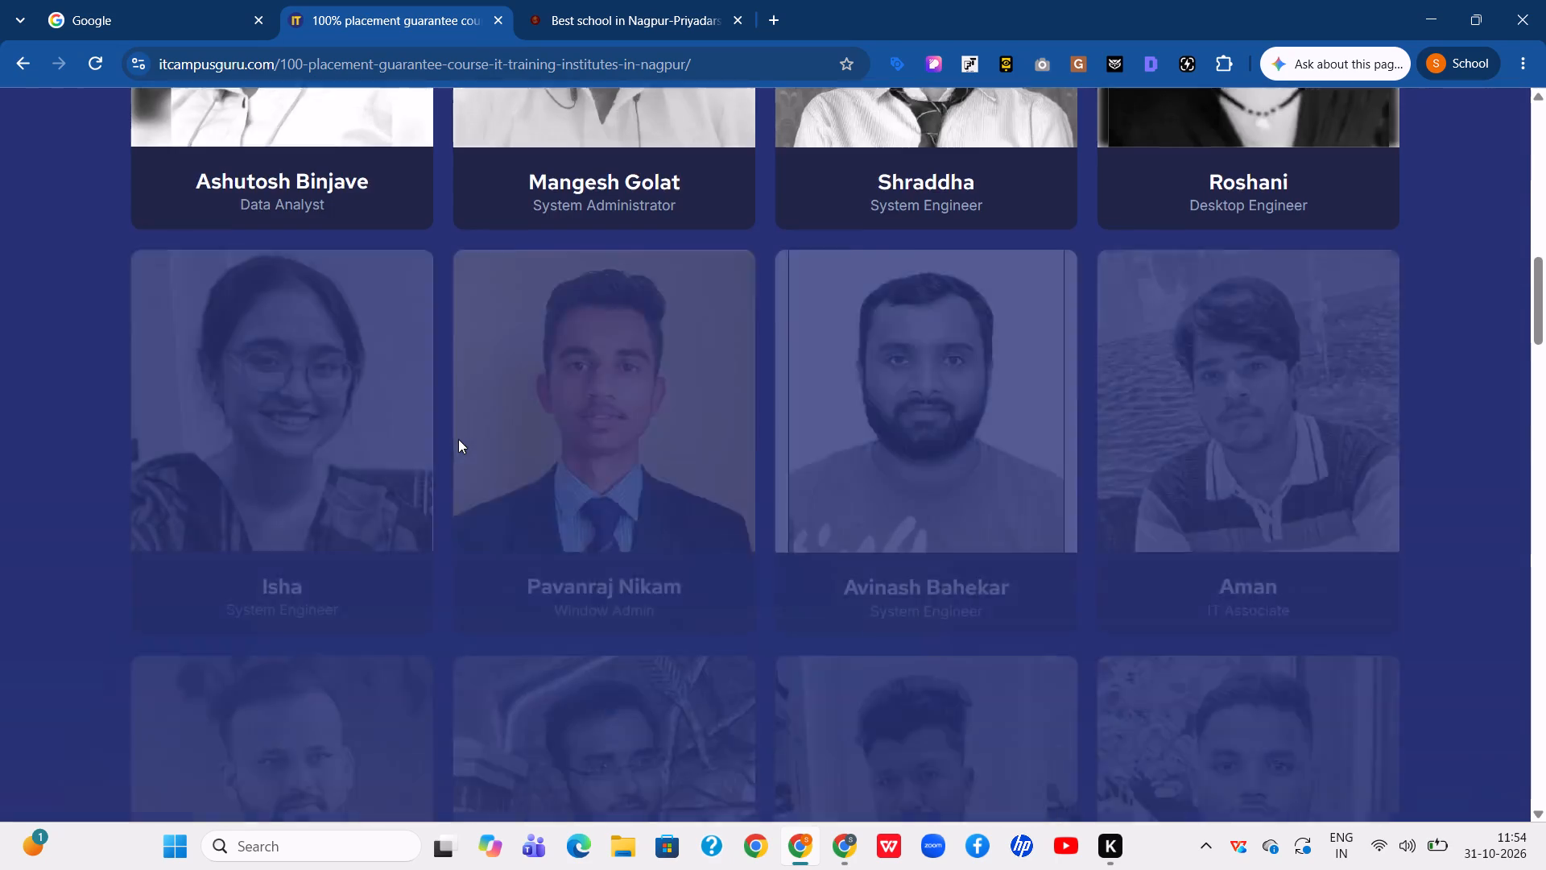
key("Page_Down")
key("Page_Down")
key("Page_Down")
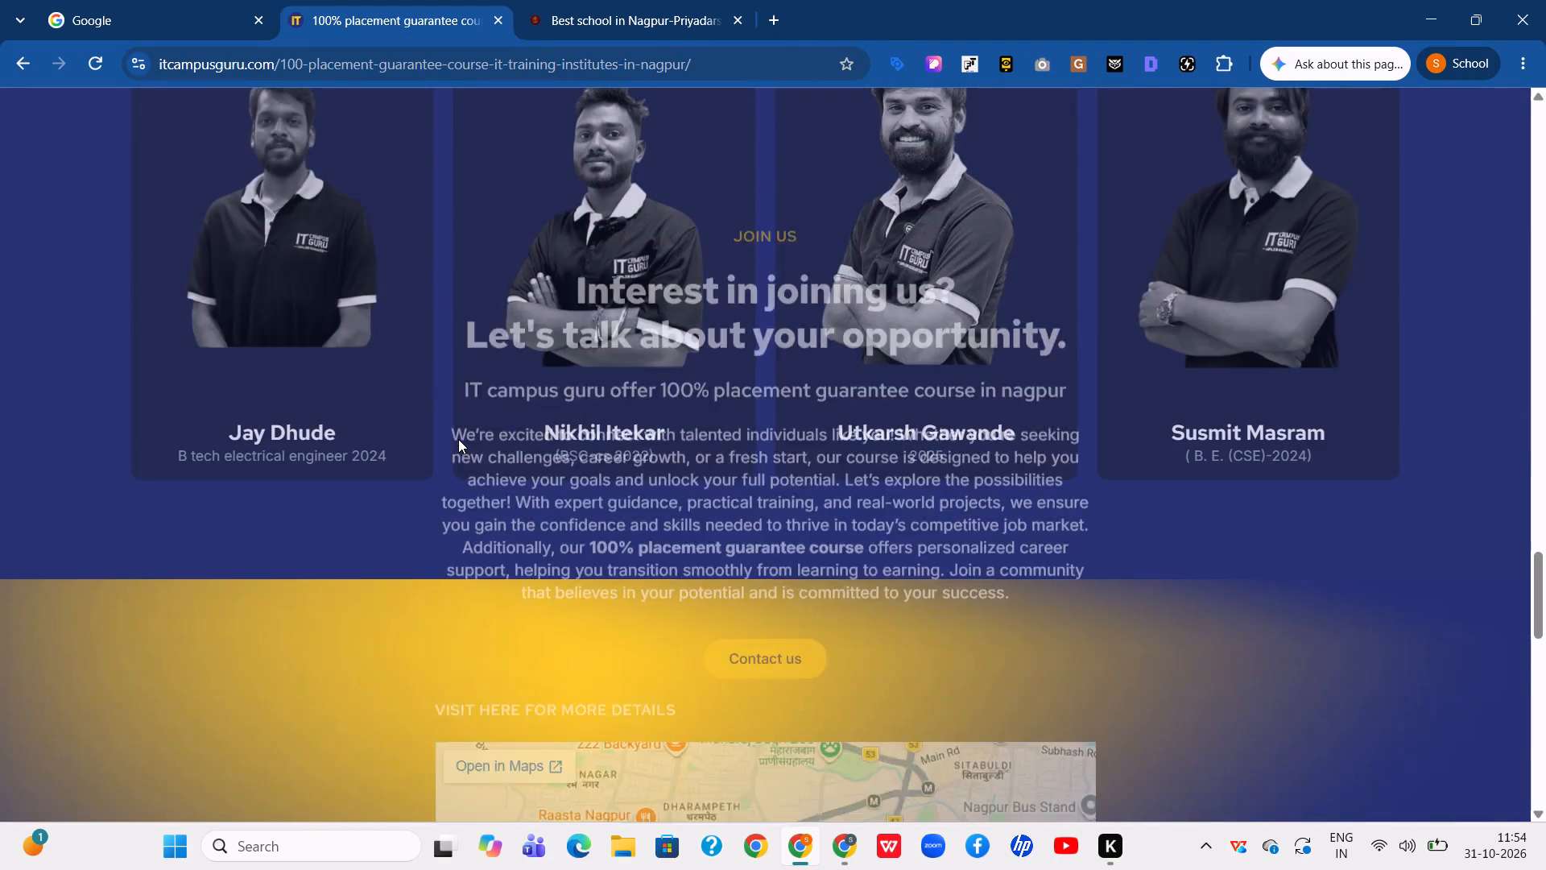
scroll(458, 439, "down", 5)
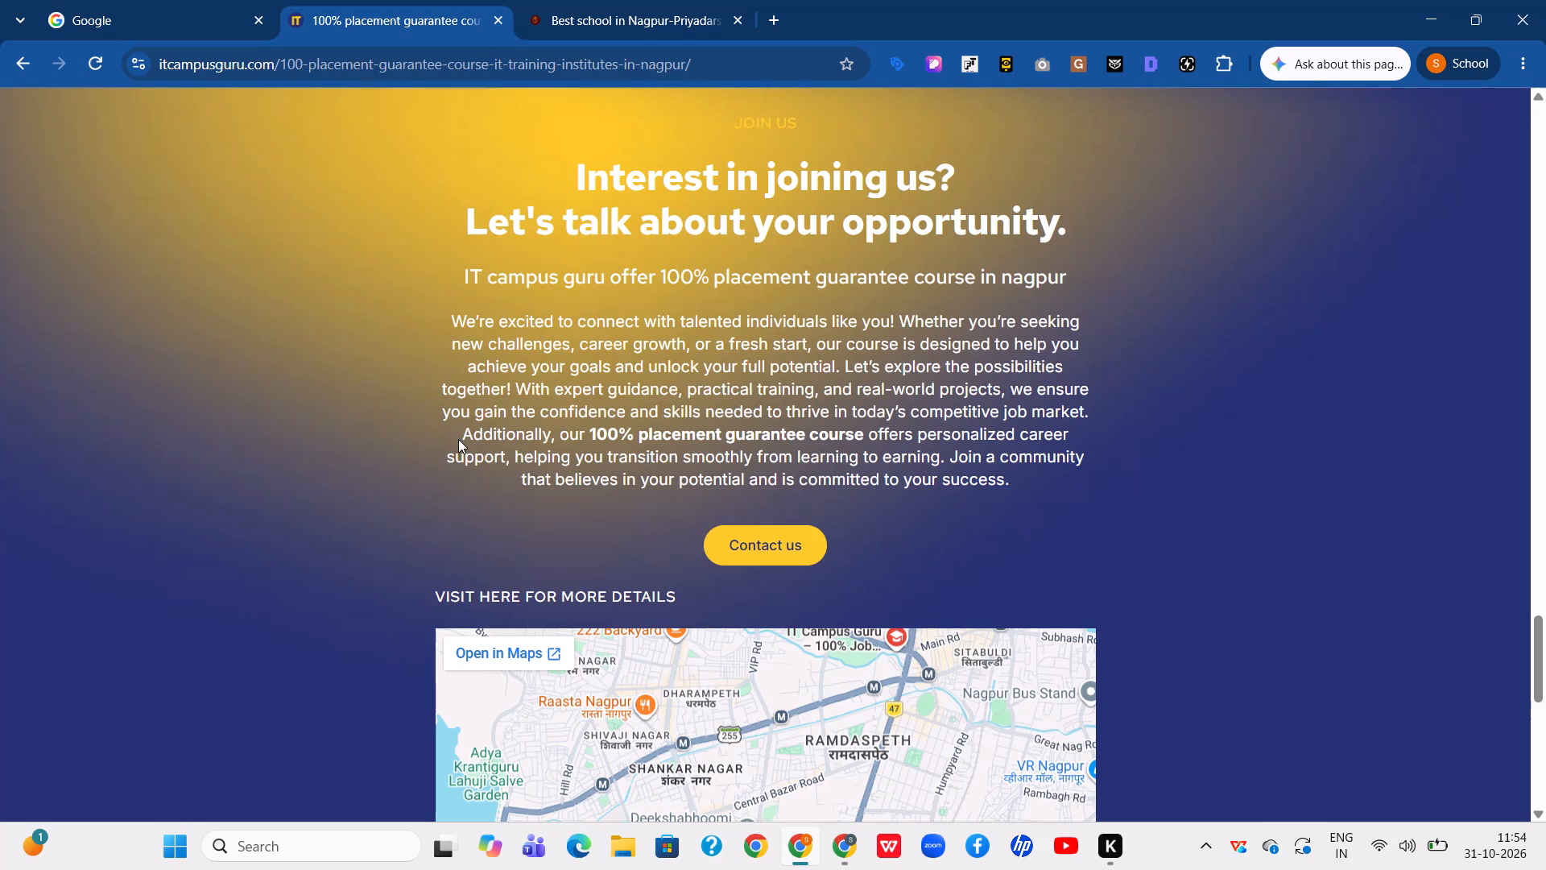
triple_click(865, 196)
left_click_drag(865, 196, 846, 425)
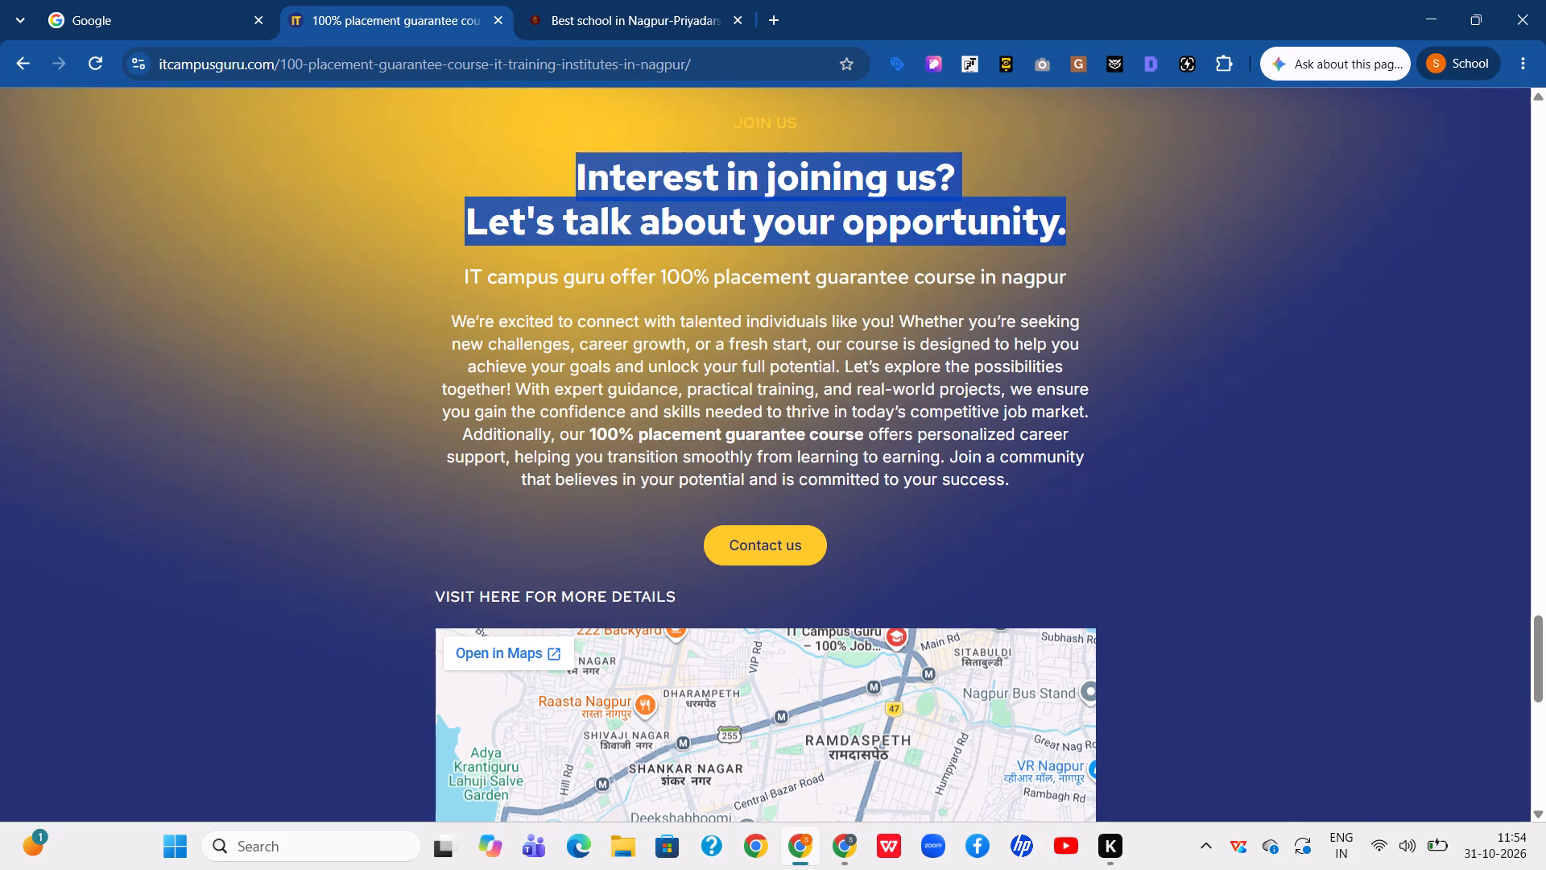
left_click_drag(846, 425, 836, 433)
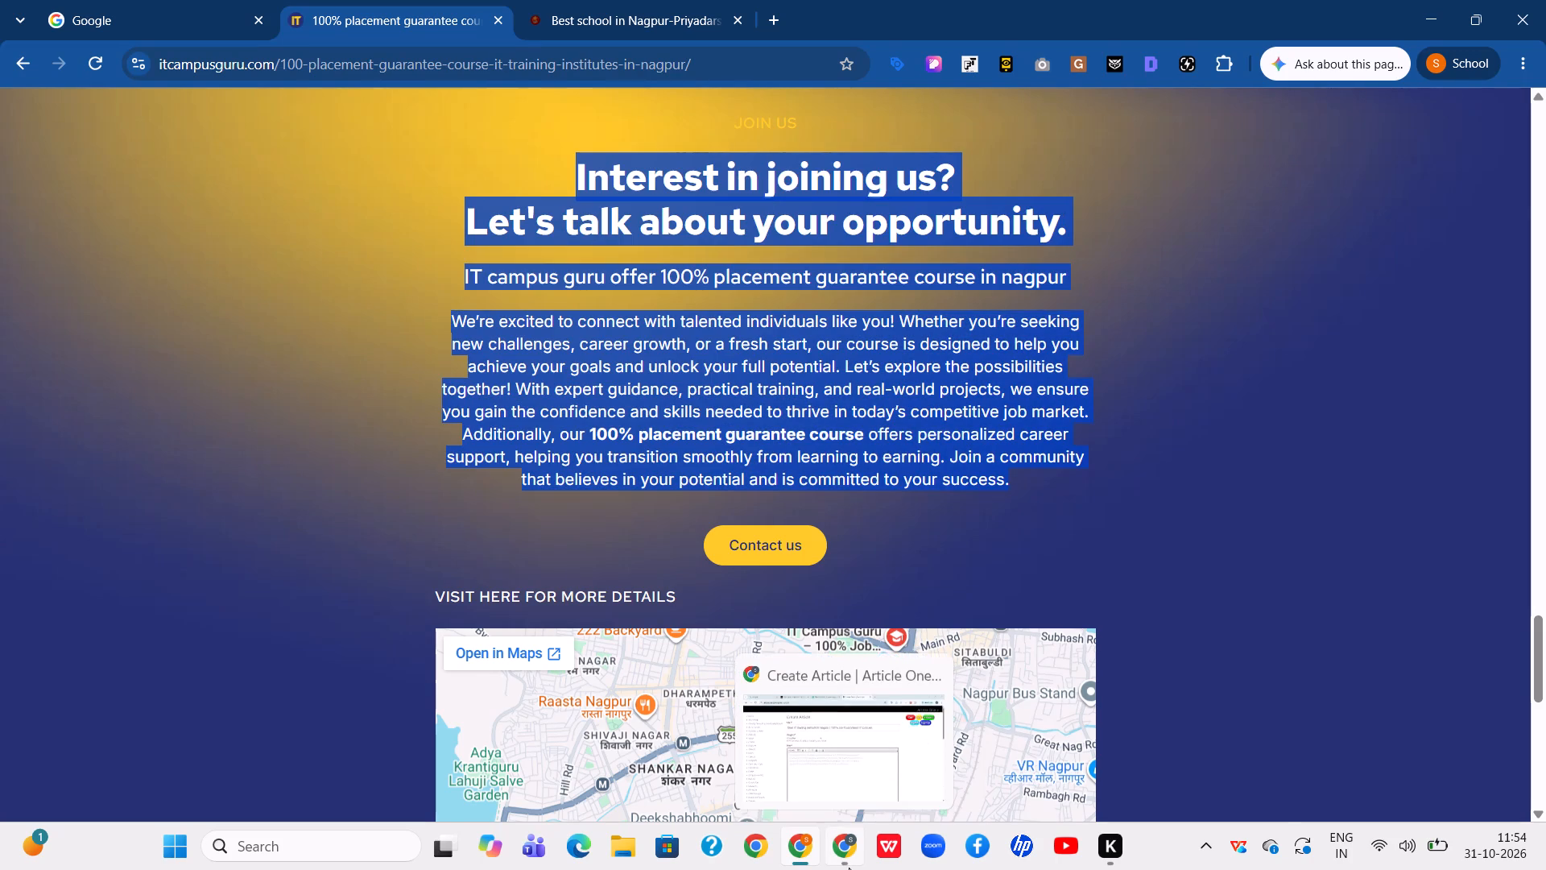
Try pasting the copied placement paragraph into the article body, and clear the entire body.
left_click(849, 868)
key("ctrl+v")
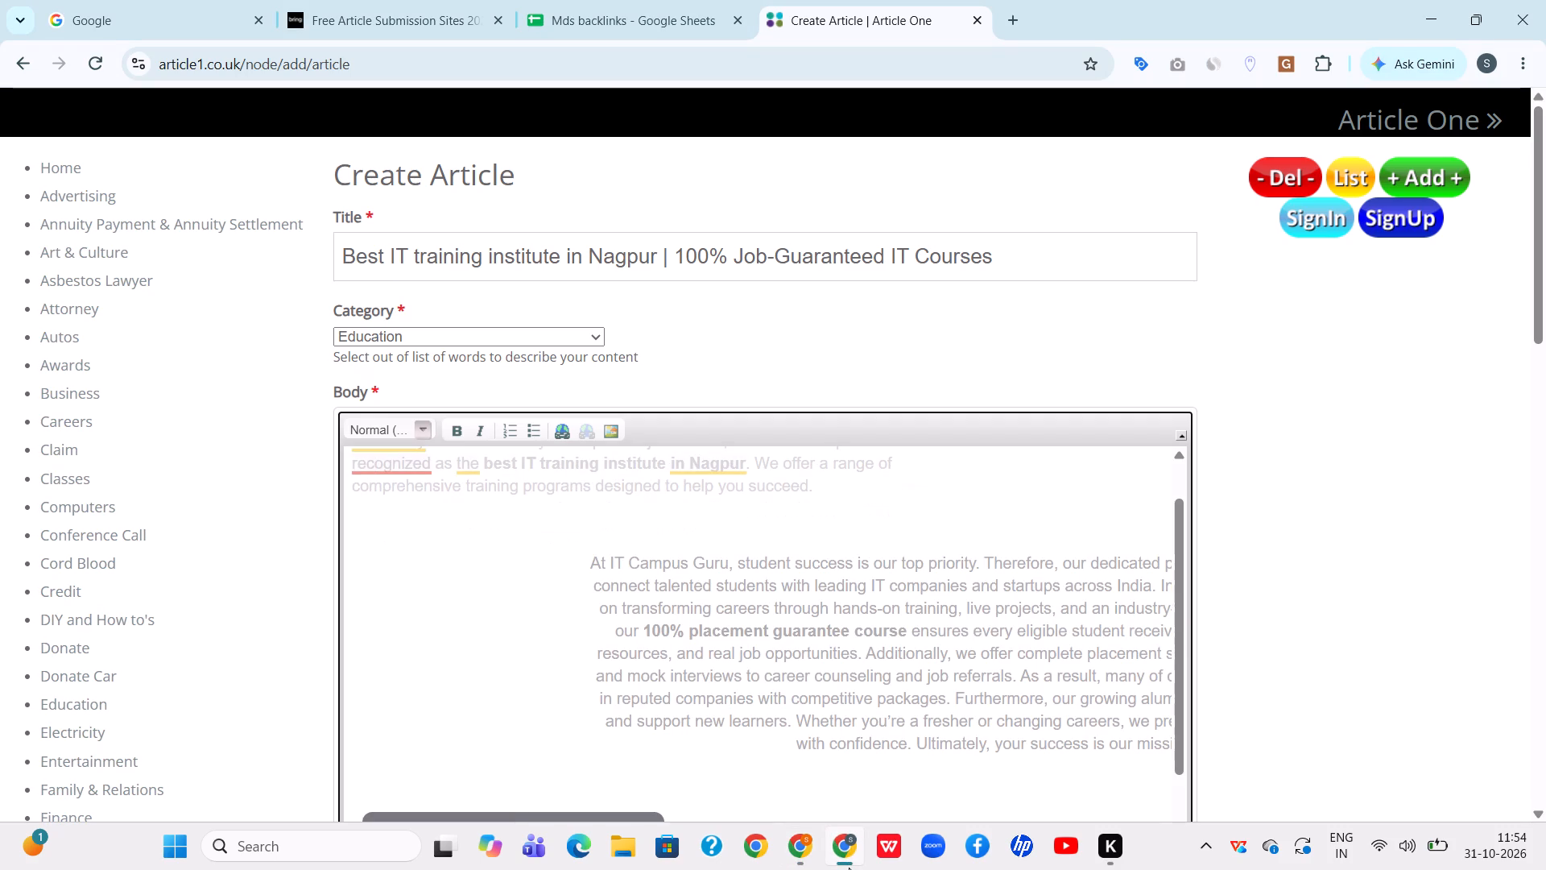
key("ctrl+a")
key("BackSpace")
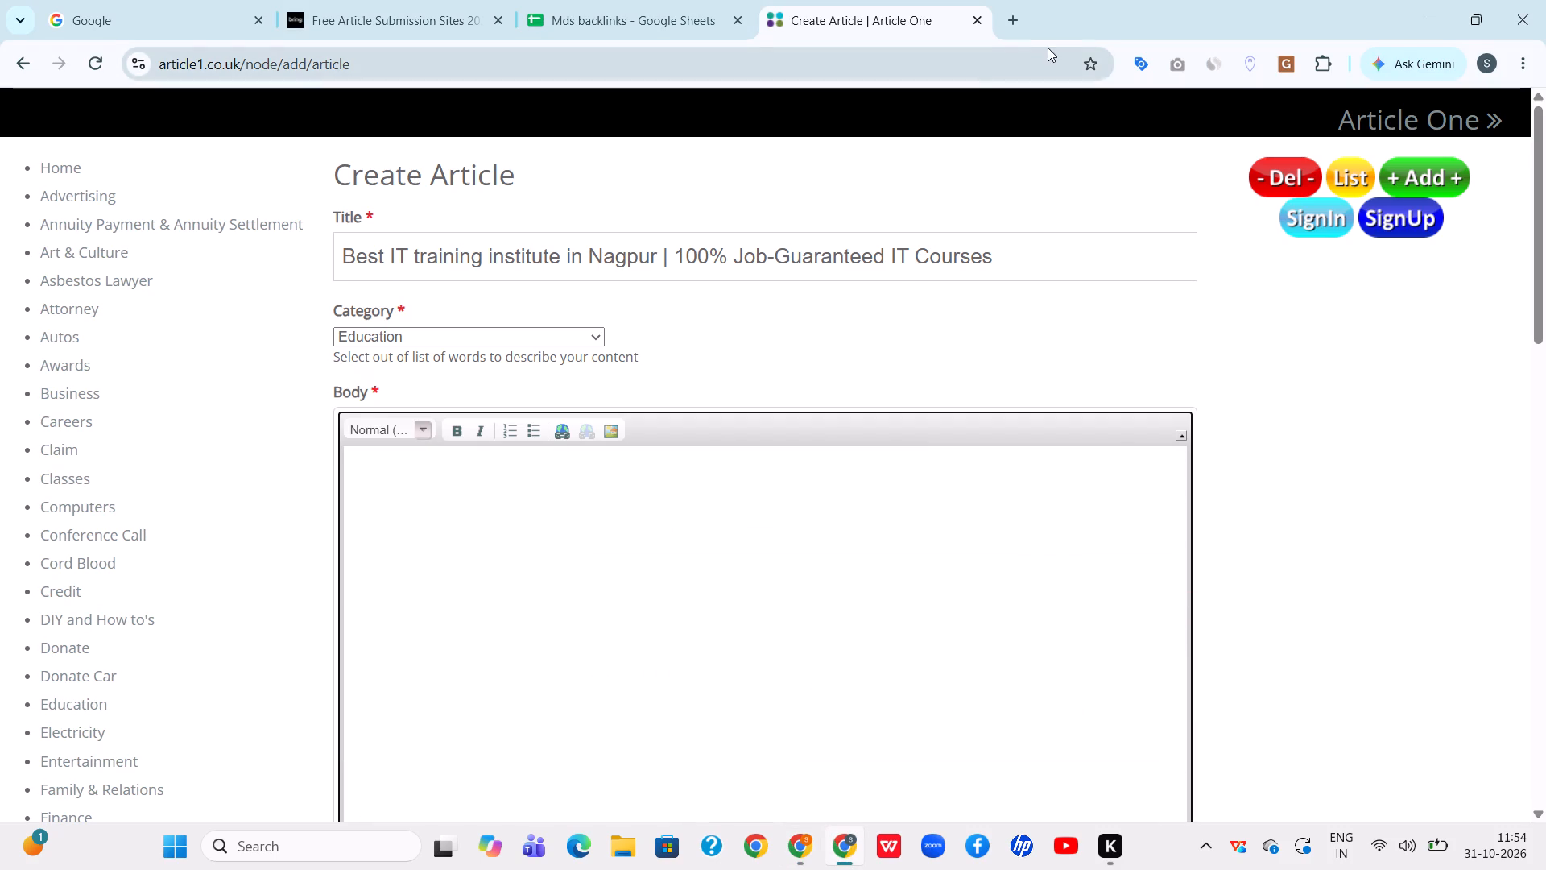
Open the online notepad at onlinenotepad.org in a new tab.
left_click(1012, 0)
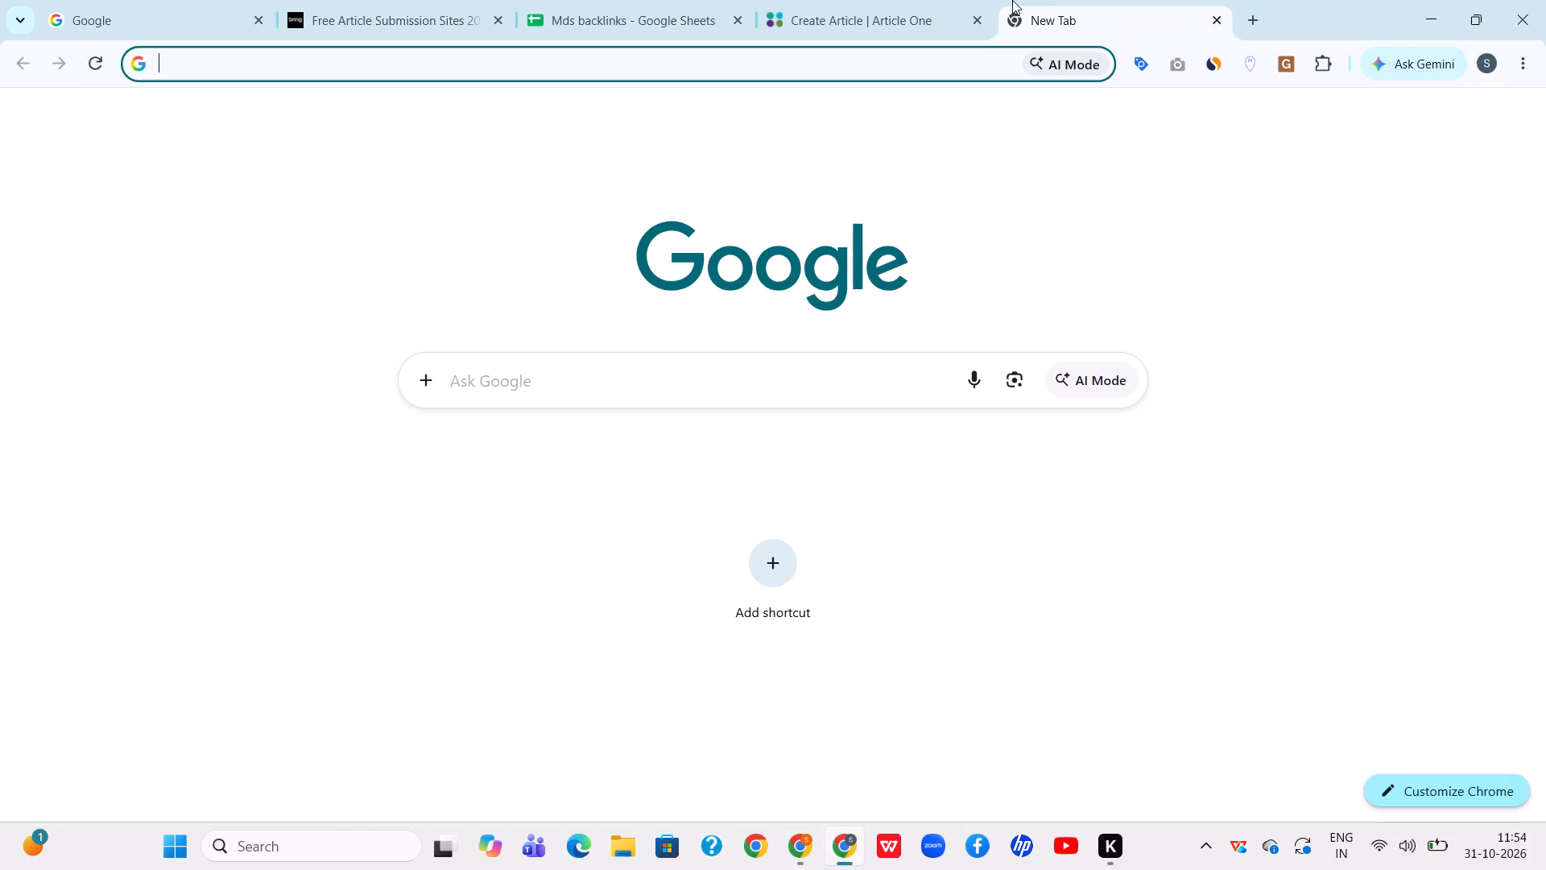
type("notepad")
key("Return")
left_click(345, 309)
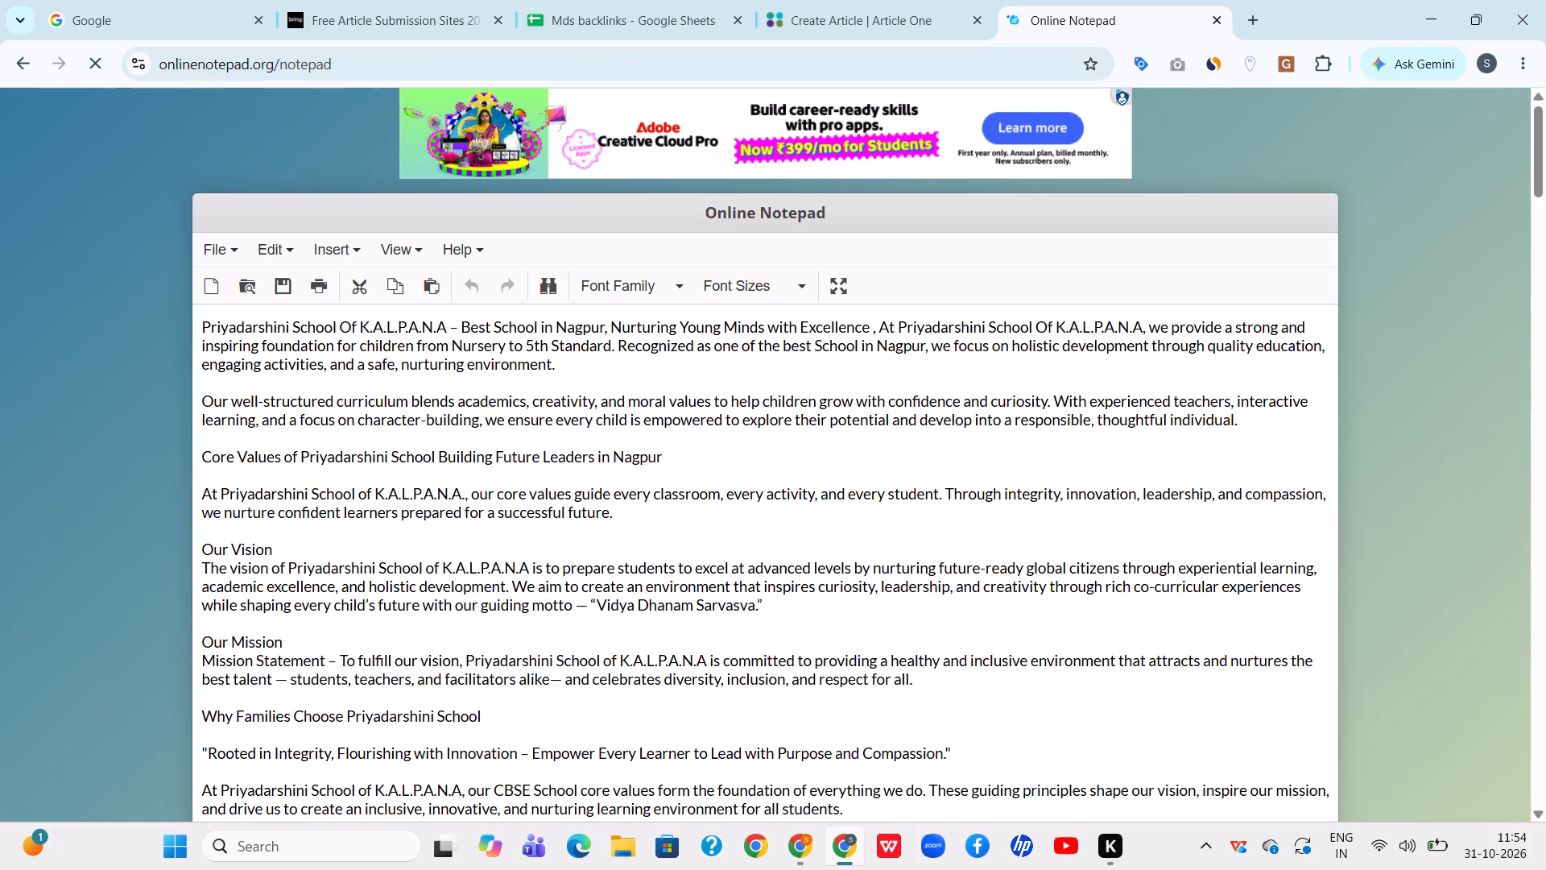
Replace all the Priyadarshini School text in the notepad with the copied student placement paragraph, followed by a blank line.
left_click(467, 571)
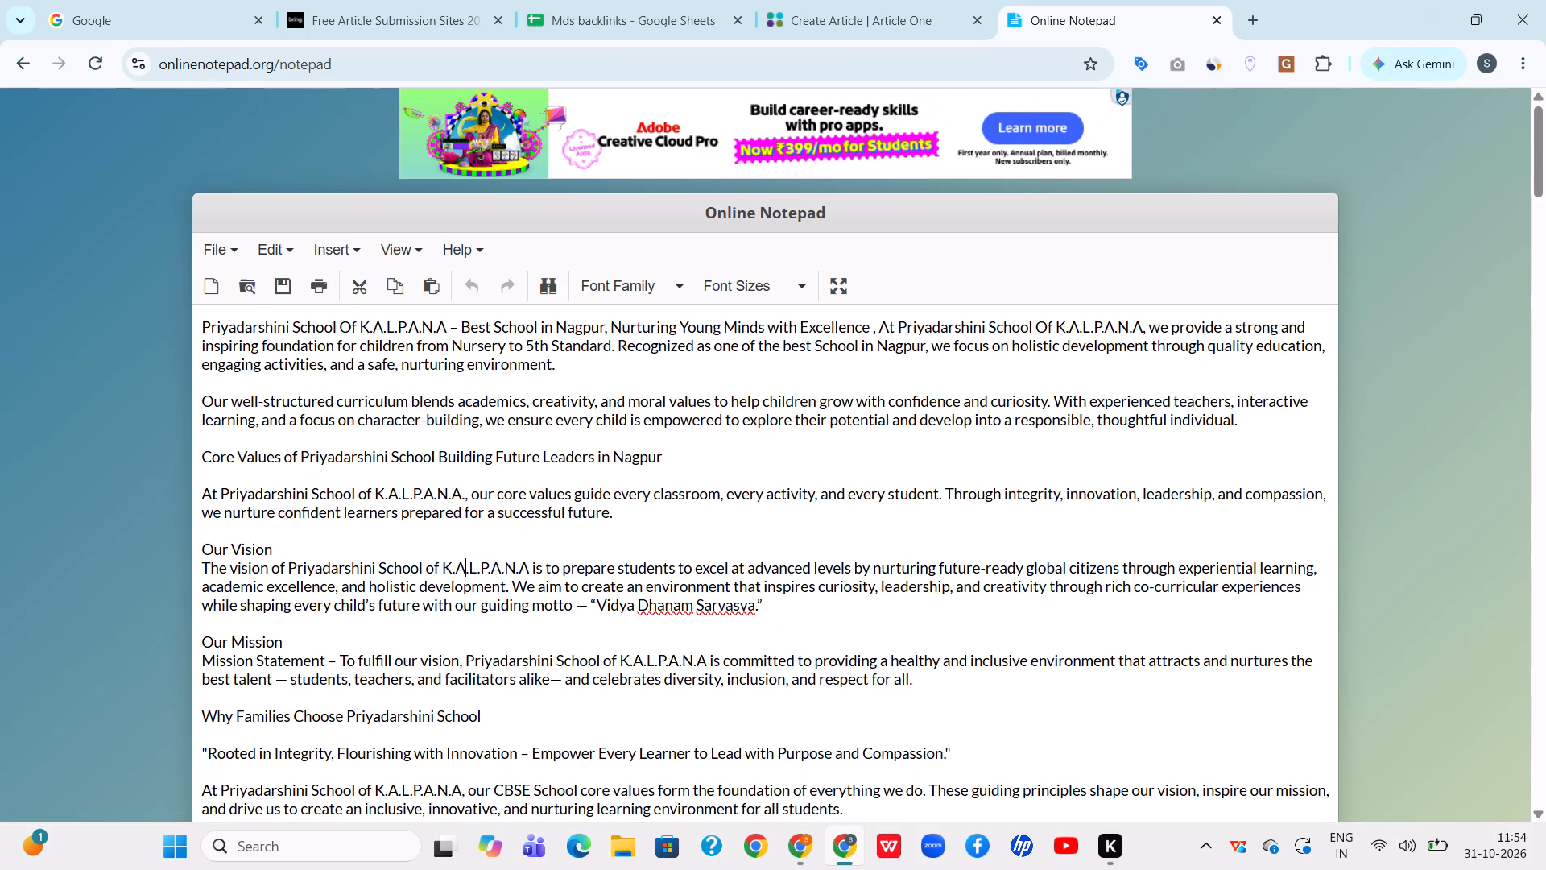
key("ctrl+a")
key("BackSpace")
key("ctrl+v")
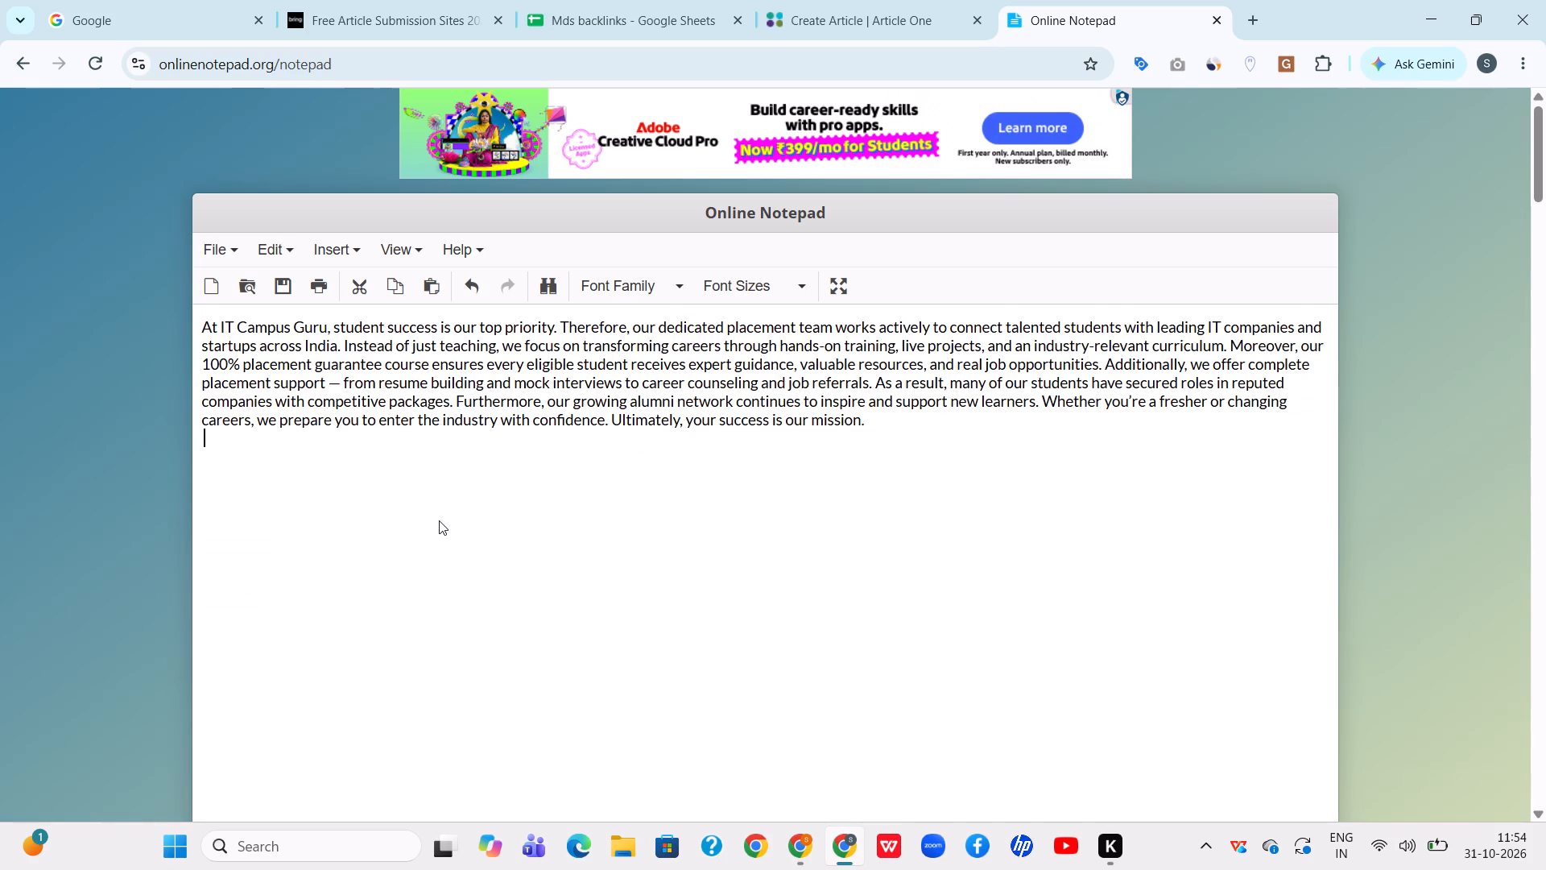
key("Return")
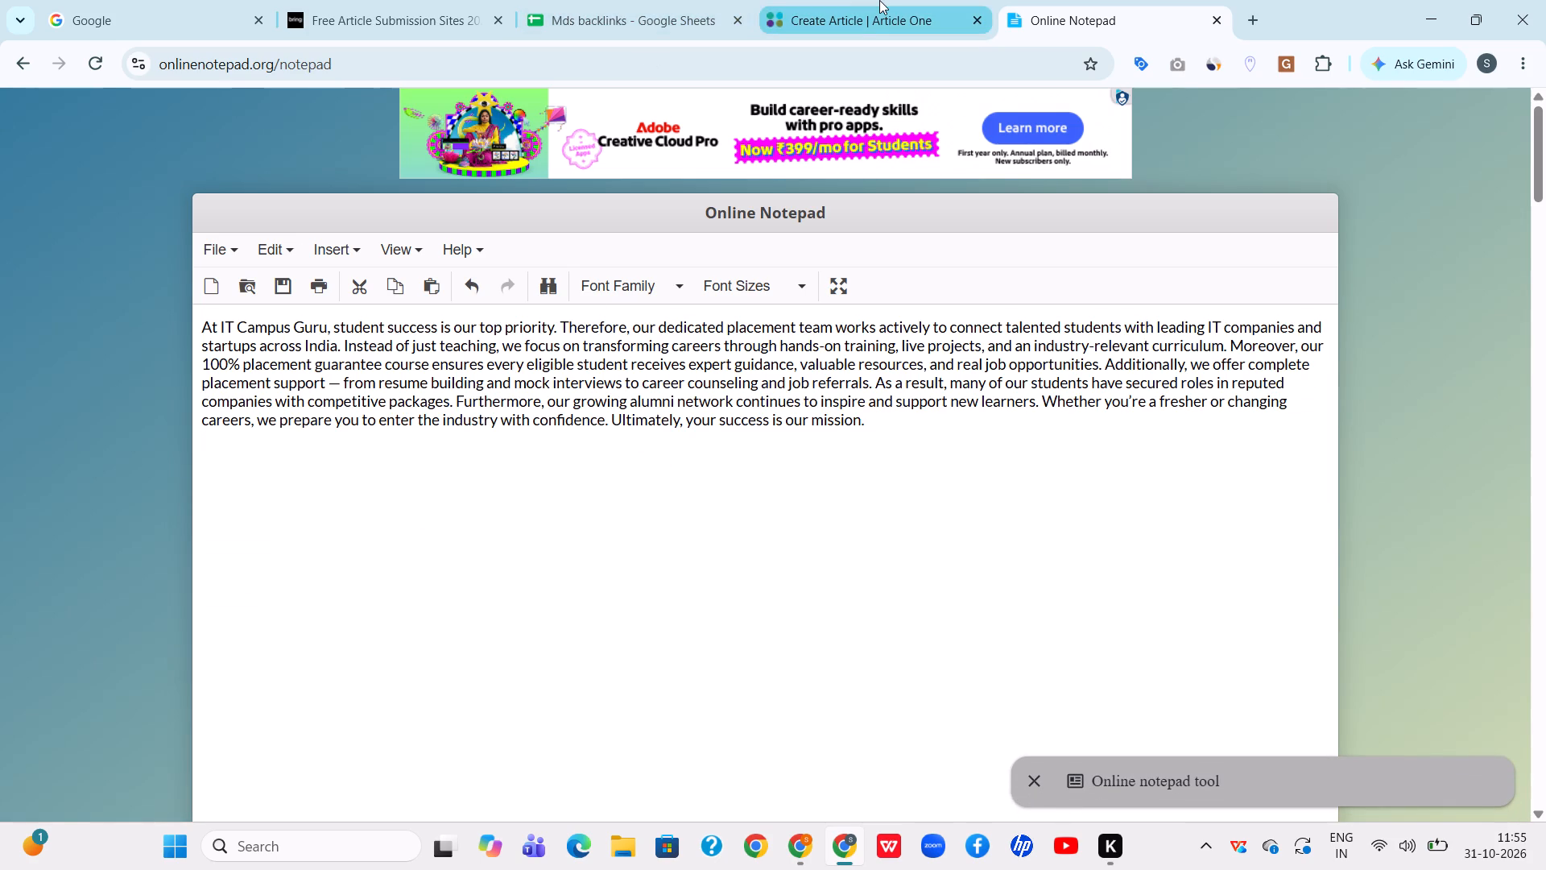
Copy the selected "Interest in joining us?" section from the Student Placements page.
left_click(787, 847)
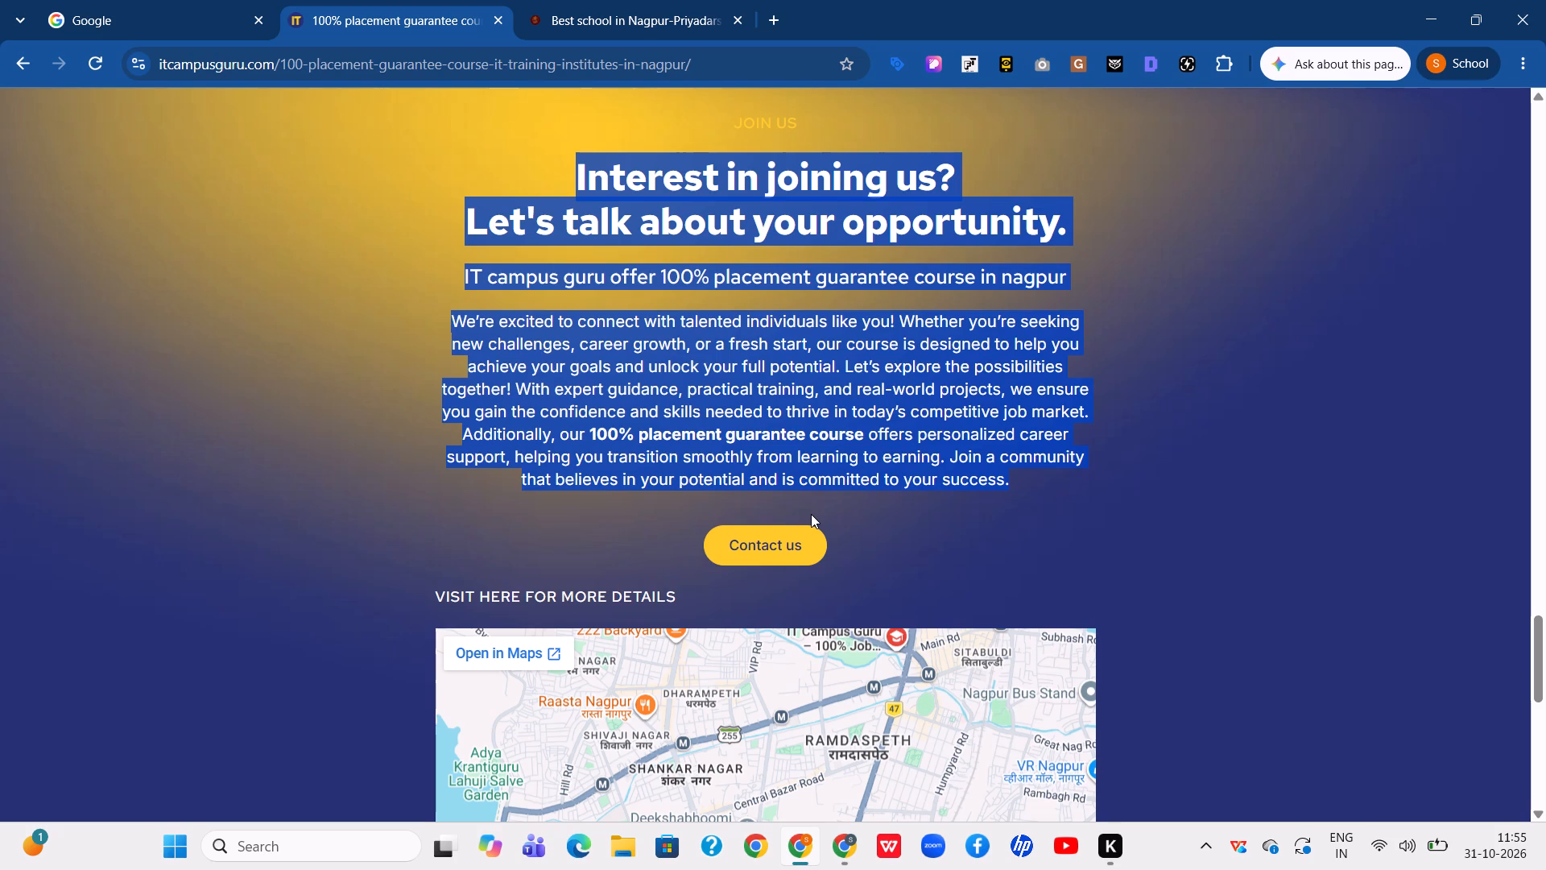
key("ctrl+c")
left_click(775, 466)
Open the About Us page on the IT Campus Guru site.
key("Page_Up")
key("Page_Up")
key("Page_Up")
key("Page_Up")
key("Page_Up")
key("Page_Up")
key("Page_Up")
key("Page_Up")
key("Page_Up")
key("Page_Up")
key("Page_Up")
key("Page_Up")
key("Page_Up")
key("Page_Up")
key("Page_Up")
key("Page_Up")
key("Page_Up")
key("Page_Up")
key("Page_Up")
key("Page_Up")
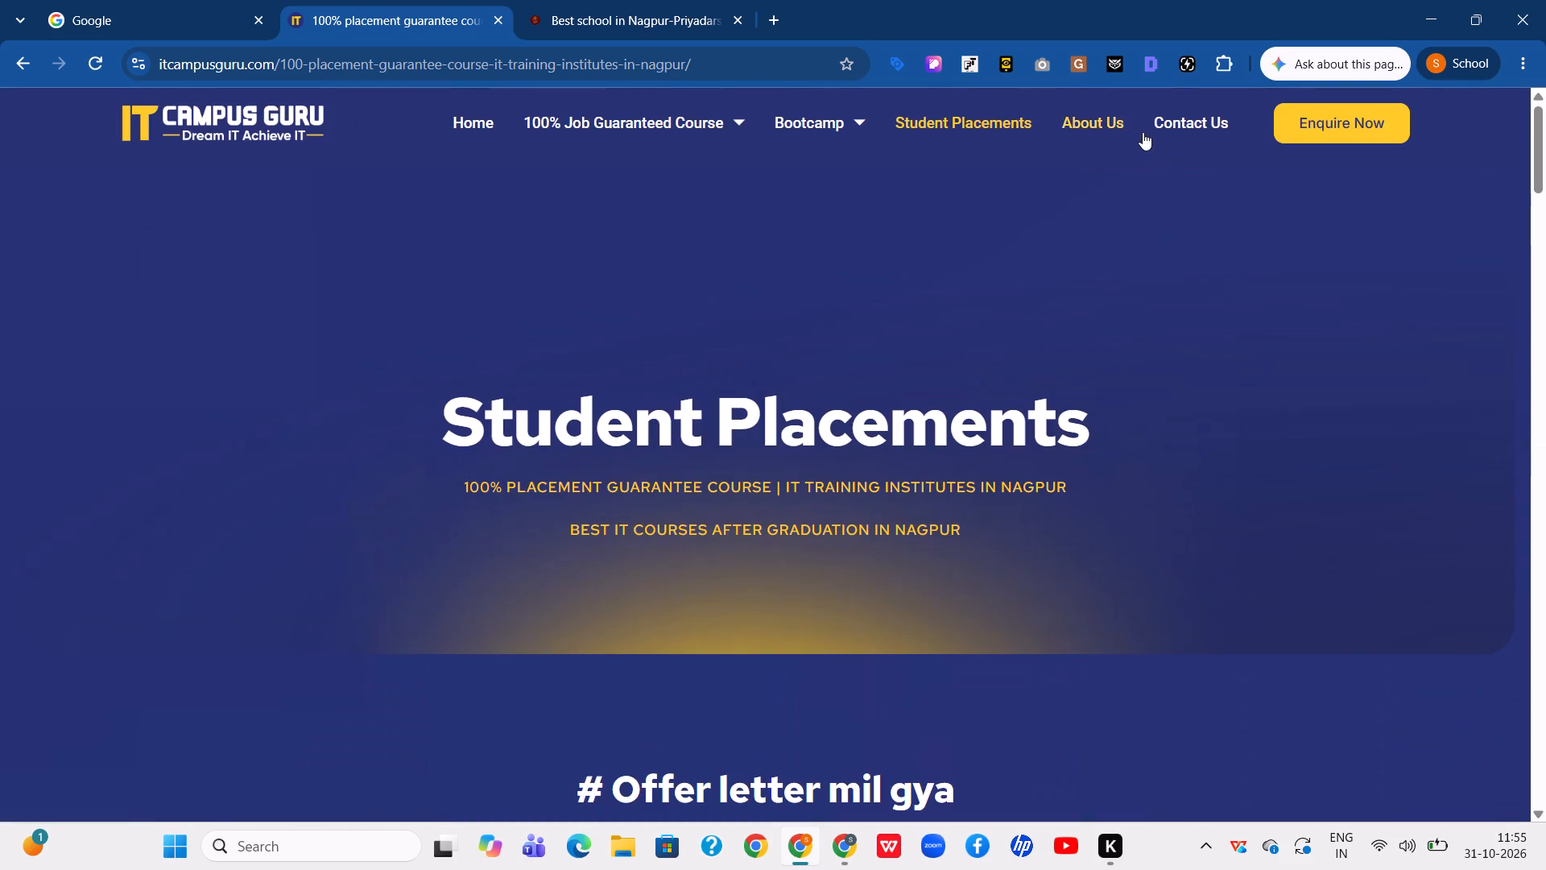
left_click(1112, 123)
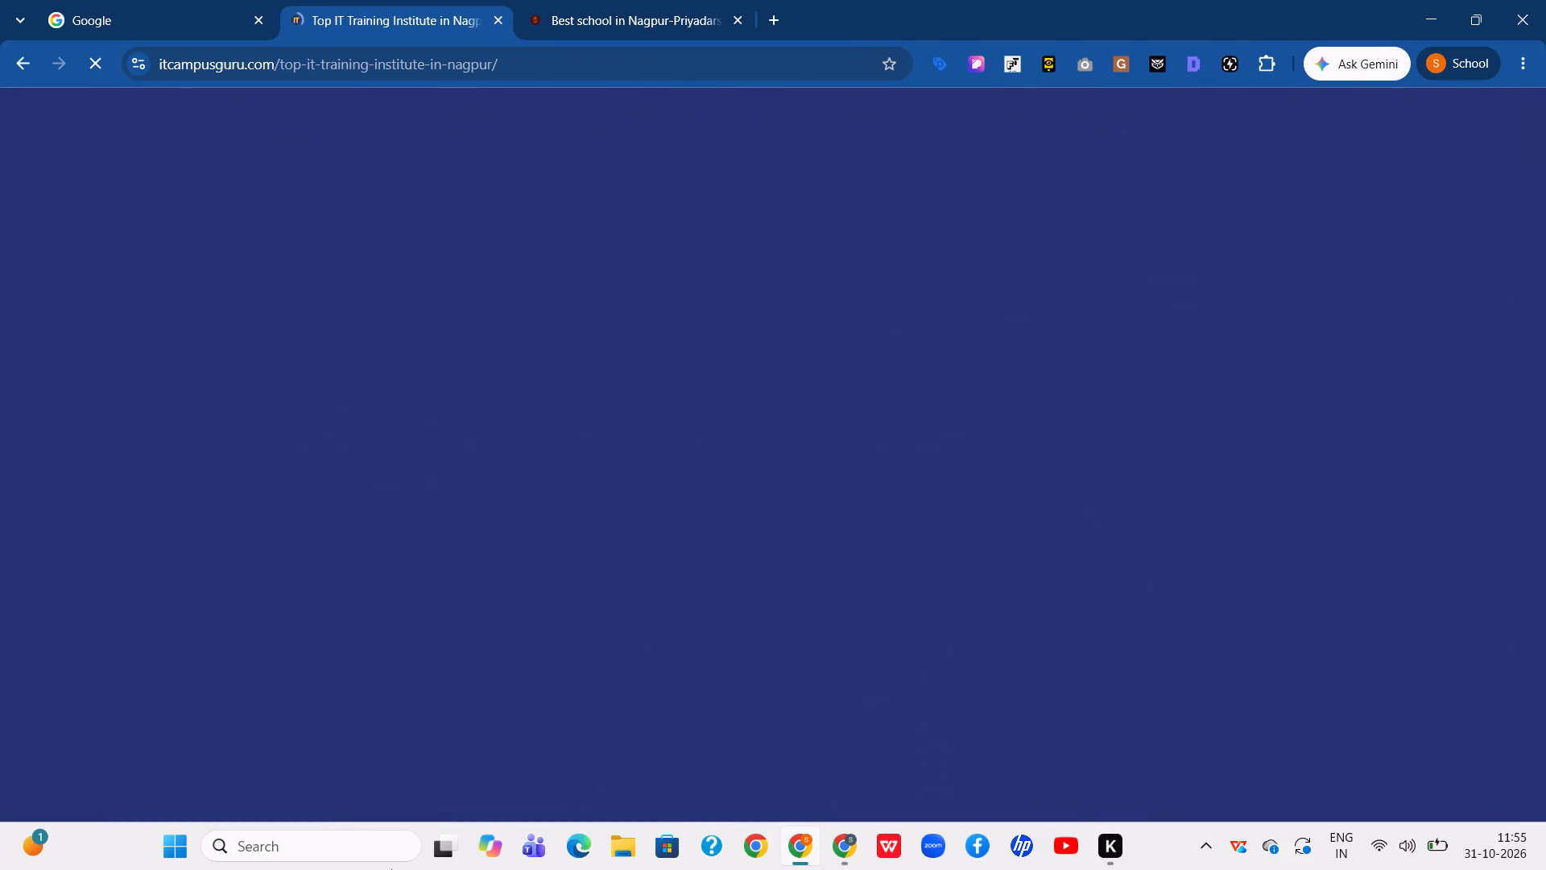
Paste the copied "Interest in joining us?" section into the online notepad and put blank lines around "Let's talk about your opportunity.".
left_click(841, 846)
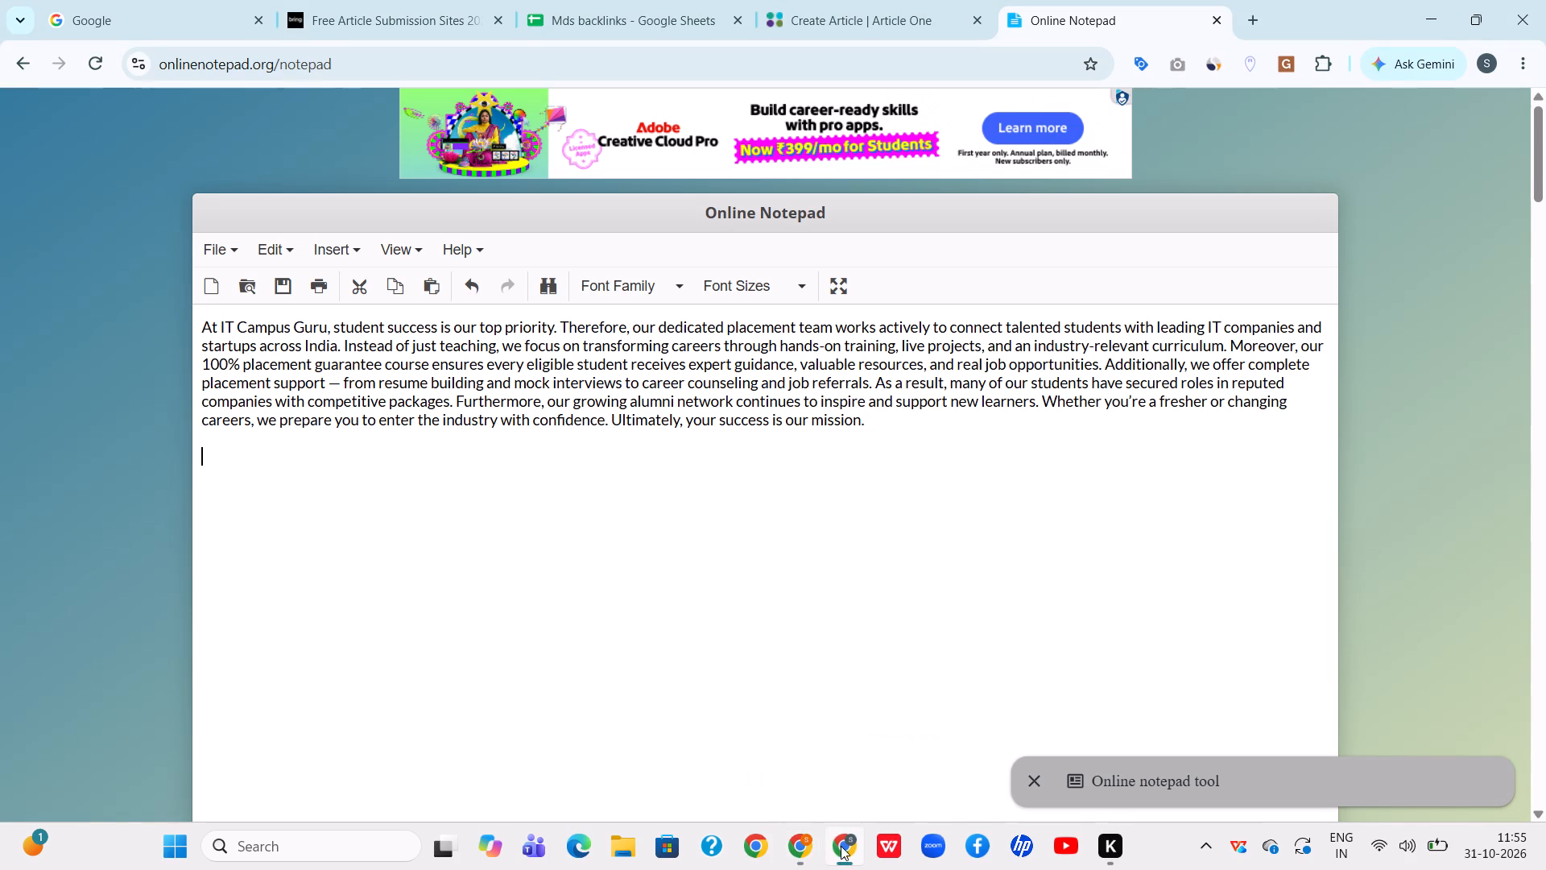
key("ctrl+v")
left_click(472, 457)
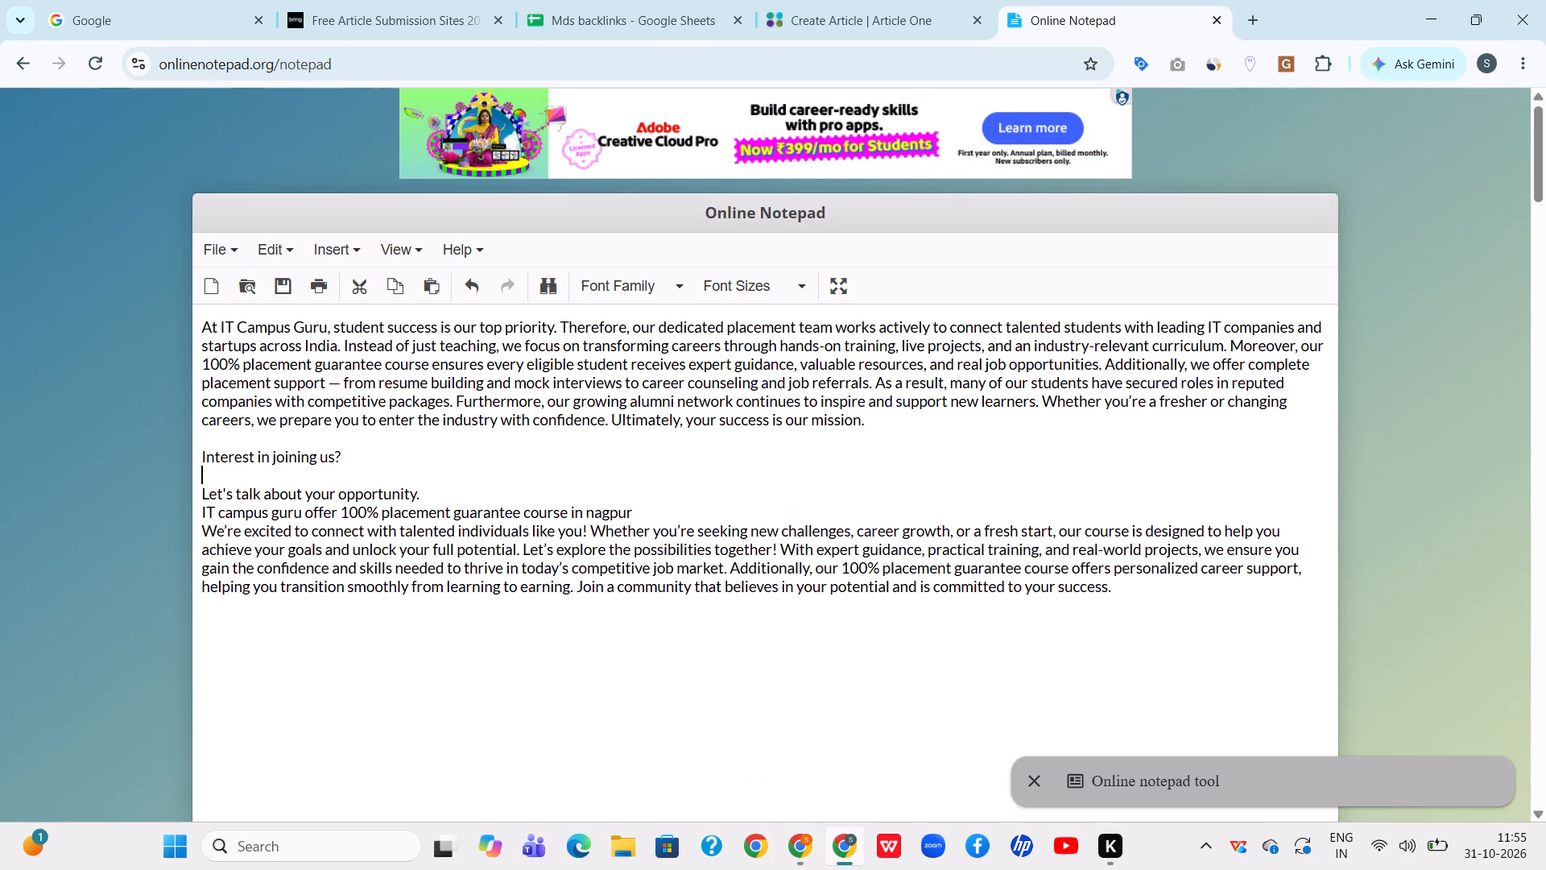
key("Return")
left_click(507, 489)
key("Return")
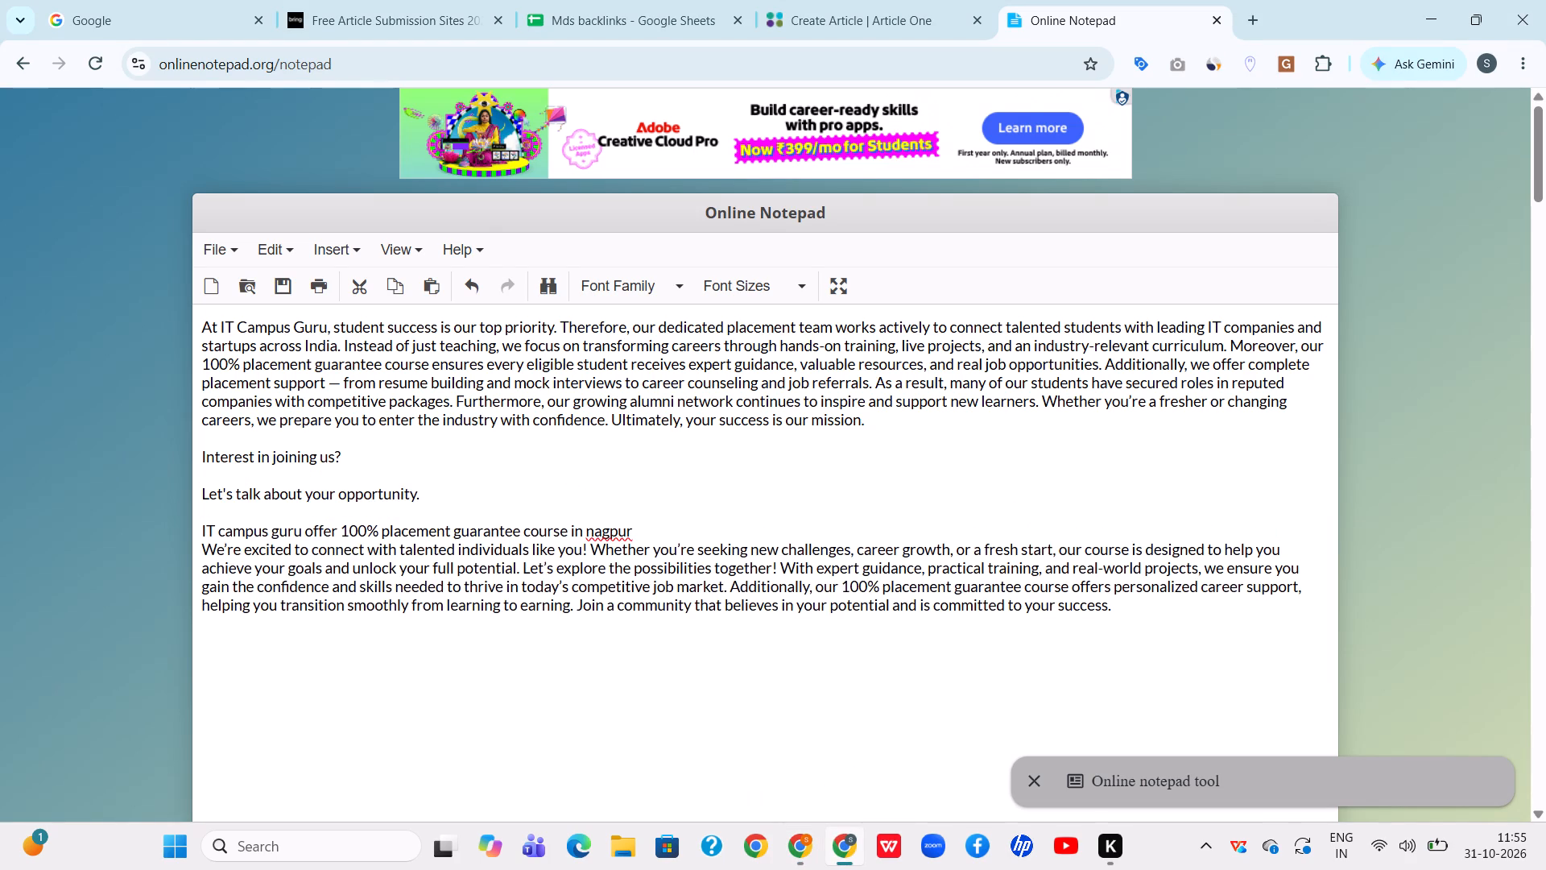
Join the "100% placement guarantee course in nagpur" heading to its paragraph with "- " and add a new line after the paragraph.
left_click(205, 545)
key("BackSpace")
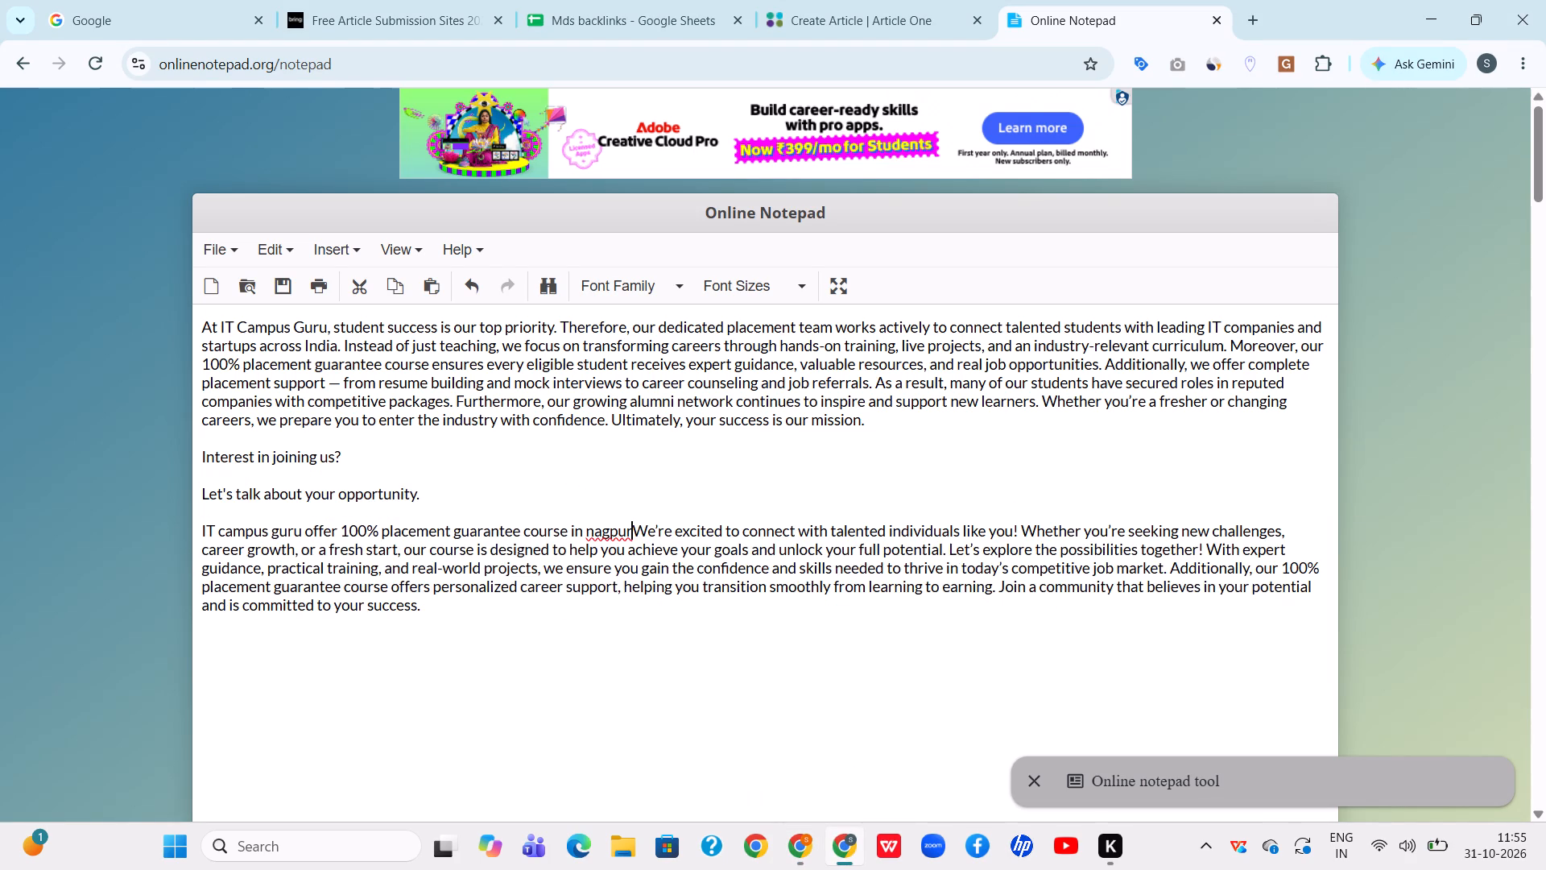
type("-")
key("space")
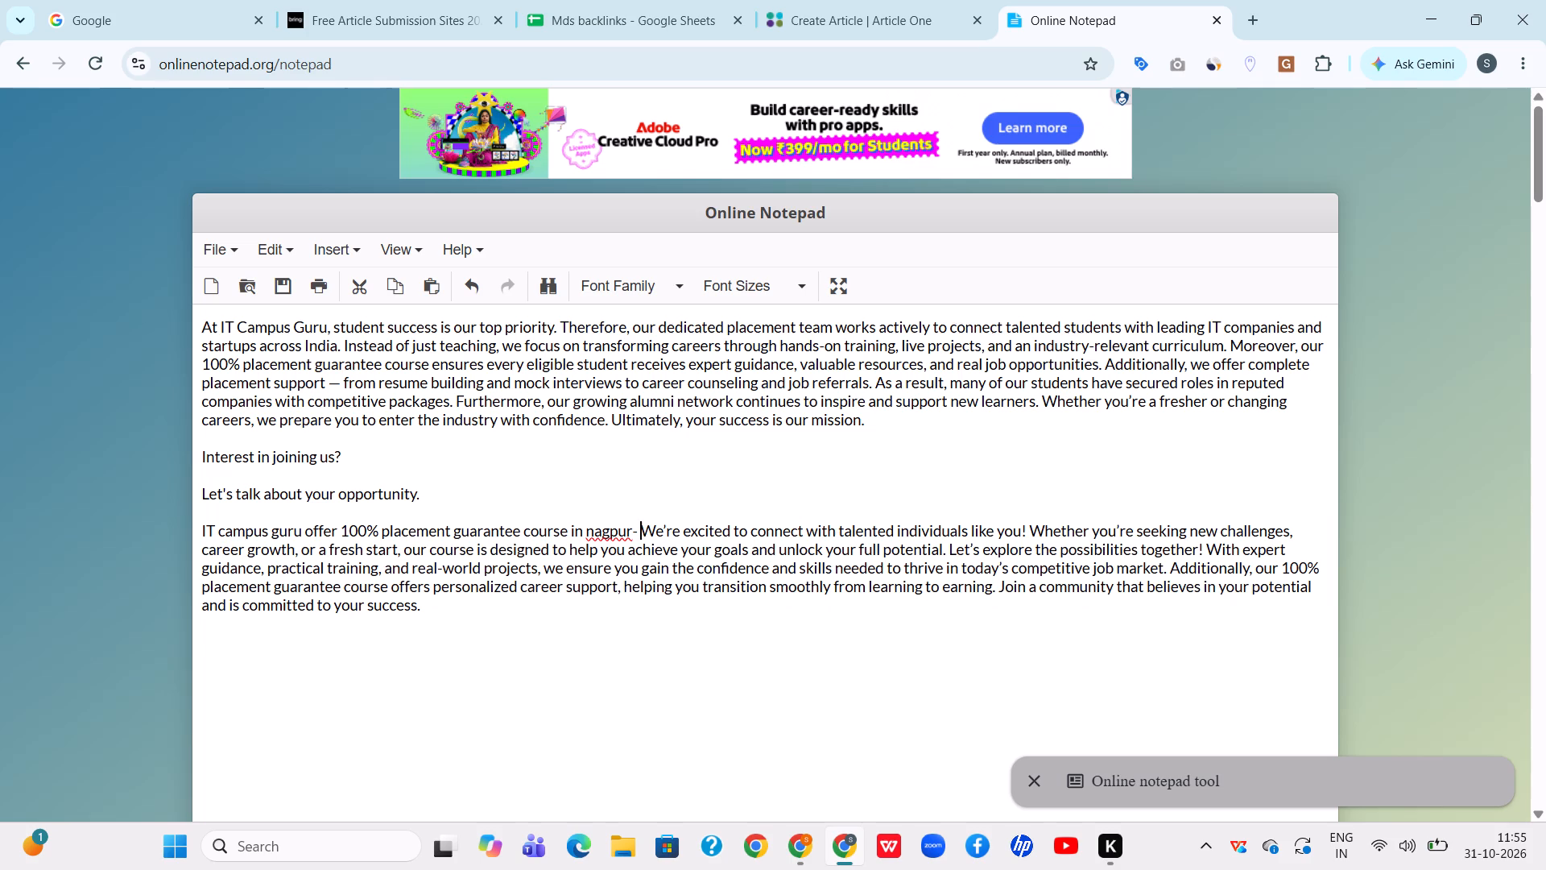
left_click(446, 632)
key("Return")
Copy the "Who we are" text on the About Us page, from "Recognized as the Best IT Institute" through the Fastrack Program description.
left_click(794, 855)
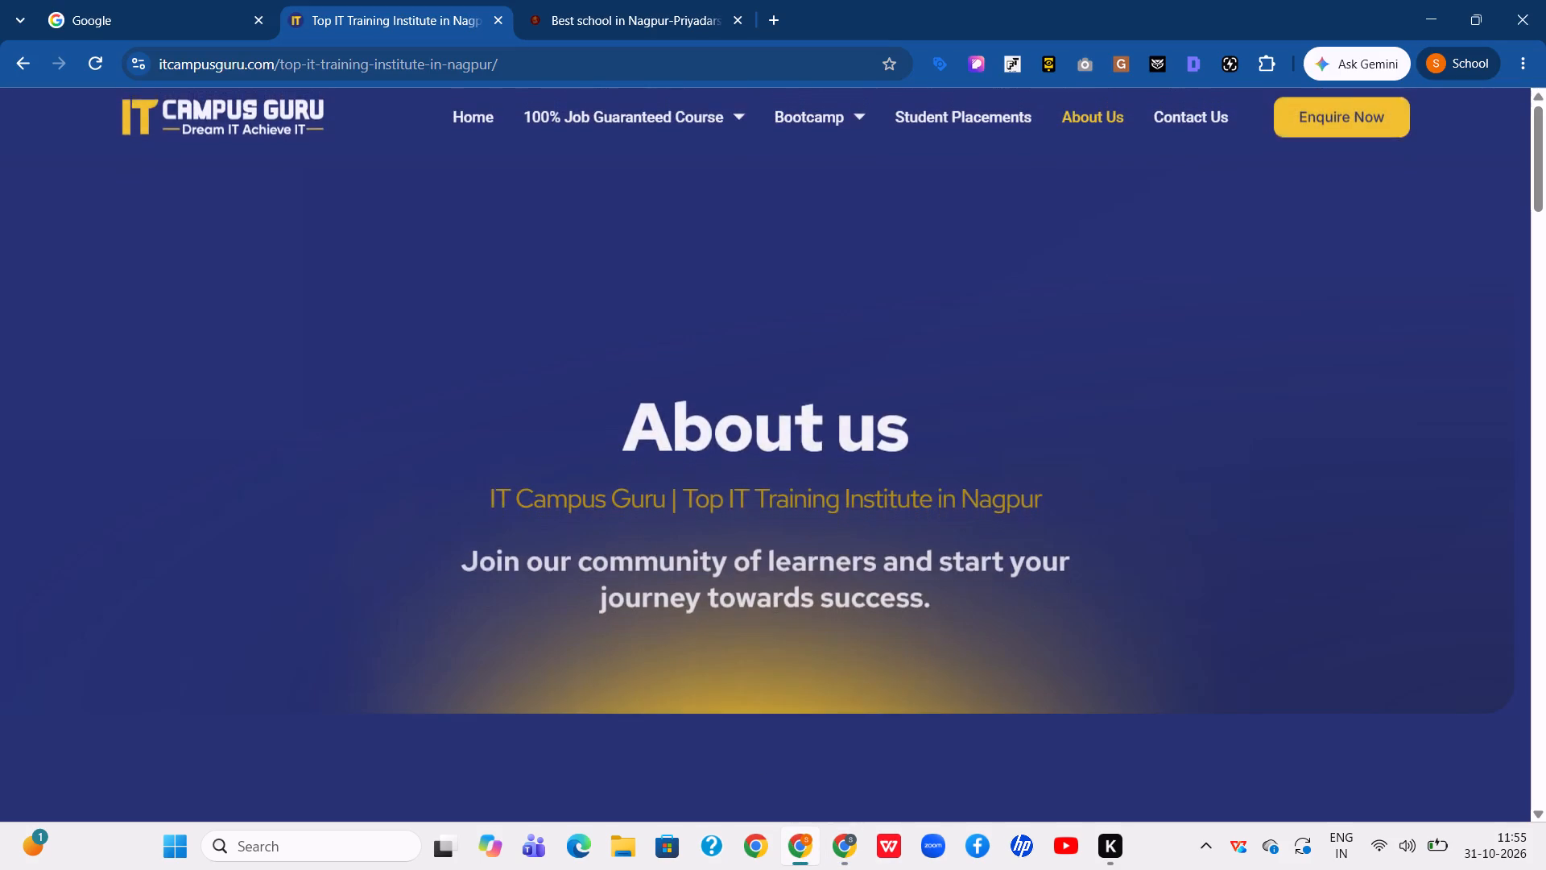
key("minus")
key("Page_Down")
triple_click(351, 454)
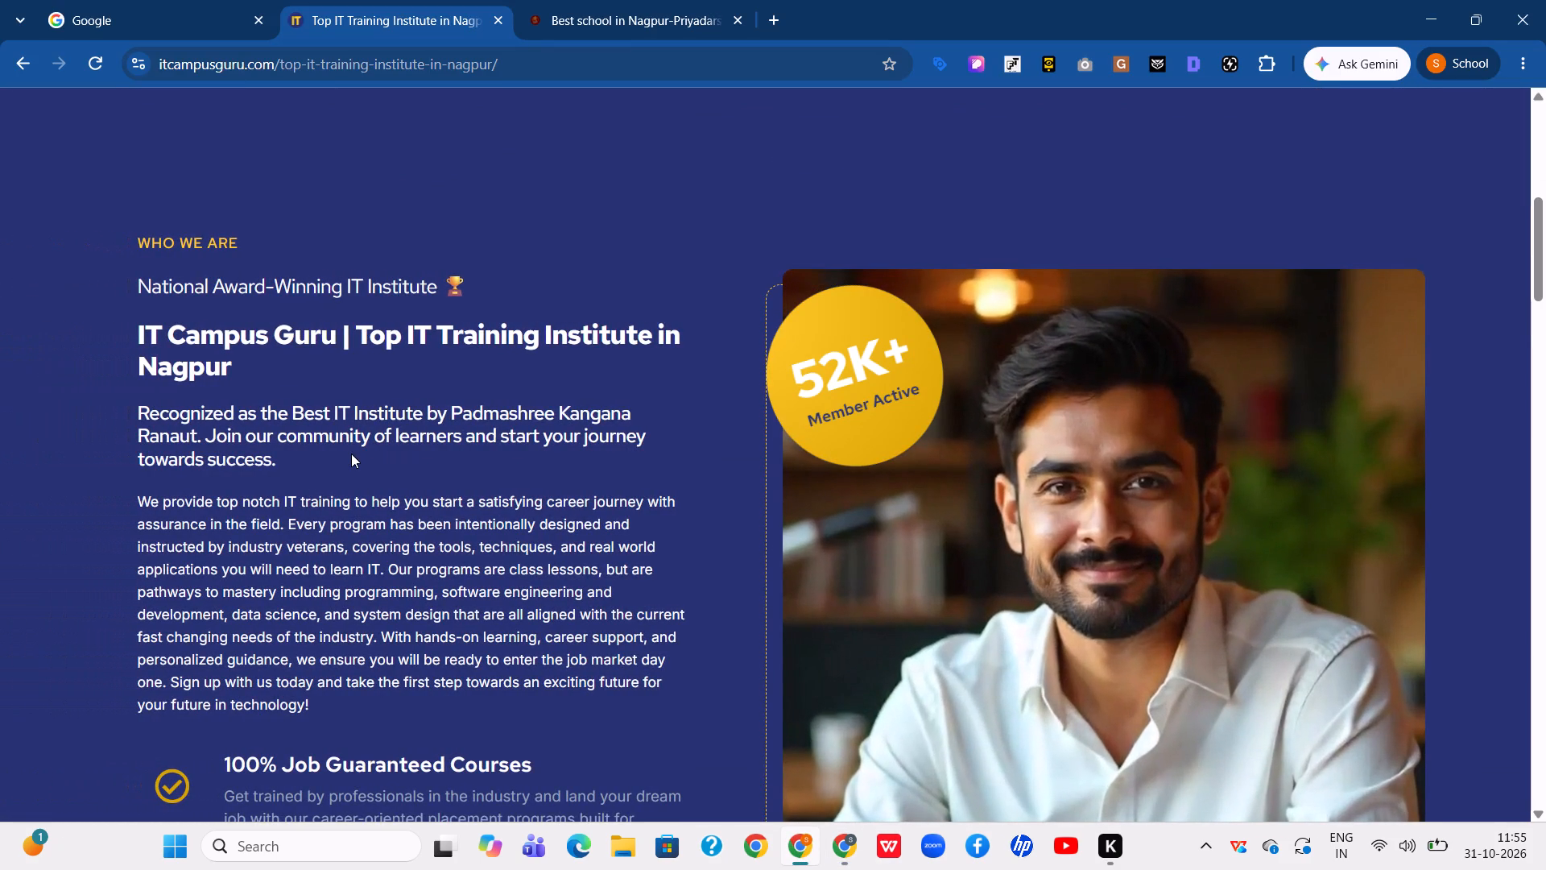
left_click_drag(351, 454, 300, 431)
key("Page_Down")
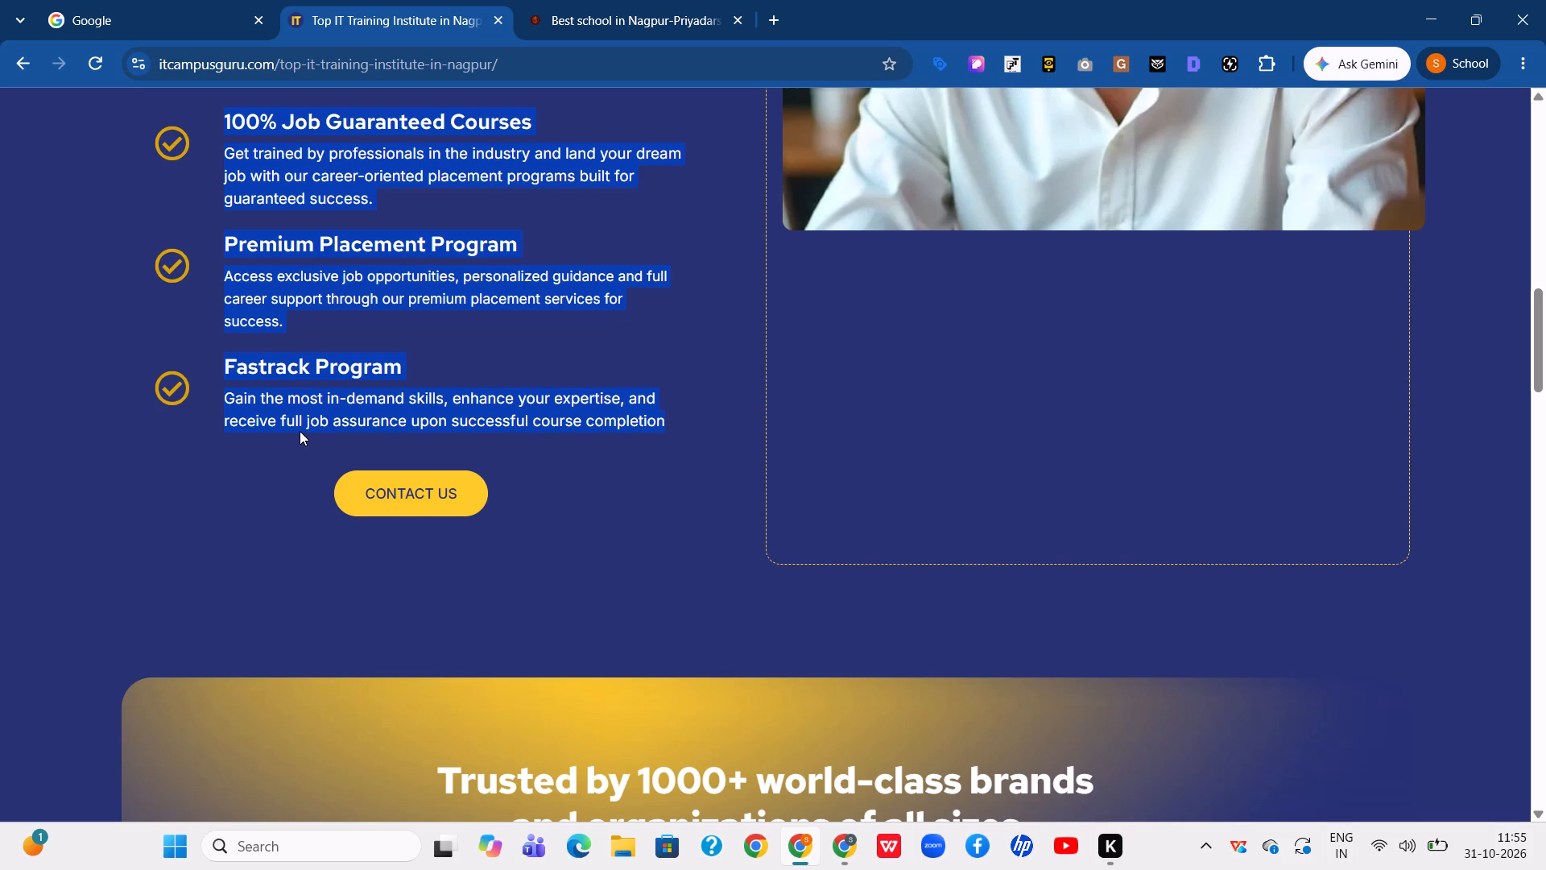
key("ctrl+c")
left_click(229, 305)
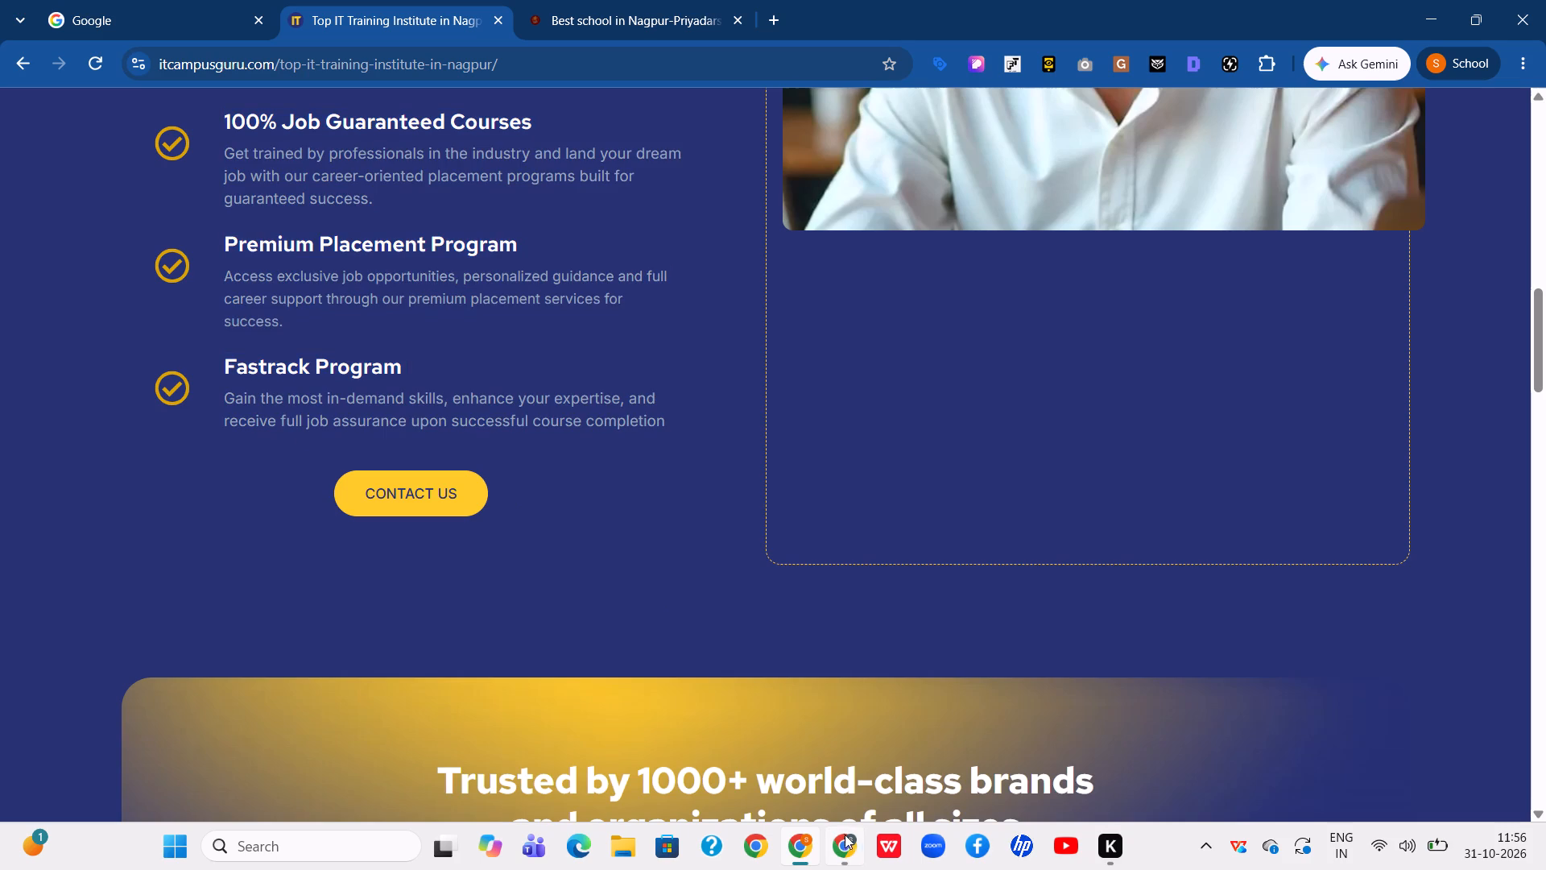
Paste the copied About Us text at the end of the notepad article and finish its last sentence with a period.
left_click(851, 850)
key("ctrl+v")
scroll(606, 514, "down", 1)
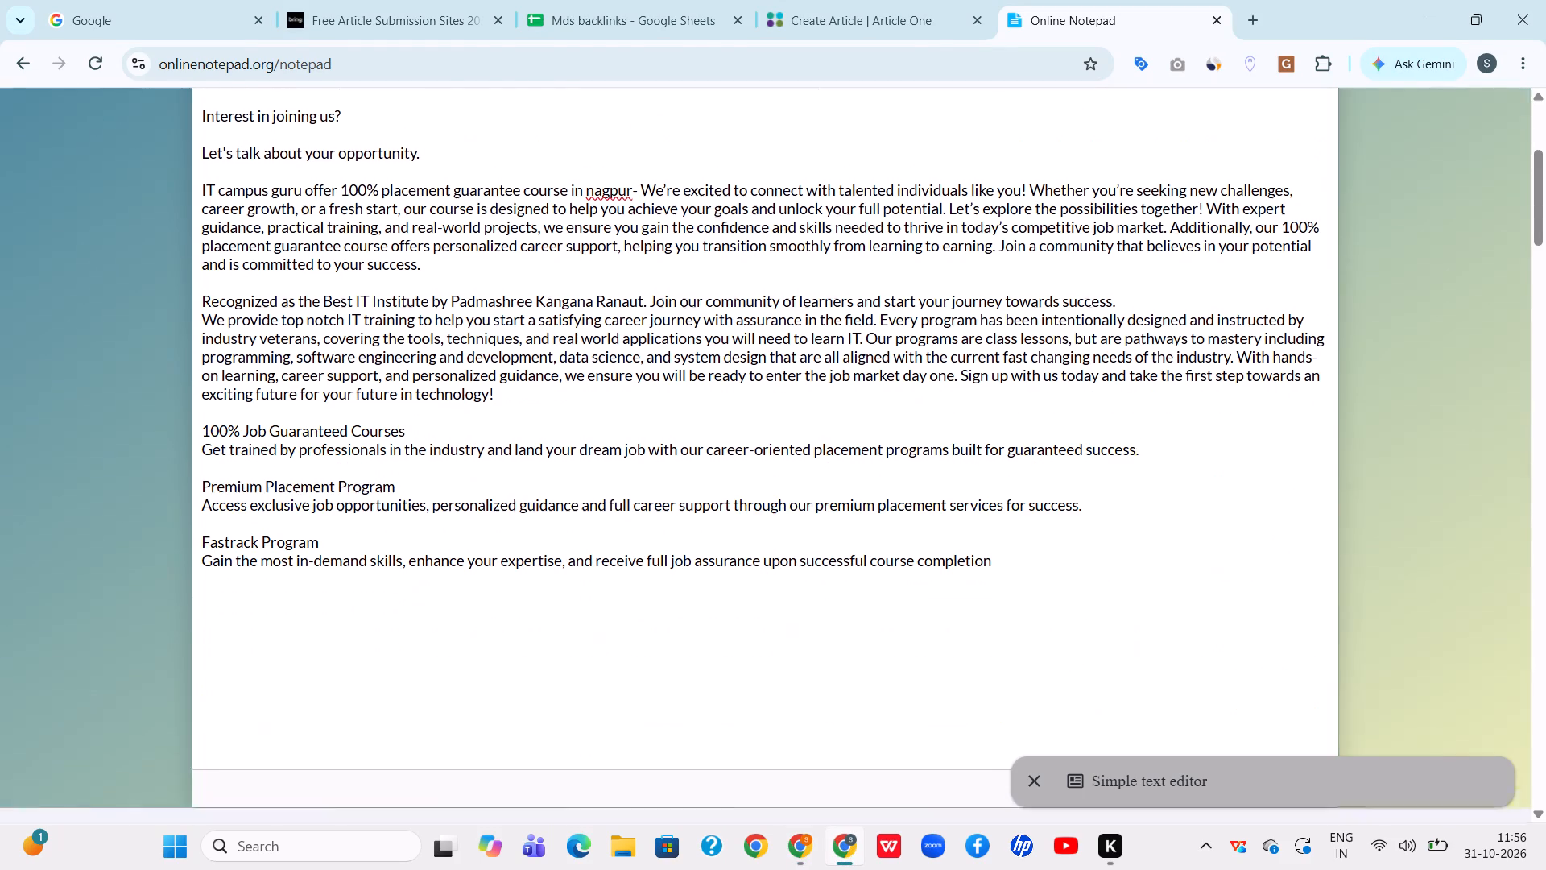
scroll(606, 514, "down", 1)
key("BackSpace")
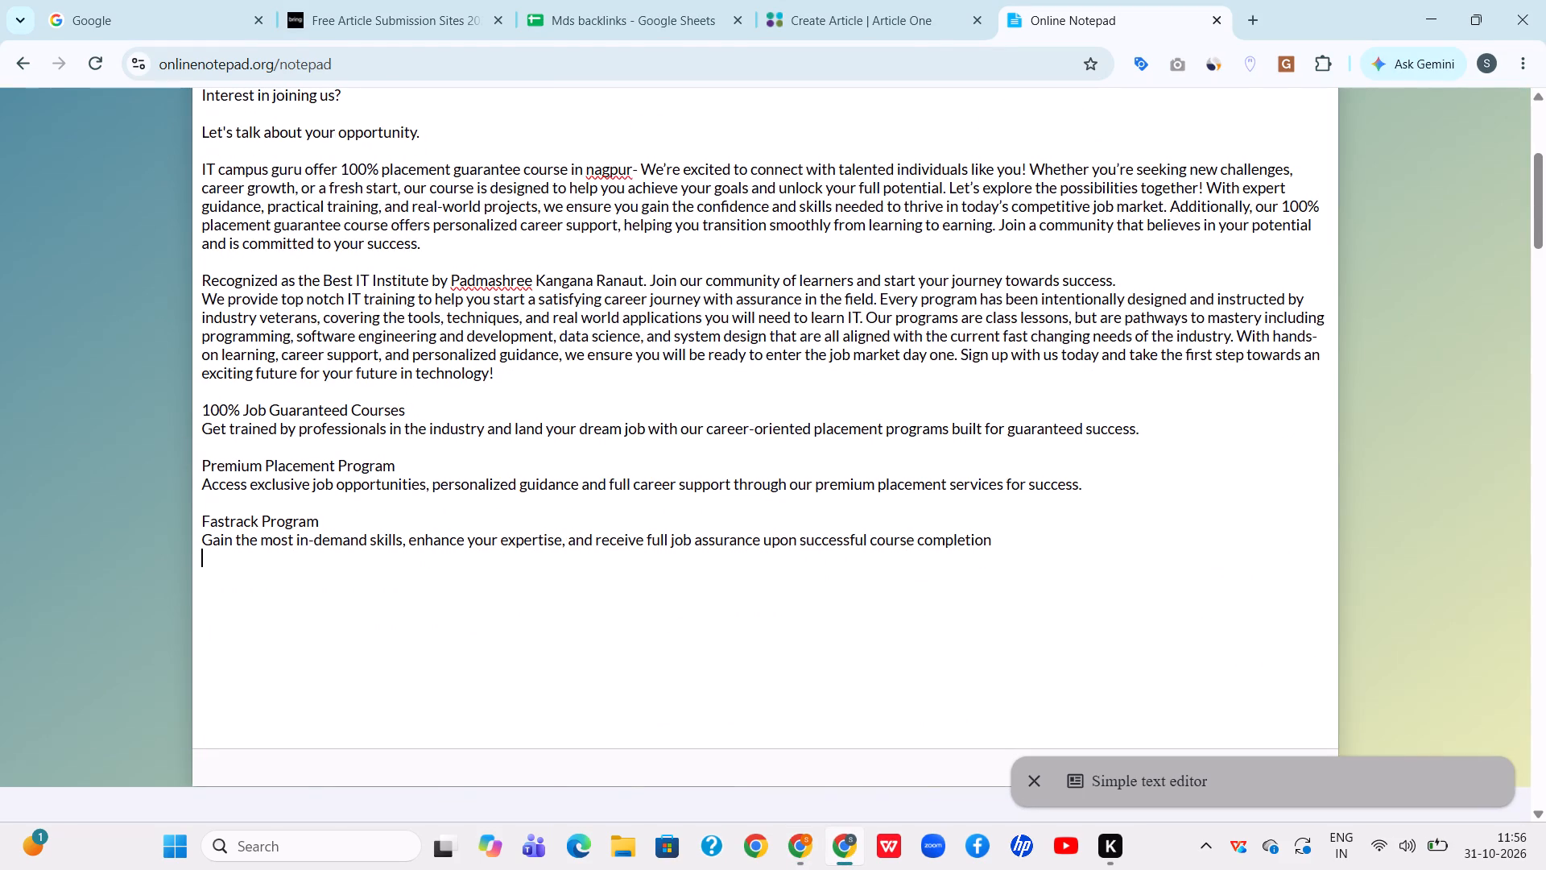
key("BackSpace")
key("period")
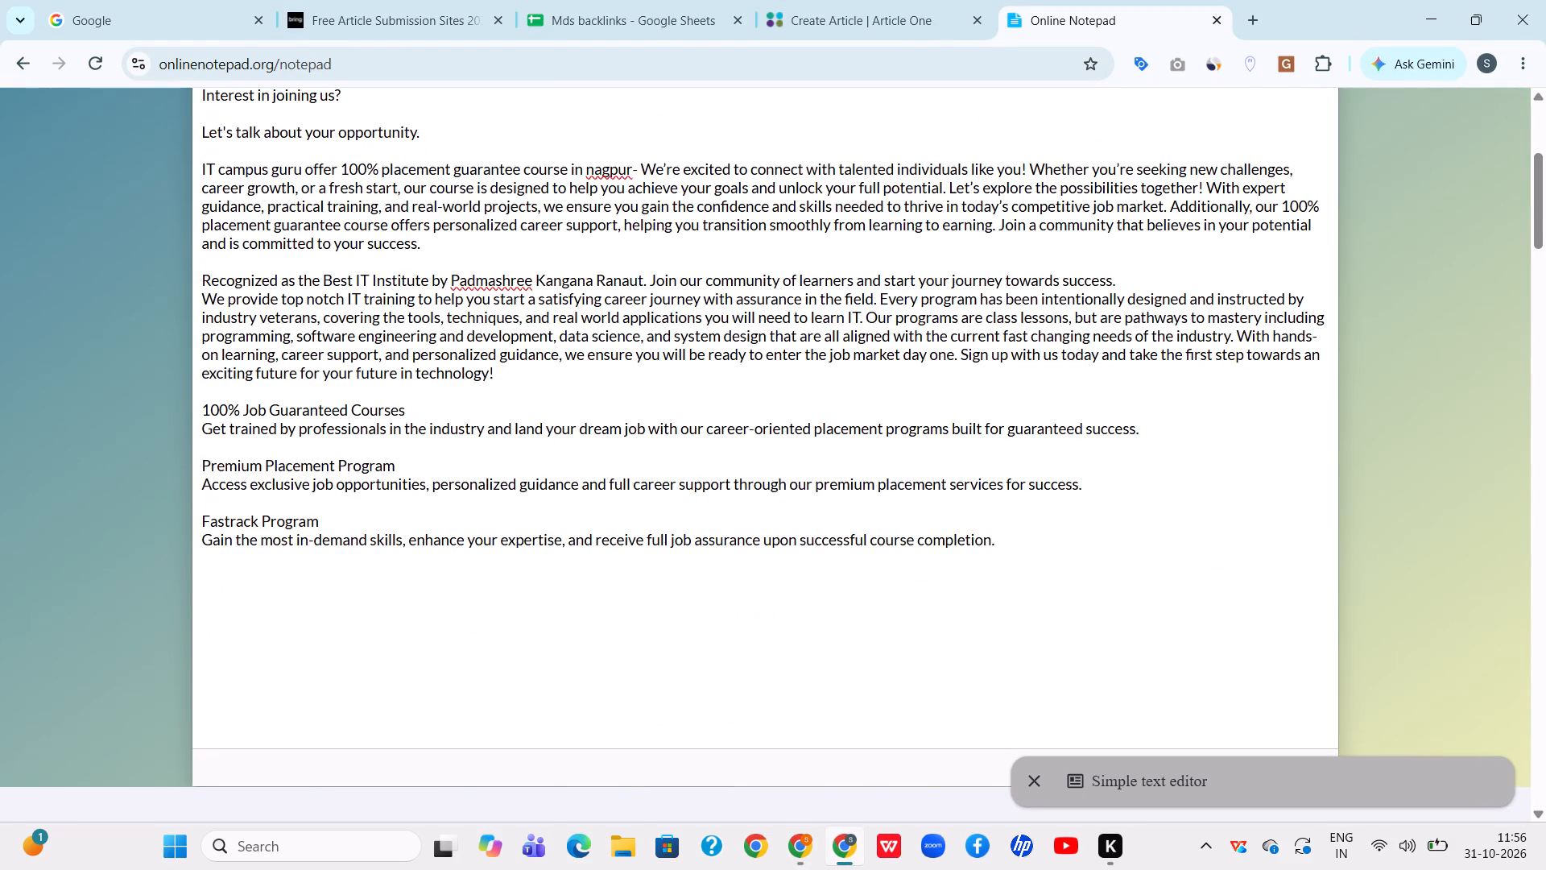
Join the 100% Job Guaranteed Courses, Premium Placement Program and Fastrack Program headings to their descriptions with "- ", then add blank space below.
left_click(204, 428)
key("BackSpace")
type("-")
key("space")
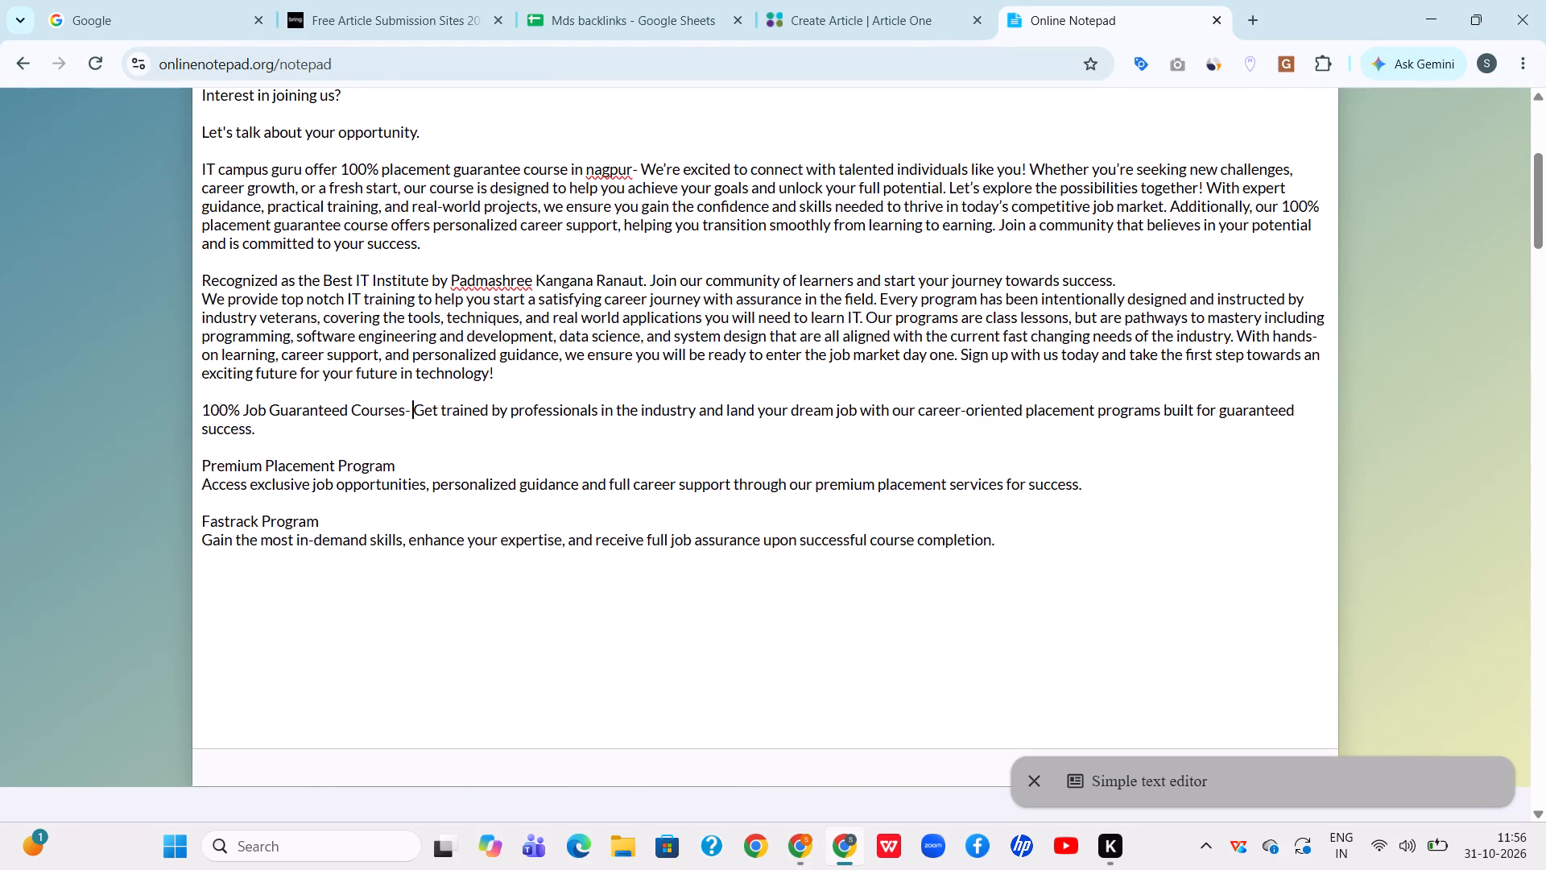
left_click(204, 489)
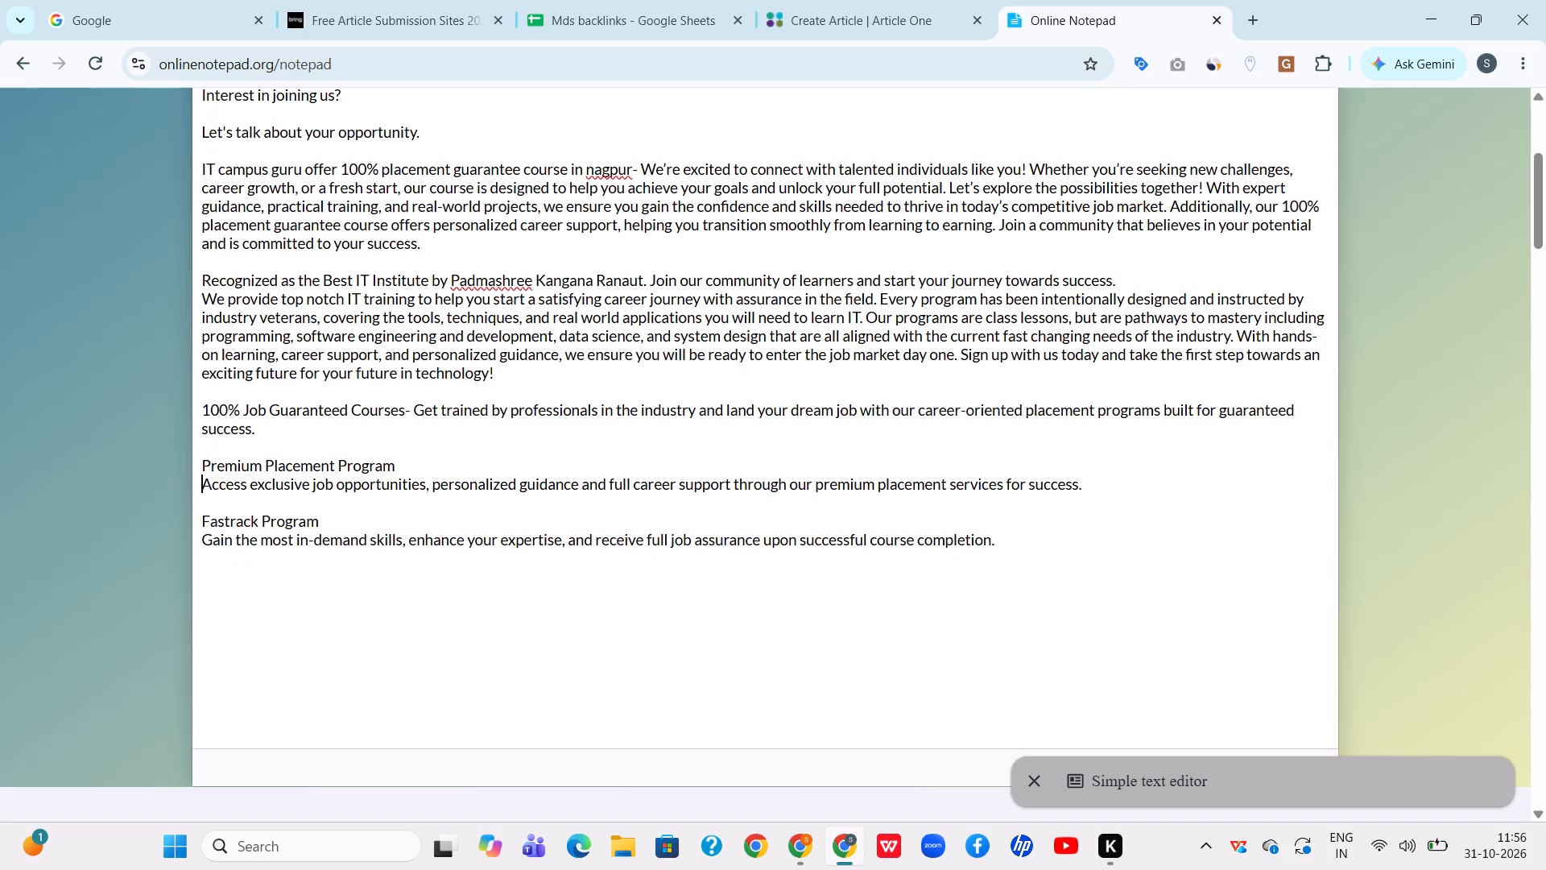
key("BackSpace")
type("-")
key("space")
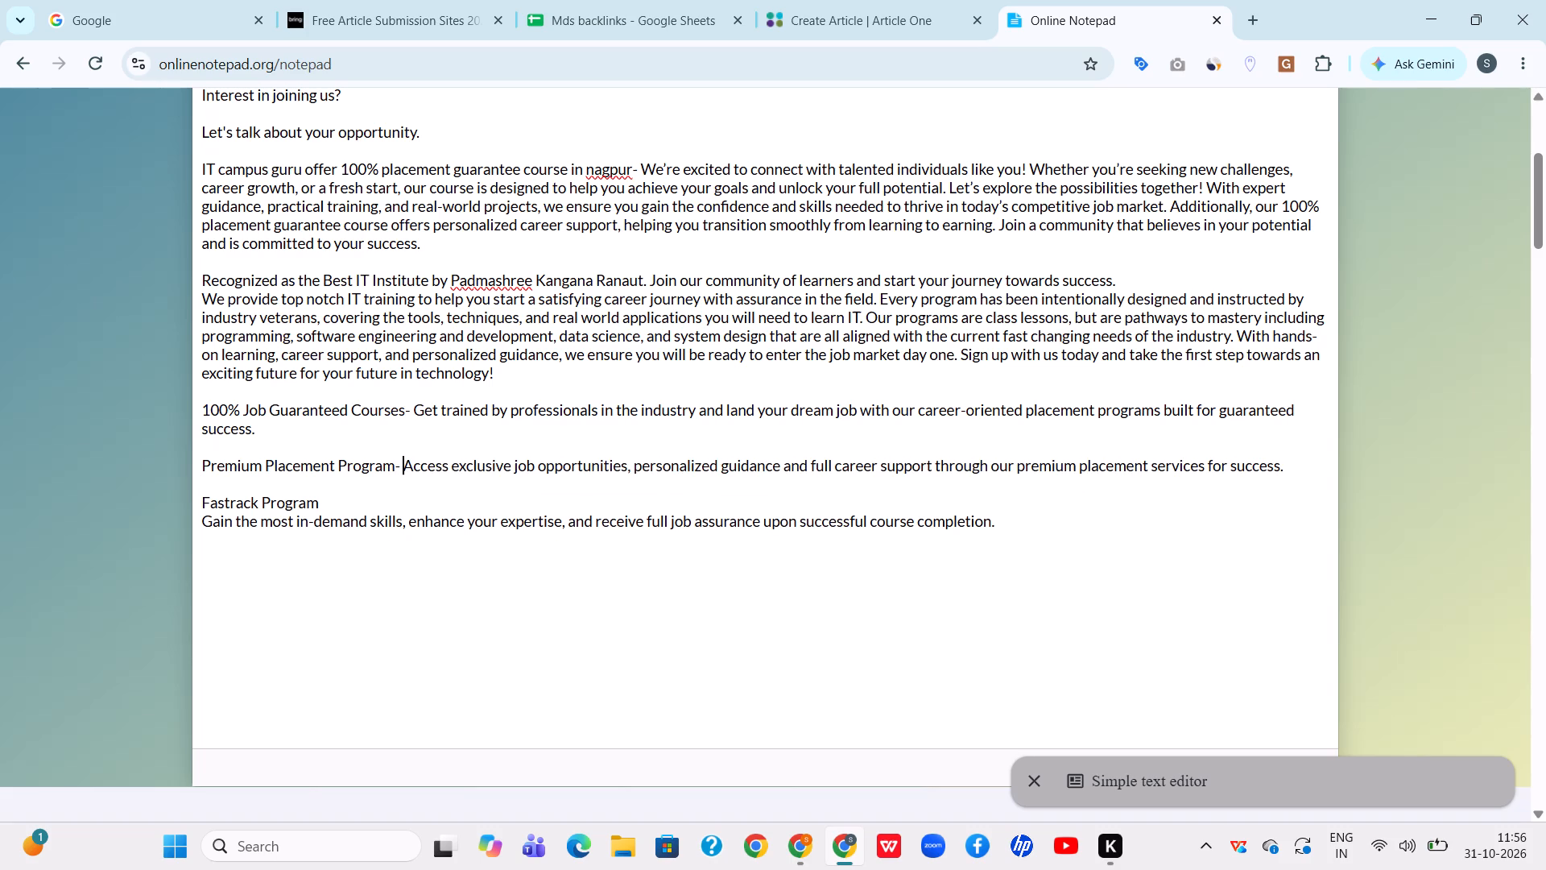
left_click(204, 526)
key("BackSpace")
type("-")
key("space")
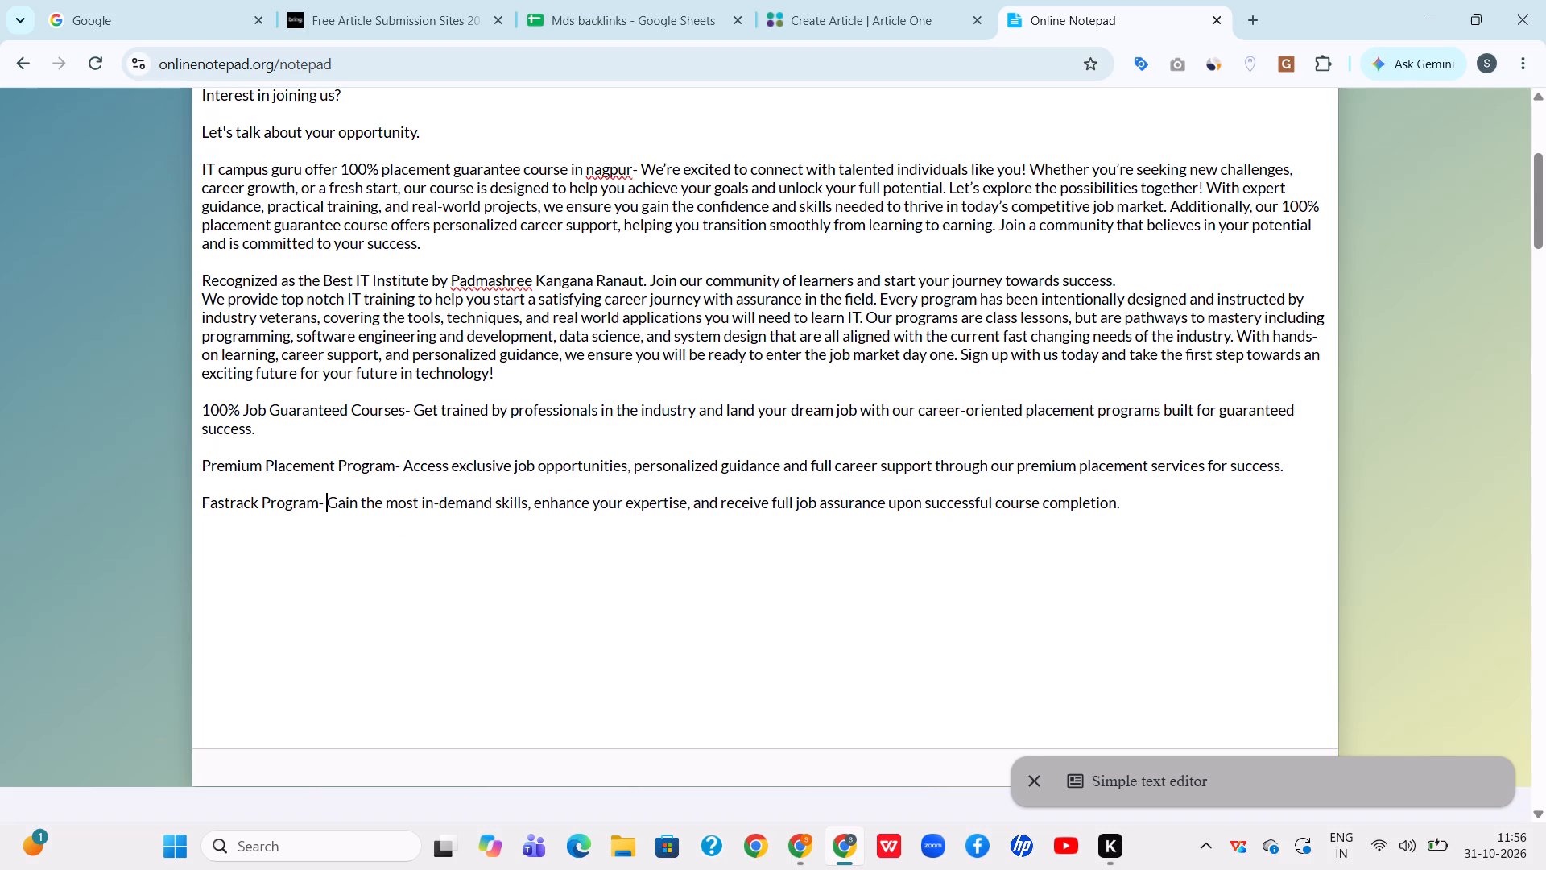
left_click(1255, 525)
key("Return")
key("Return")
Copy the whole "Why Choose IT Campus Guru ?" section from the About Us page, through the Career Support description.
left_click(797, 857)
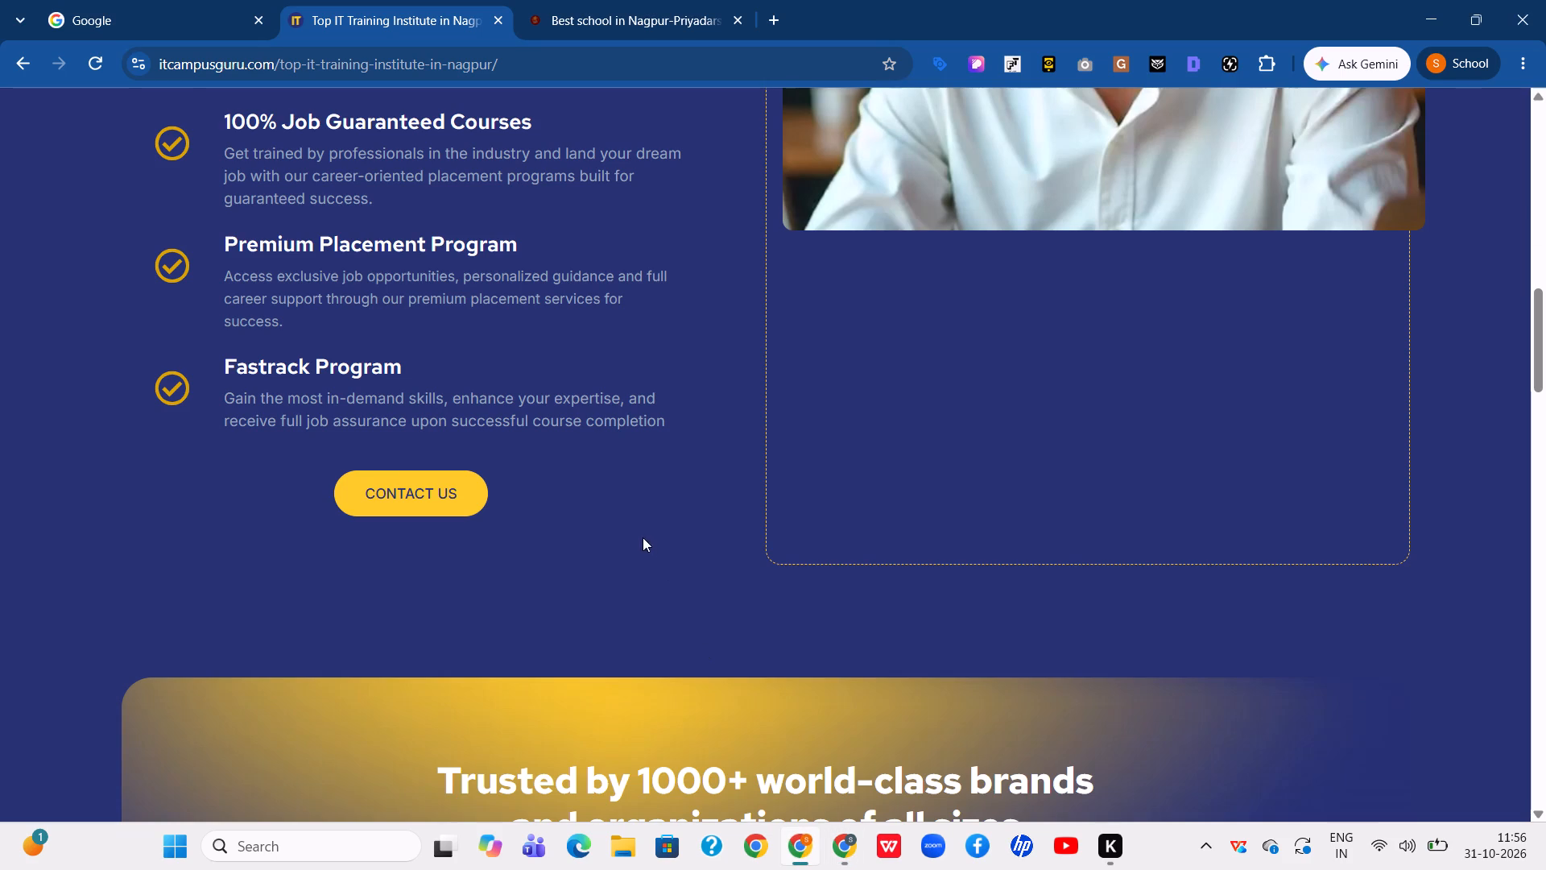
key("Page_Down")
key("Page_Down")
key("Page_Down")
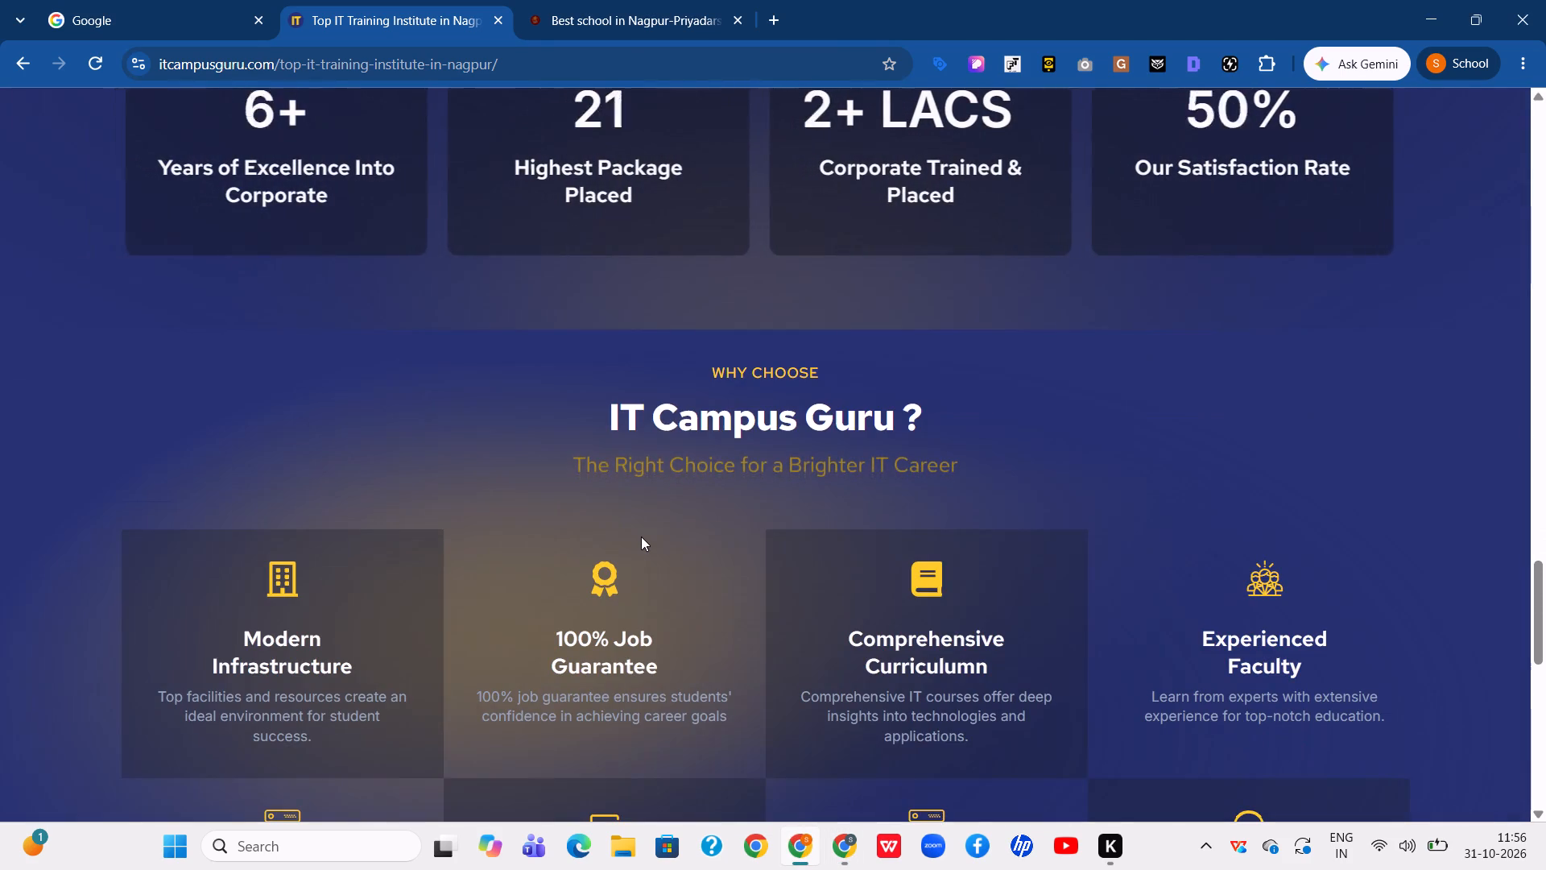
triple_click(814, 391)
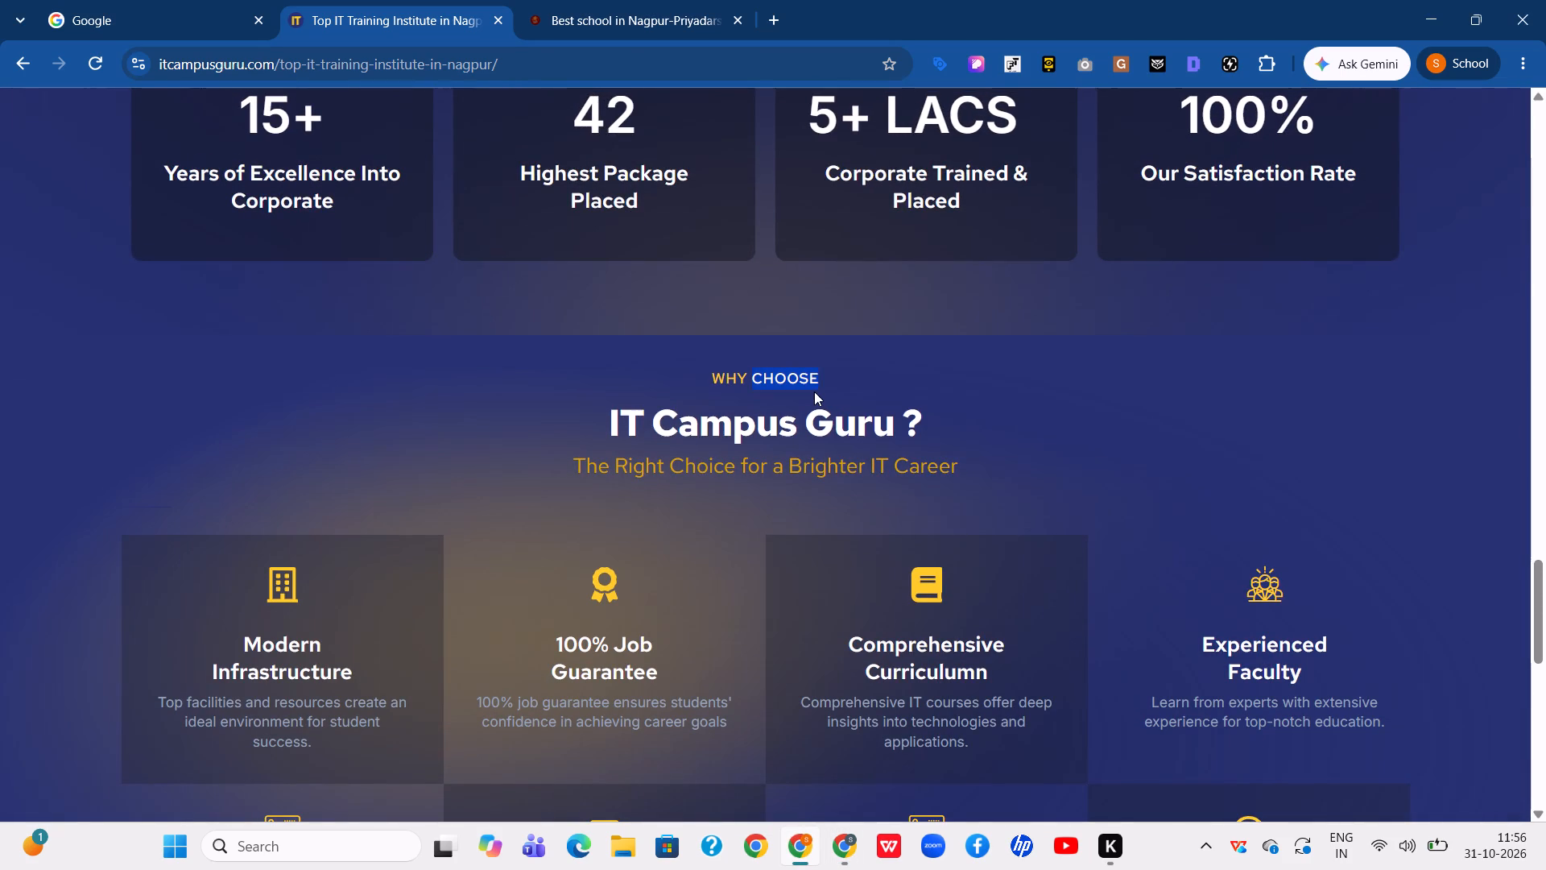
left_click_drag(814, 391, 1143, 276)
key("Page_Down")
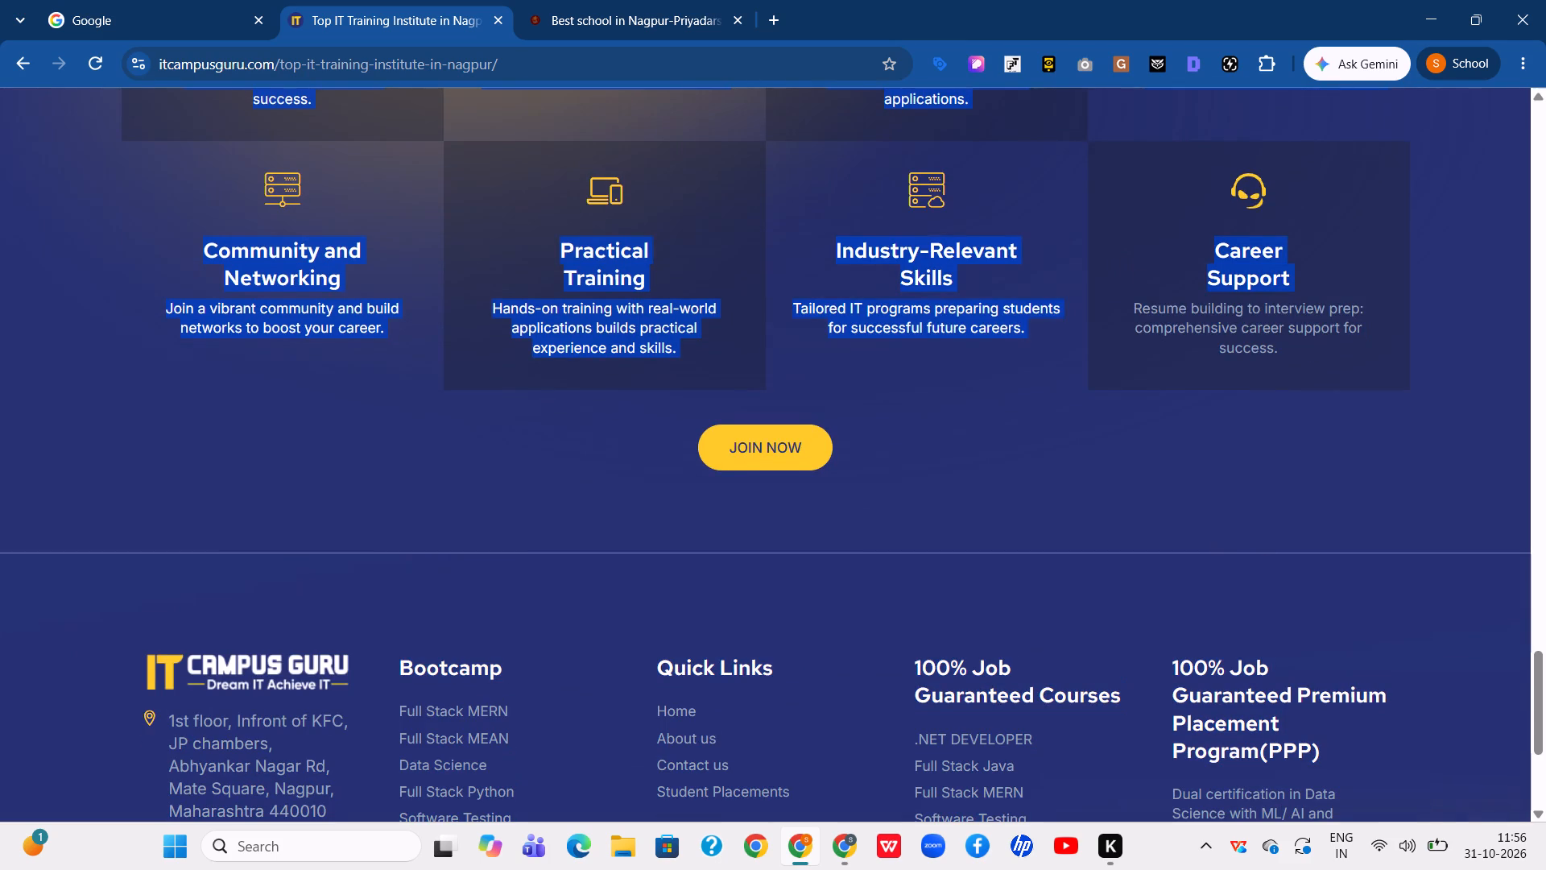
left_click_drag(1143, 276, 1202, 358)
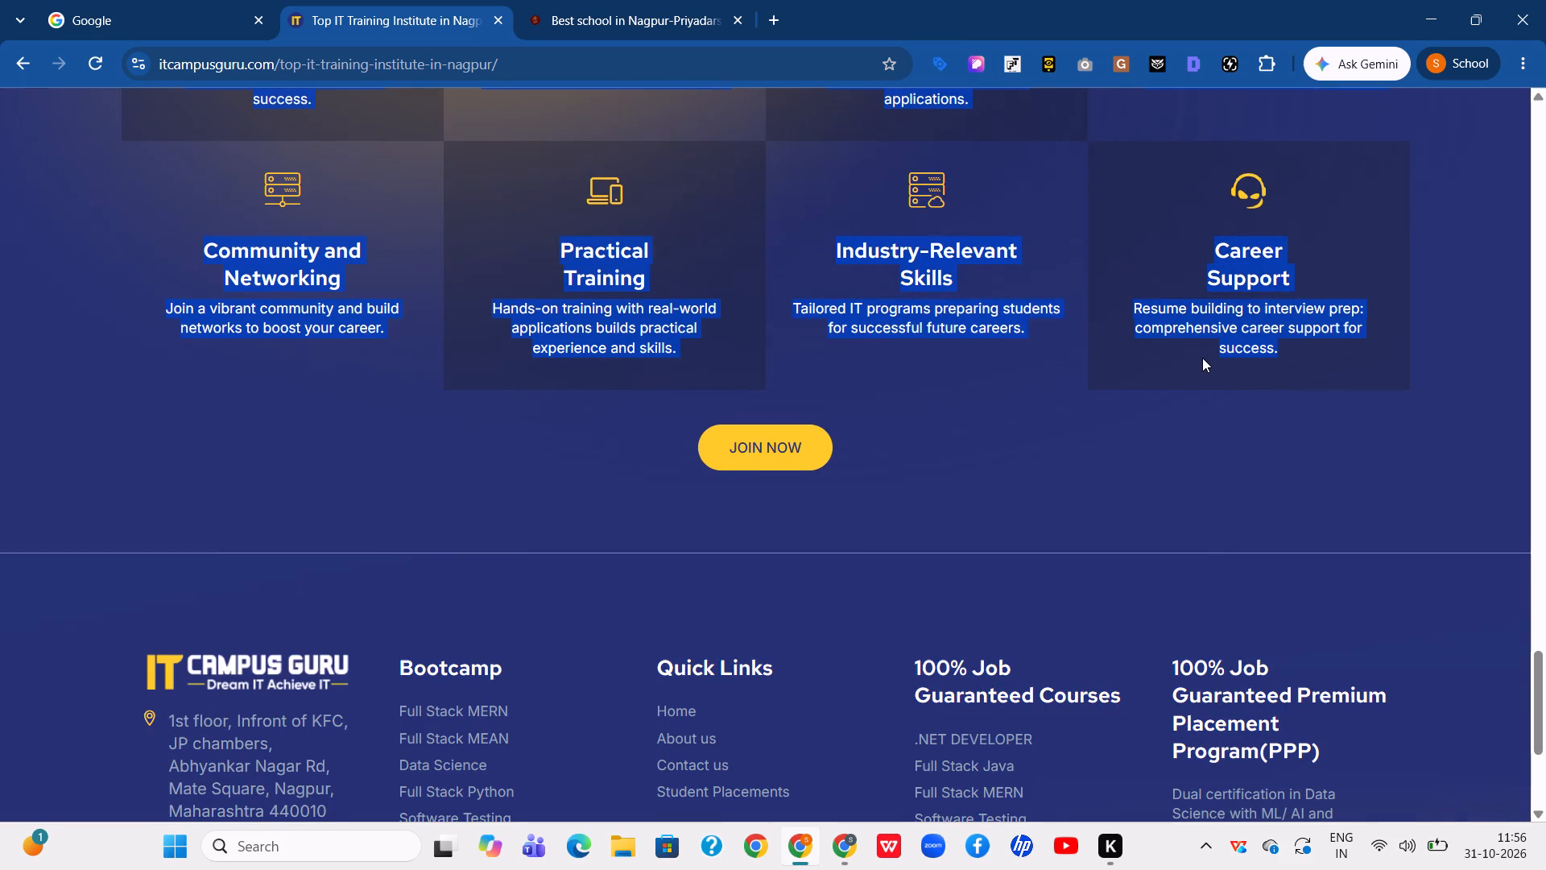
key("ctrl+c")
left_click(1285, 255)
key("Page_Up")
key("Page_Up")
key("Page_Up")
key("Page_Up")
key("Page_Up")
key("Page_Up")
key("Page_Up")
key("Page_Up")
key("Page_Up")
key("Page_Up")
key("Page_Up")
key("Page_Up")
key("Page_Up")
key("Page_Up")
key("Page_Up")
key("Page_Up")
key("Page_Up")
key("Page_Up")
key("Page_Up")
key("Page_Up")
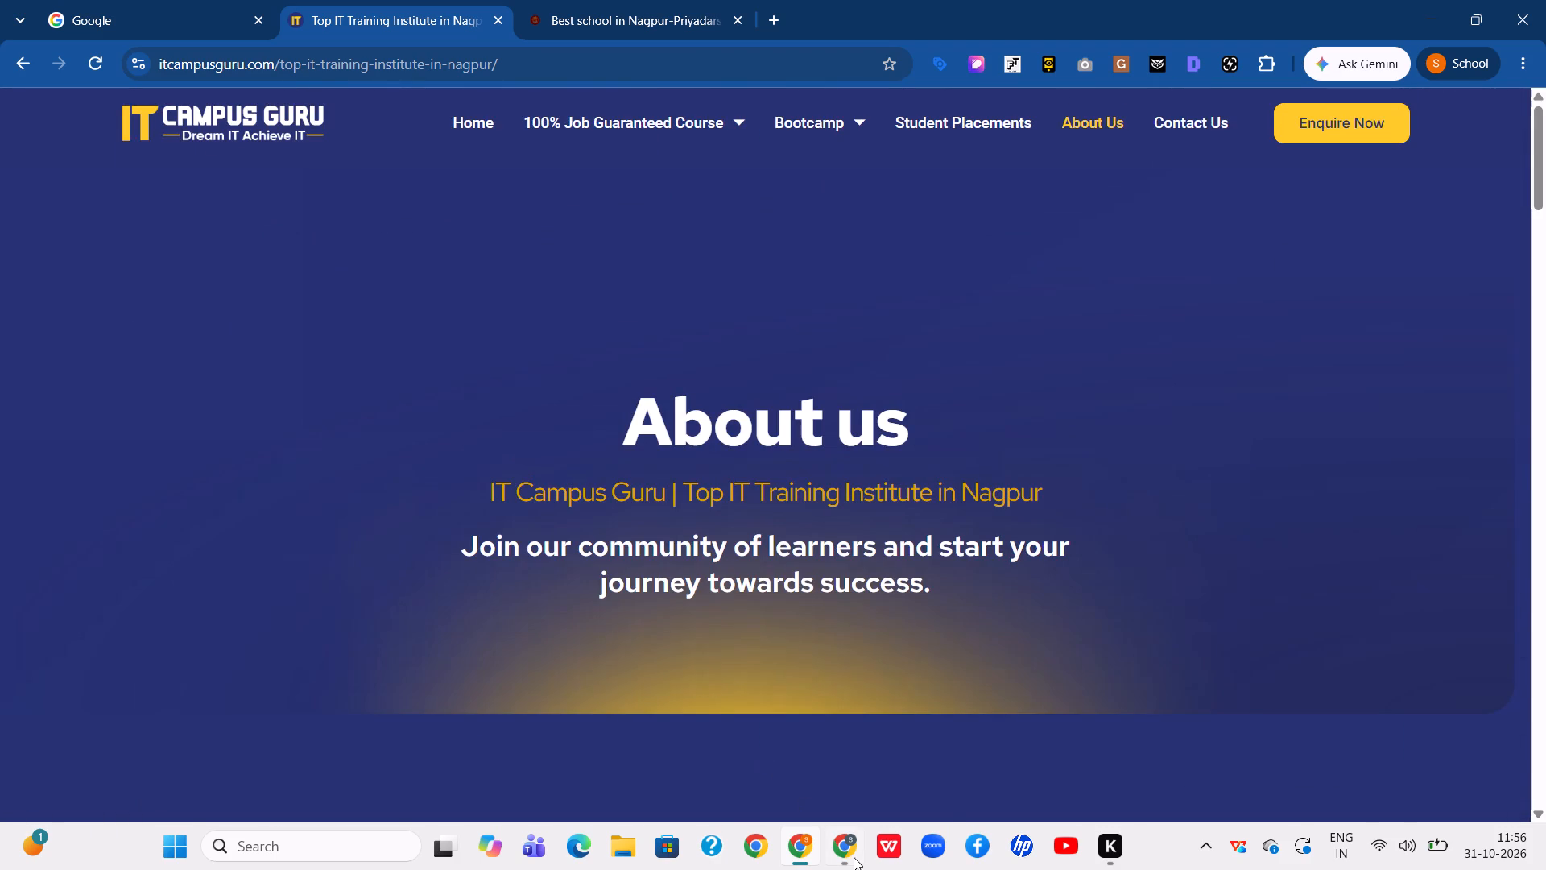
Paste the copied "Why Choose IT Campus Guru ?" section at the end of the notepad article.
left_click(846, 854)
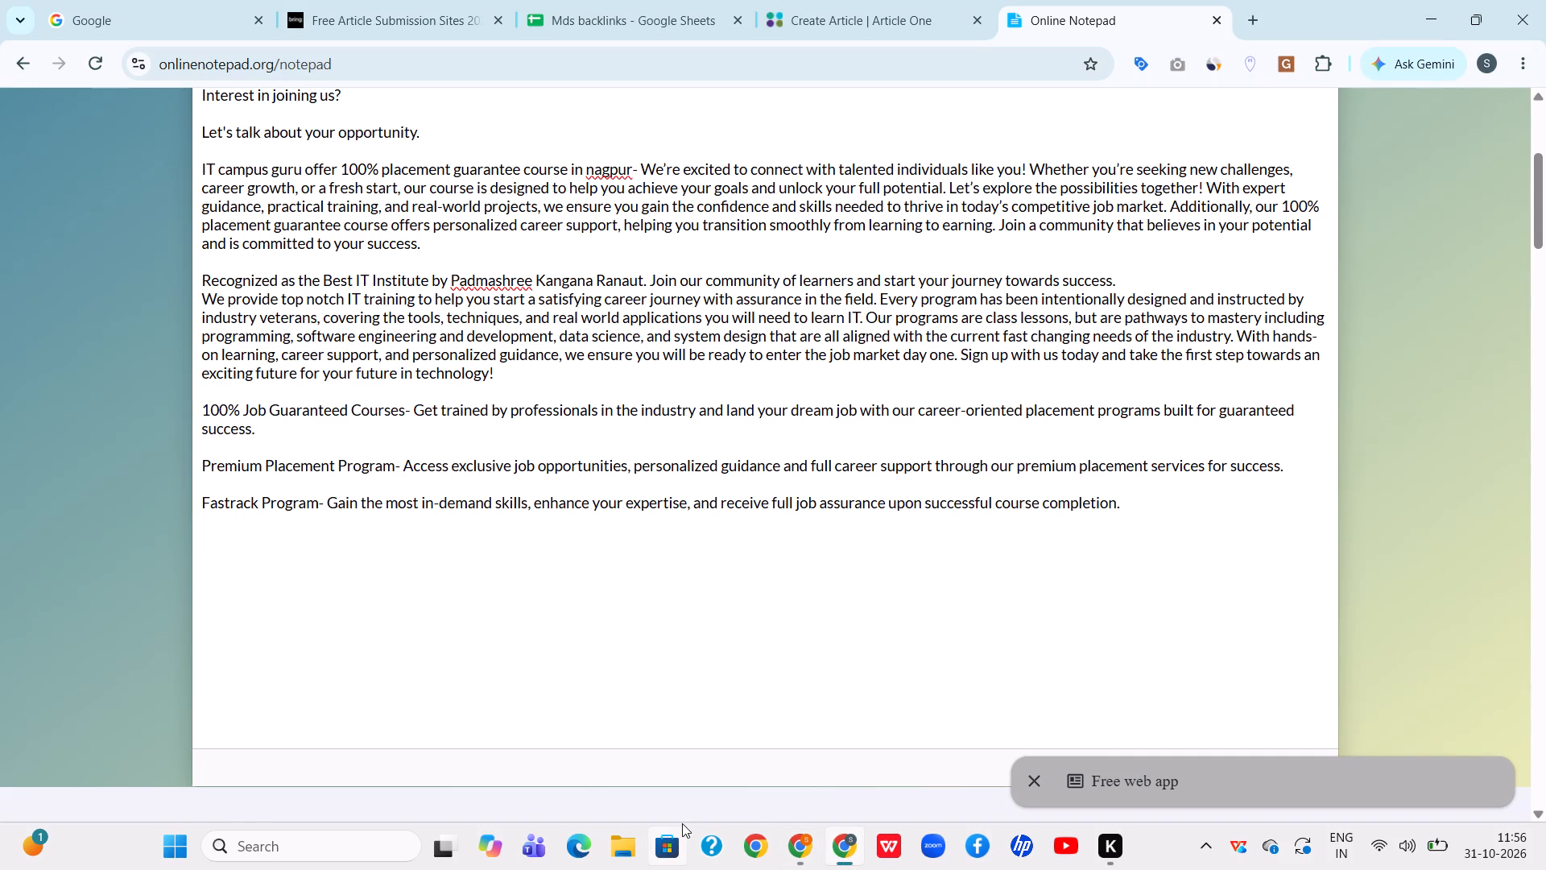
key("ctrl+v")
scroll(682, 823, "down", 2)
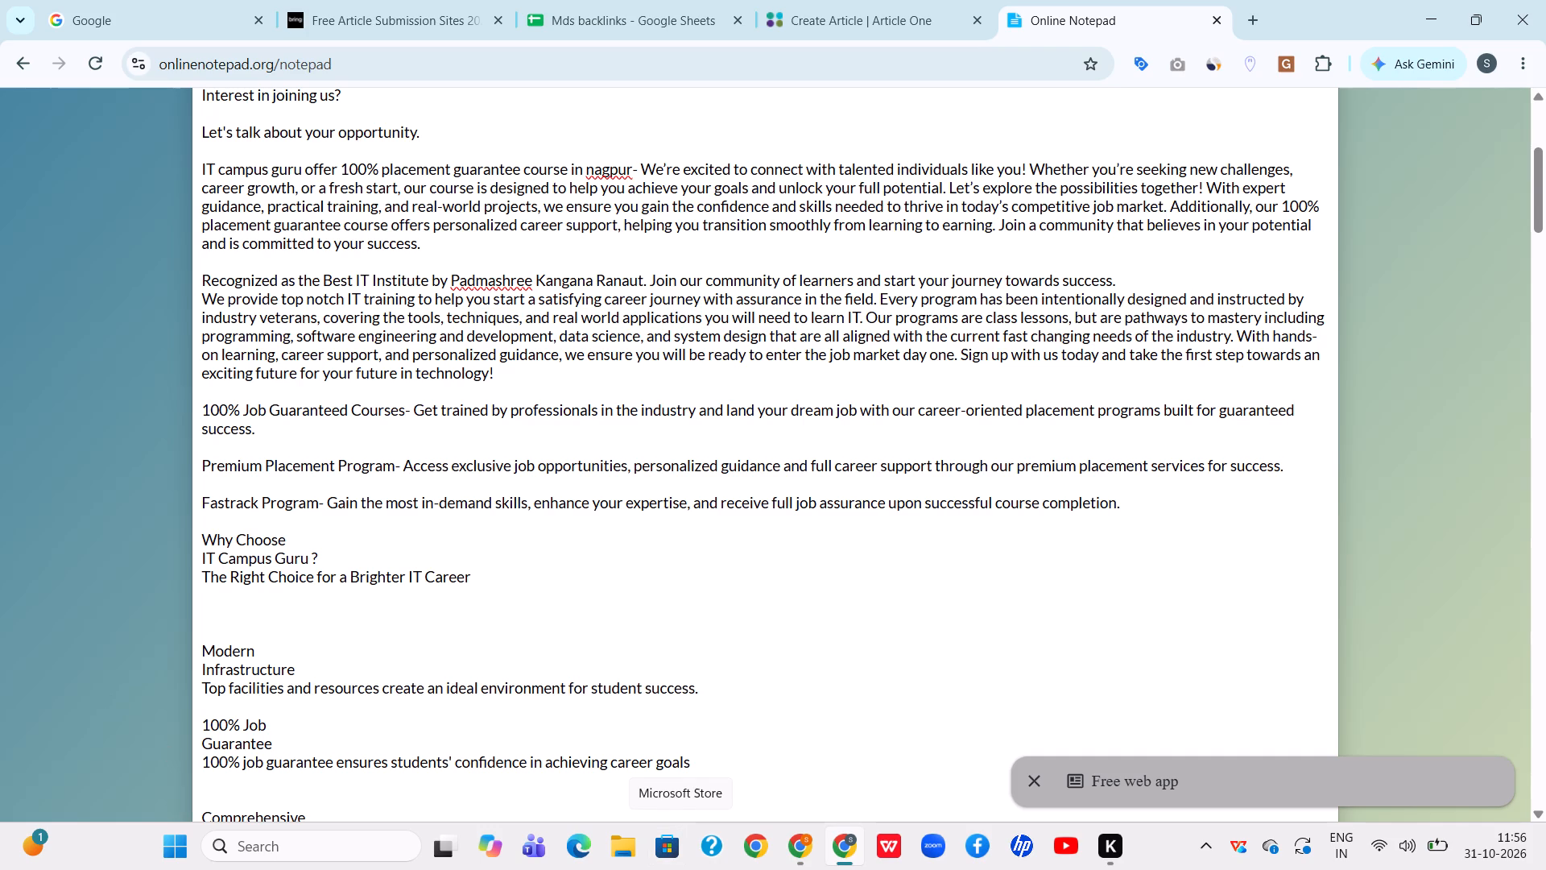
scroll(387, 615, "down", 1)
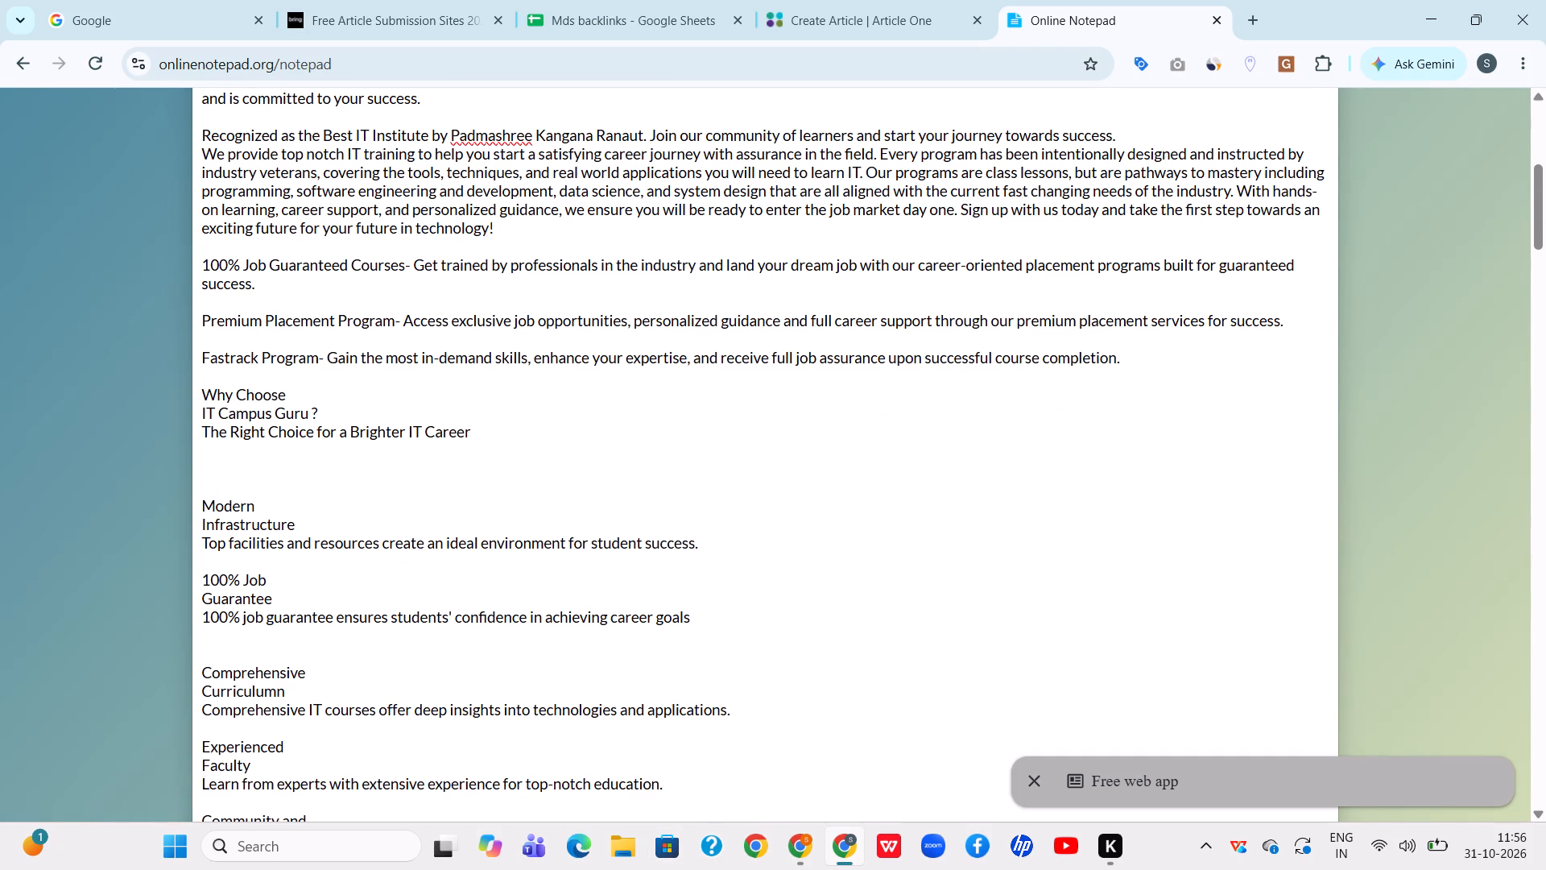
Put "Why Choose IT Campus Guru ?" on one line, add a blank line below it, and end the "Brighter IT Career" tagline with a period.
left_click(204, 411)
key("Left")
key("Down")
key("Home")
key("BackSpace")
key("space")
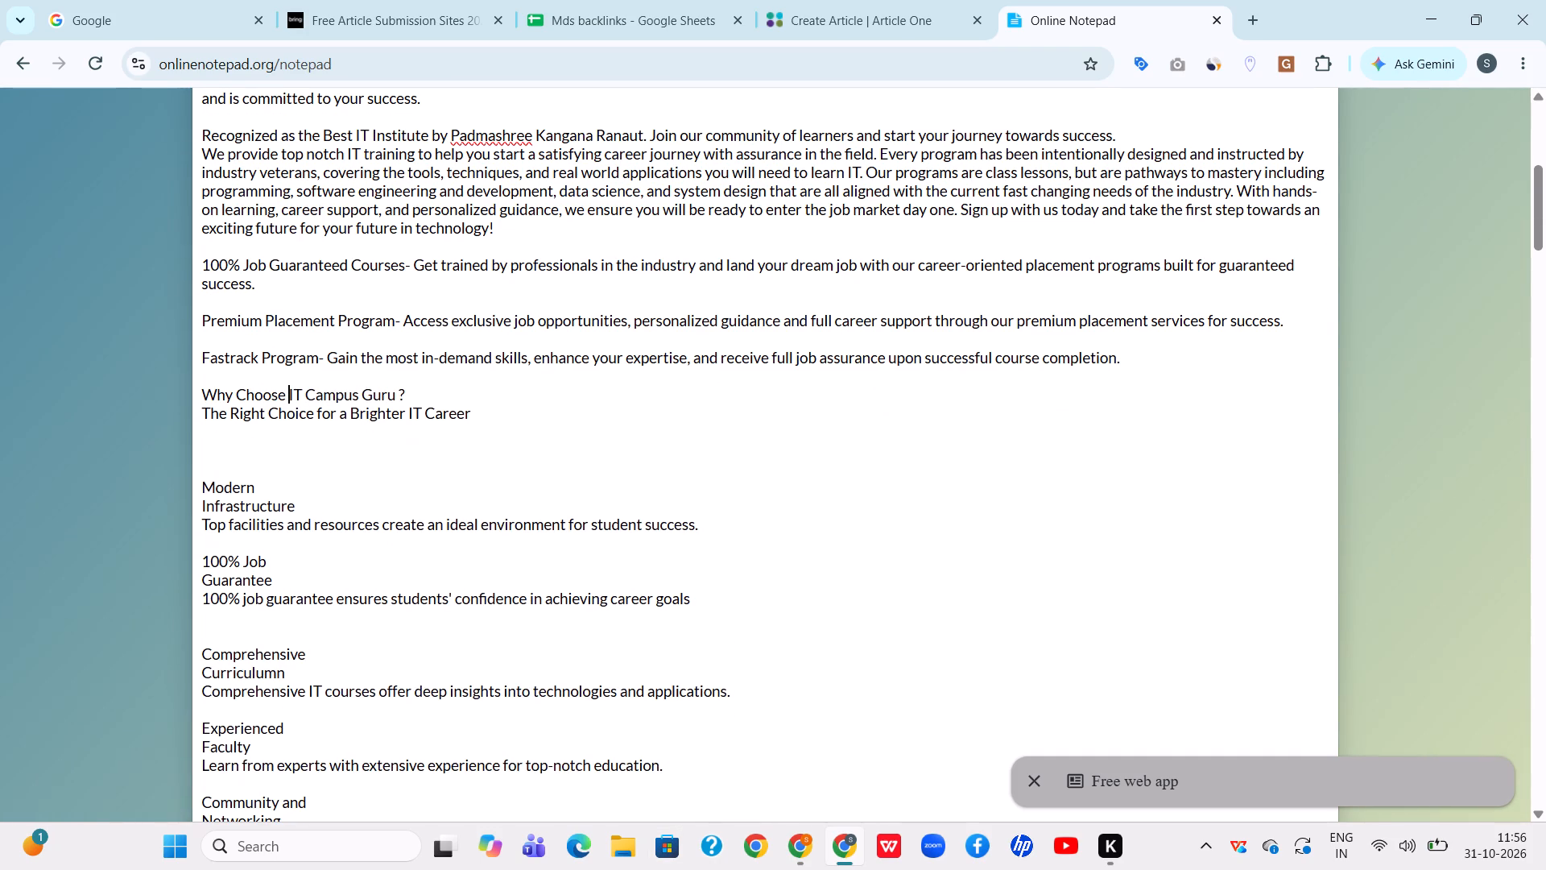
left_click(205, 418)
key("Return")
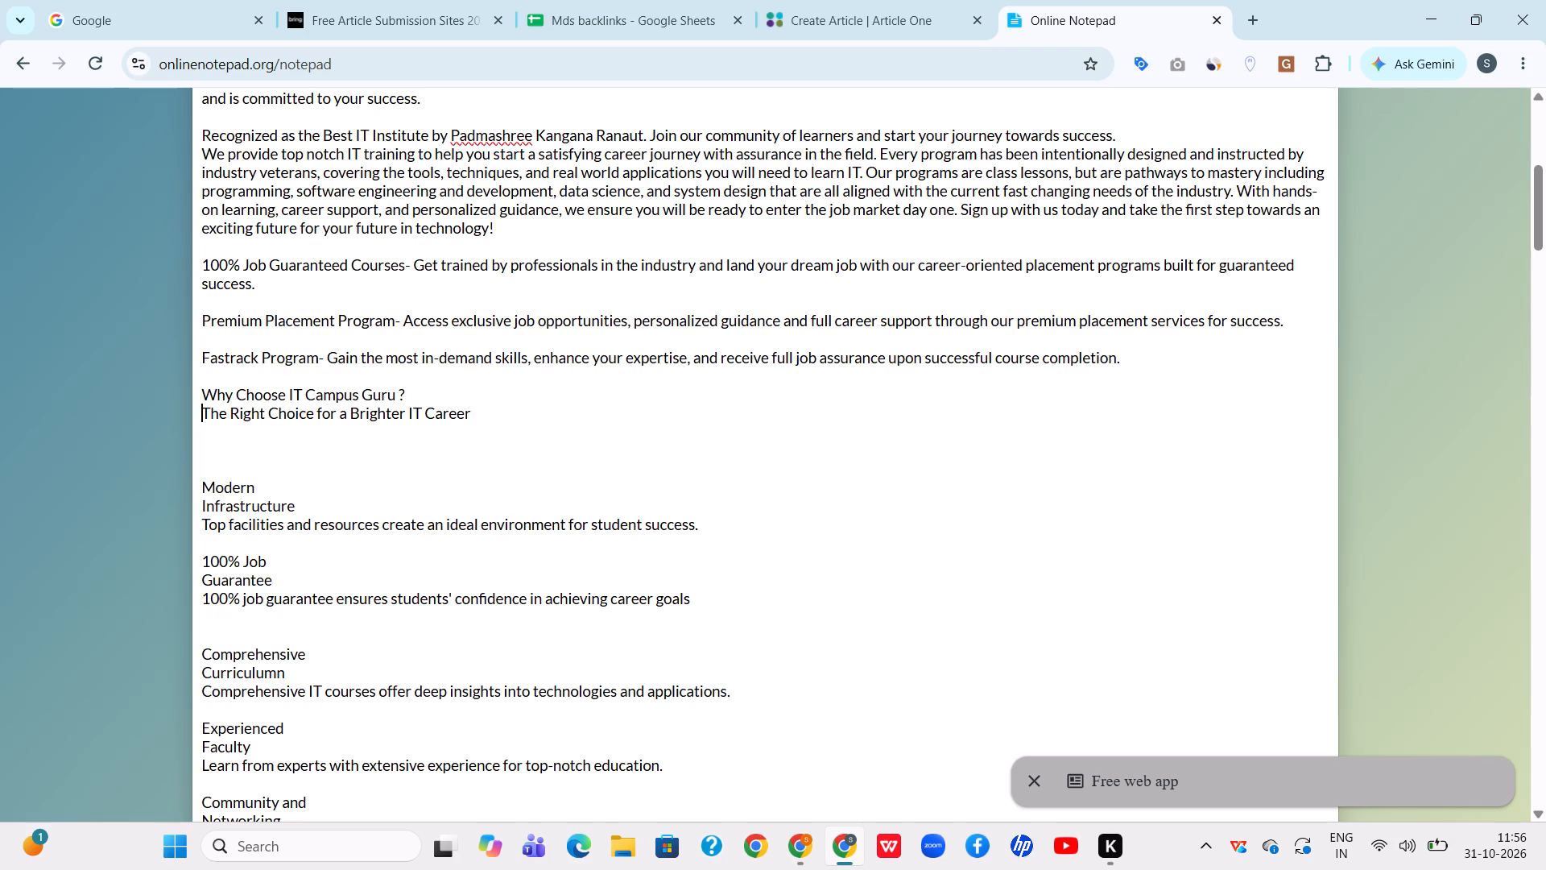
key("Return")
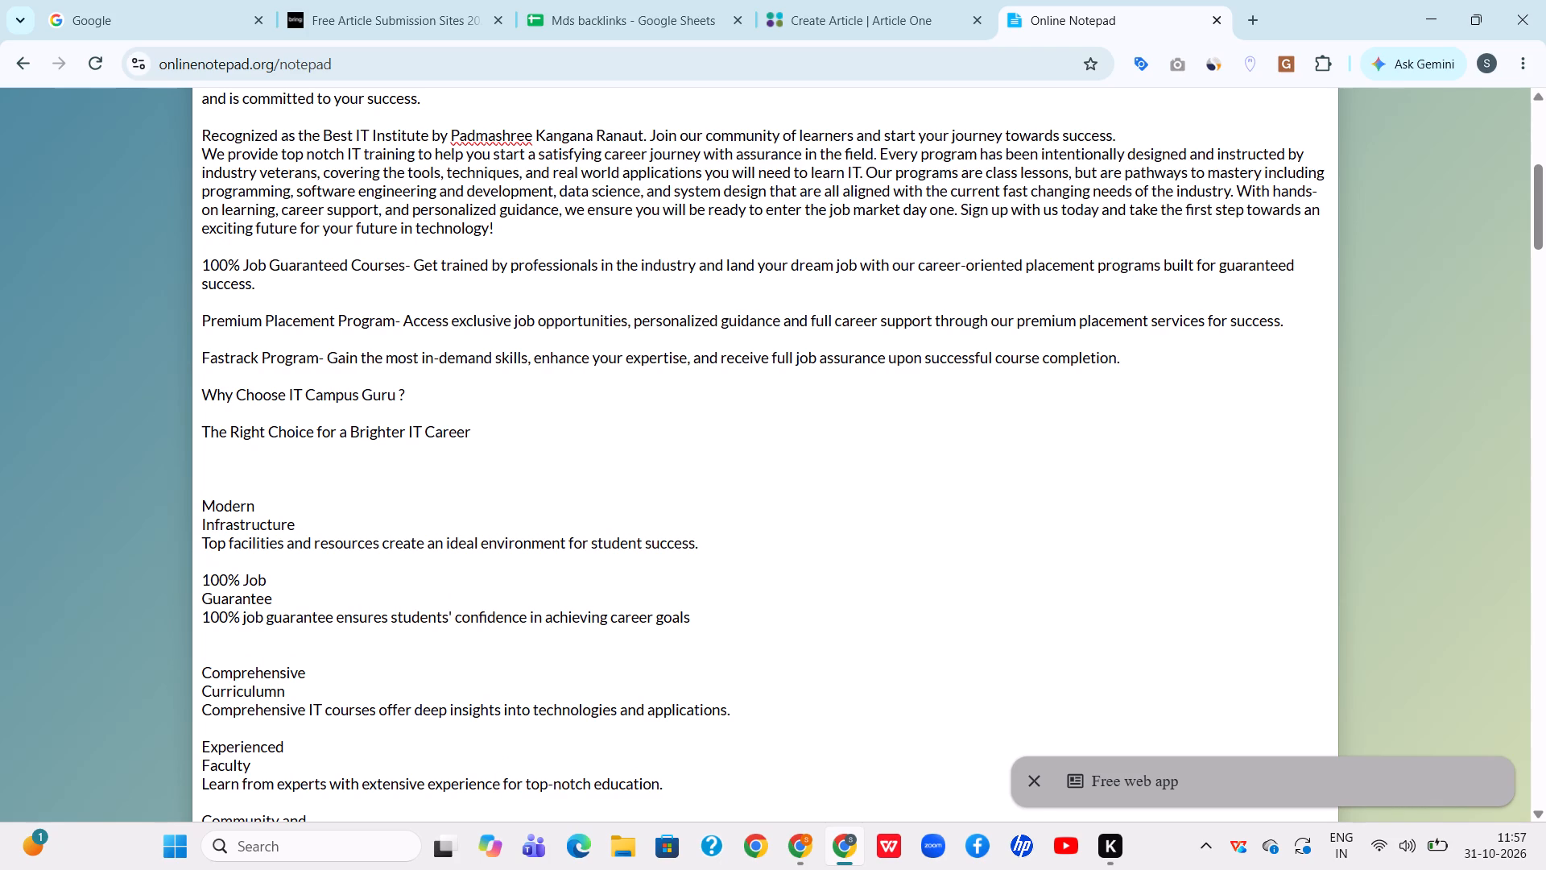
left_click(473, 433)
key("period")
Remove the extra empty lines above "Modern Infrastructure", leaving one blank line after the tagline.
left_click(204, 508)
key("BackSpace")
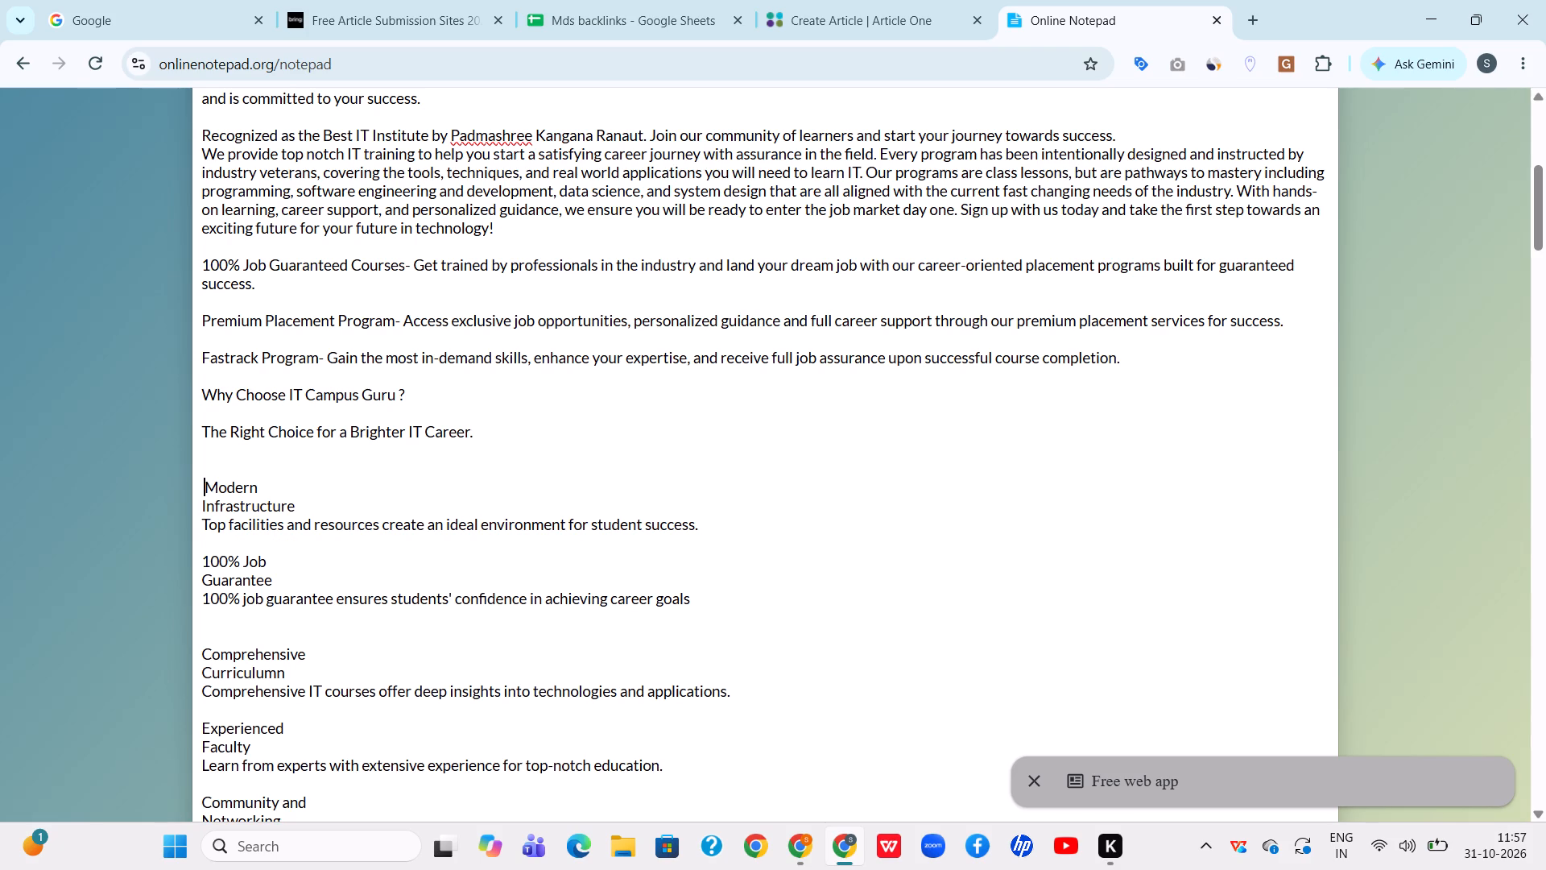
key("BackSpace")
key("BackSpace")
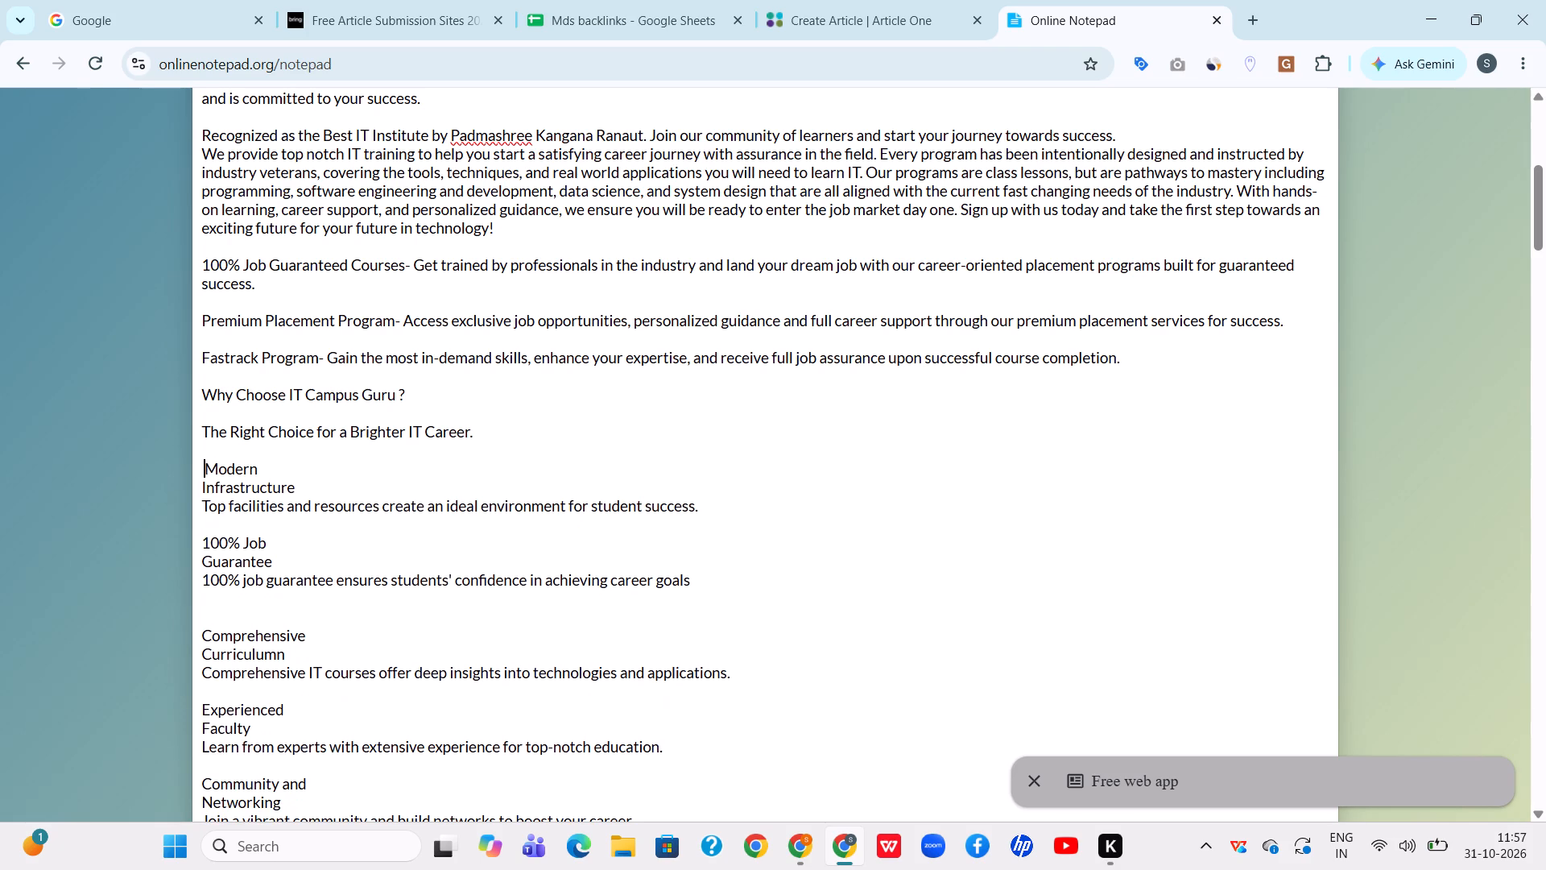
Join the Modern Infrastructure heading and its description into one line reading "Modern Infrastructure- Top facilities and resources…".
left_click(204, 498)
key("BackSpace")
key("Home")
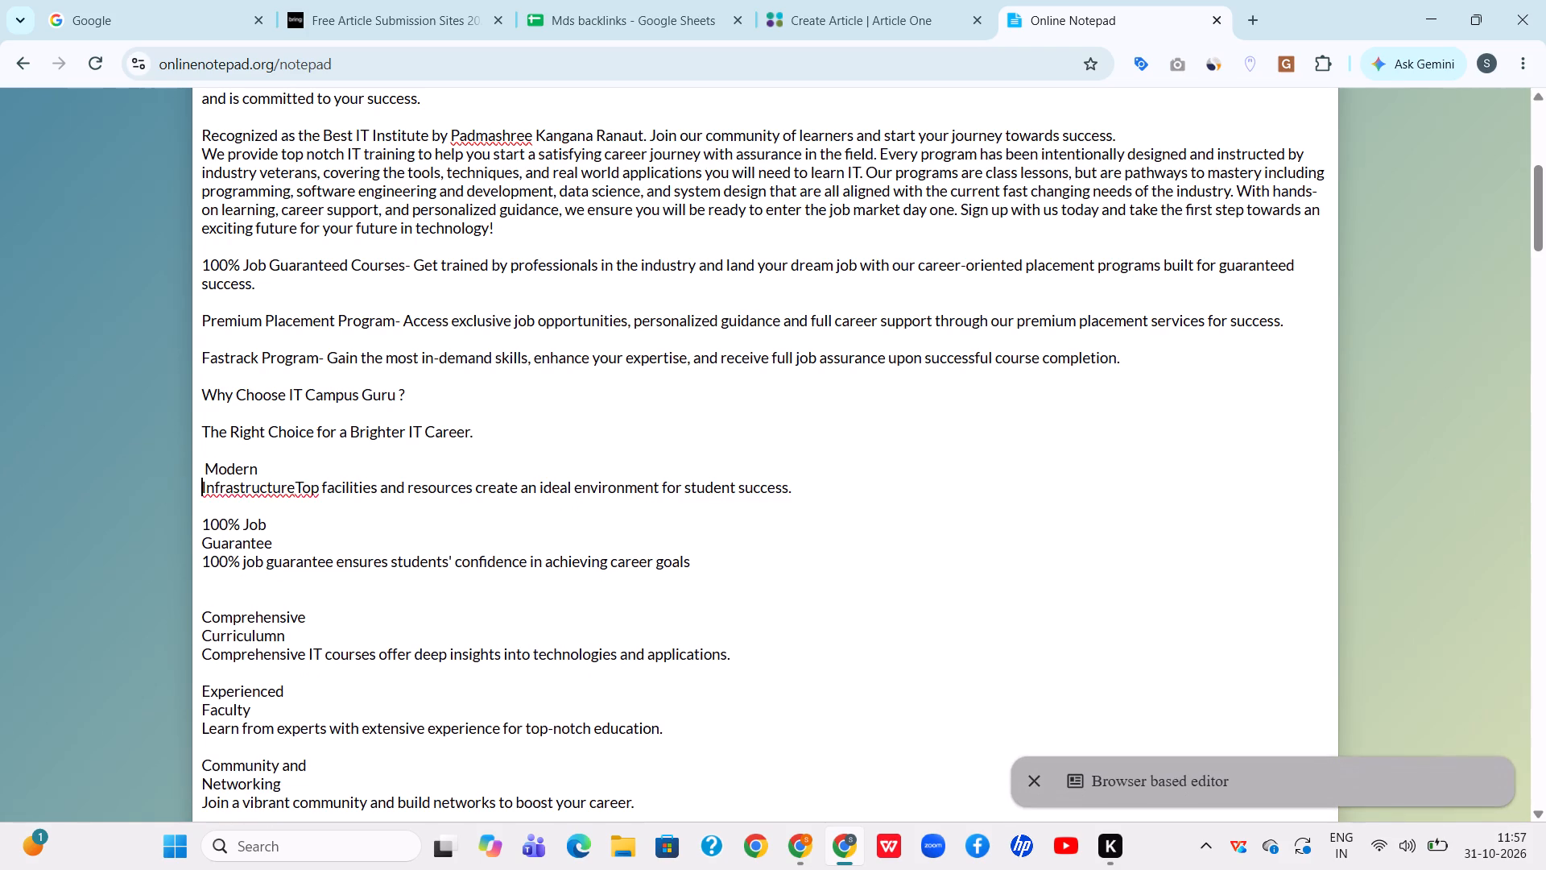
key("BackSpace")
key("space")
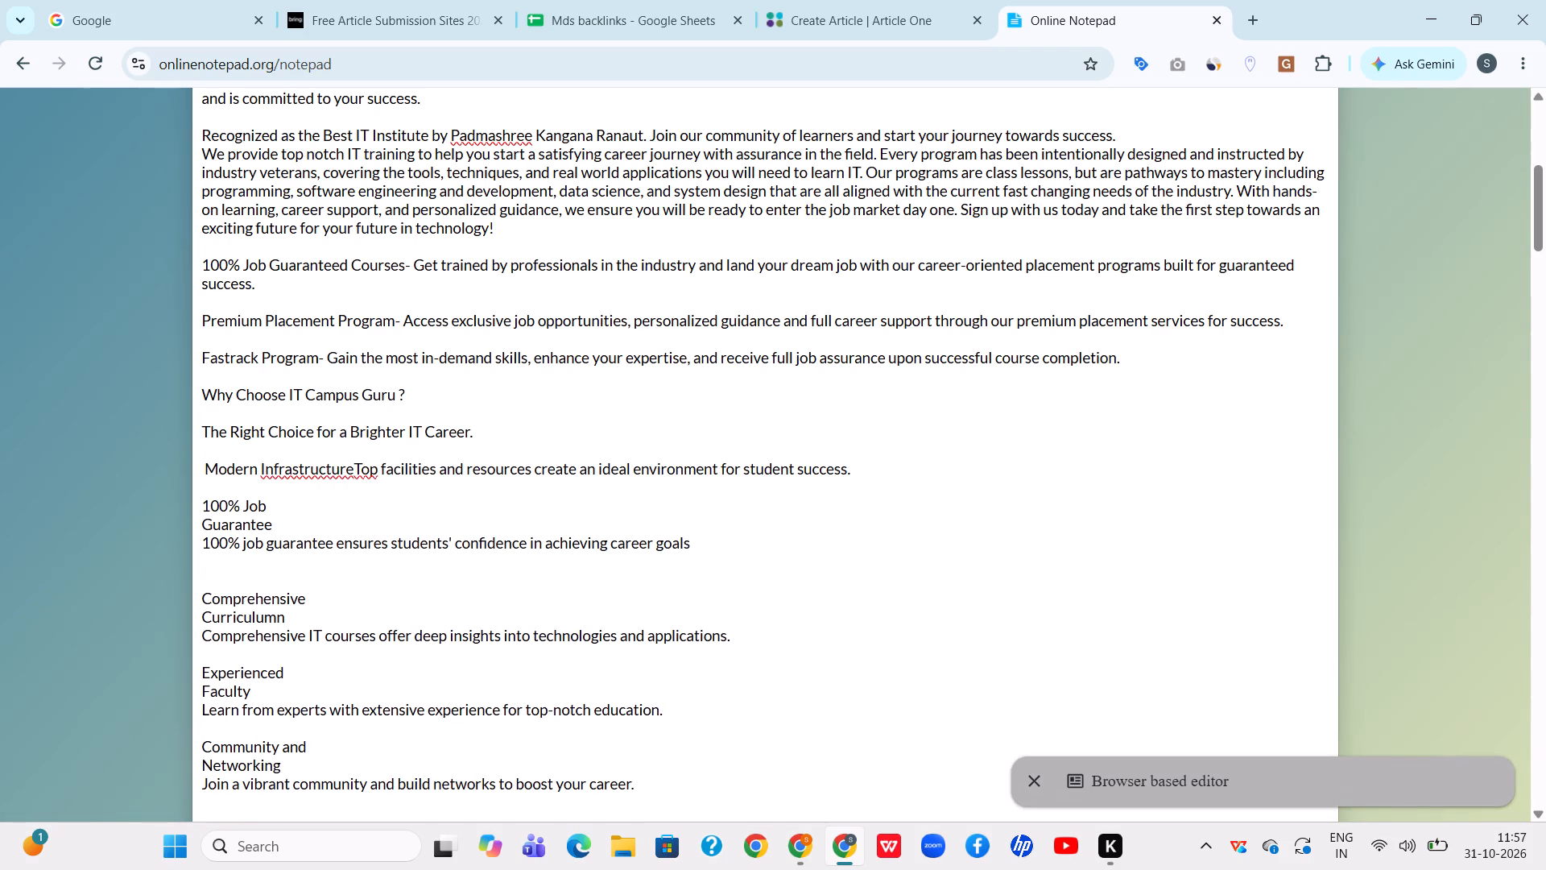
left_click(353, 472)
type("0")
key("space")
key("Delete")
key("BackSpace")
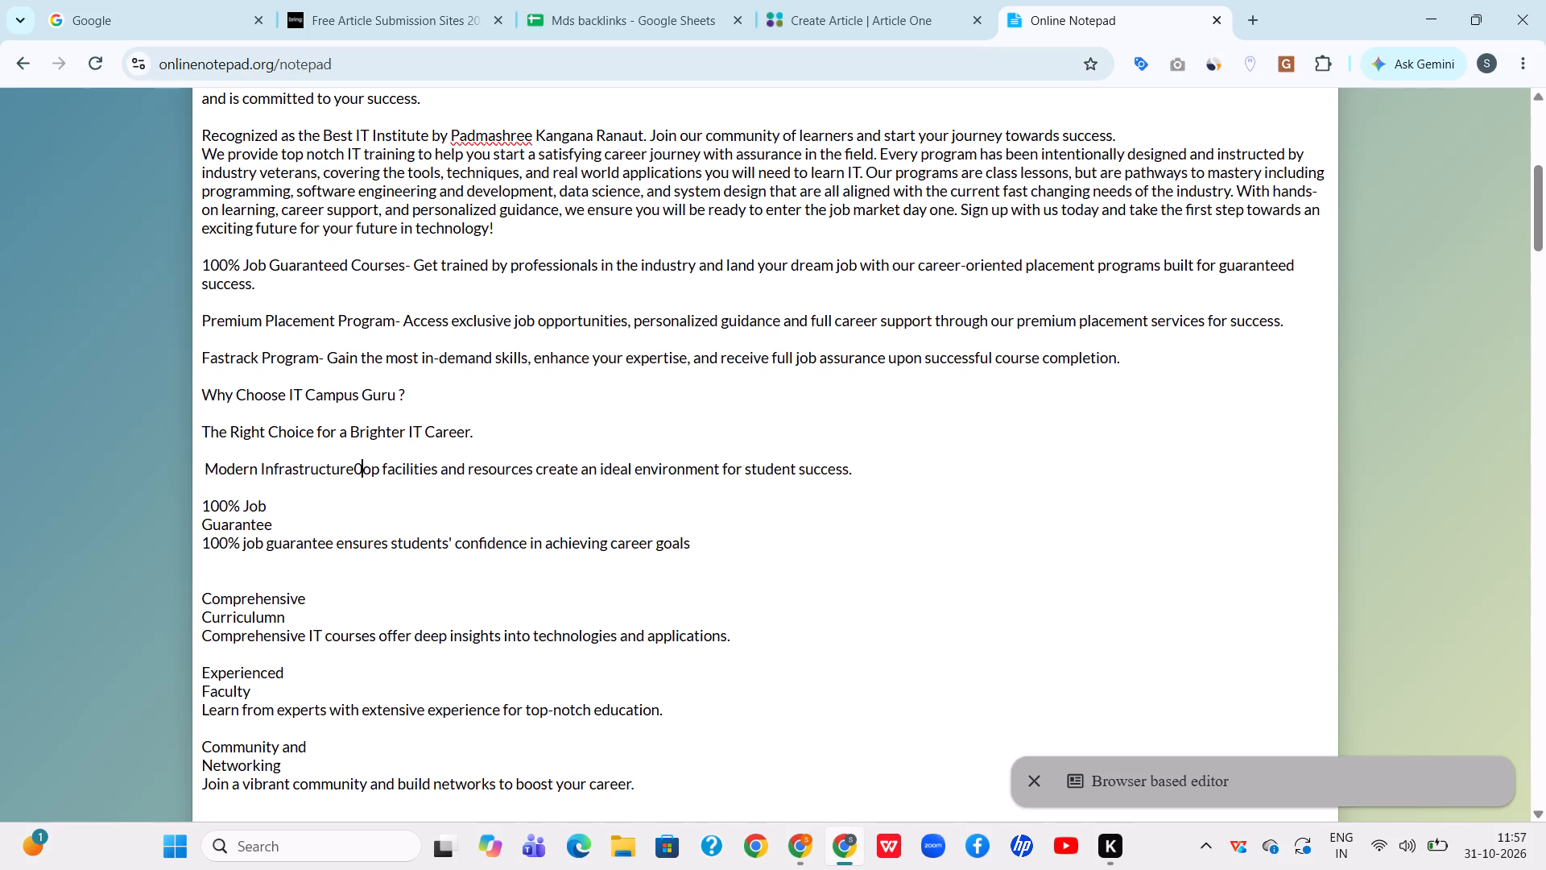
key("BackSpace")
type("-")
key("space")
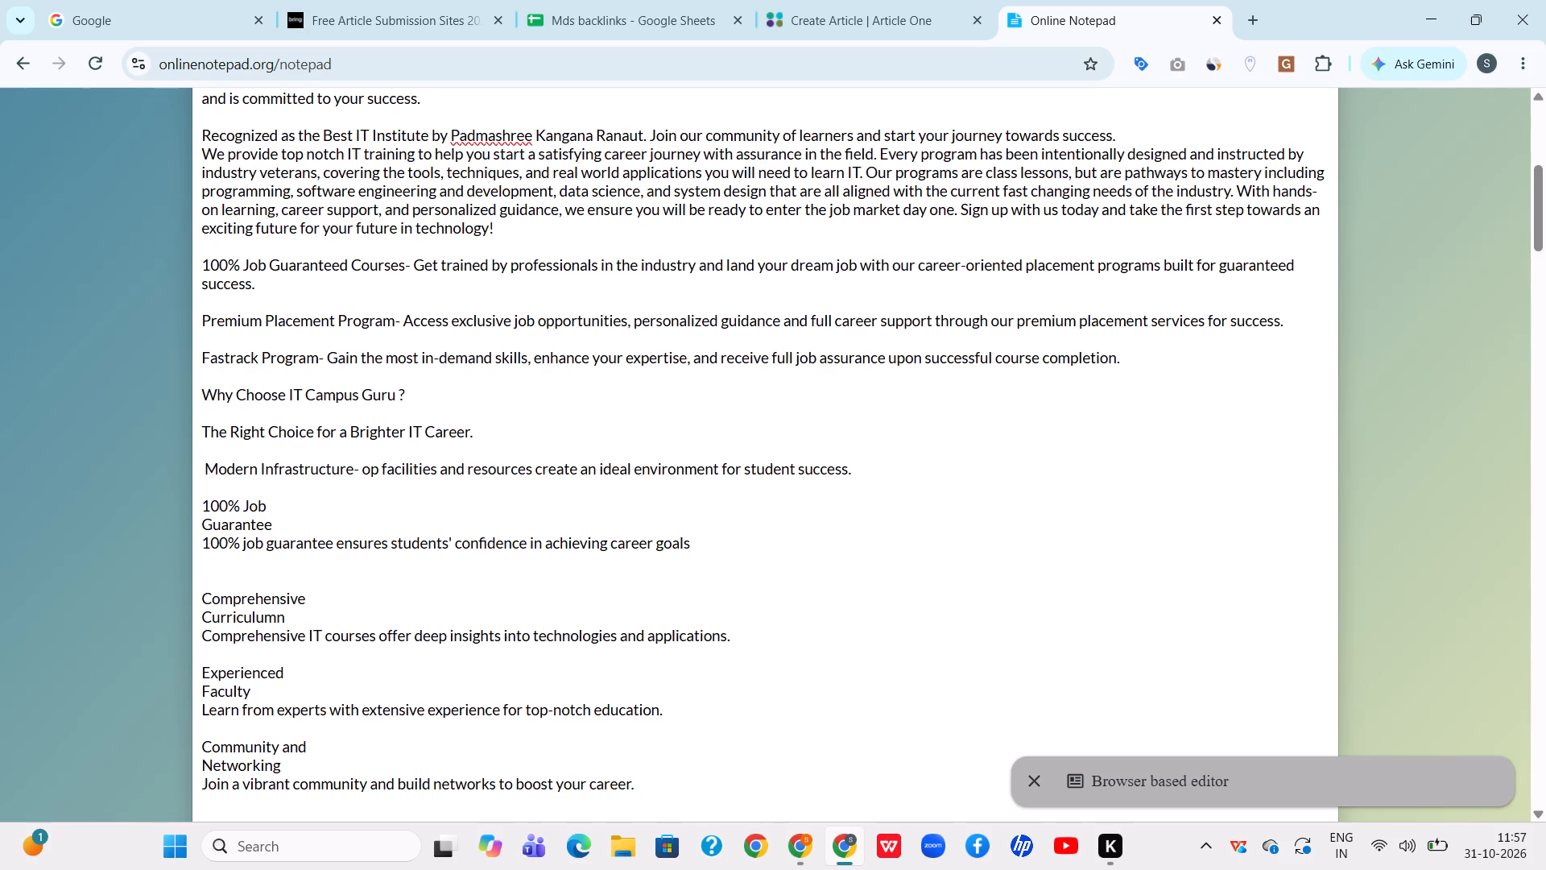
key("BackSpace")
key("shift+t")
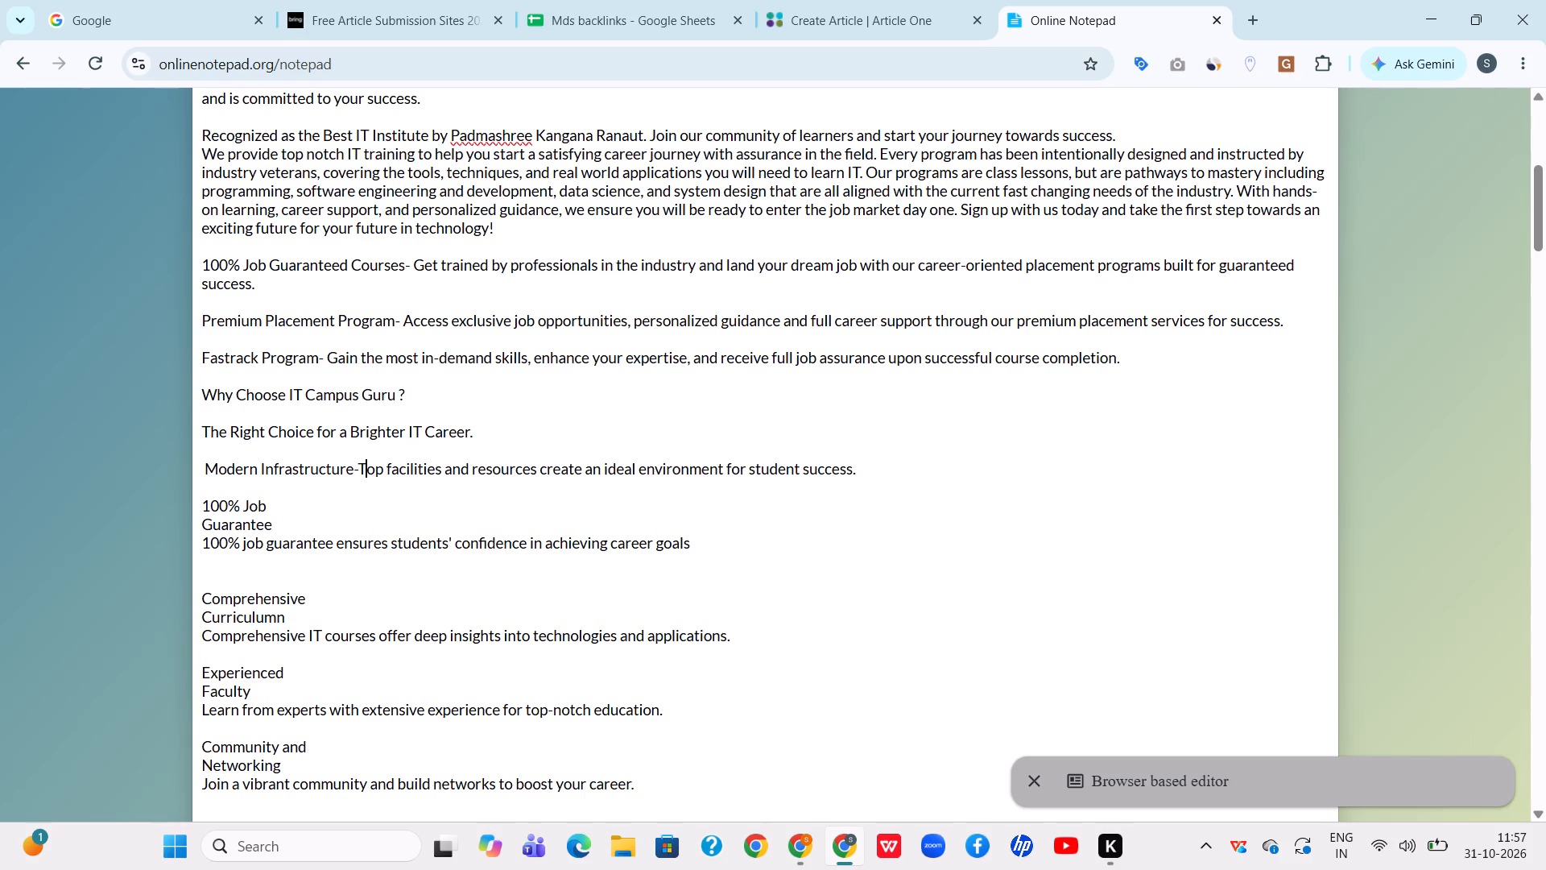
key("Left")
key("space")
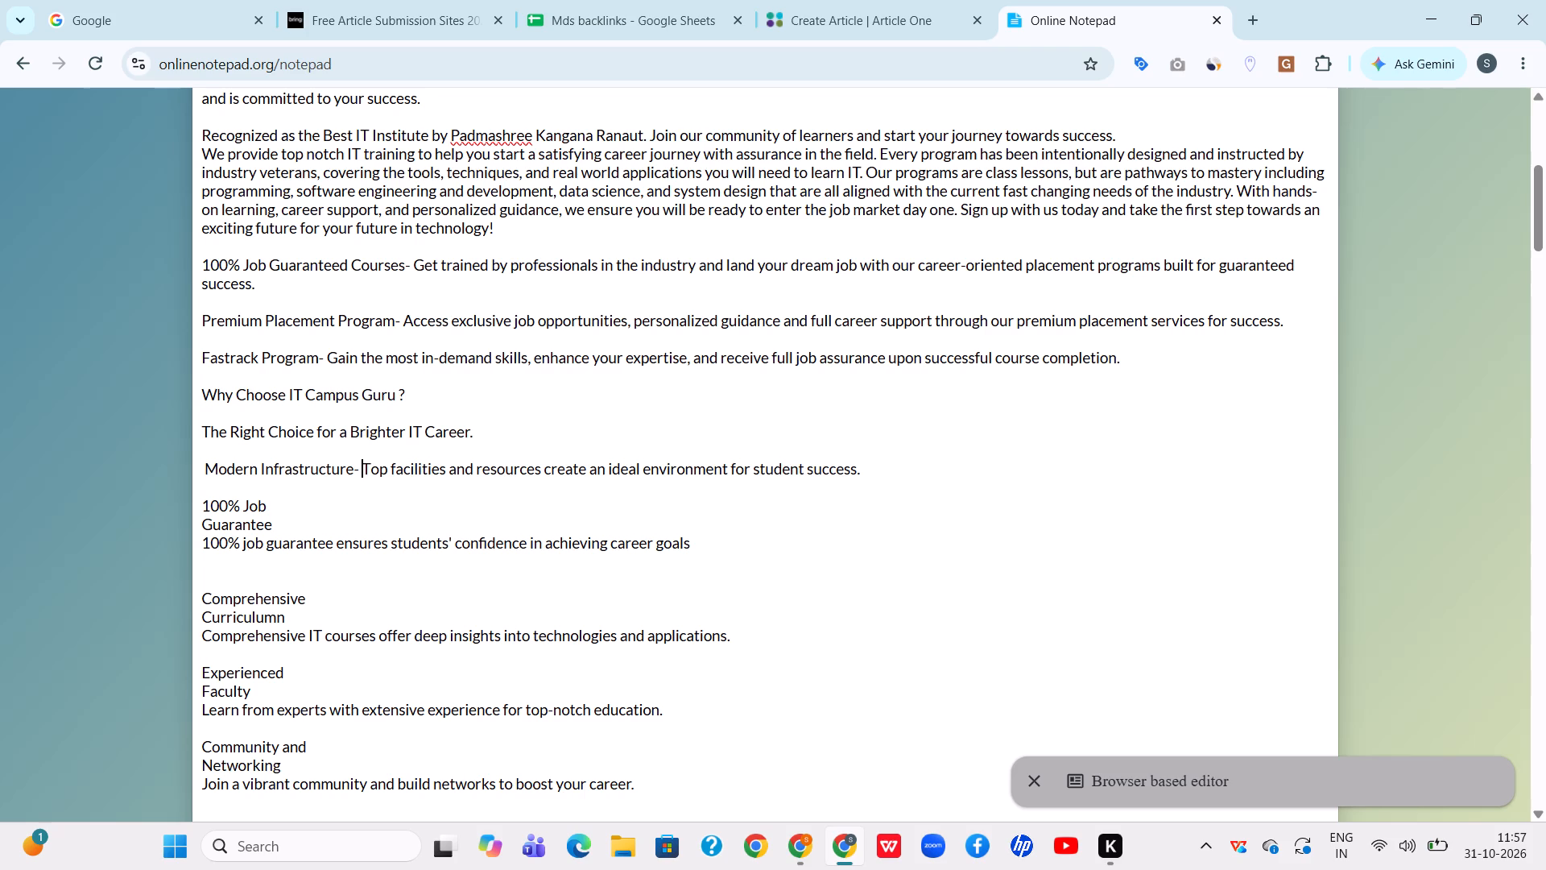
Join the 100% Job Guarantee heading and its description into one line, separated by "- ".
left_click(207, 524)
key("BackSpace")
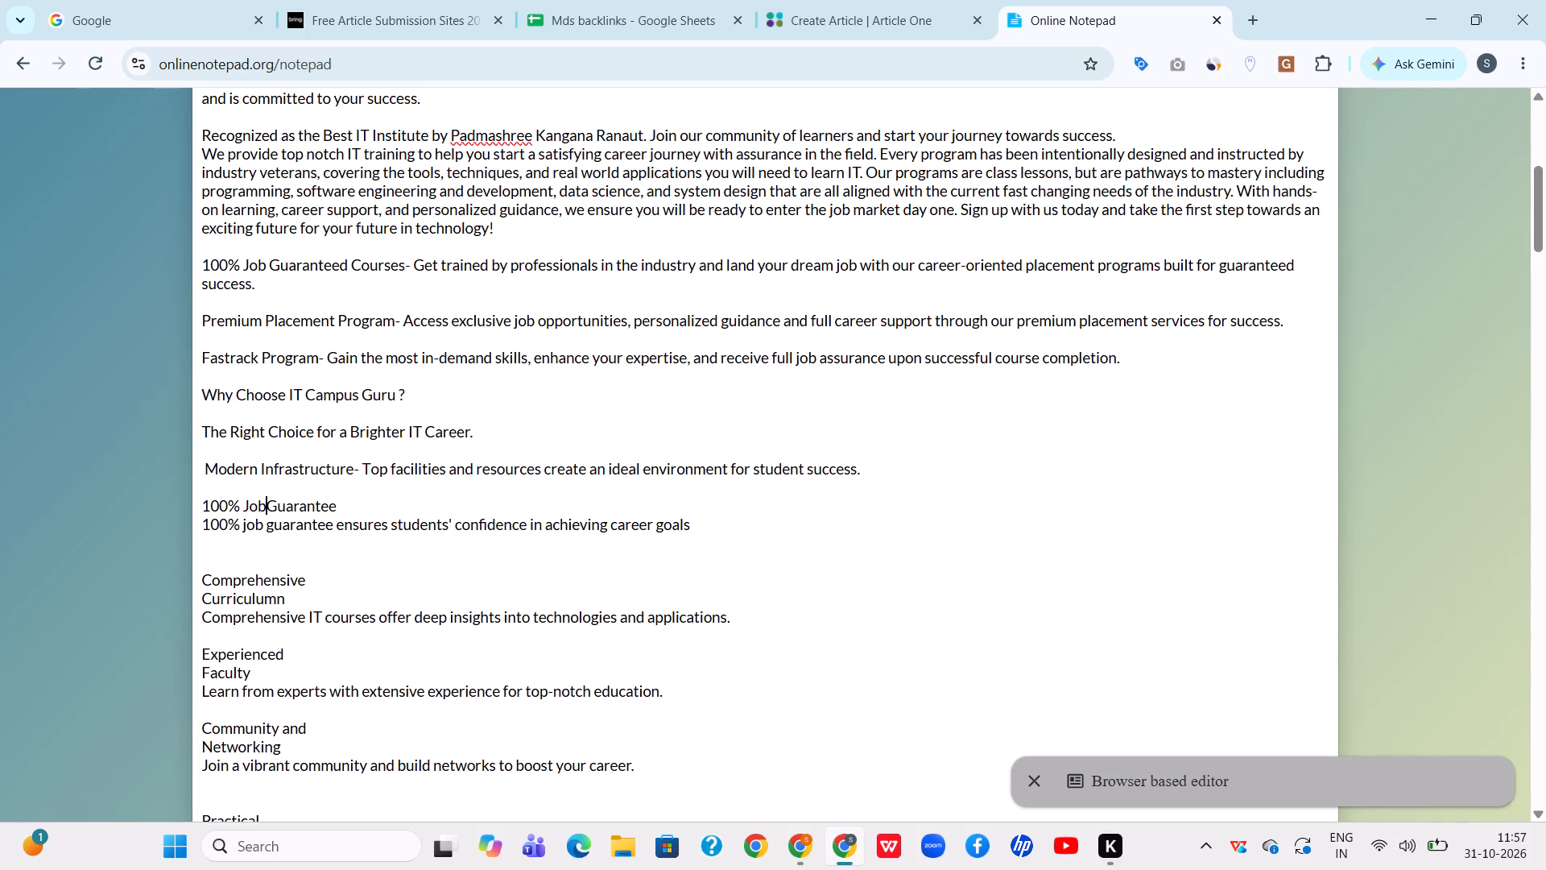
key("space")
left_click(207, 528)
key("Left")
key("BackSpace")
type("-")
key("space")
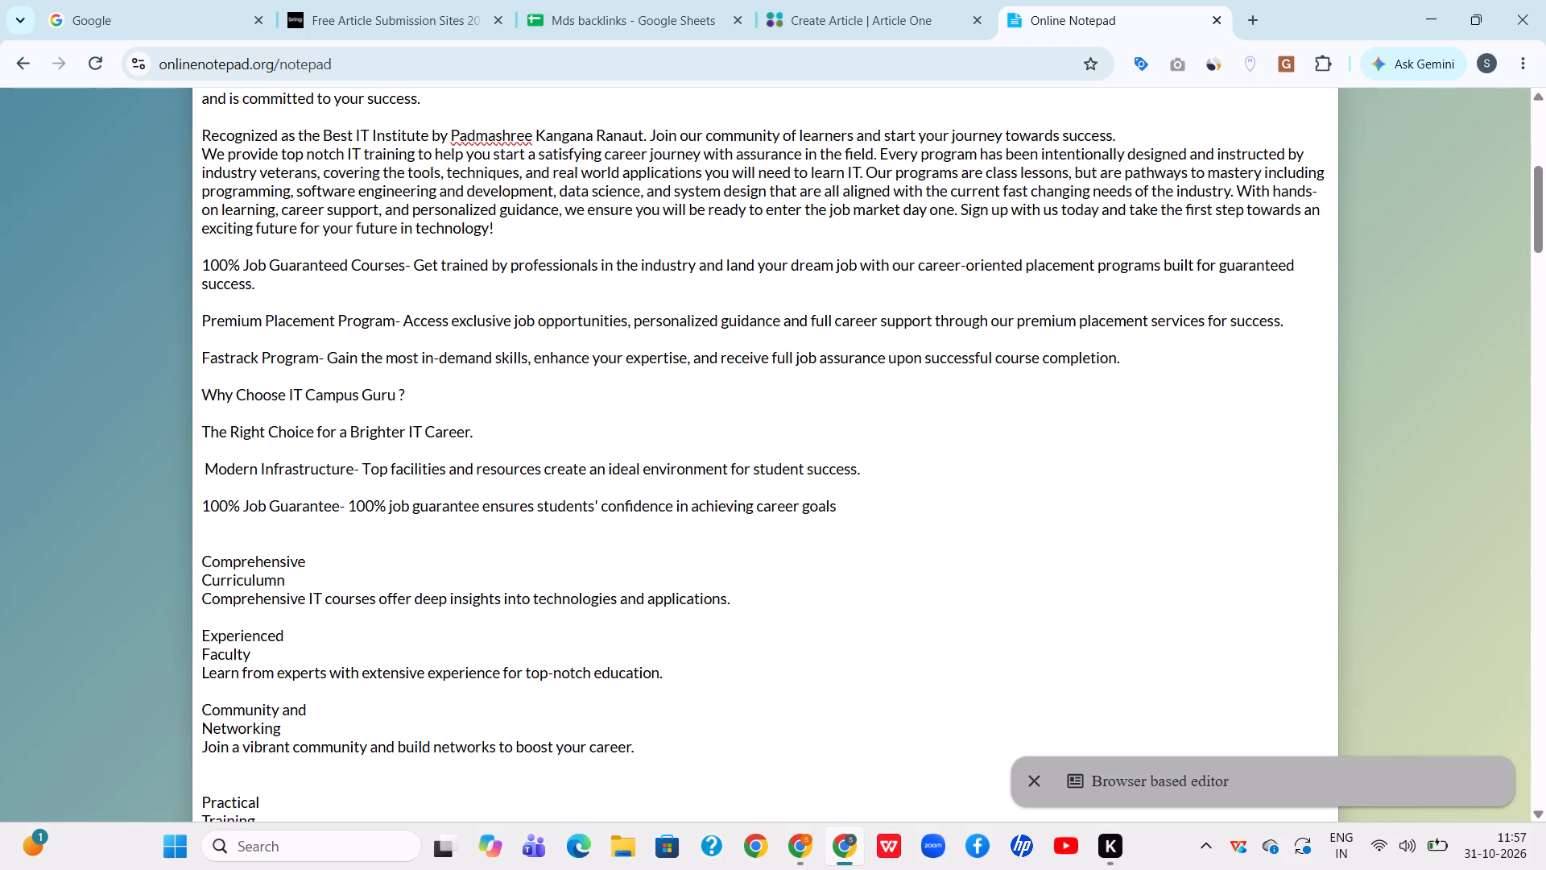
Join the Comprehensive heading and its description into one line, correcting the heading to "Comprehensive Curriculum- ".
left_click(203, 579)
key("BackSpace")
key("space")
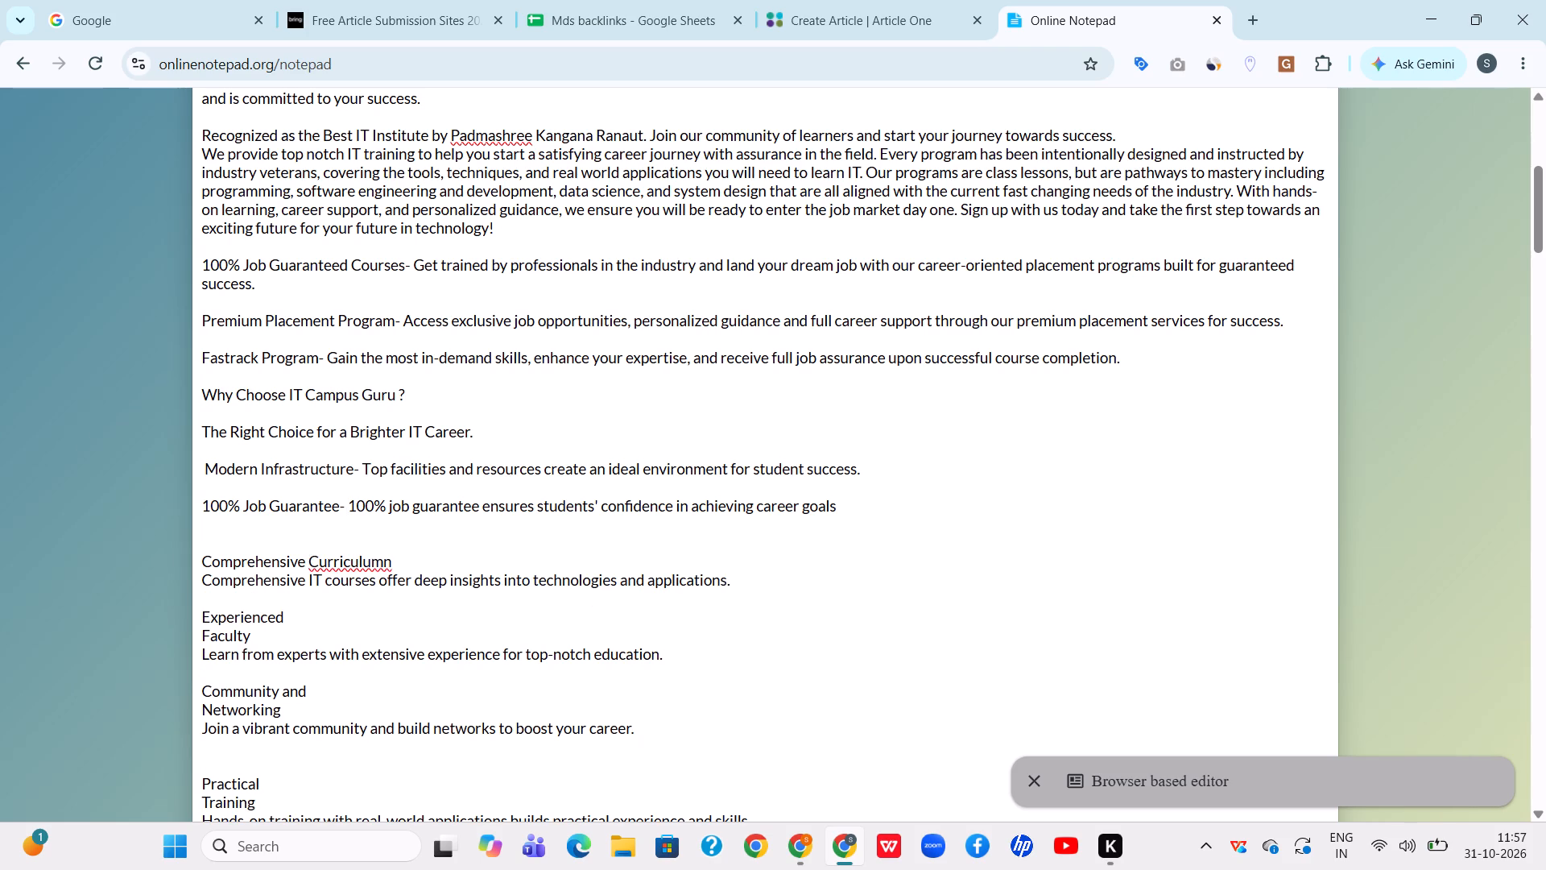
left_click(204, 585)
key("BackSpace")
key("BackSpace")
type("-")
key("space")
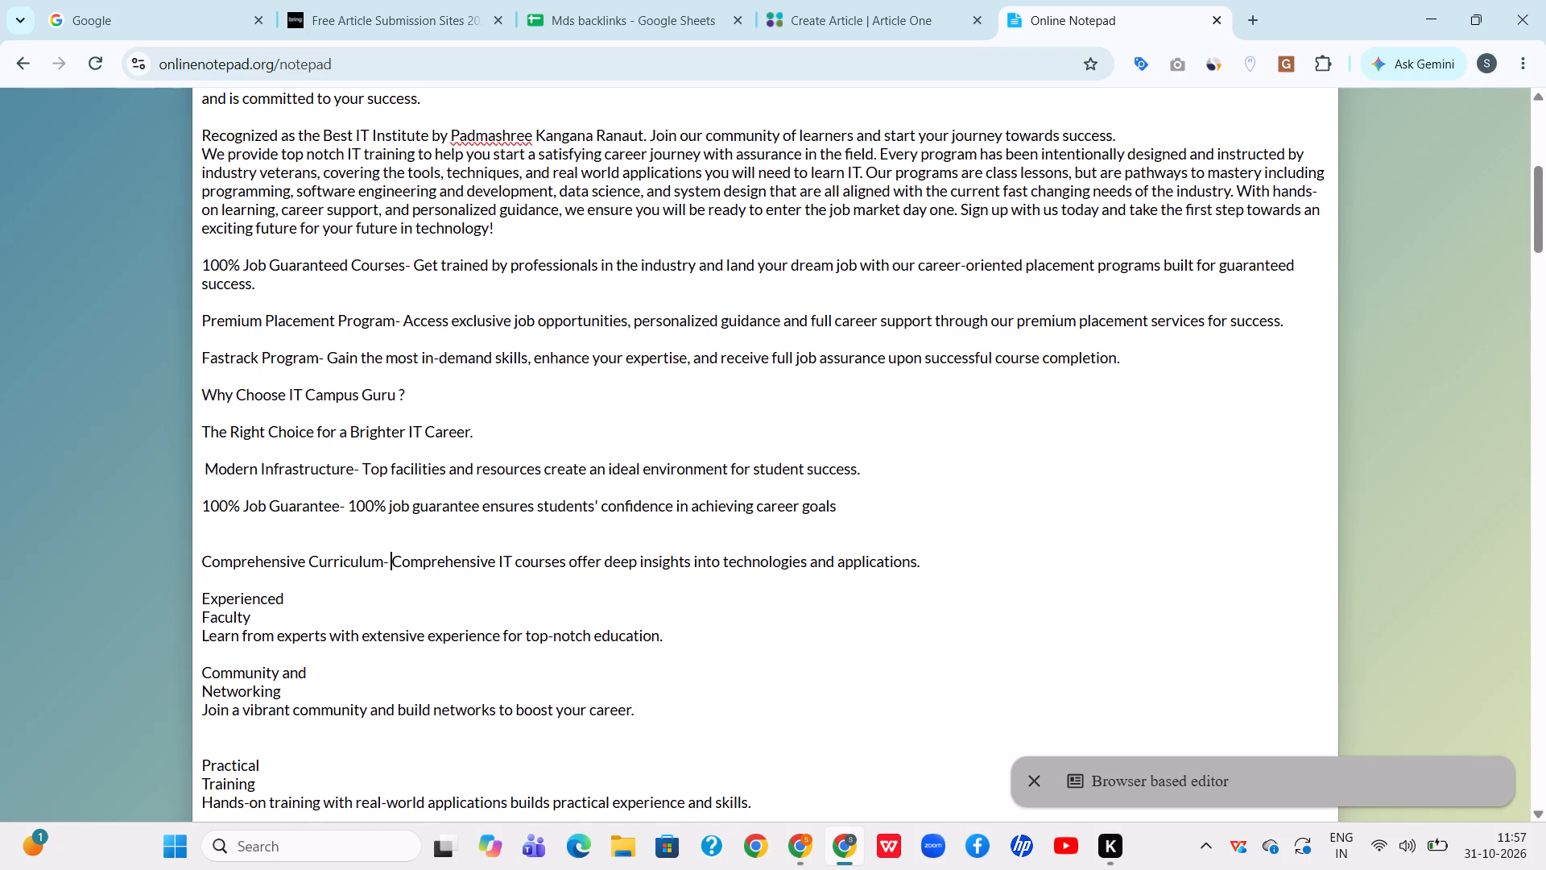
Join the Experienced Faculty heading and its description into one line, separated by "- ".
left_click(202, 619)
key("BackSpace")
key("space")
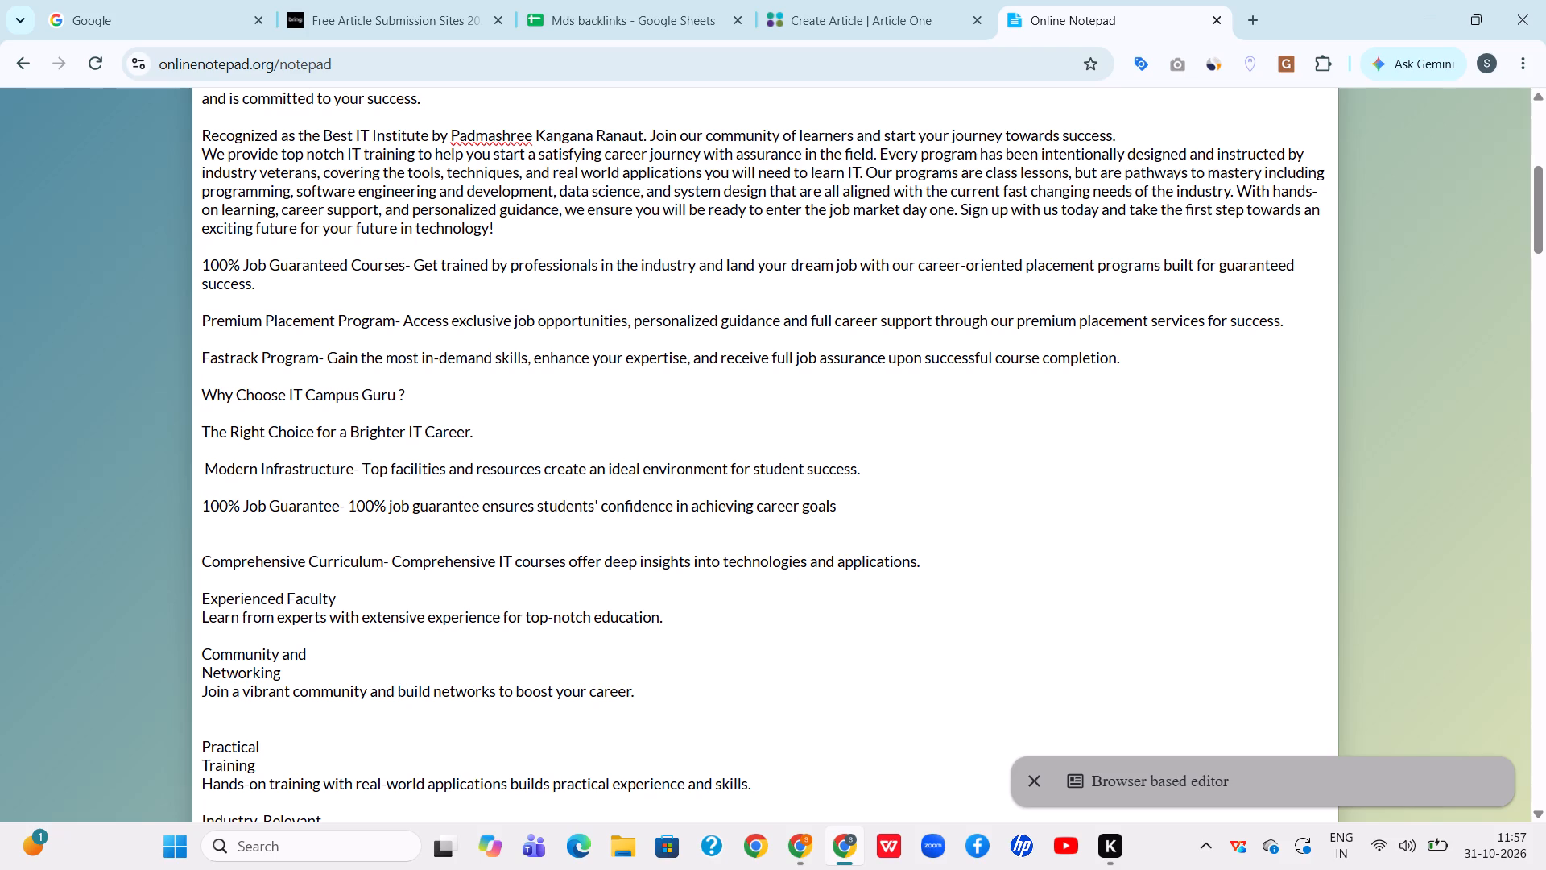
left_click(201, 623)
key("BackSpace")
type("-")
key("space")
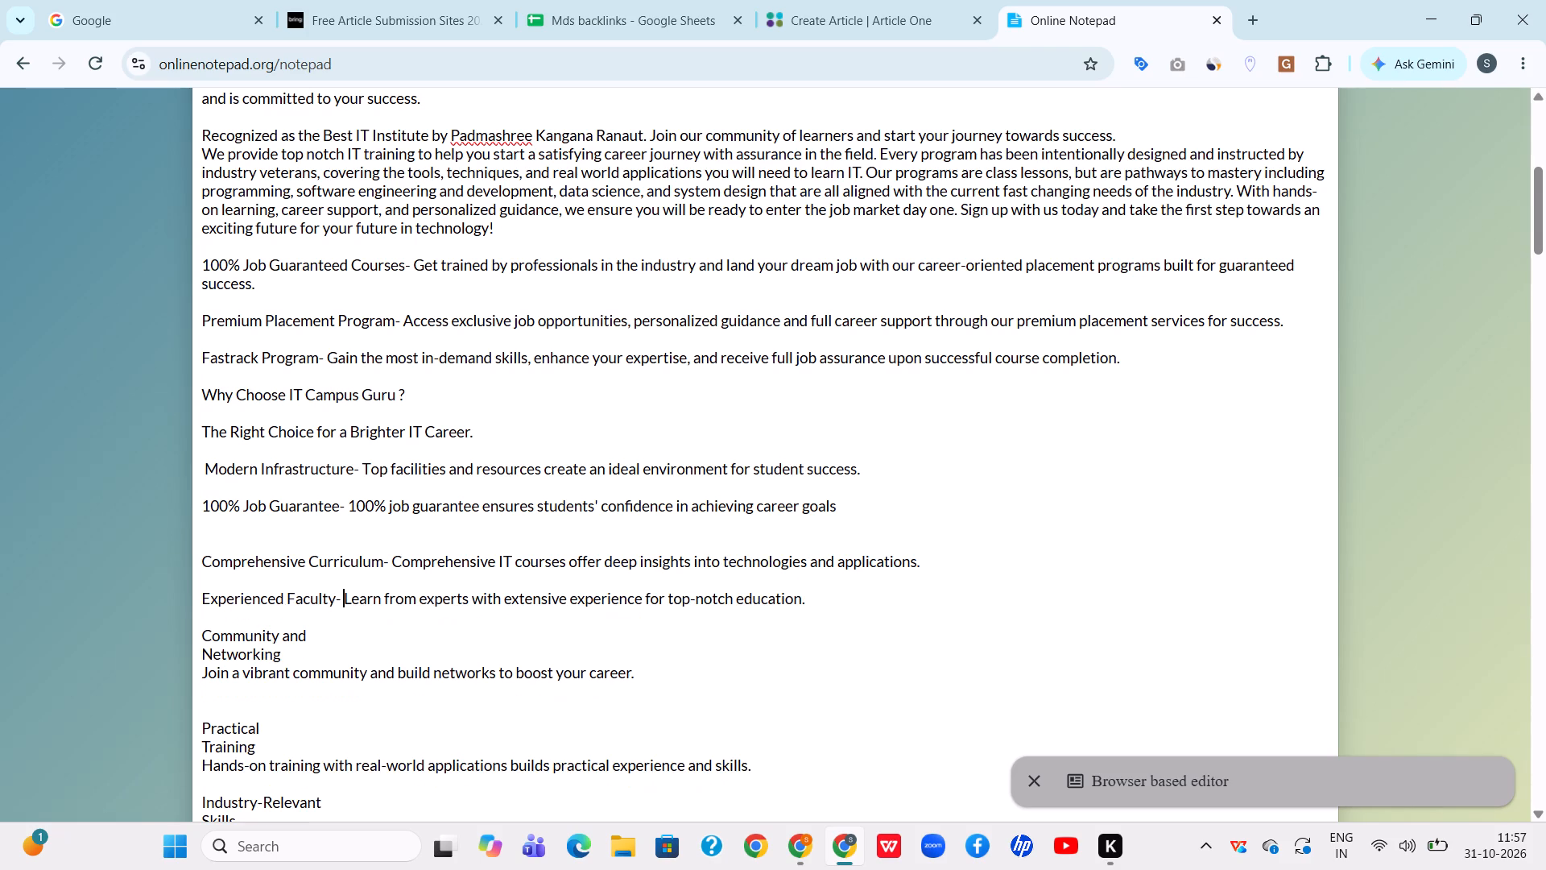
Remove the extra empty line between the 100% Job Guarantee and Comprehensive Curriculum entries.
scroll(201, 623, "down", 1)
left_click(429, 382)
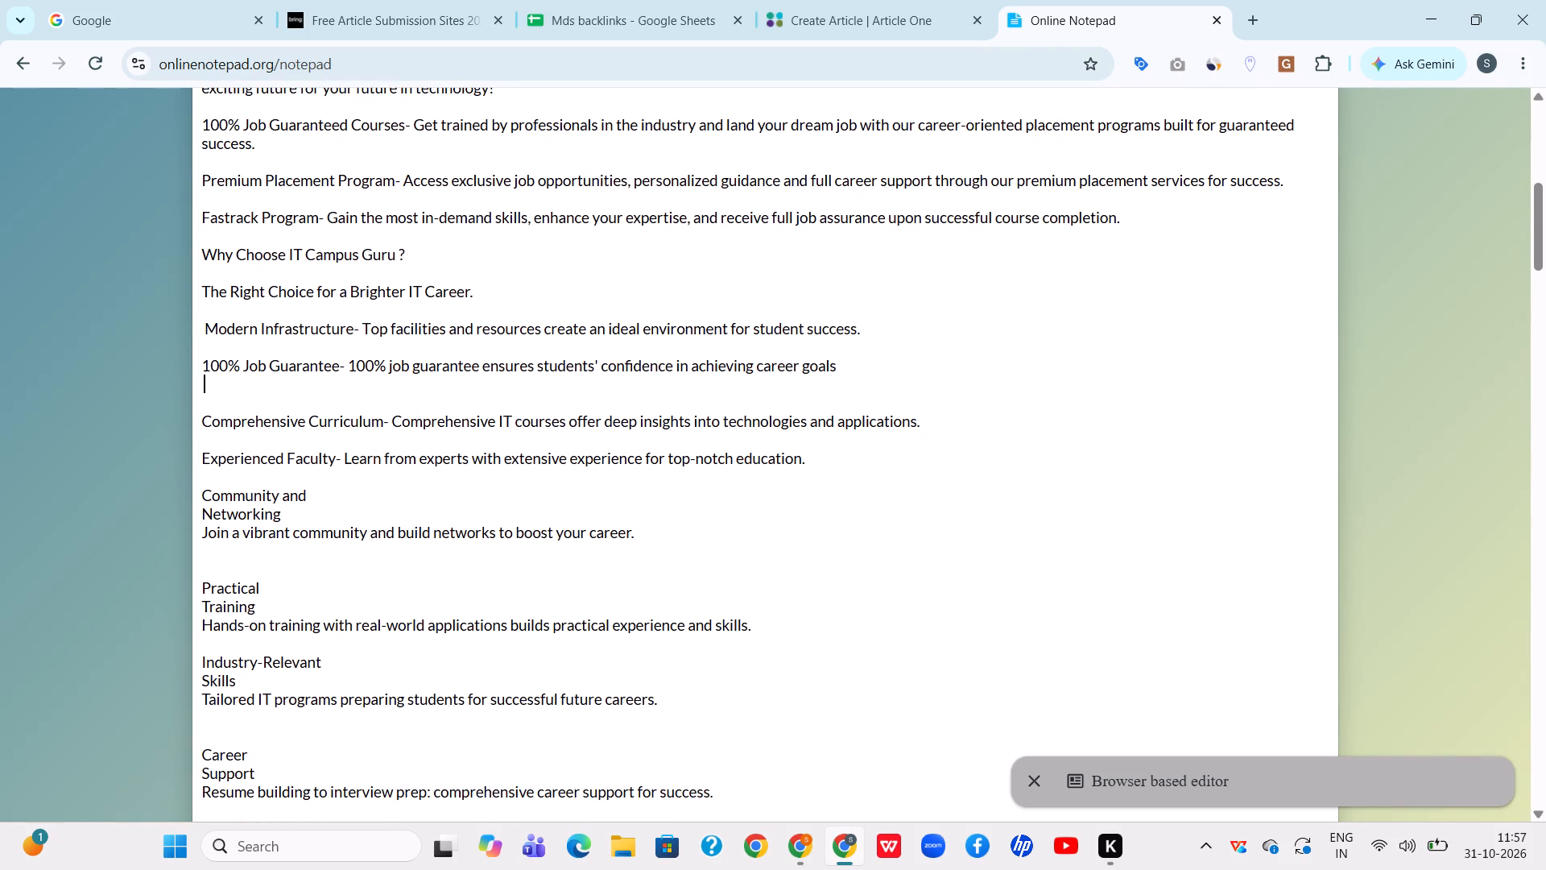
key("BackSpace")
key("BackSpace")
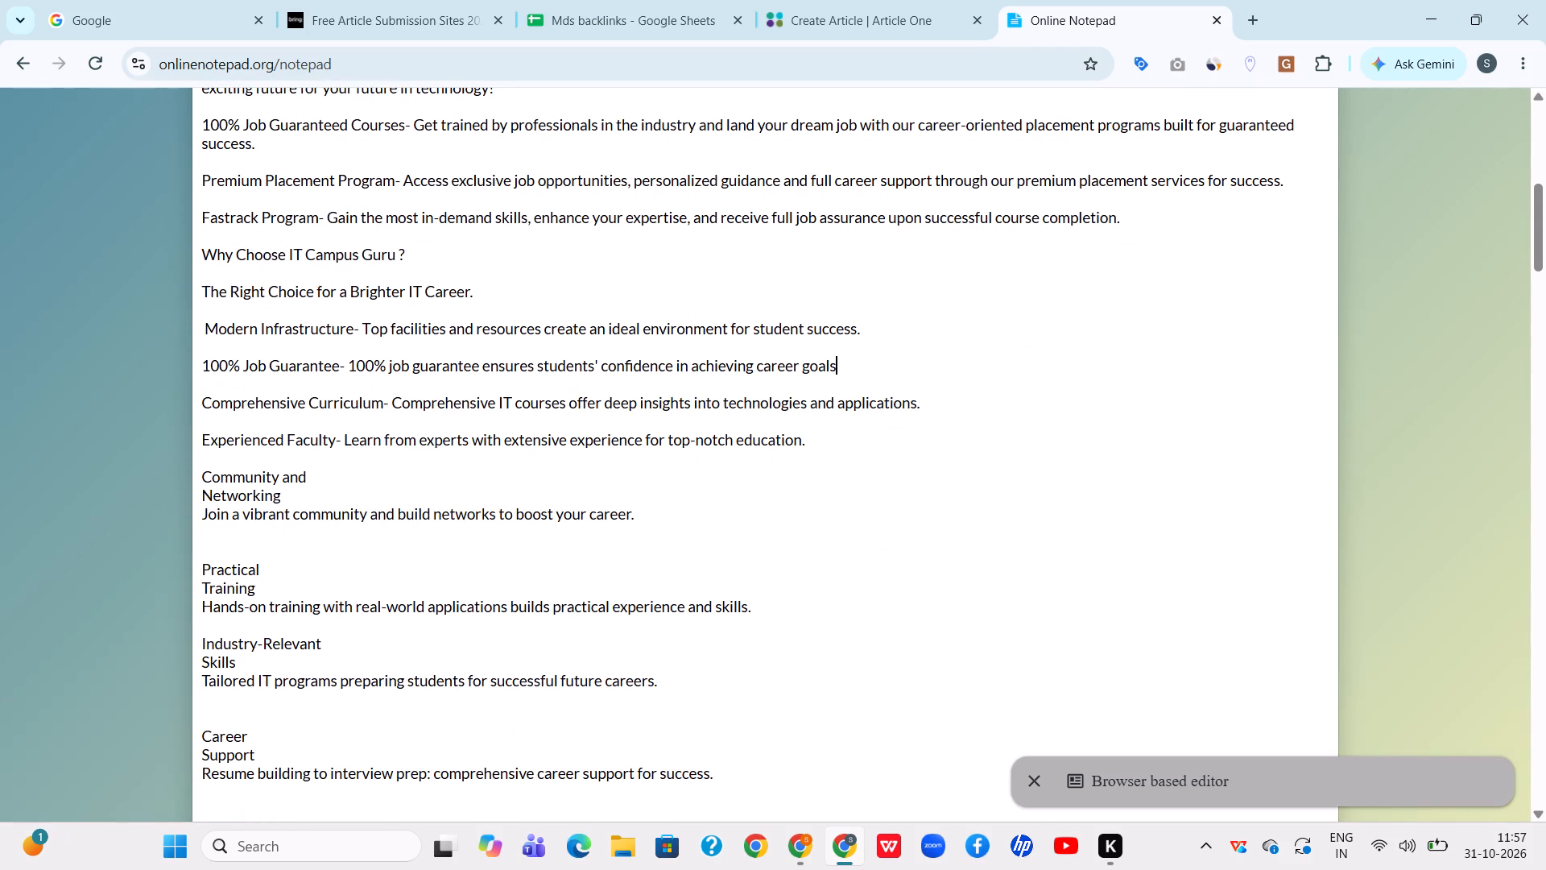
Join the Community and Networking heading and its description into one line, separated by "- ".
left_click(201, 494)
key("BackSpace")
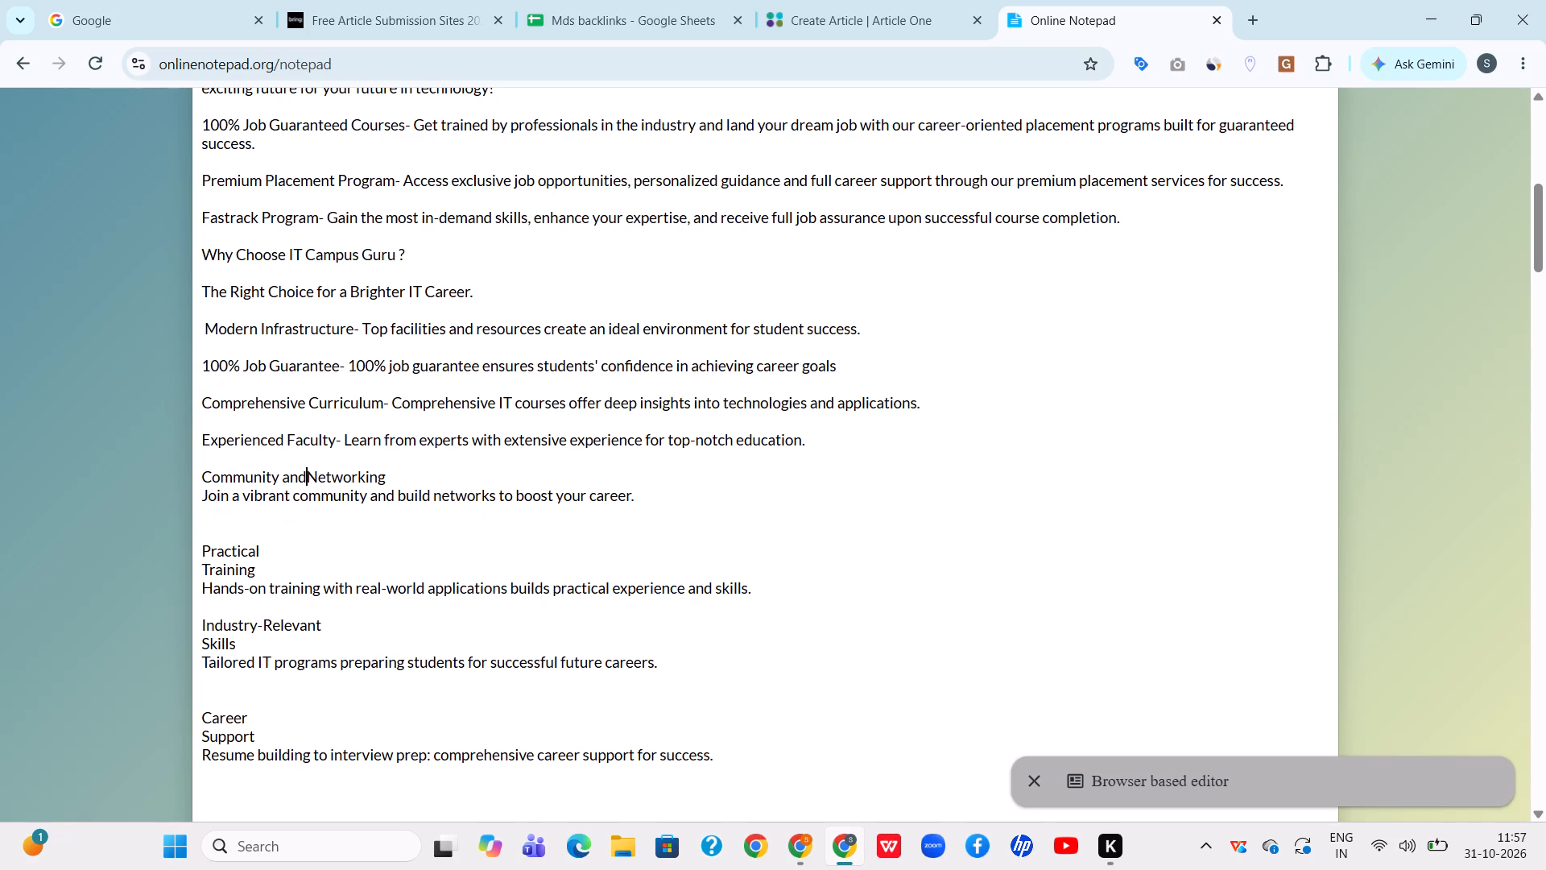
key("space")
left_click(205, 498)
key("BackSpace")
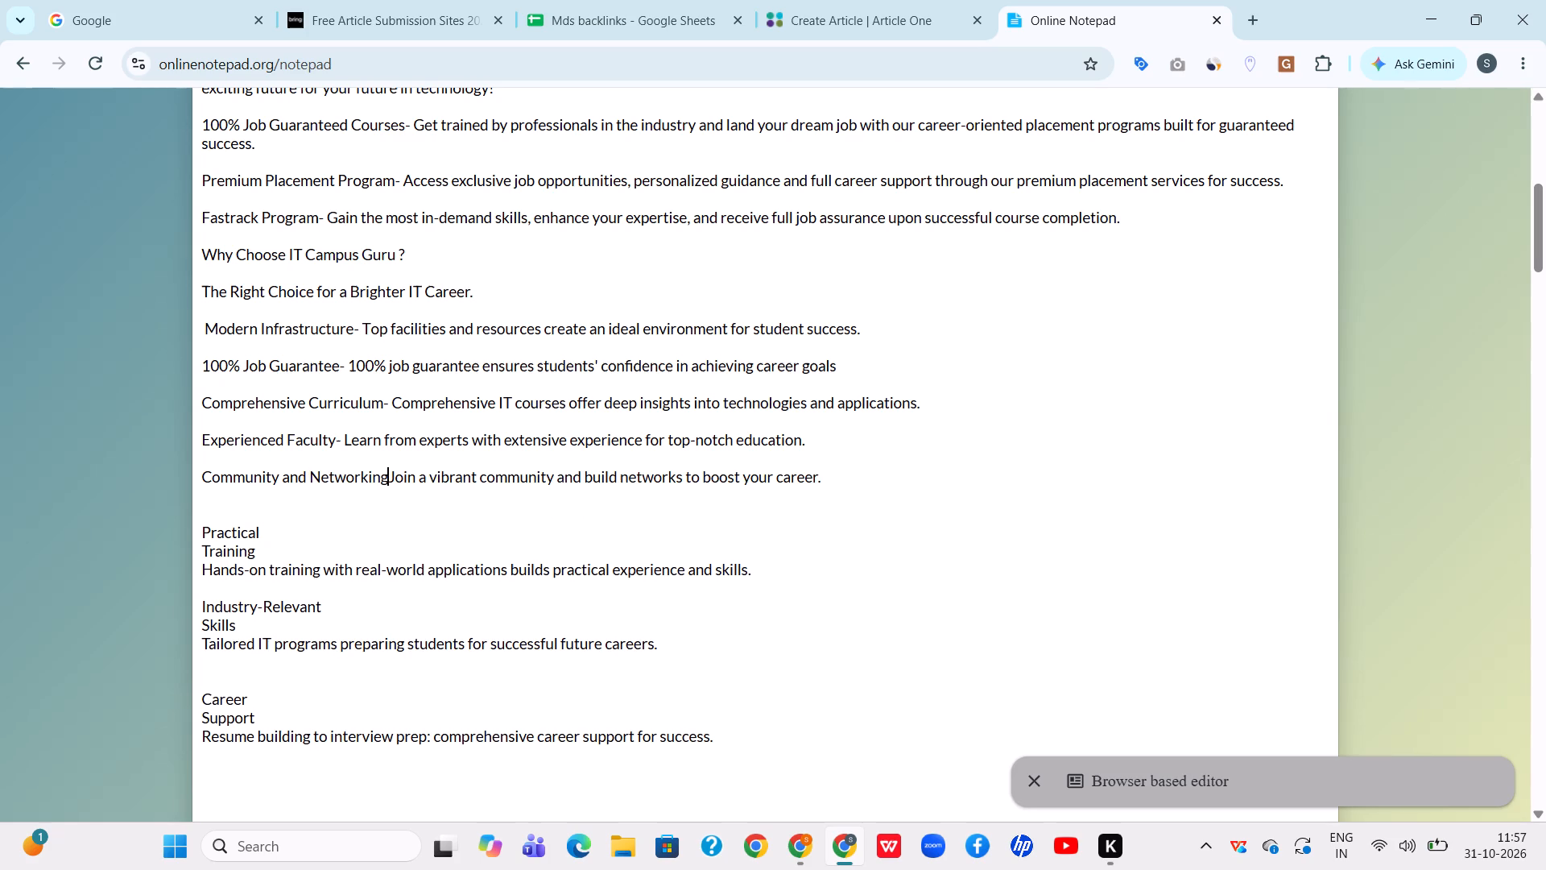
type("-")
key("space")
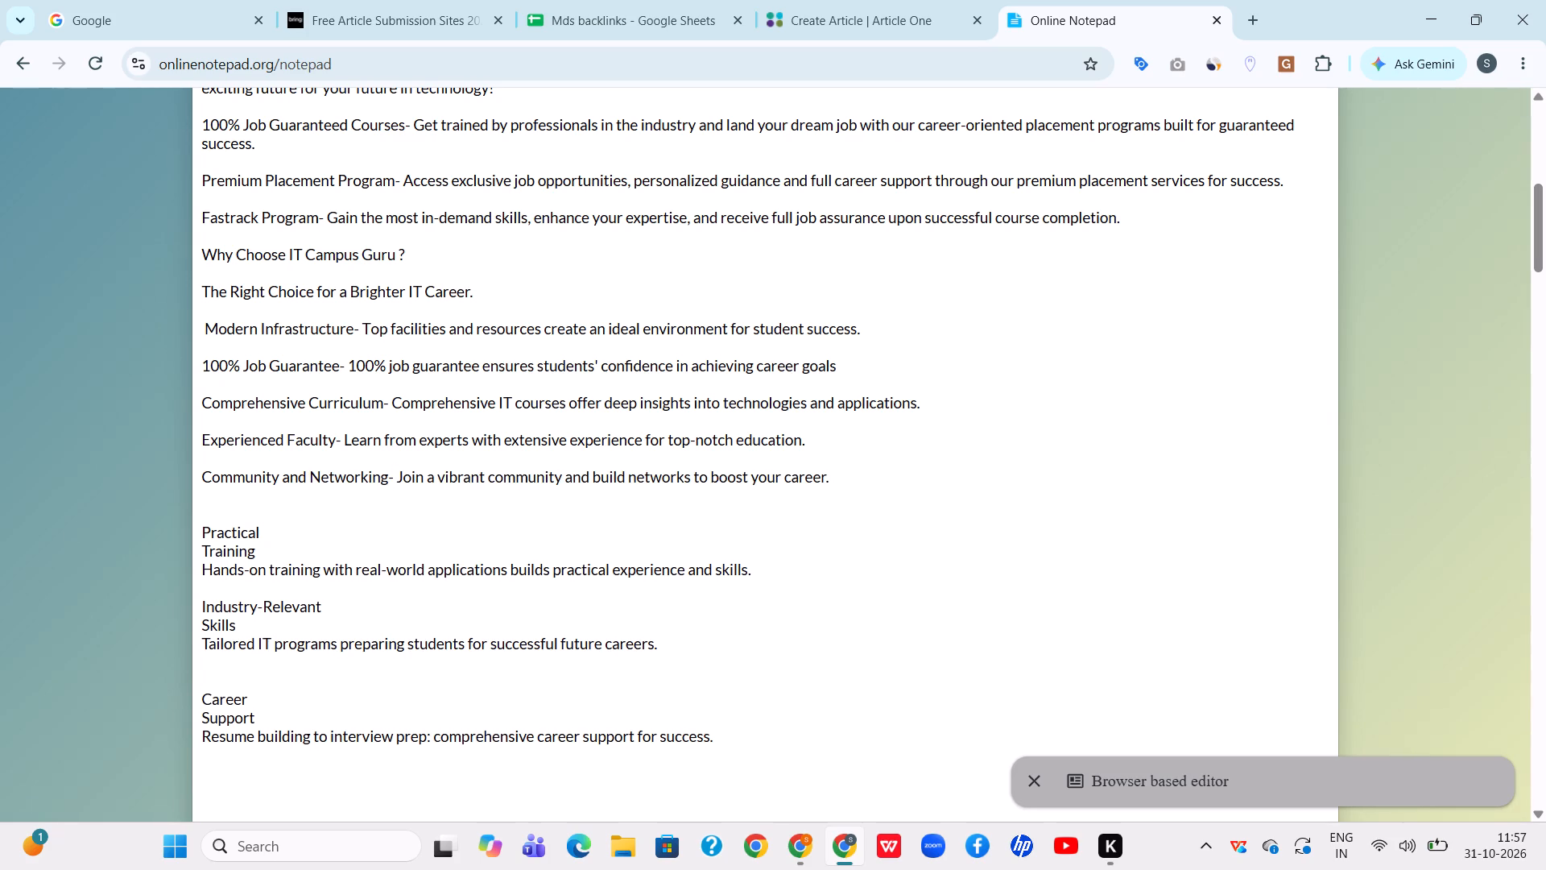
Join the Practical Training heading and its description into one line, separated by "- ".
left_click(205, 550)
key("BackSpace")
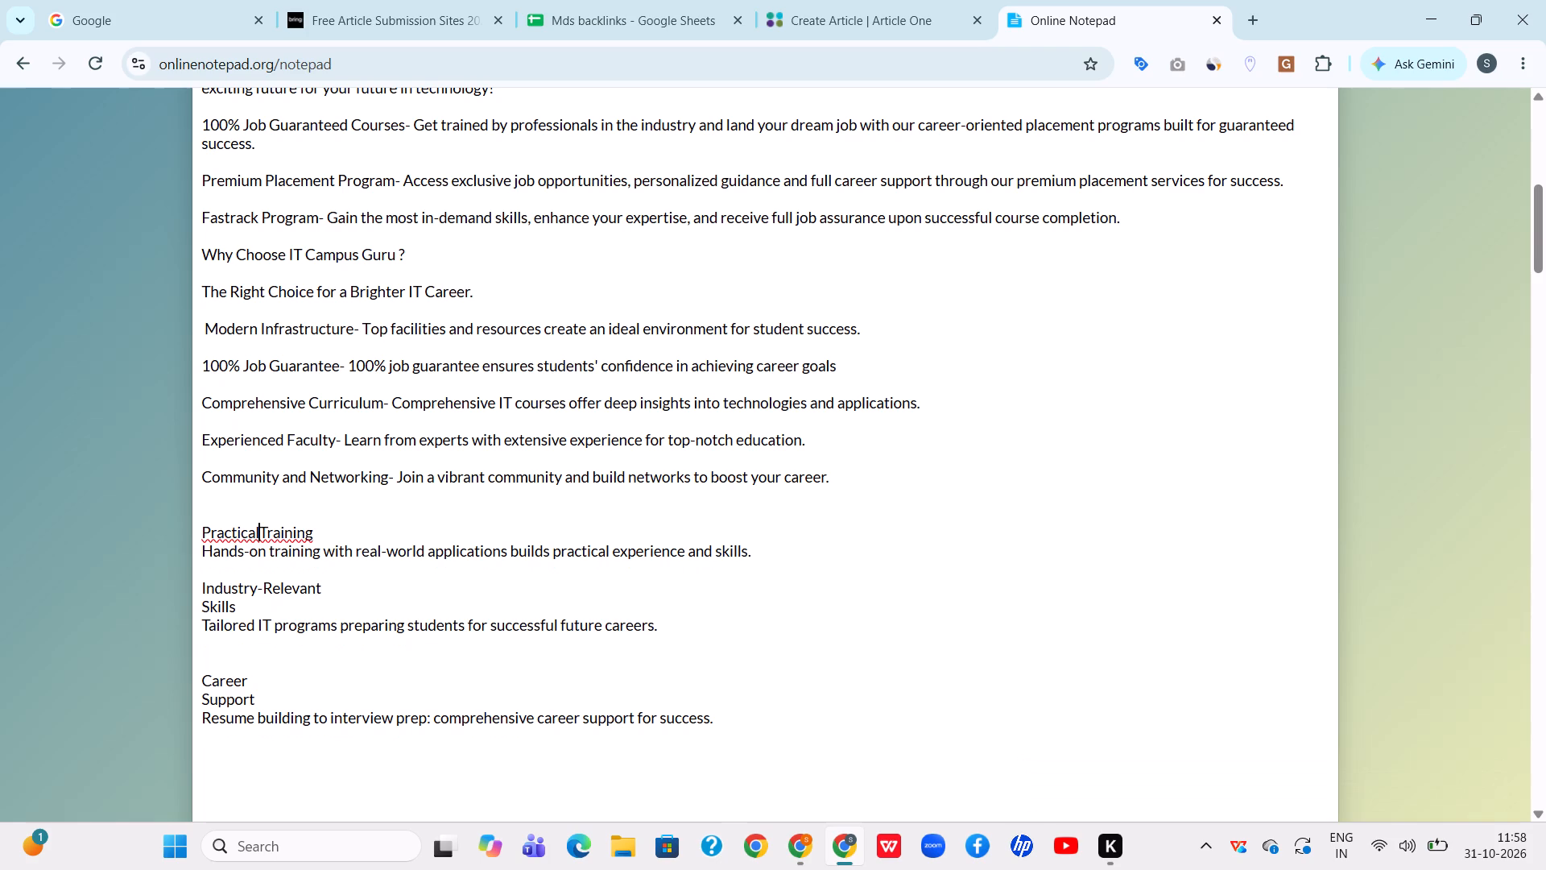
key("space")
left_click(202, 554)
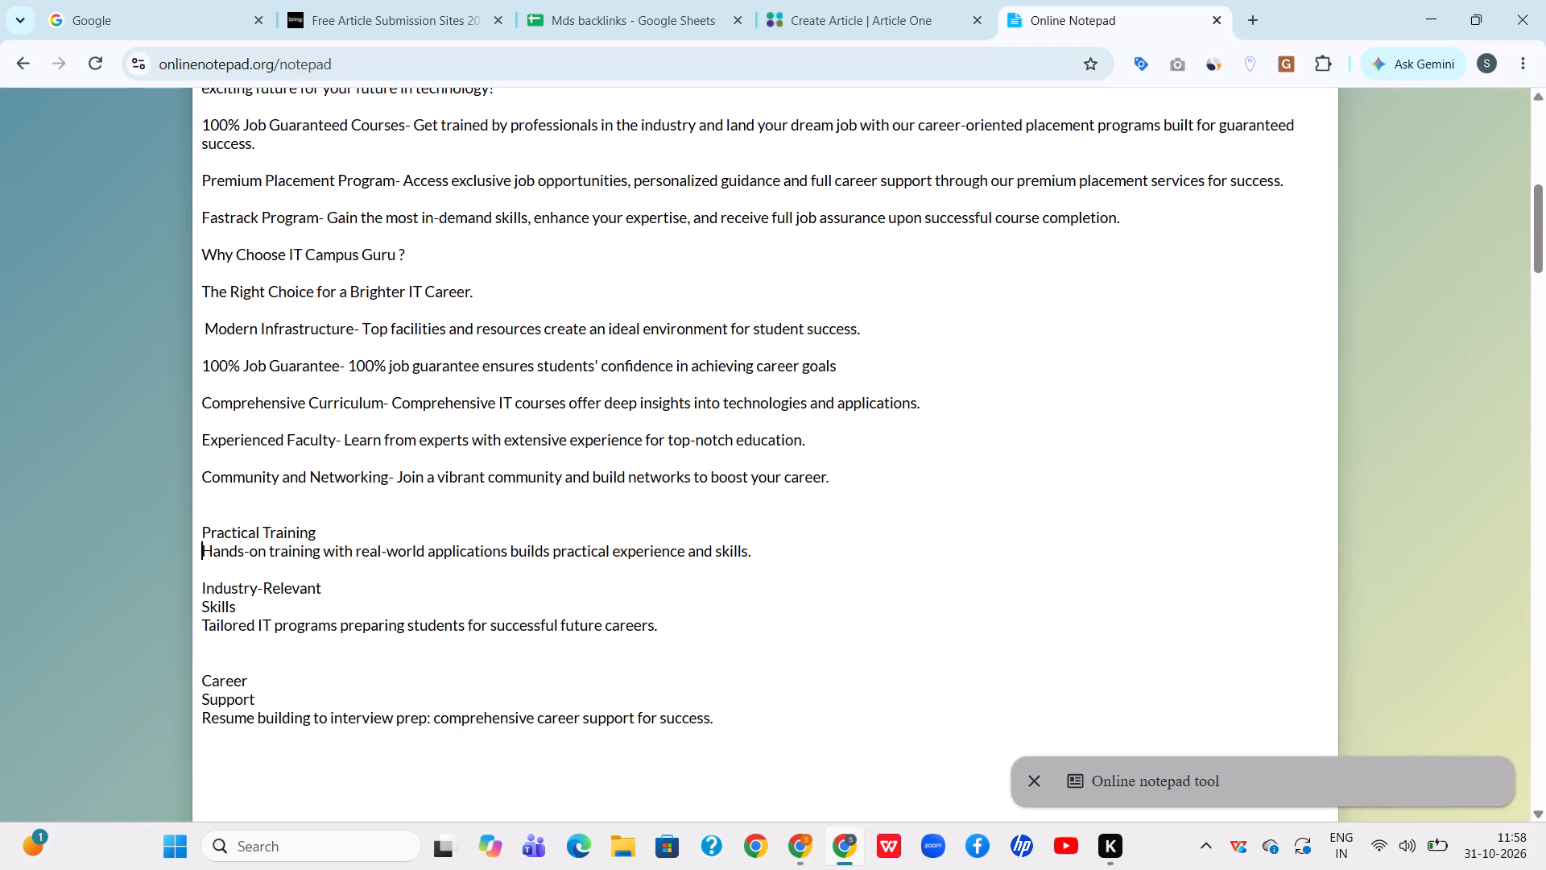
key("BackSpace")
type("-")
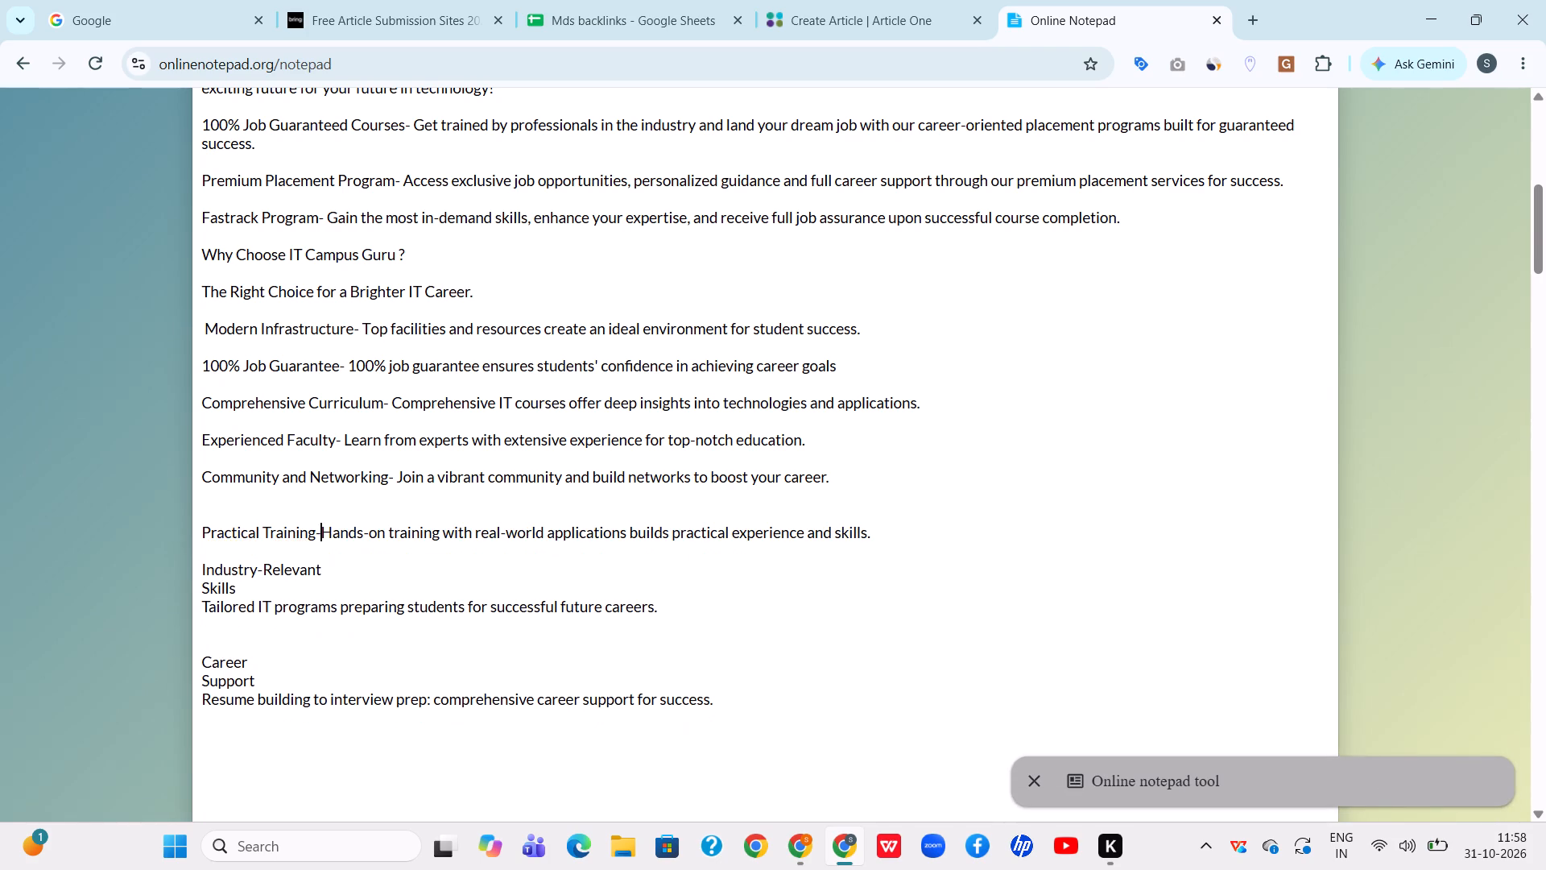
key("space")
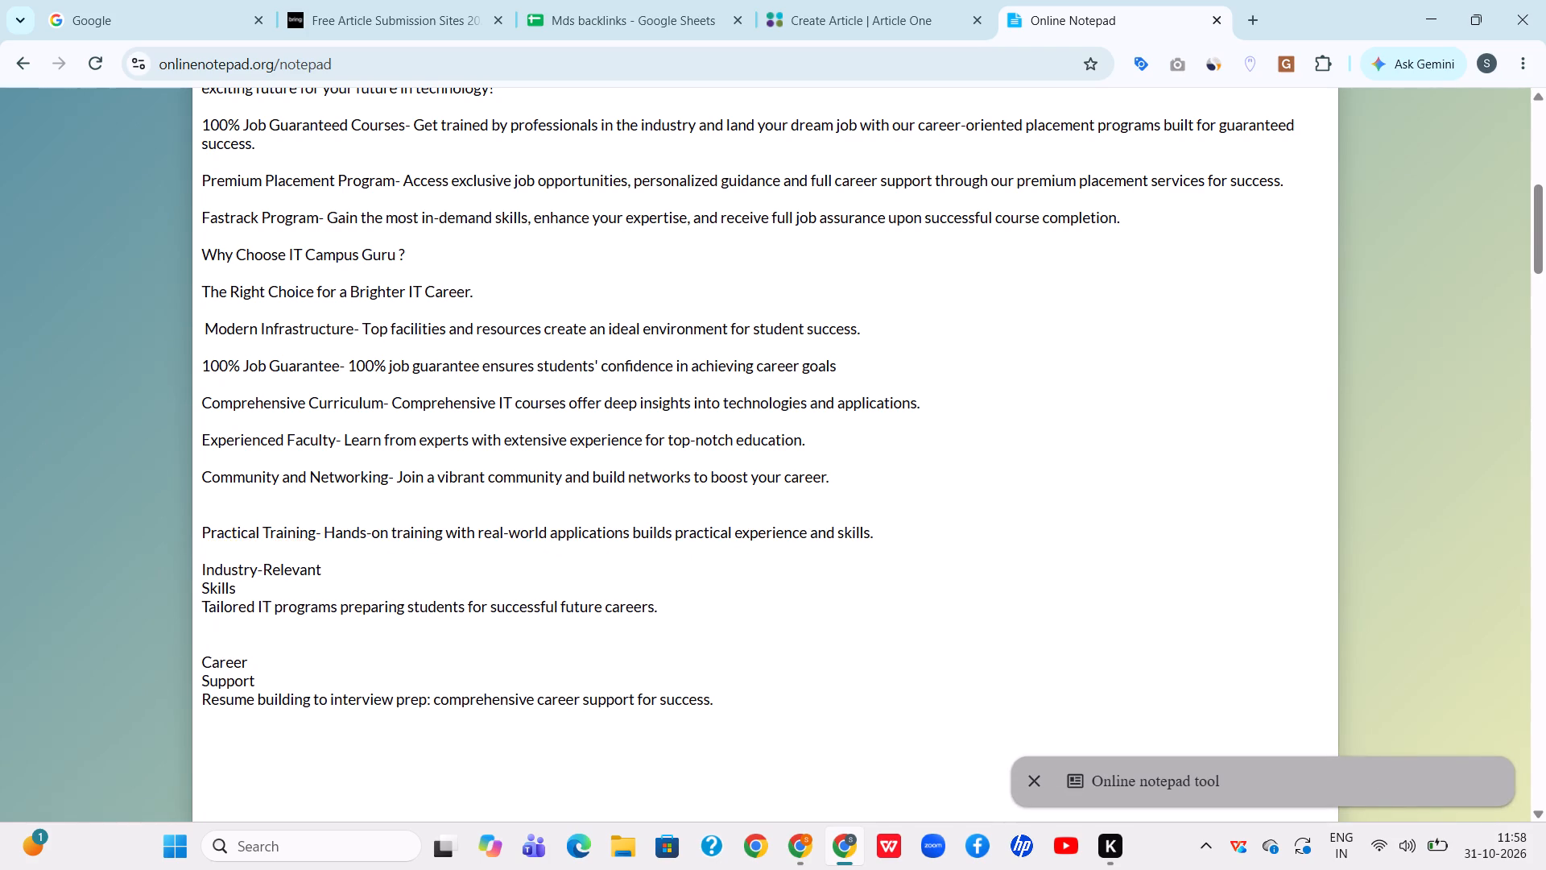
Join the Industry-Relevant Skills heading and its description into one line, separated by "- ".
left_click(203, 587)
key("BackSpace")
key("space")
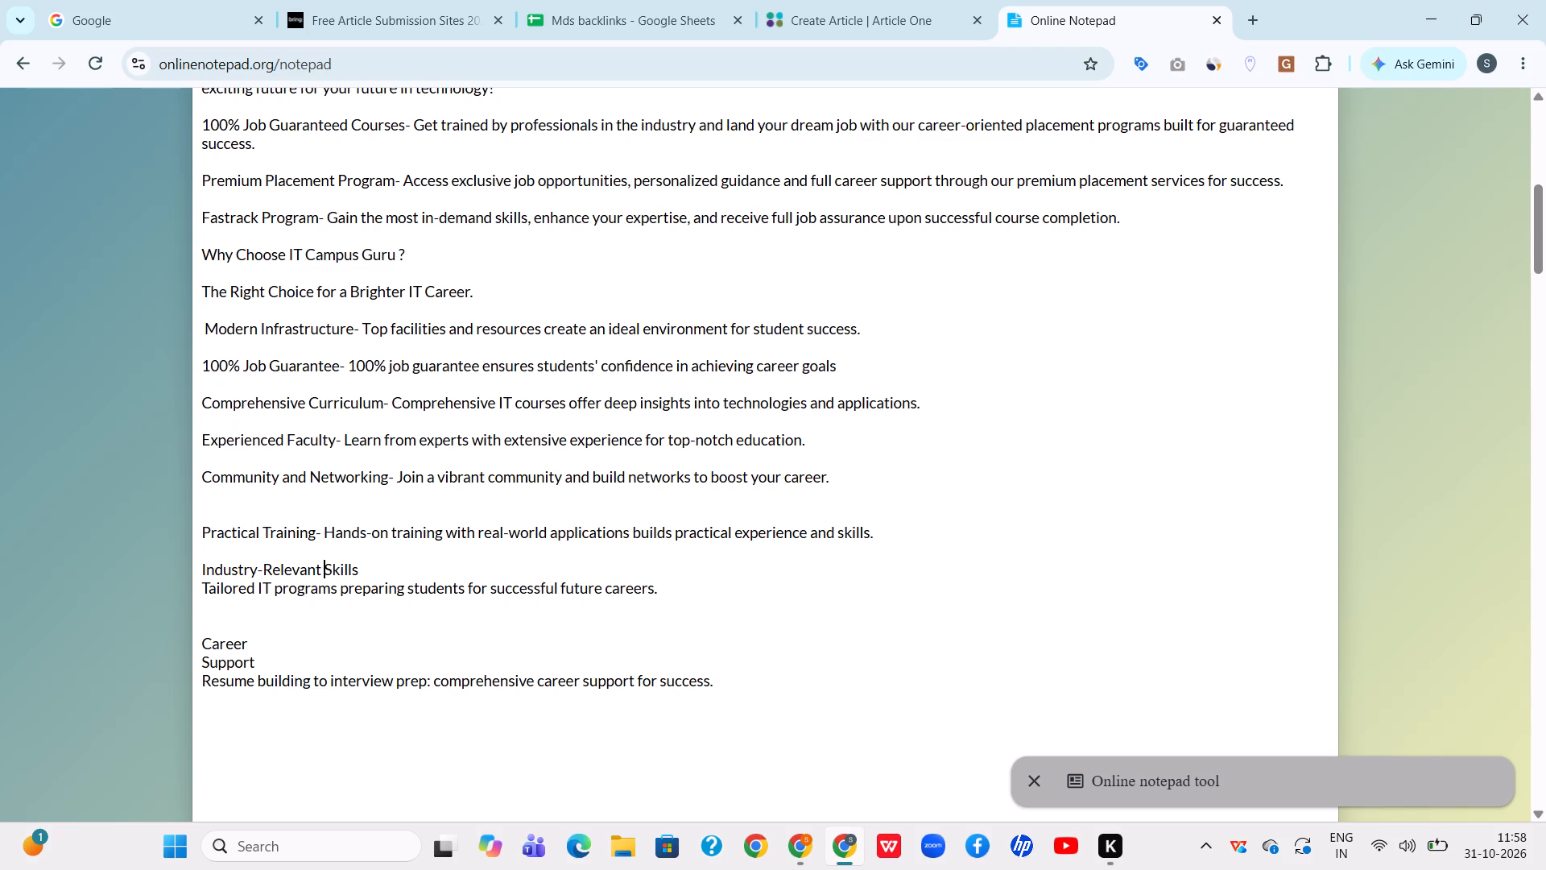
left_click(203, 587)
key("BackSpace")
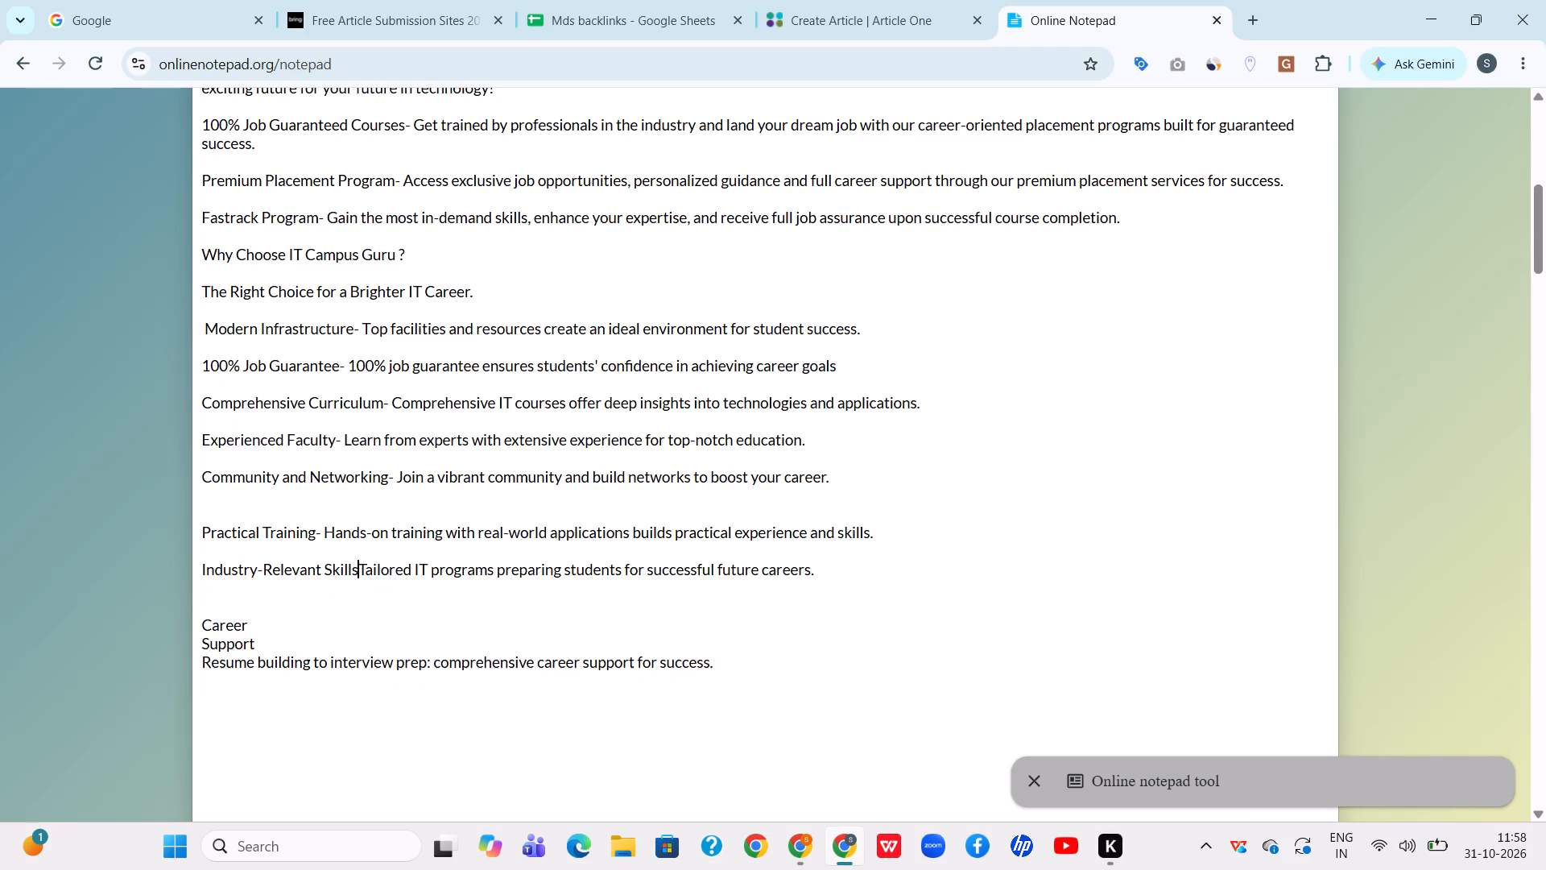
type("-")
key("space")
key("BackSpace")
key("BackSpace")
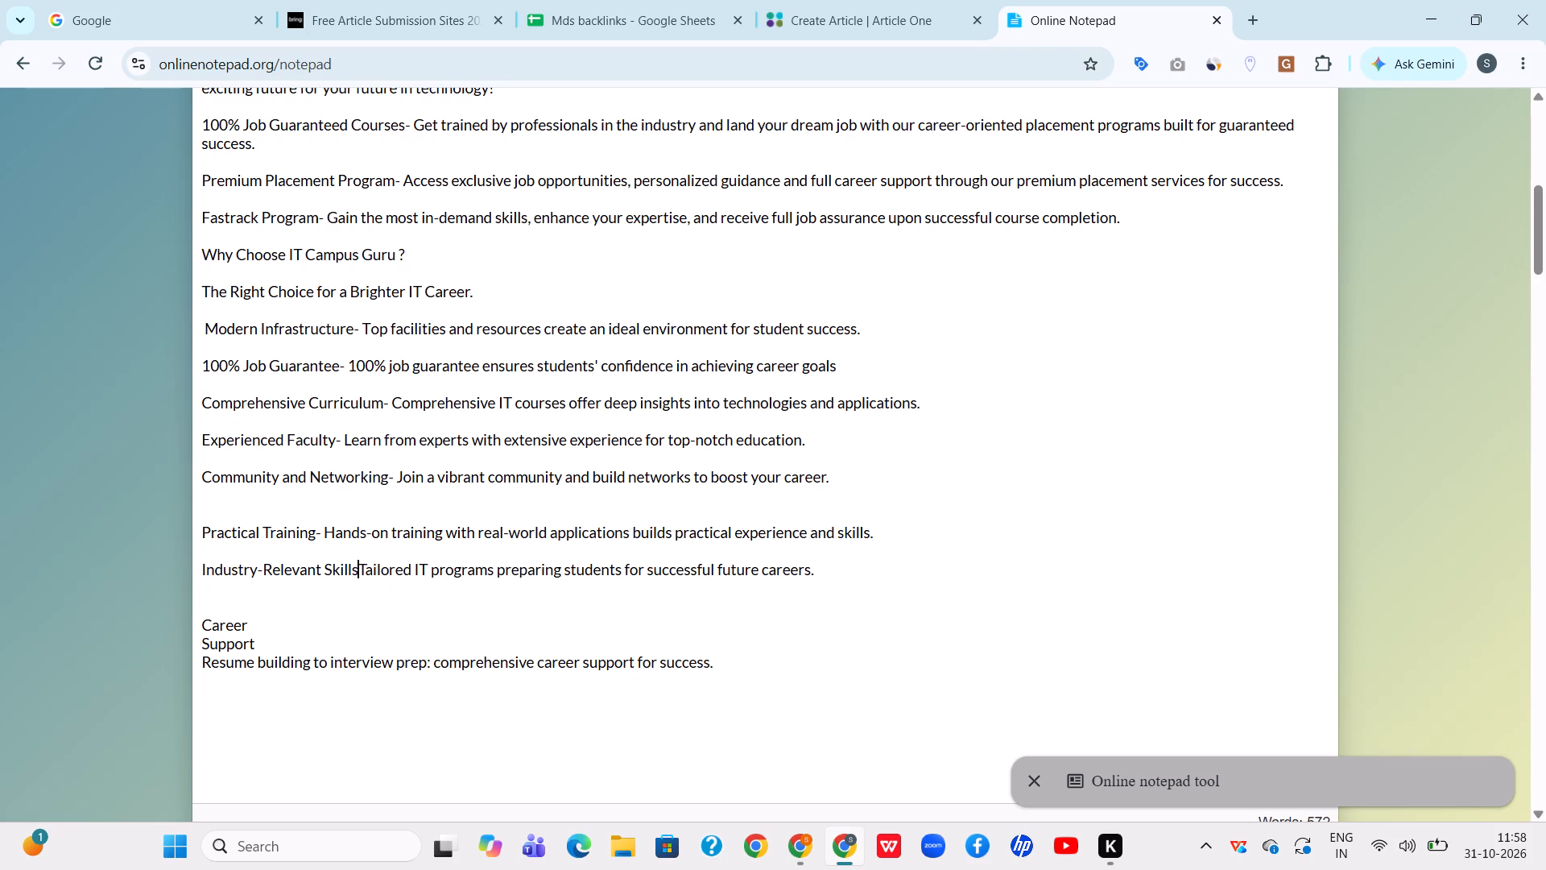
type("-")
key("space")
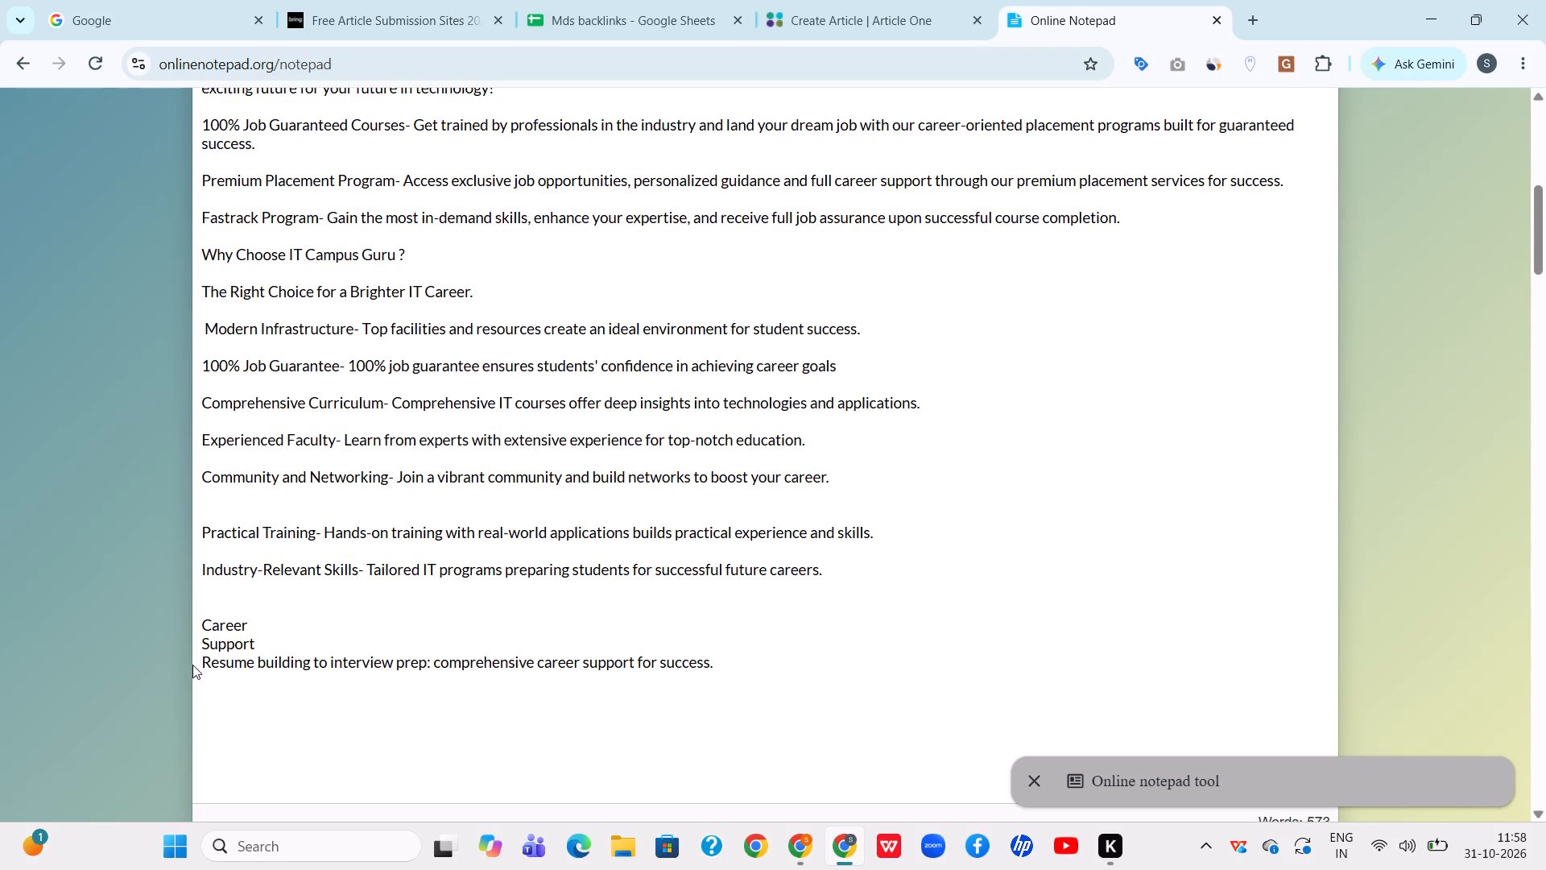
Join the Career Support heading and its description into one line, separated by "- ".
left_click(202, 645)
key("BackSpace")
key("space")
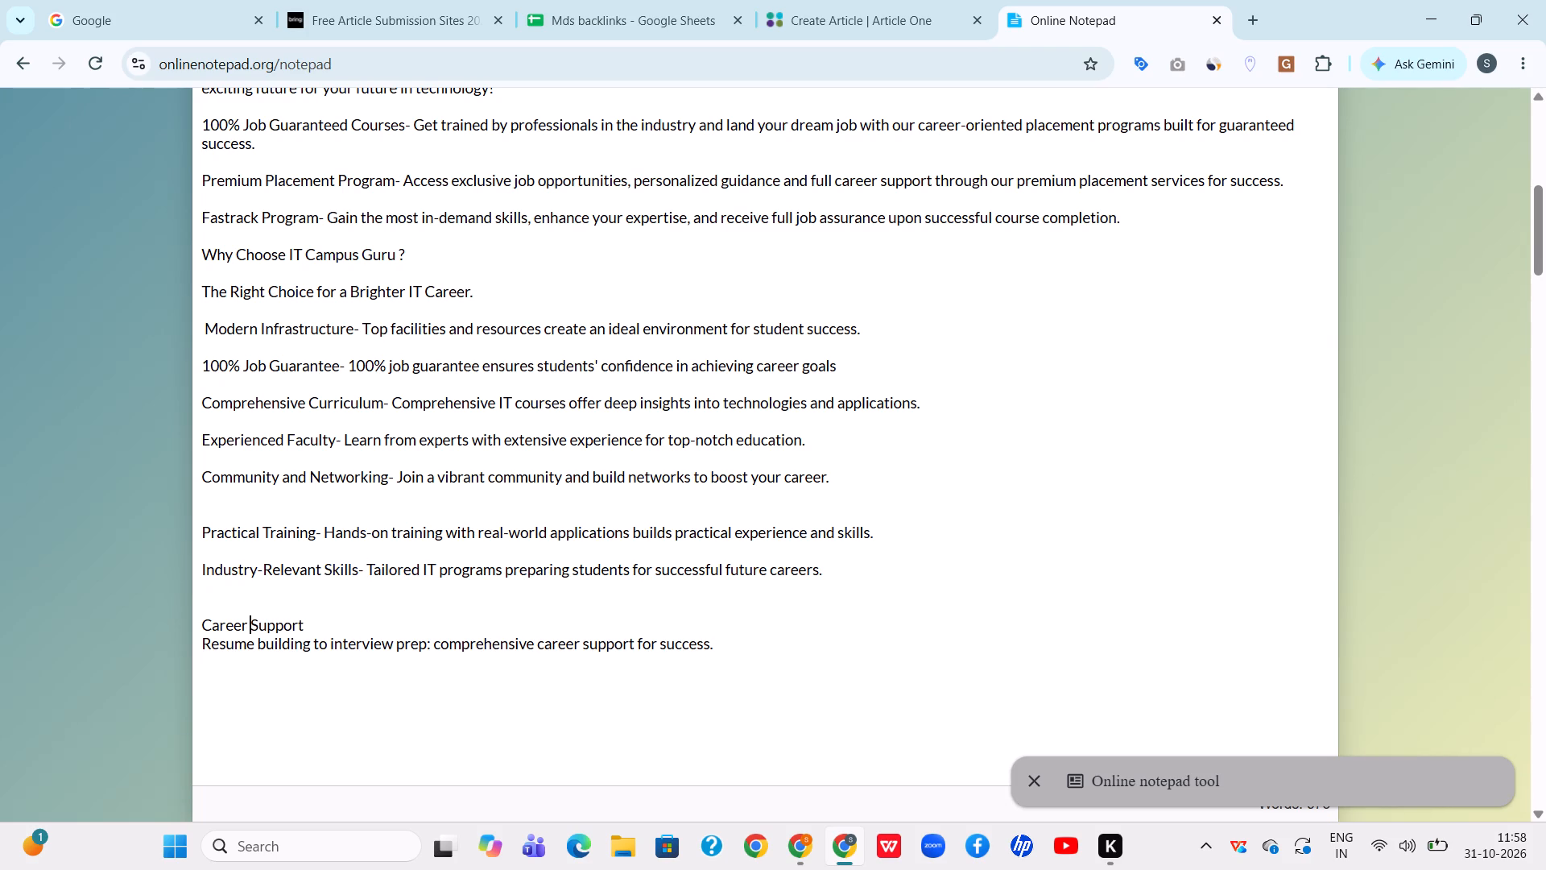
left_click(203, 646)
key("BackSpace")
key("0")
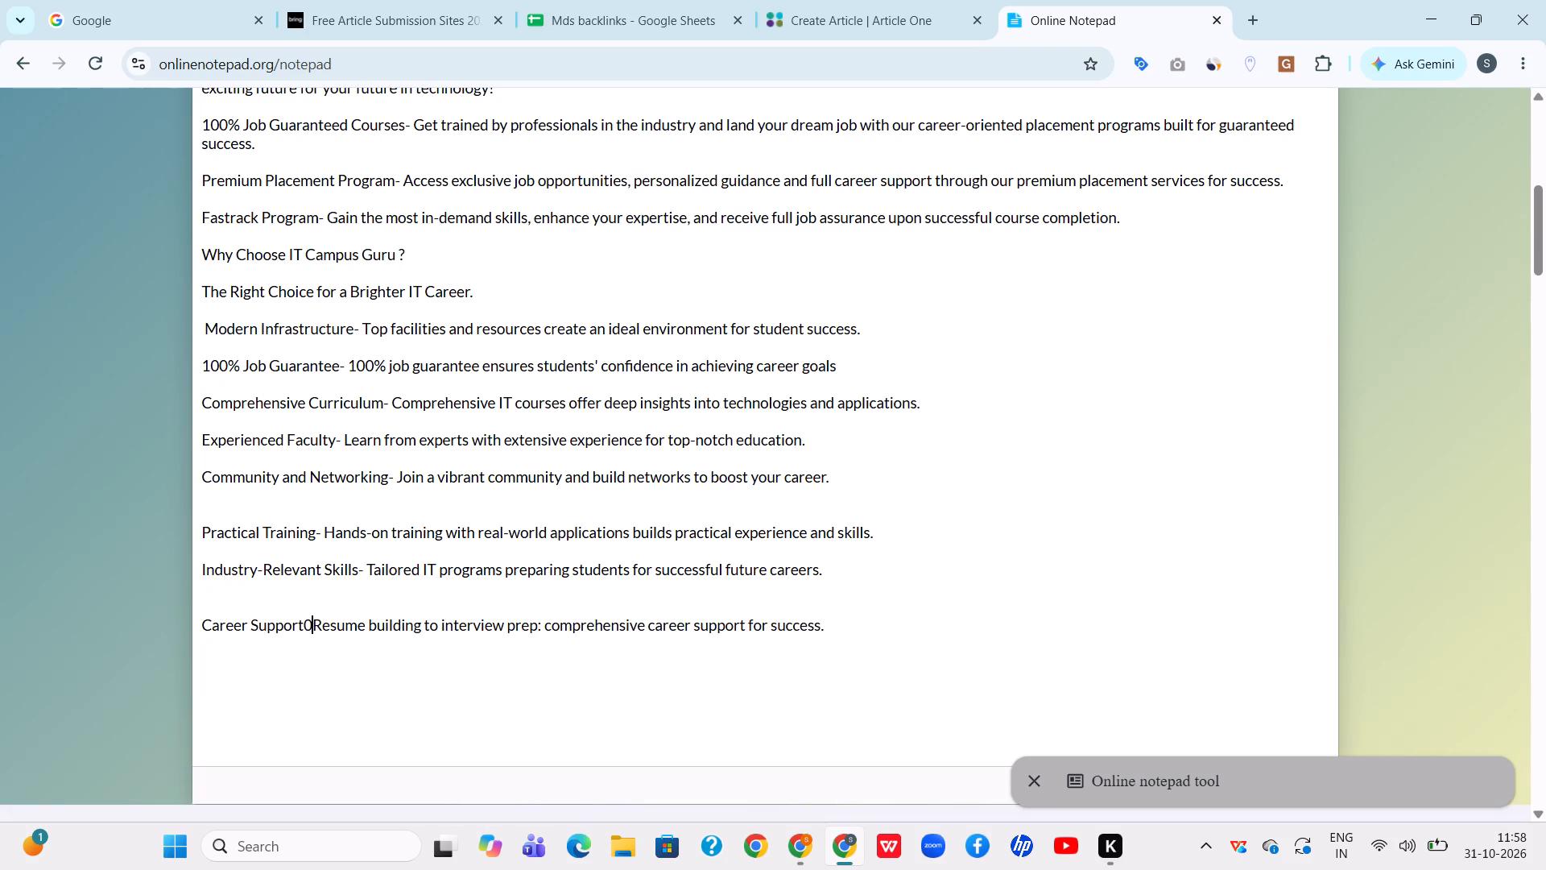
key("BackSpace")
type("-")
key("space")
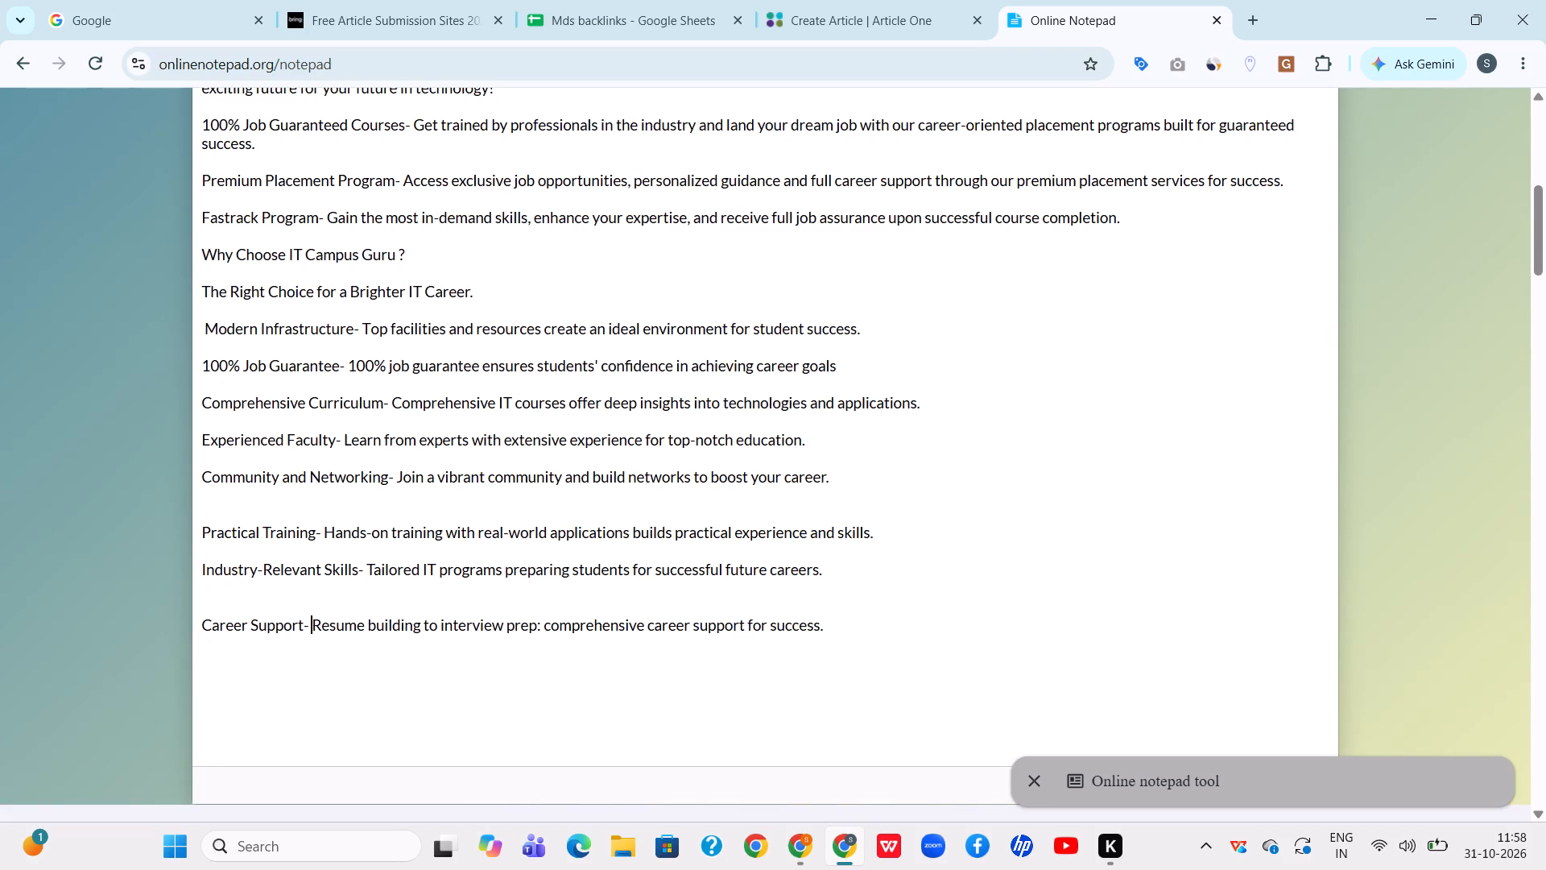
Remove the extra empty lines above the Career Support and Practical Training entries, leaving one blank line before each.
left_click(554, 598)
key("BackSpace")
key("BackSpace")
left_click(539, 488)
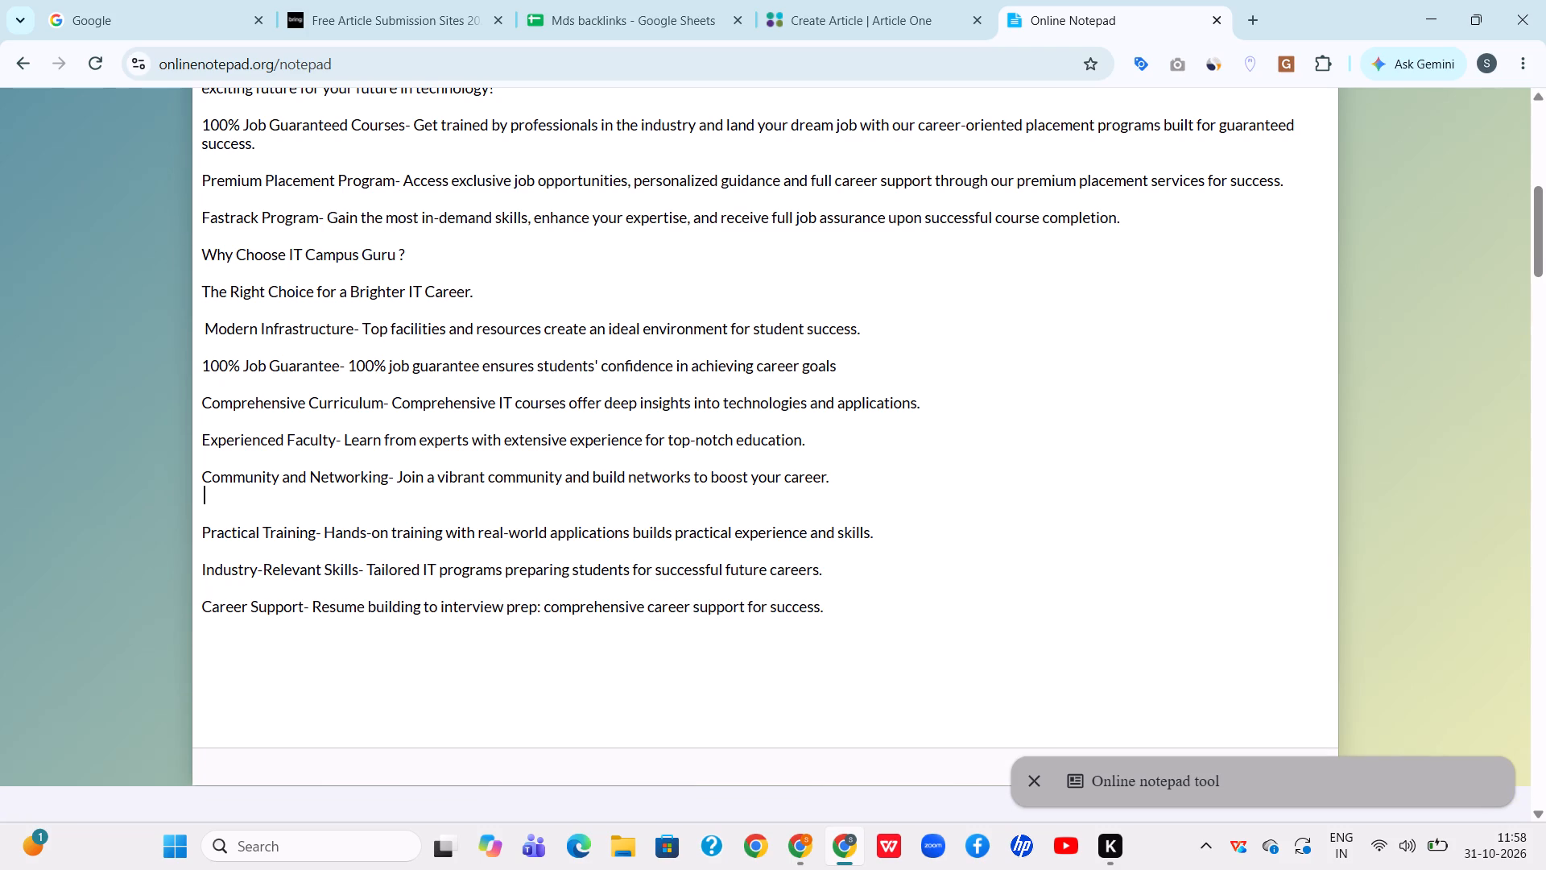
key("BackSpace")
key("BackSpace")
scroll(539, 488, "up", 1)
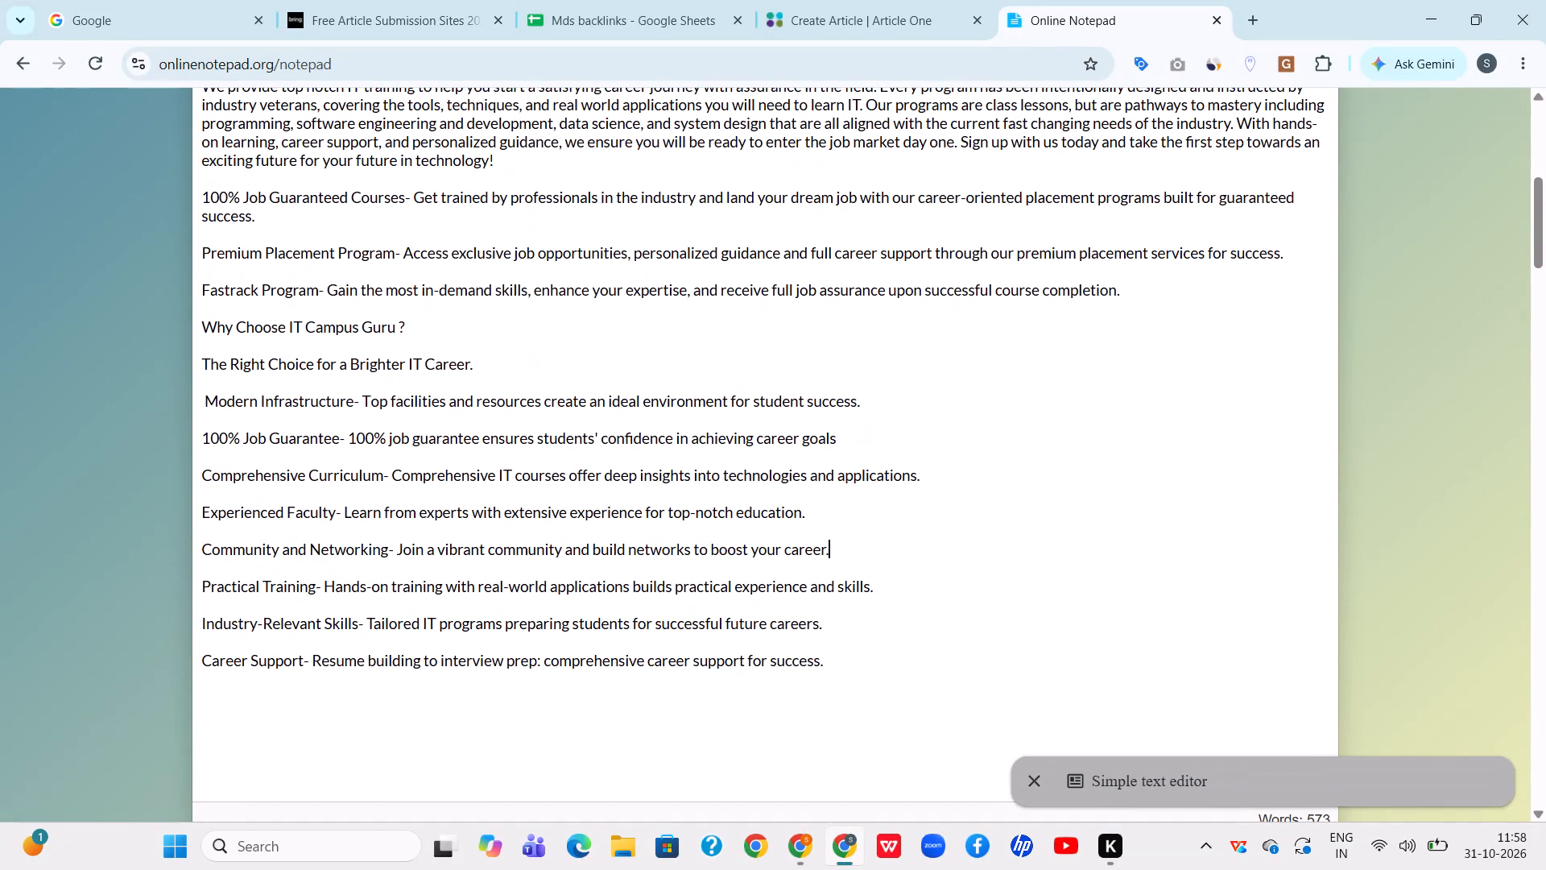
left_click(846, 661)
scroll(846, 661, "up", 1)
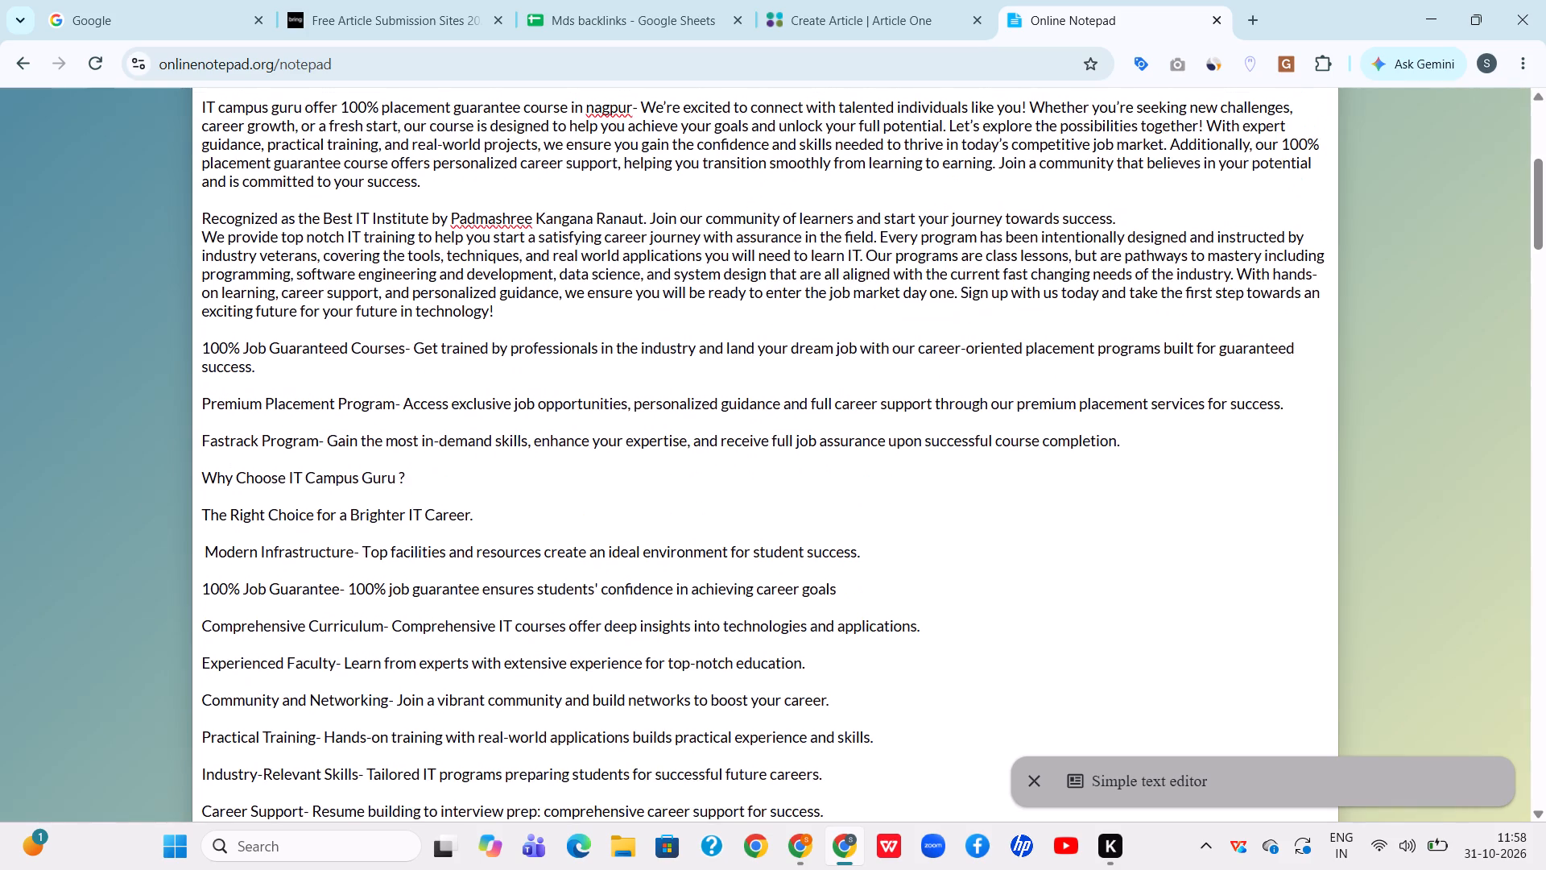
Number the three program entries from 100% Job Guaranteed Courses to Fastrack Program with the prefixes "i). ", "ii). " and "iii). ".
scroll(846, 661, "up", 3)
scroll(846, 661, "down", 1)
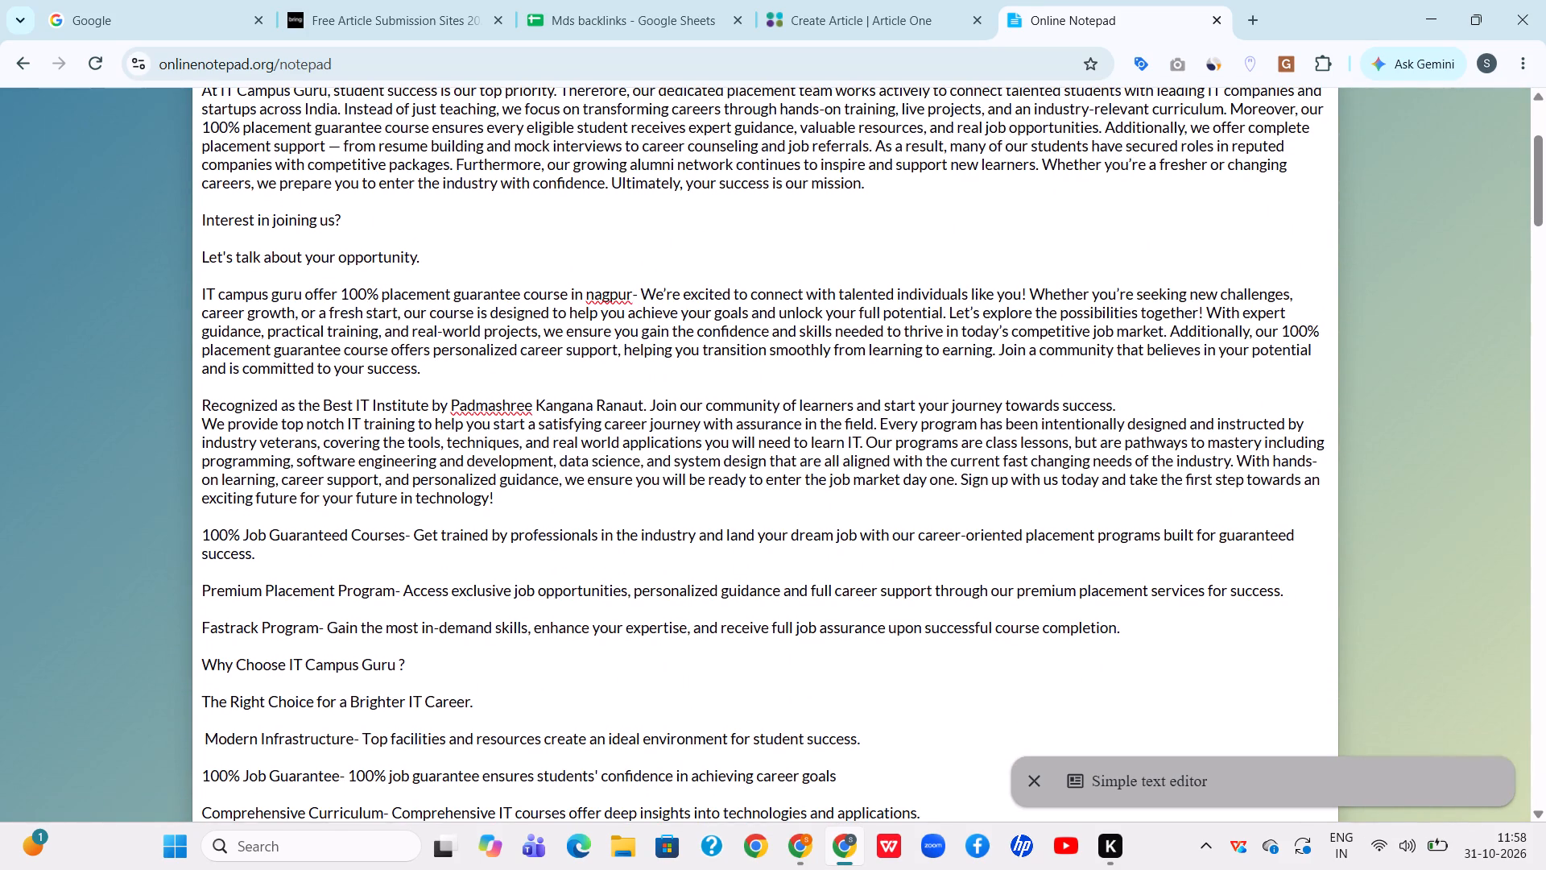
scroll(846, 661, "down", 1)
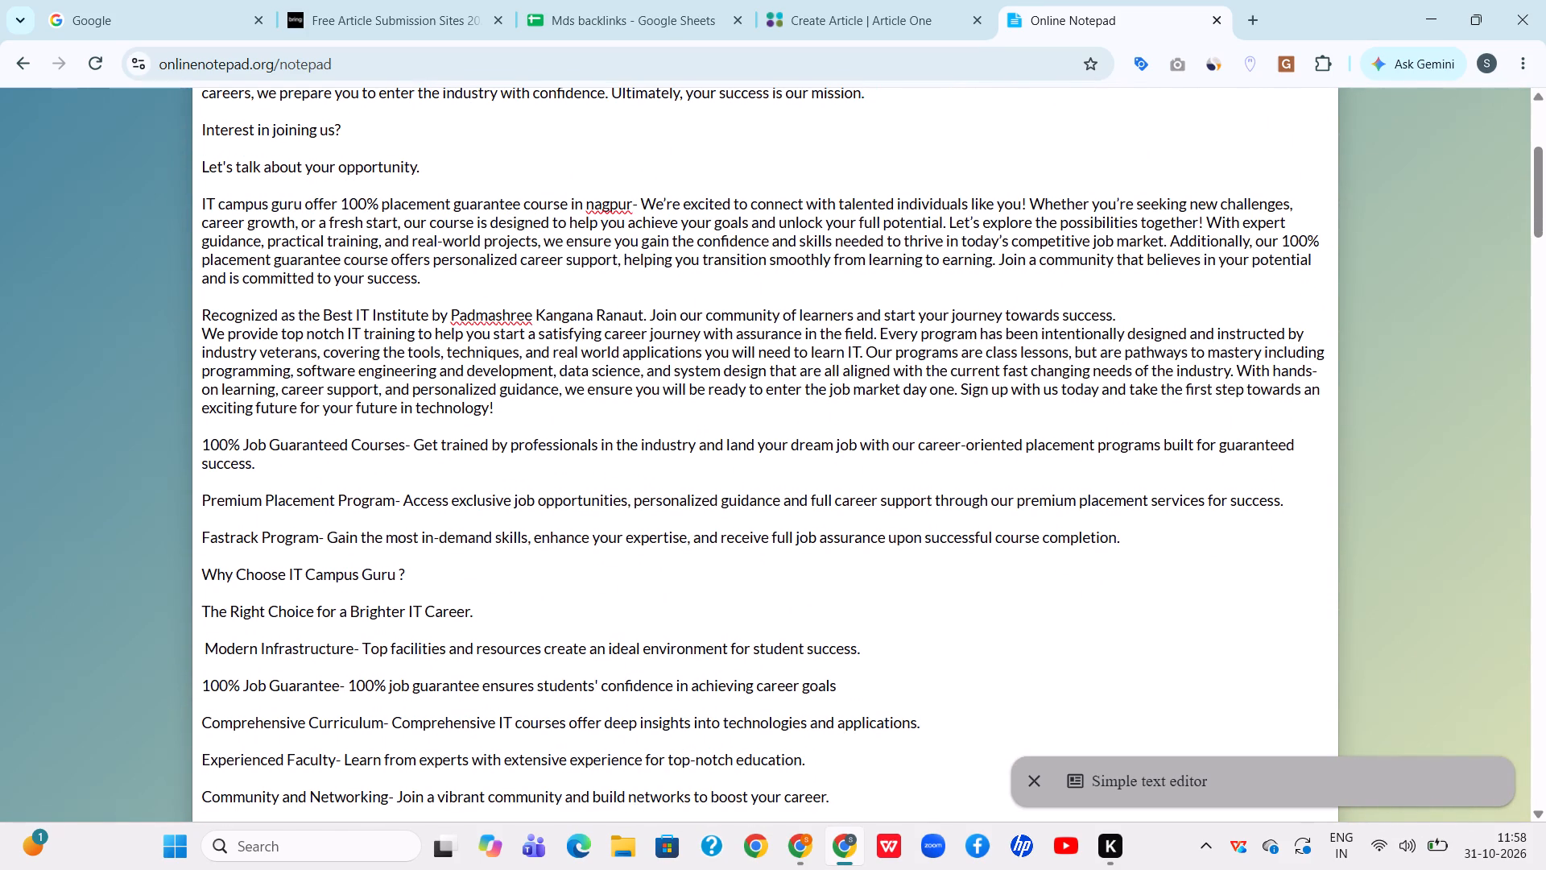
left_click(206, 440)
key("Left")
type("i).")
key("space")
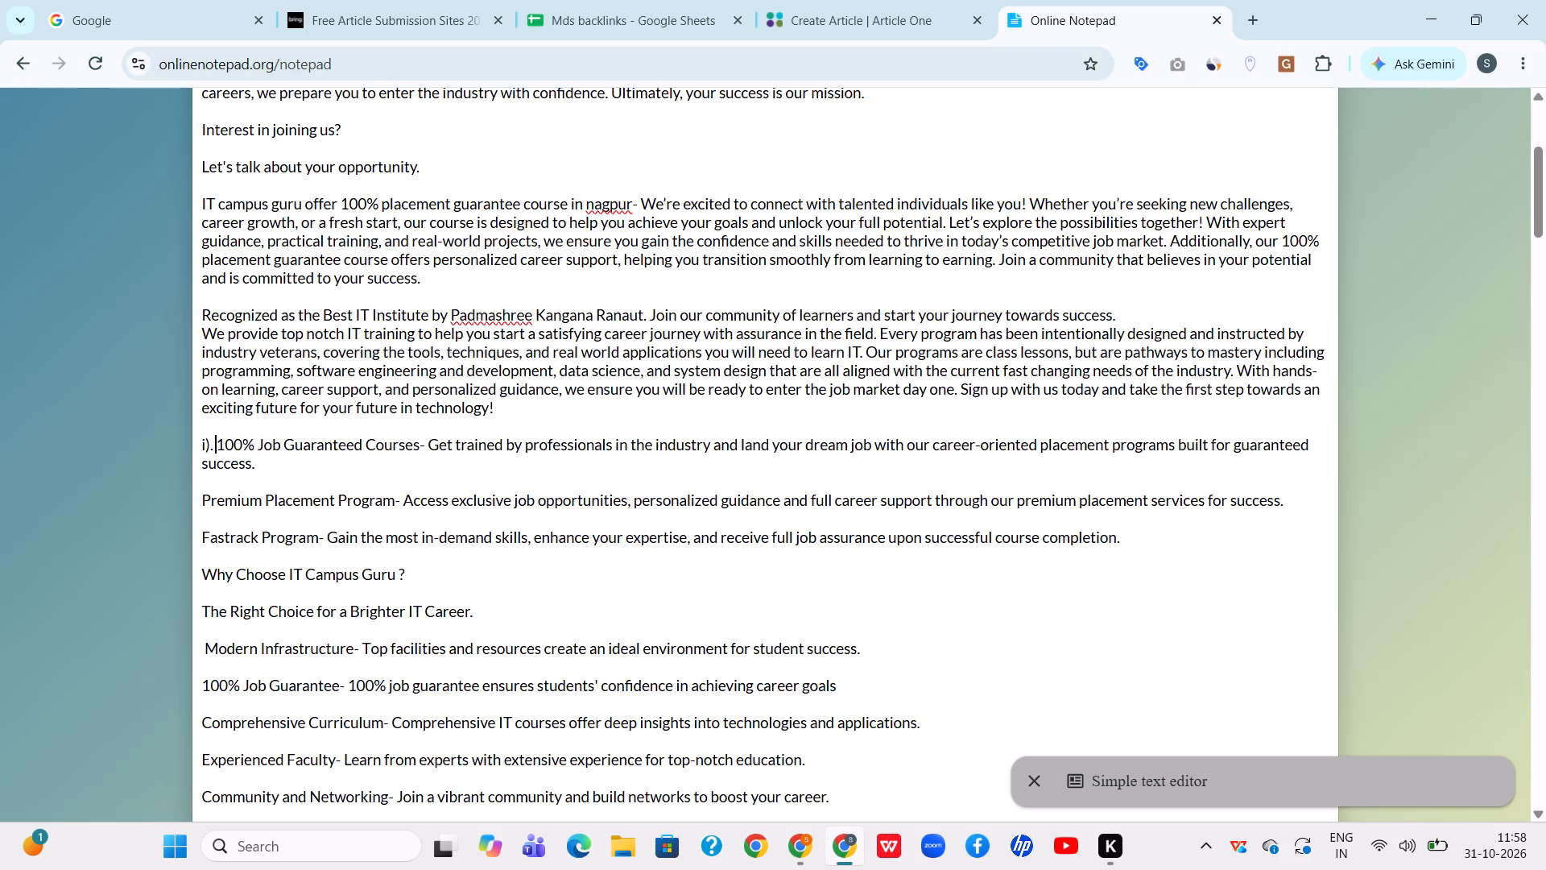
left_click(205, 503)
type("ii).")
key("space")
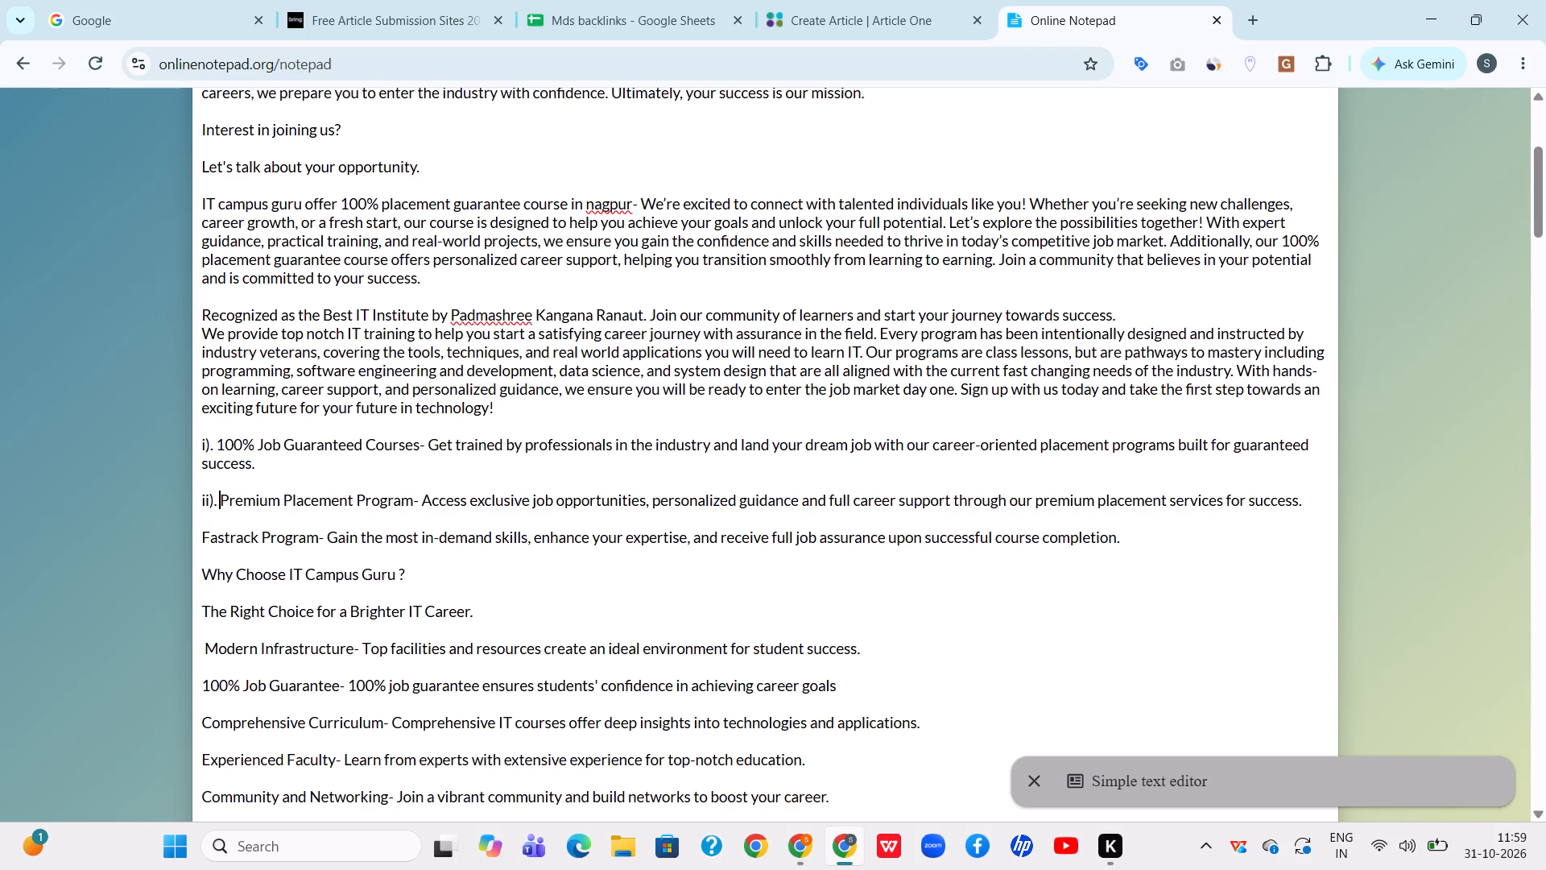
left_click(205, 520)
key("Down")
type("iii).")
key("space")
Letter the first four Why Choose entries, Modern Infrastructure through Experienced Faculty, with the prefixes "a). ", "b). ", "c). " and "d). ".
scroll(205, 520, "down", 1)
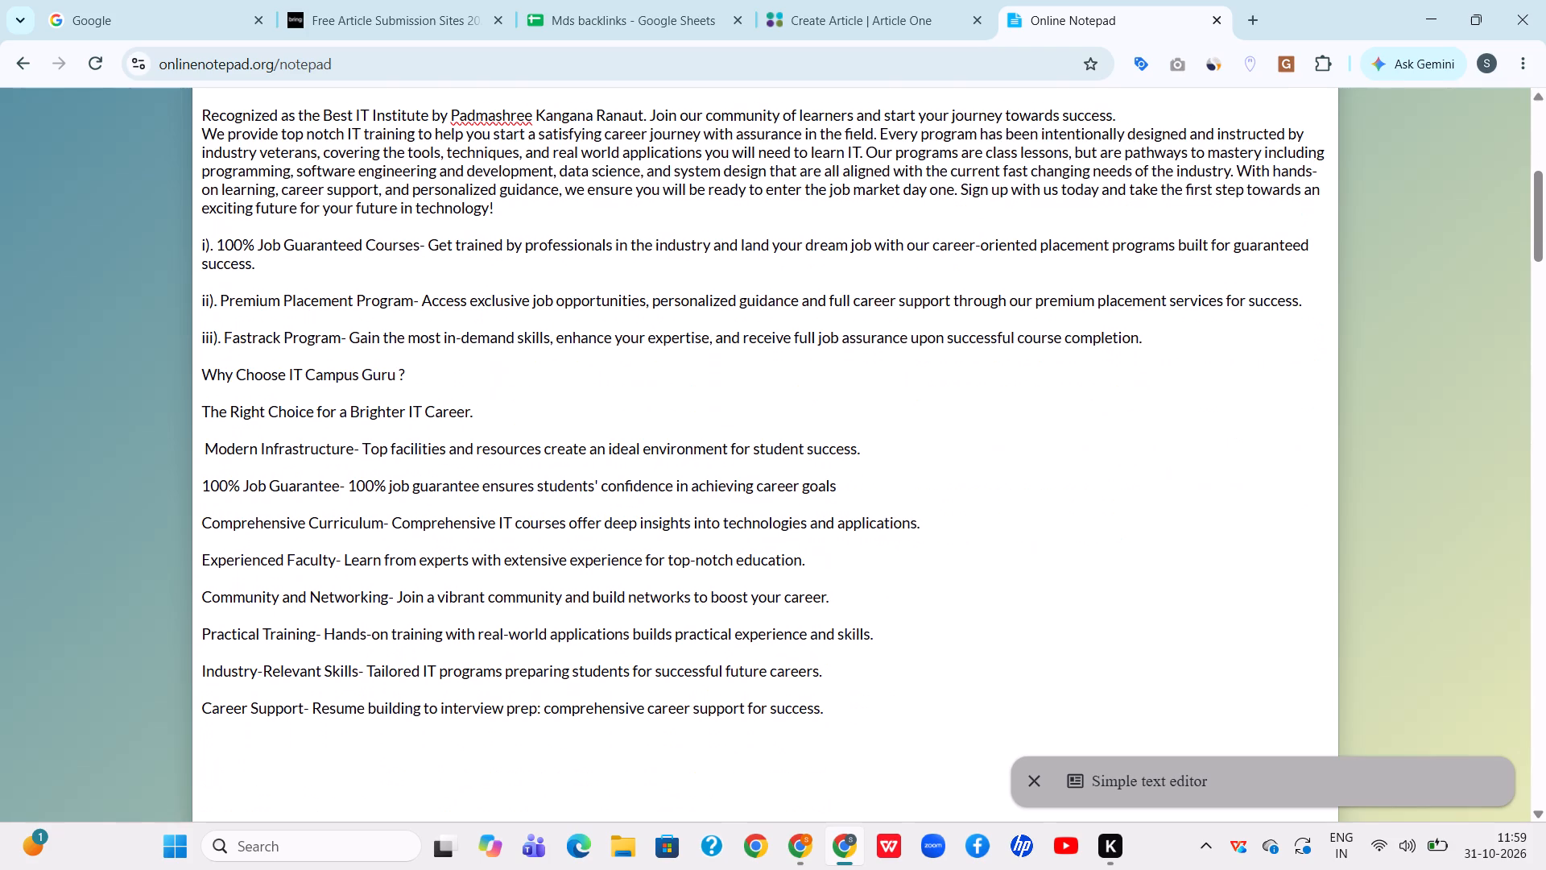
scroll(205, 520, "down", 1)
left_click(206, 425)
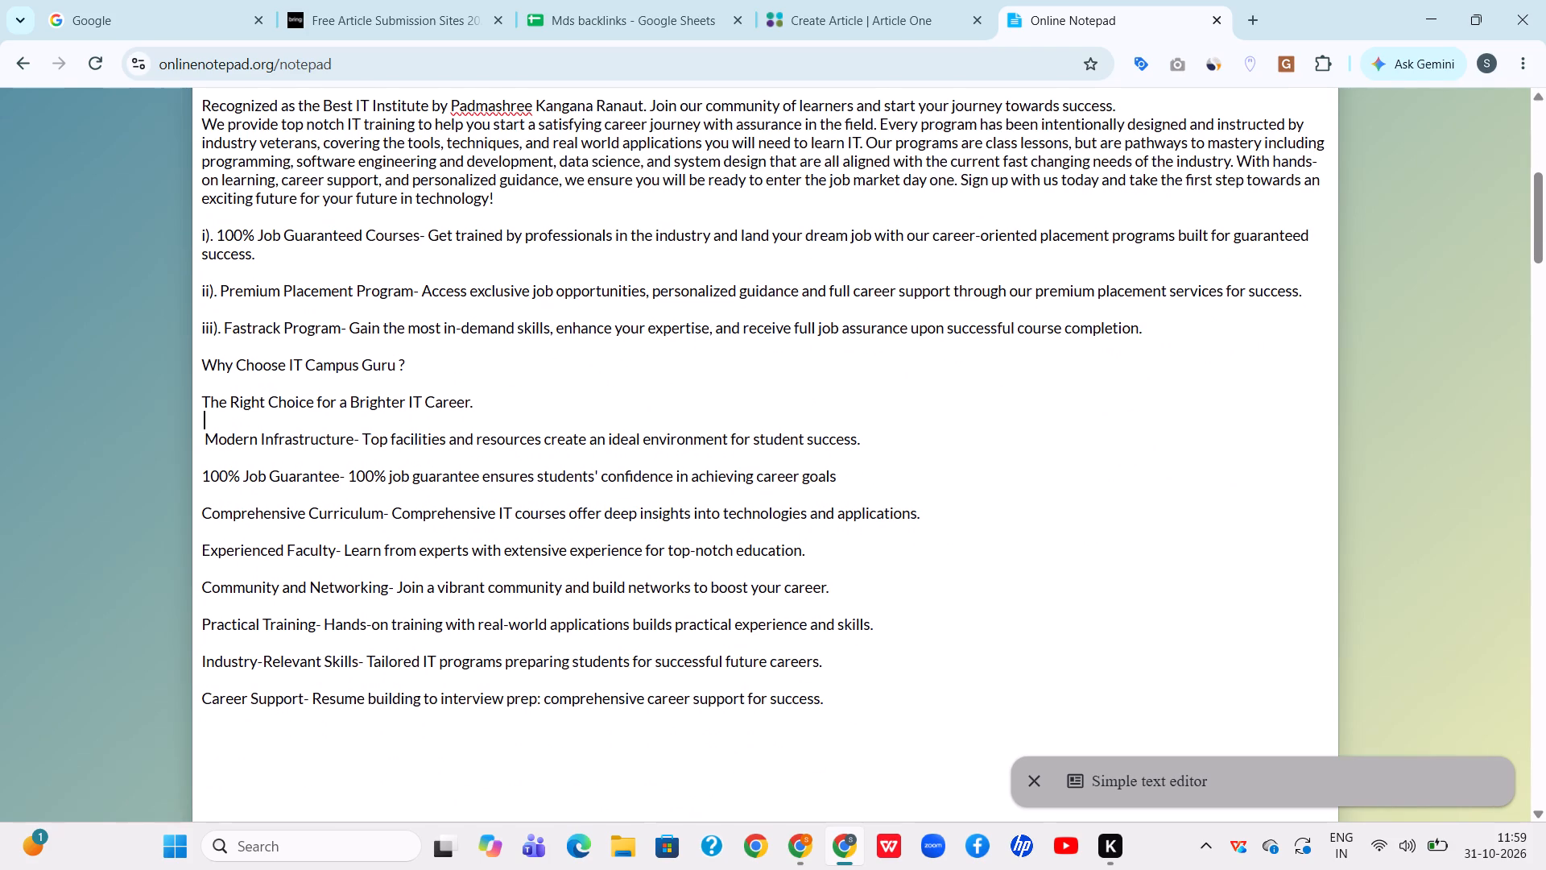
key("Down")
type("a).")
key("space")
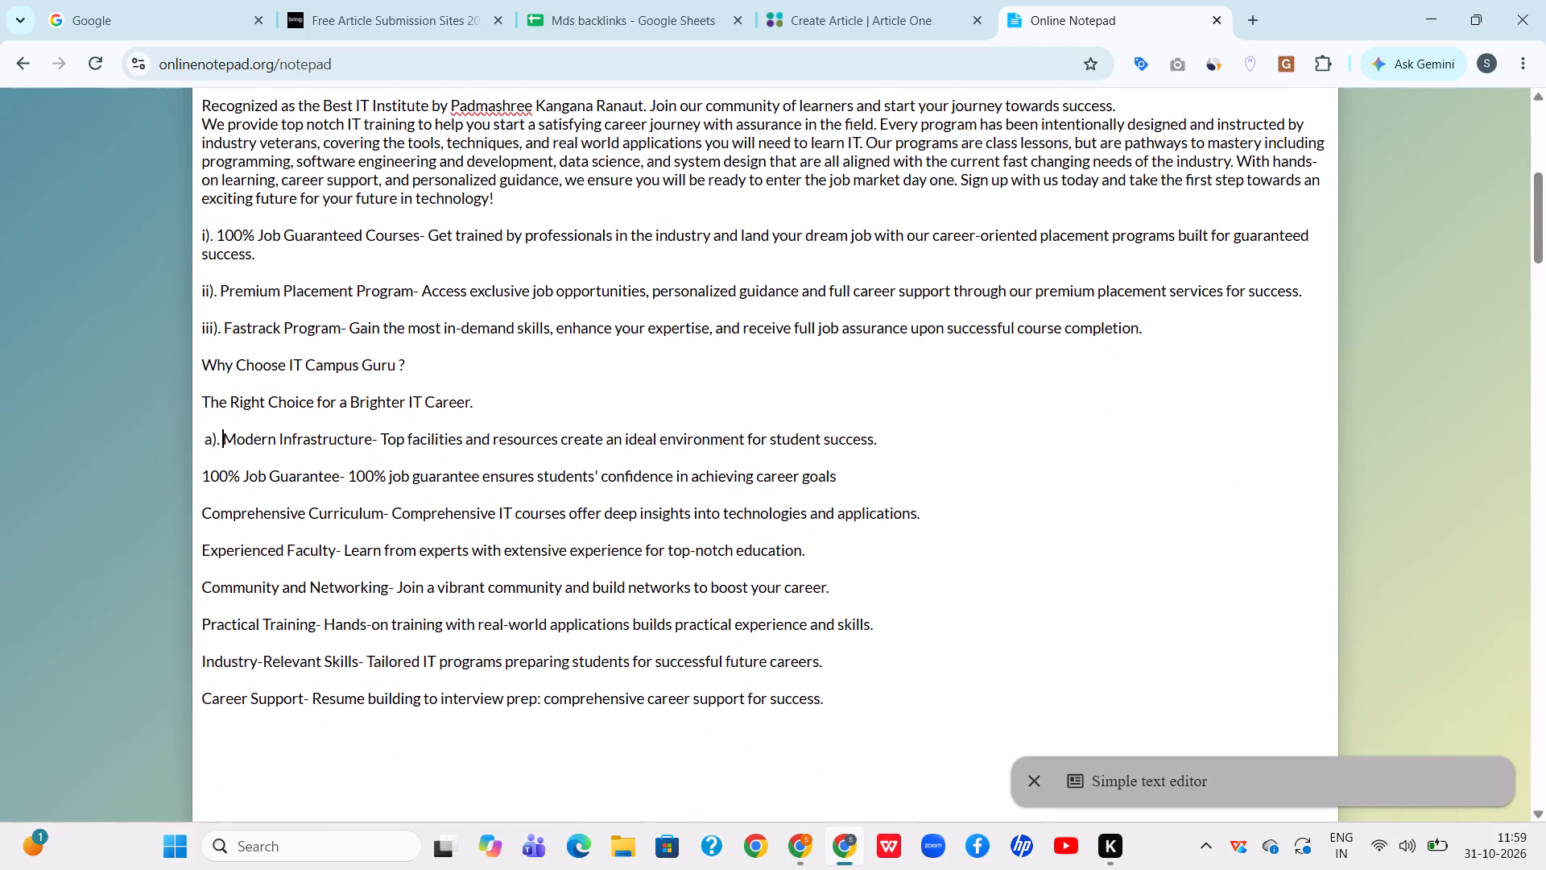
key("Down")
key("Down")
key("Home")
type("b).")
key("space")
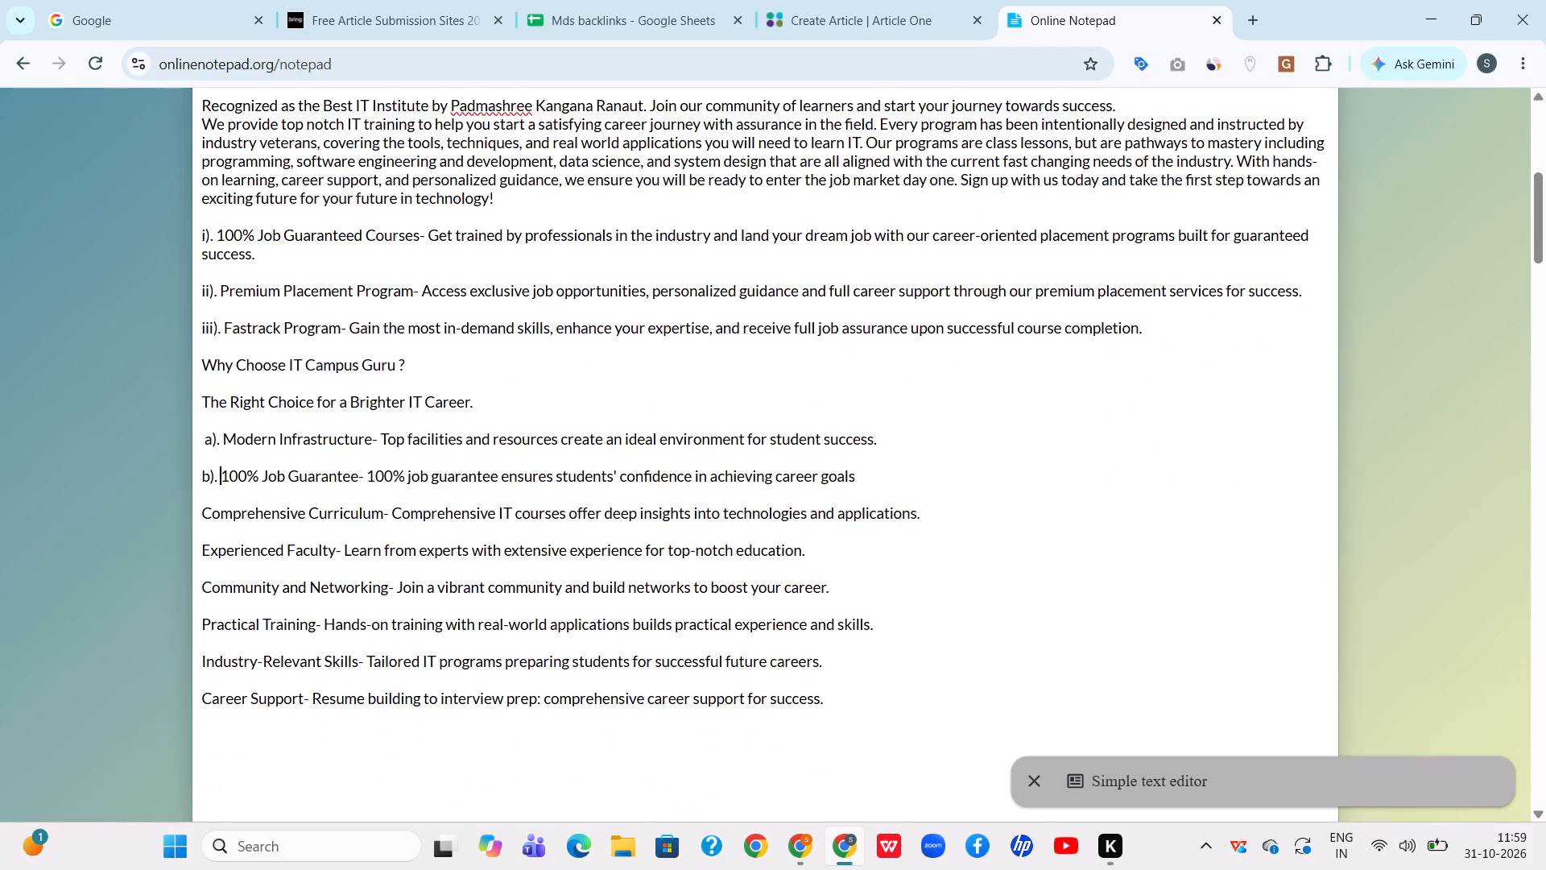
left_click(200, 516)
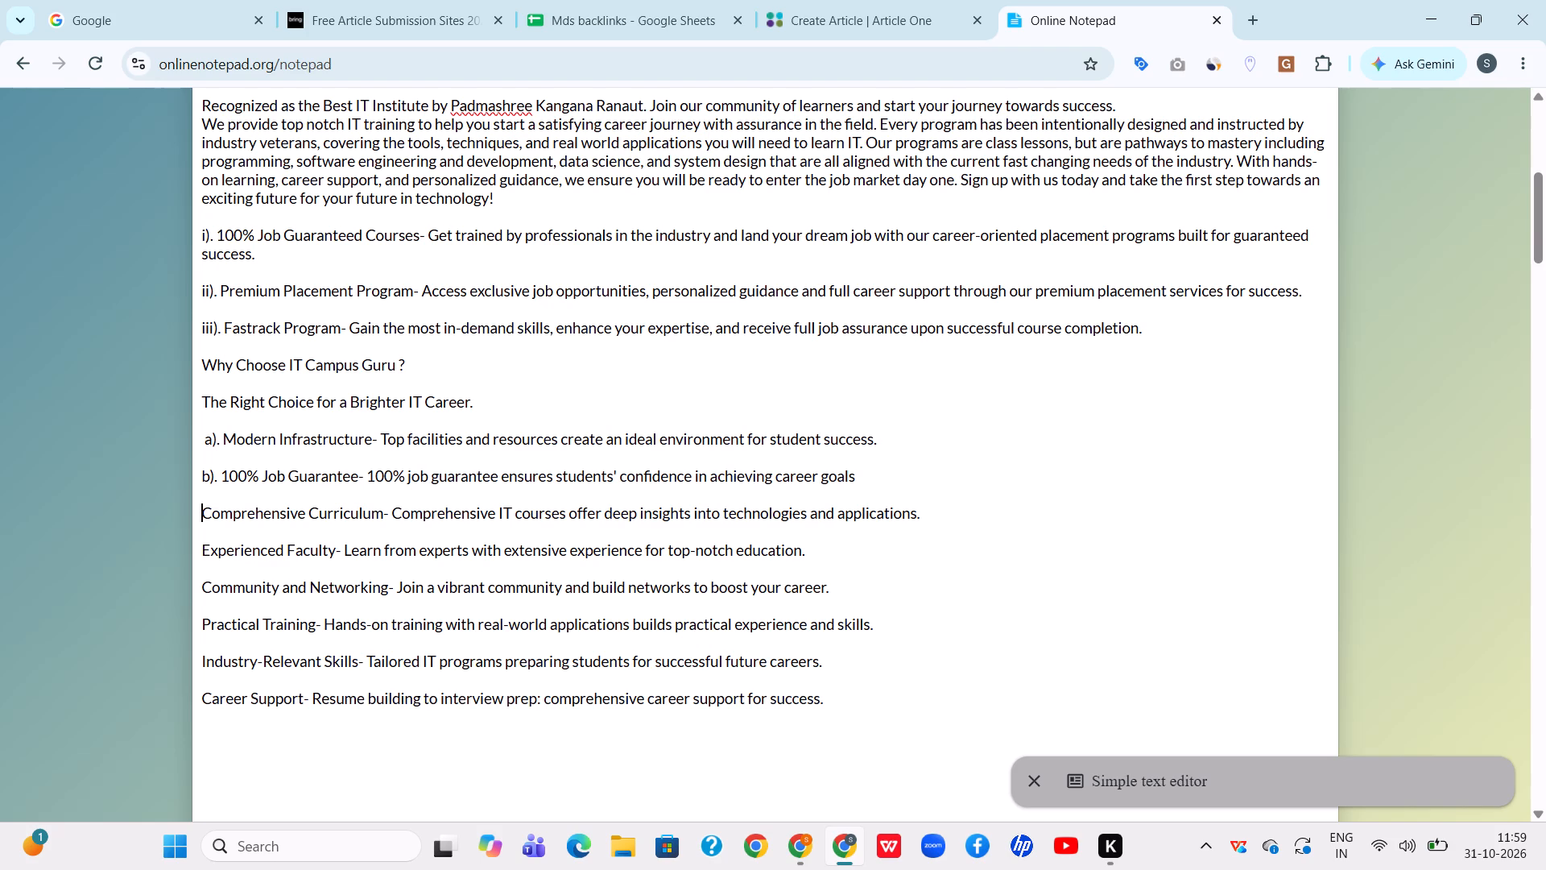
type("c).")
key("space")
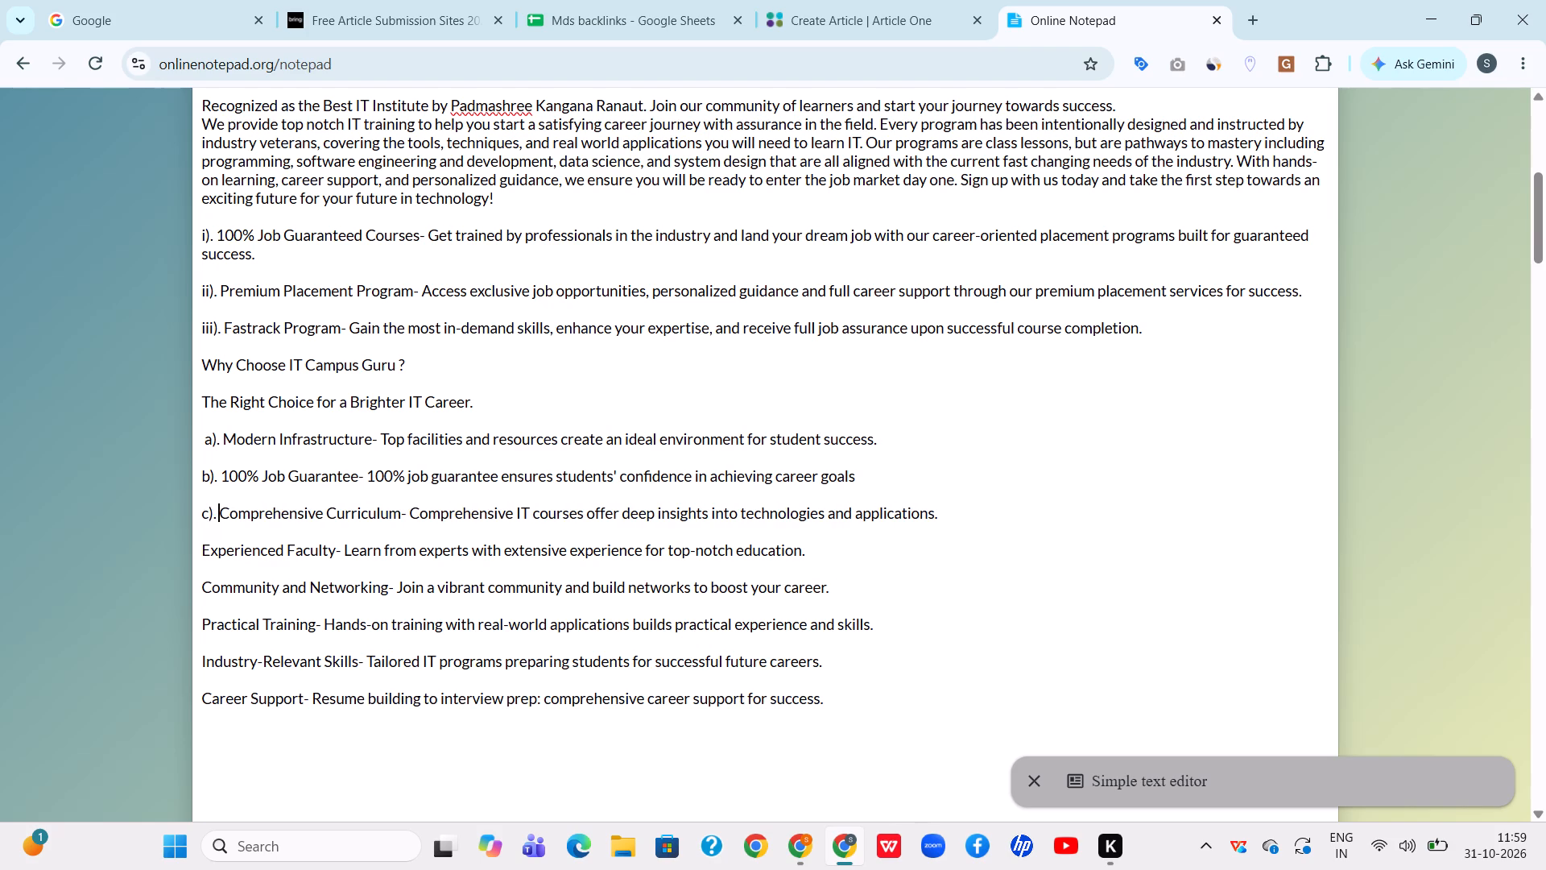
left_click(205, 547)
type("d).")
key("space")
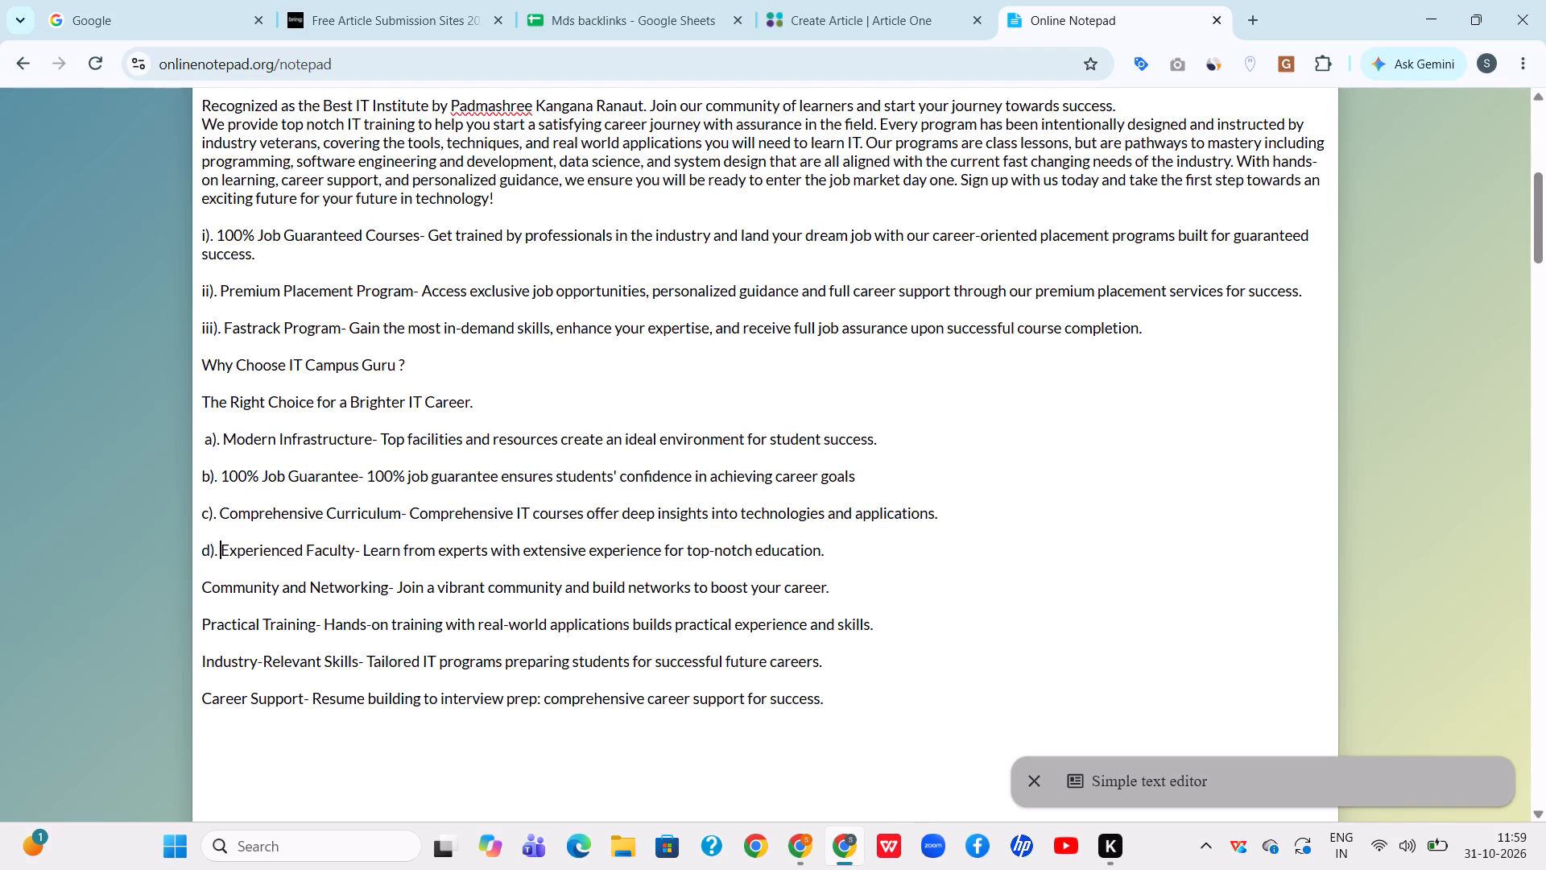
Letter the remaining four entries, Community and Networking through Career Support, with the prefixes "e). ", "f). ", "g). " and "h). ".
left_click(205, 582)
key("3")
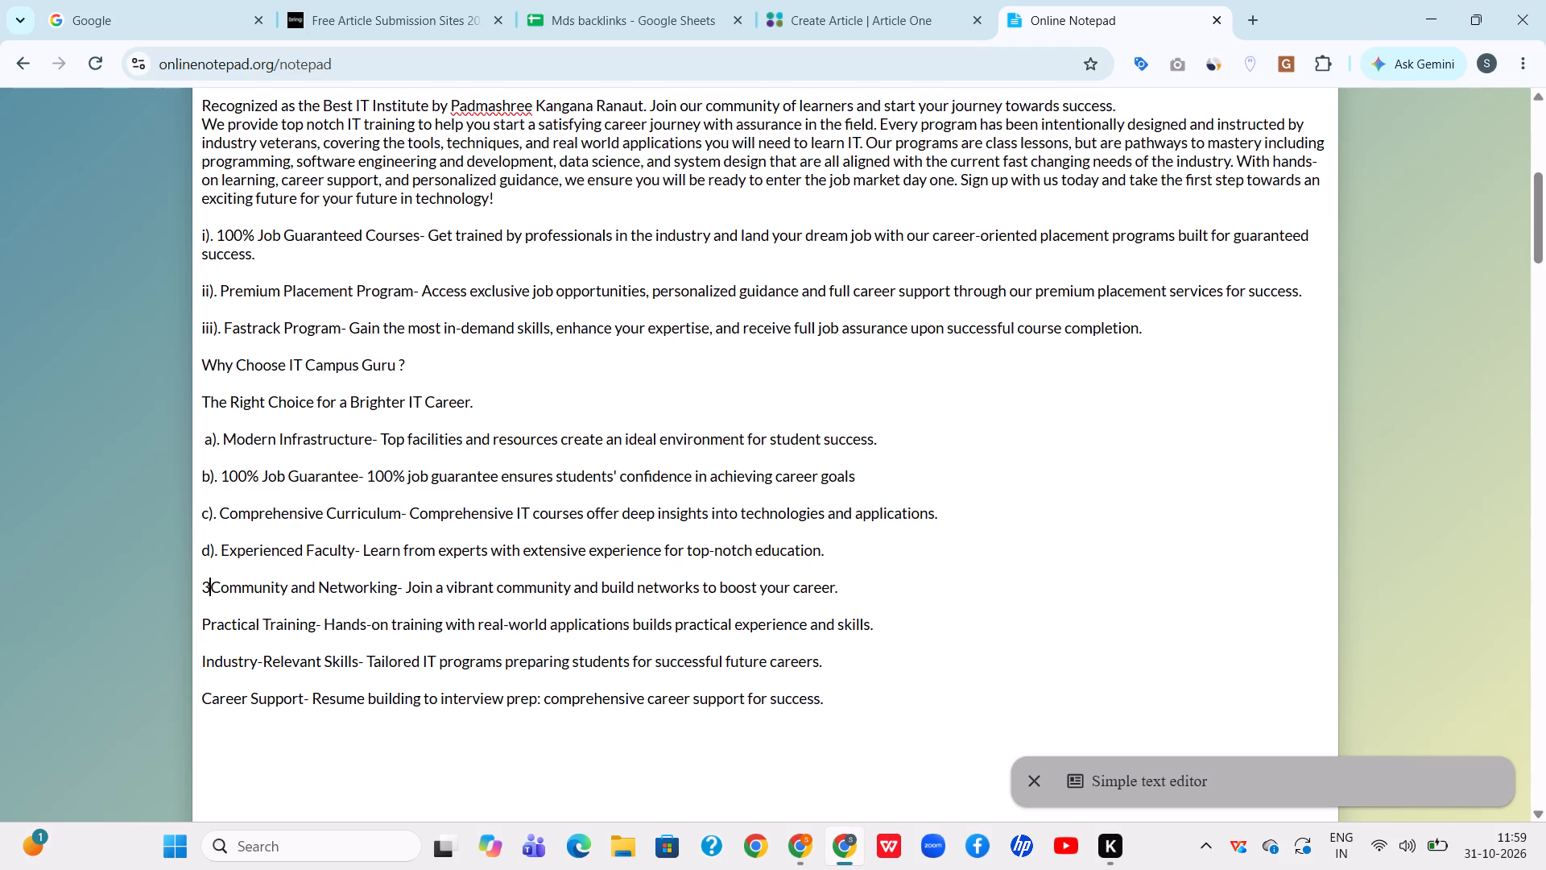
key("BackSpace")
type("e).")
key("space")
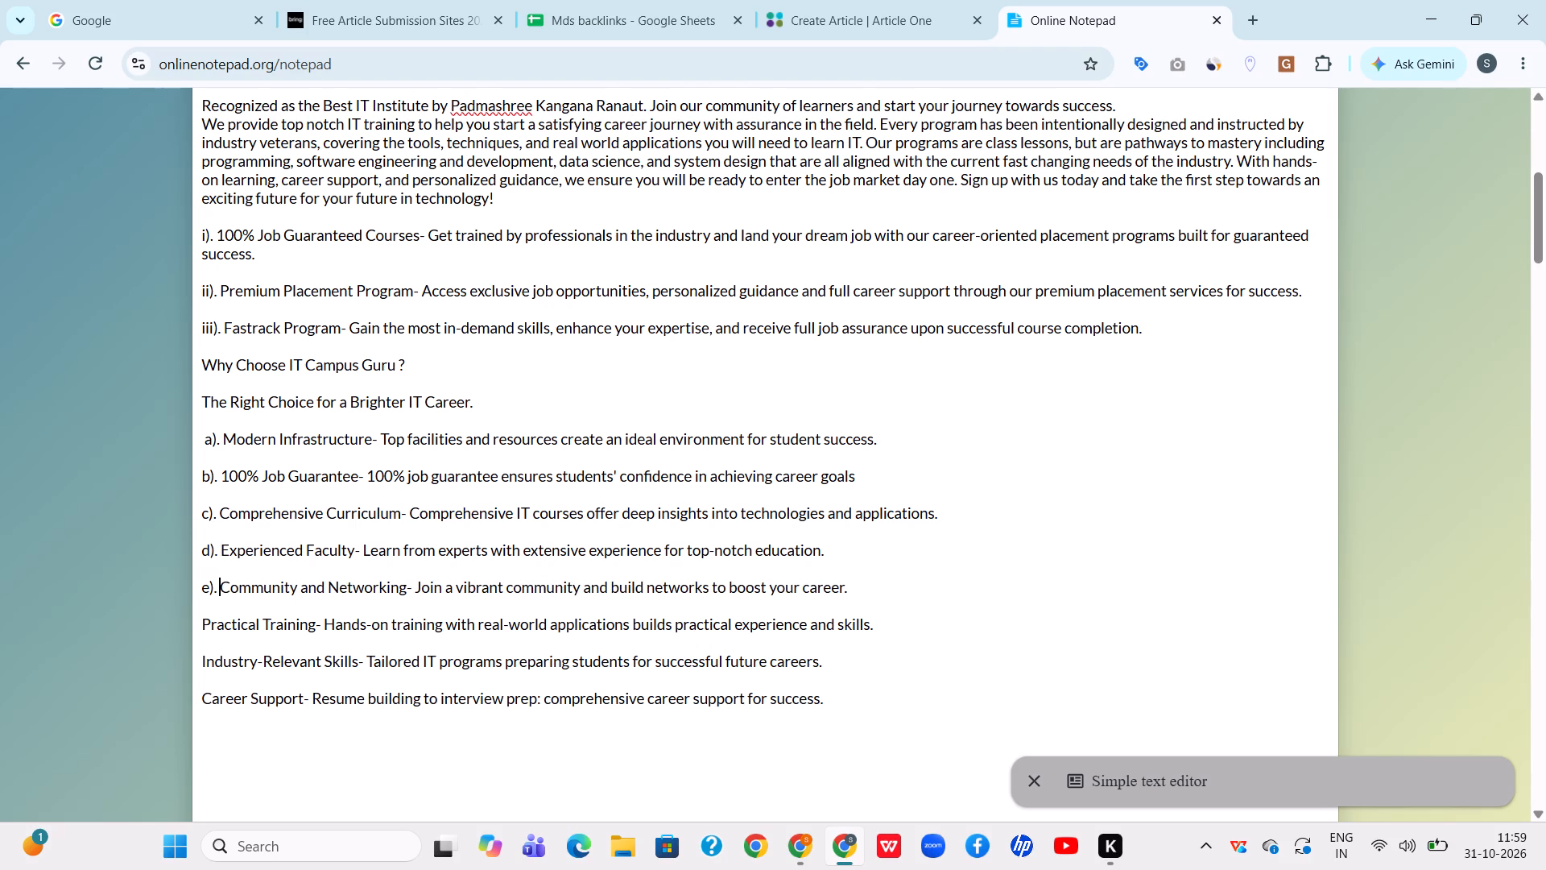
left_click(201, 625)
type("f).")
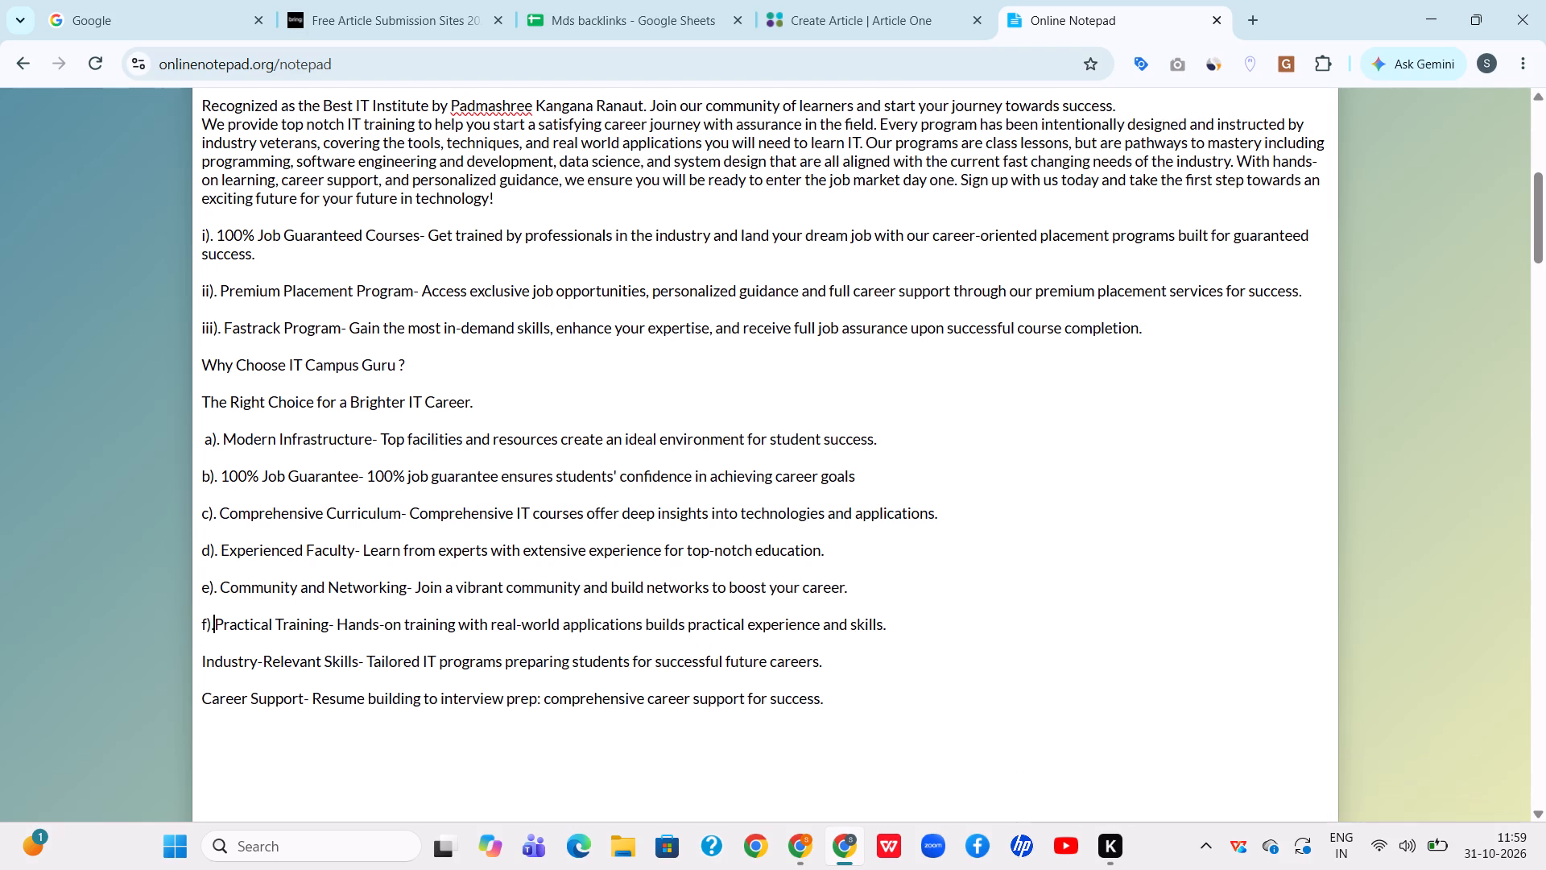
key("space")
left_click(204, 654)
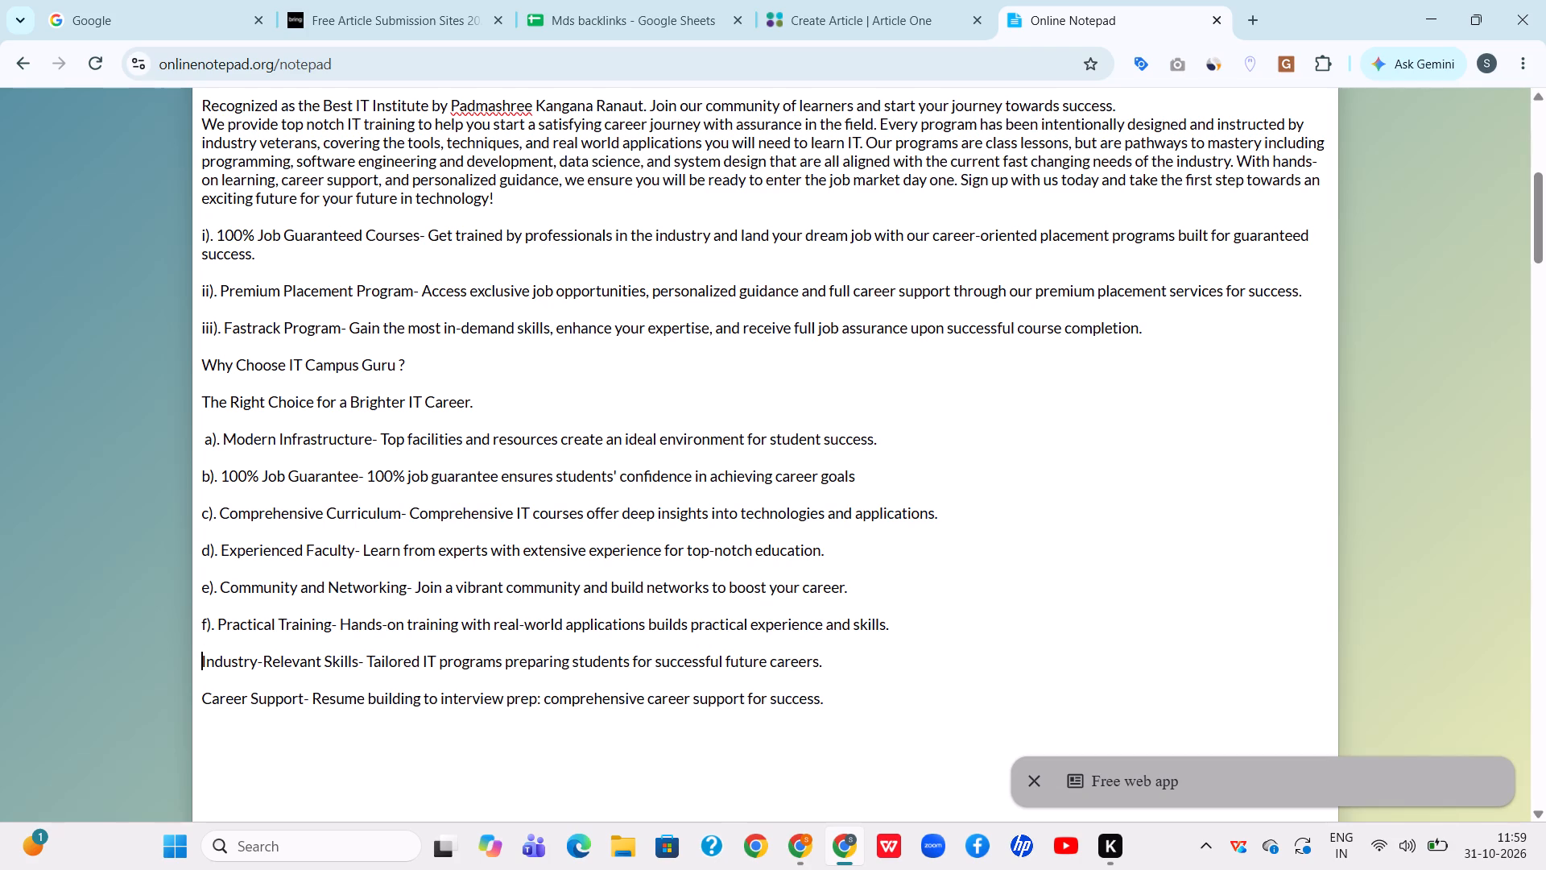
key("g")
type(").")
key("space")
left_click(207, 690)
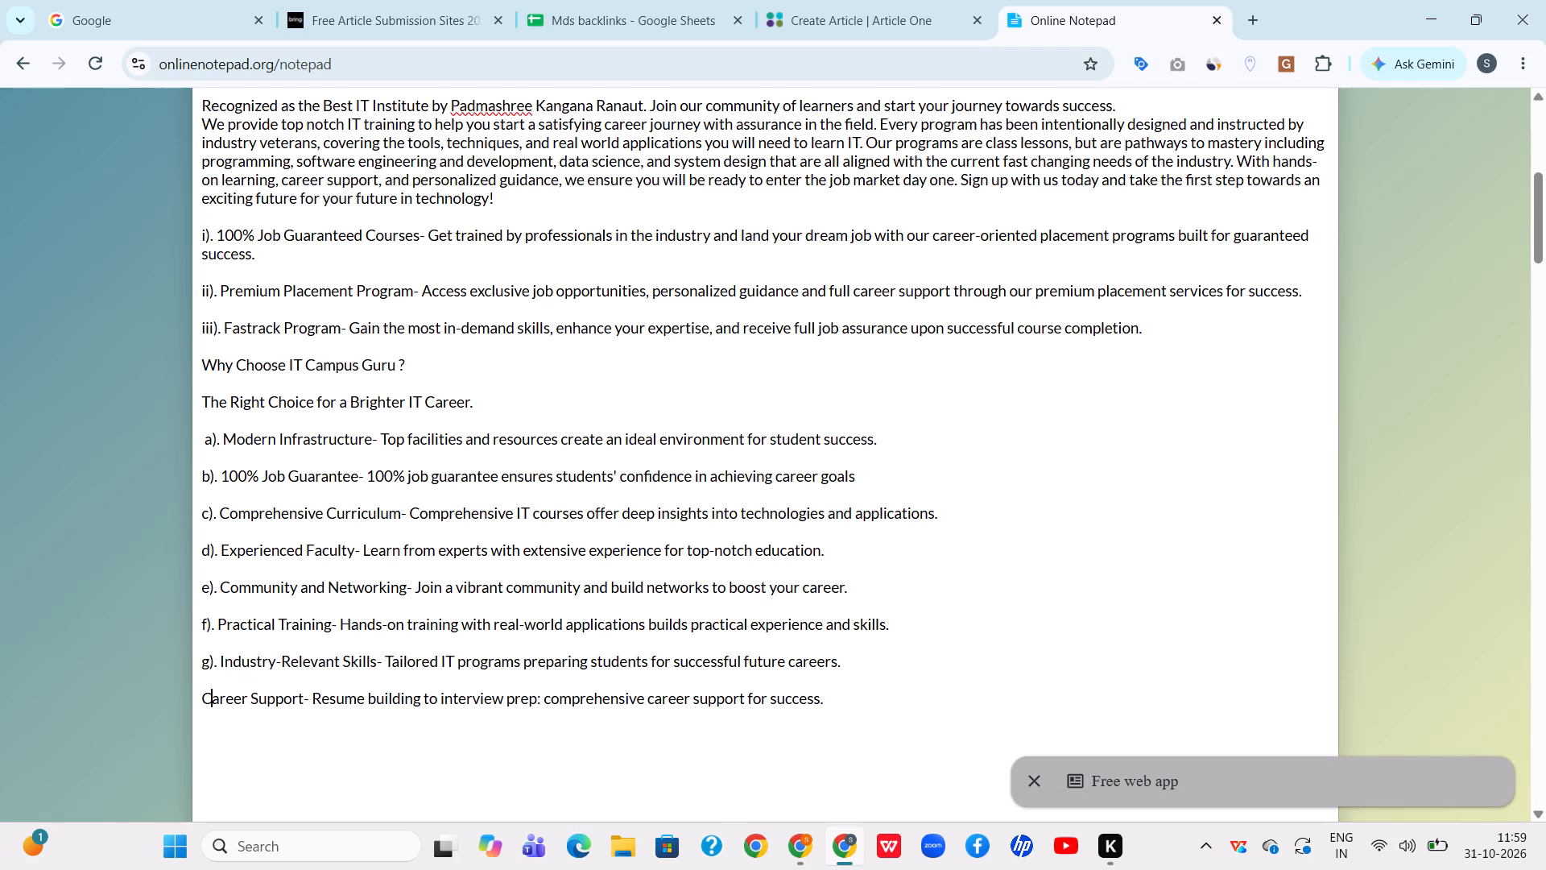
key("Left")
type("h).")
key("space")
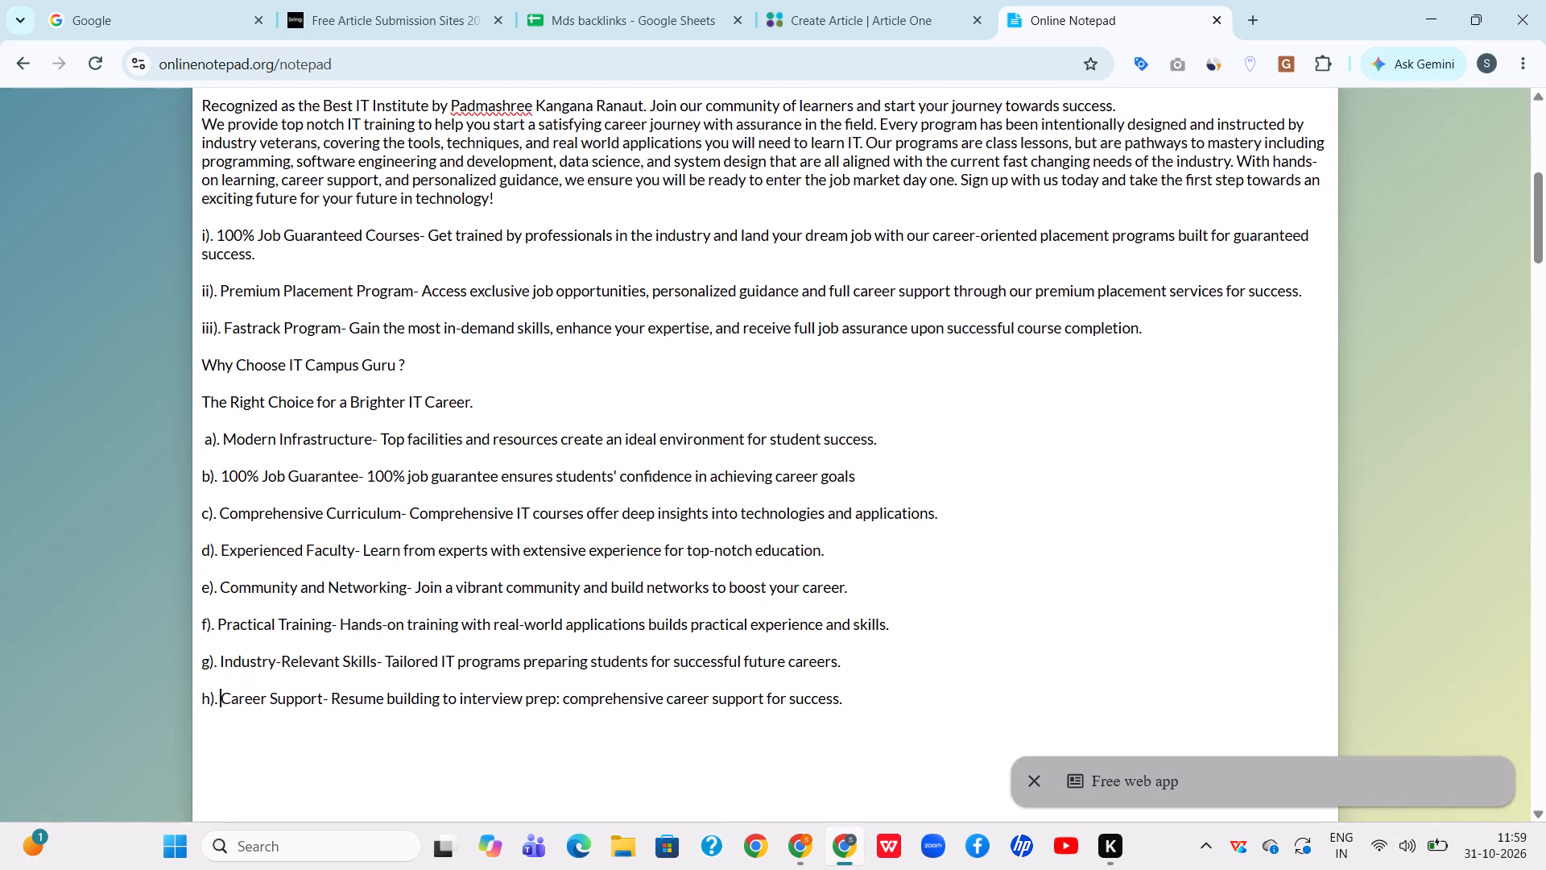
Start a new paragraph after Career Support and copy "Join our community of learners and start your journey towards success." from IT Campus Guru's About us page.
key("End")
key("Return")
key("Return")
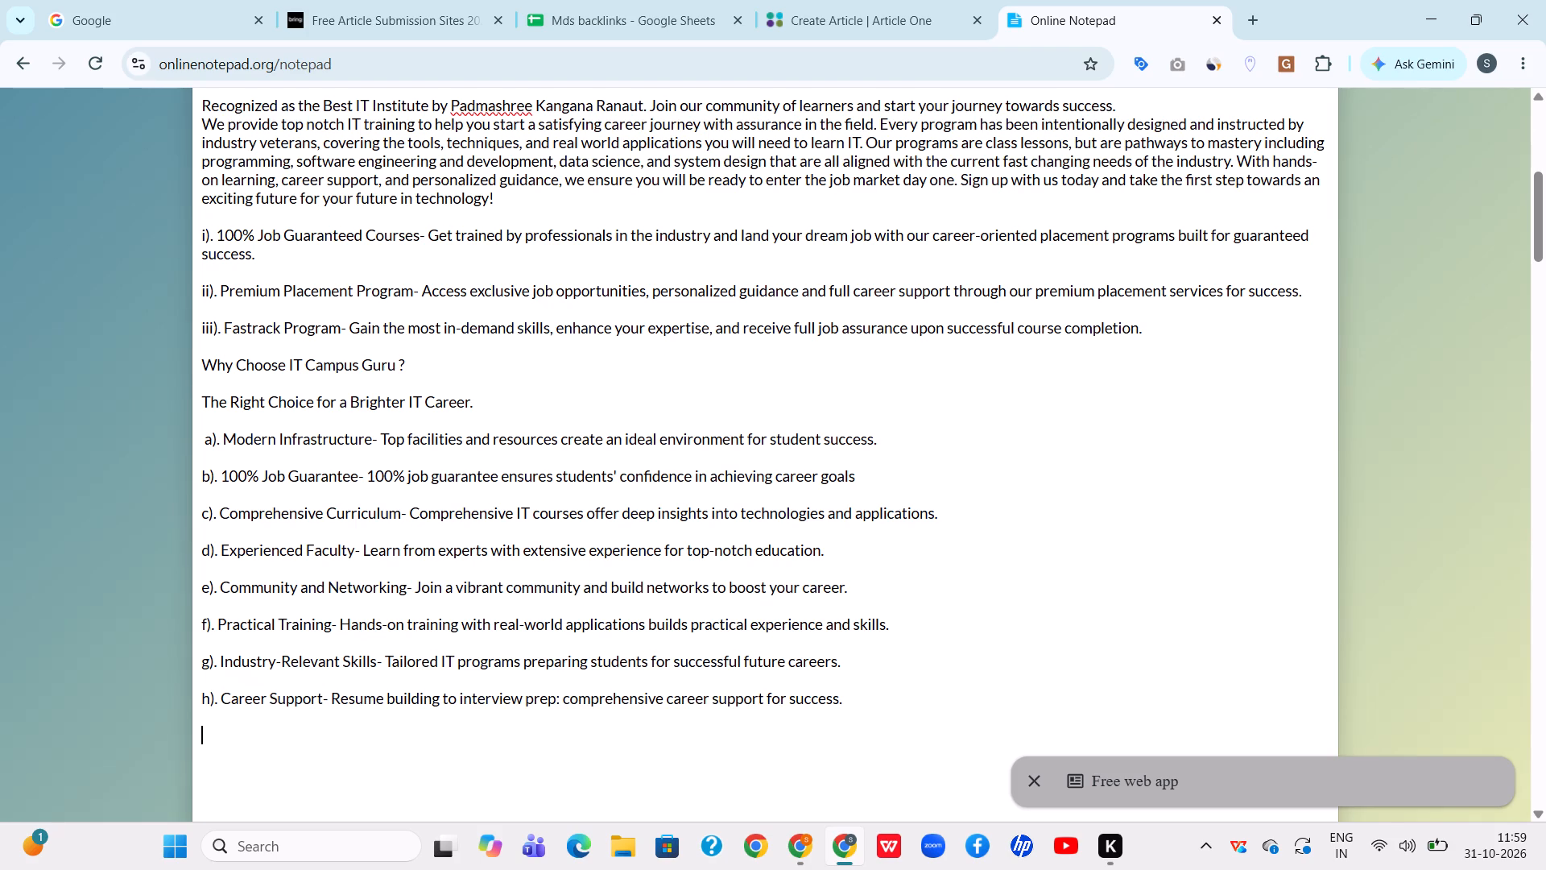
left_click(804, 831)
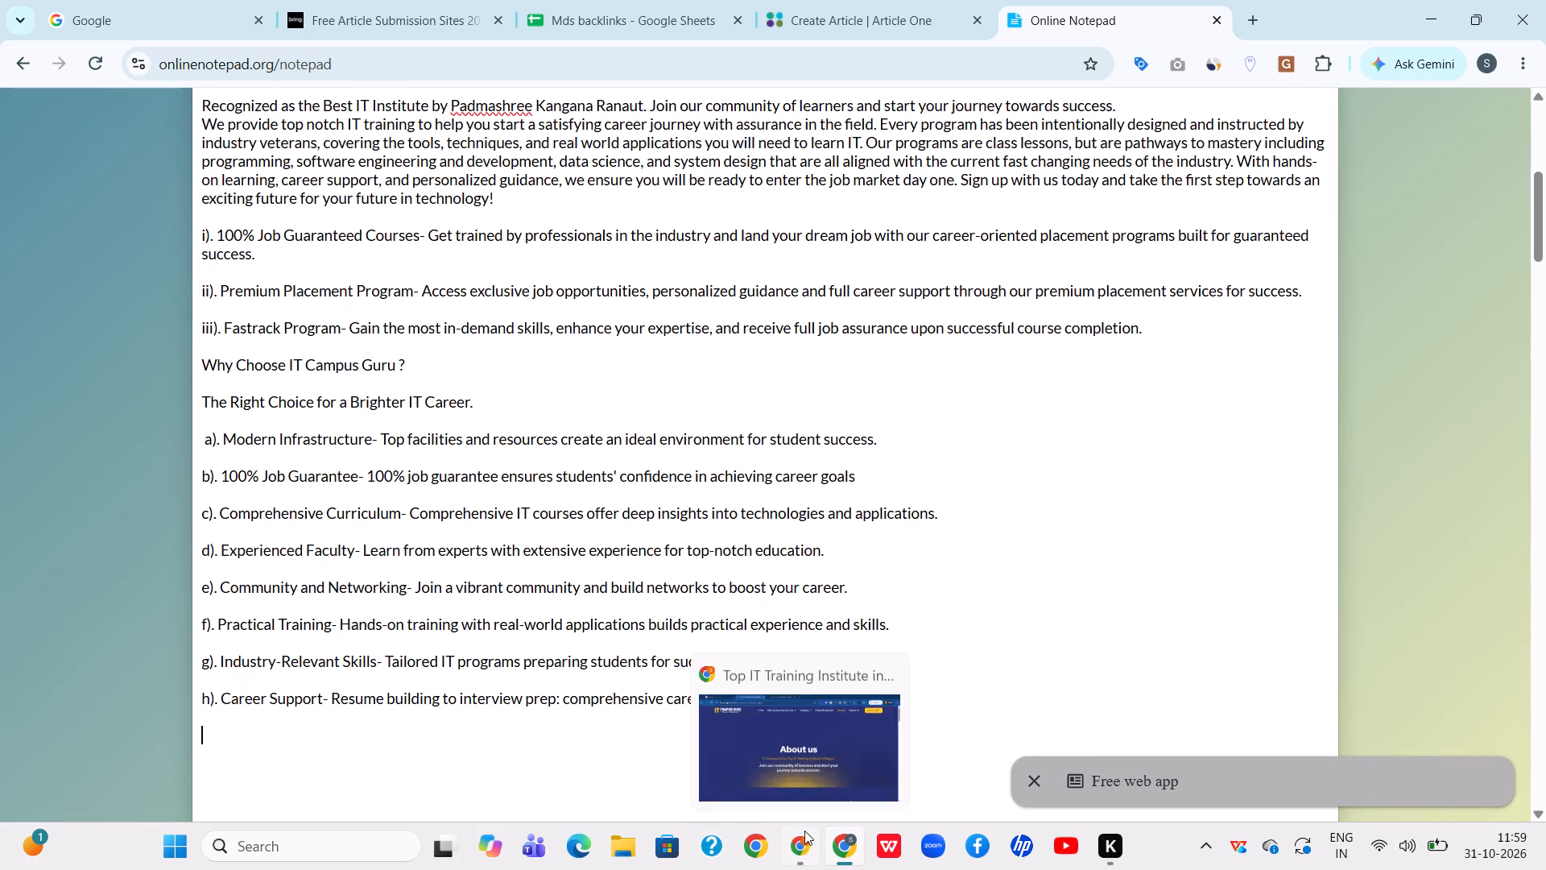
triple_click(763, 582)
left_click(763, 582)
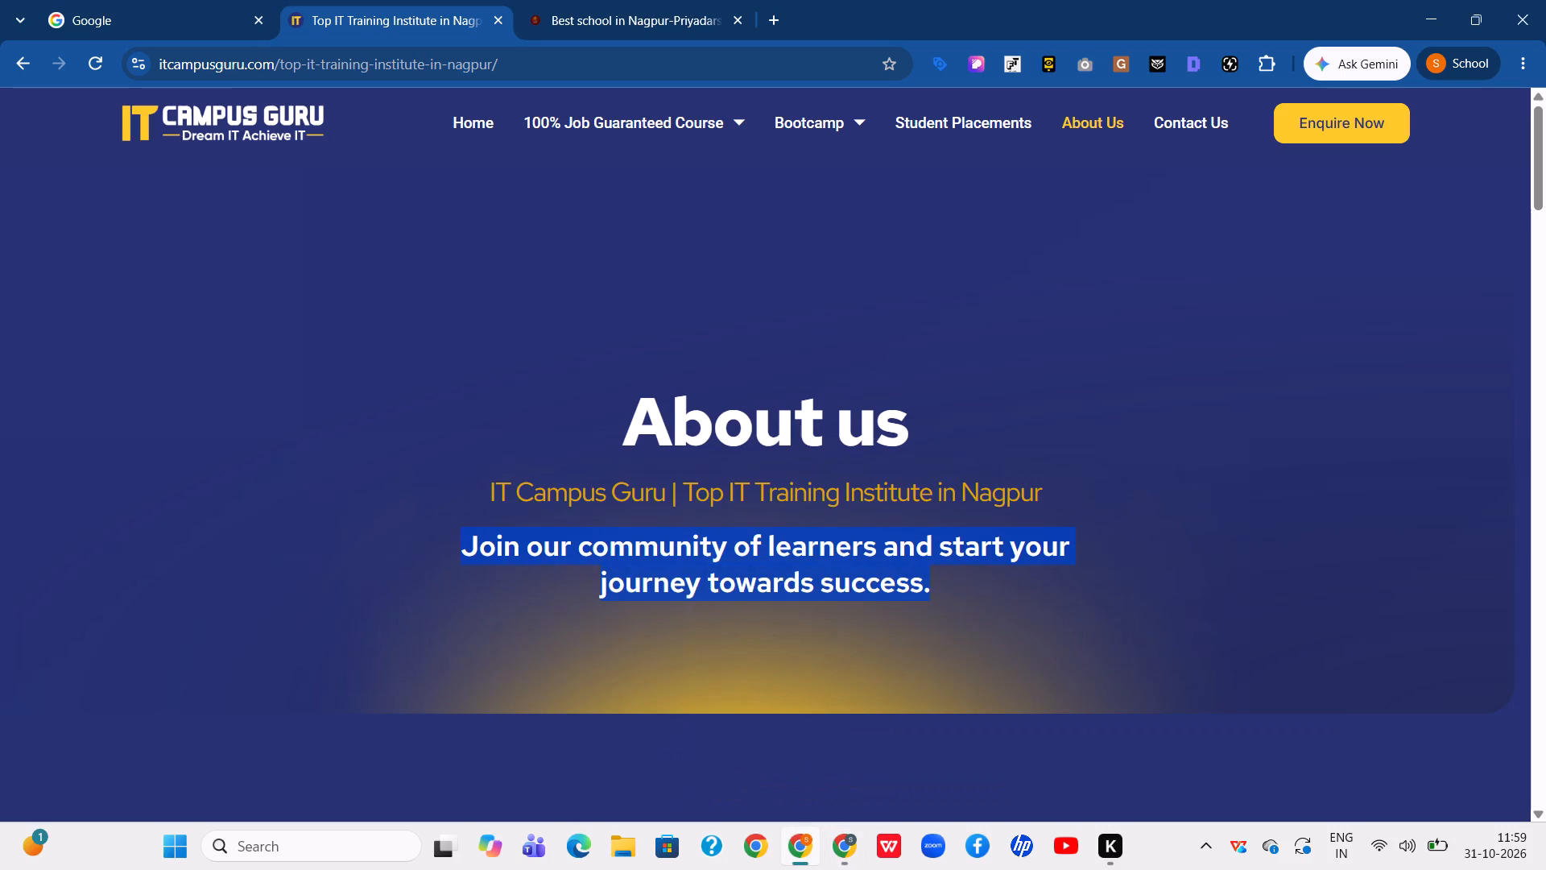
key("ctrl+c")
left_click(763, 582)
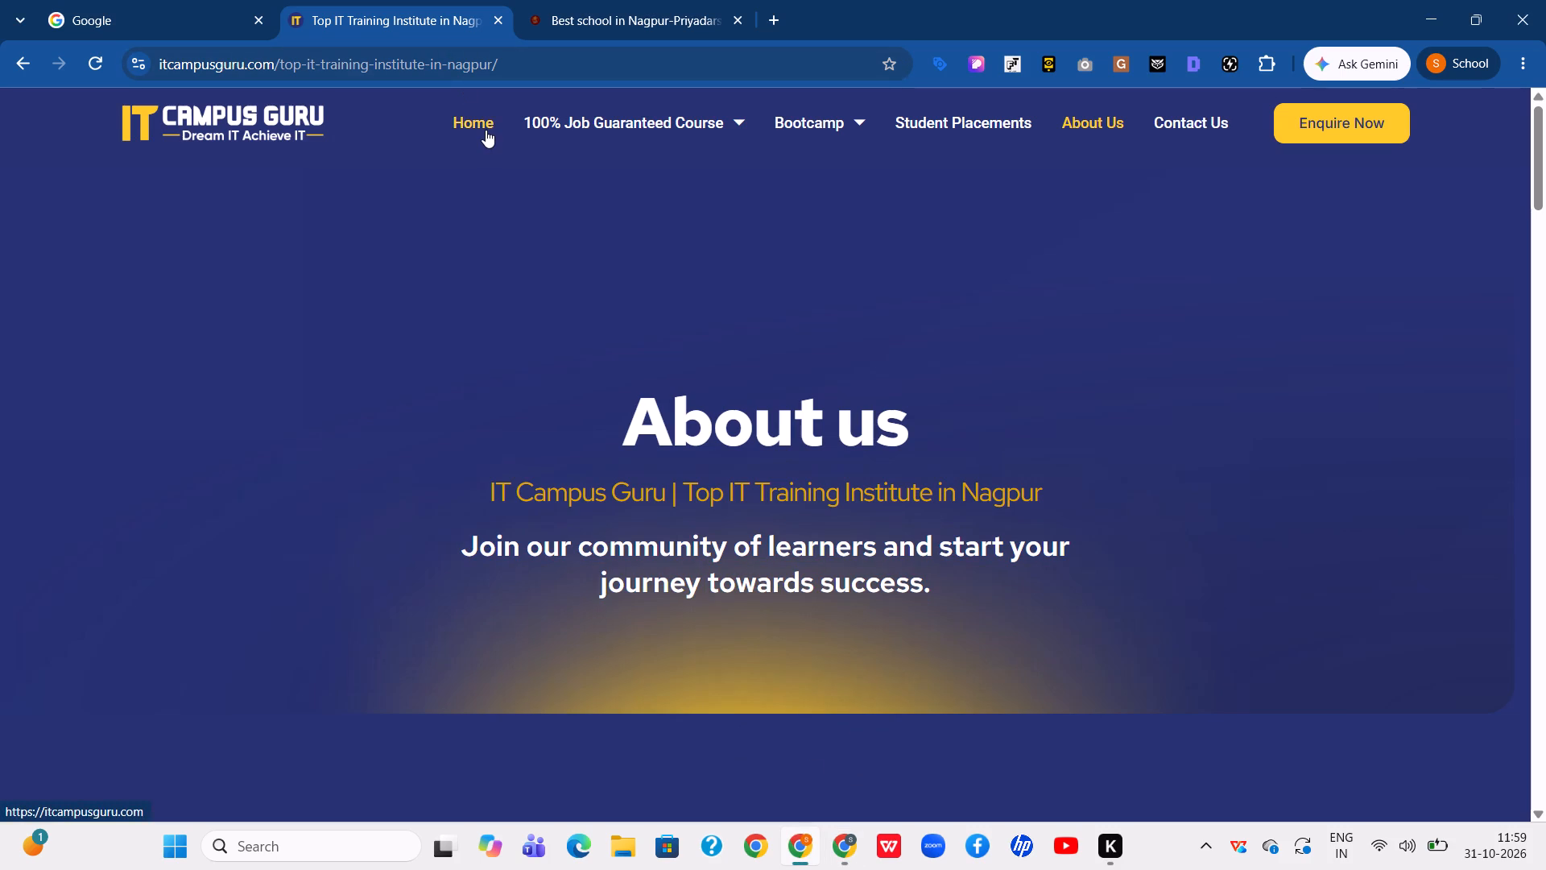
Open the IT Campus Guru home page and select its web address.
left_click(486, 130)
key("Page_Down")
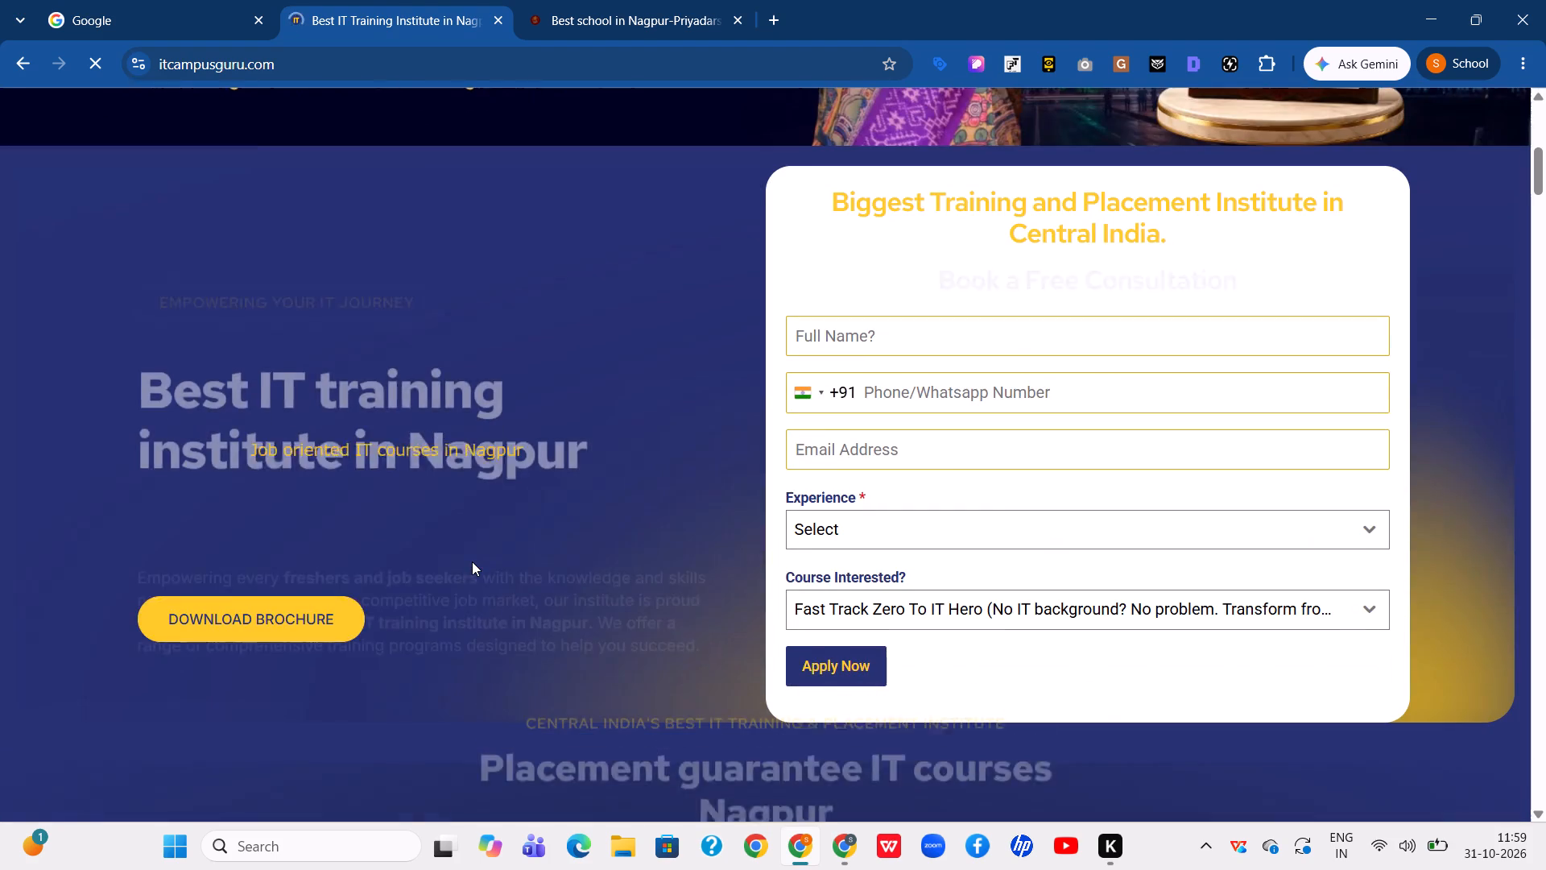
scroll(472, 561, "down", 1)
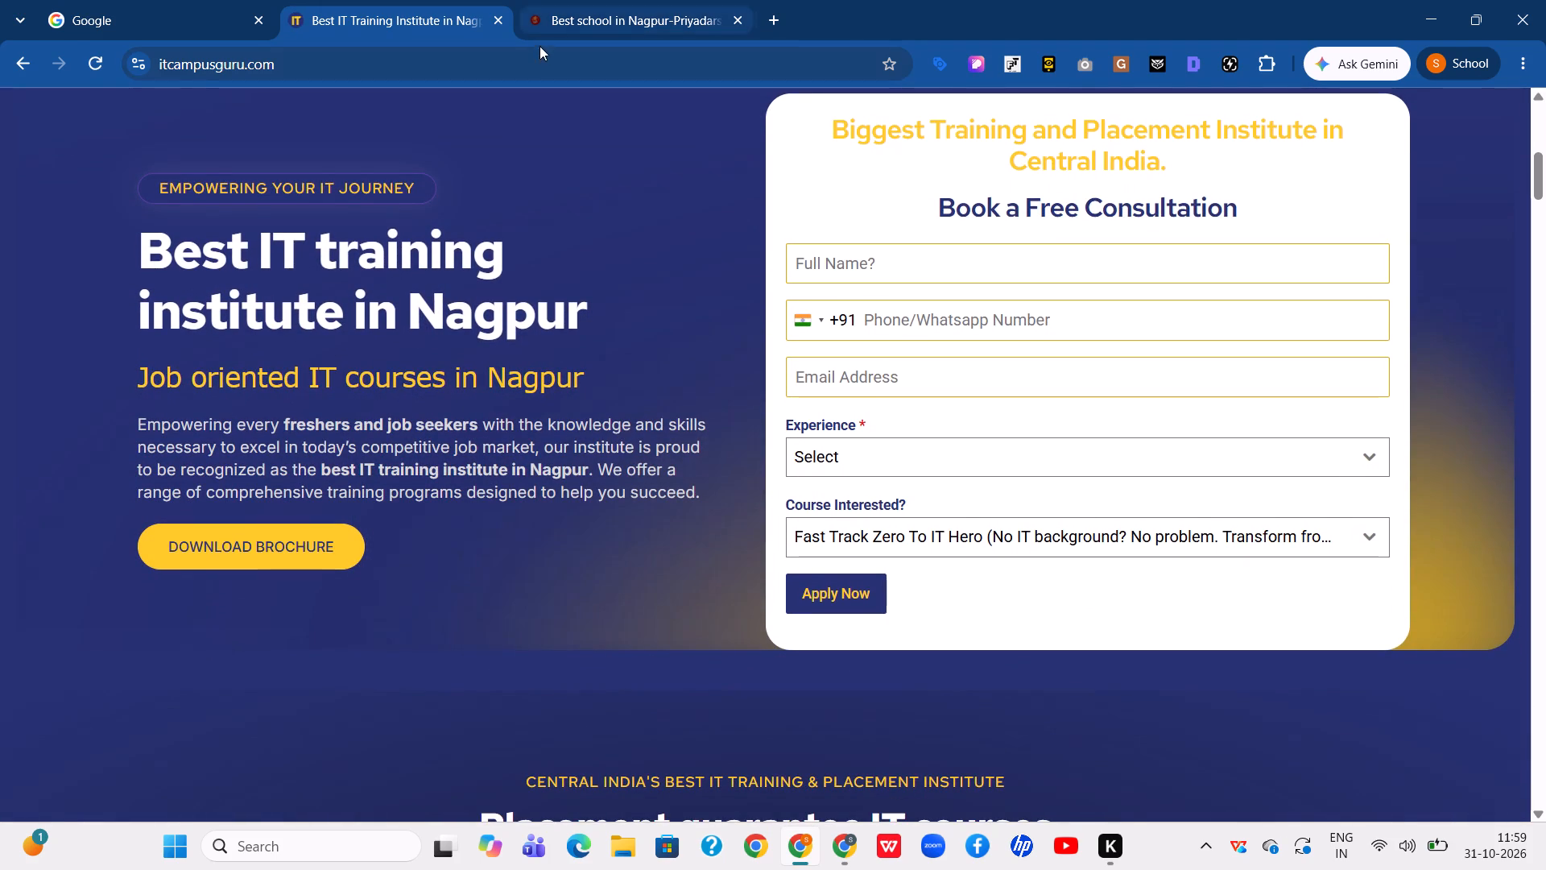
left_click(549, 66)
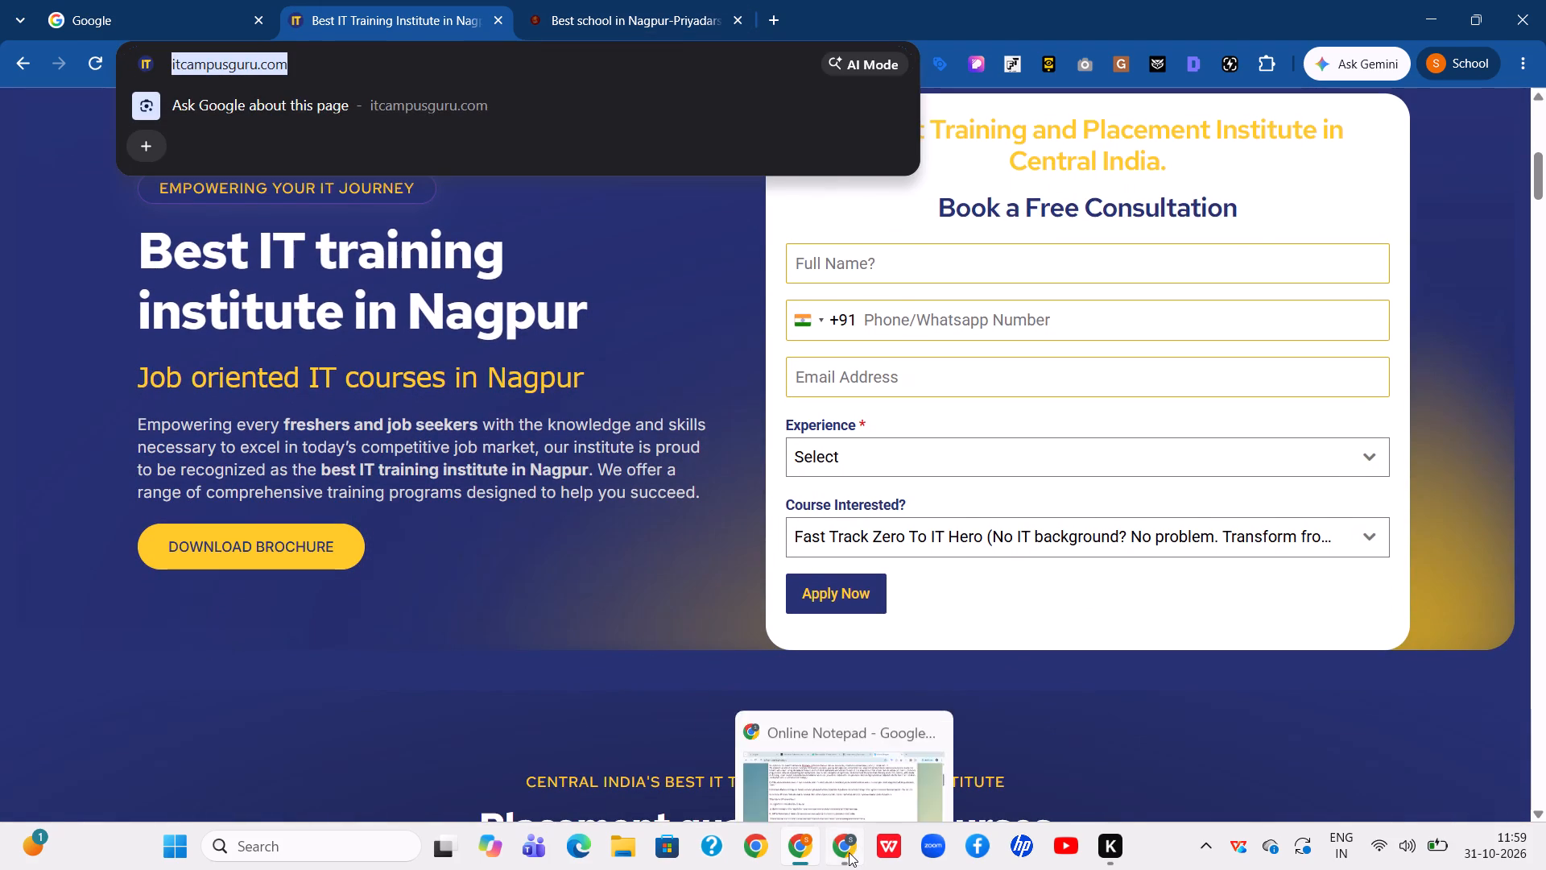
Switch back to Online Notepad and paste the copied sentence as the closing paragraph.
left_click(849, 852)
key("ctrl+v")
Copy the entire notepad text into the Body of the article1.co.uk article and remove the empty lines after its closing sentence.
key("ctrl+a")
key("ctrl+c")
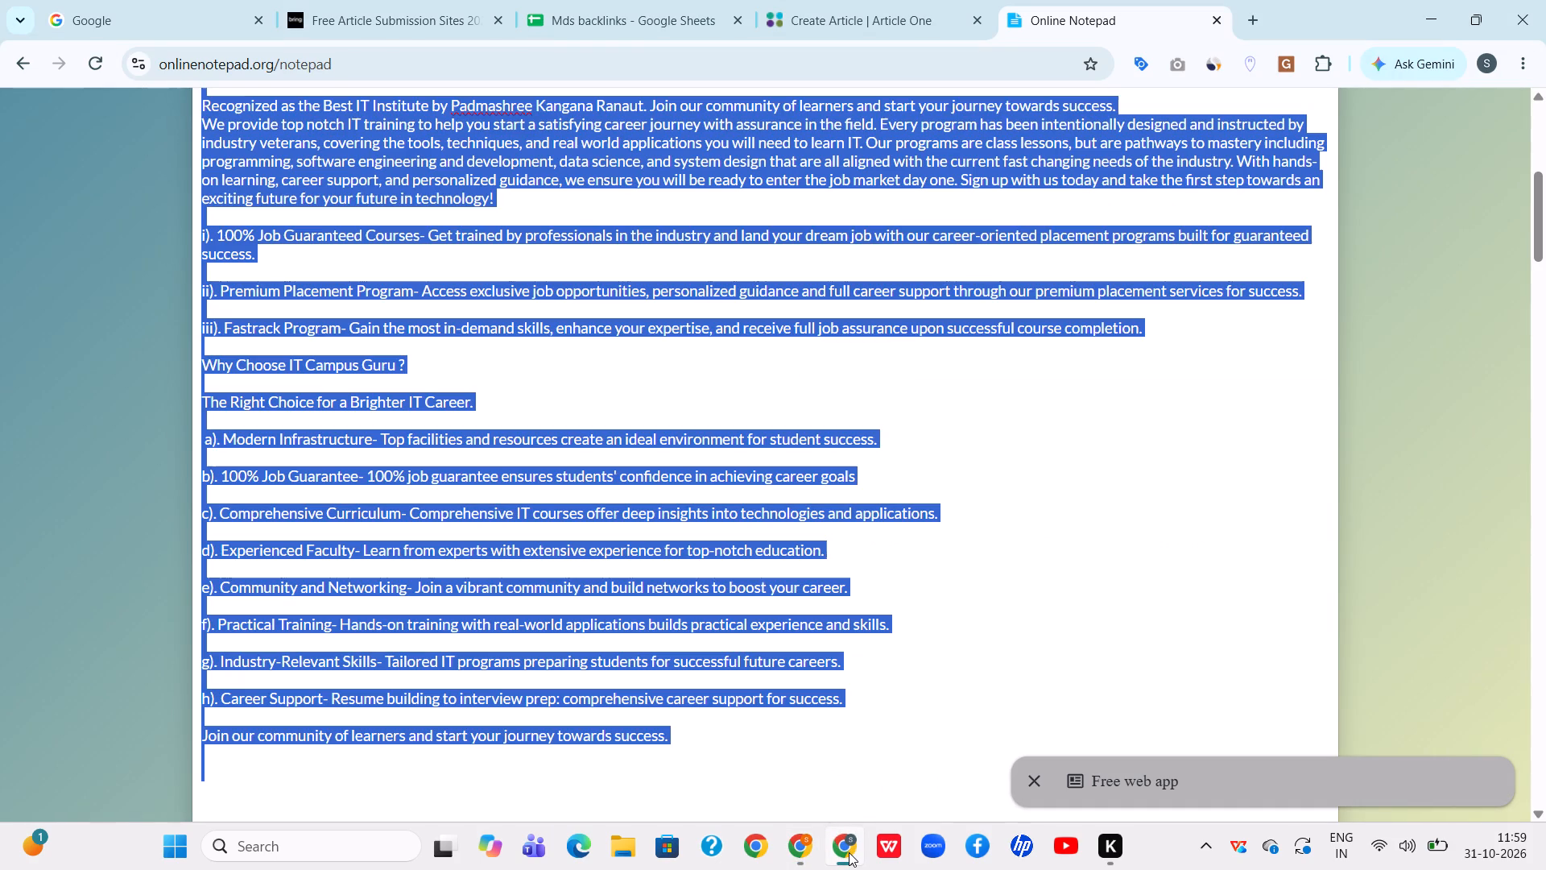
left_click(780, 2)
key("ctrl+v")
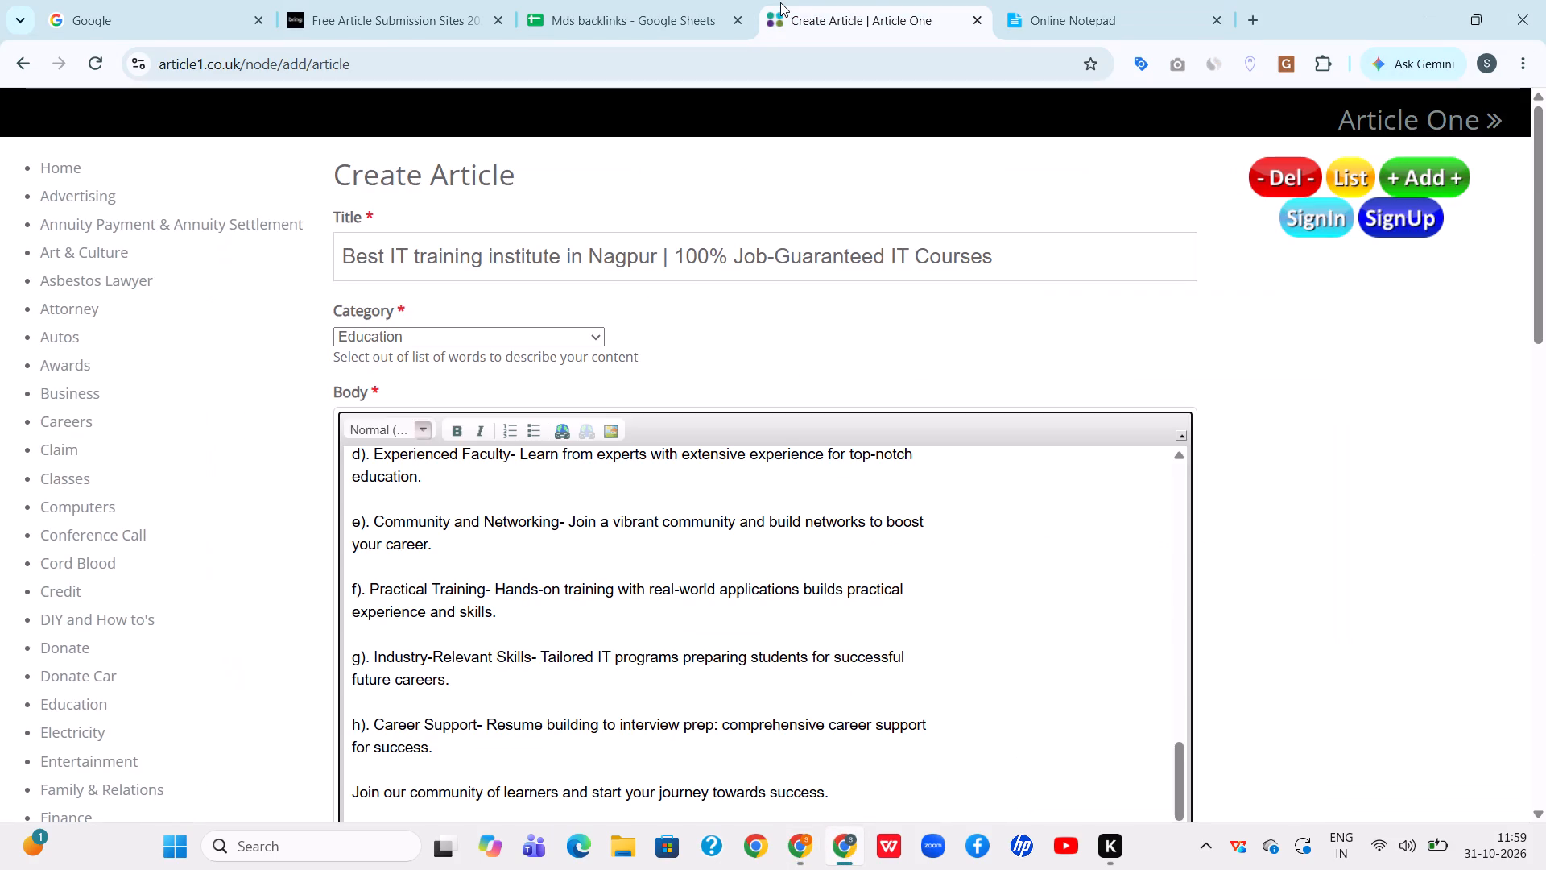
scroll(647, 467, "down", 1)
key("BackSpace")
key("BackSpace")
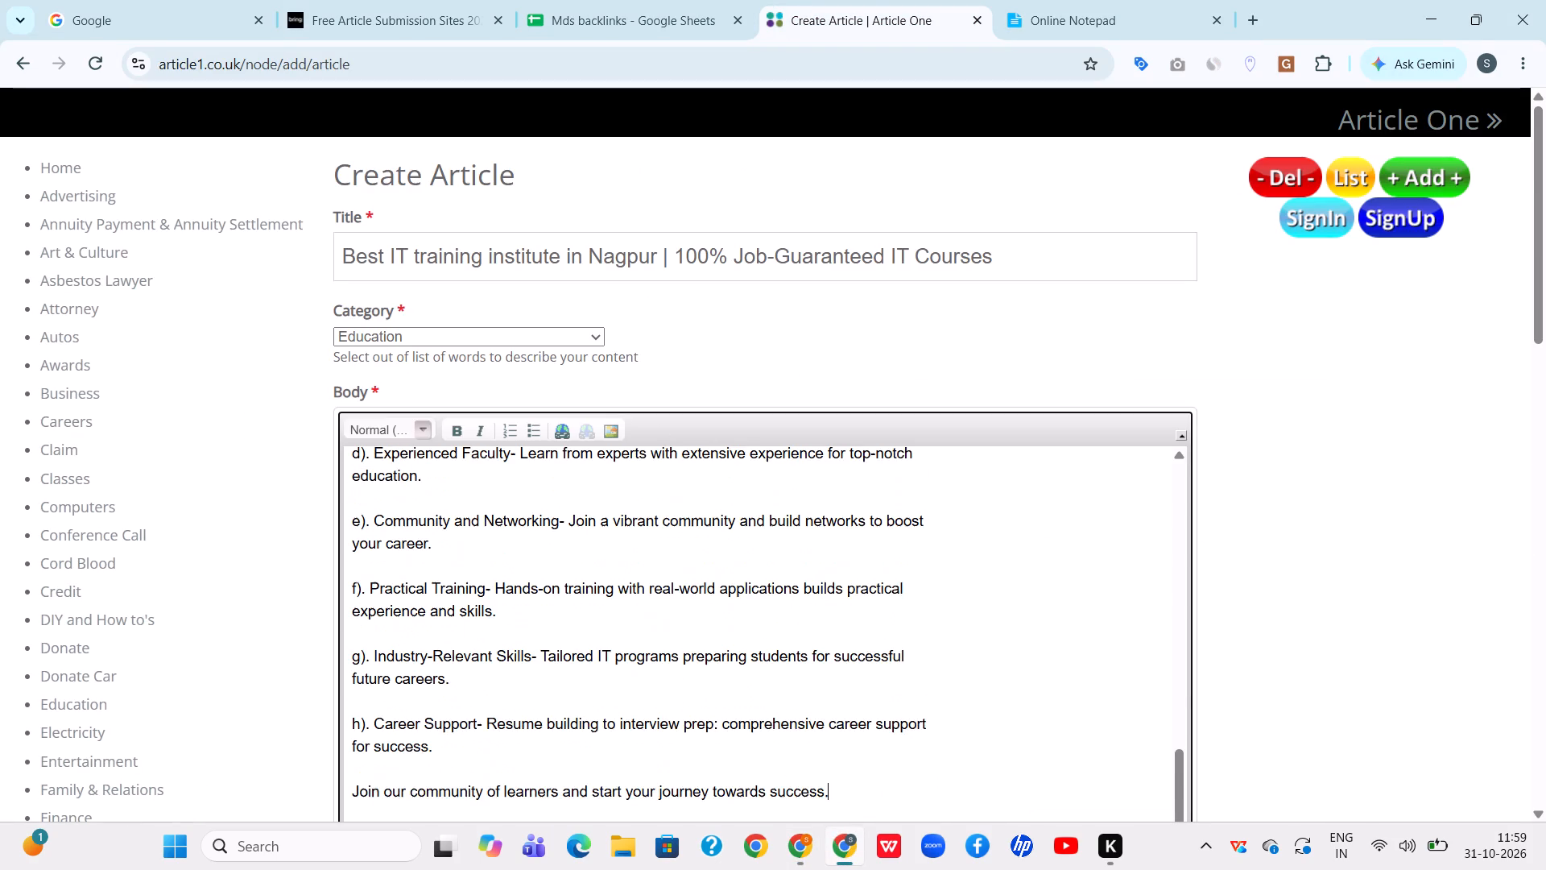
scroll(647, 467, "up", 8)
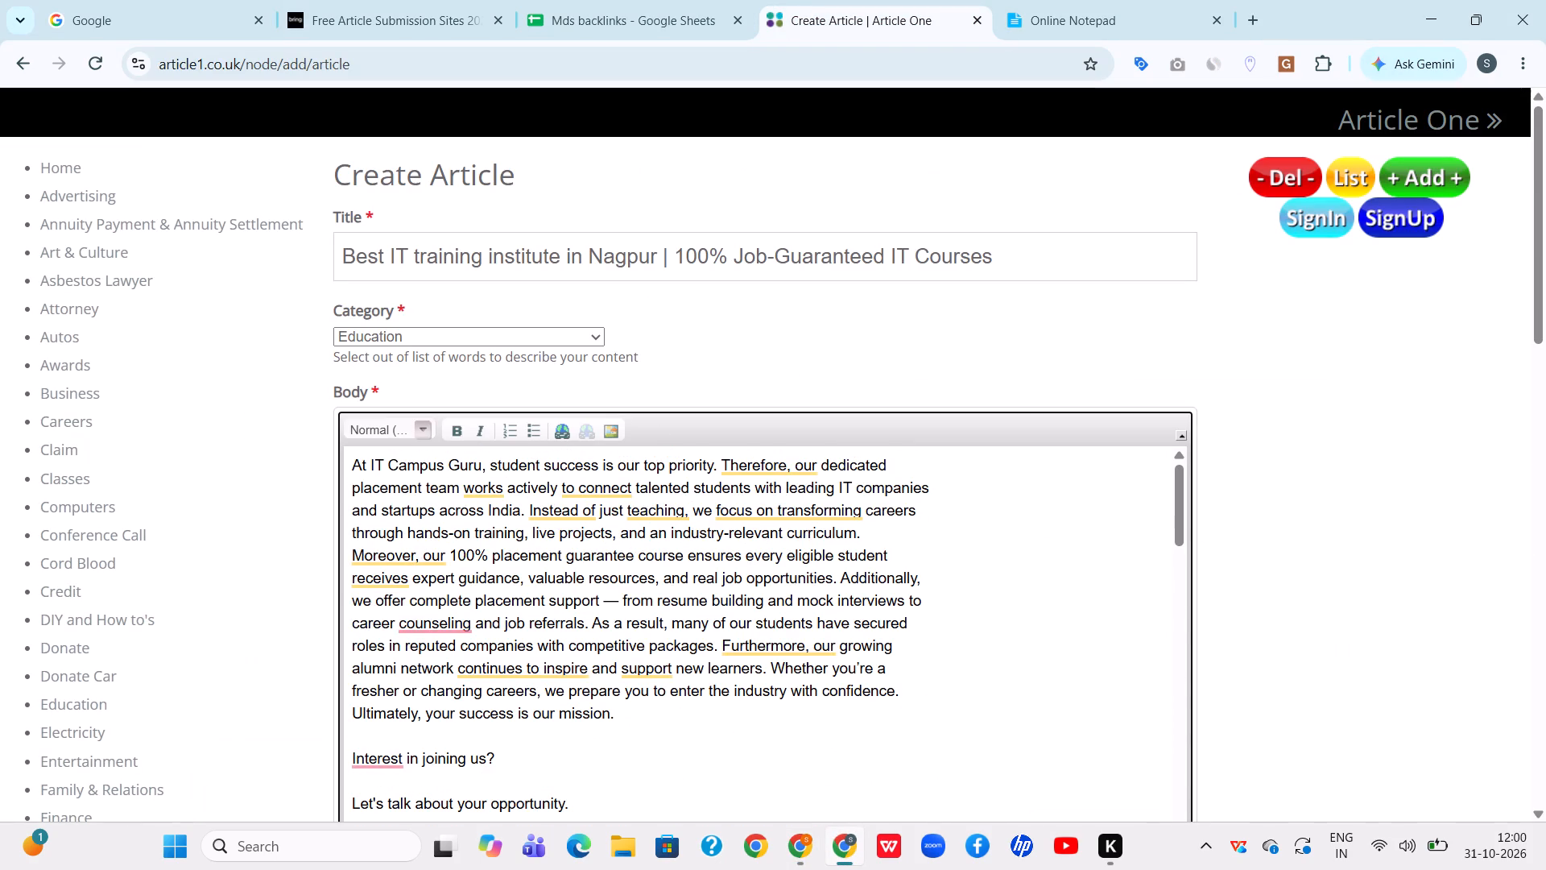
Copy the itcampusguru.com home page address from the other browser window and return to the Create Article form.
left_click(804, 860)
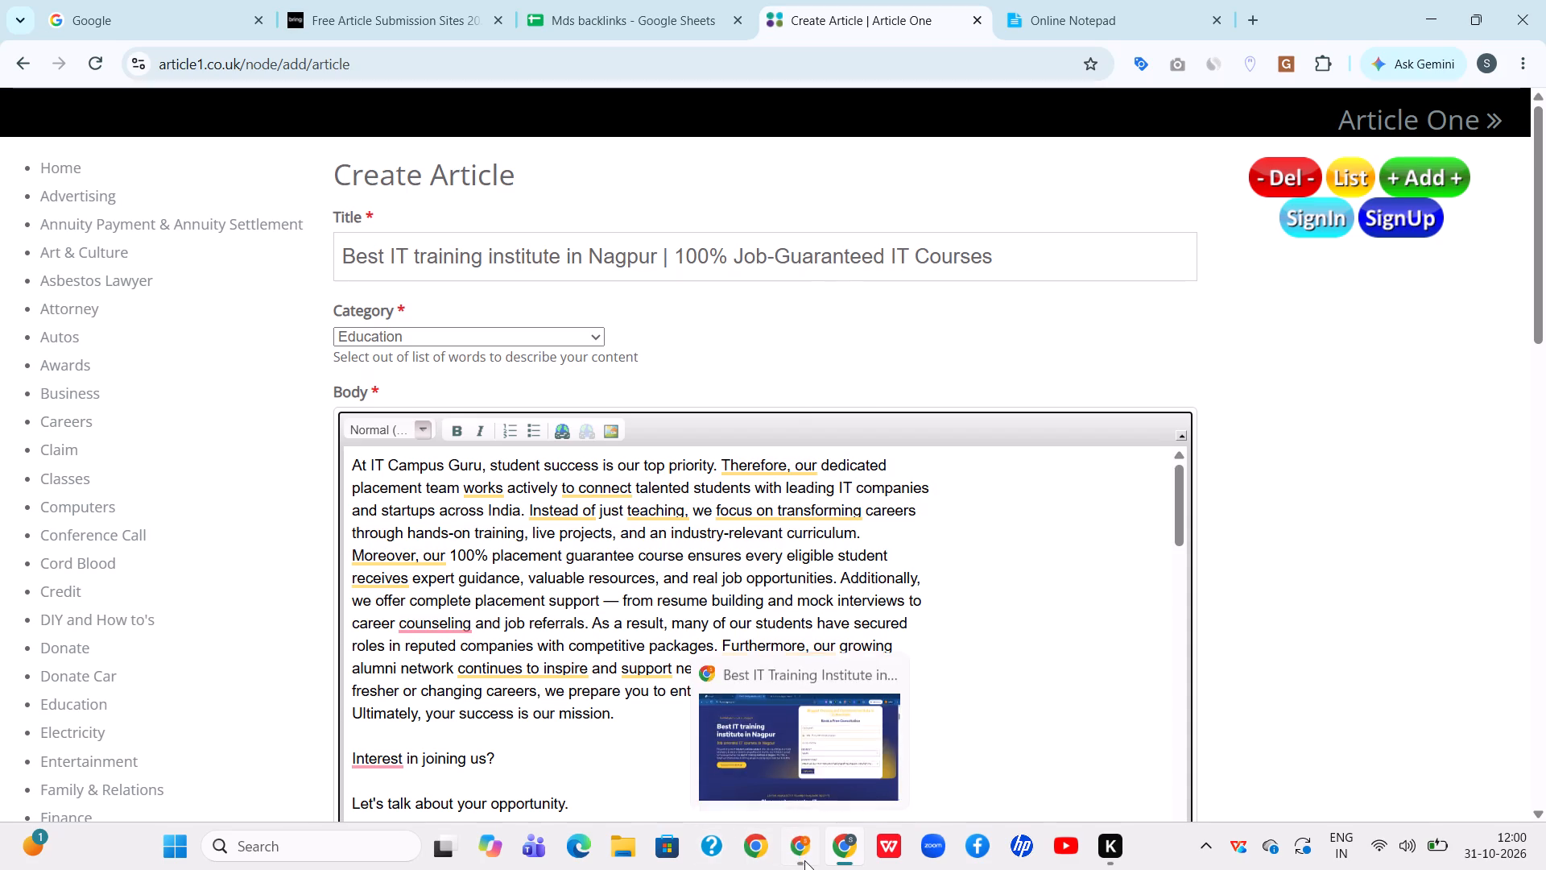
key("ctrl+c")
left_click(612, 395)
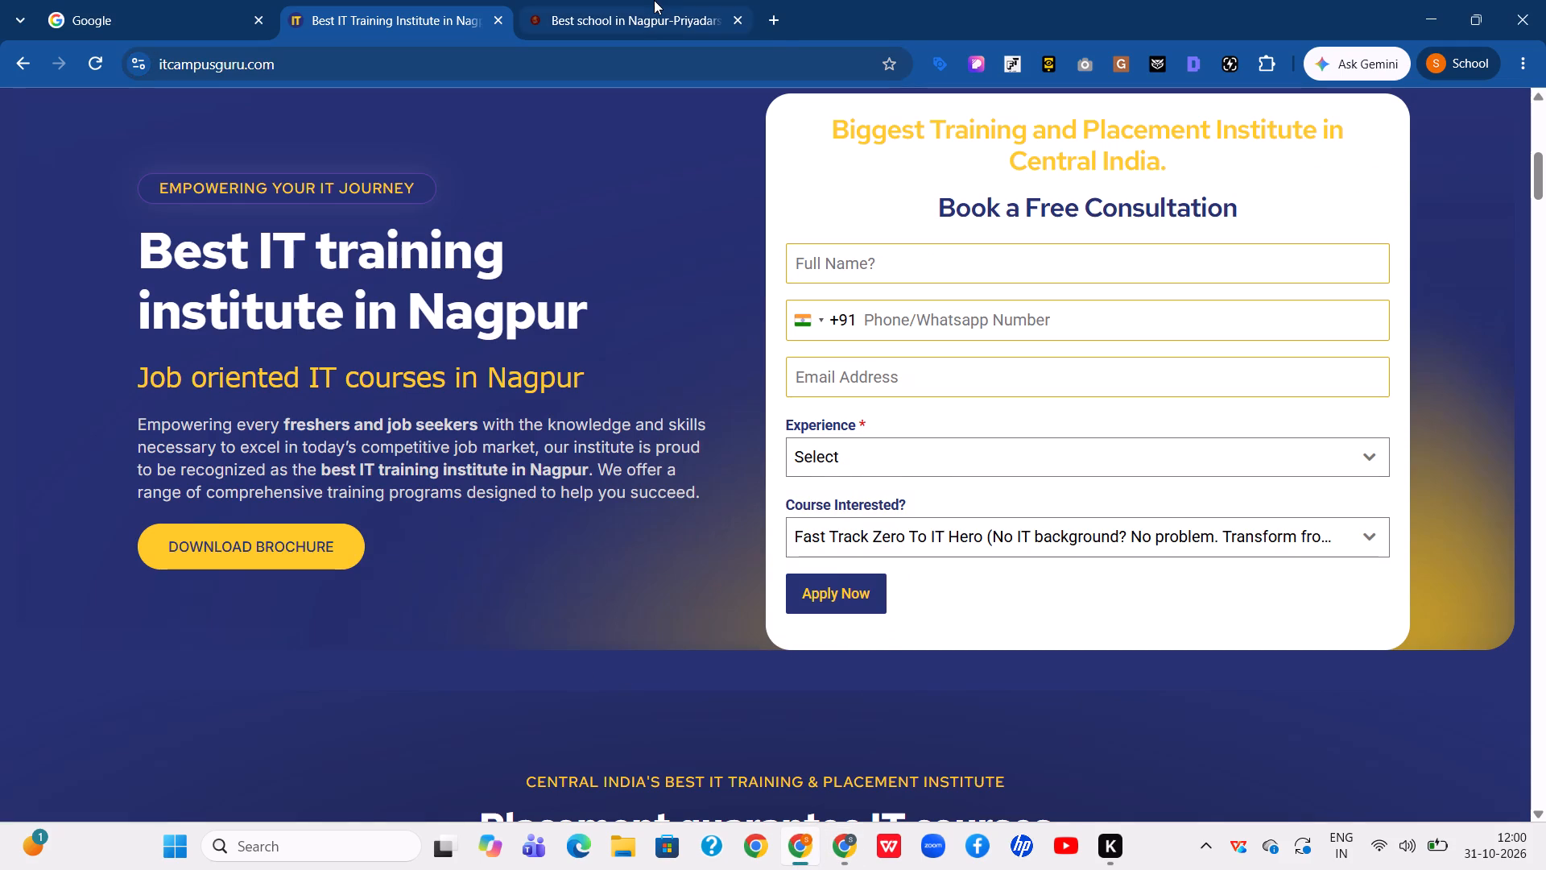
left_click(654, 0)
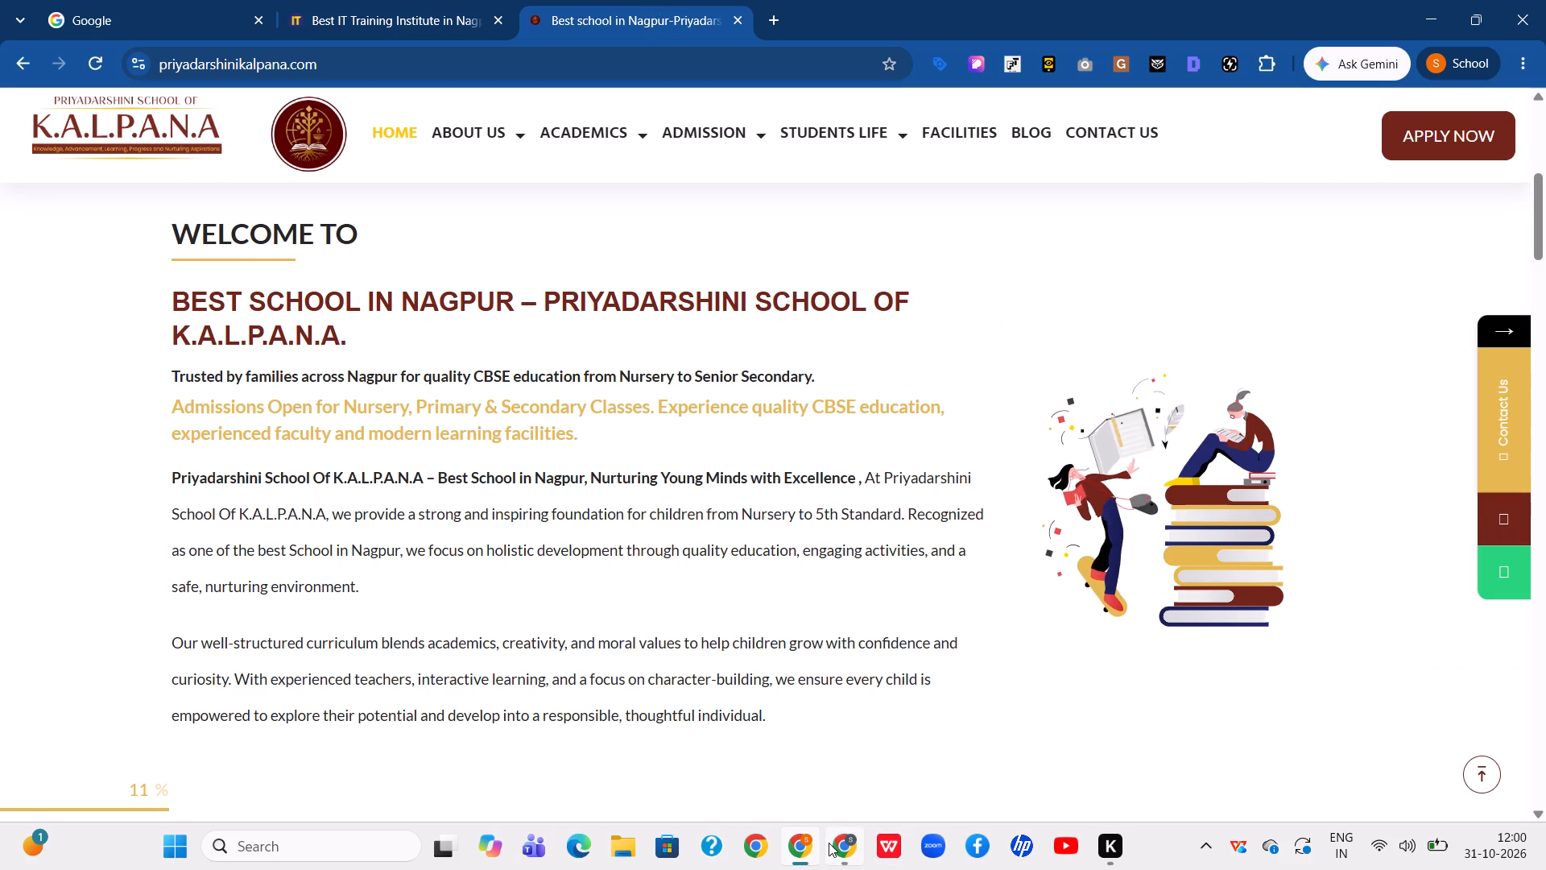
left_click(829, 843)
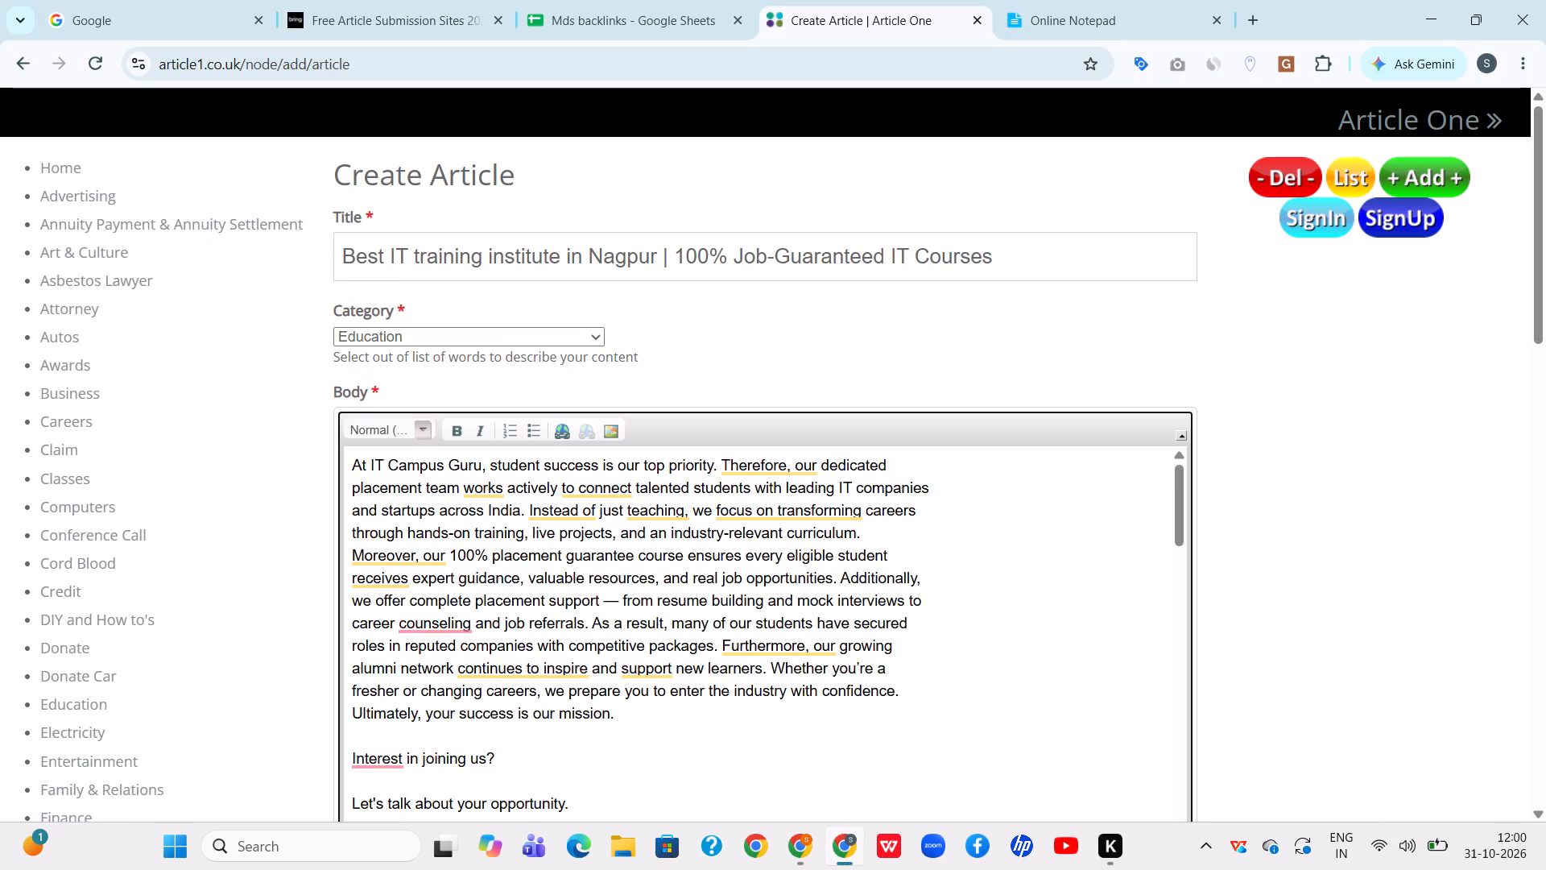
Copy the introductory paragraph beginning "Empowering every freshers and job seekers" from the IT Campus Guru home page and return to the Create Article form.
scroll(674, 599, "up", 6)
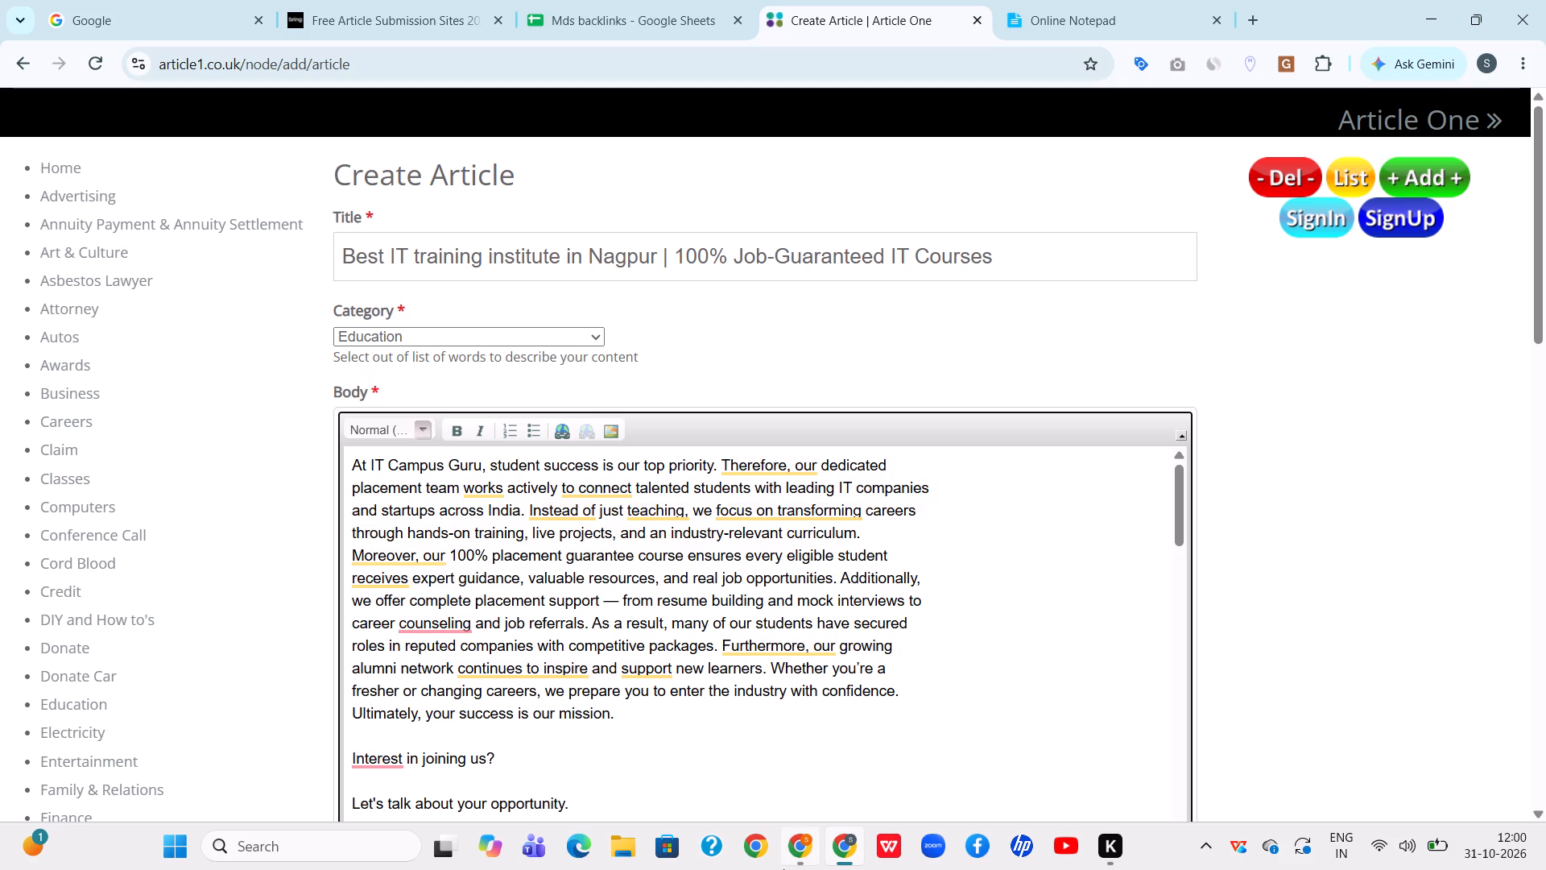
left_click(804, 865)
left_click(450, 0)
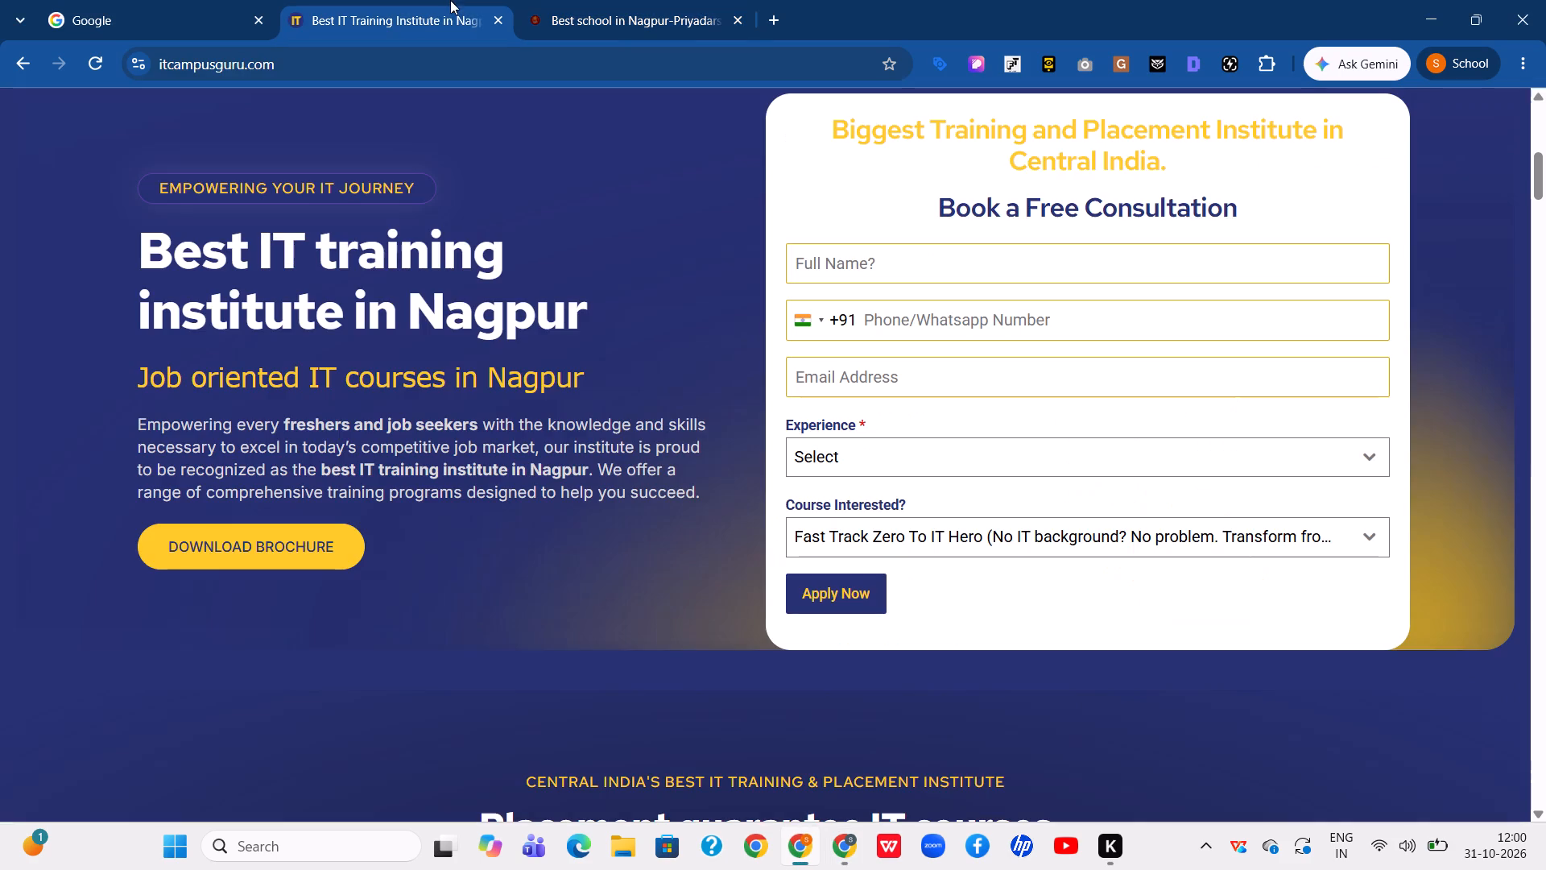
triple_click(431, 429)
double_click(431, 429)
key("ctrl+c")
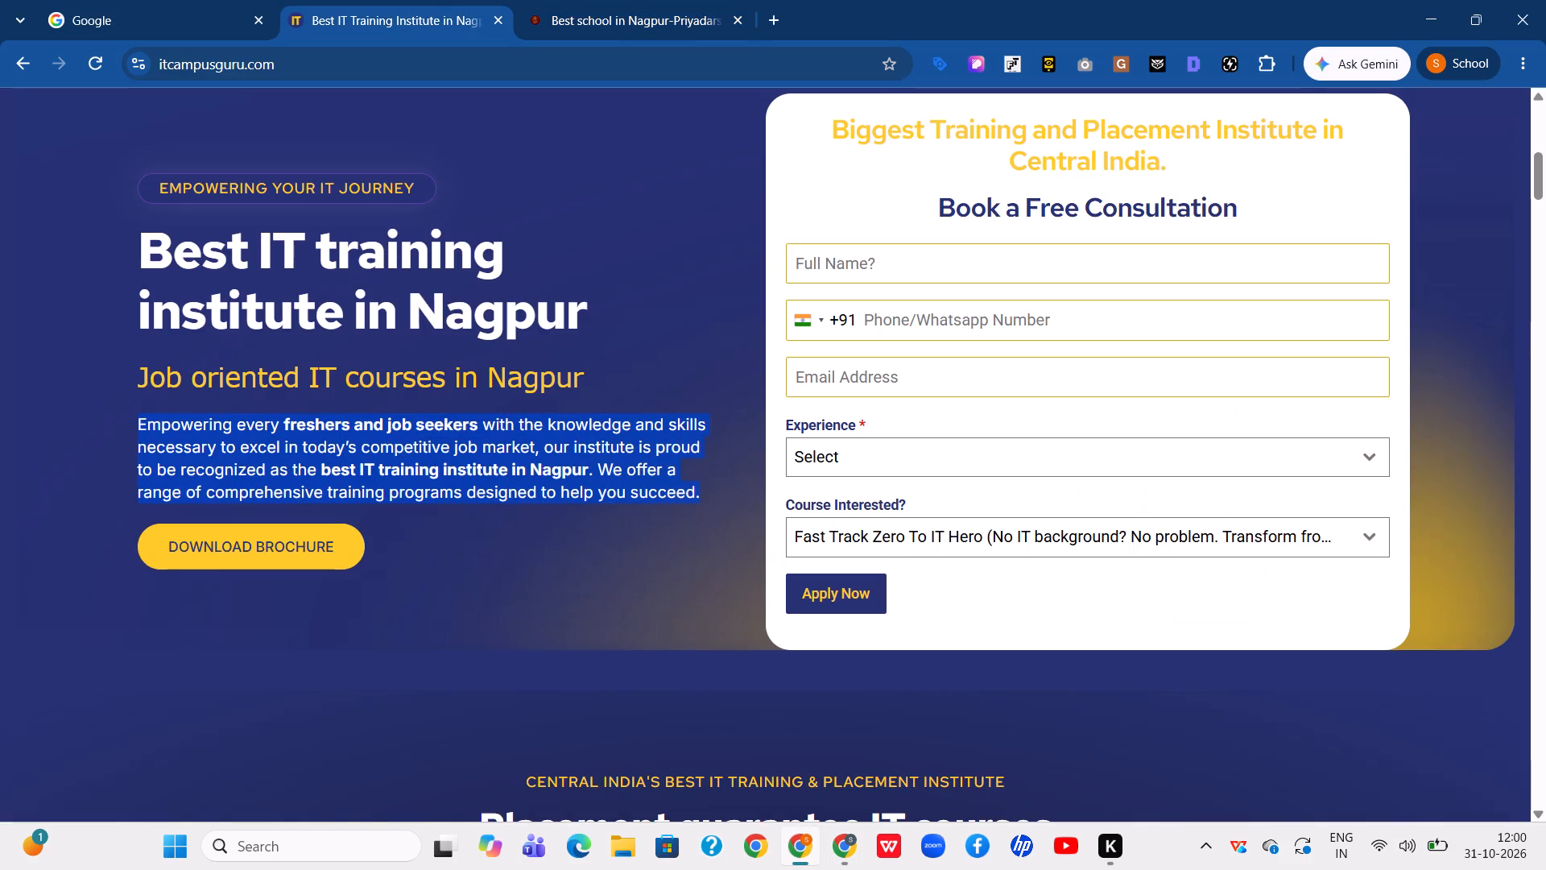
left_click(431, 429)
left_click(589, 1)
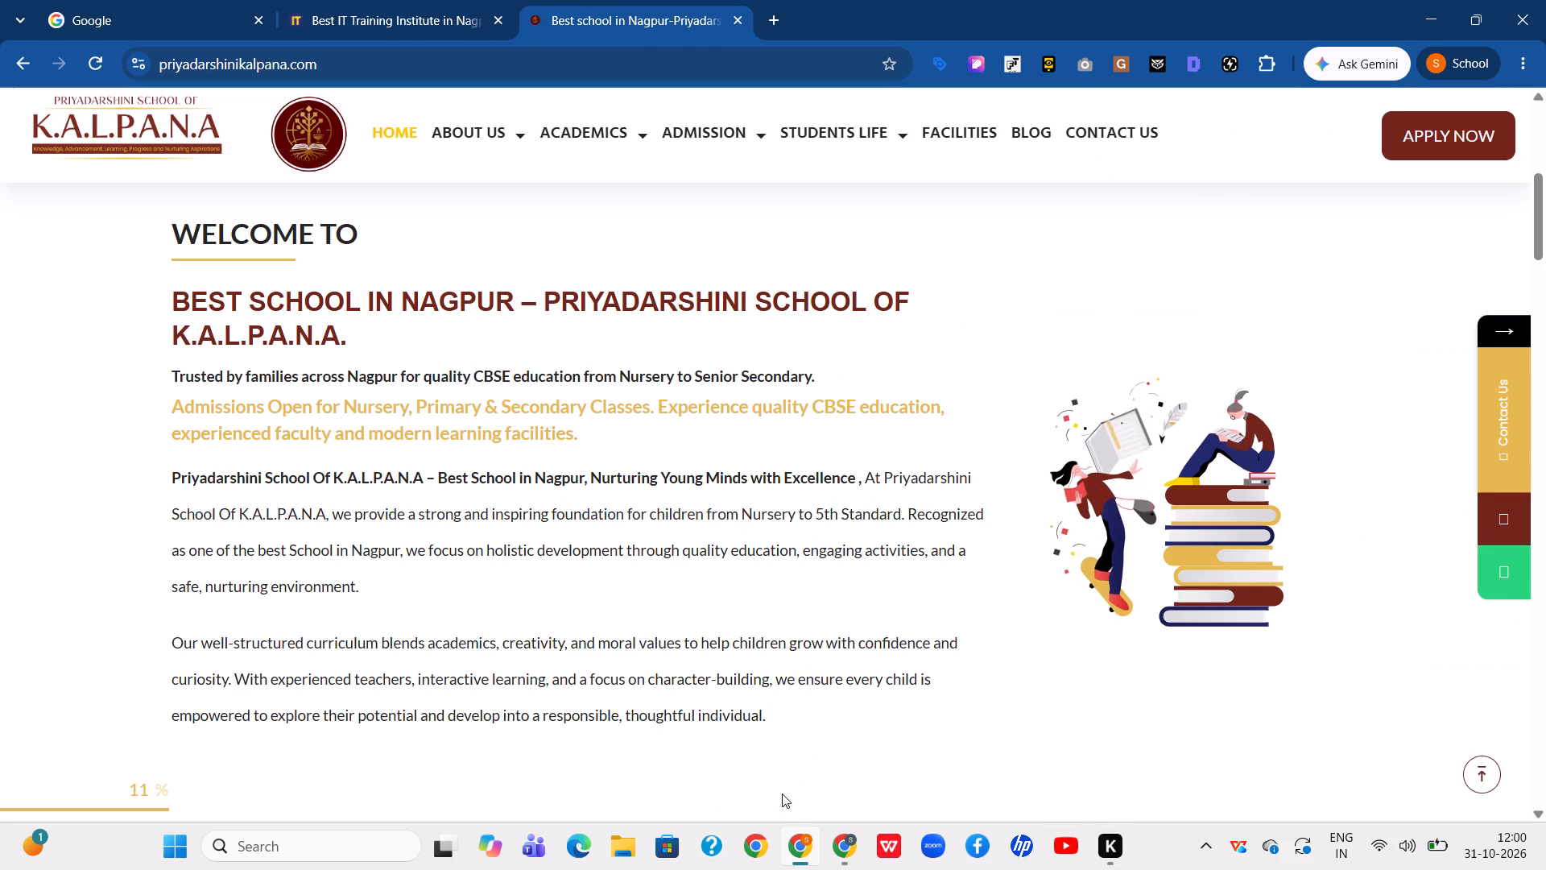
left_click(845, 855)
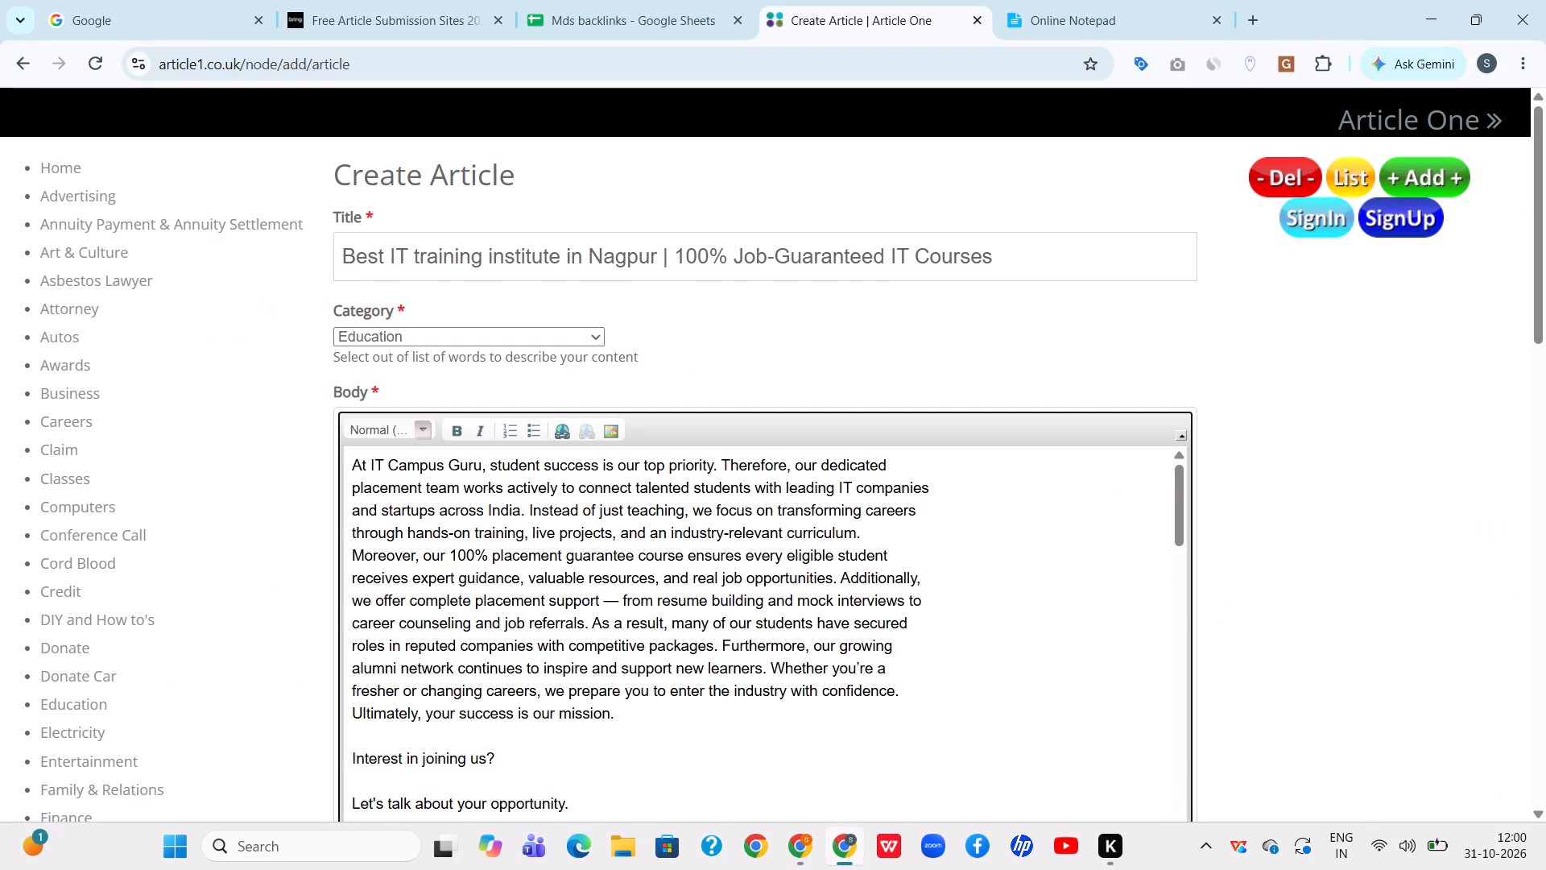
Insert the copied paragraph above the opening text of the article Body and remove the leftover brochure button shape beneath it.
left_click(353, 460)
key("Return")
key("Return")
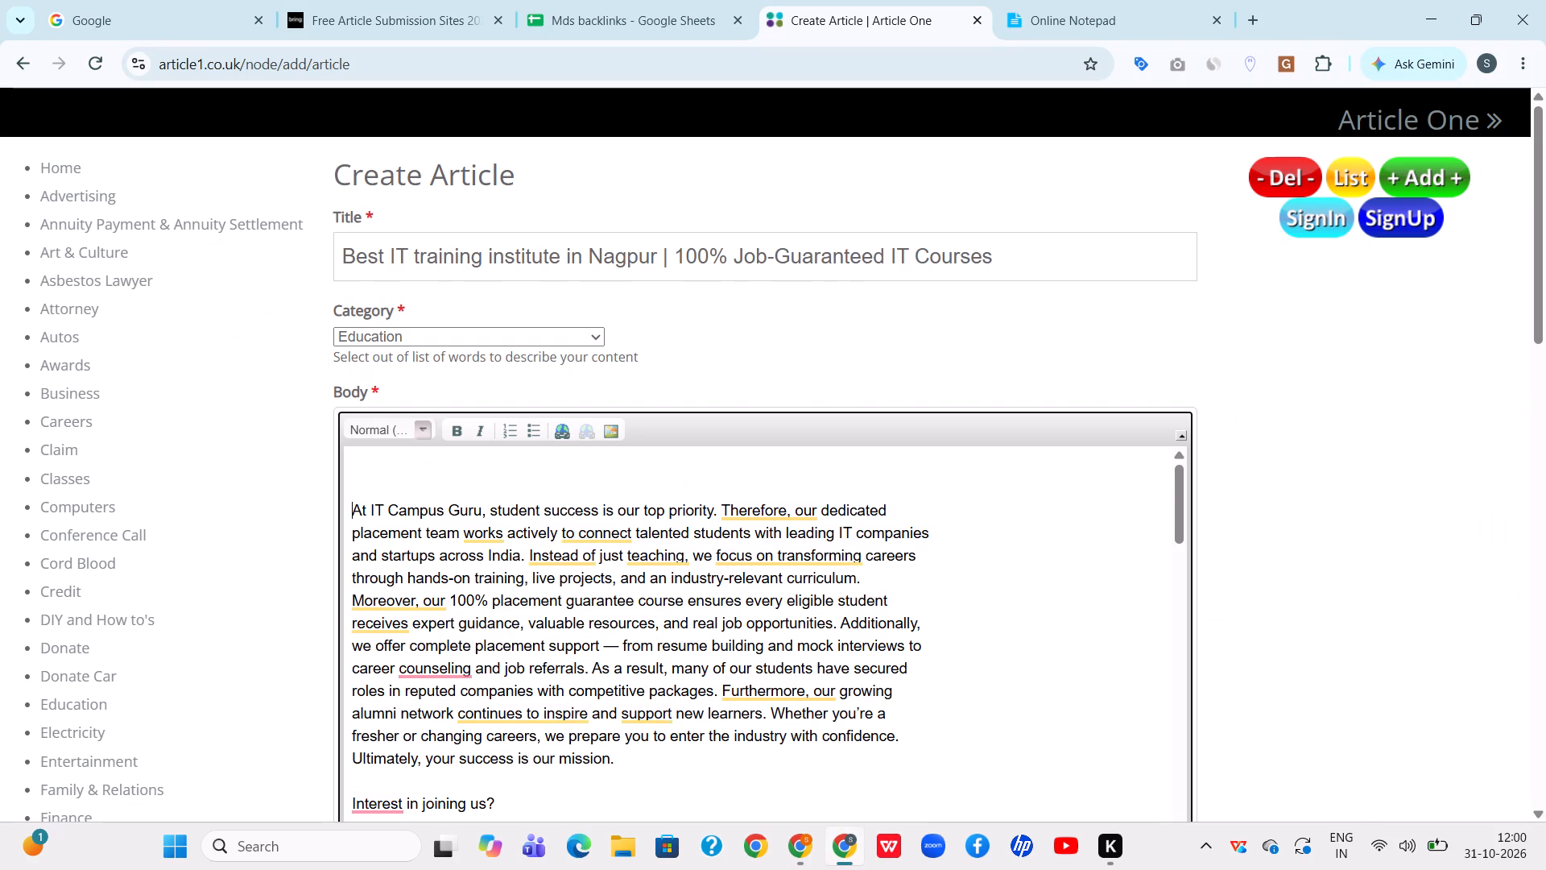
left_click(421, 449)
key("ctrl+v")
key("Down")
key("BackSpace")
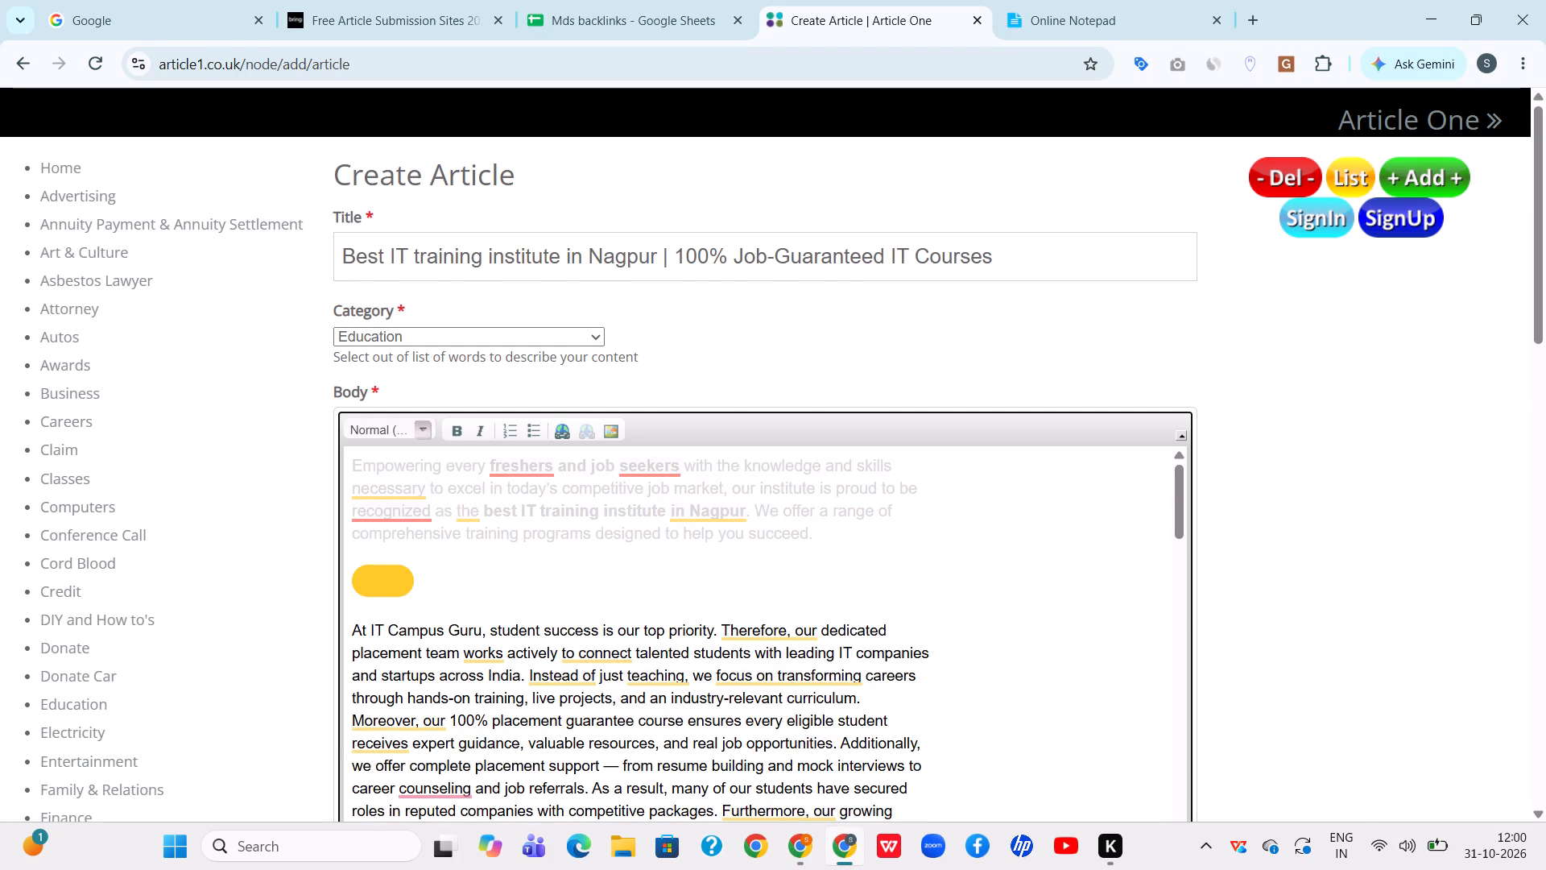
key("BackSpace")
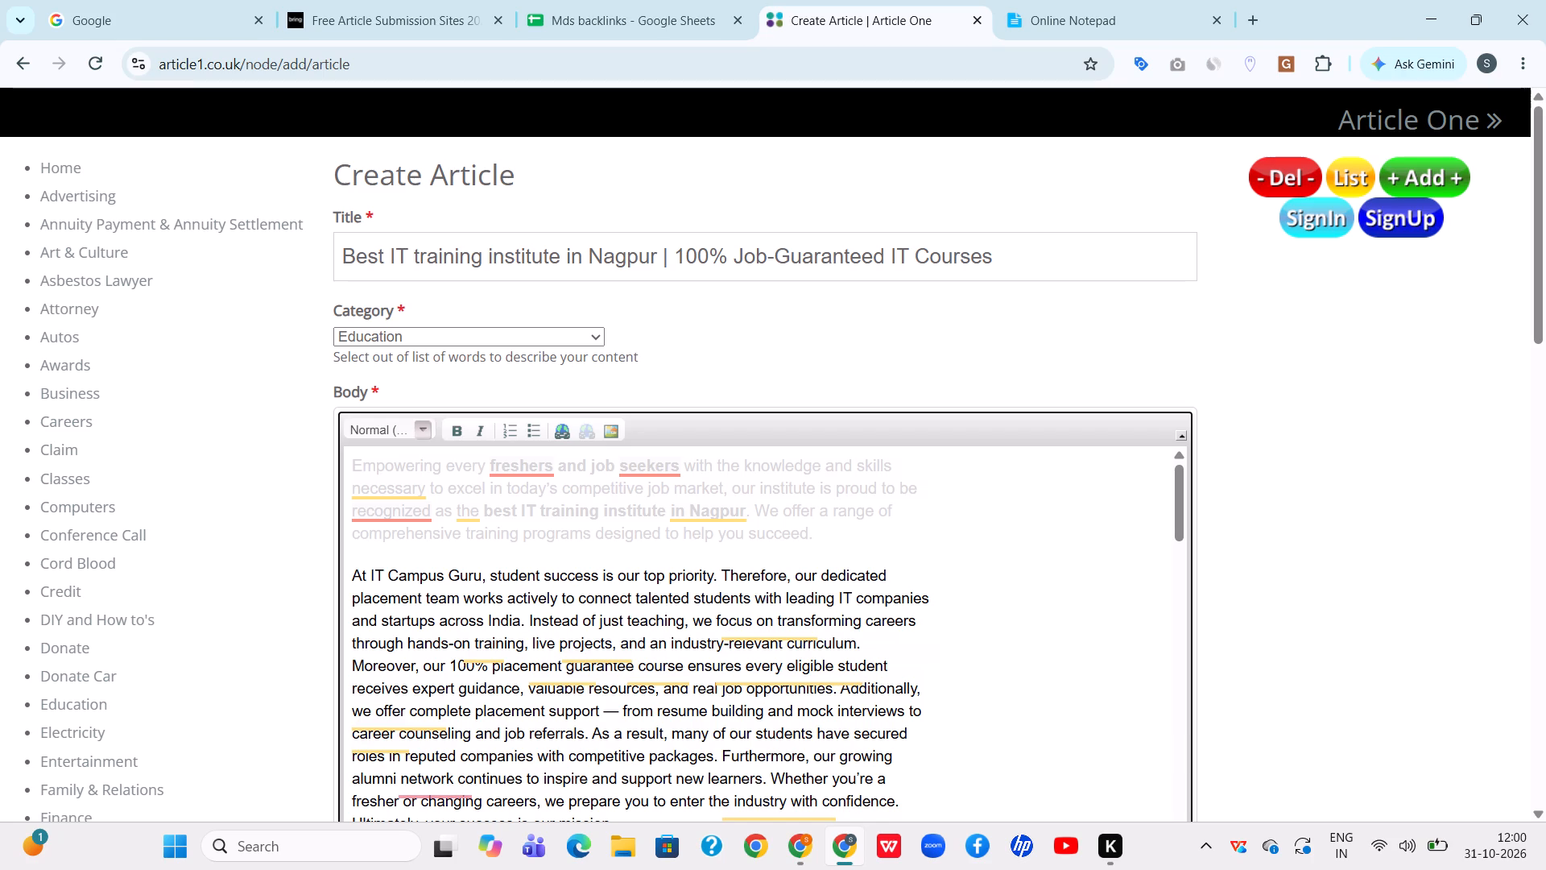
Copy the itcampusguru.com home page address from the other browser window and return to the Create Article form.
left_click(800, 861)
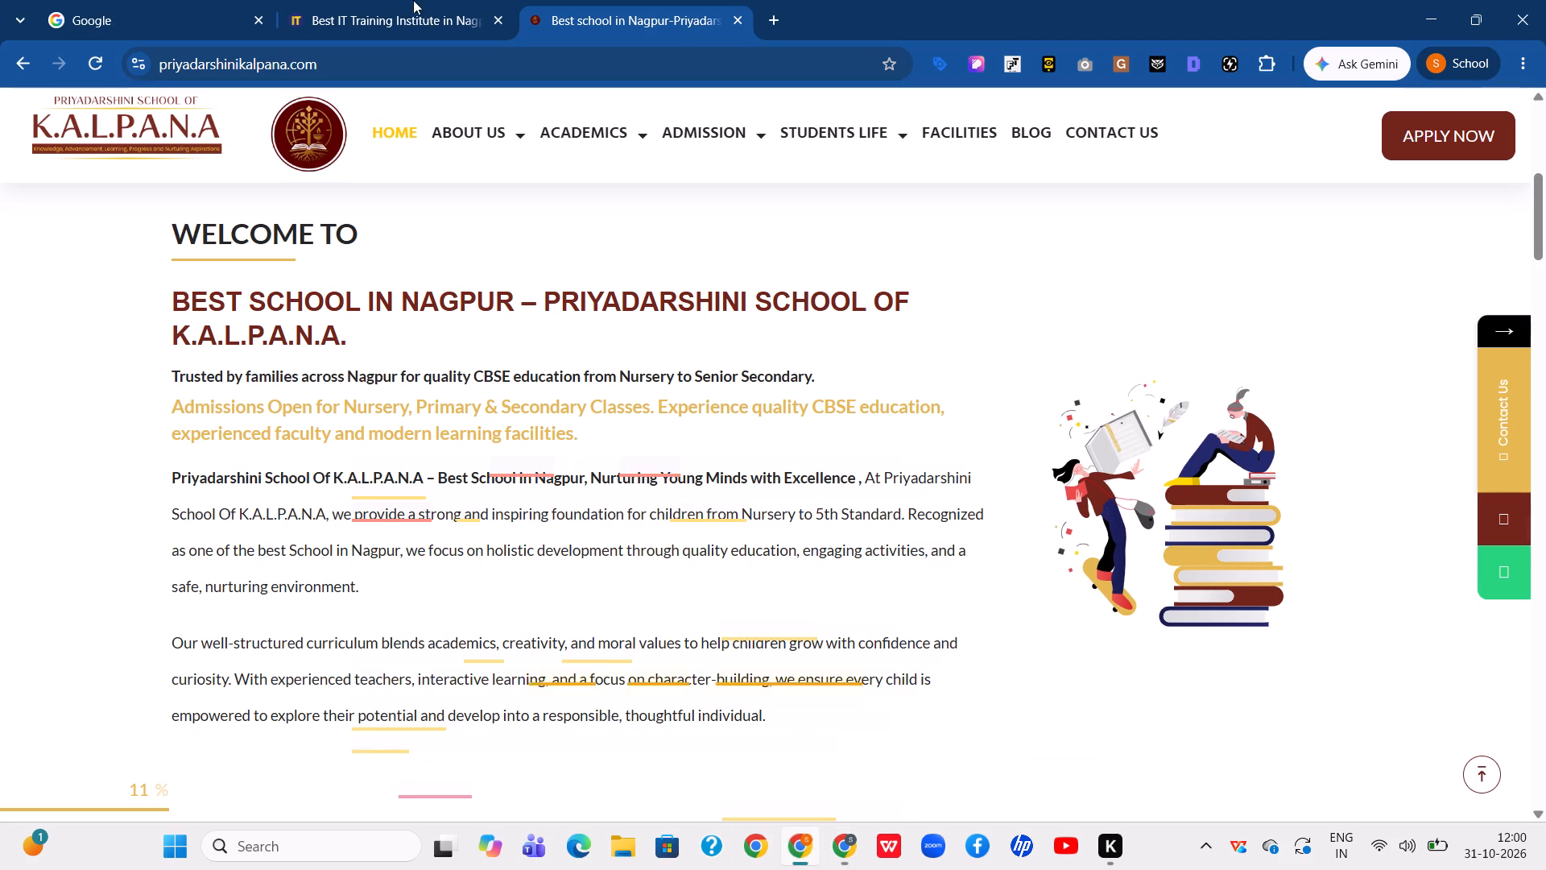
left_click(391, 0)
left_click(413, 82)
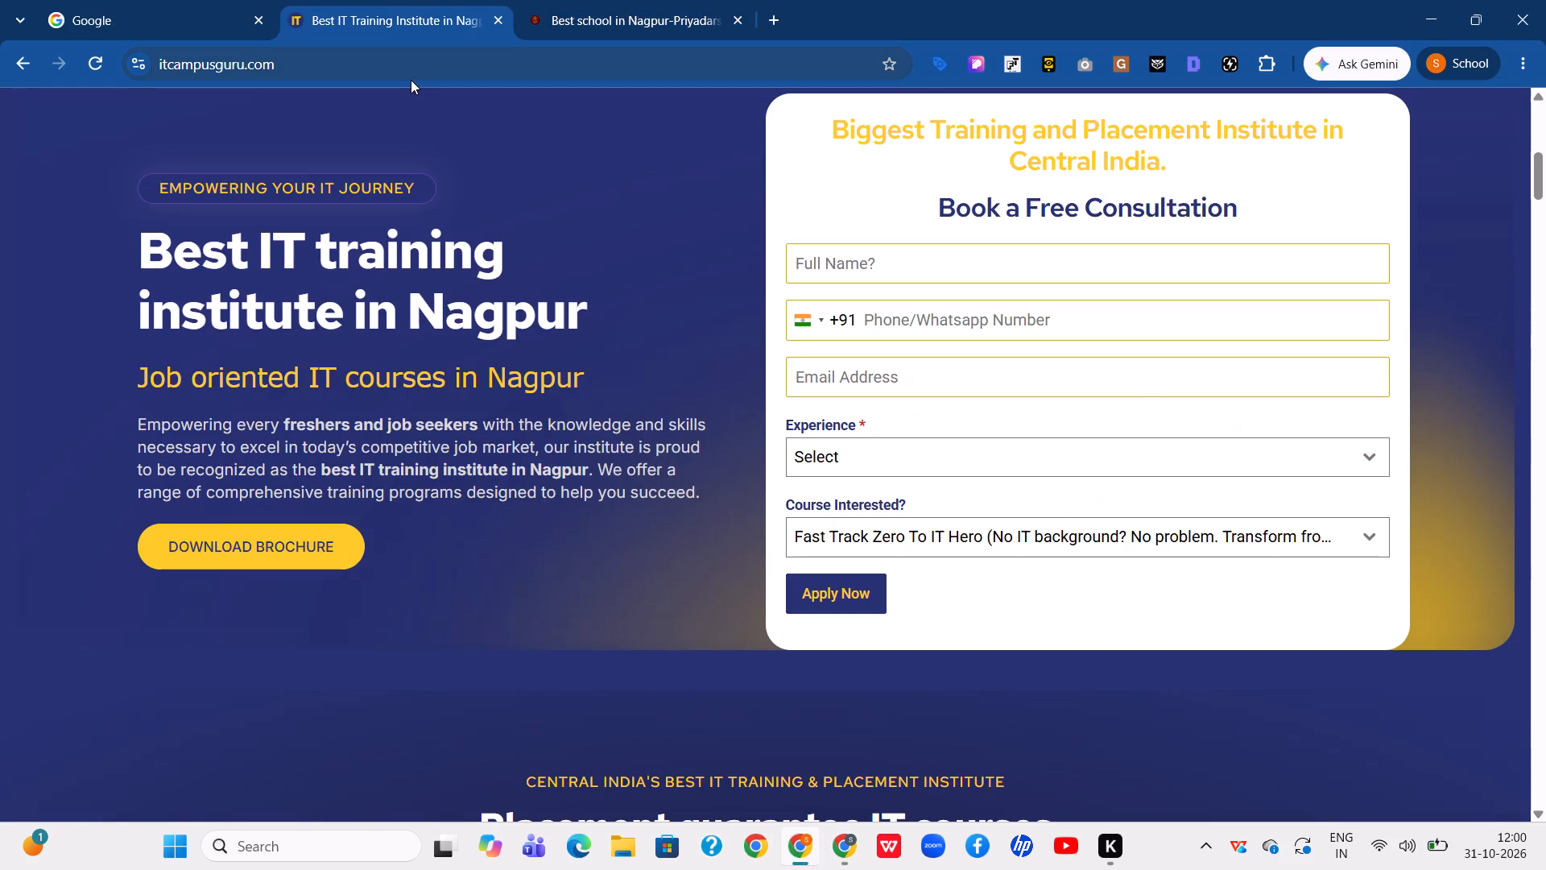
left_click(411, 80)
key("ctrl+c")
left_click(508, 438)
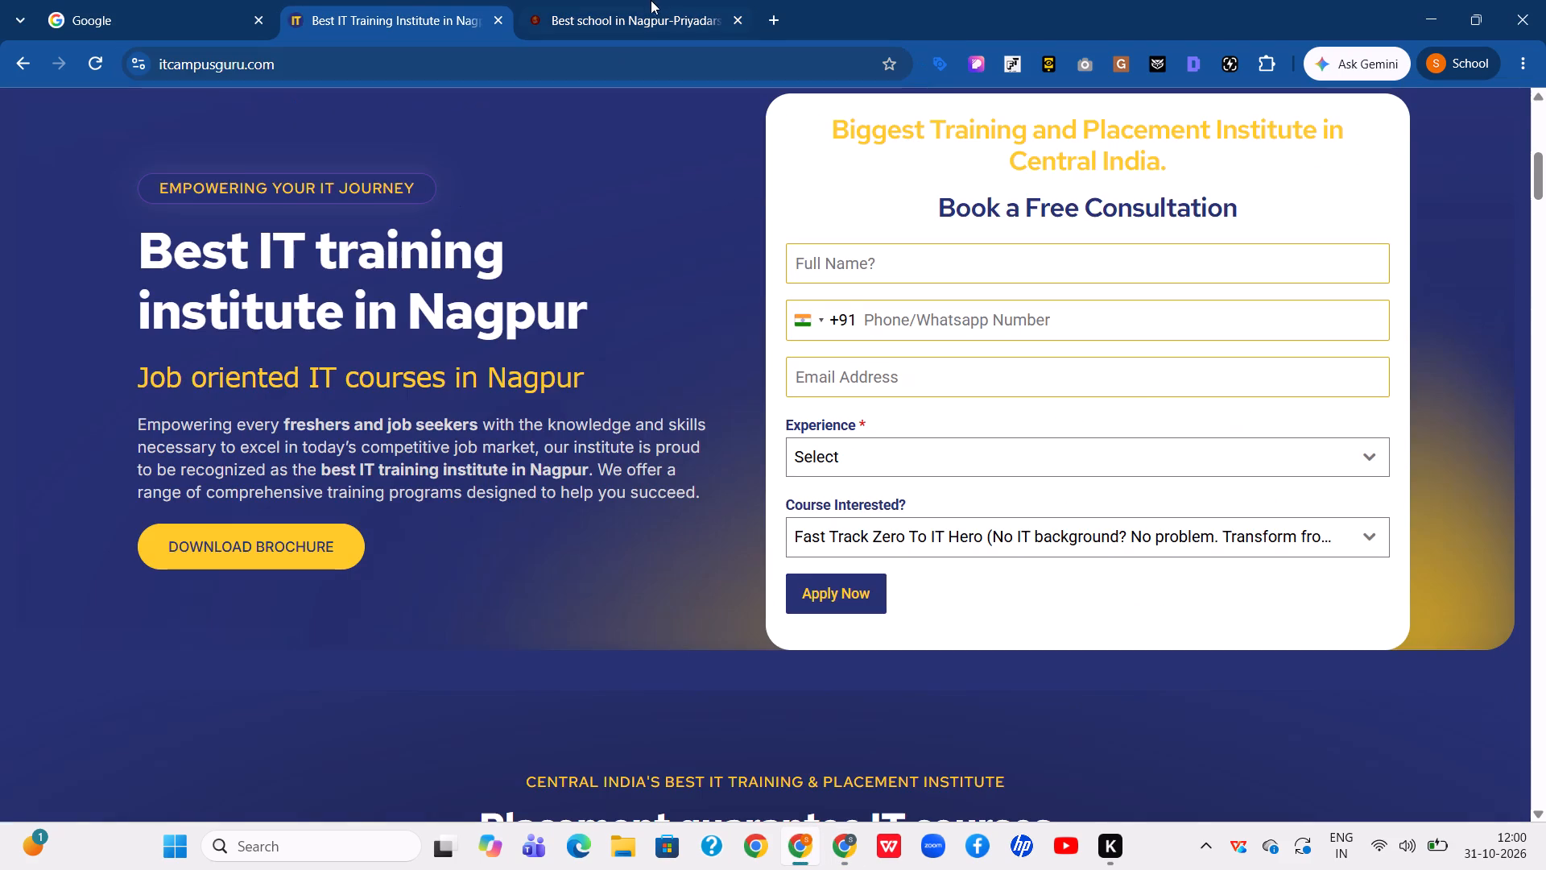
left_click(649, 1)
left_click(830, 832)
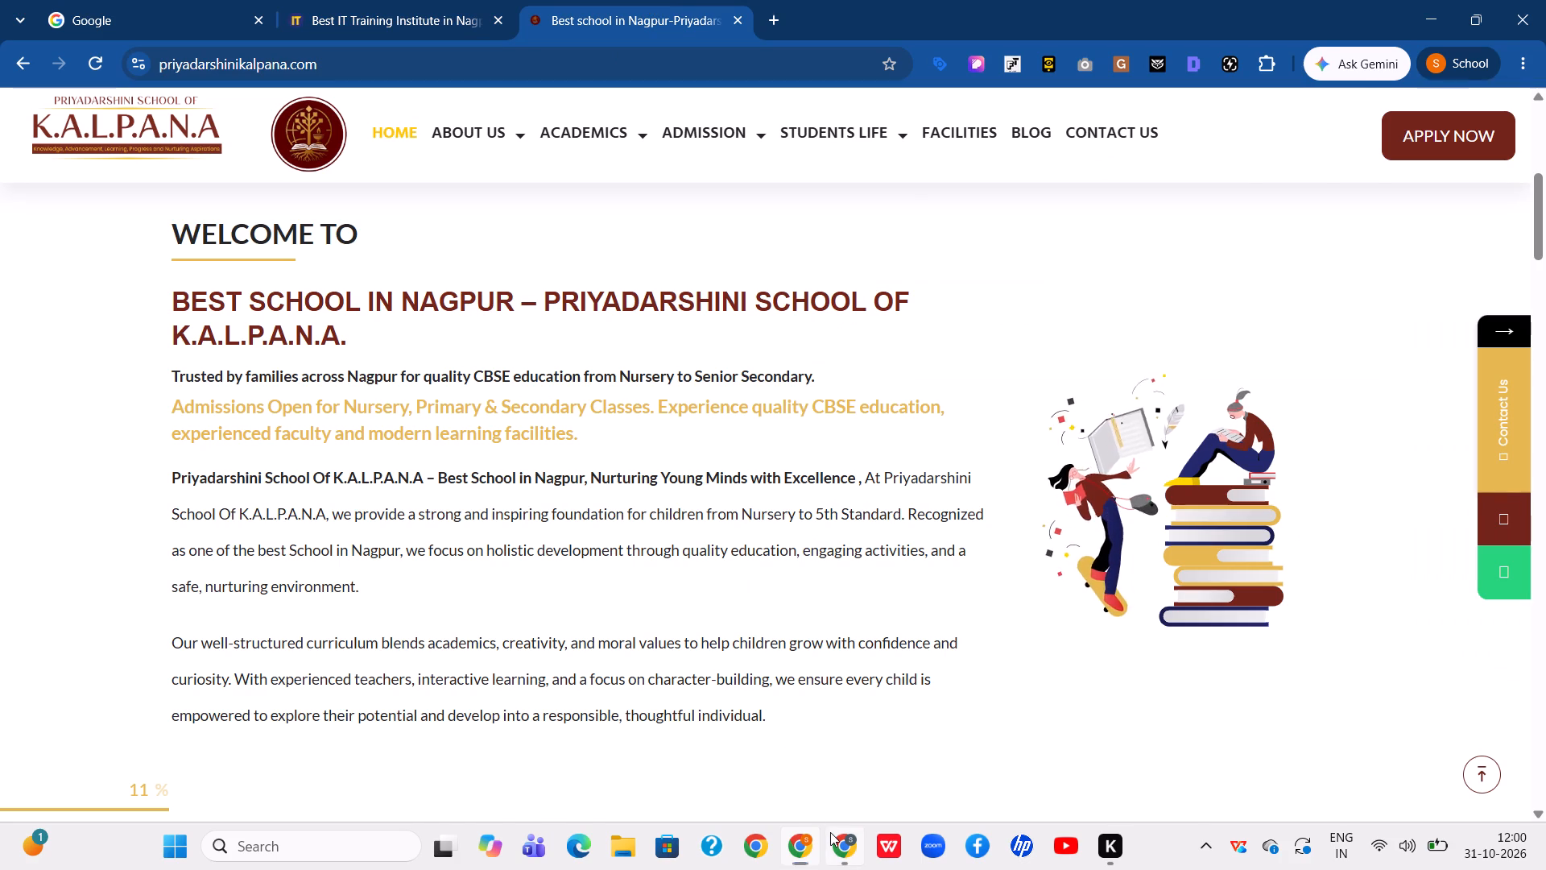
left_click(497, 515)
left_click_drag(497, 515, 709, 506)
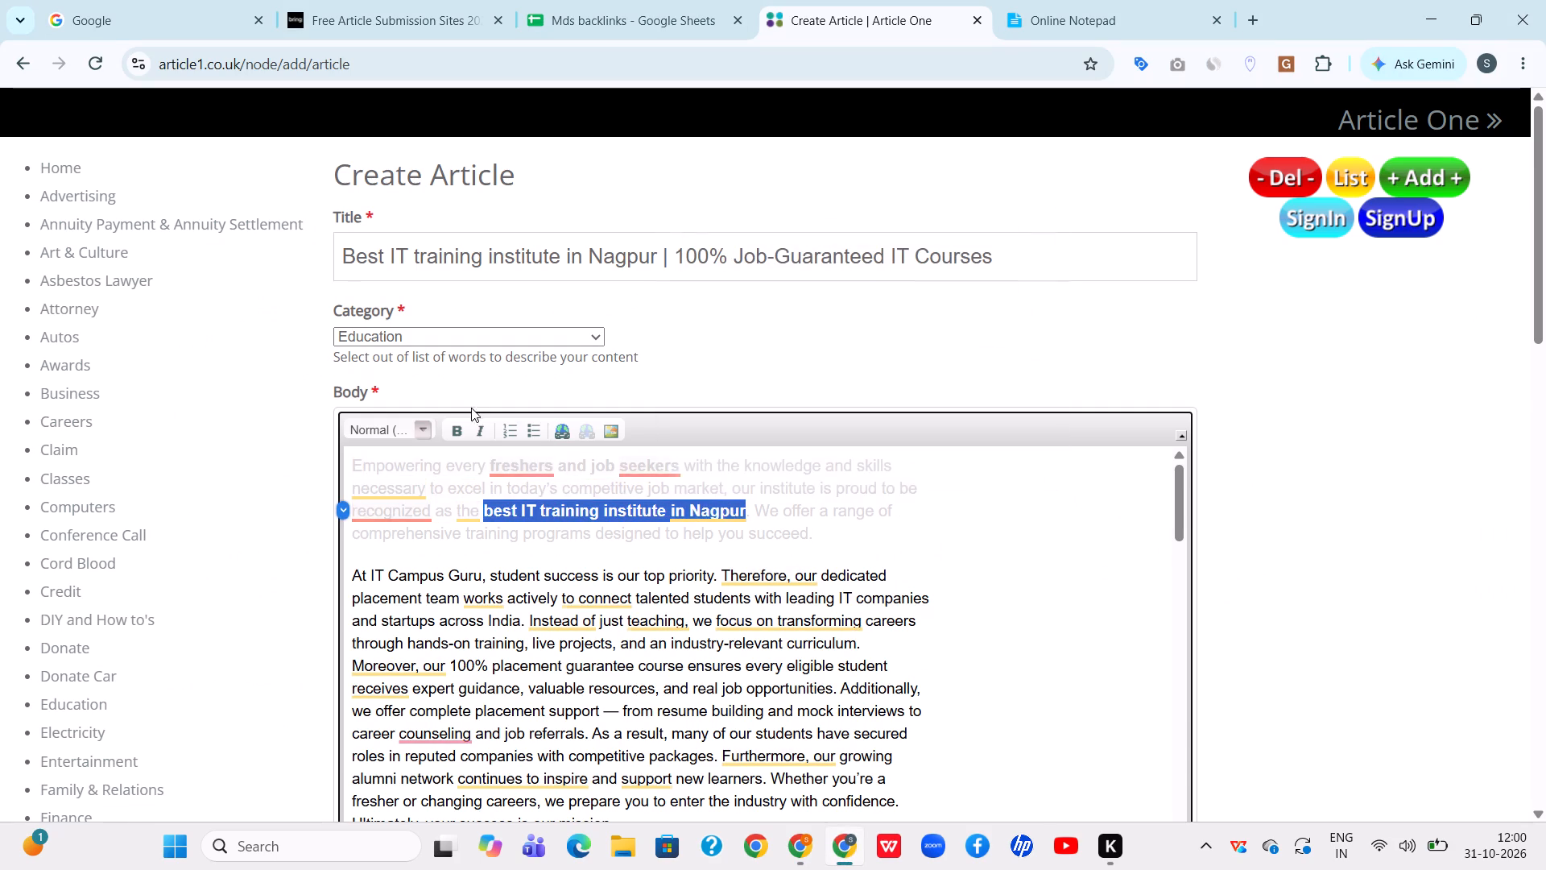
left_click(562, 431)
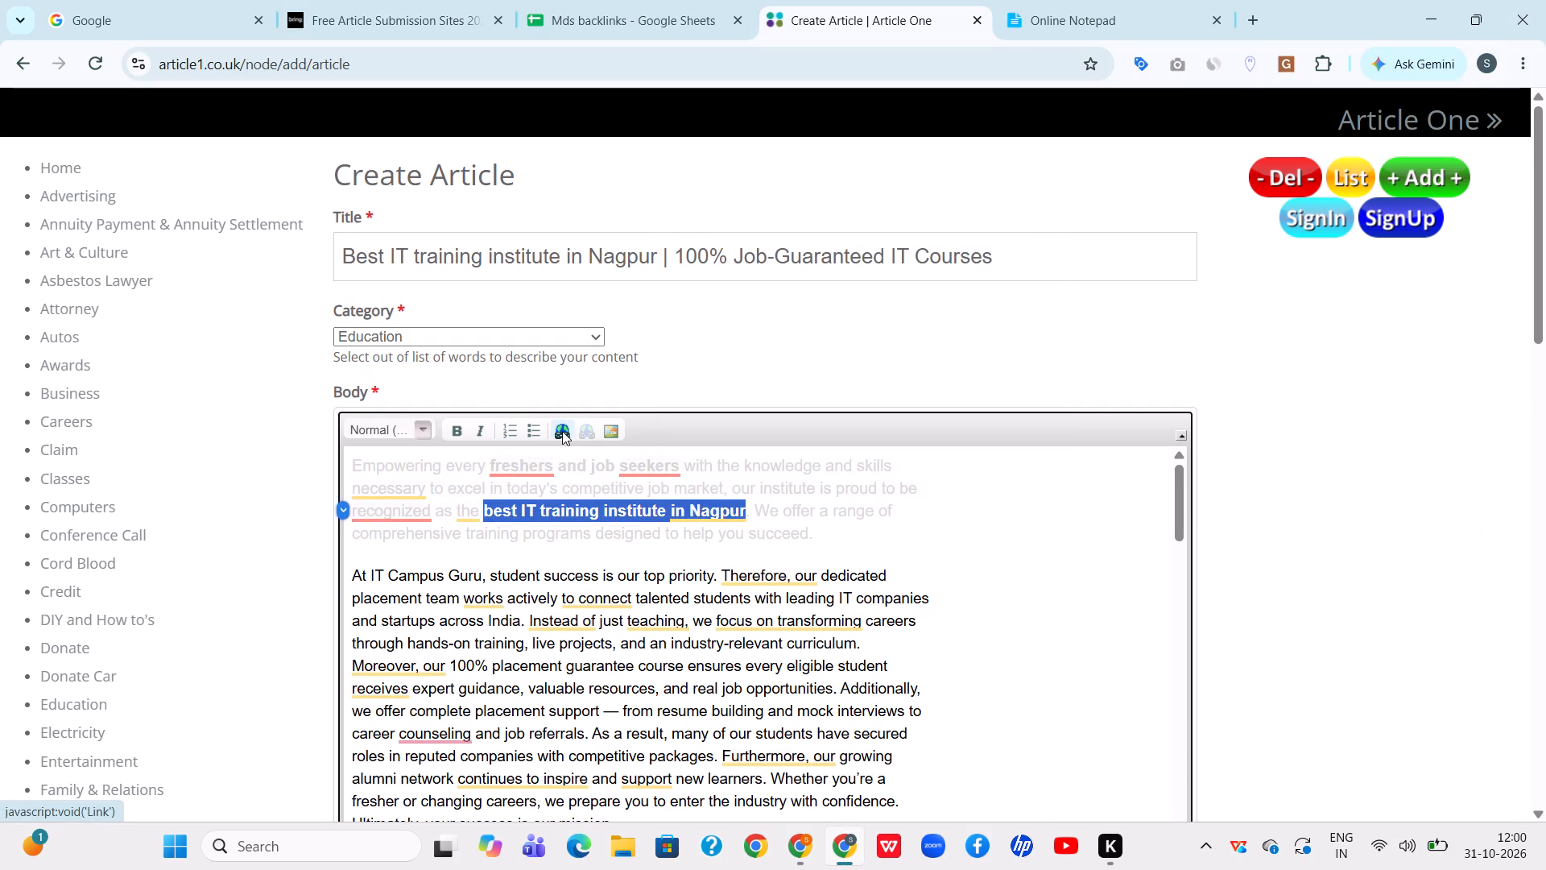
key("ctrl+v")
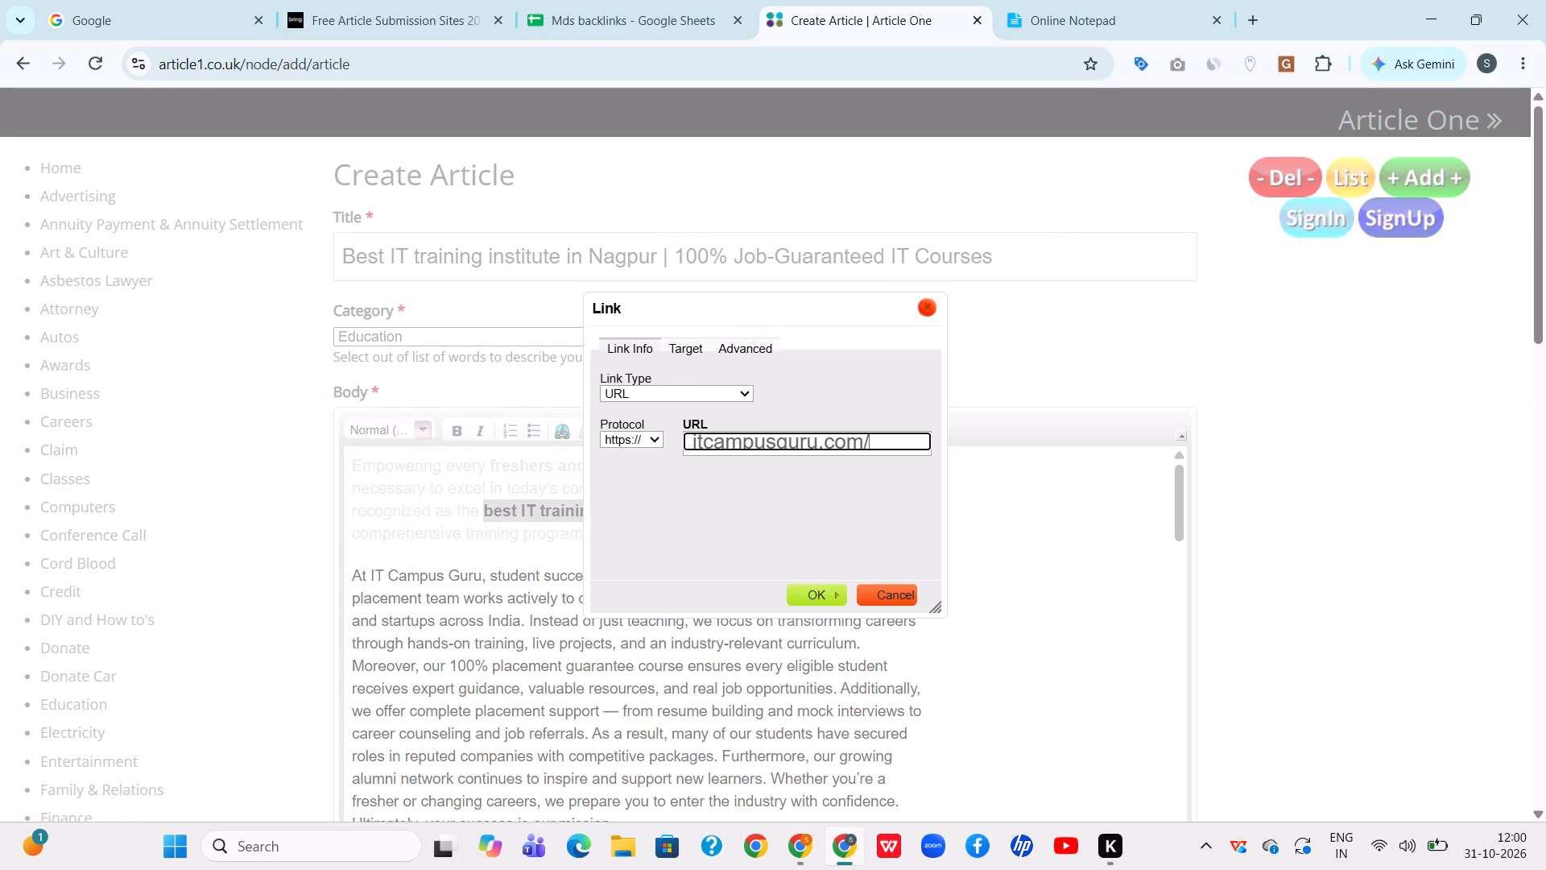
left_click(683, 348)
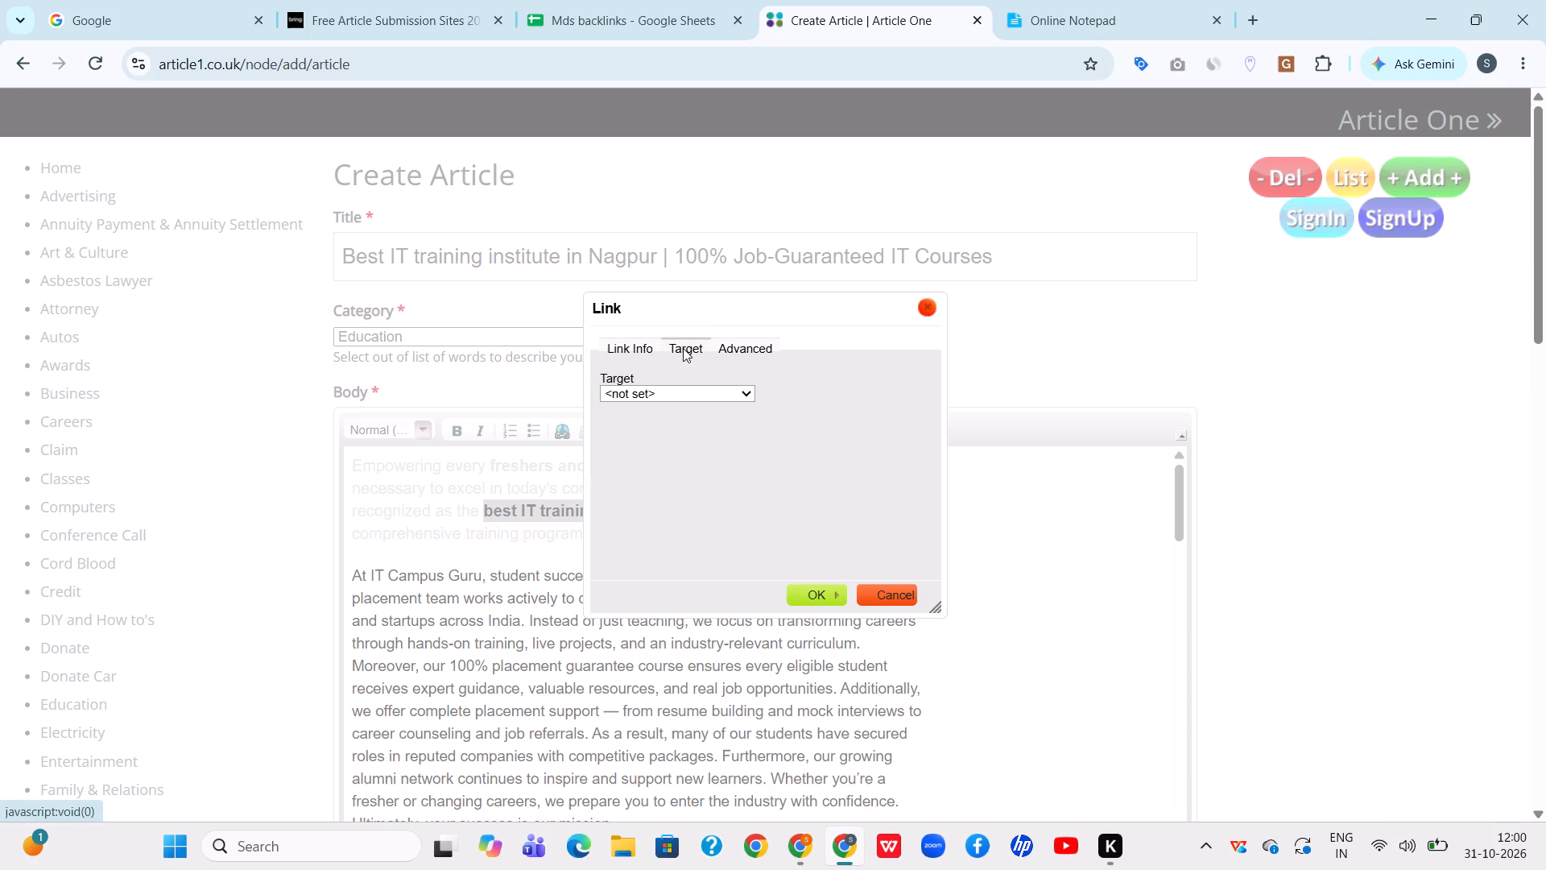
left_click(672, 386)
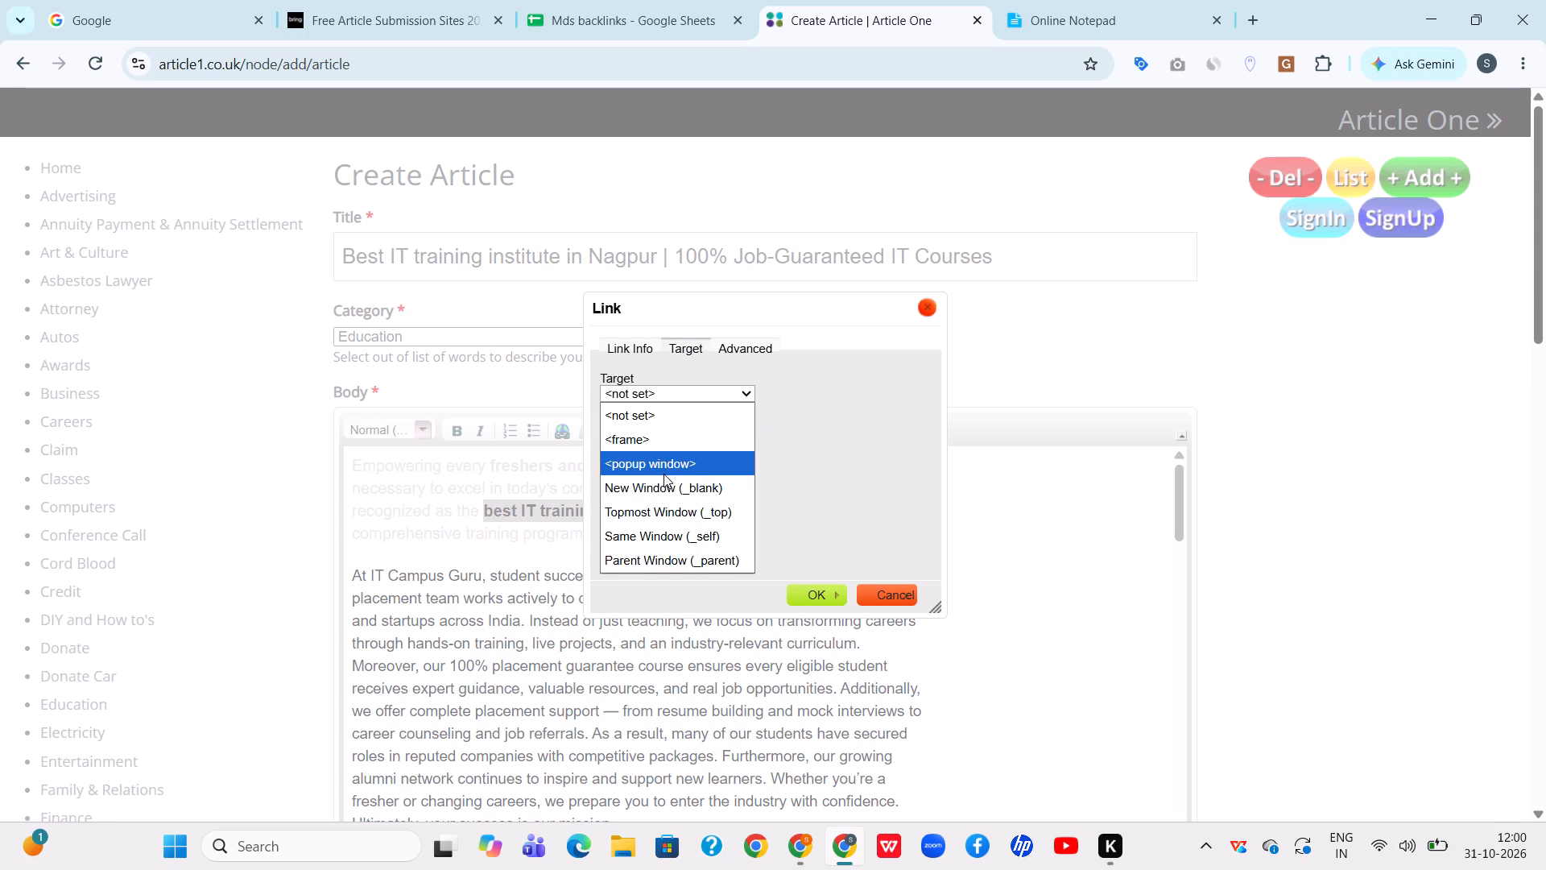
left_click(663, 490)
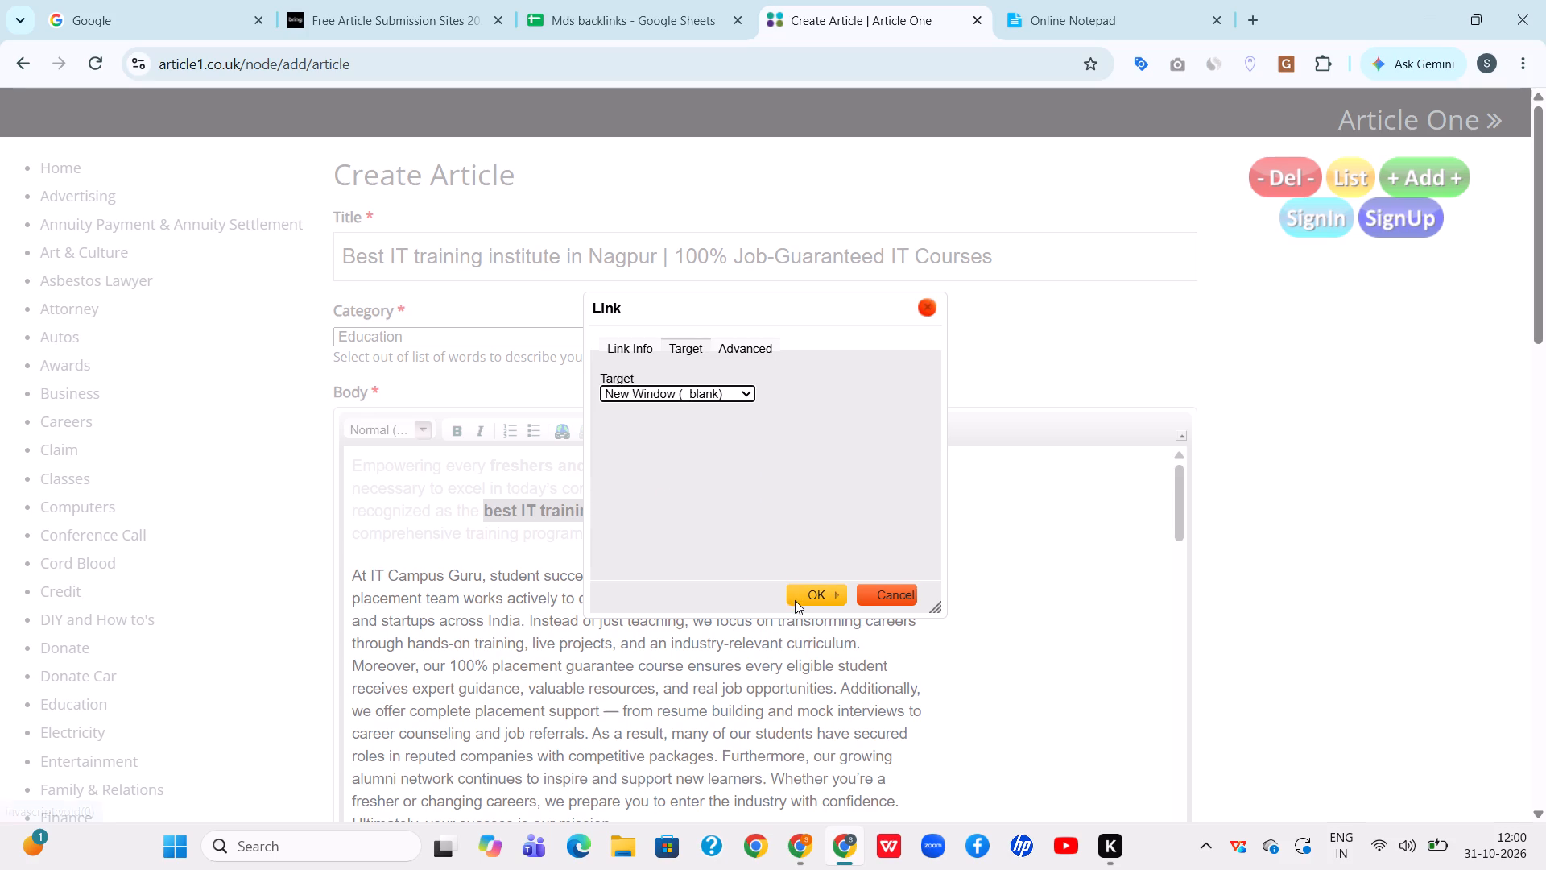
left_click(795, 592)
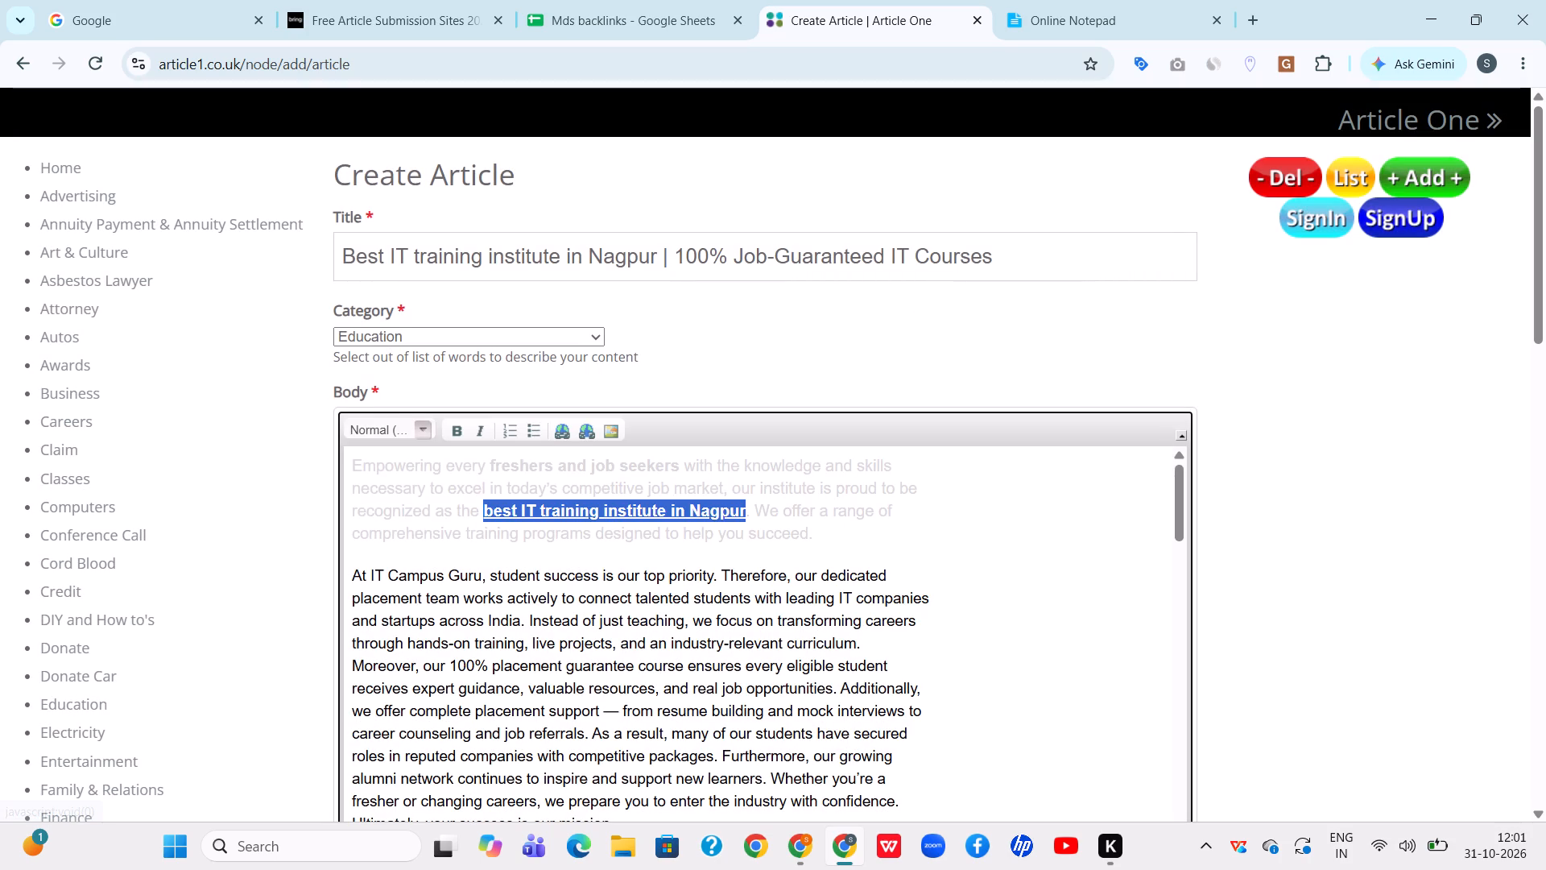
left_click(851, 529)
Replace the placeholder title of the first Do Follow Back Link with "Best IT Training Institute in Nagpur".
scroll(1200, 299, "down", 2)
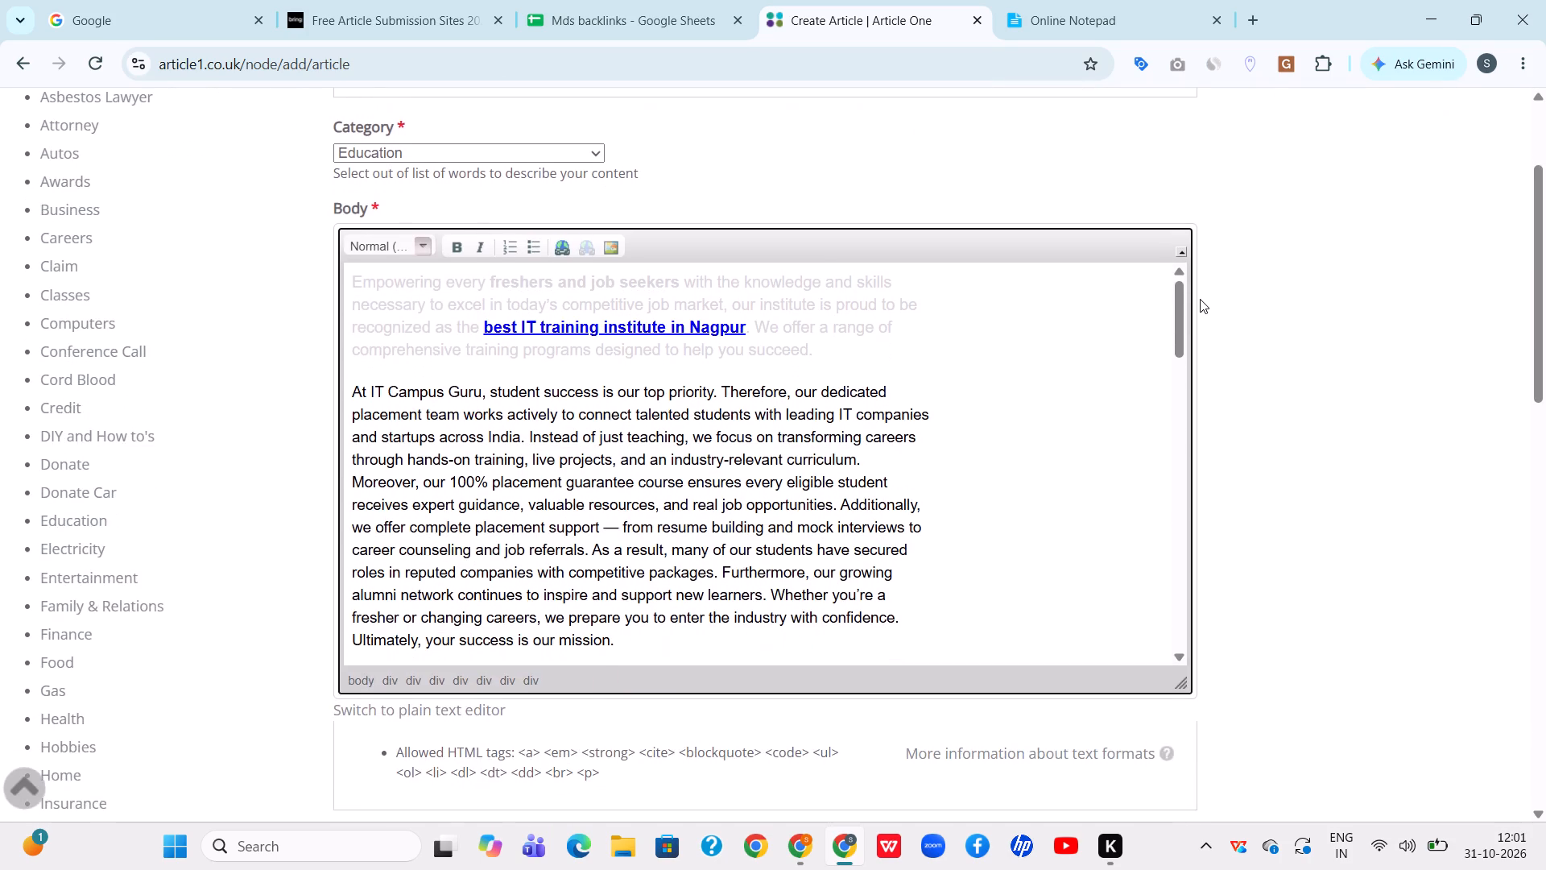
scroll(1200, 299, "down", 3)
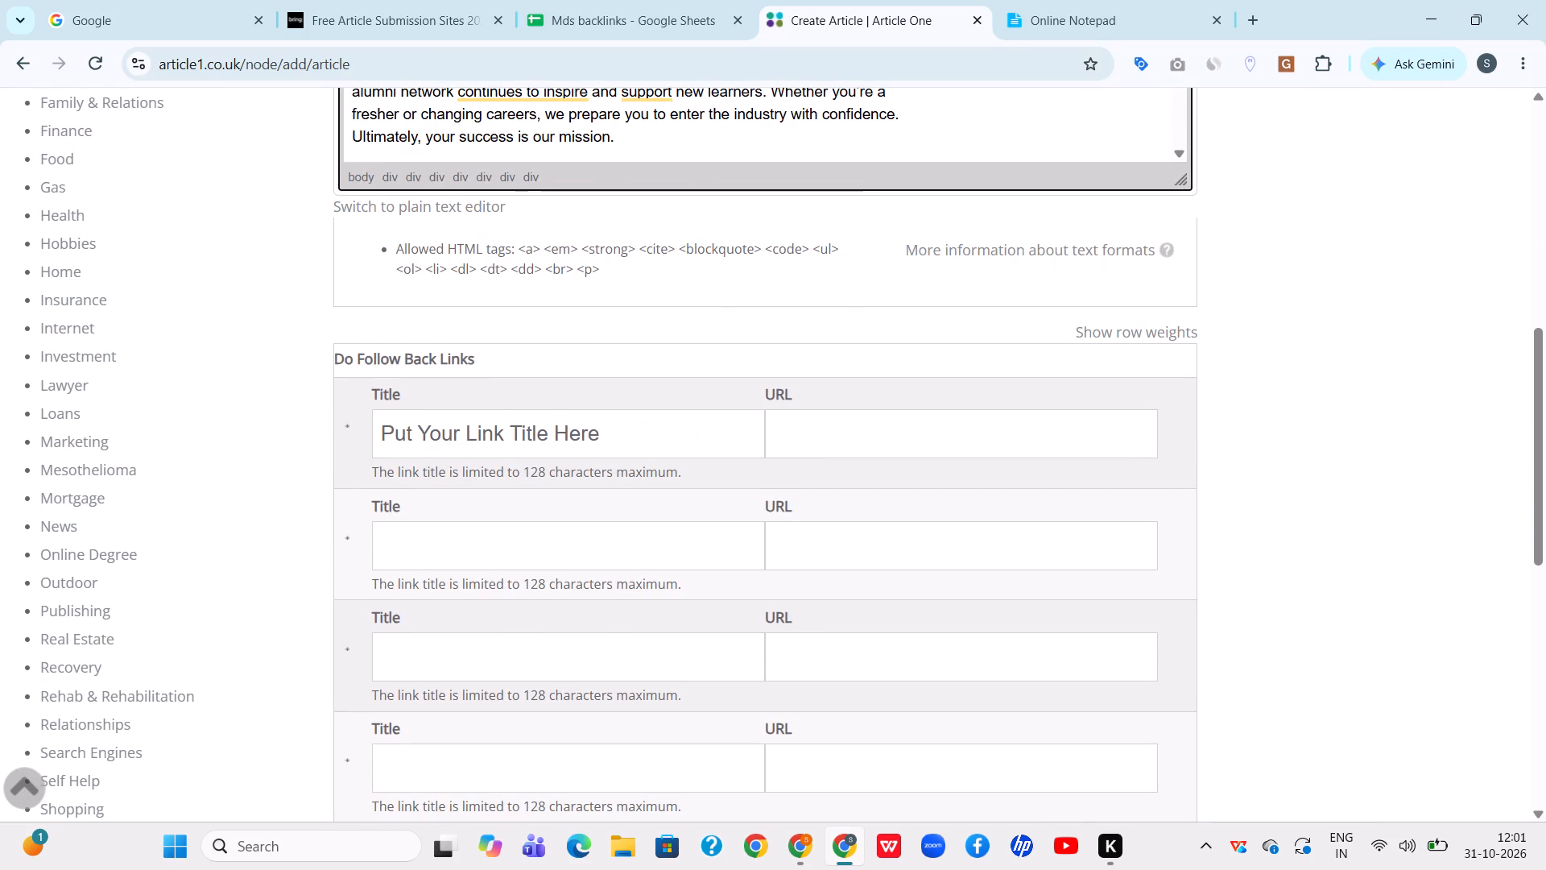
left_click(579, 449)
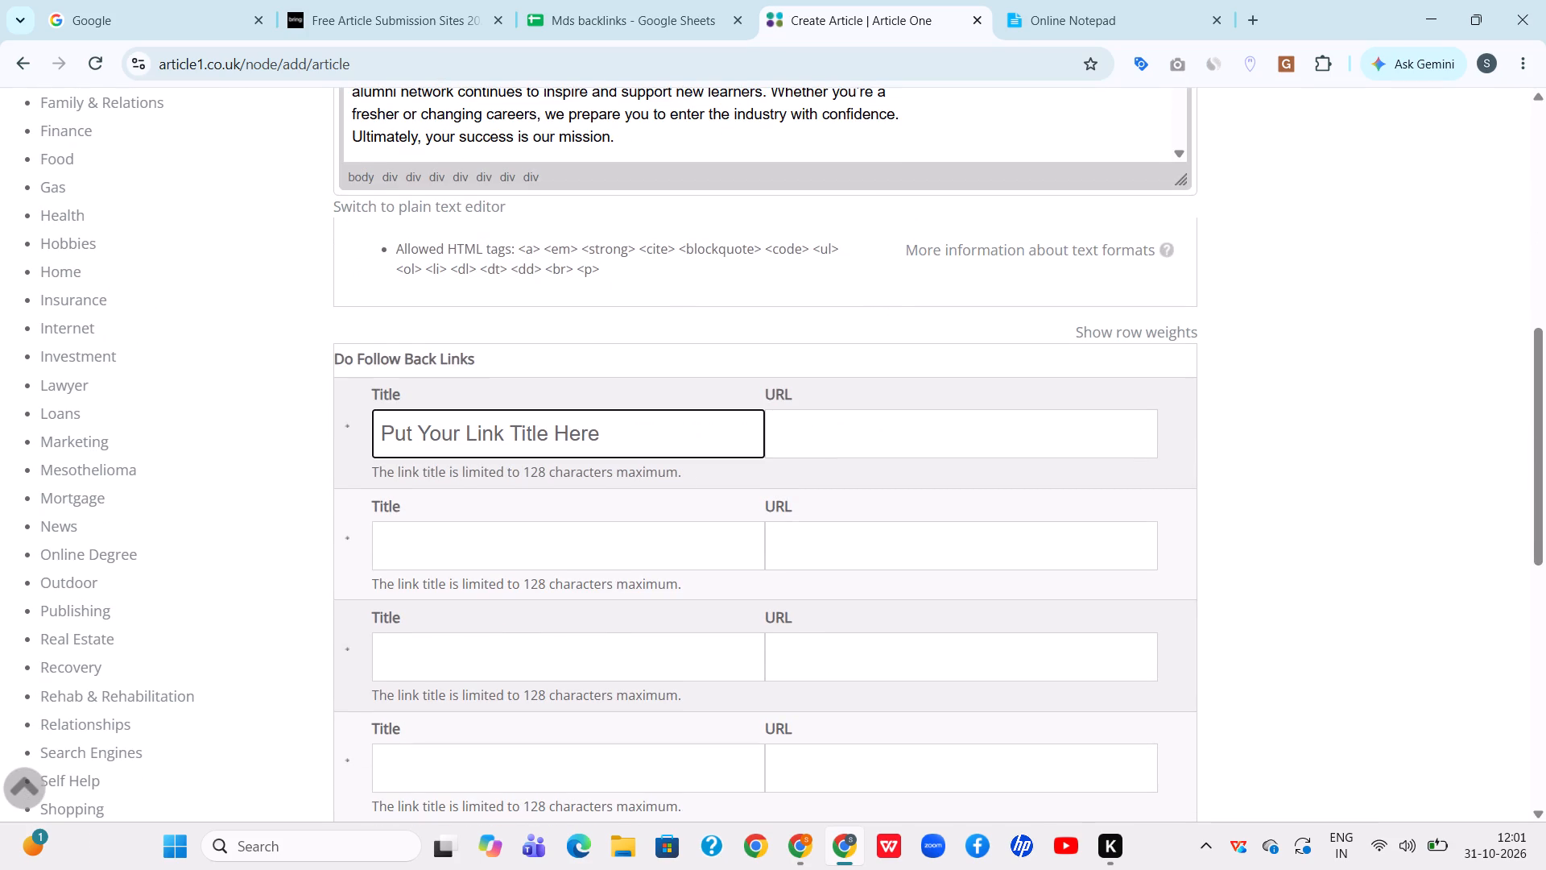
triple_click(579, 449)
double_click(579, 449)
key("BackSpace")
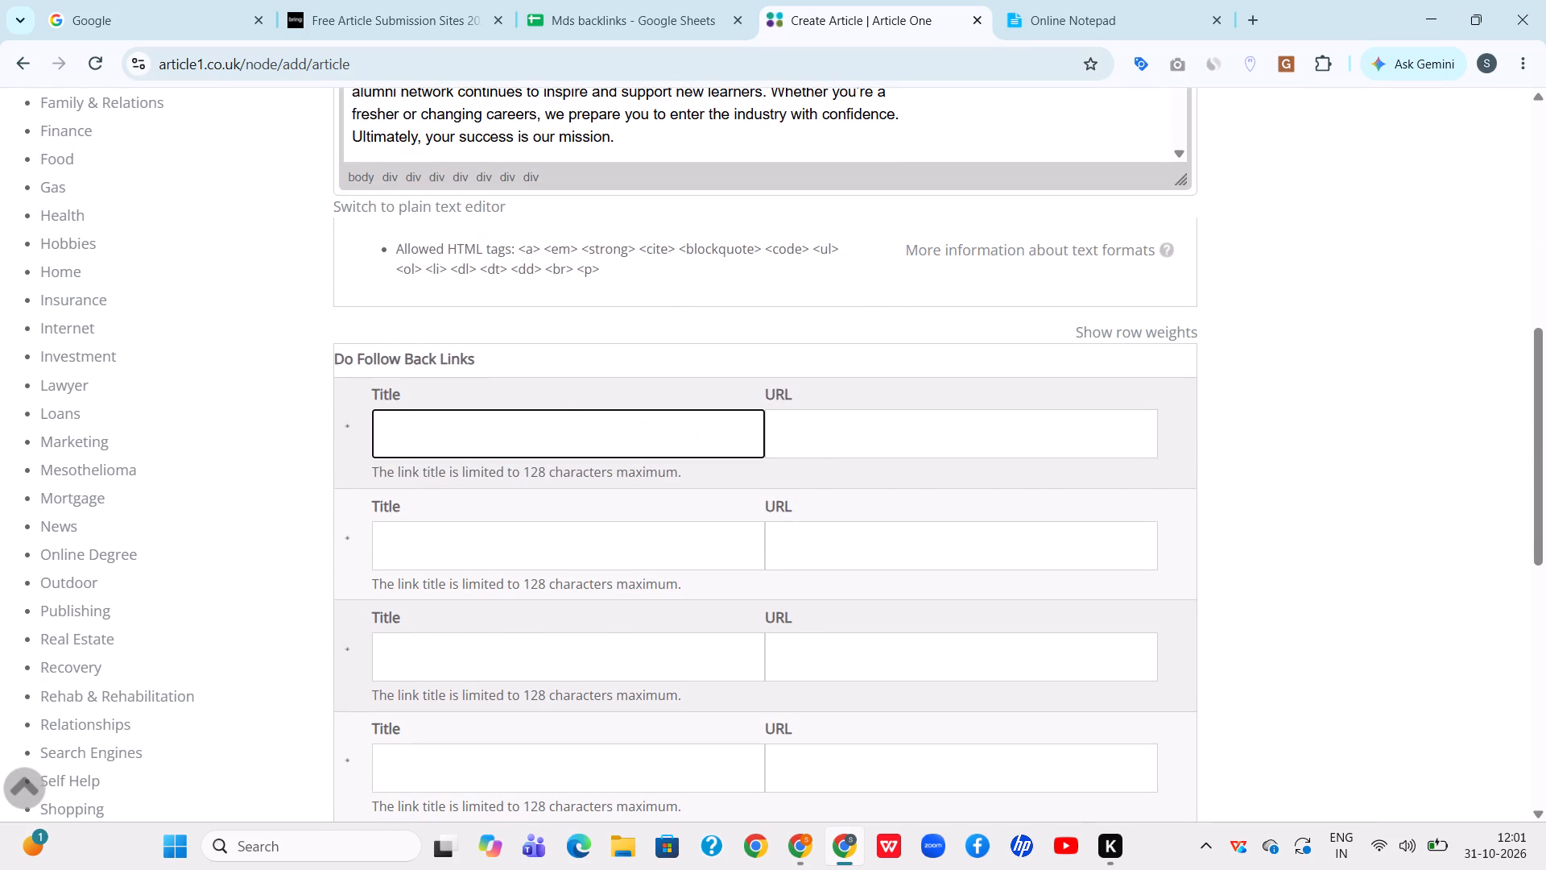
key("b")
key("e")
key("BackSpace")
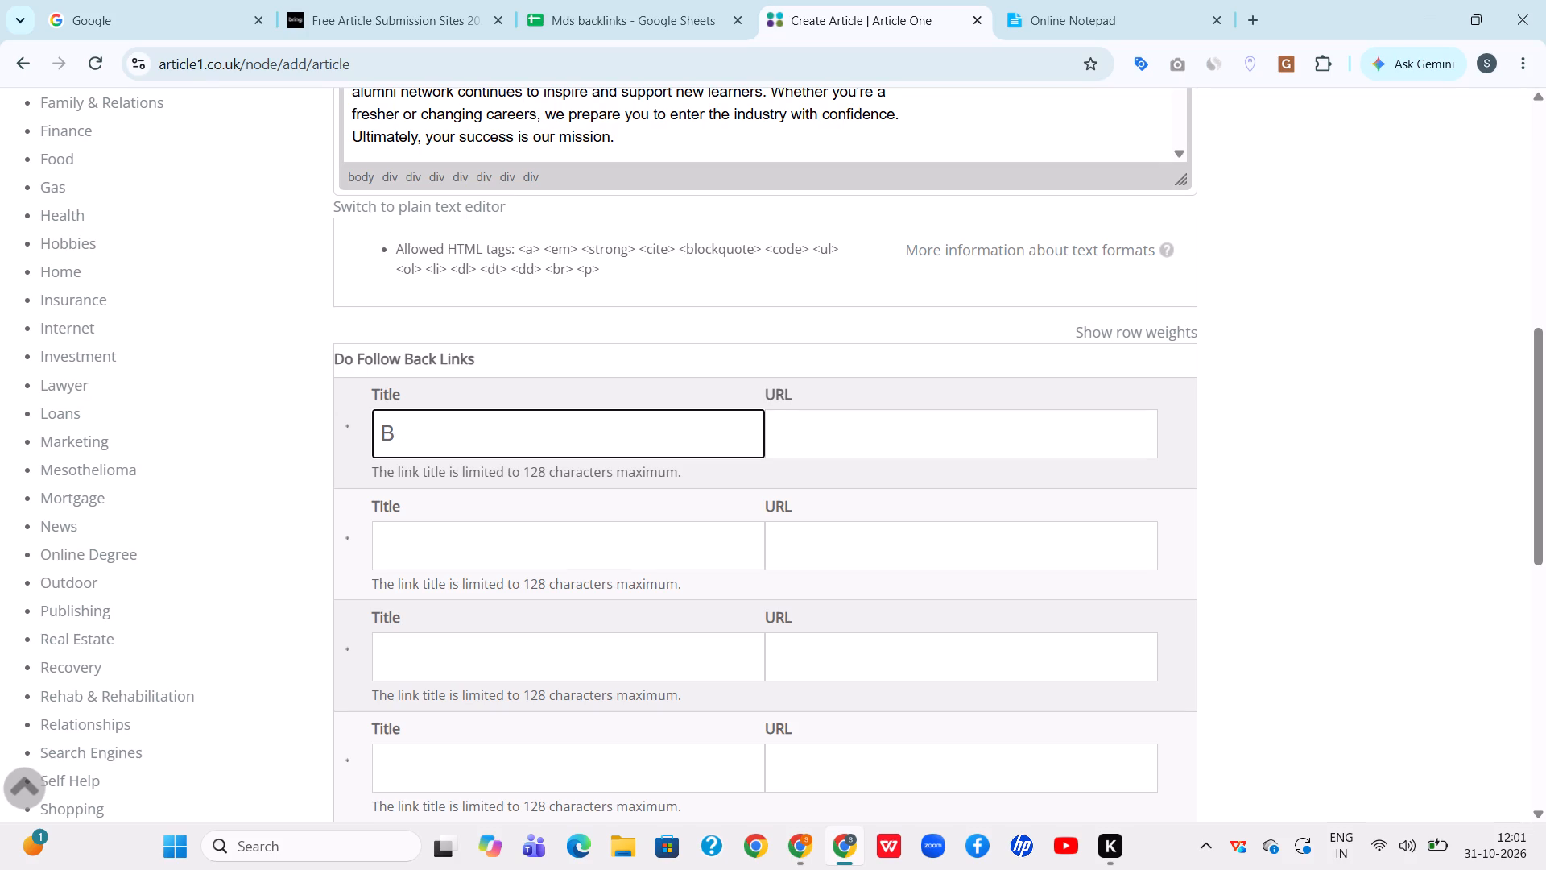
key("BackSpace")
key("BackSpace")
type("IT C")
key("ctrl+a")
key("BackSpace")
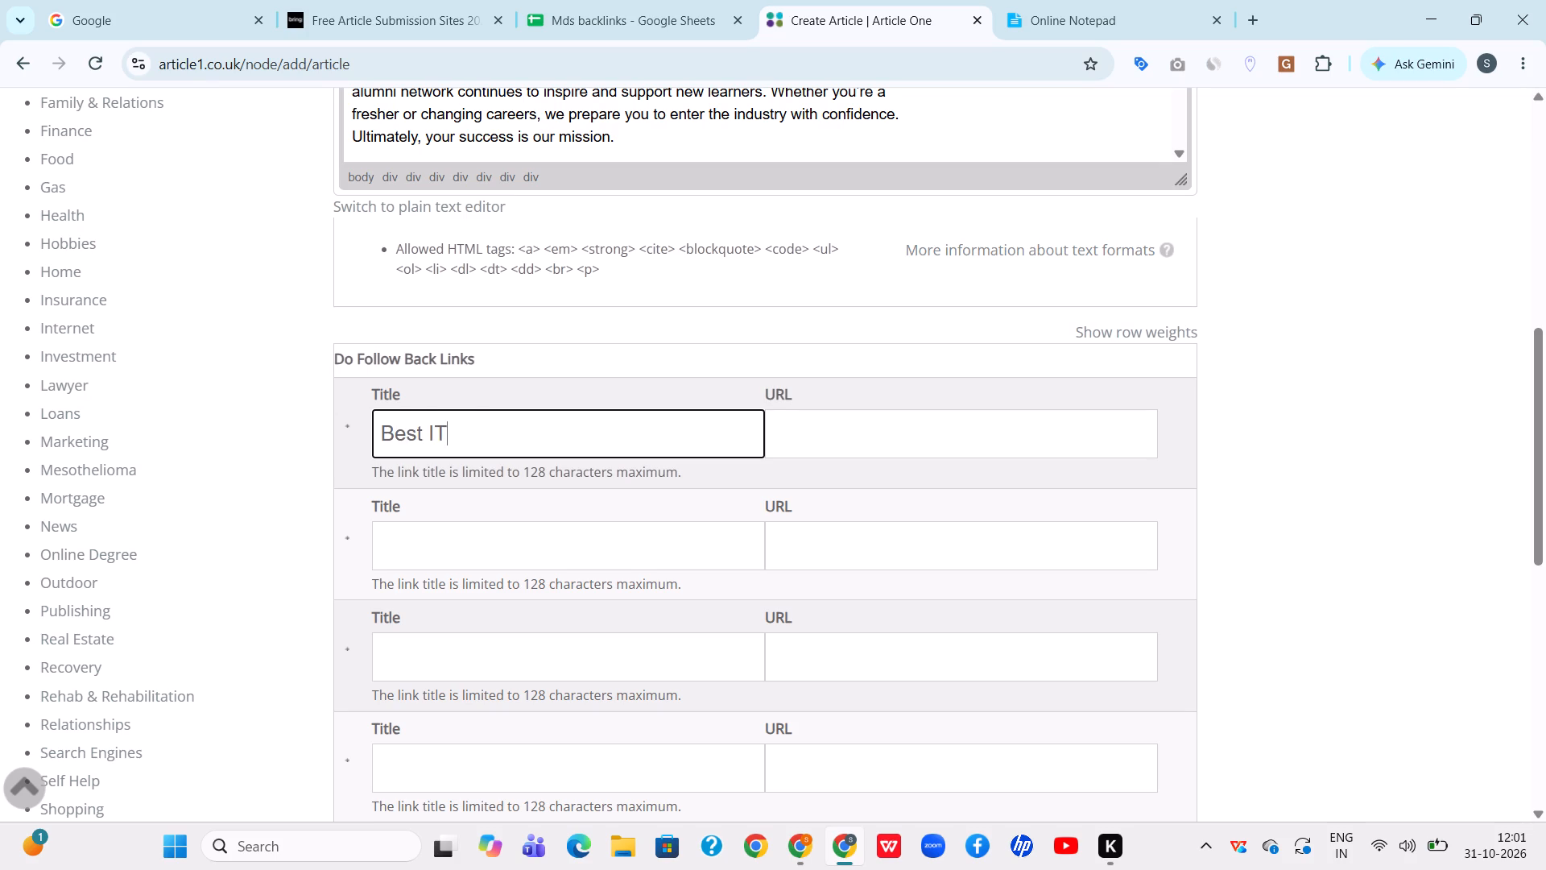
key("BackSpace")
type("raining Institute in Nagpur")
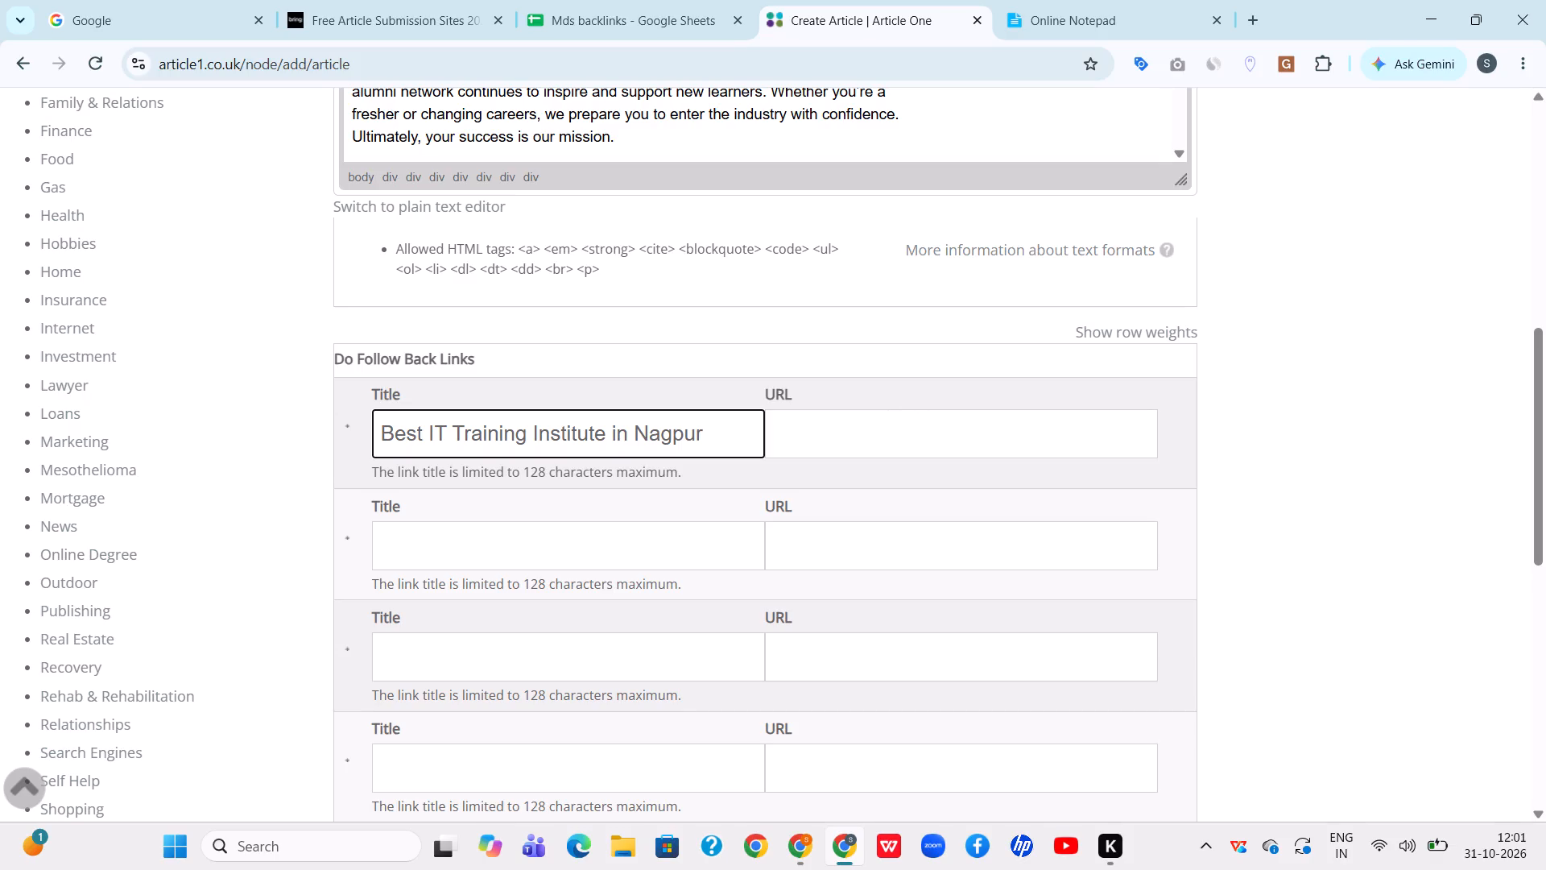
left_click(911, 418)
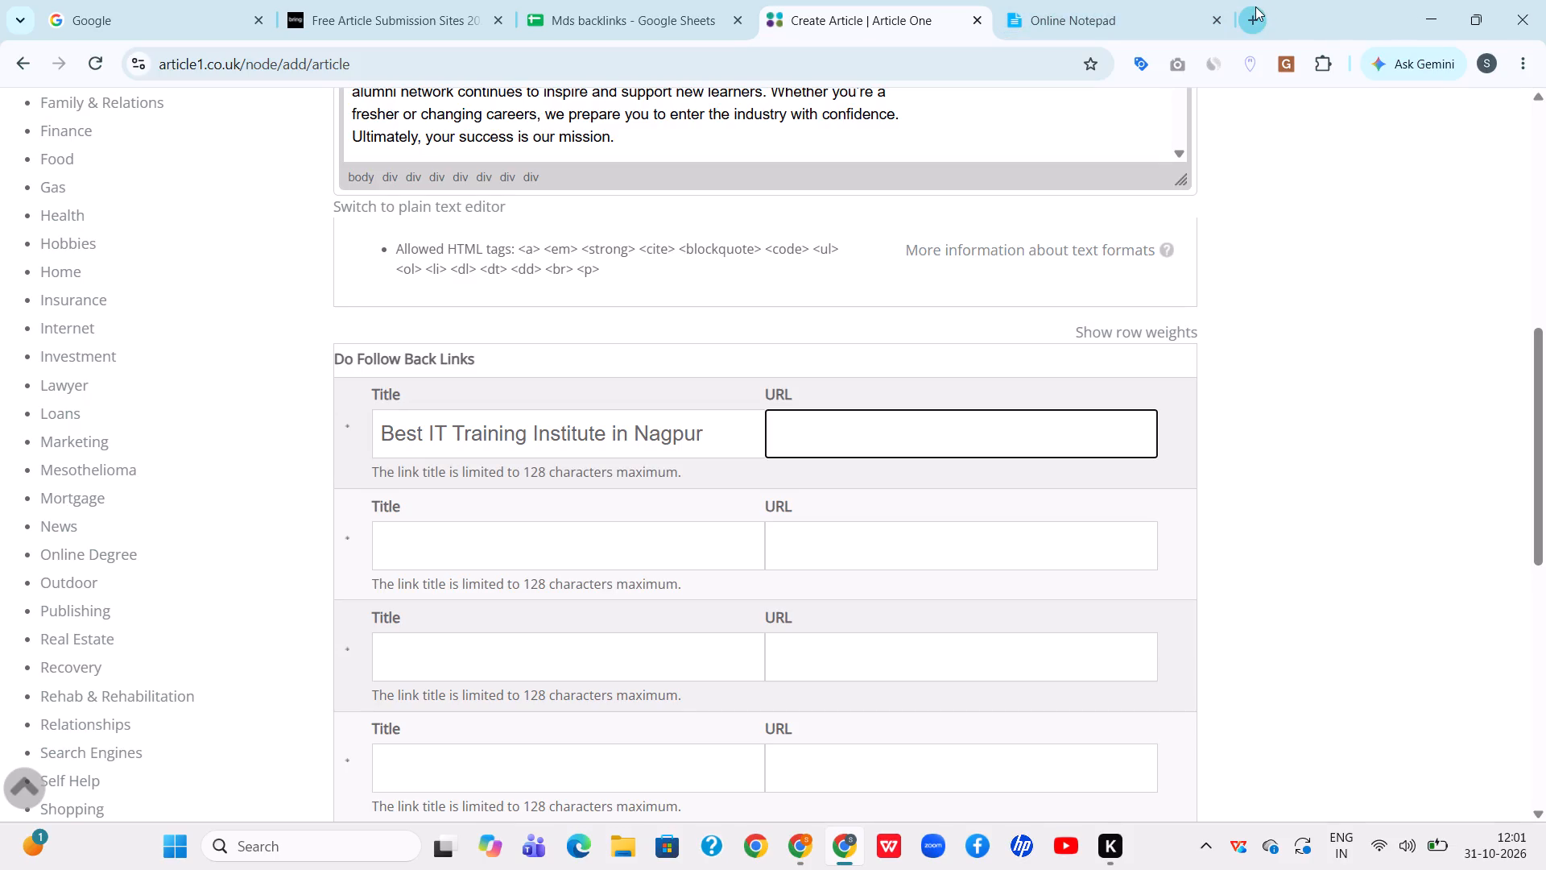
left_click(1255, 6)
left_click(1093, 20)
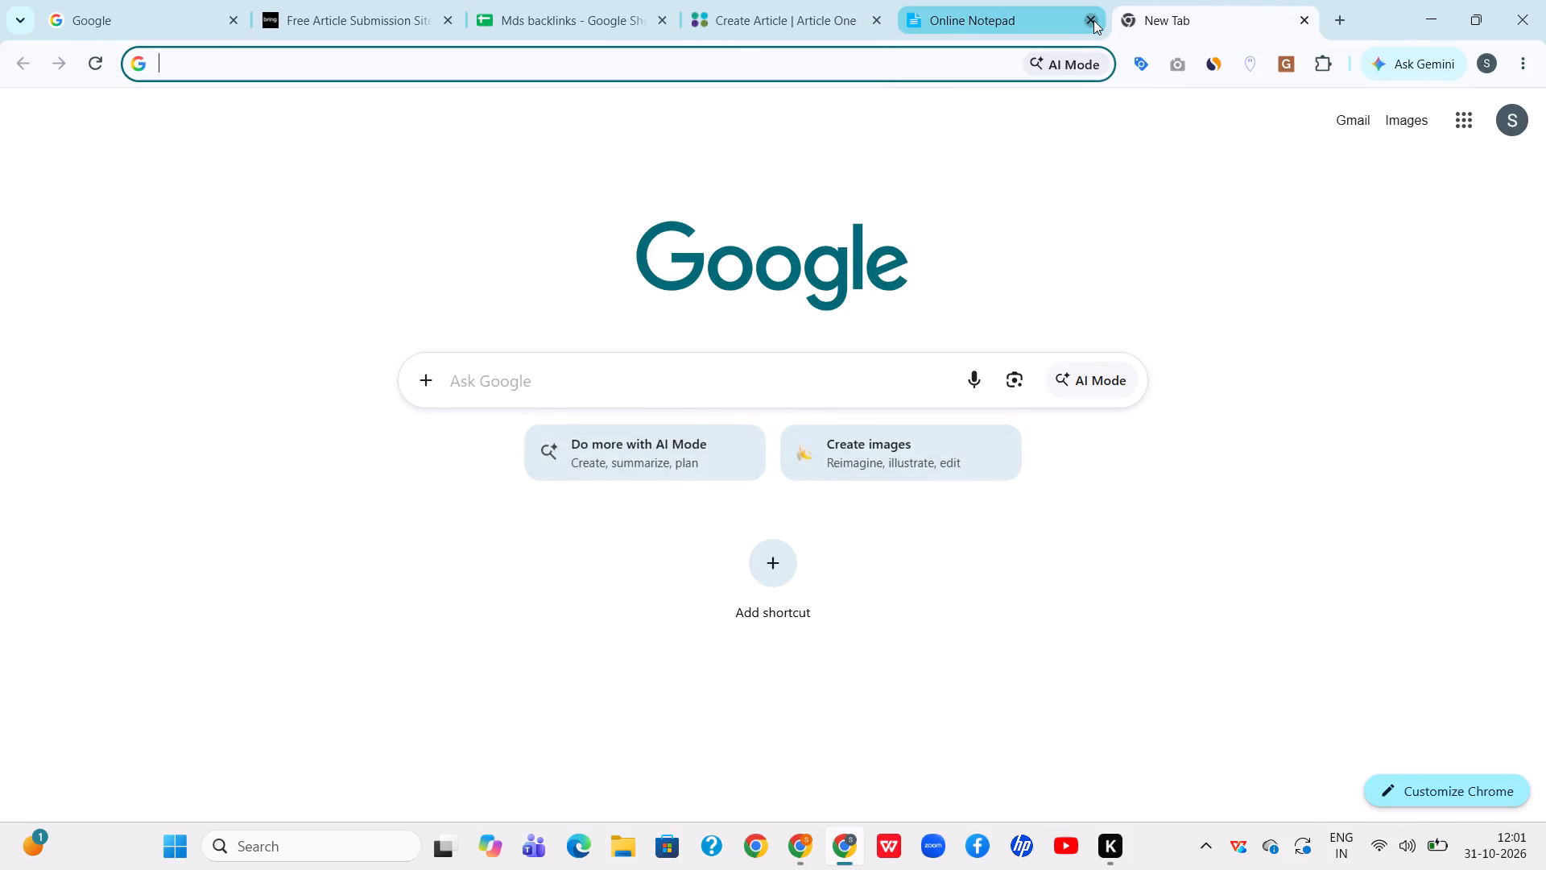
type("it")
key("ctrl+a")
key("ctrl+c")
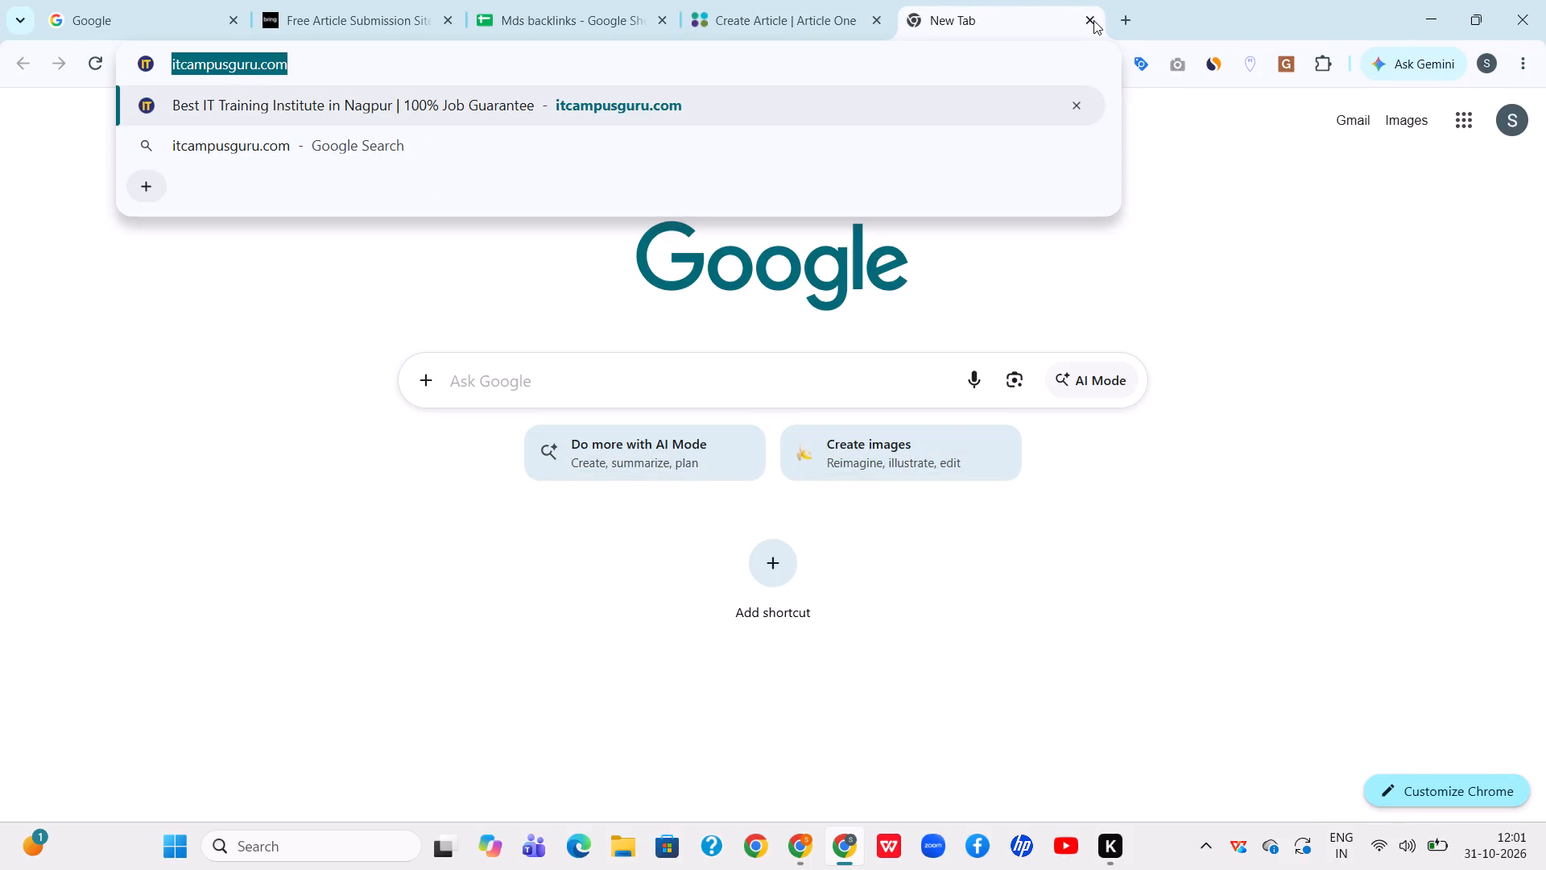
left_click(1084, 15)
key("ctrl+v")
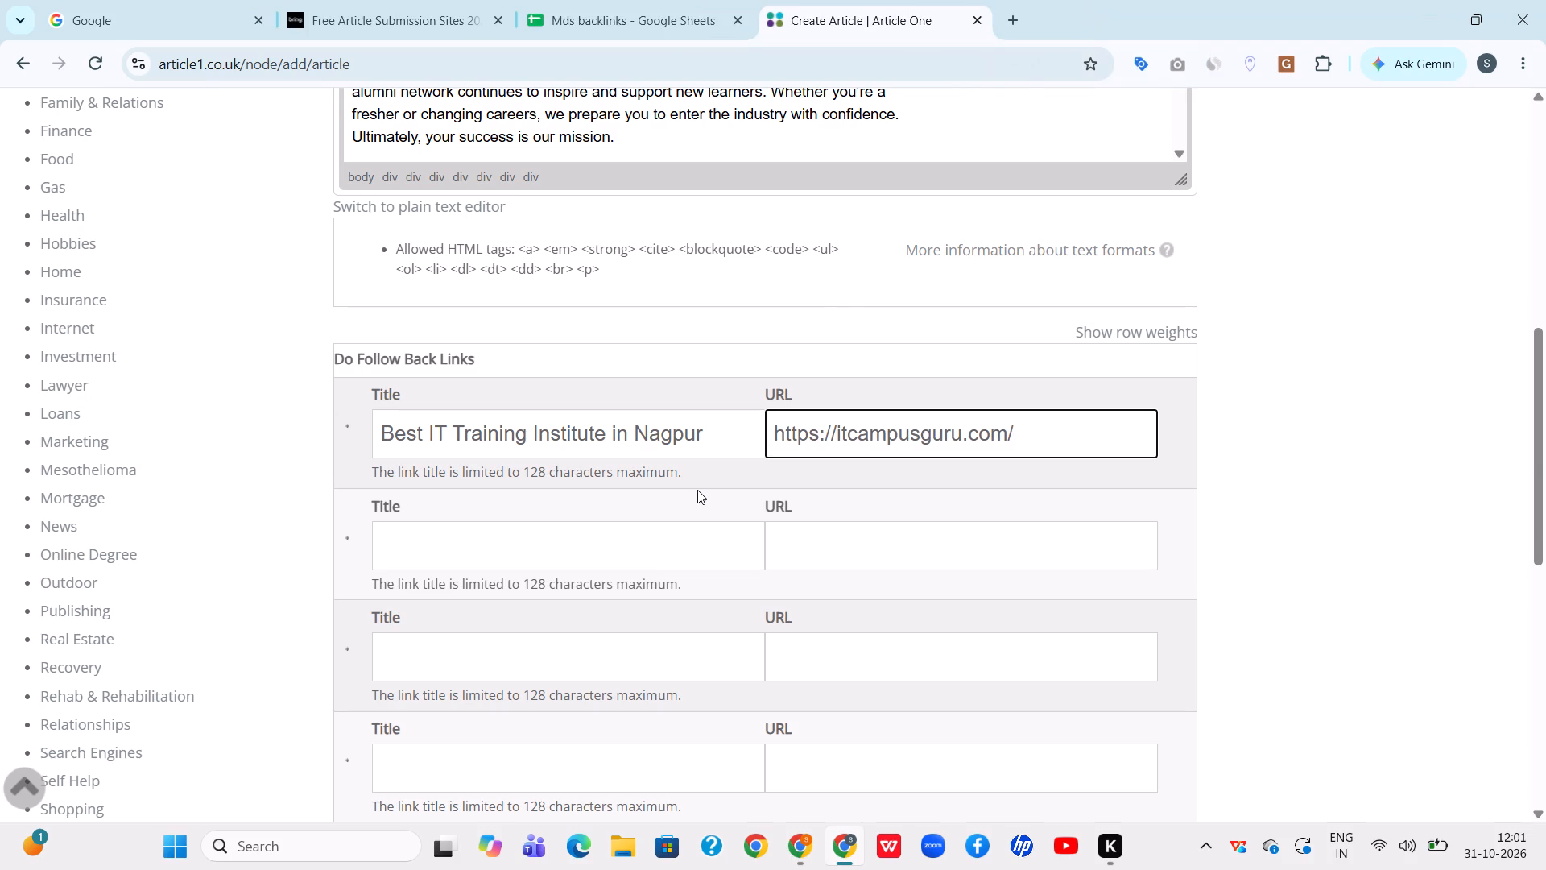
scroll(697, 490, "down", 3)
left_click(1304, 512)
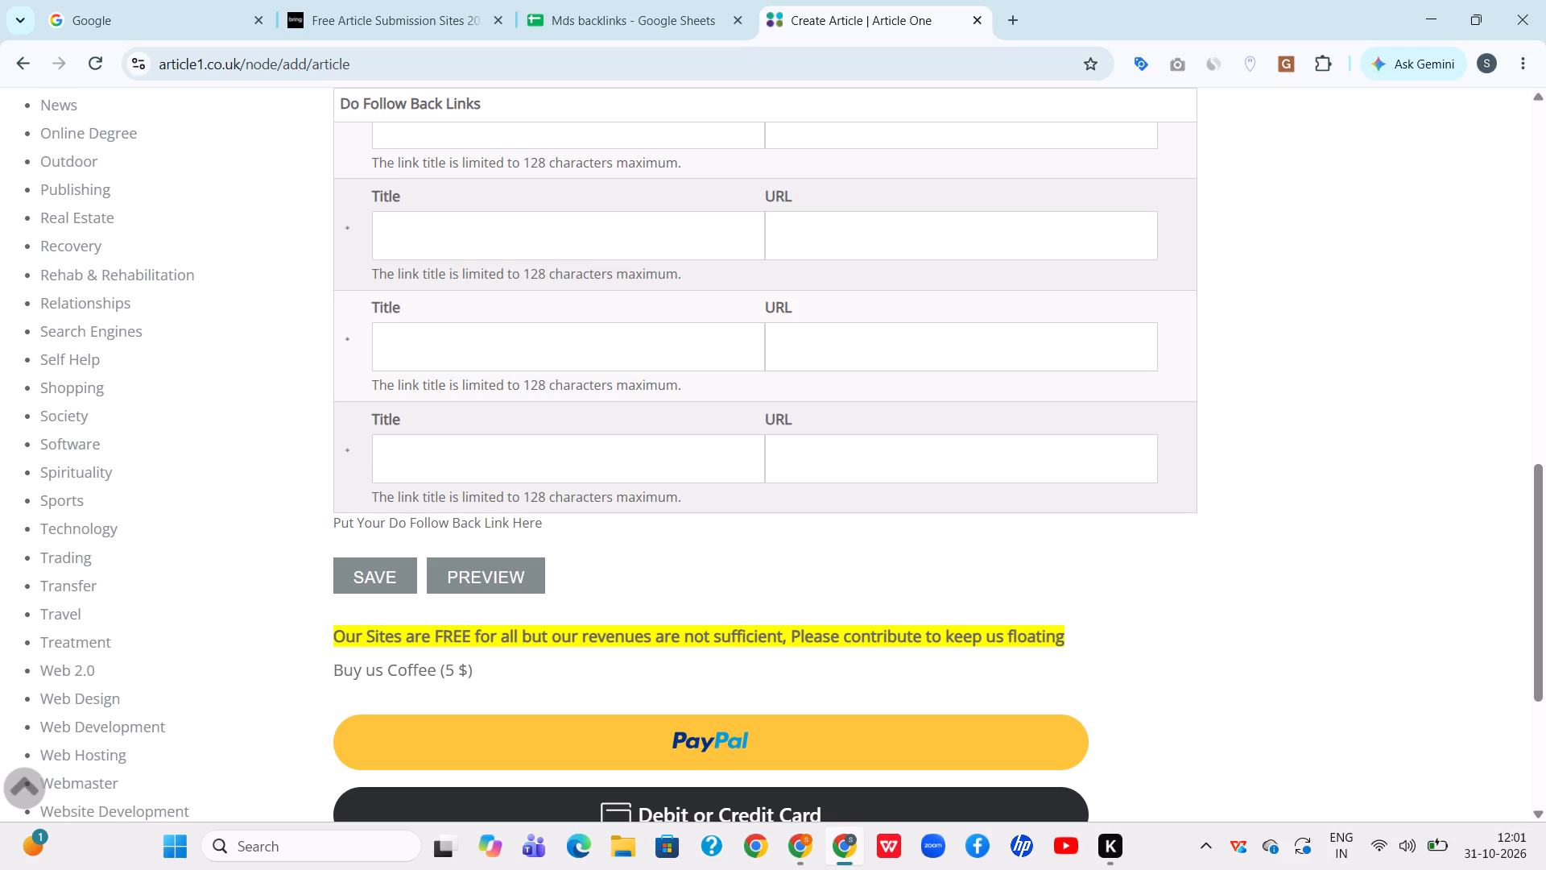
Review the Do Follow Back Links and save the IT training institute article on article1.co.uk.
scroll(642, 538, "up", 2)
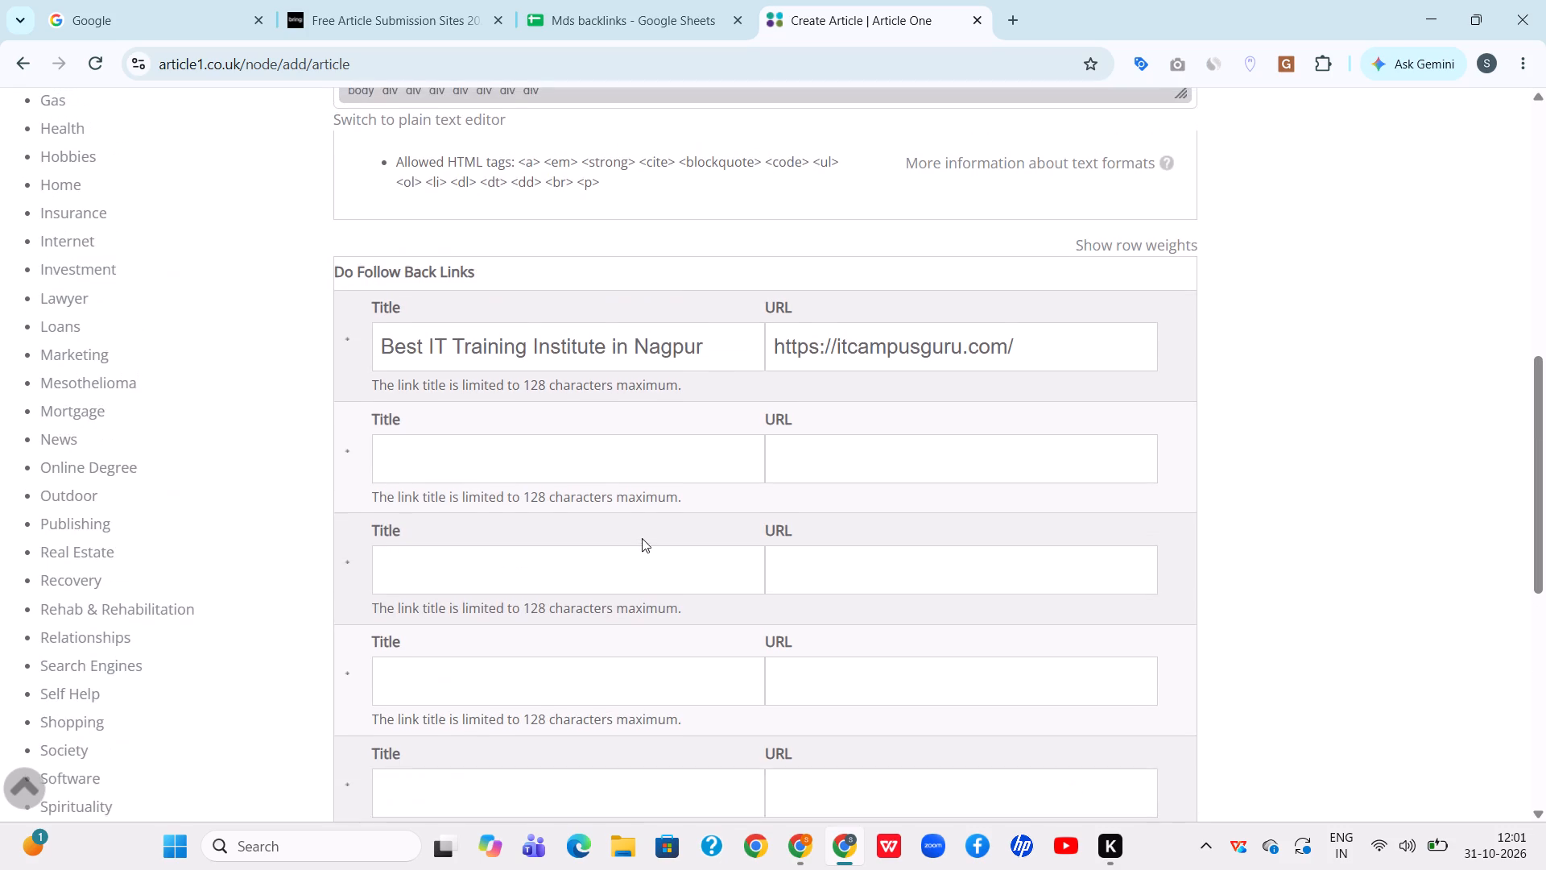
scroll(642, 538, "down", 6)
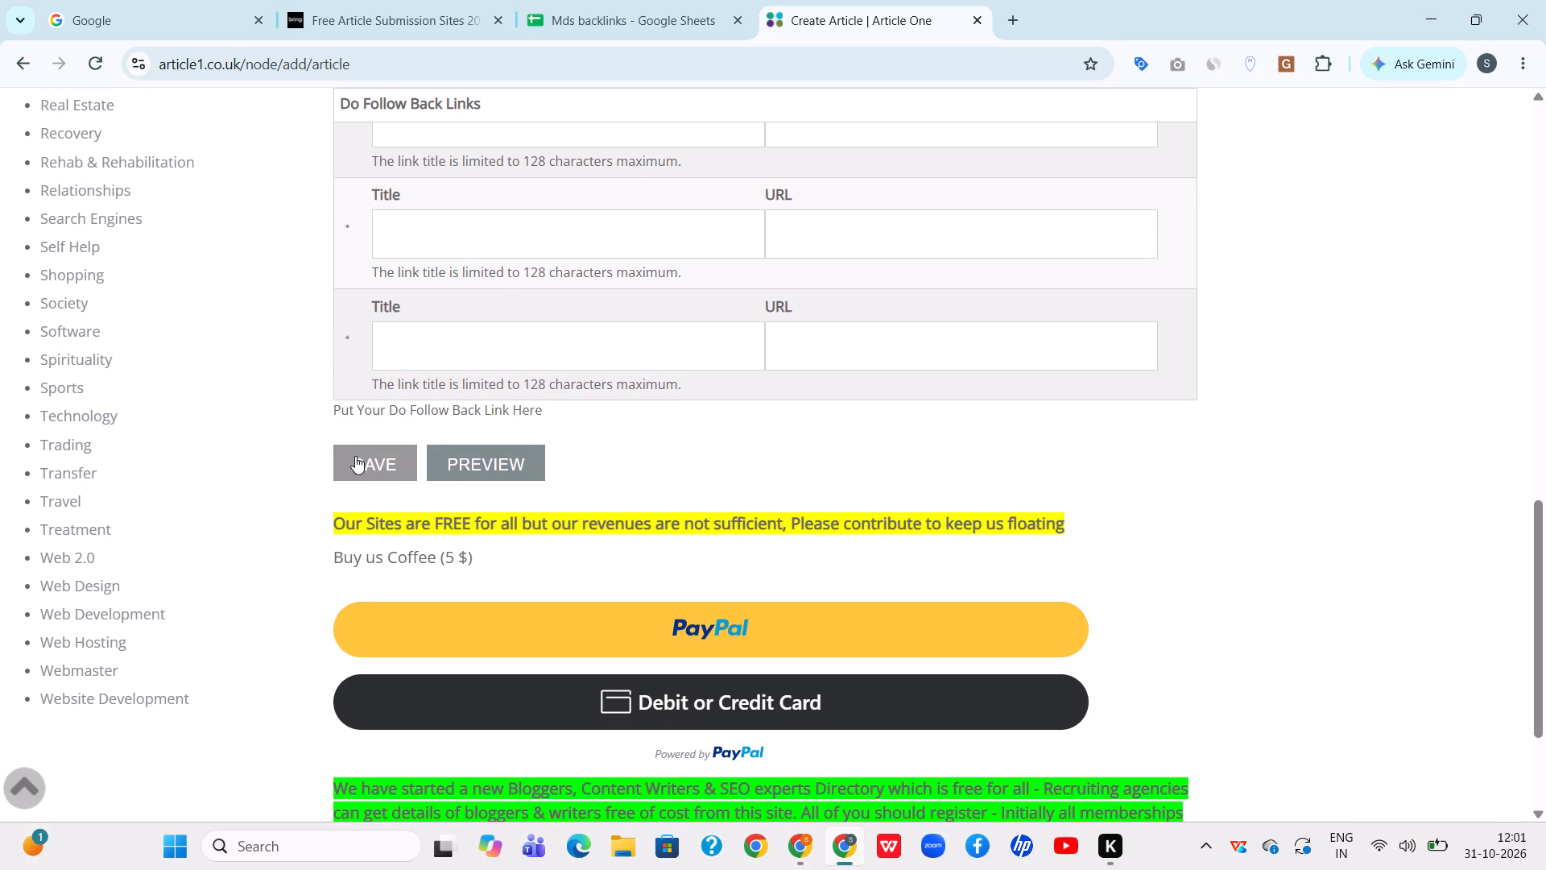
scroll(355, 456, "down", 1)
left_click(374, 442)
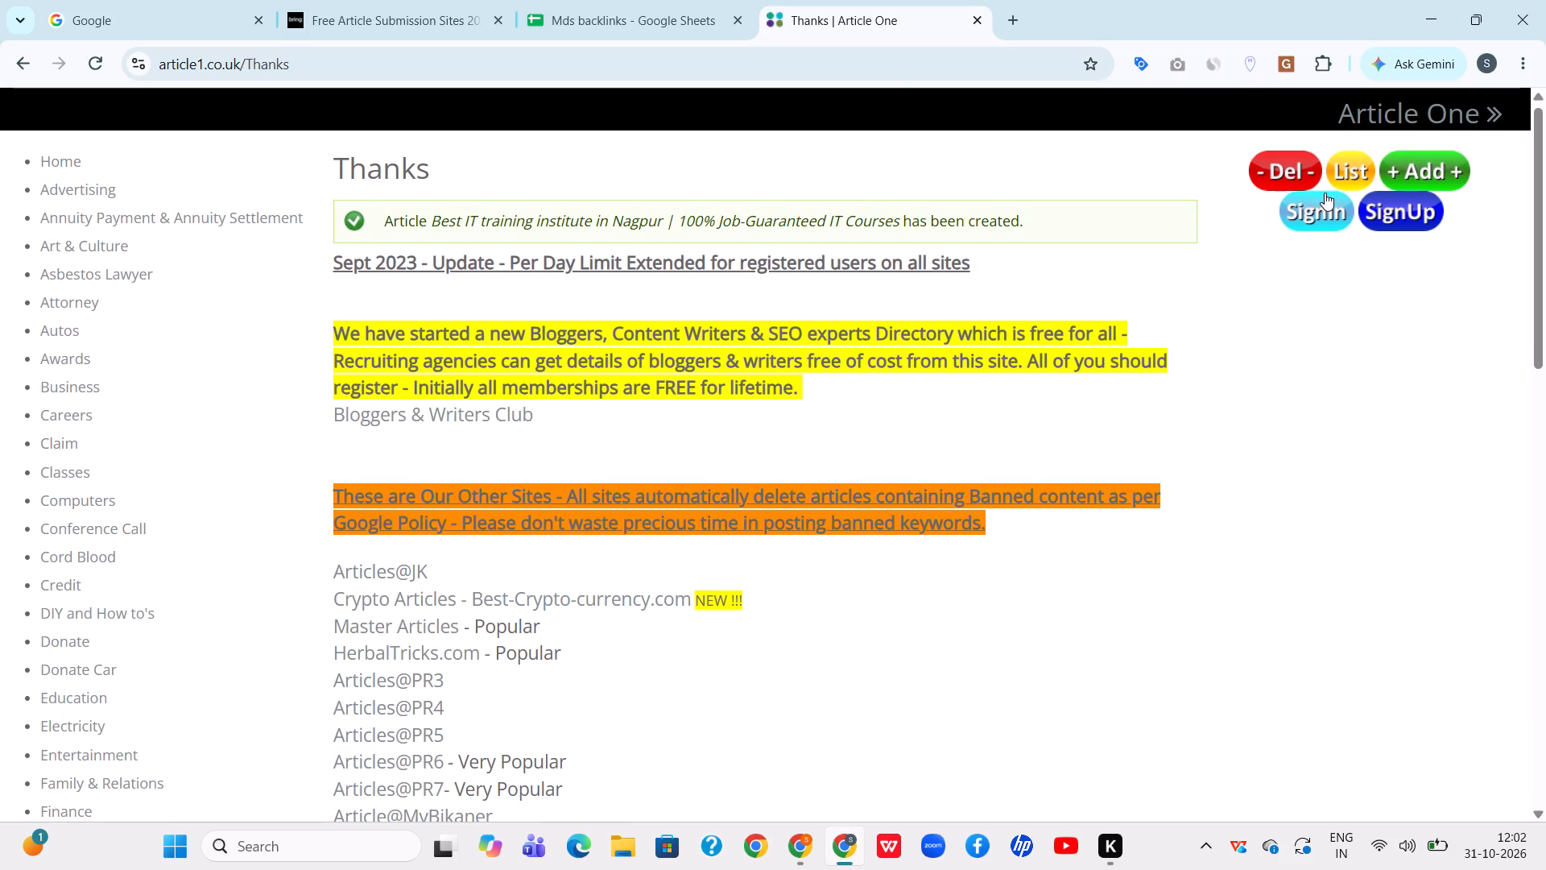
Look through the Thanks page for the new article's link and try to open the site's content list.
key("Page_Down")
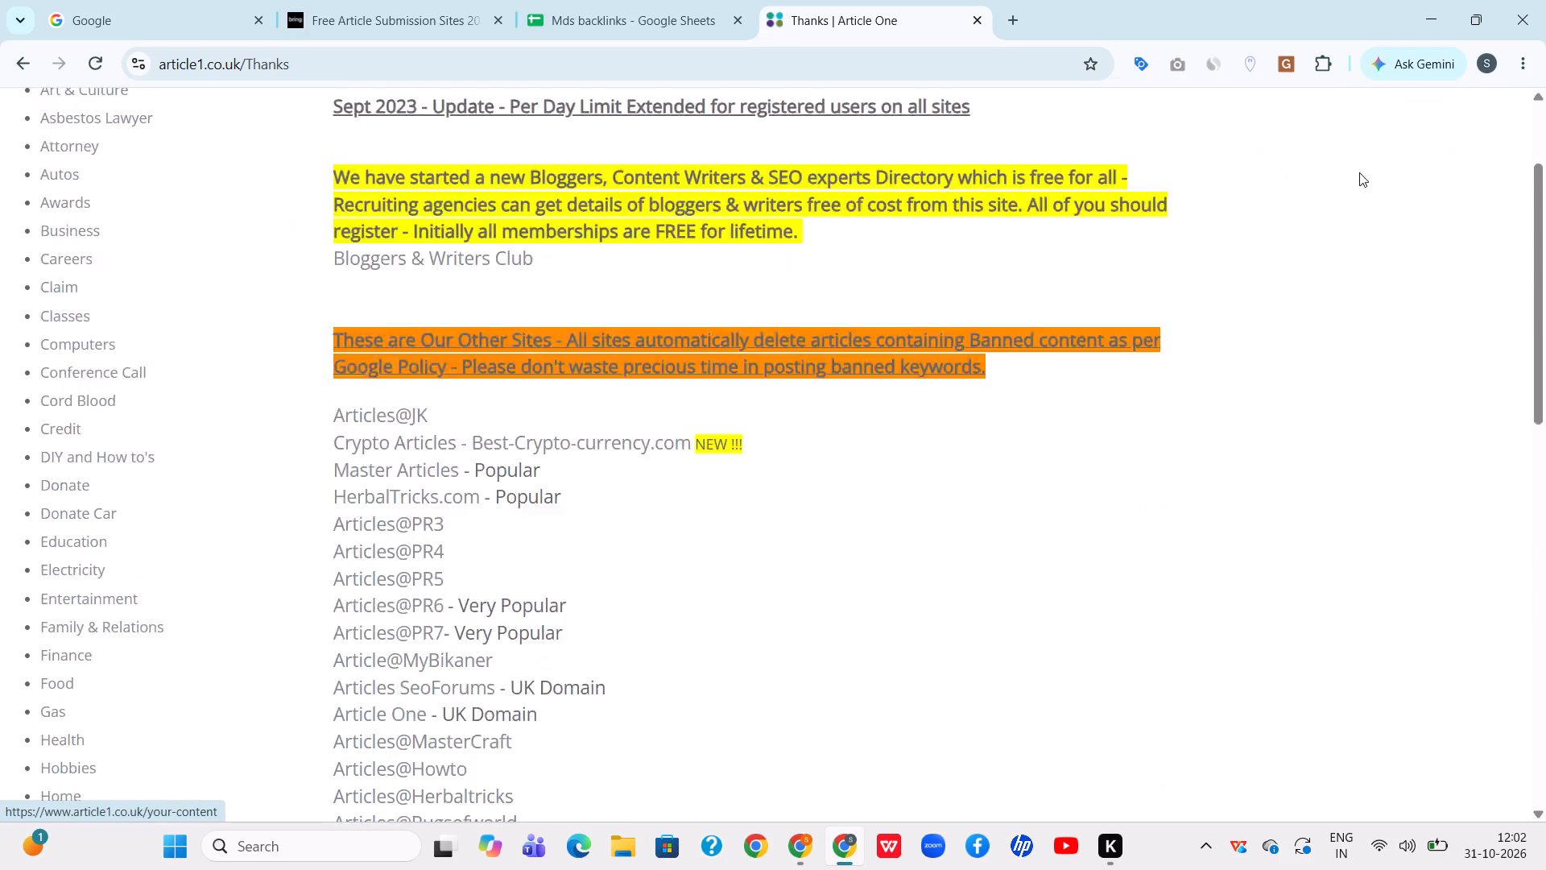
key("Page_Down")
key("Page_Up")
key("Page_Up")
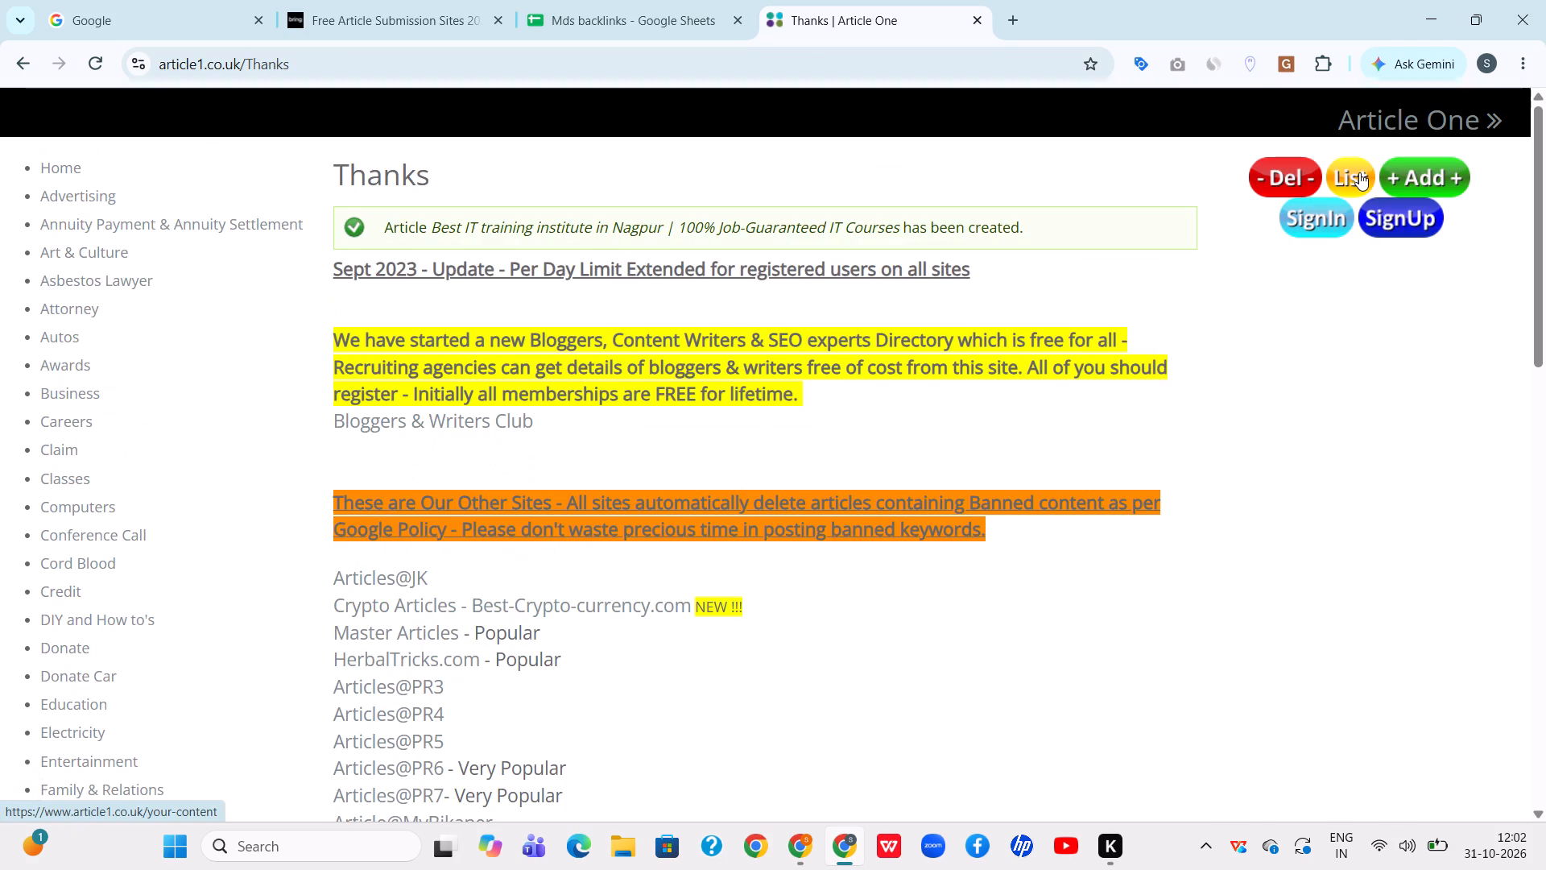
key("Page_Up")
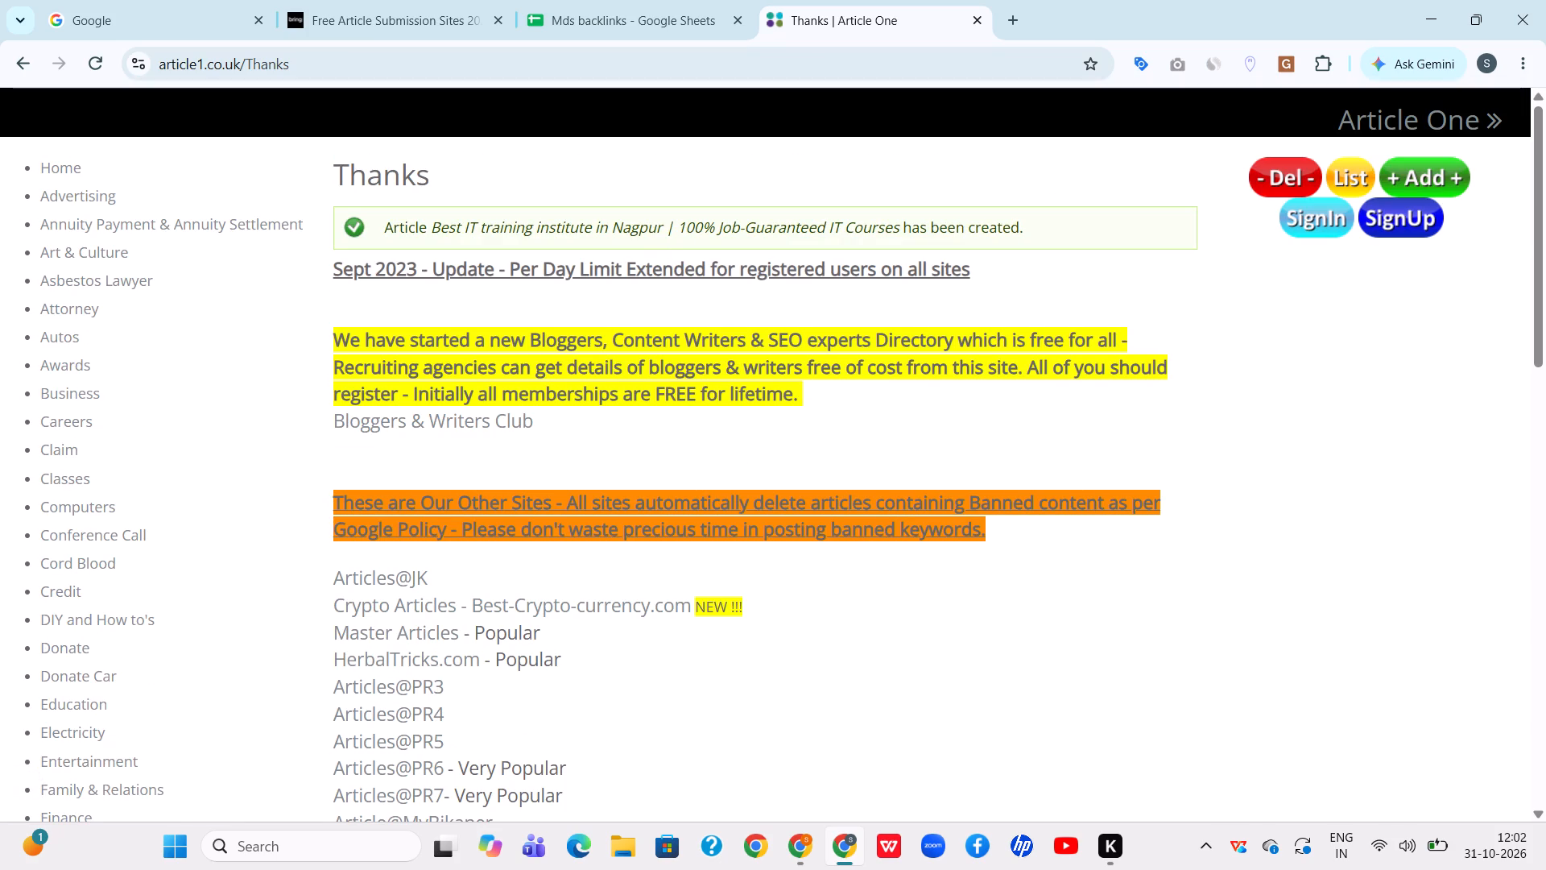
left_click(648, 232)
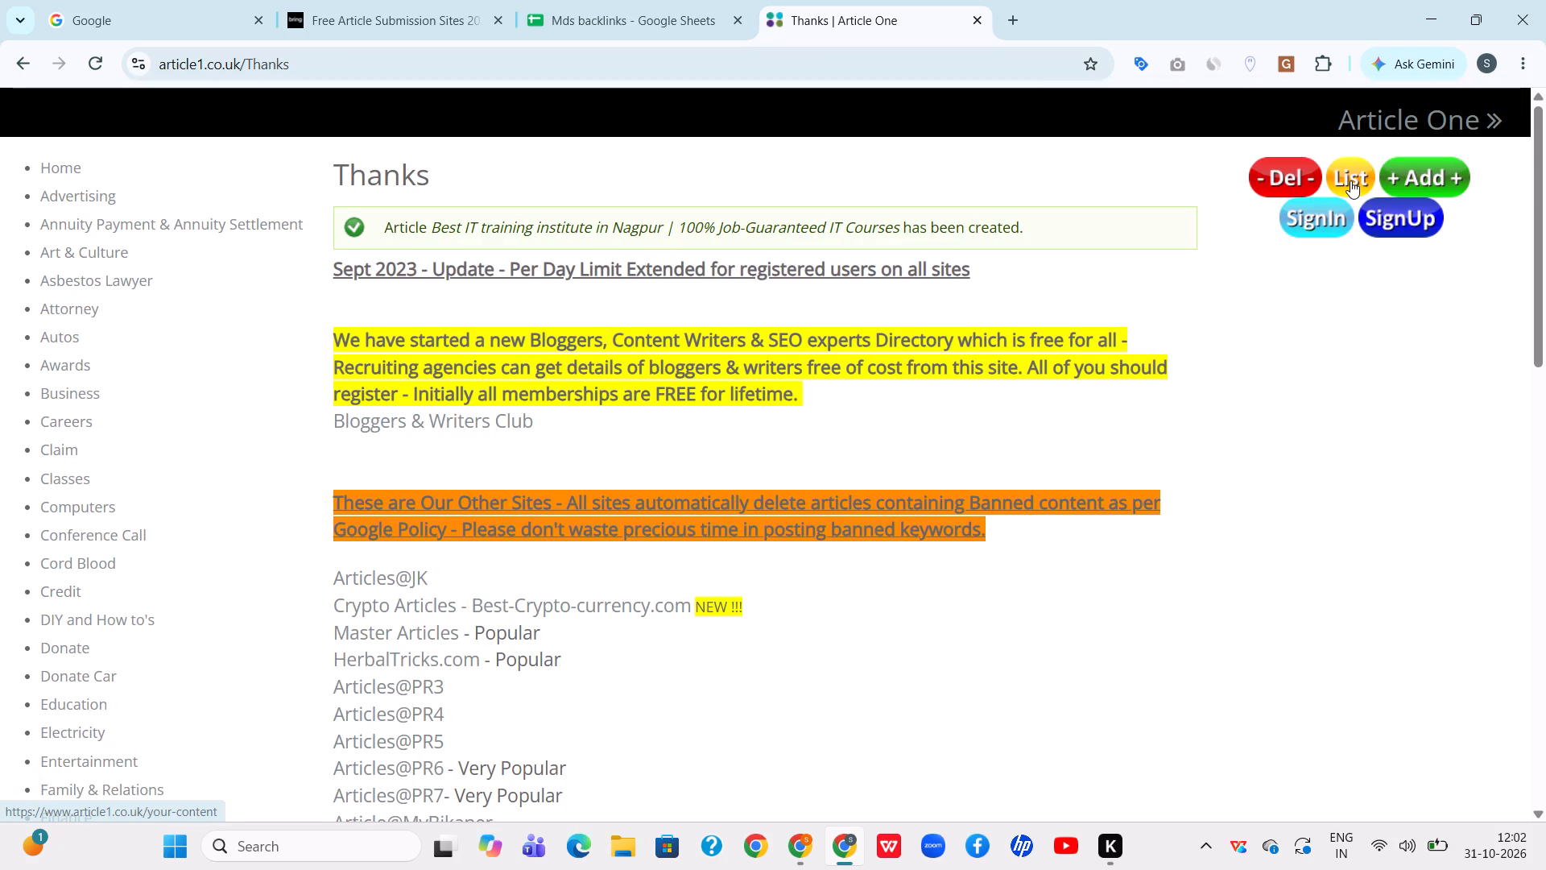
left_click(1350, 180)
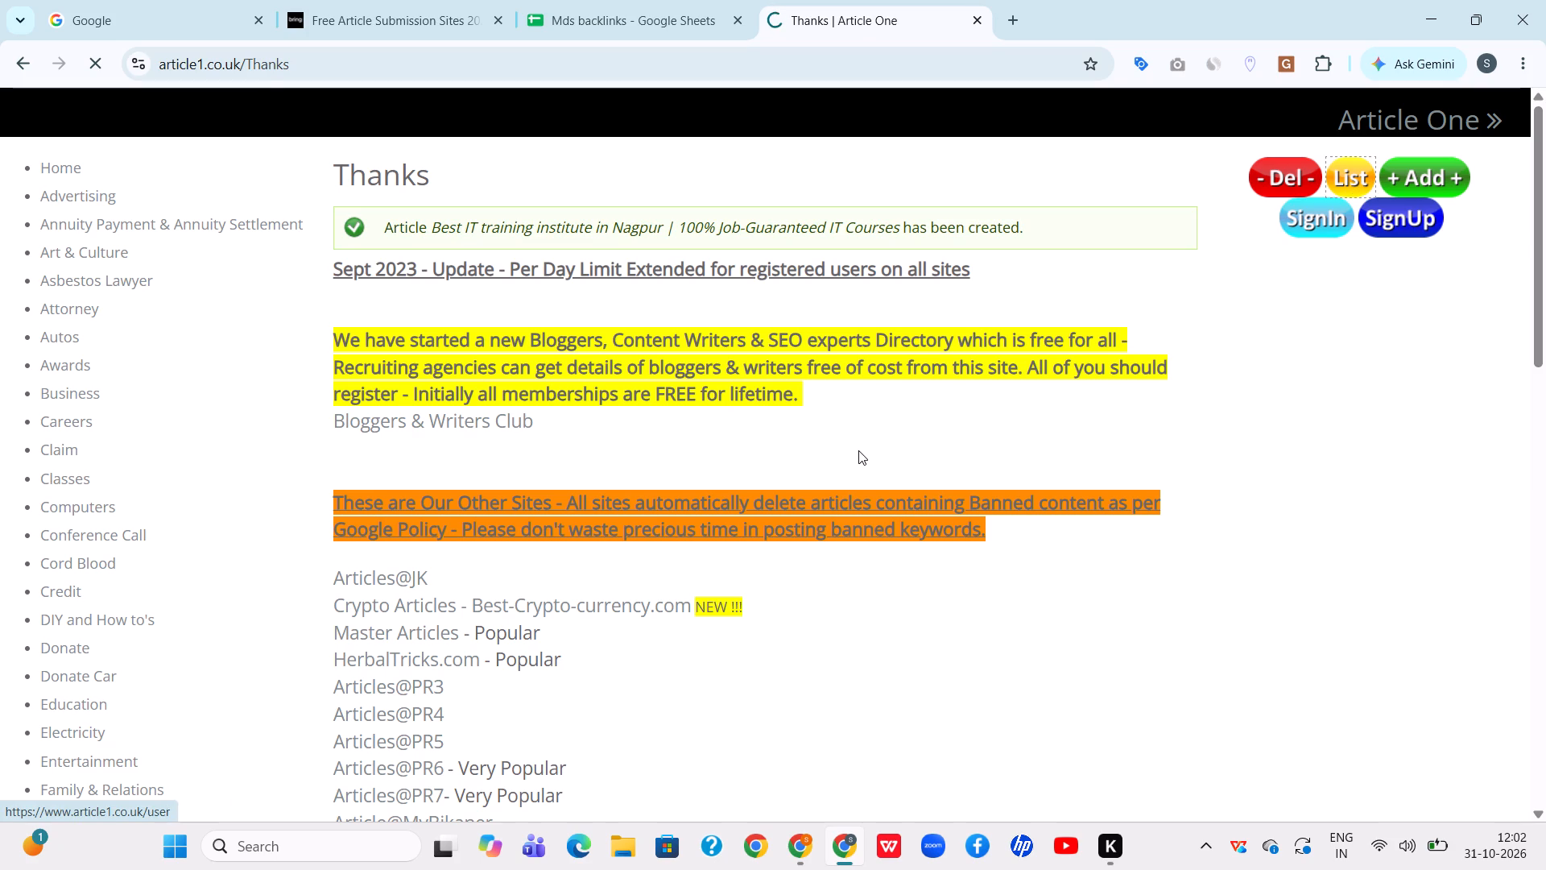
scroll(585, 325, "right", 6)
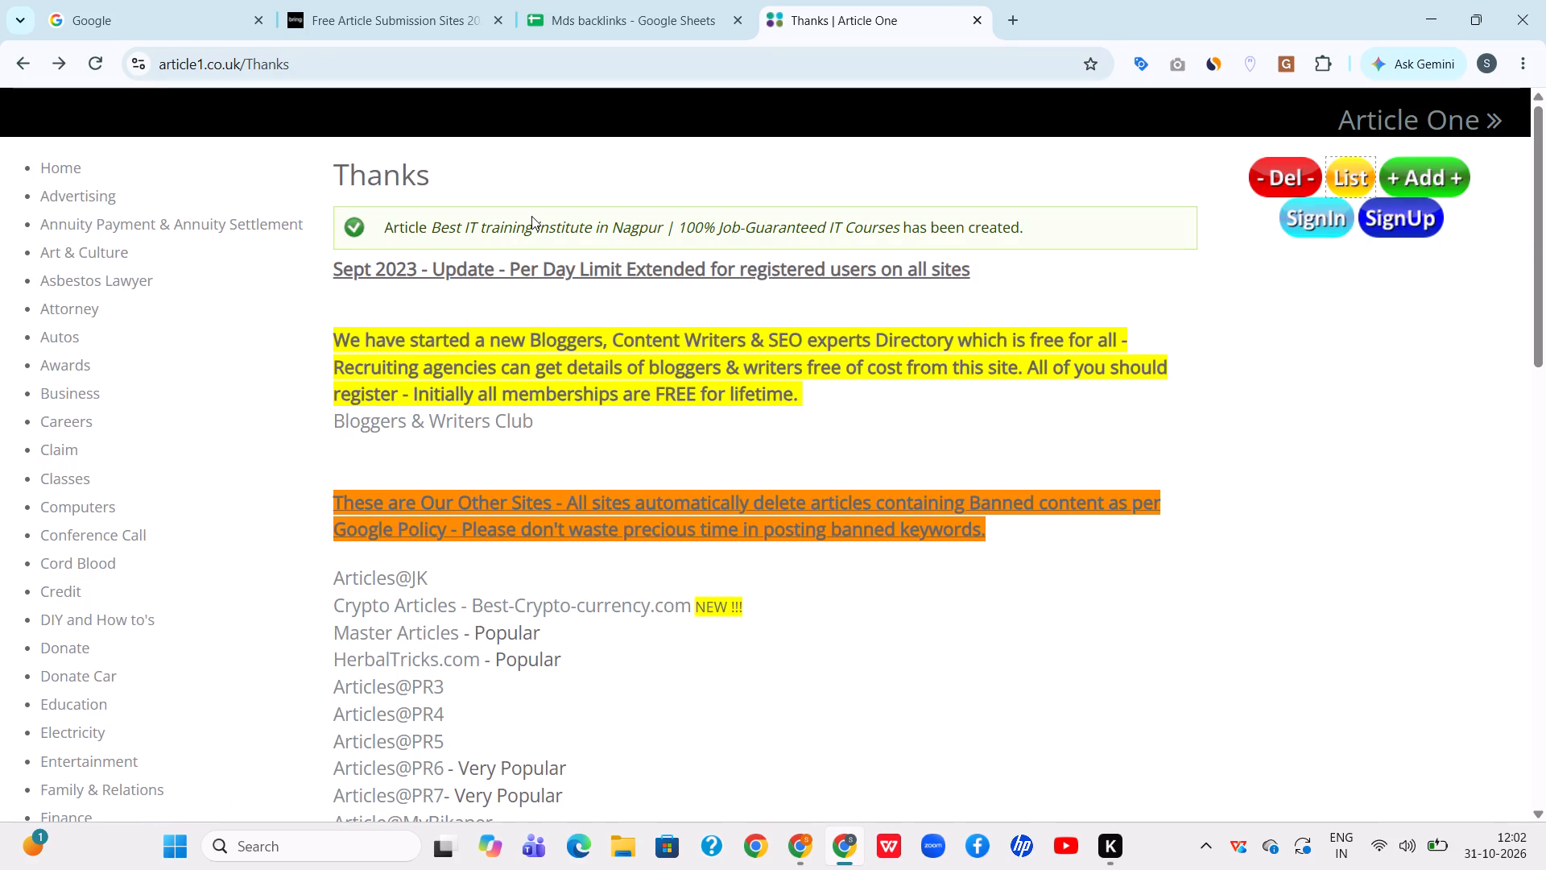
Try to open the article1.co.uk home page in a new tab and return to the Thanks page.
left_click(1023, 0)
type("articel")
key("BackSpace")
key("BackSpace")
type("le1")
key("Return")
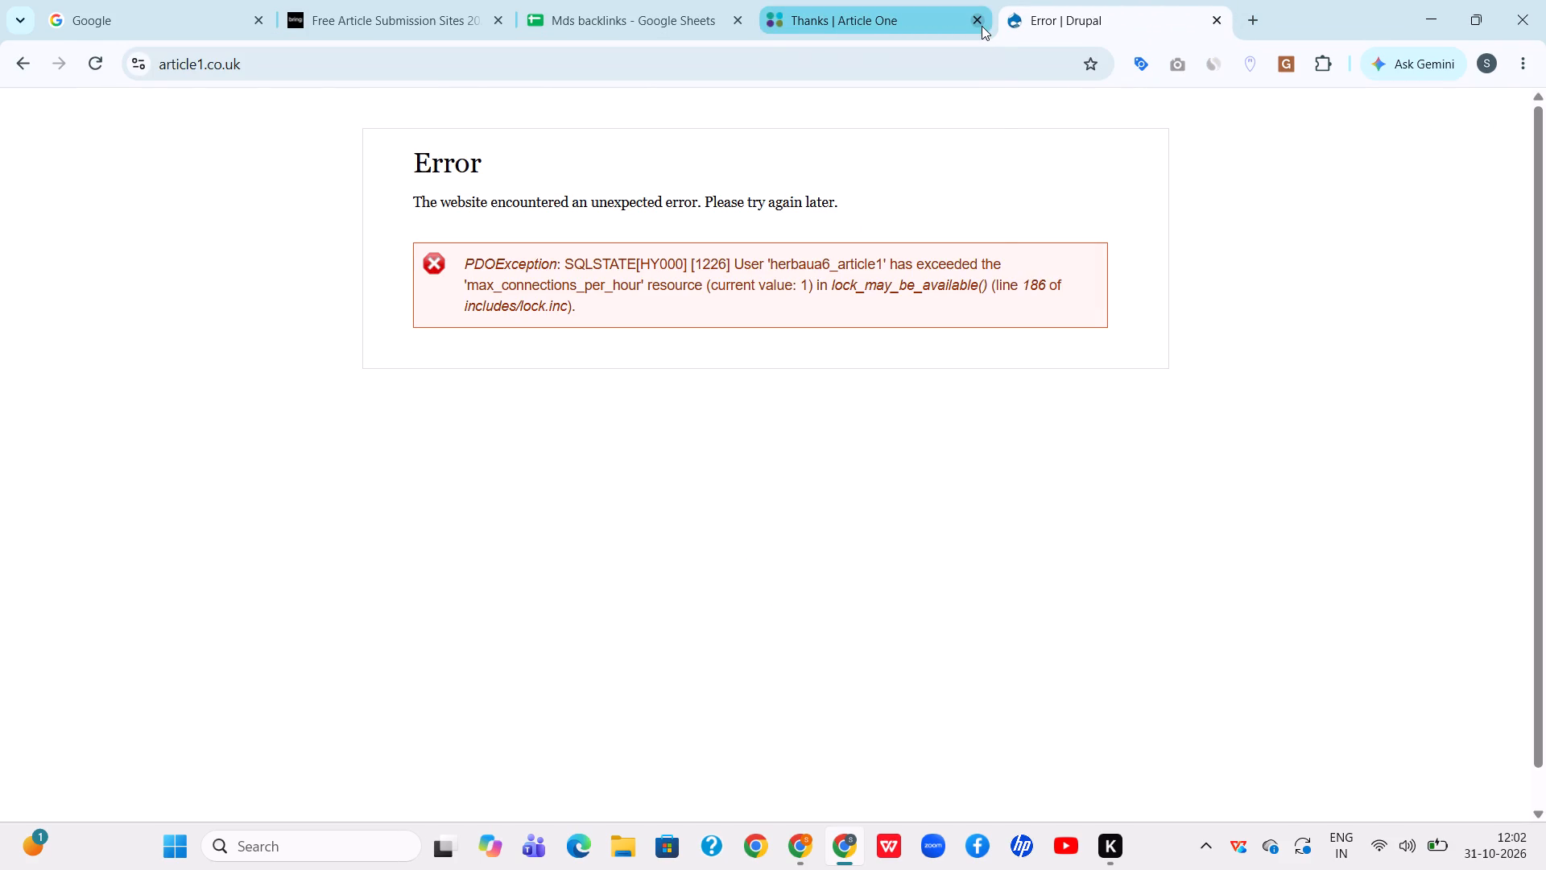
left_click(936, 0)
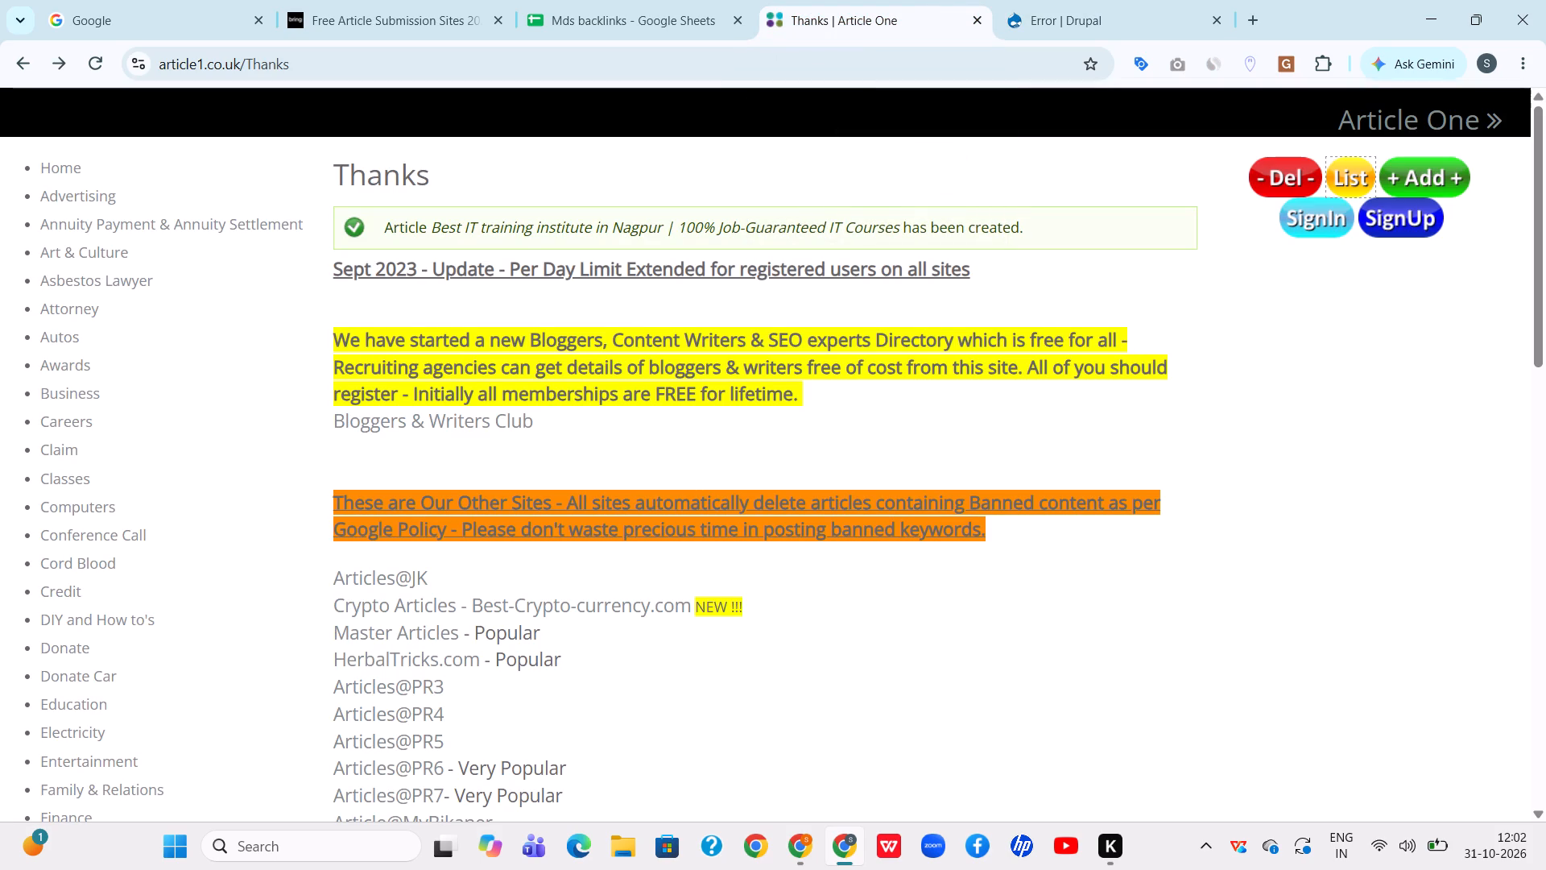
scroll(527, 280, "right", 4)
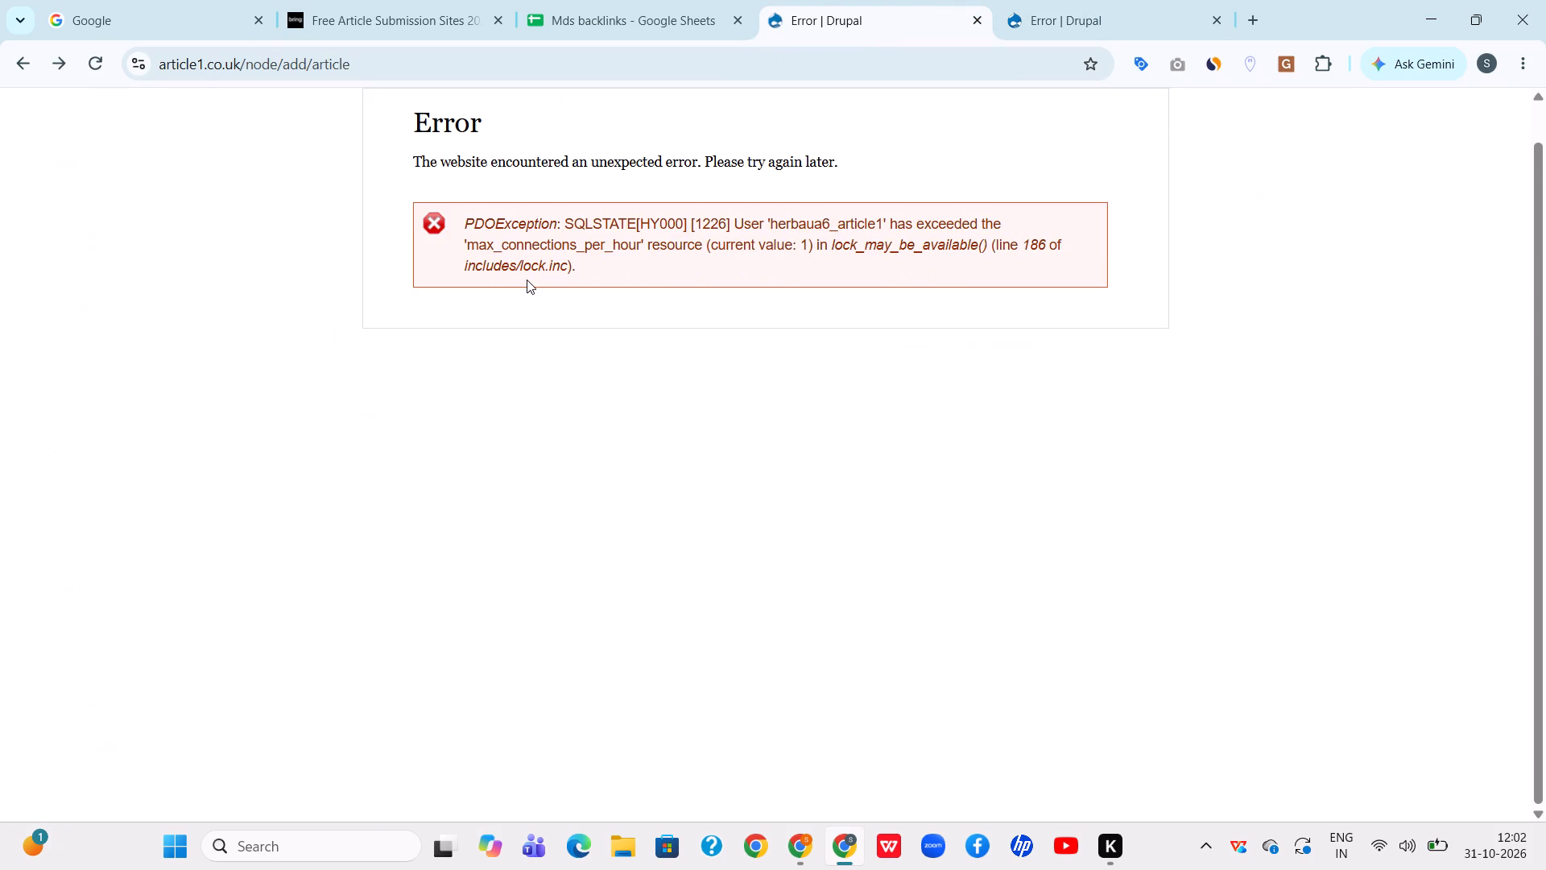
scroll(527, 280, "left", 6)
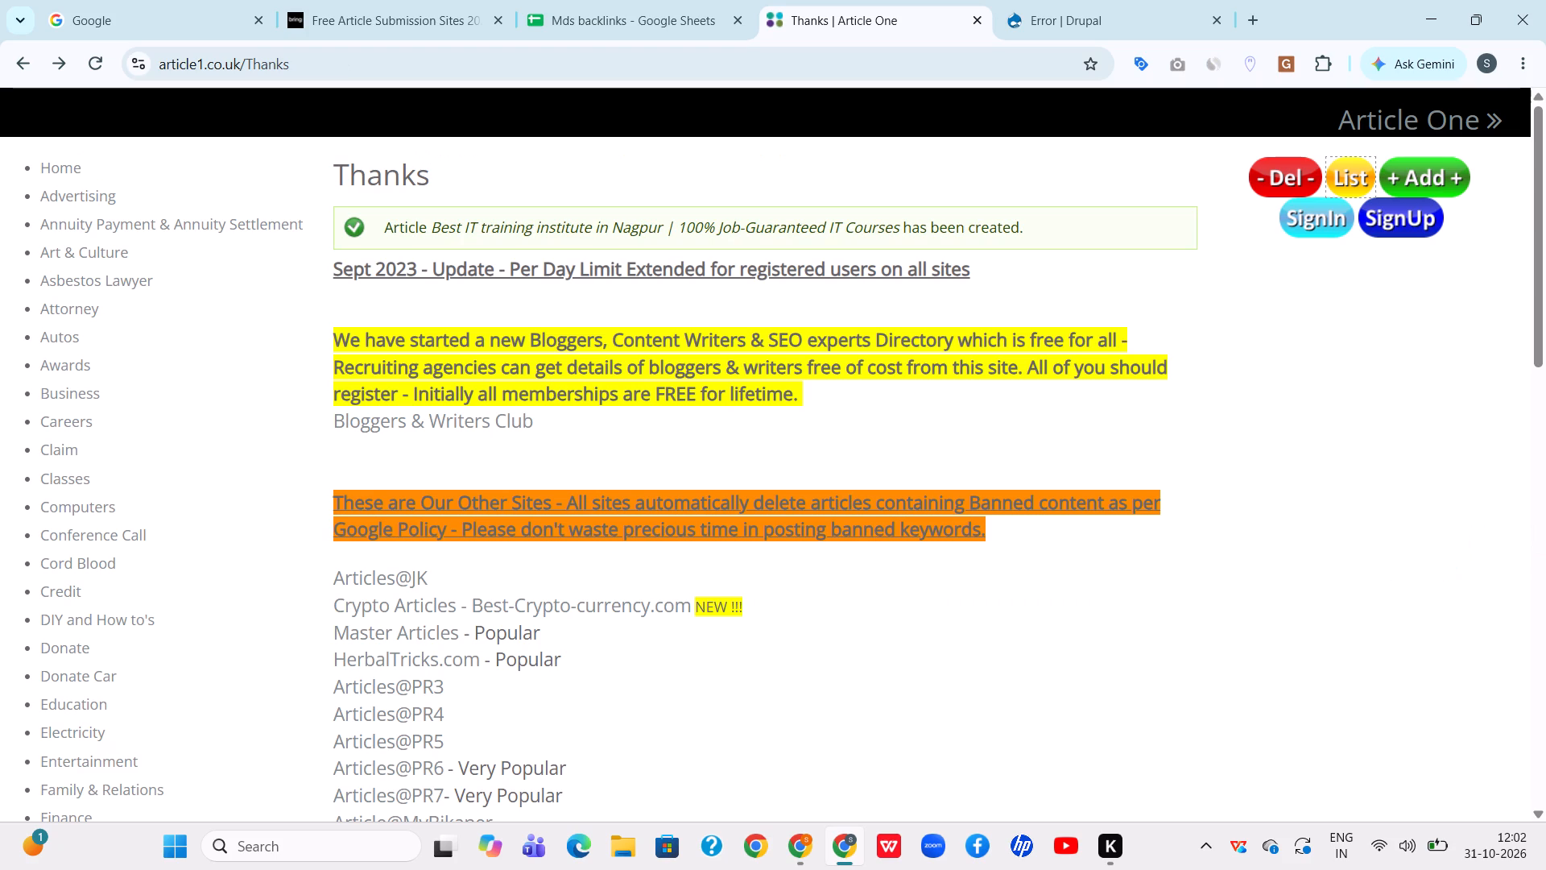
left_click(408, 68)
key("ctrl+c")
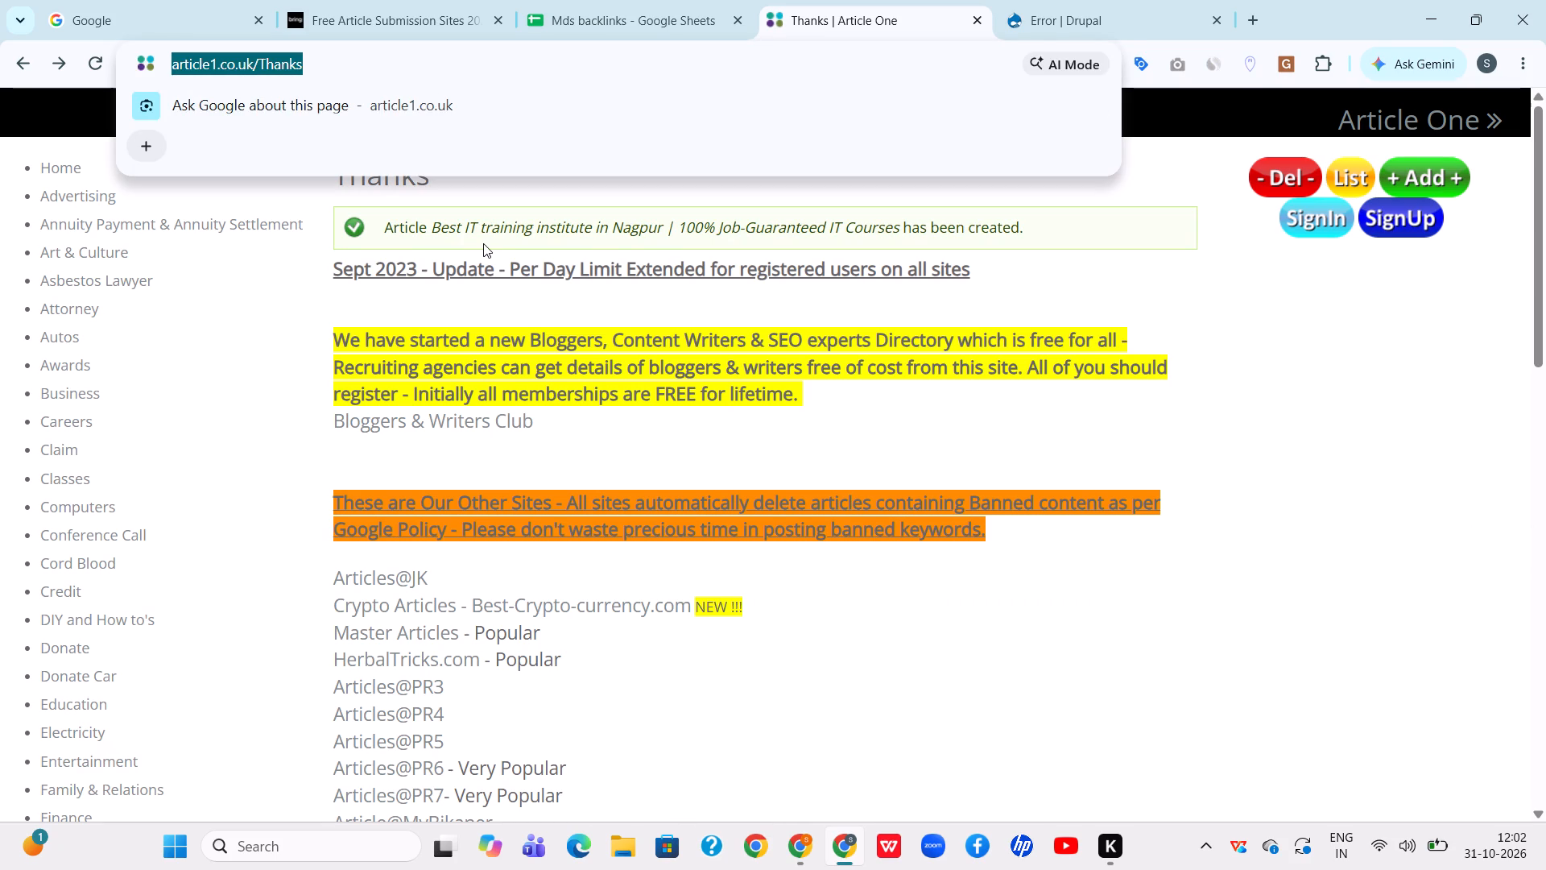
left_click(483, 243)
left_click(628, 1)
key("ctrl+v")
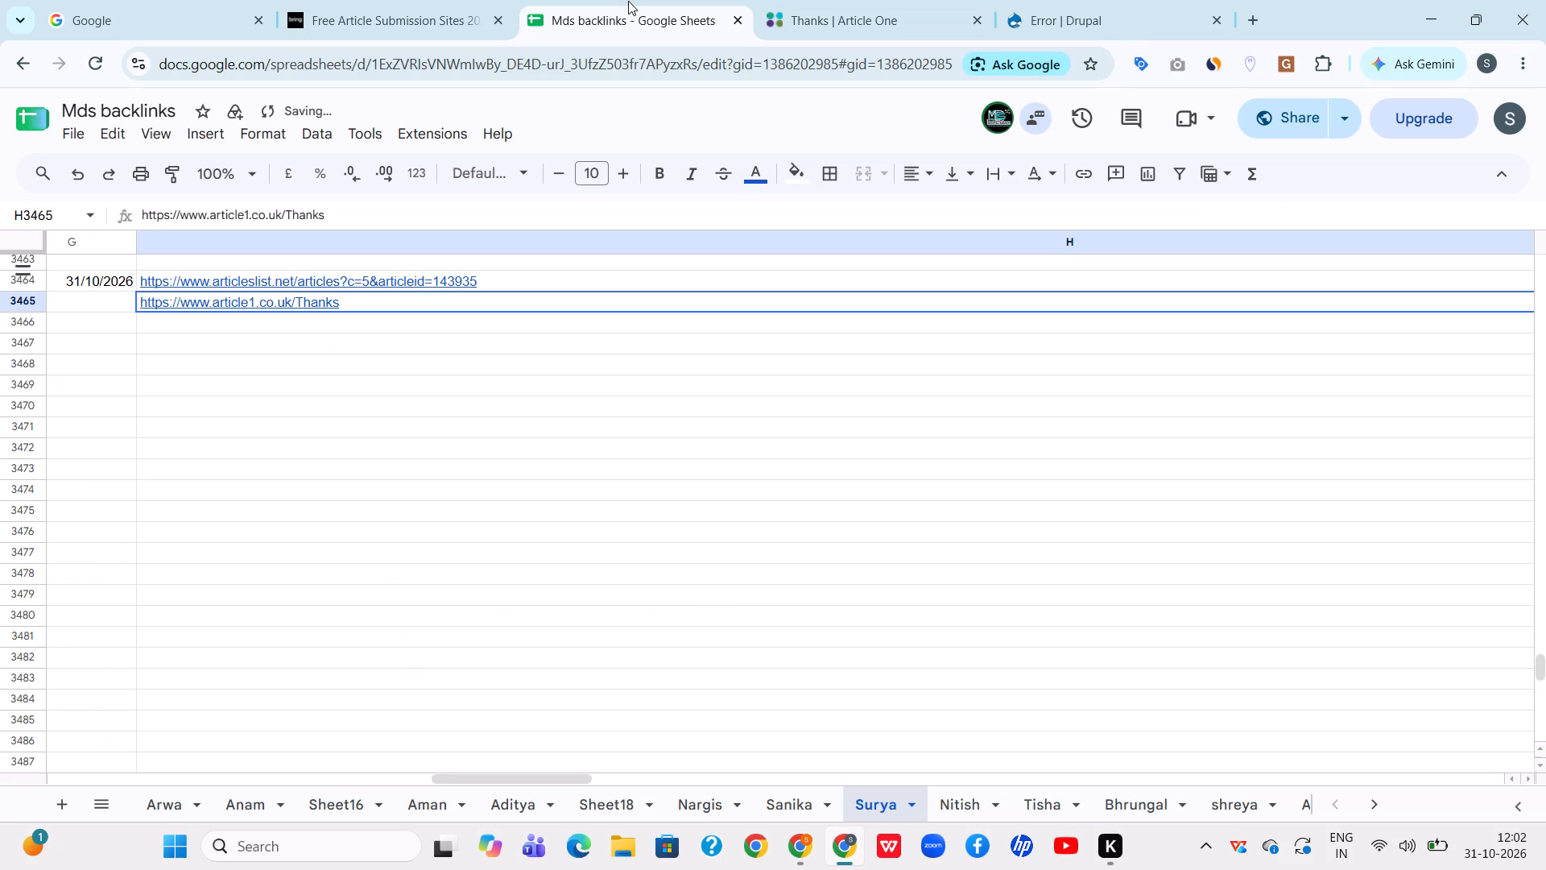
Select cell D3652, the first empty row below the Priyadarshini School backlink dated 31/10/2026.
key("Left")
key("Left")
key("Left")
key("Left")
key("Left")
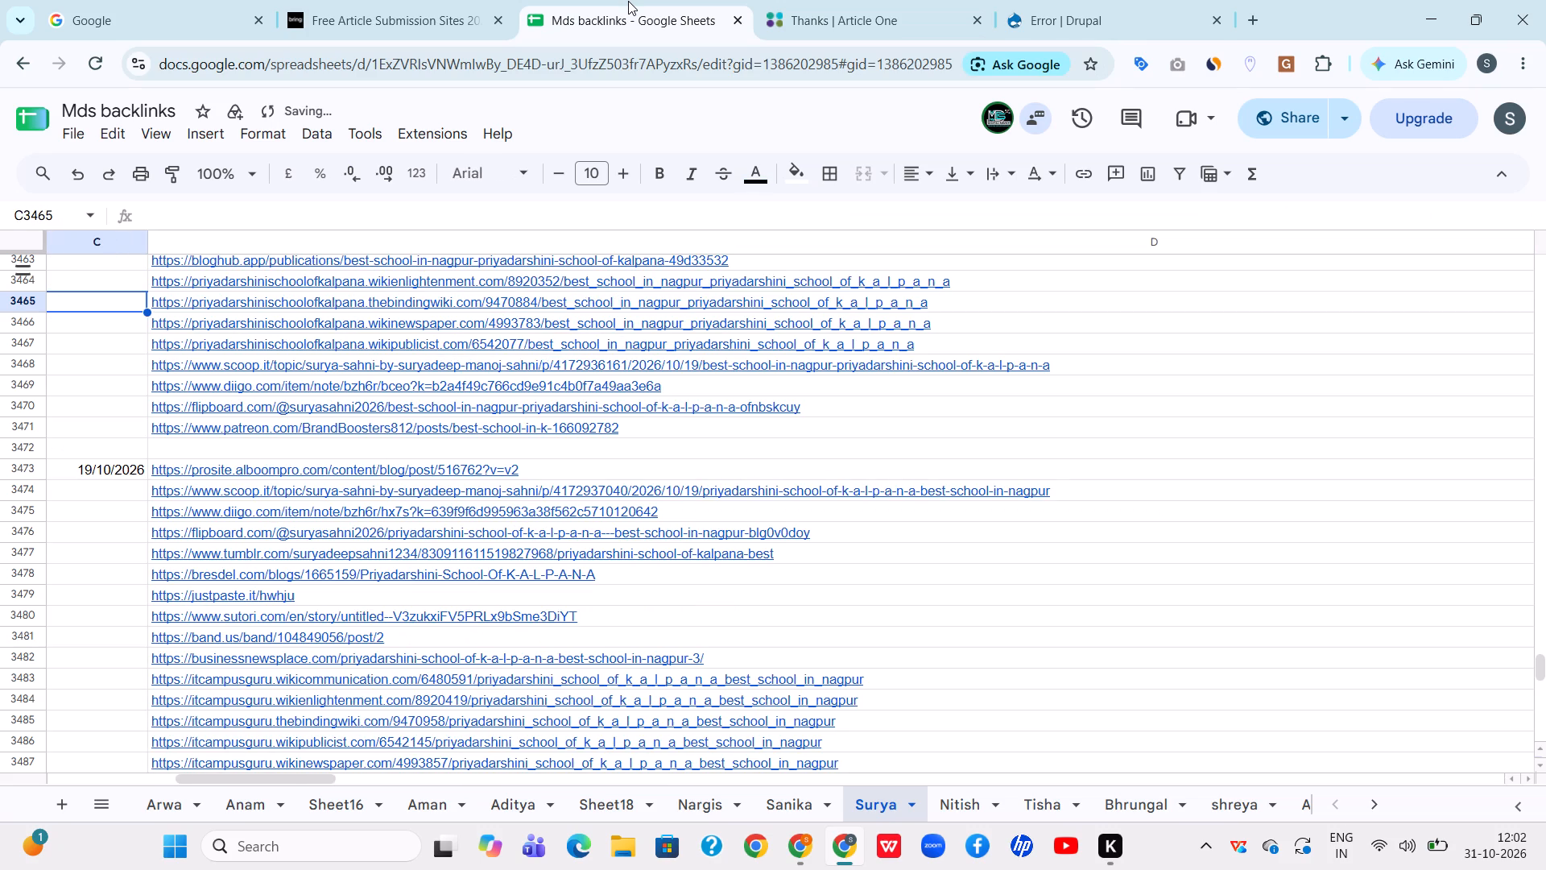
key("Page_Down")
key("Page_Down")
key("Page_Down")
key("Page_Down")
key("Page_Down")
key("Page_Down")
key("Page_Down")
key("Page_Down")
key("Page_Down")
key("Page_Down")
key("Page_Down")
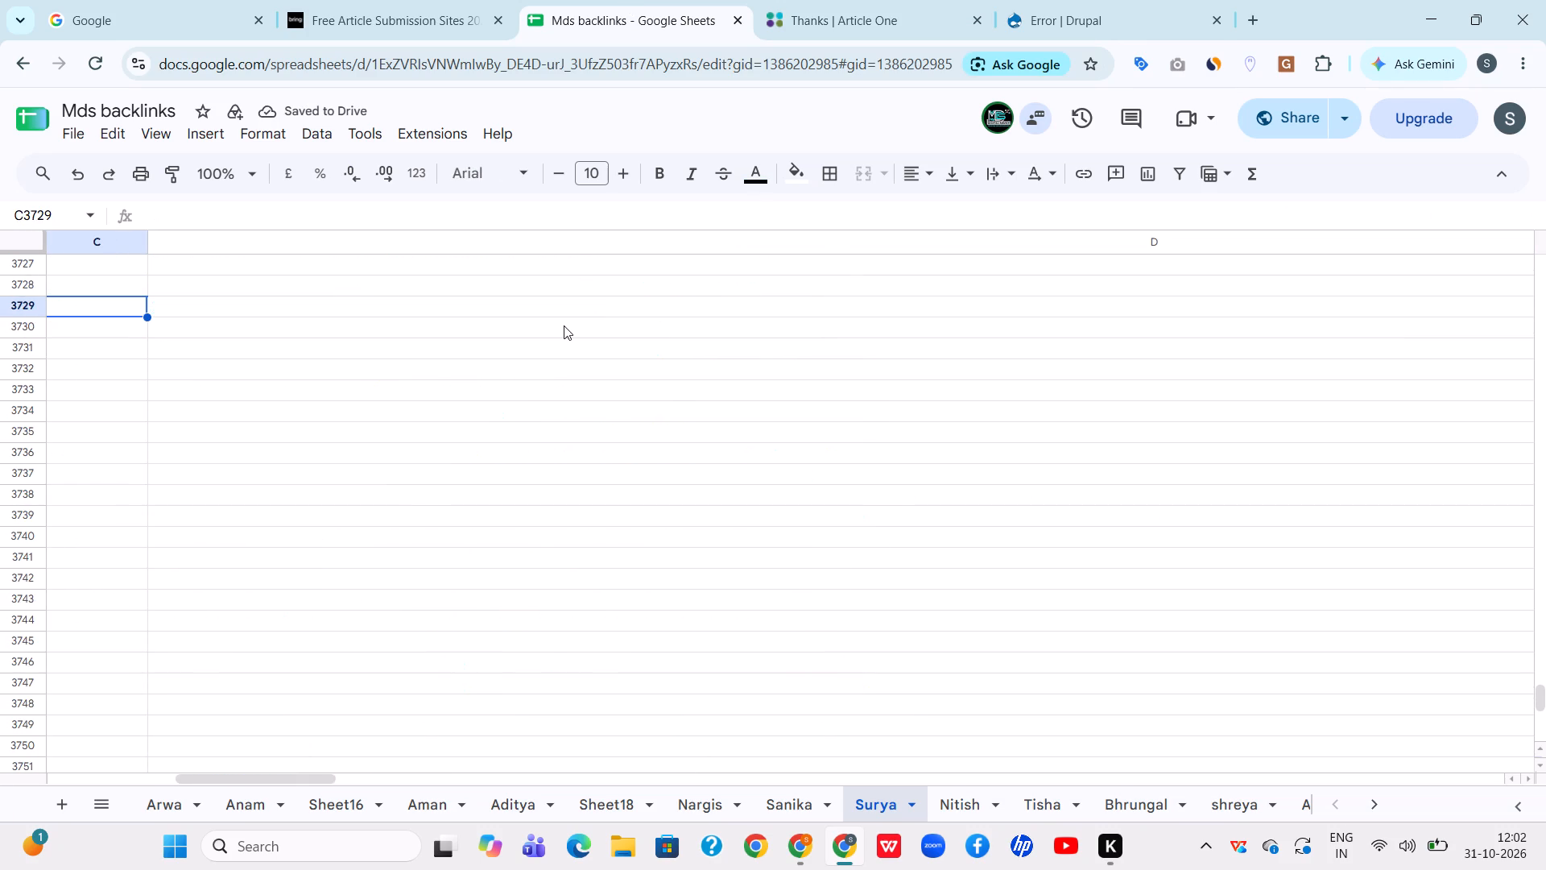
scroll(564, 325, "up", 3)
key("Page_Up")
scroll(564, 325, "up", 2)
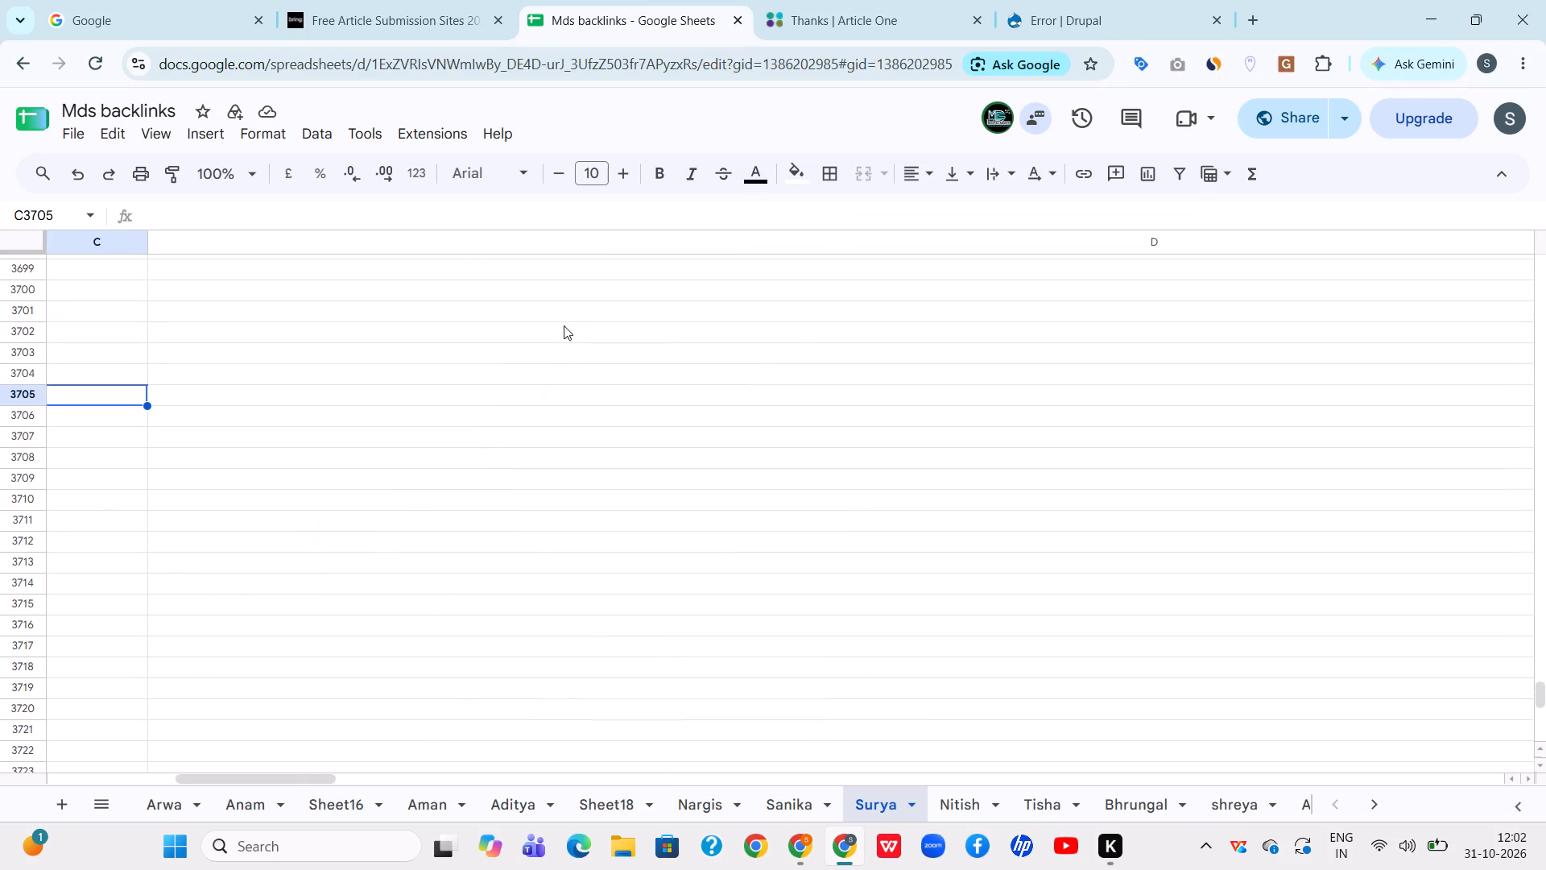
scroll(564, 325, "up", 8)
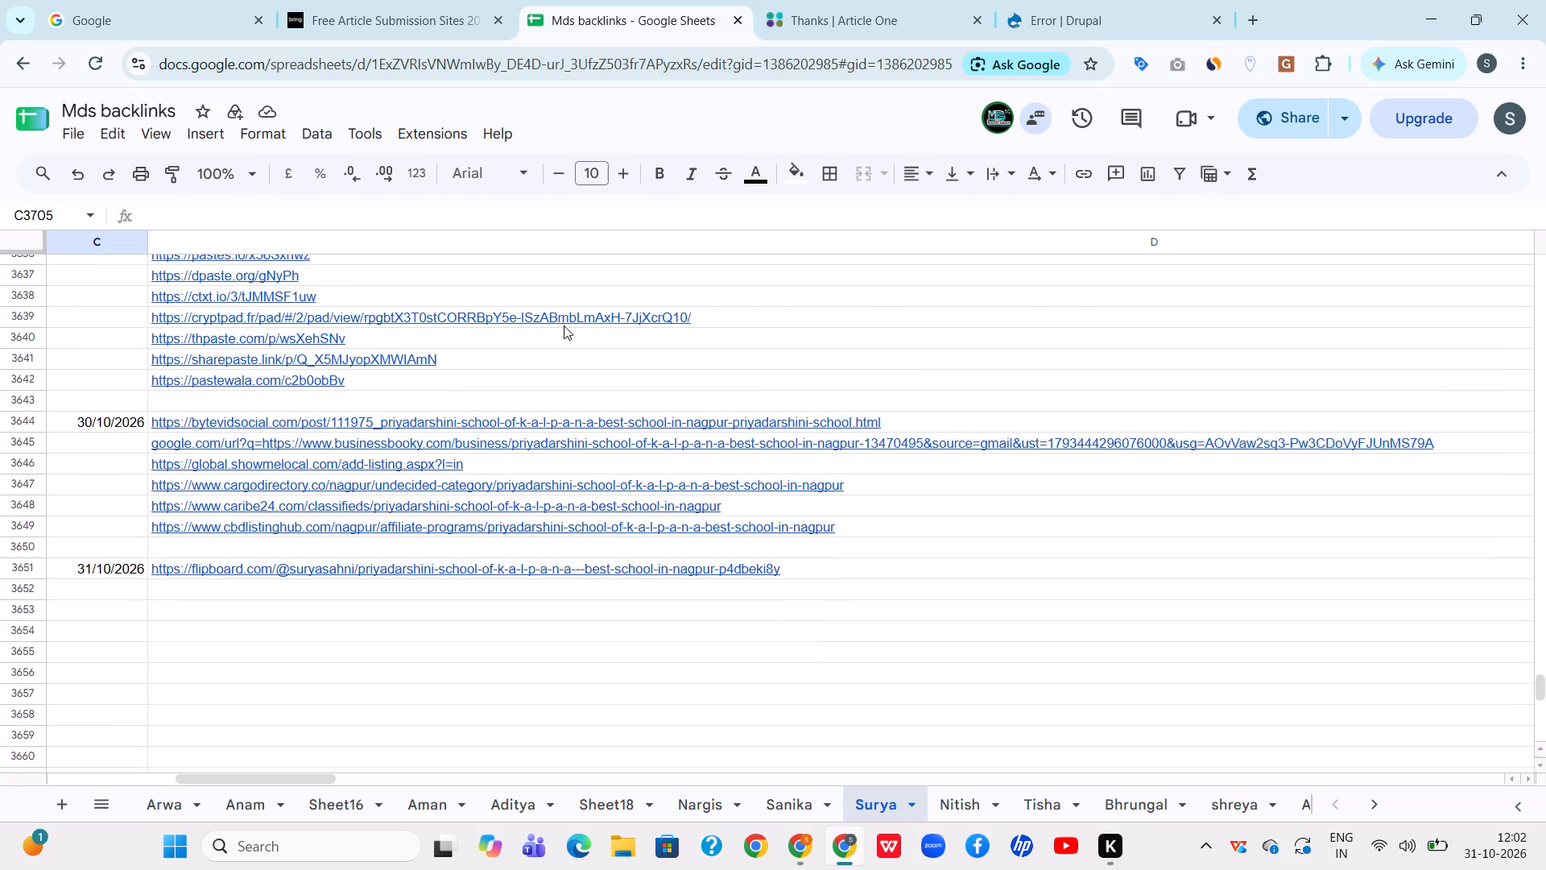
scroll(564, 325, "down", 2)
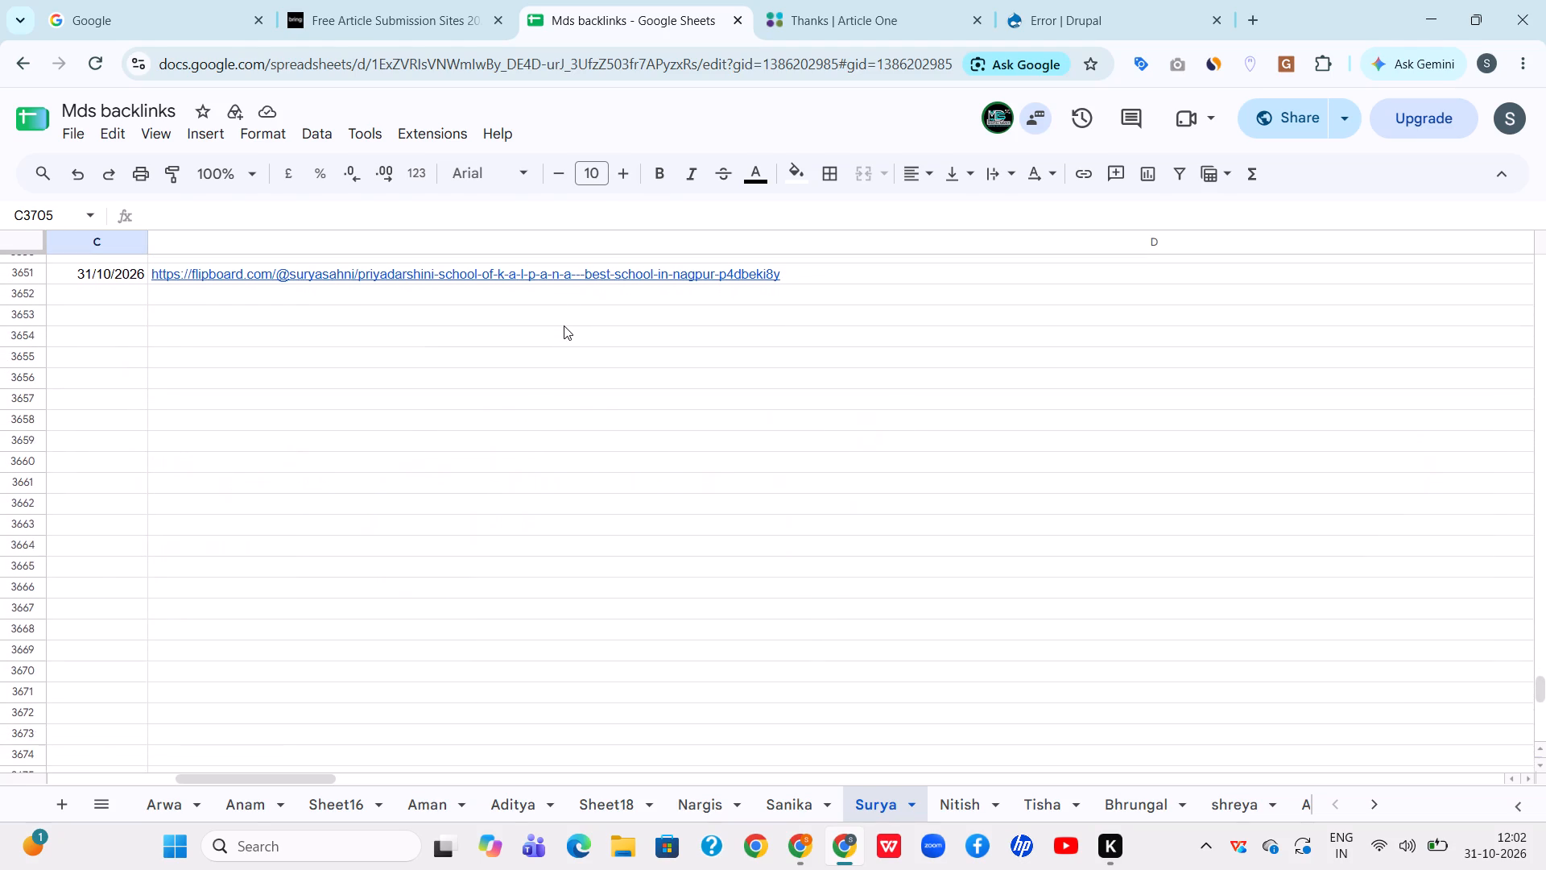
scroll(564, 325, "down", 1)
left_click(542, 294)
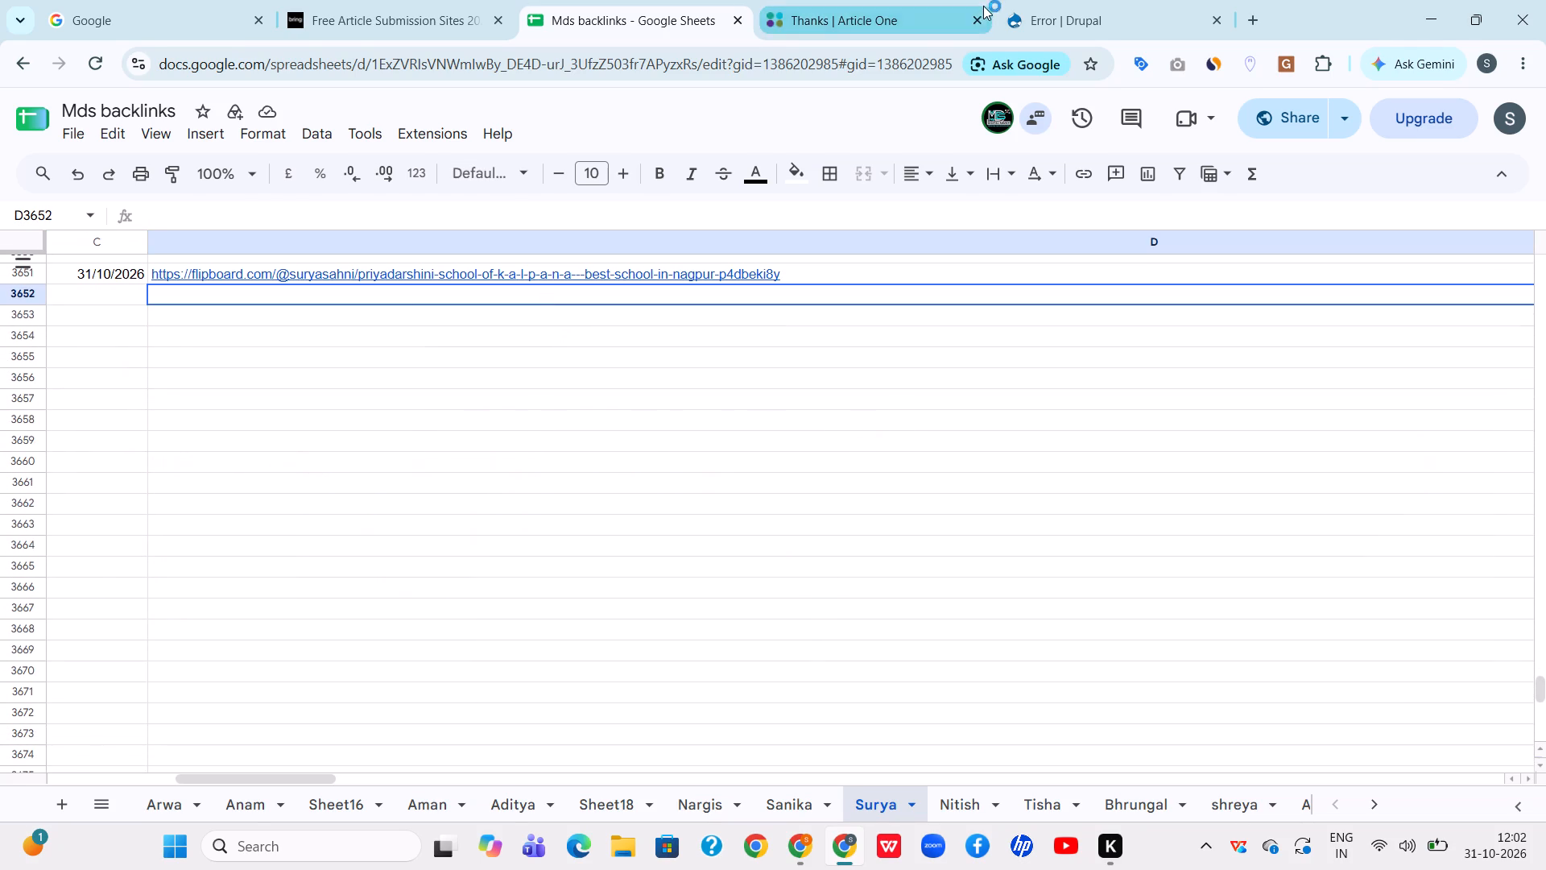
Close both article1.co.uk tabs.
left_click(974, 21)
left_click(974, 21)
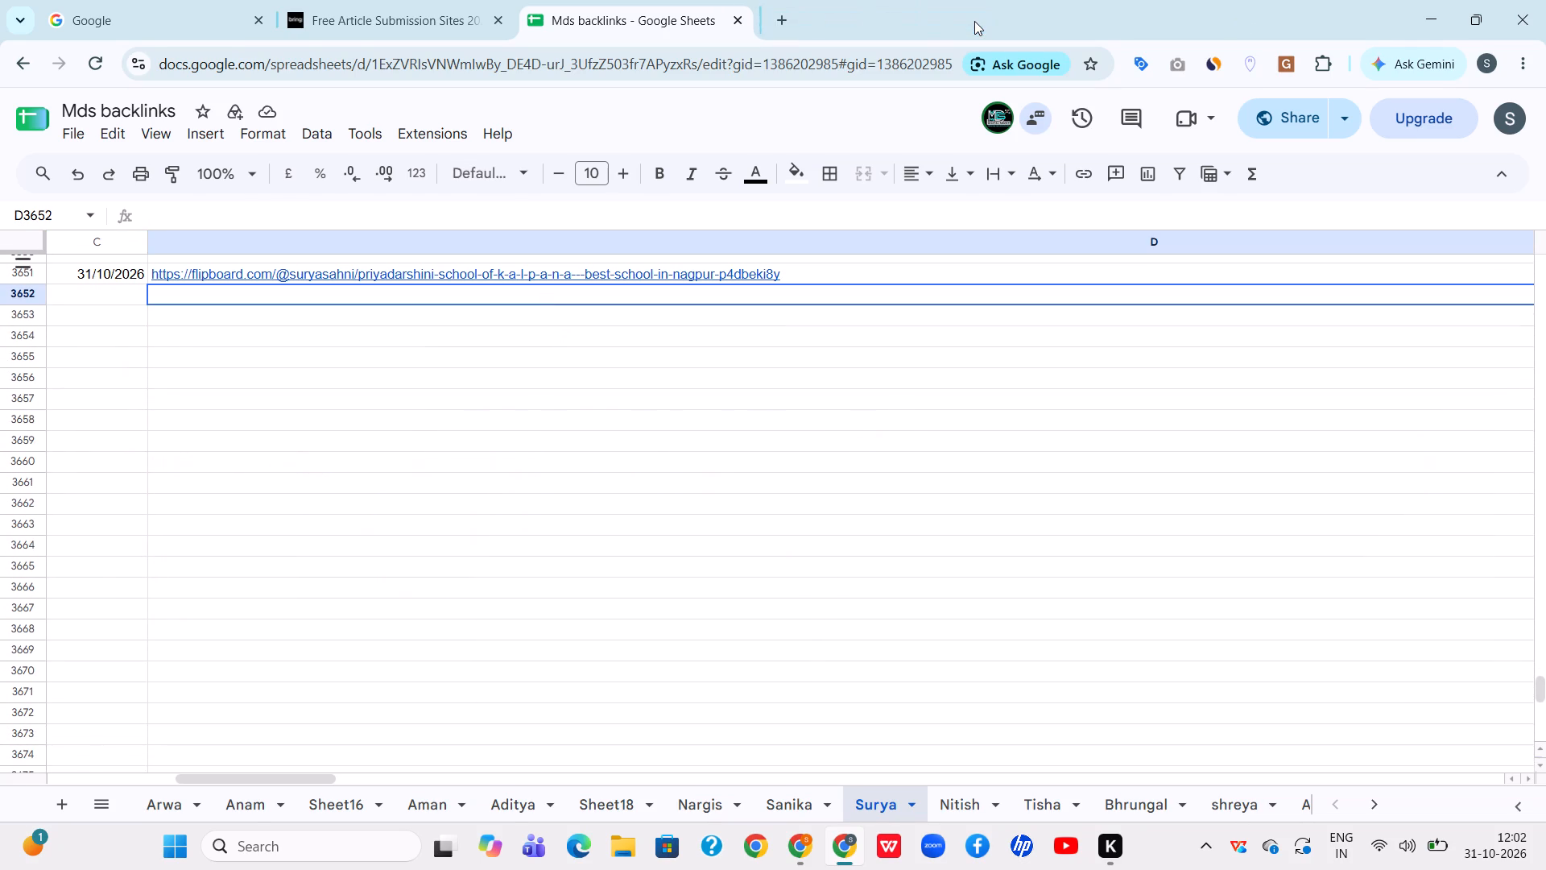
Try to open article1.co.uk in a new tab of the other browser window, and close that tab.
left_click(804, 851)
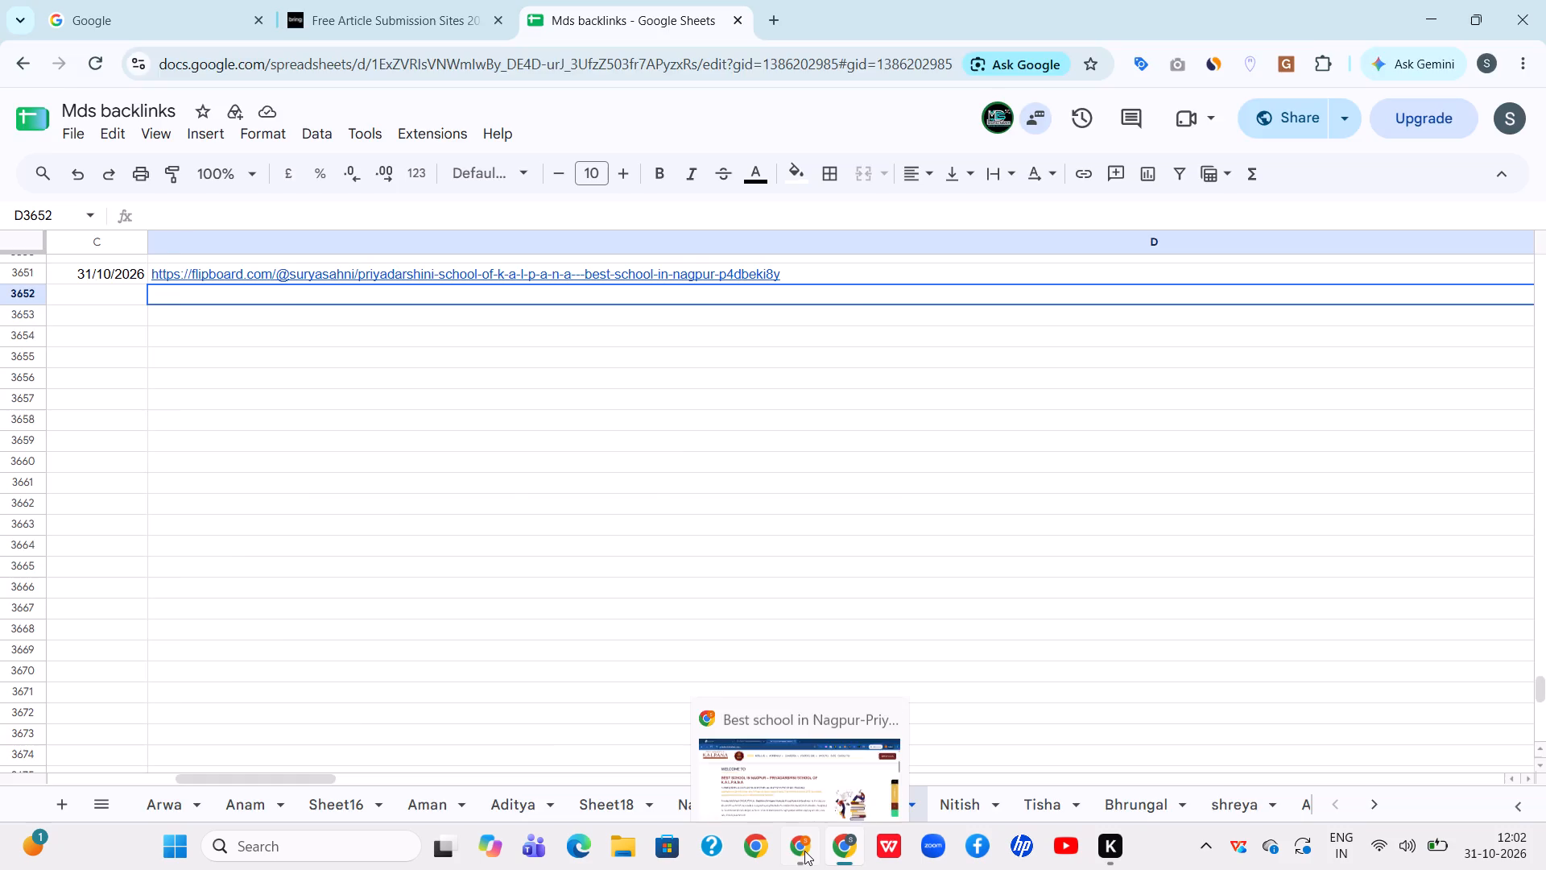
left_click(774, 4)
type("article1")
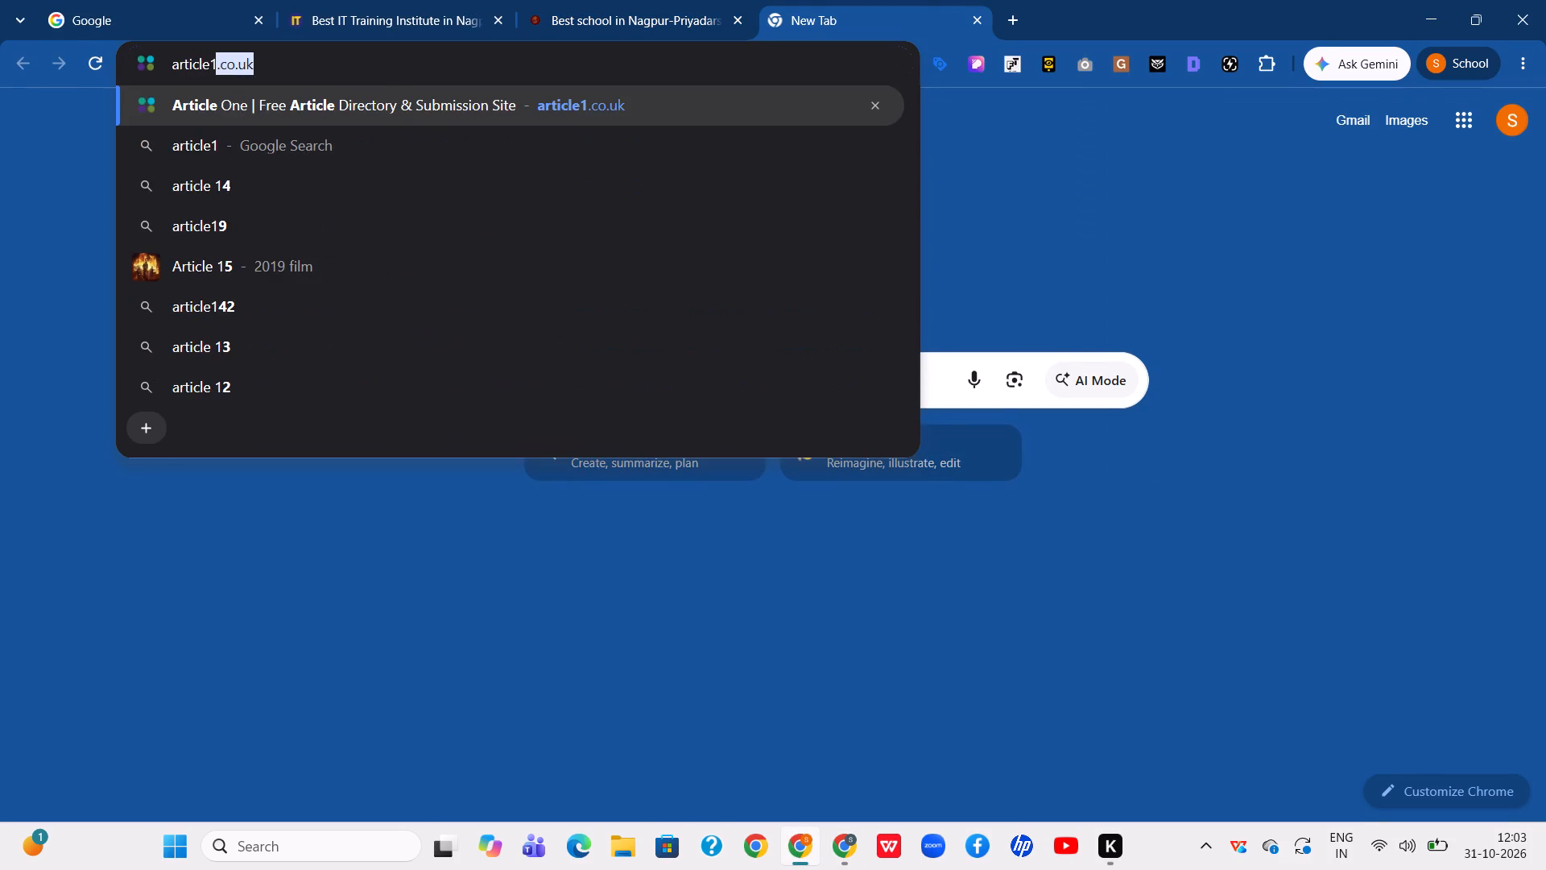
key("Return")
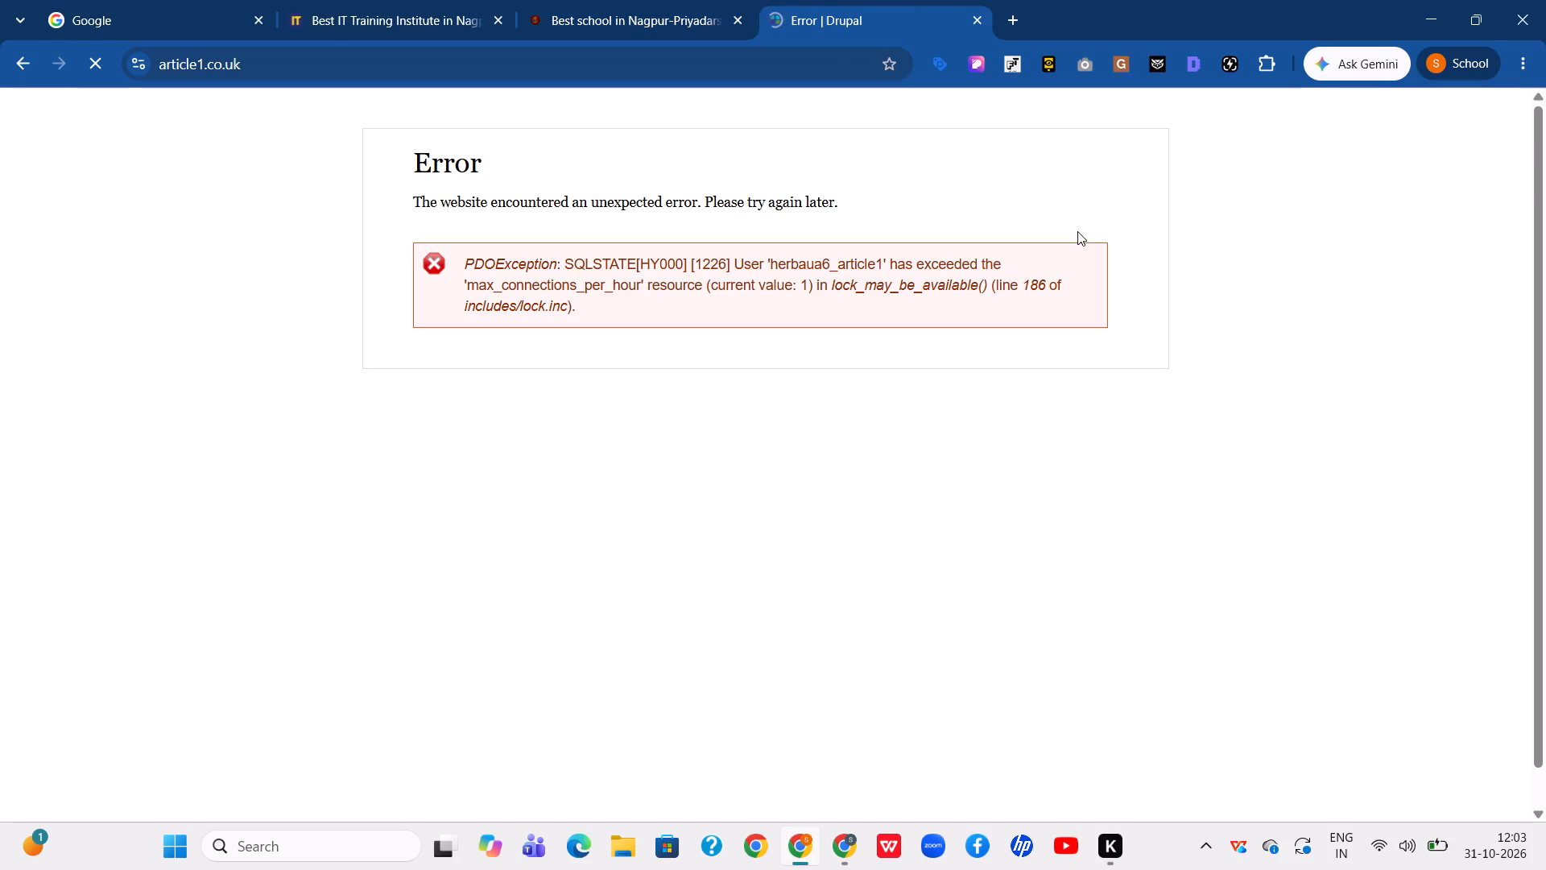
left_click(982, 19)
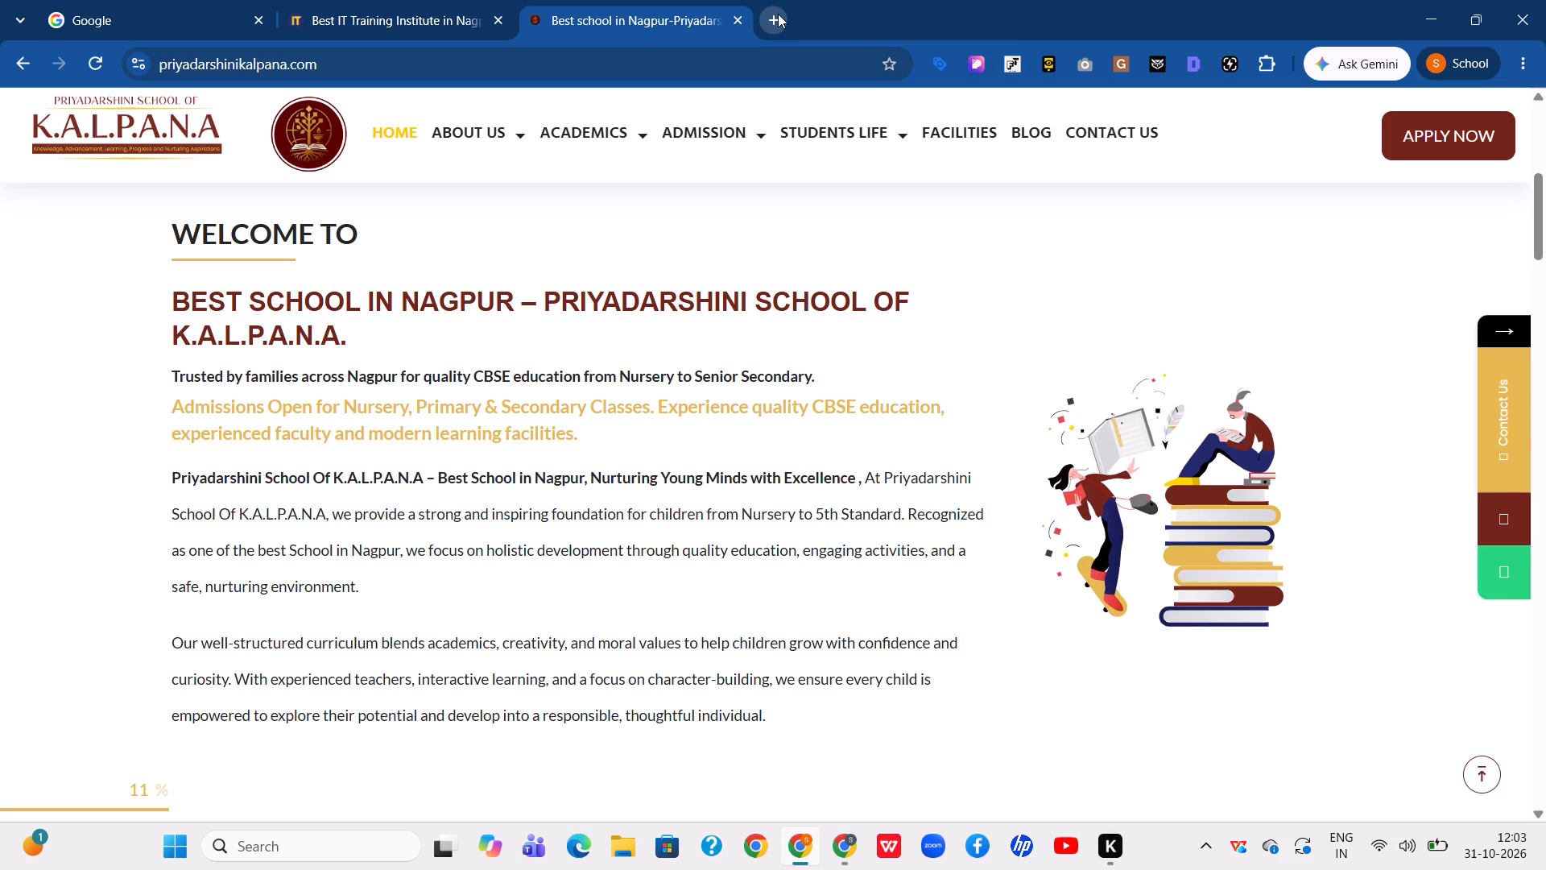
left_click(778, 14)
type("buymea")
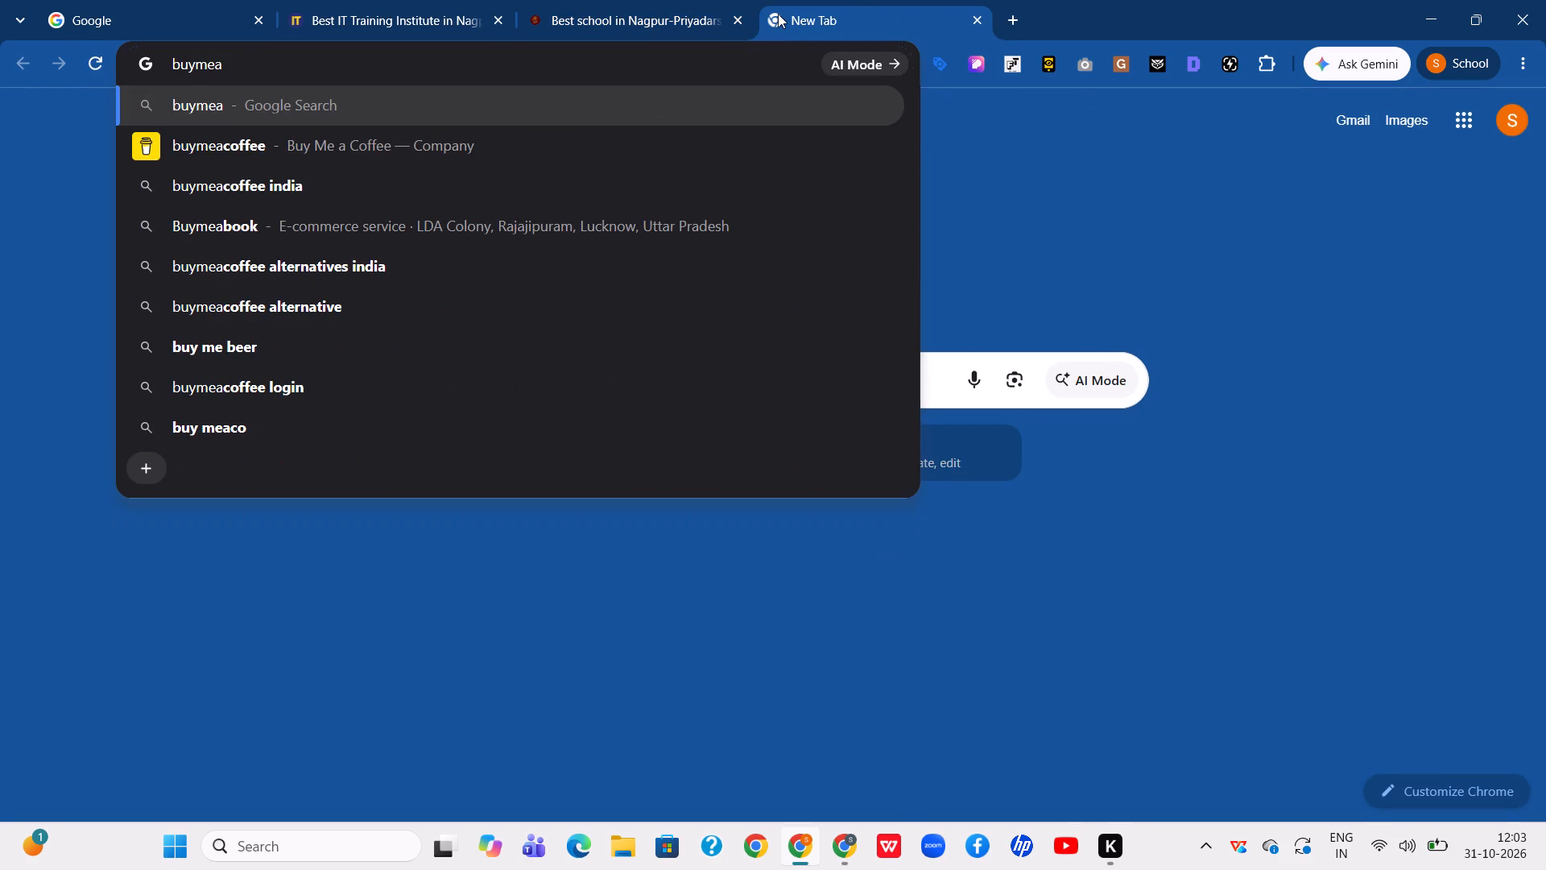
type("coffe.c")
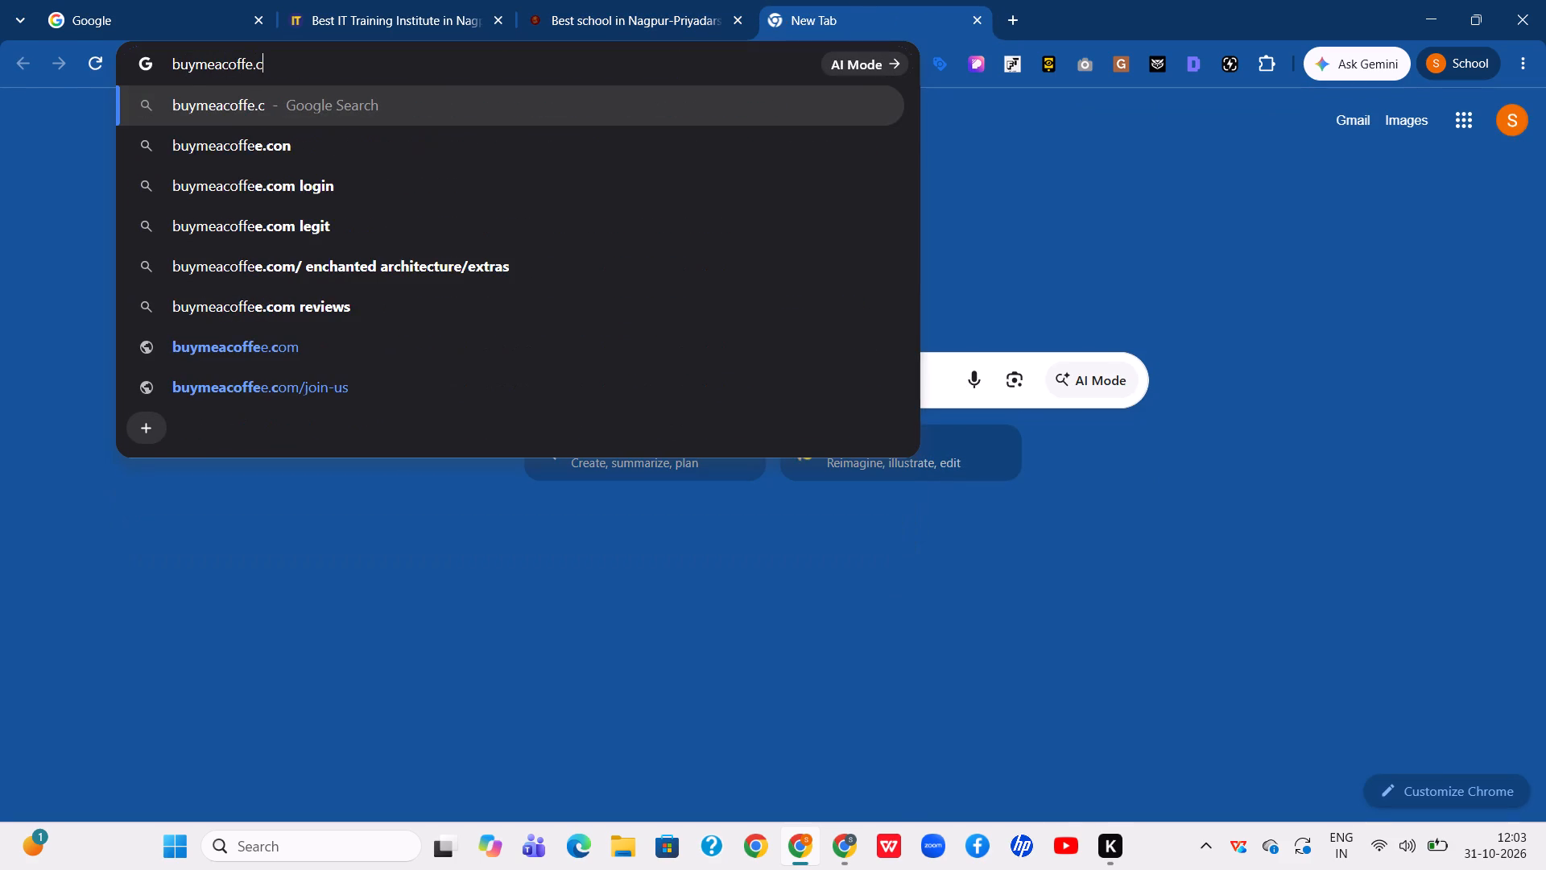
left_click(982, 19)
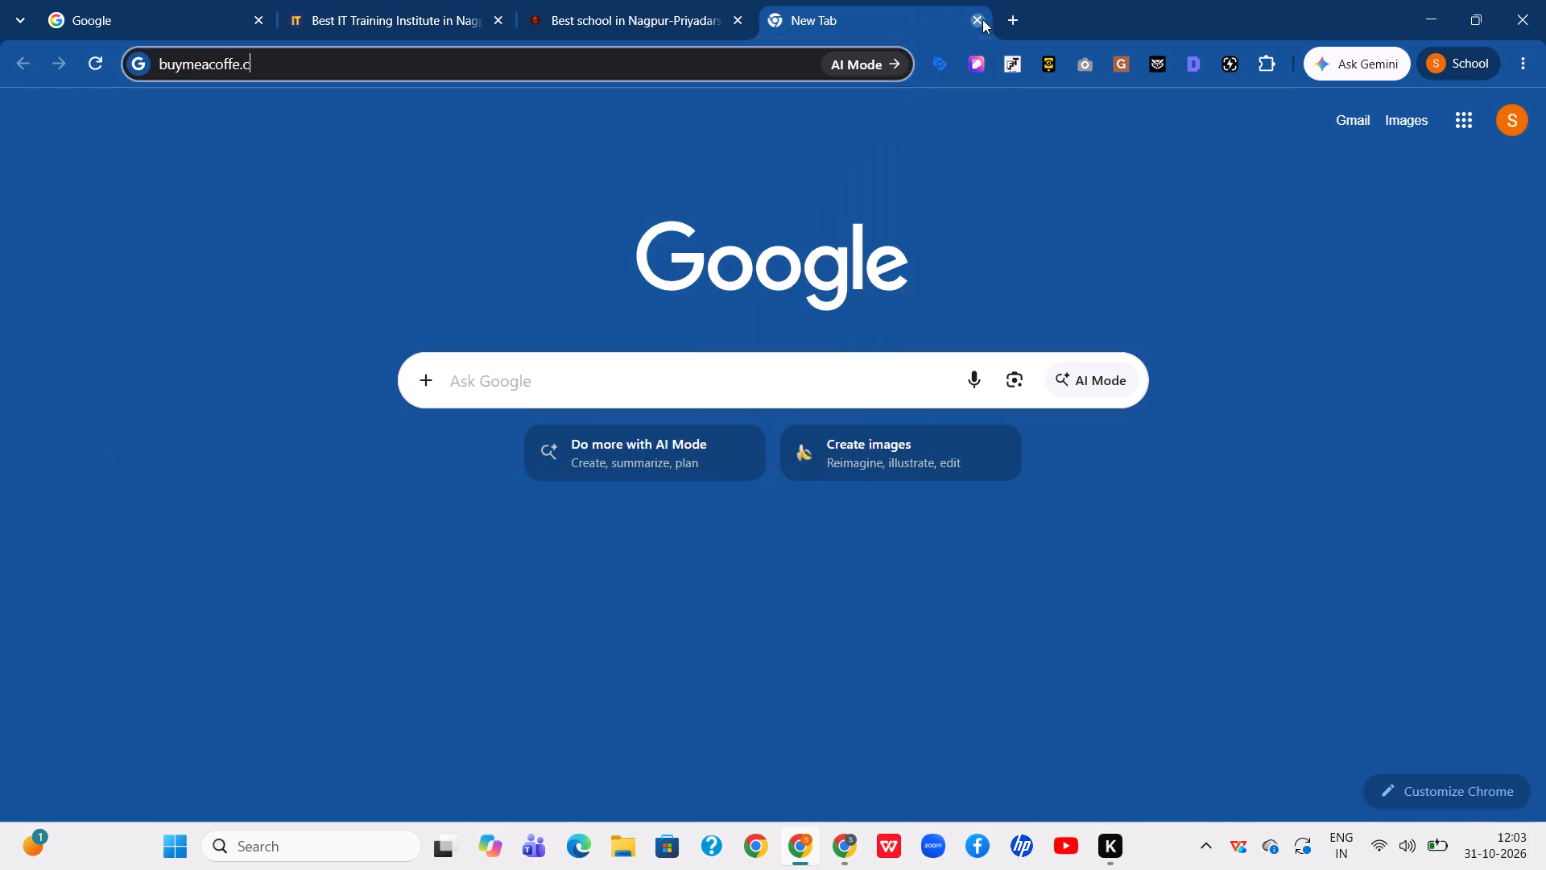